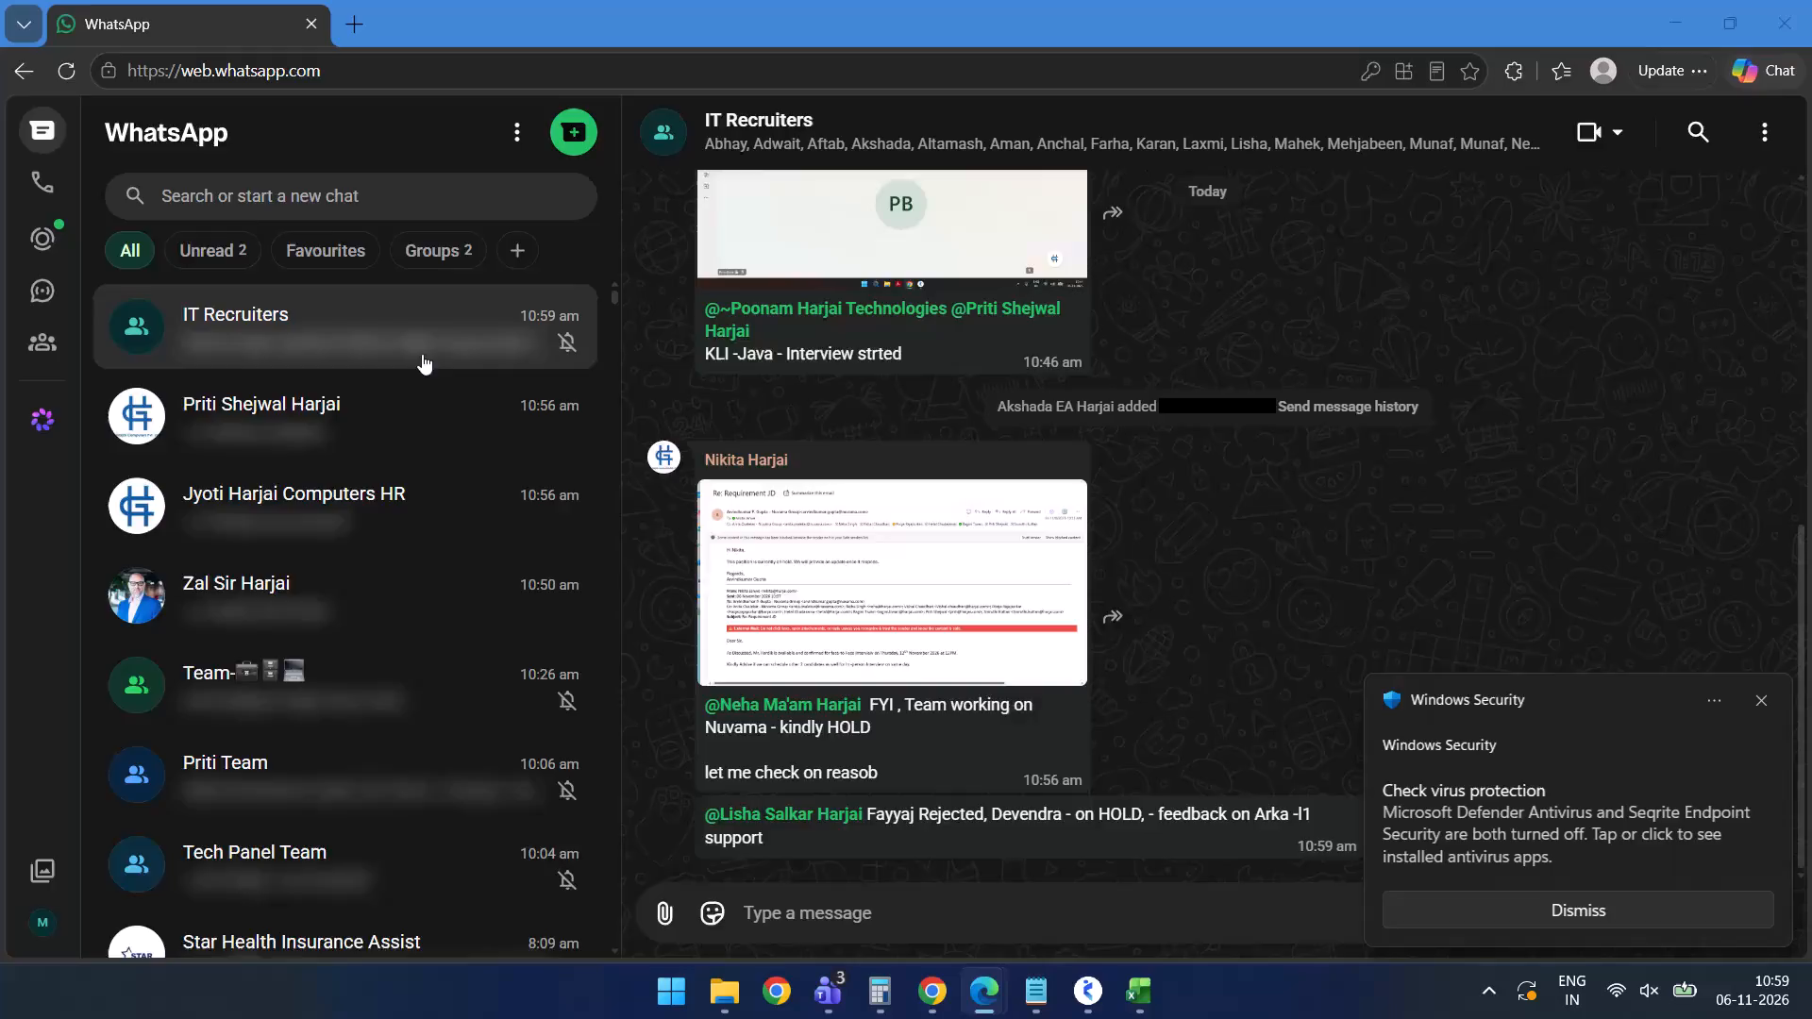
Switch to Chrome and reload the Resdex candidate search results page.
click(110, 86)
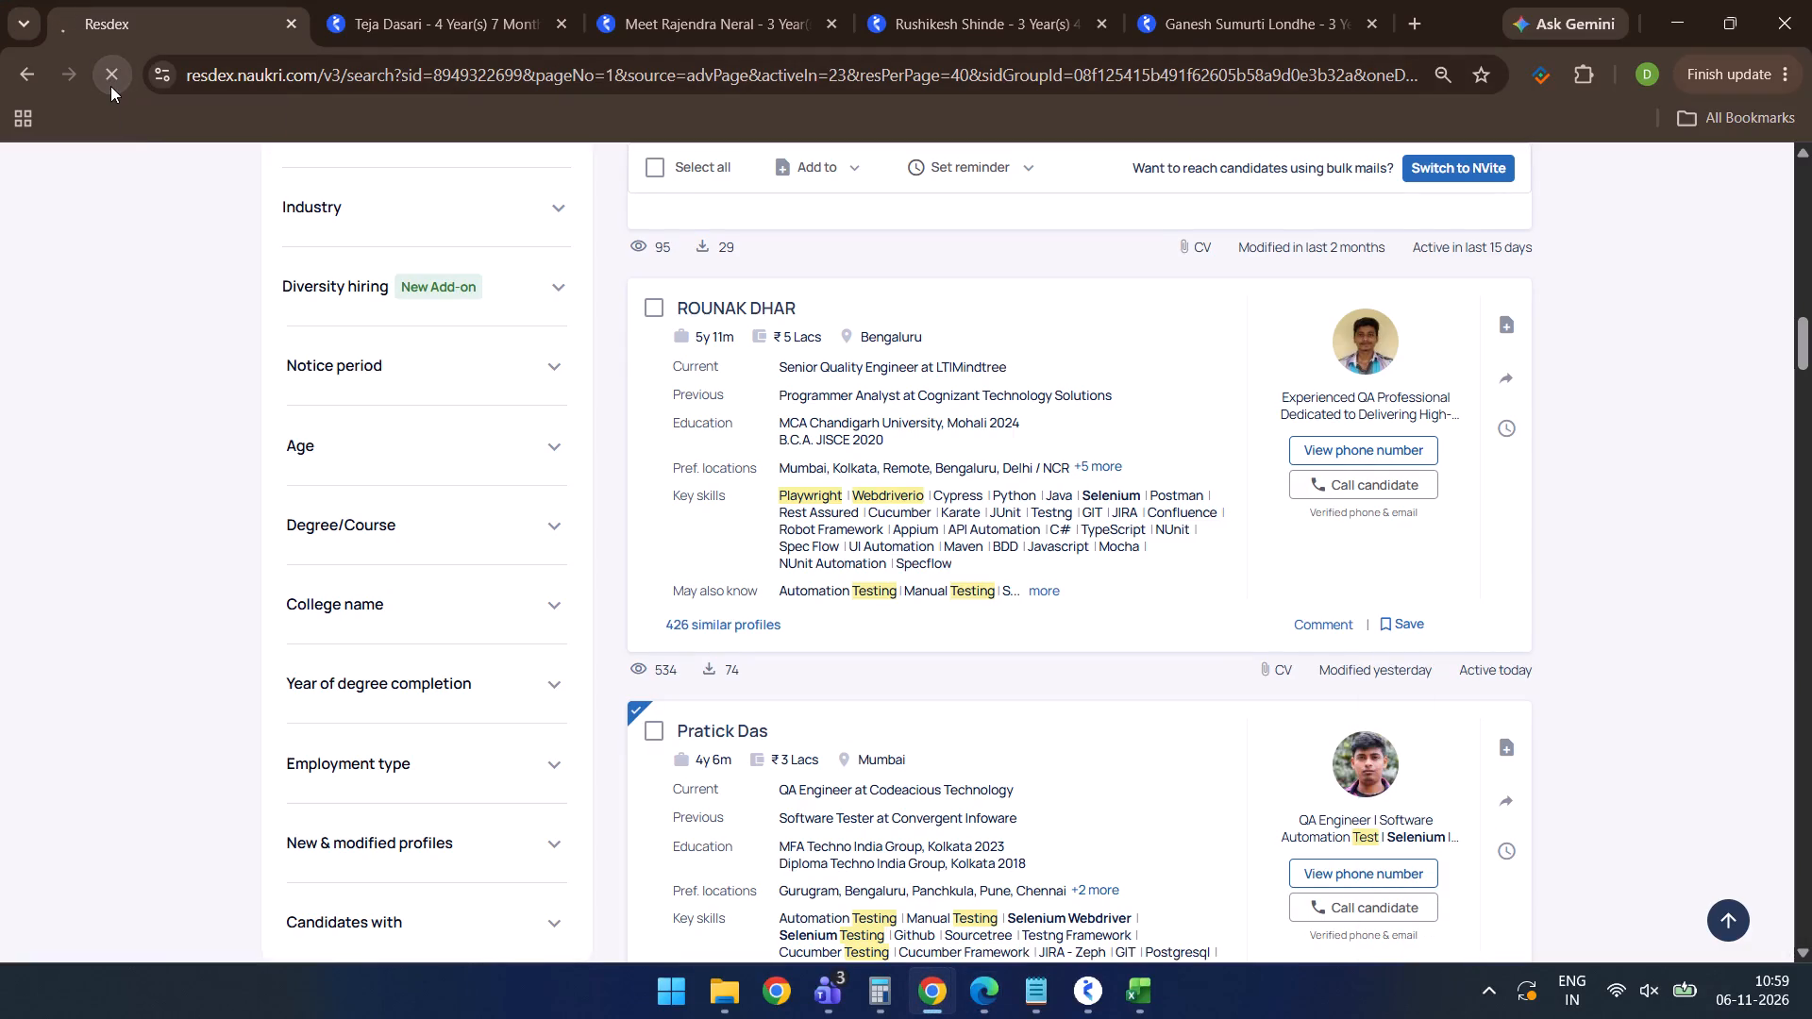
Close the four candidate profile tabs, keeping only the reloaded Naukri page open.
click(571, 25)
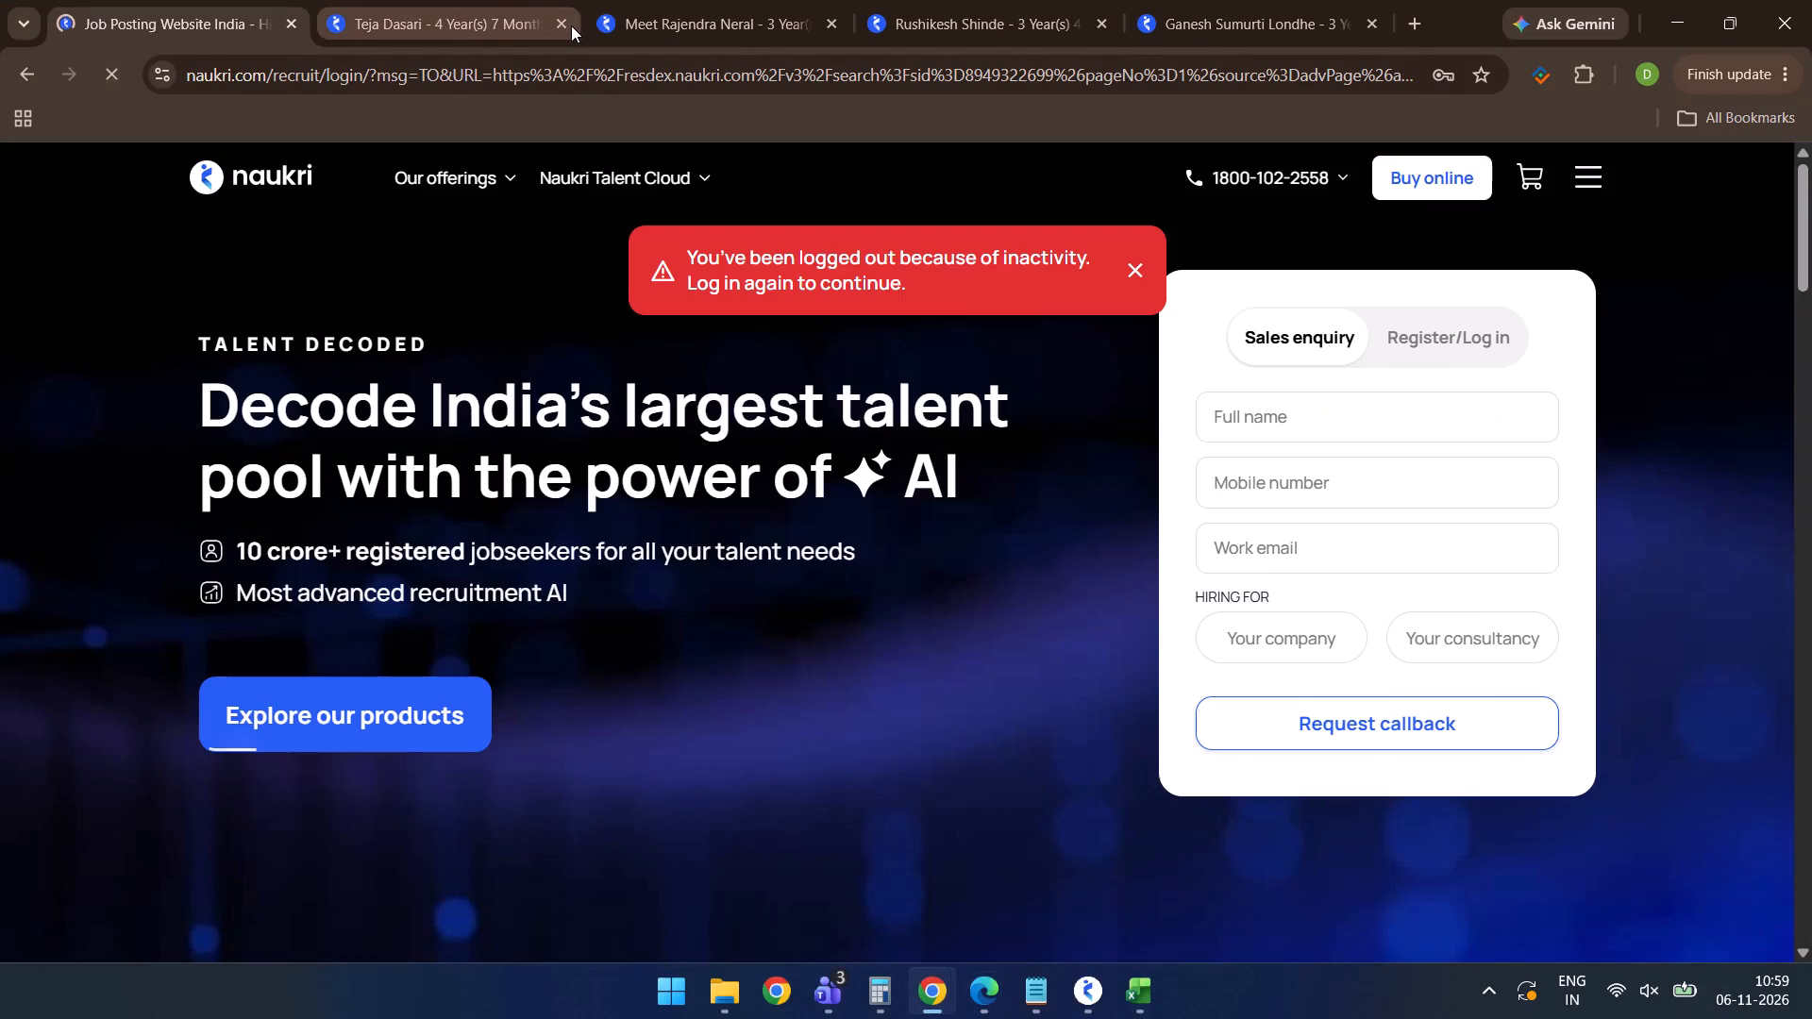
click(556, 28)
click(556, 28)
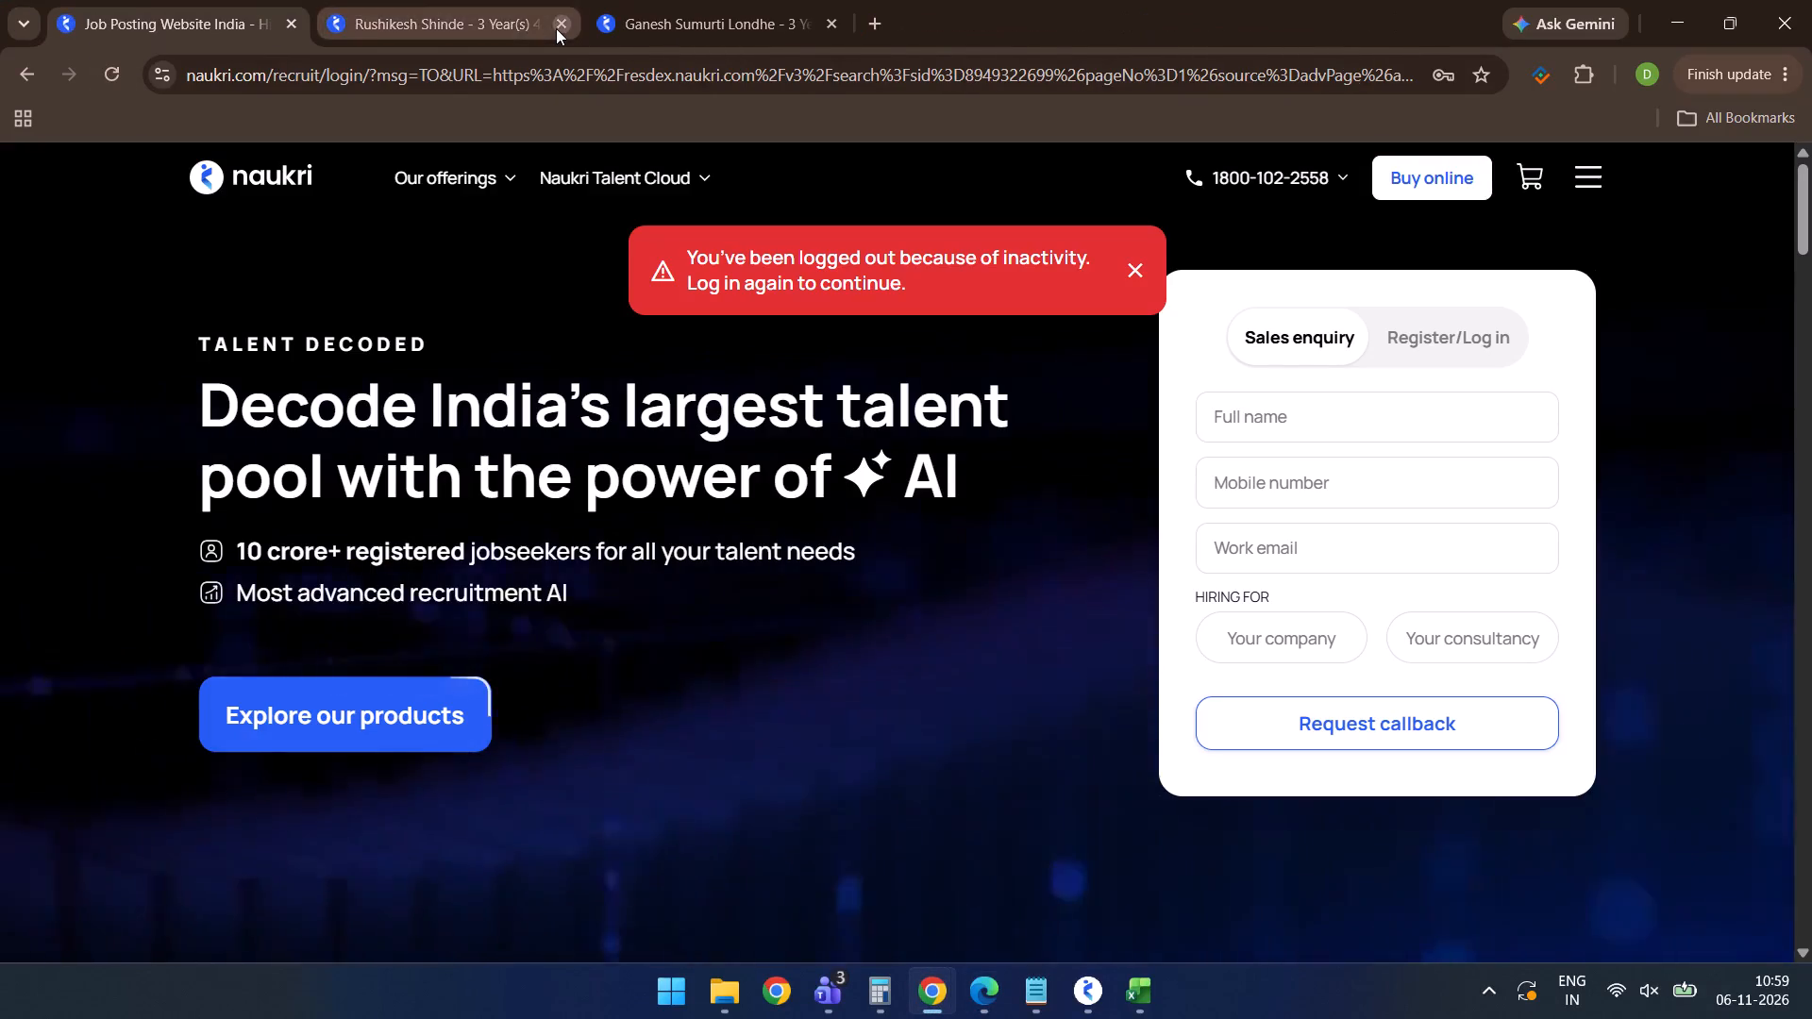
click(556, 28)
click(556, 28)
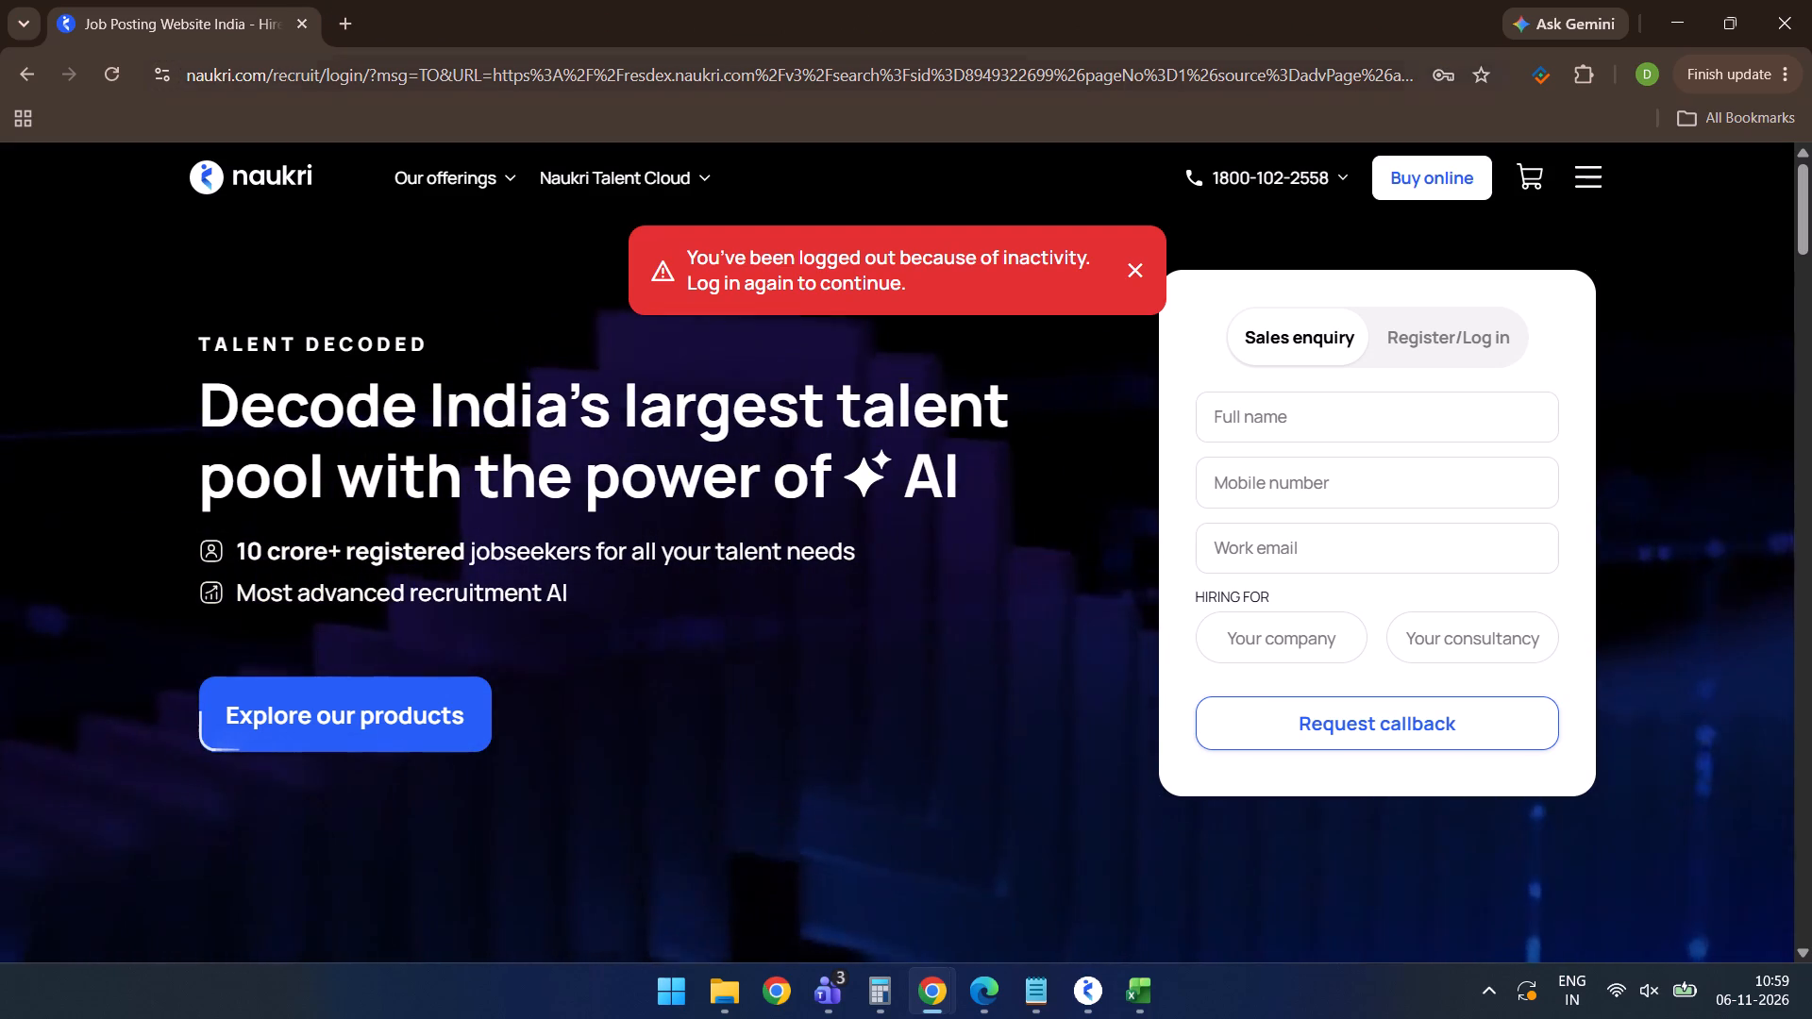
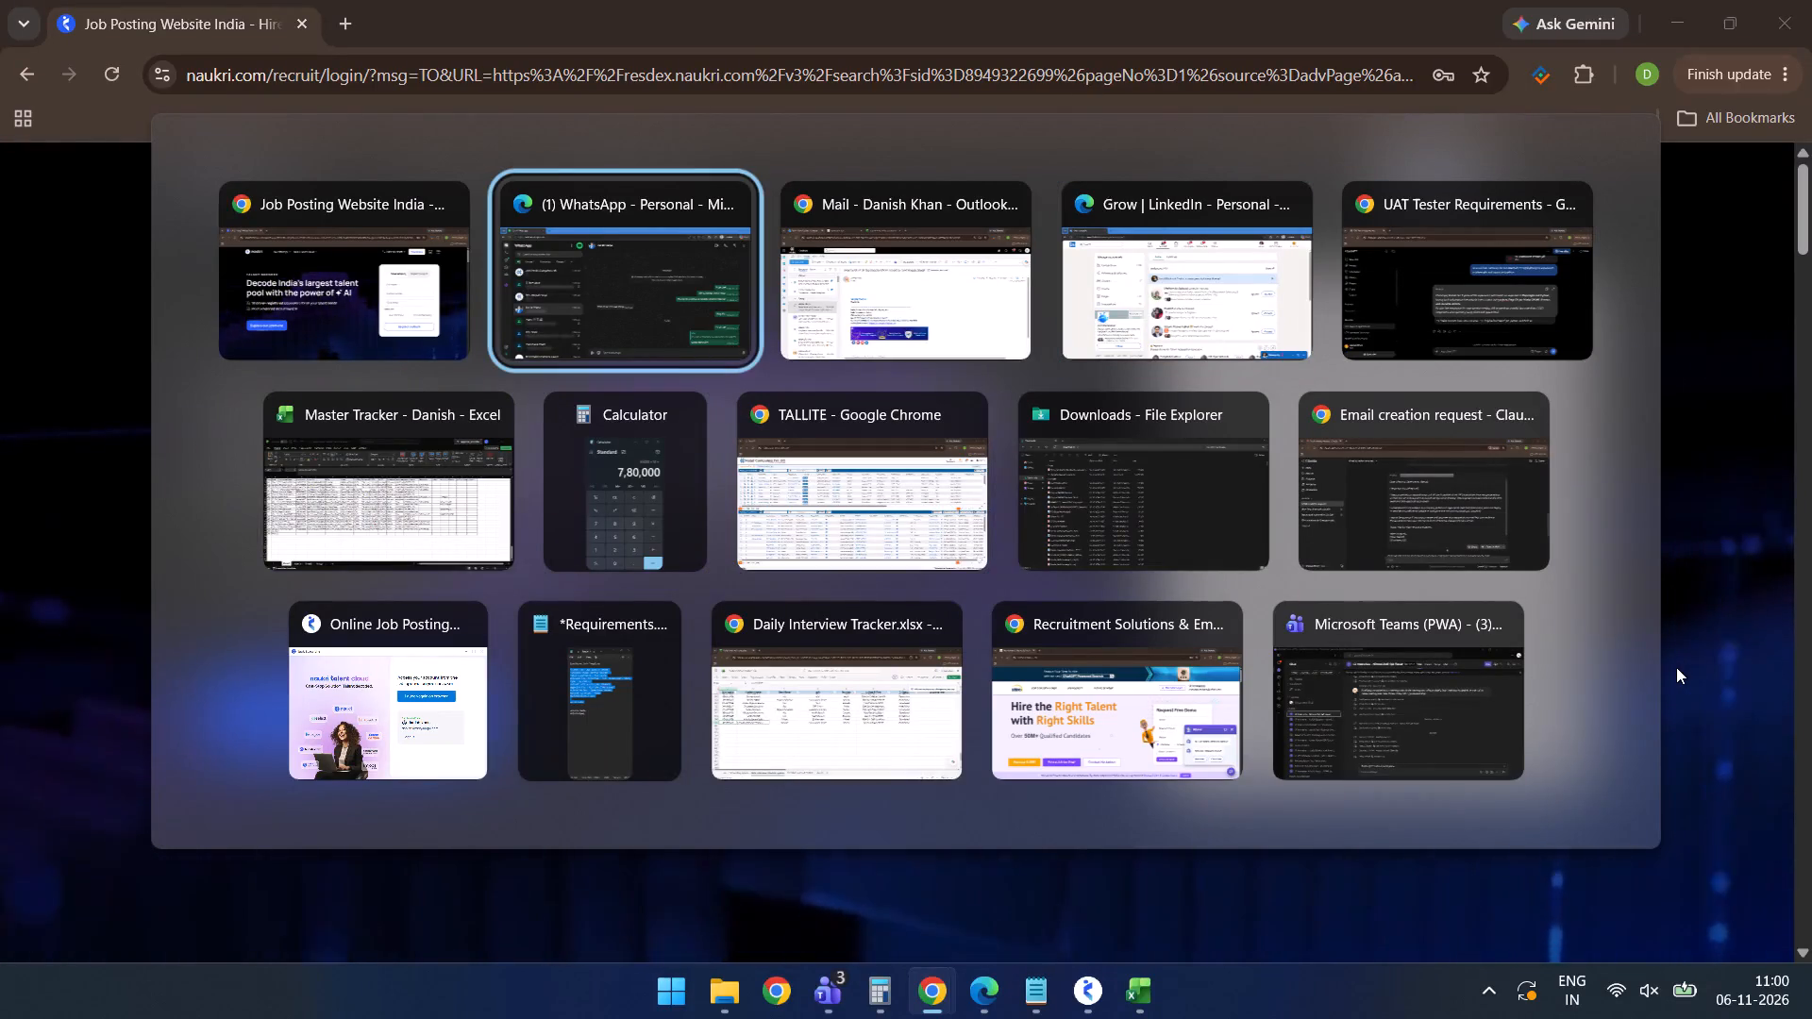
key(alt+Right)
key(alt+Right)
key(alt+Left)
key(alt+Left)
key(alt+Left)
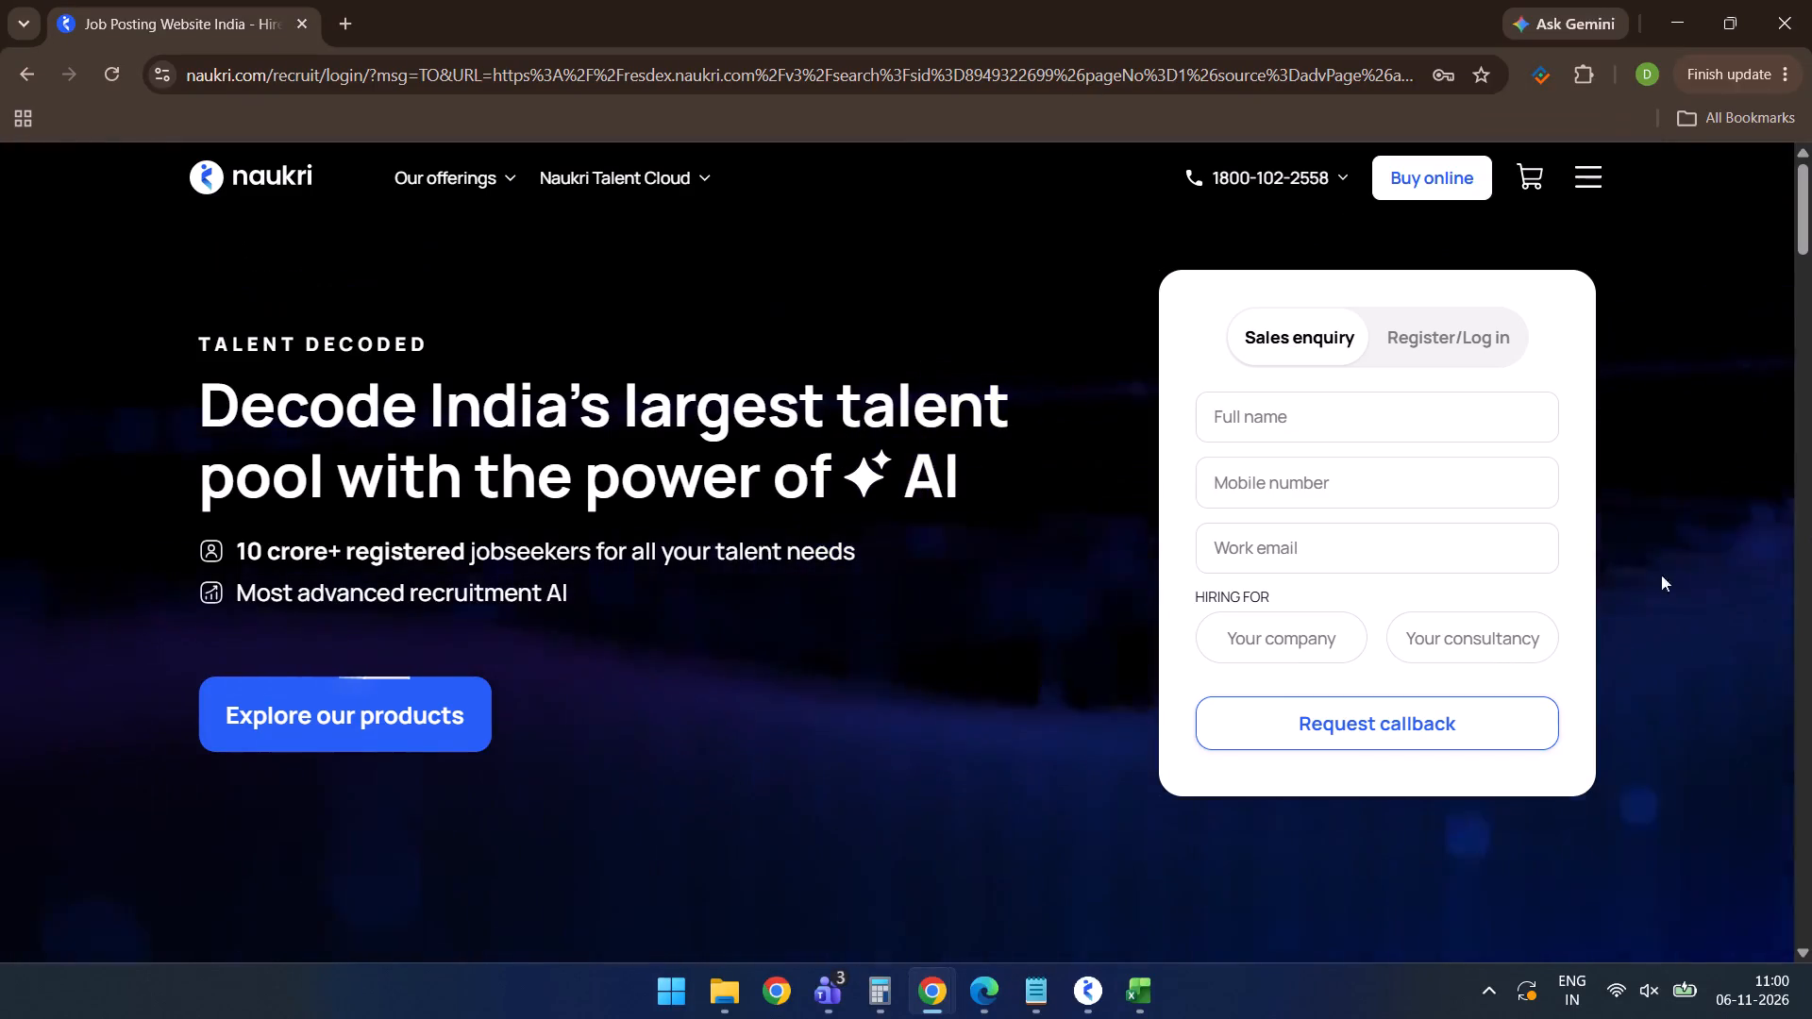
Try to log in to the Naukri recruiter account with Naukri Launcher through the Register/Log in form.
click(1461, 344)
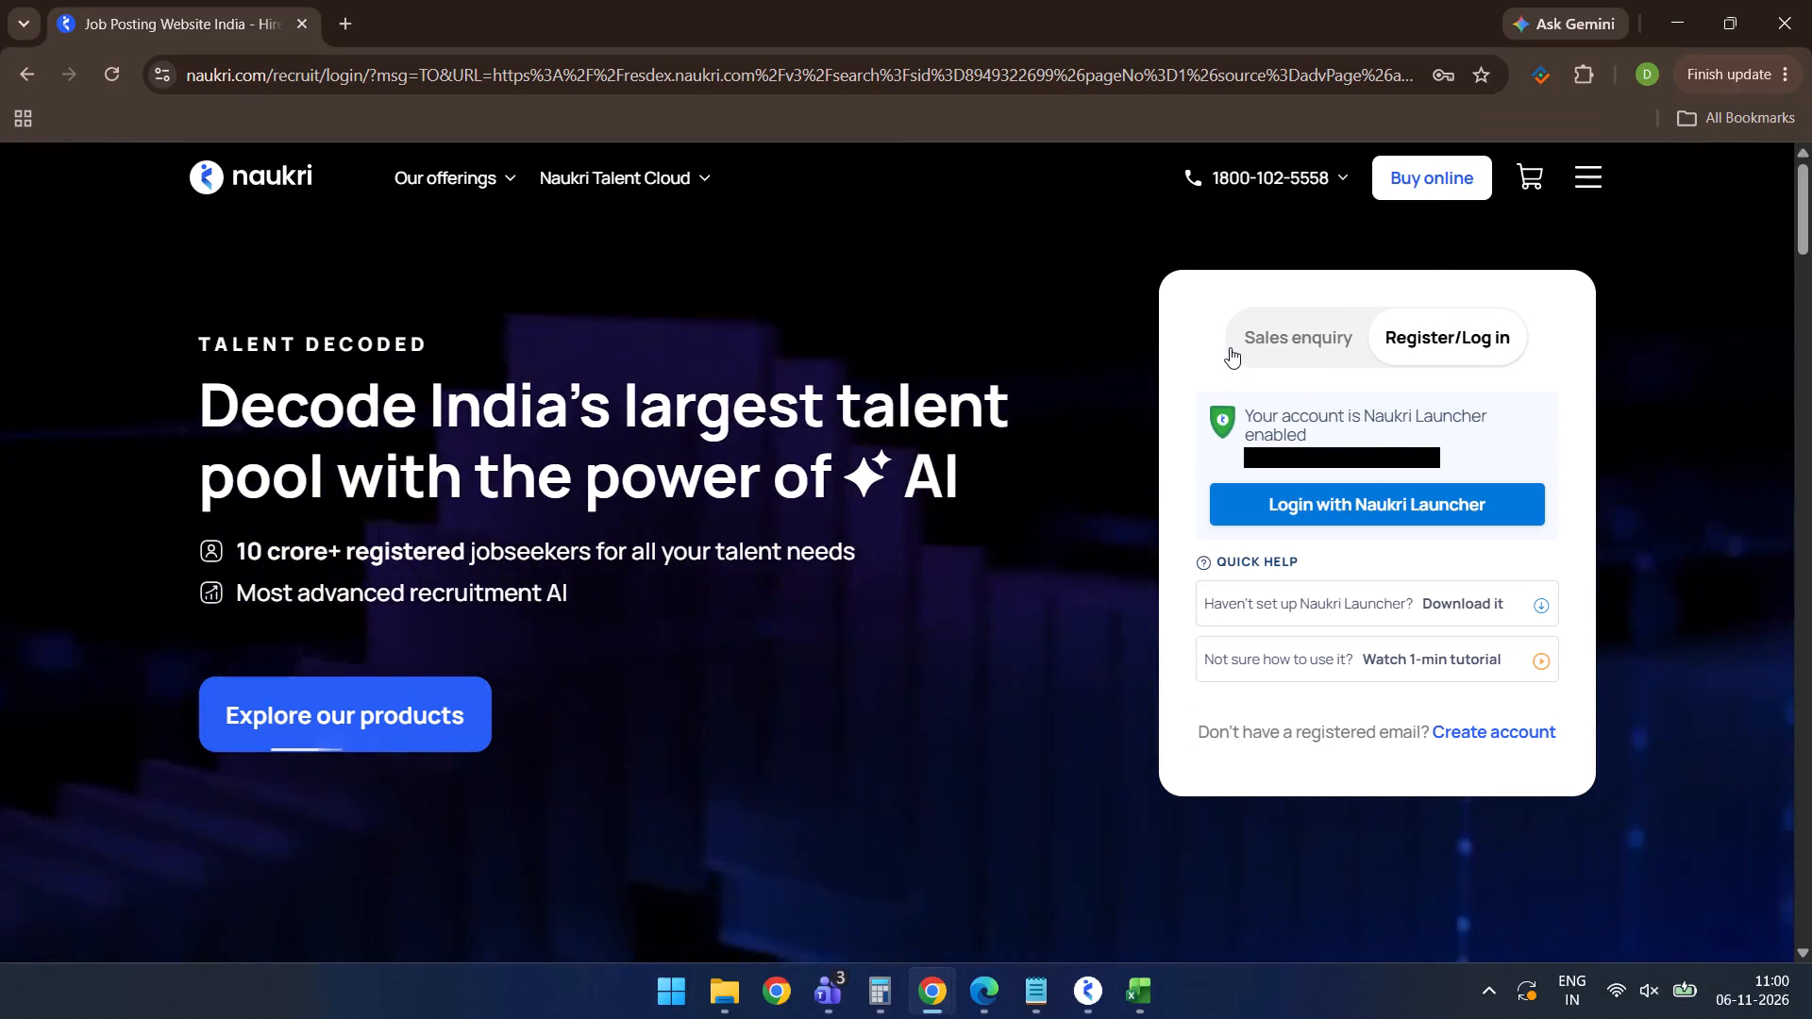
click(1311, 500)
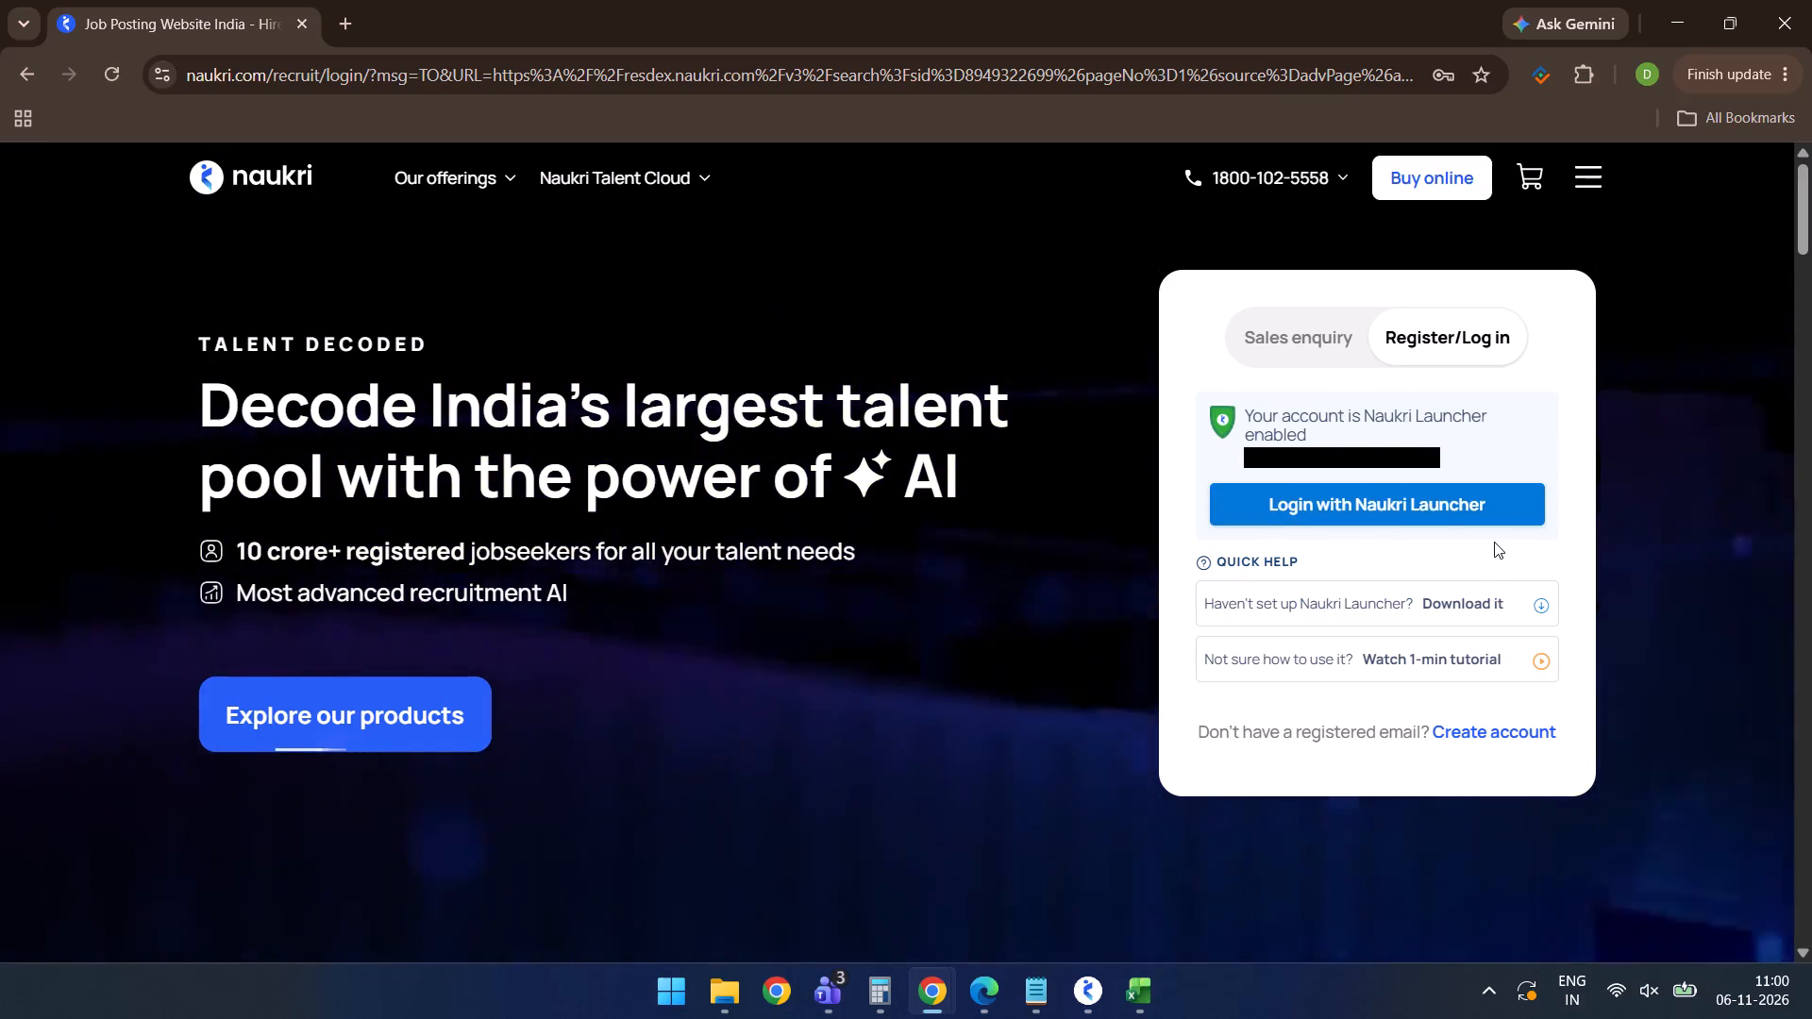
click(1403, 512)
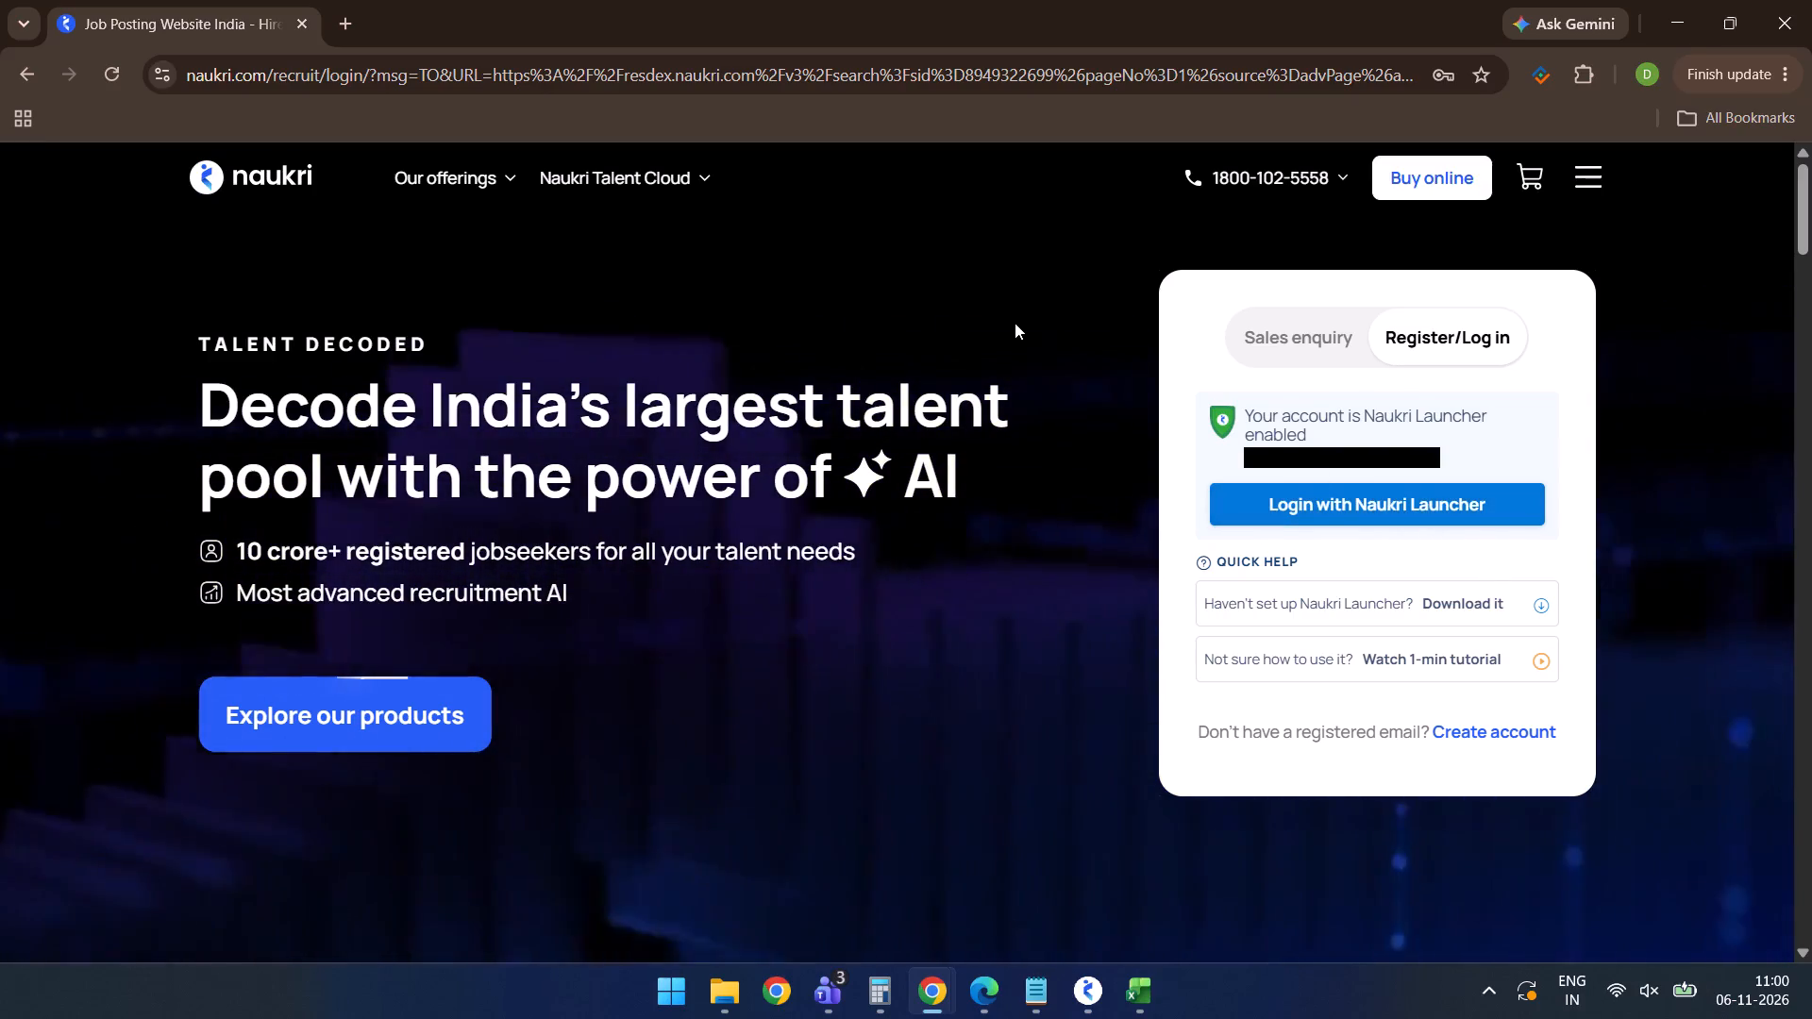
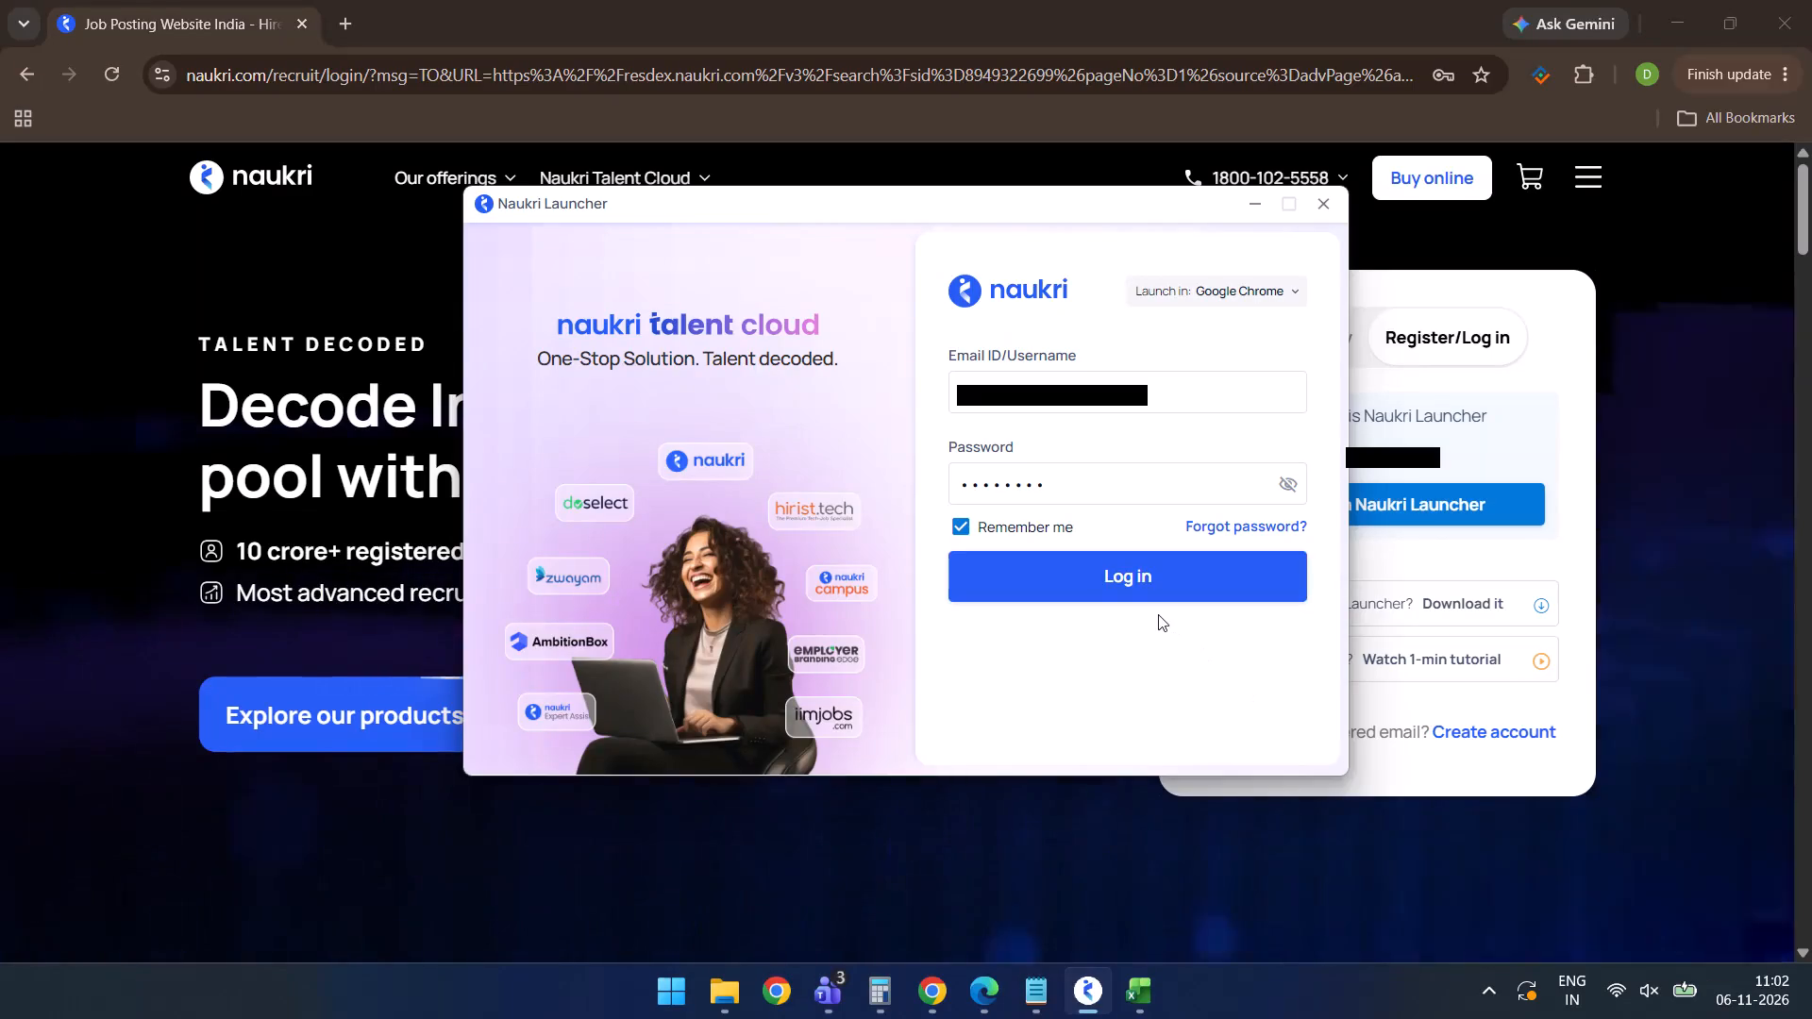
Log in to the recruiter account through Naukri Launcher and close the leftover Naukri login page, keeping the Resdex search results open.
click(1080, 567)
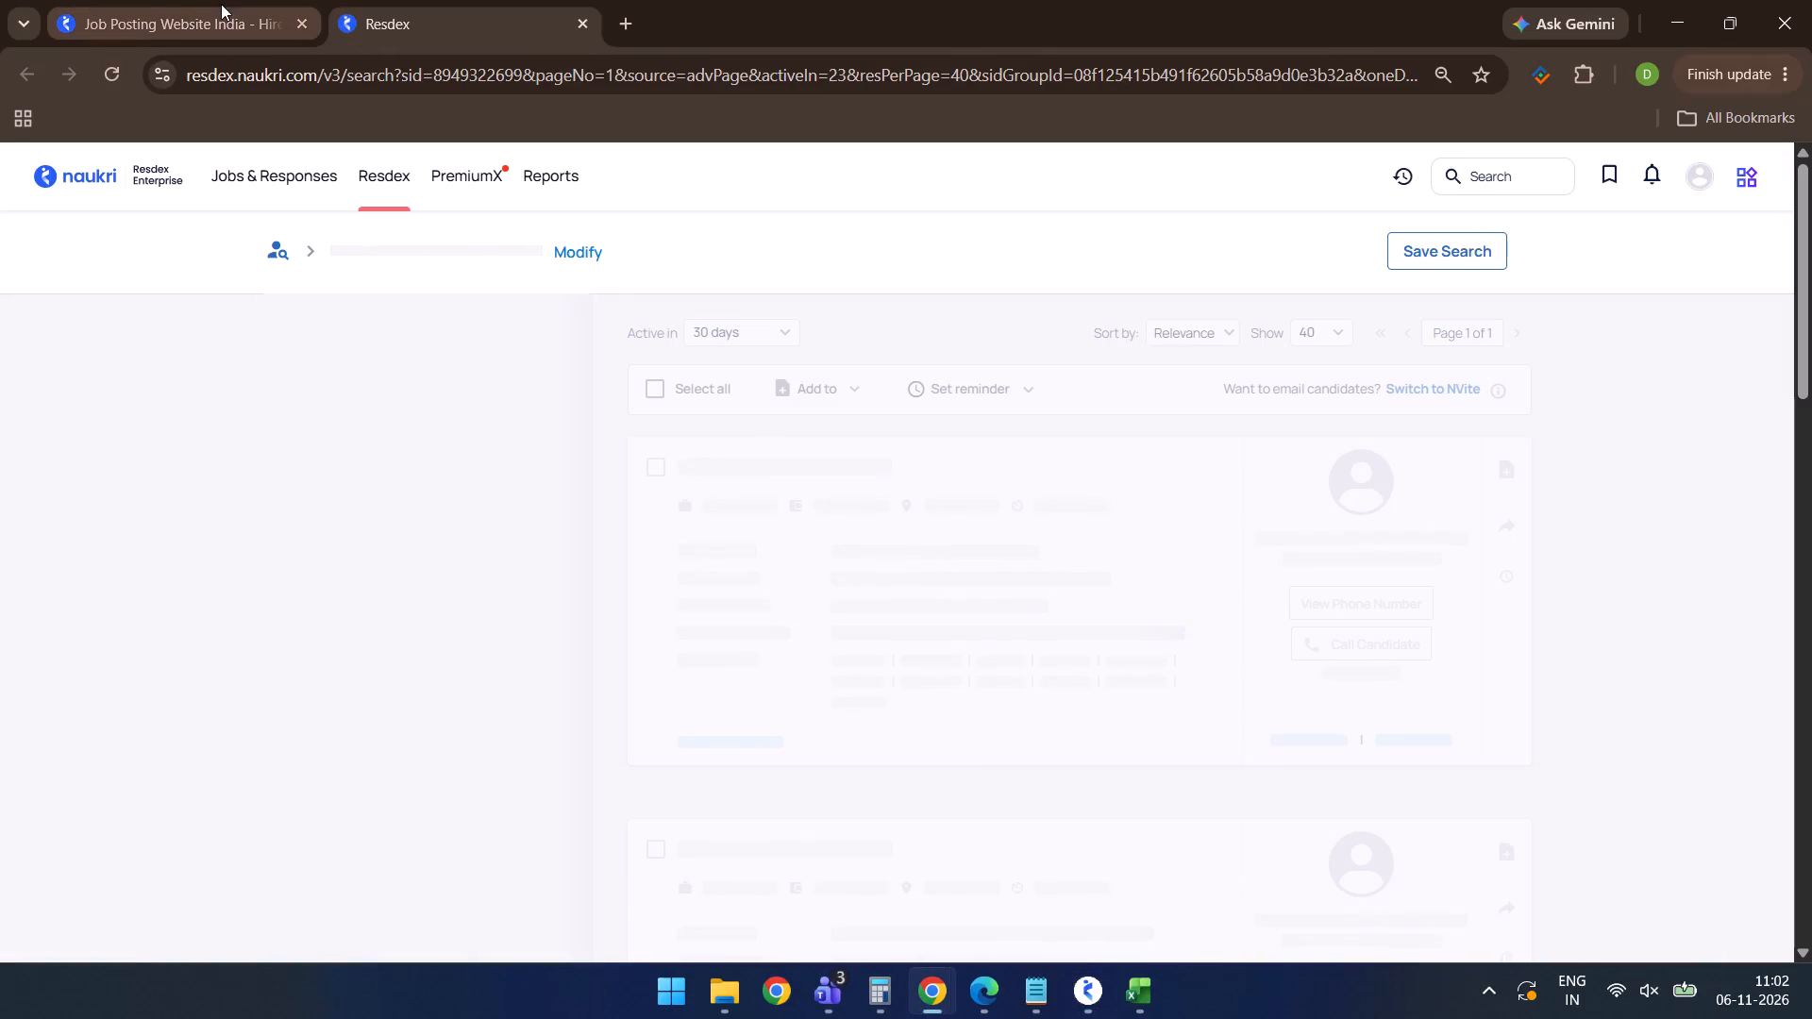
click(310, 28)
Switch from Chrome to the previously used window.
key(alt+Tab)
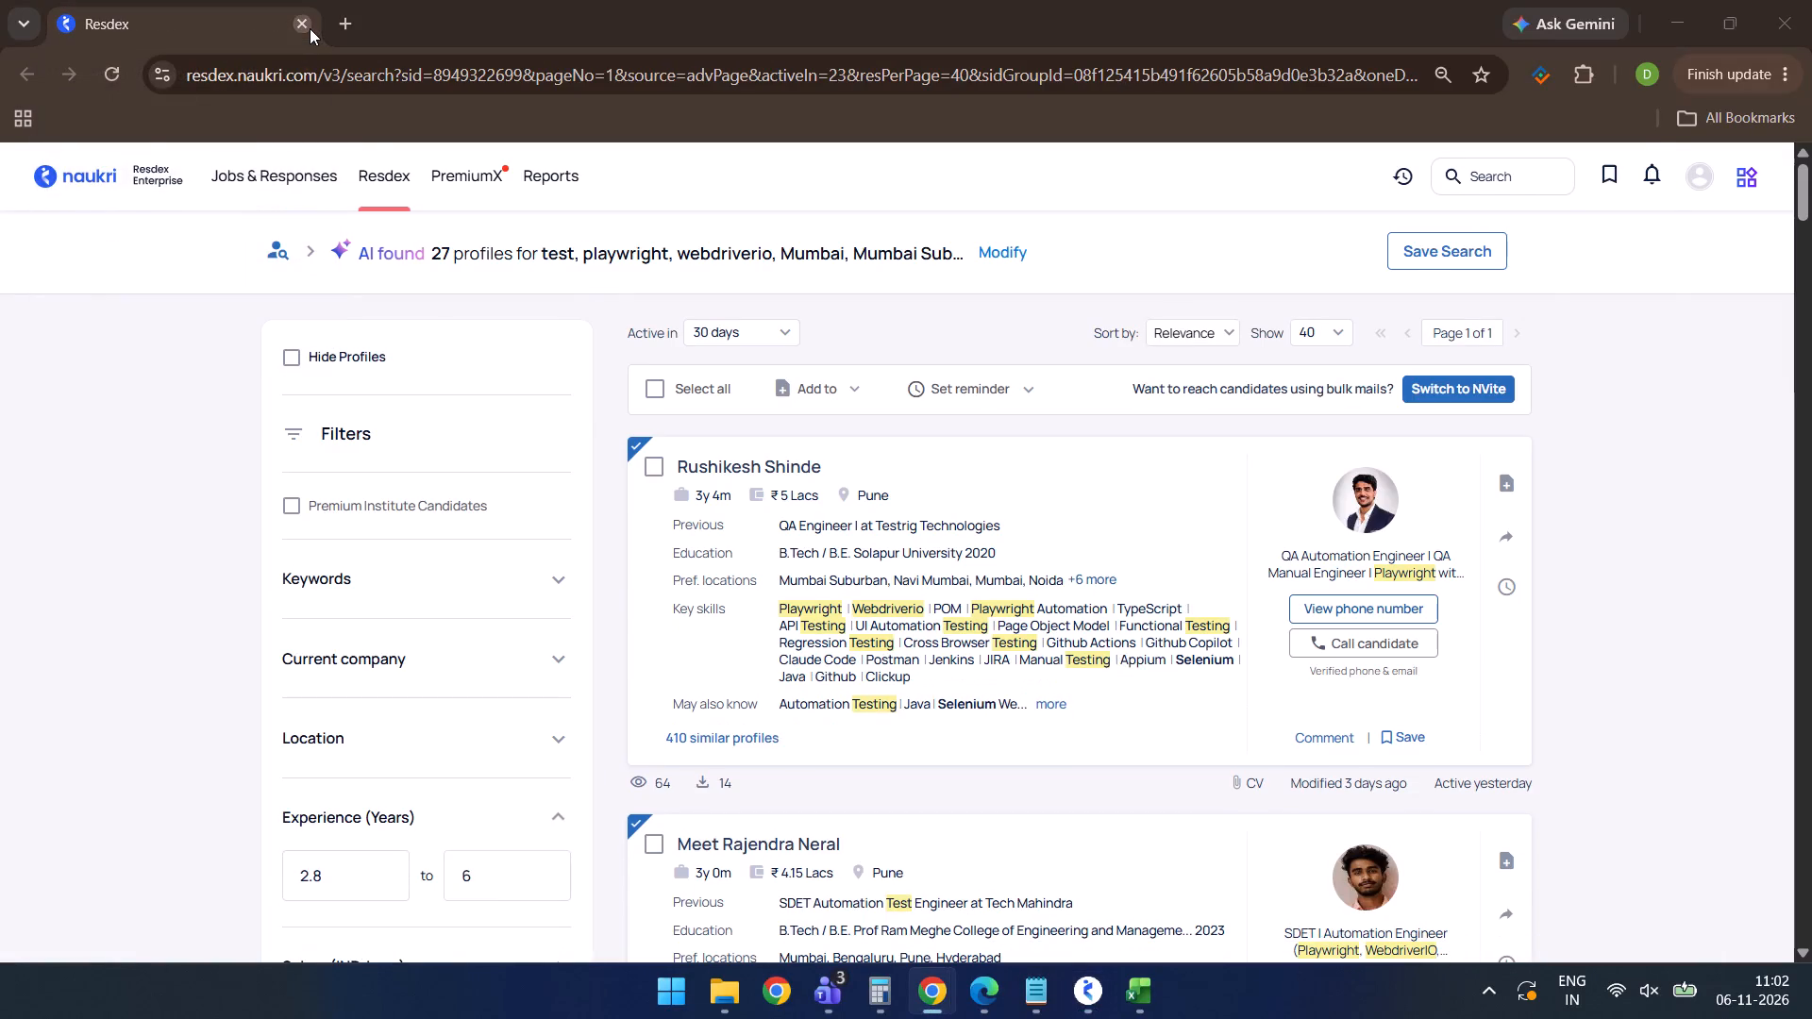
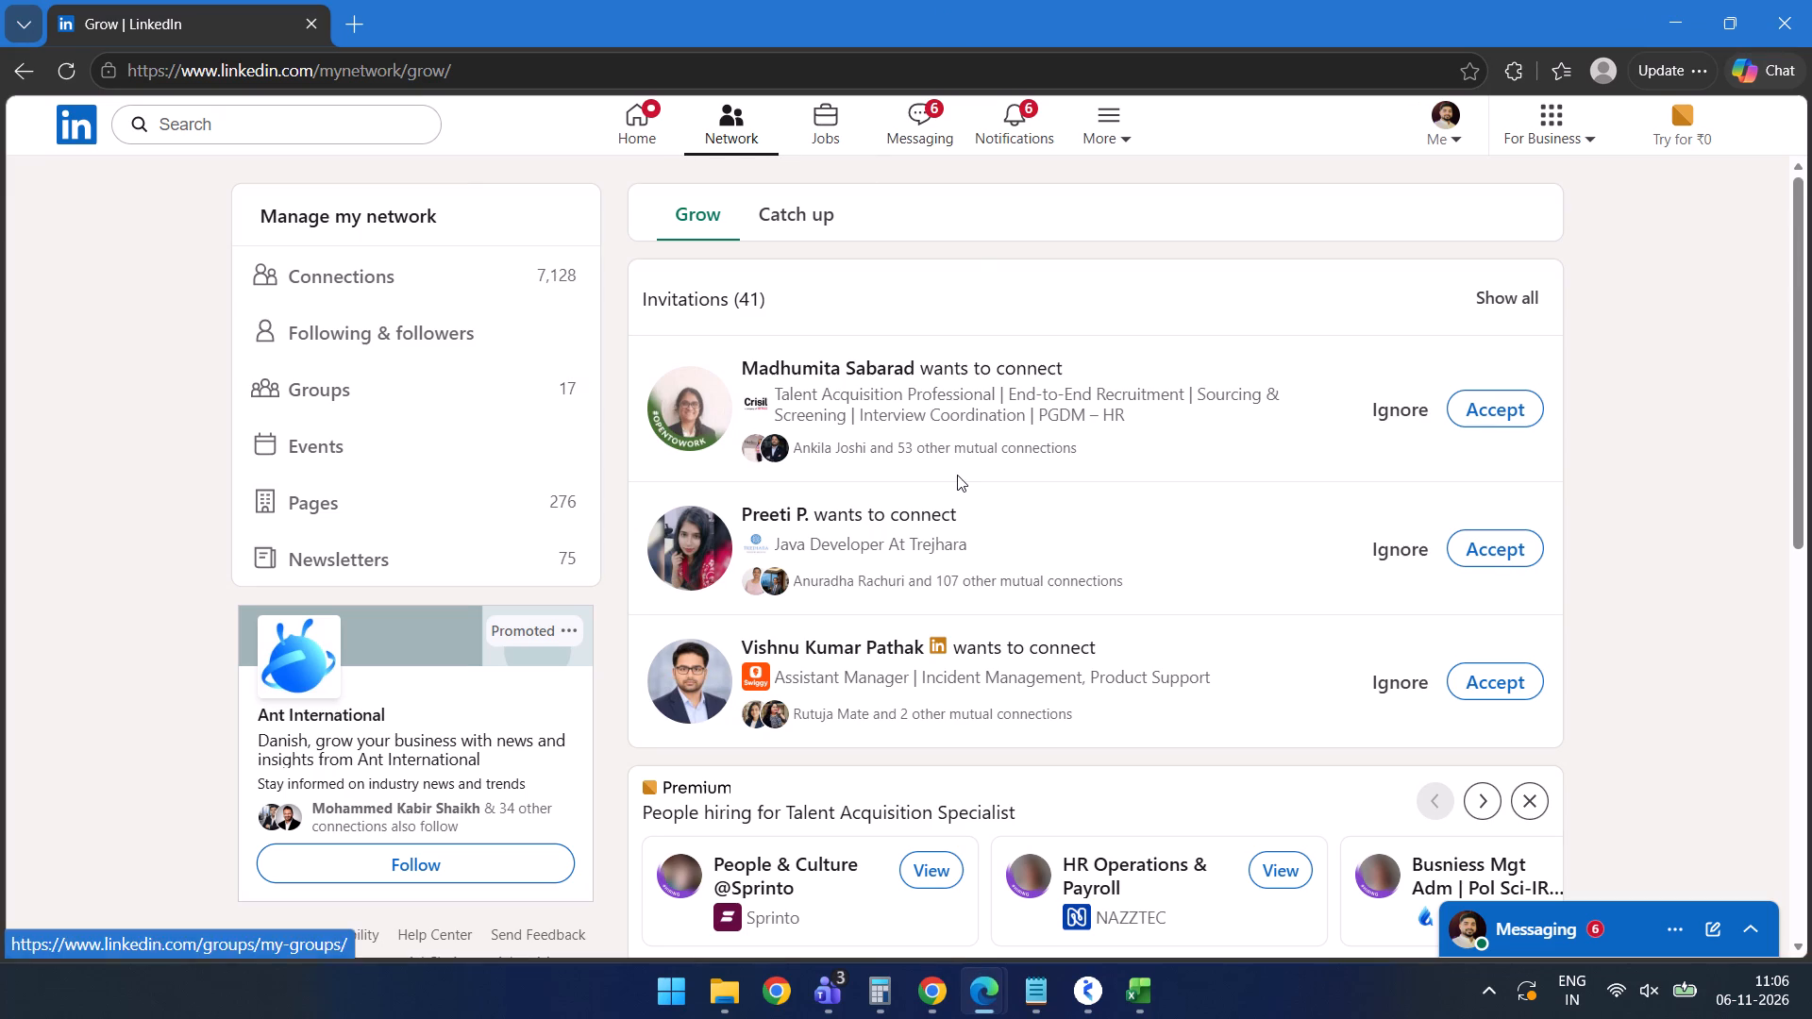
Expand the LinkedIn messaging list and look through the recent conversations in the Focused inbox.
click(1559, 920)
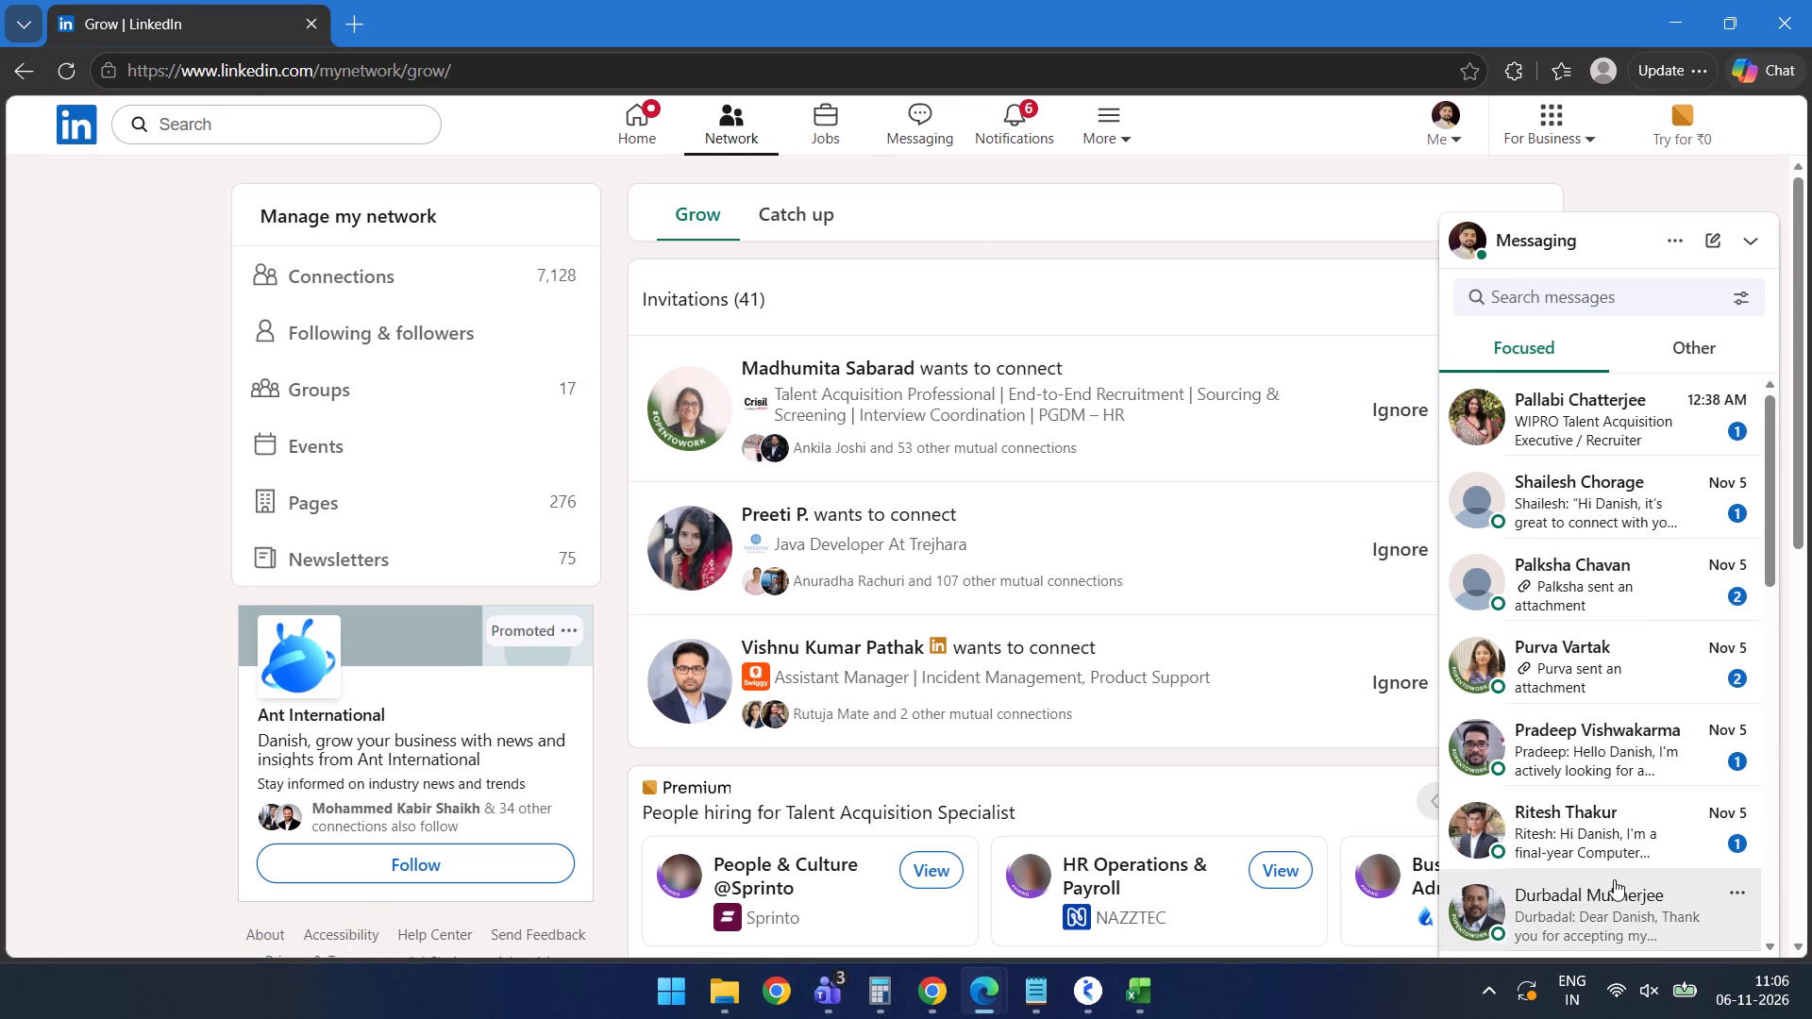
scroll(1614, 879, down, 1)
scroll(1614, 879, up, 2)
click(1646, 180)
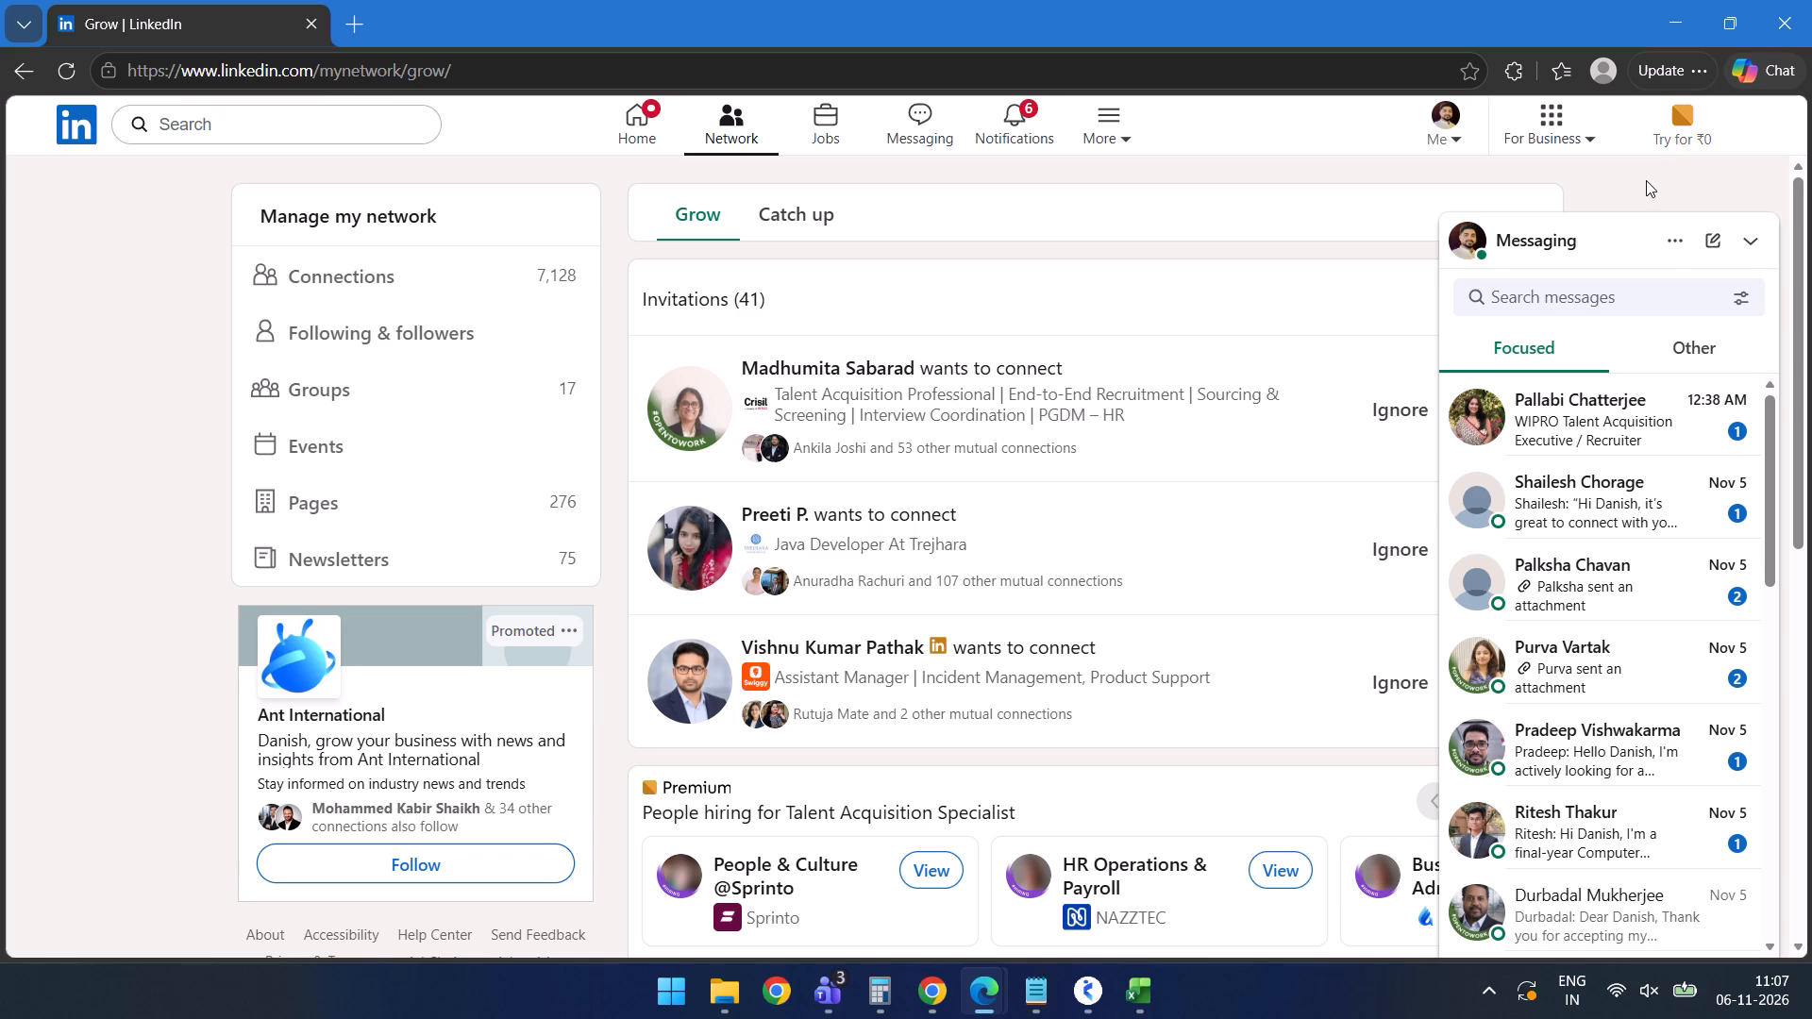
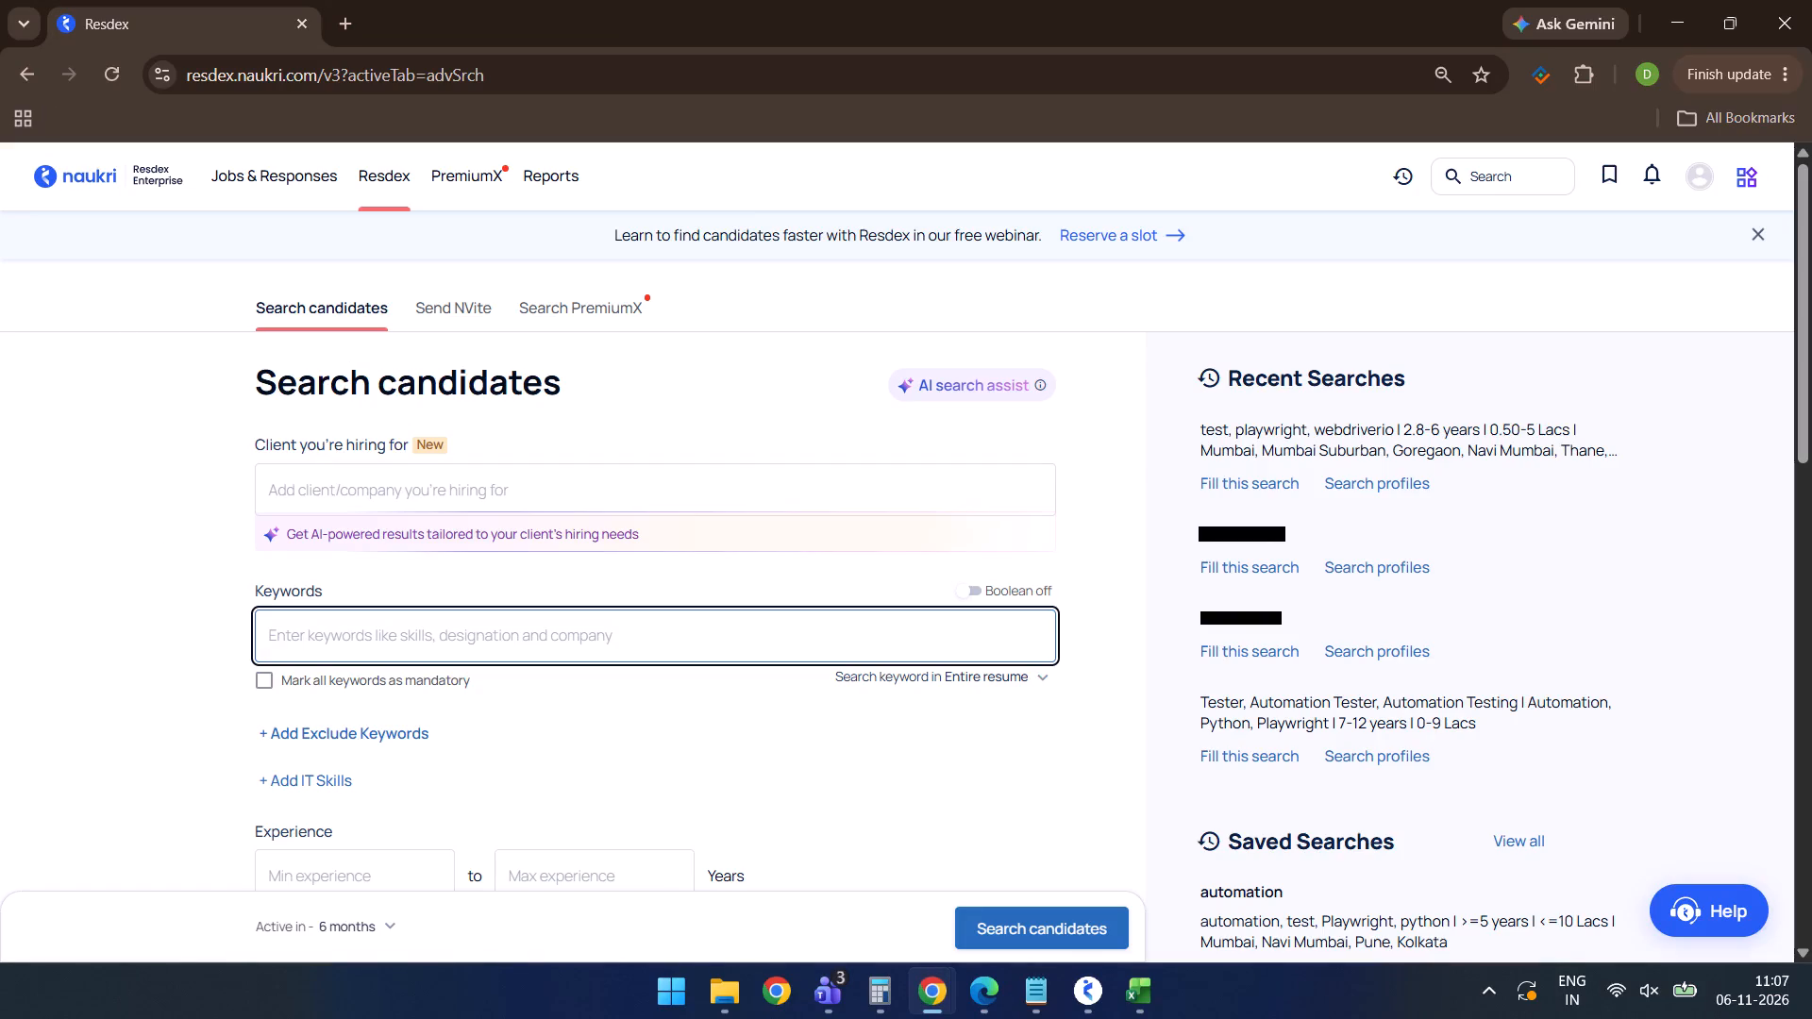
Switch to the Master Tracker - Danish workbook in Excel and save it.
key(alt+Tab)
key(alt+Tab)
key(alt+Tab)
key(alt+Tab)
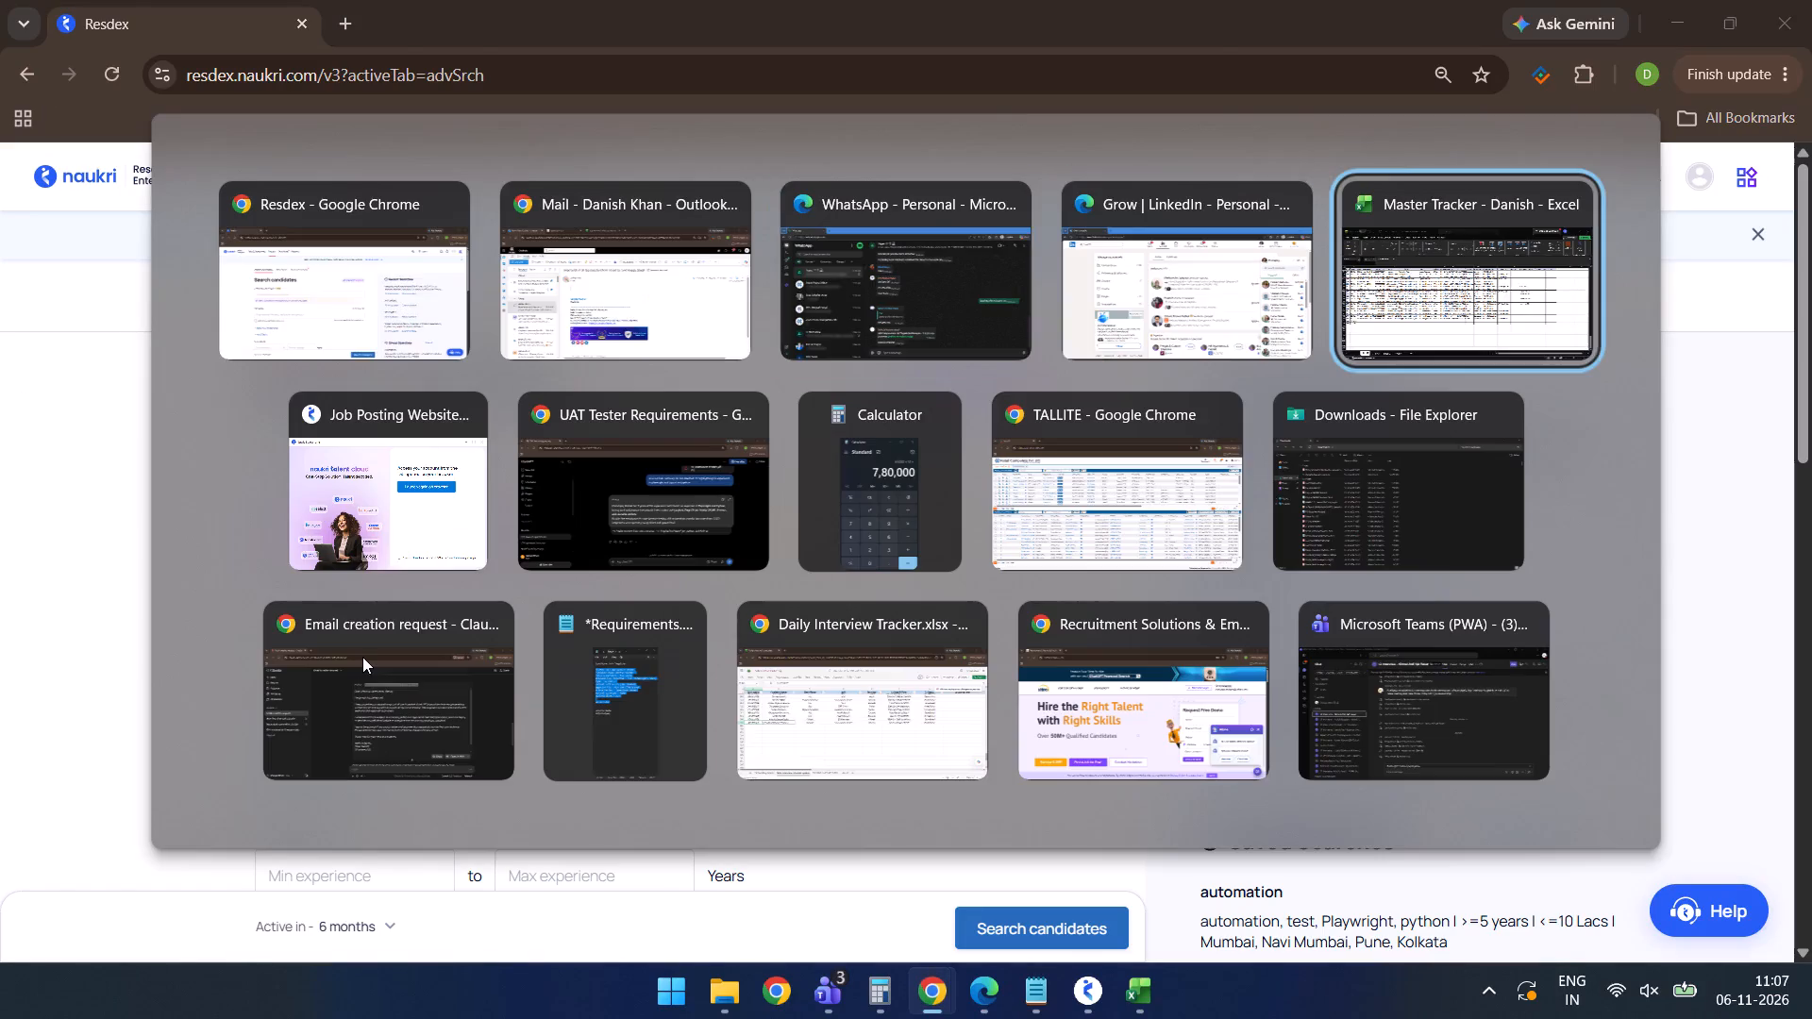
key(Left)
key(Left)
key(Right)
key(Right)
key(ctrl+s)
Select the Skills column header in the candidate table on Sheet1 and bring up its sort and filter options.
key(Up)
key(Up)
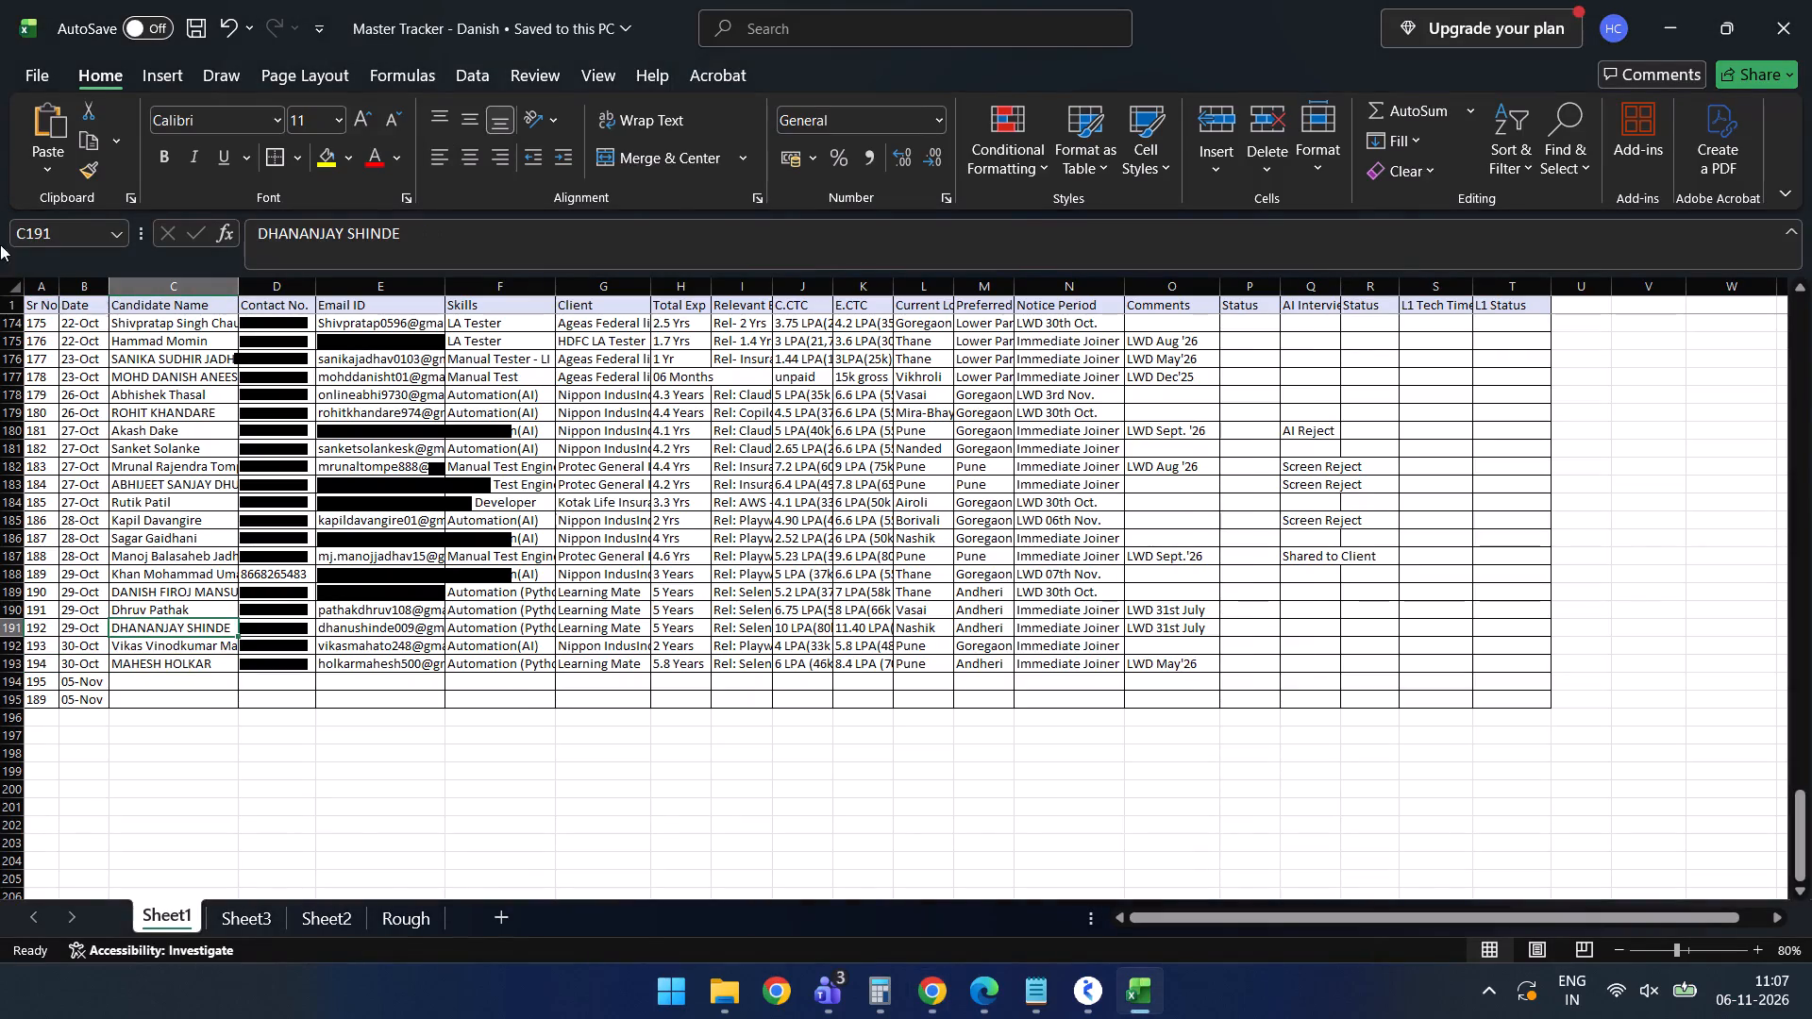
click(470, 298)
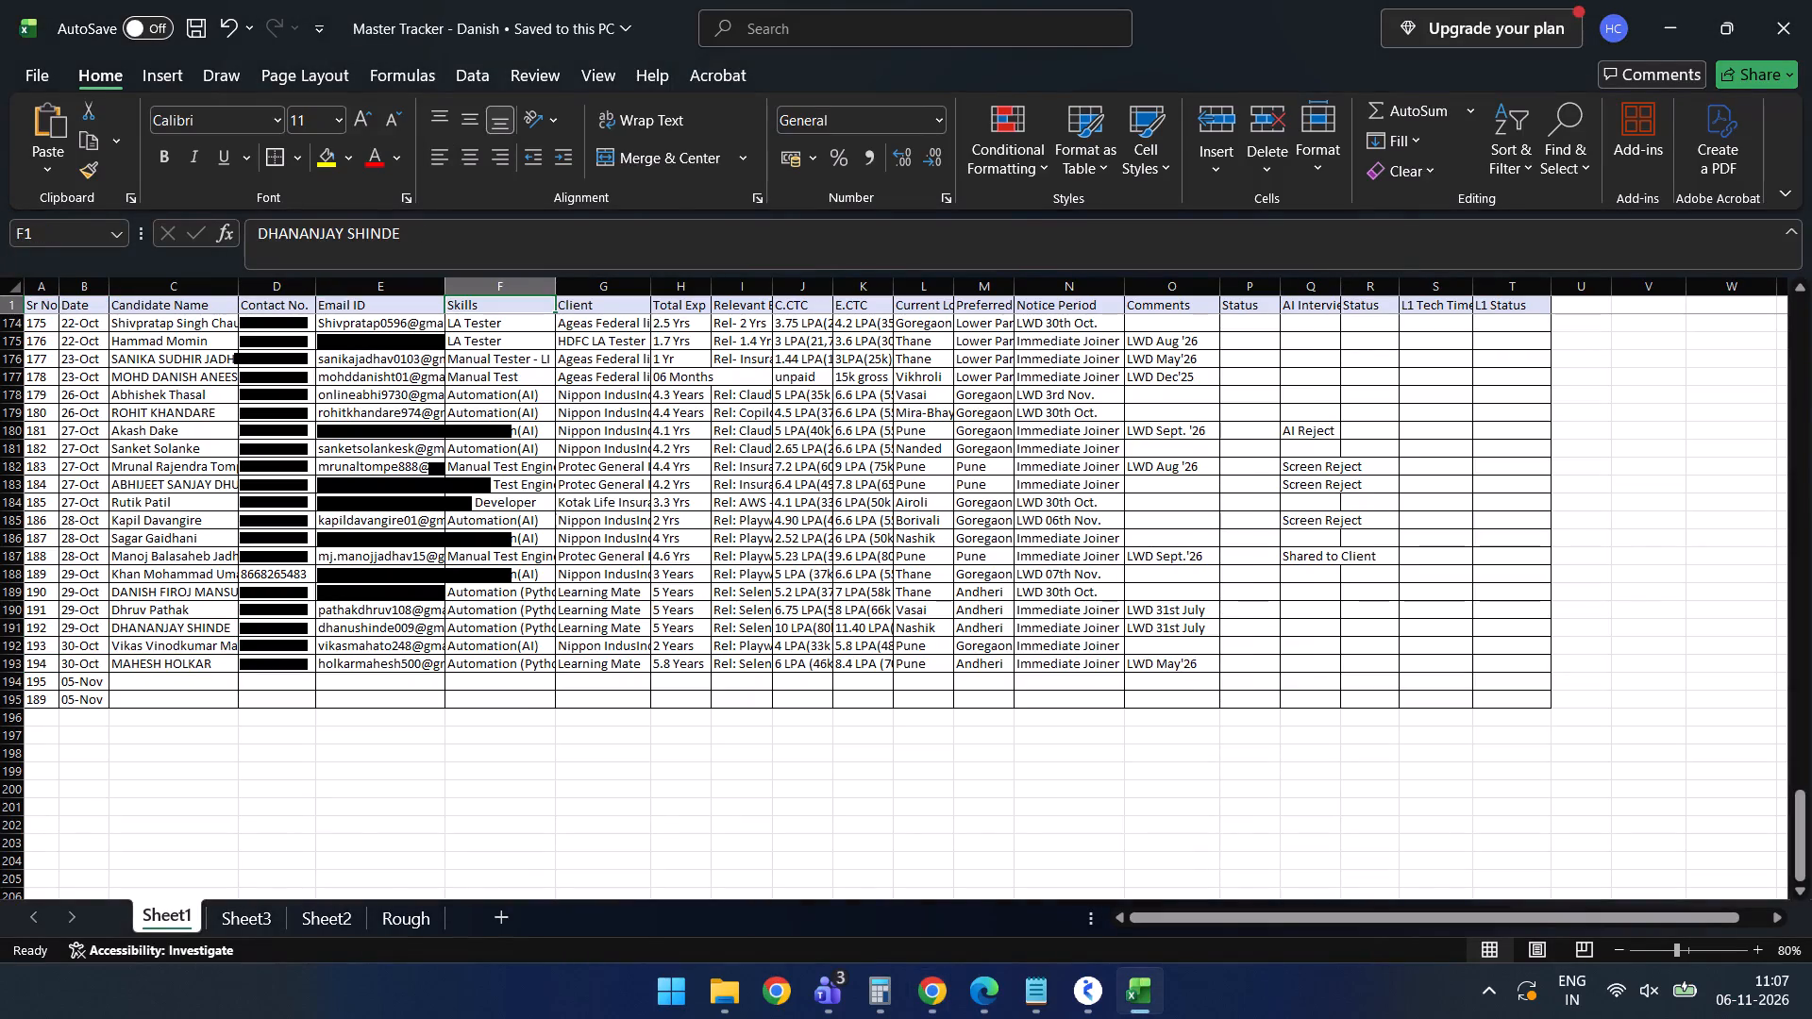
click(495, 308)
click(1502, 133)
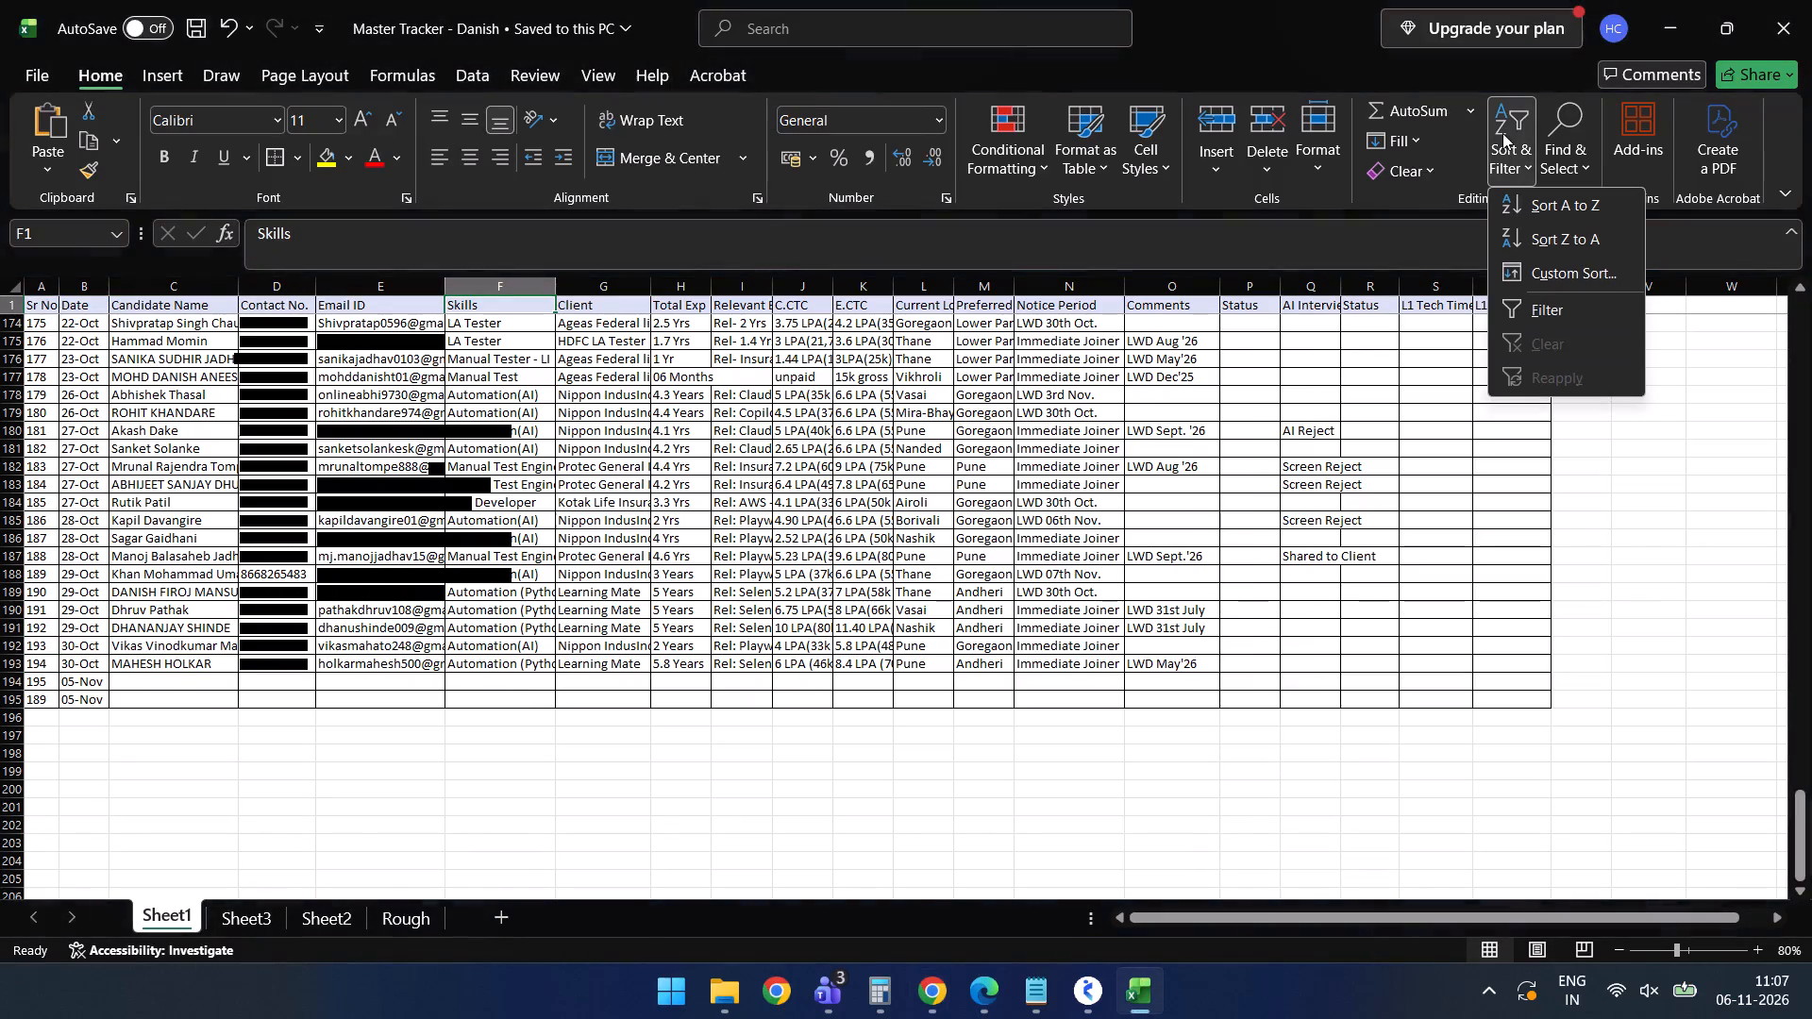
Turn on filtering for the tracker's header row and filter the Skills column by "LA".
click(1559, 323)
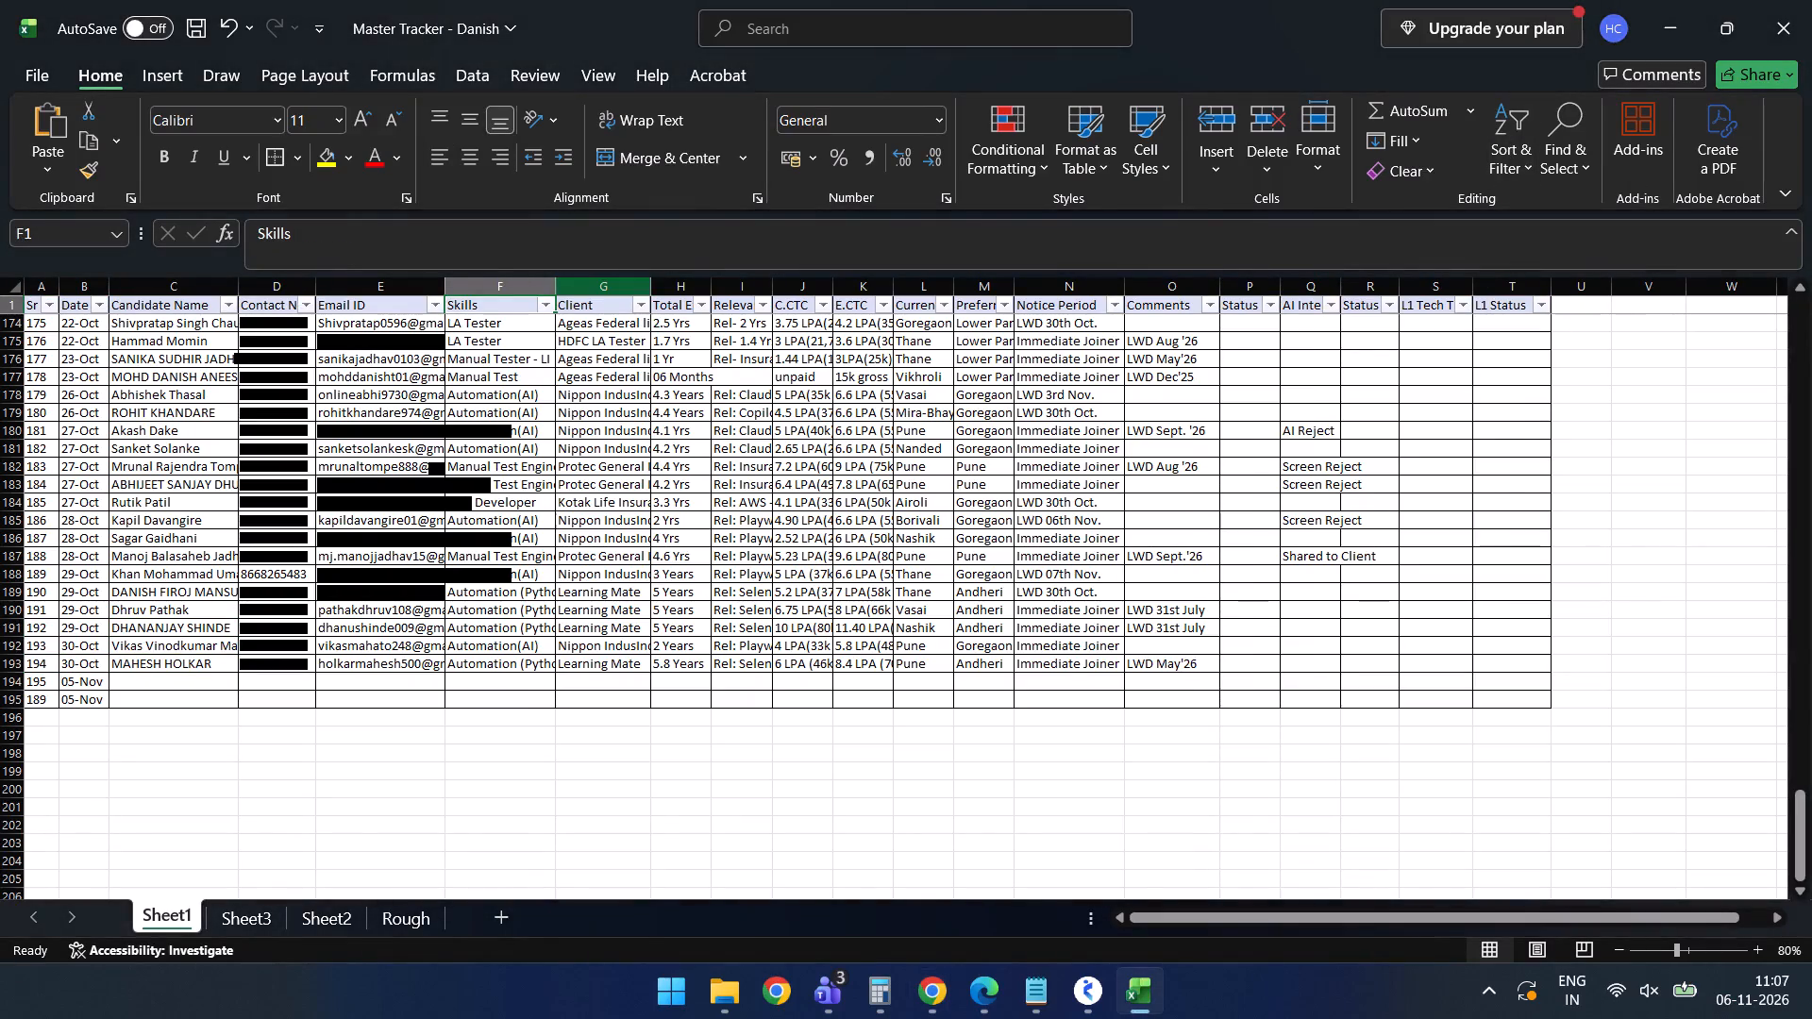
click(549, 305)
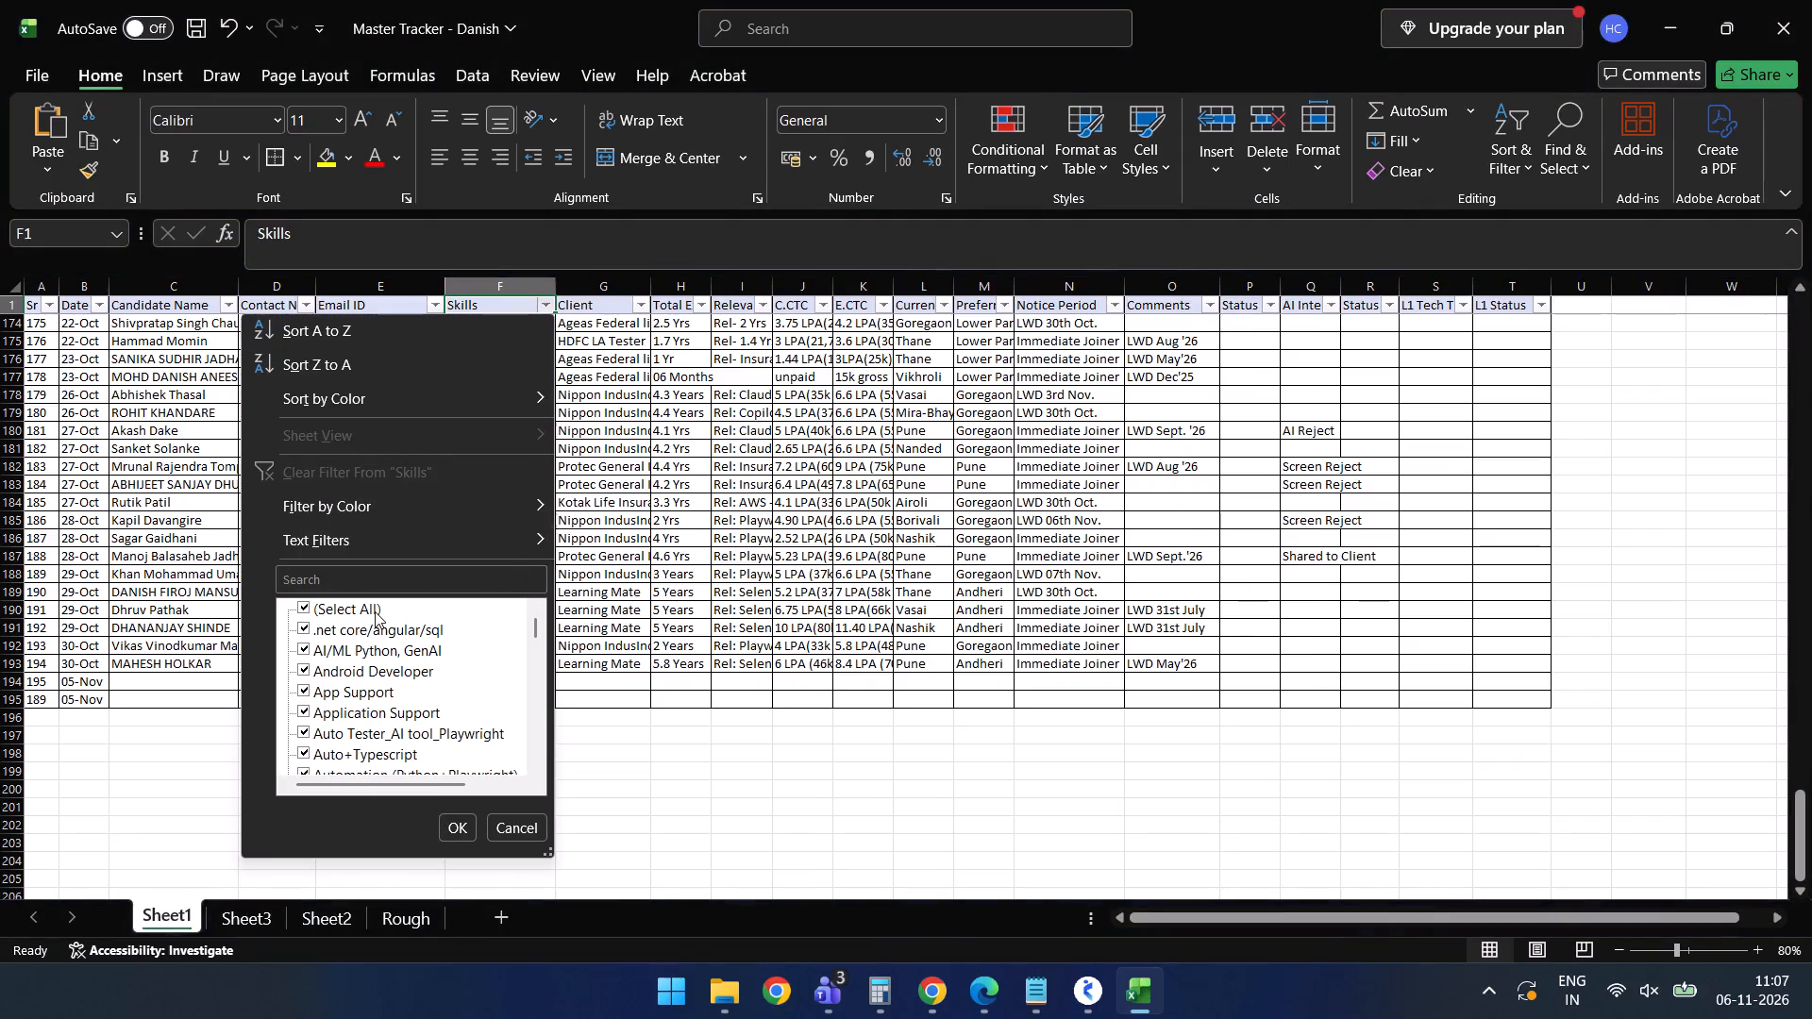
click(361, 609)
click(343, 583)
text(LA)
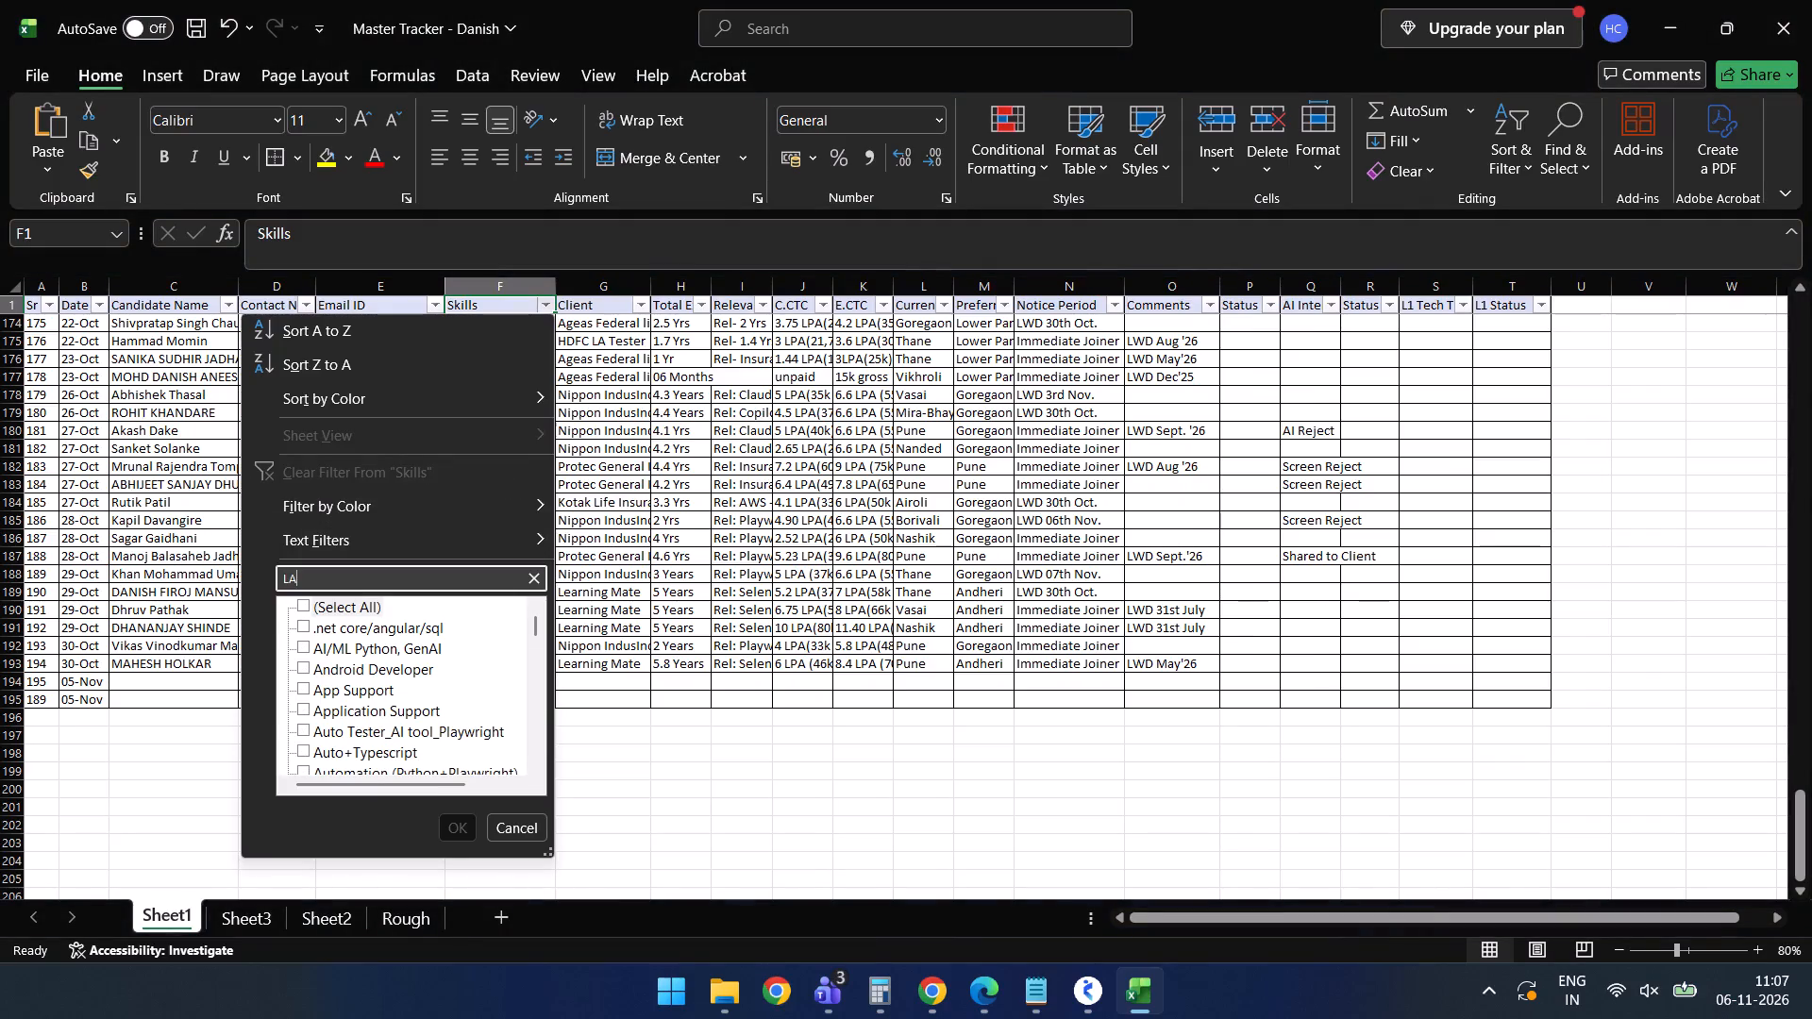
key(Return)
Read down the filtered Skills column to the LA Tester candidate in row 175.
key(Down)
key(Down)
key(Down)
key(Up)
key(Up)
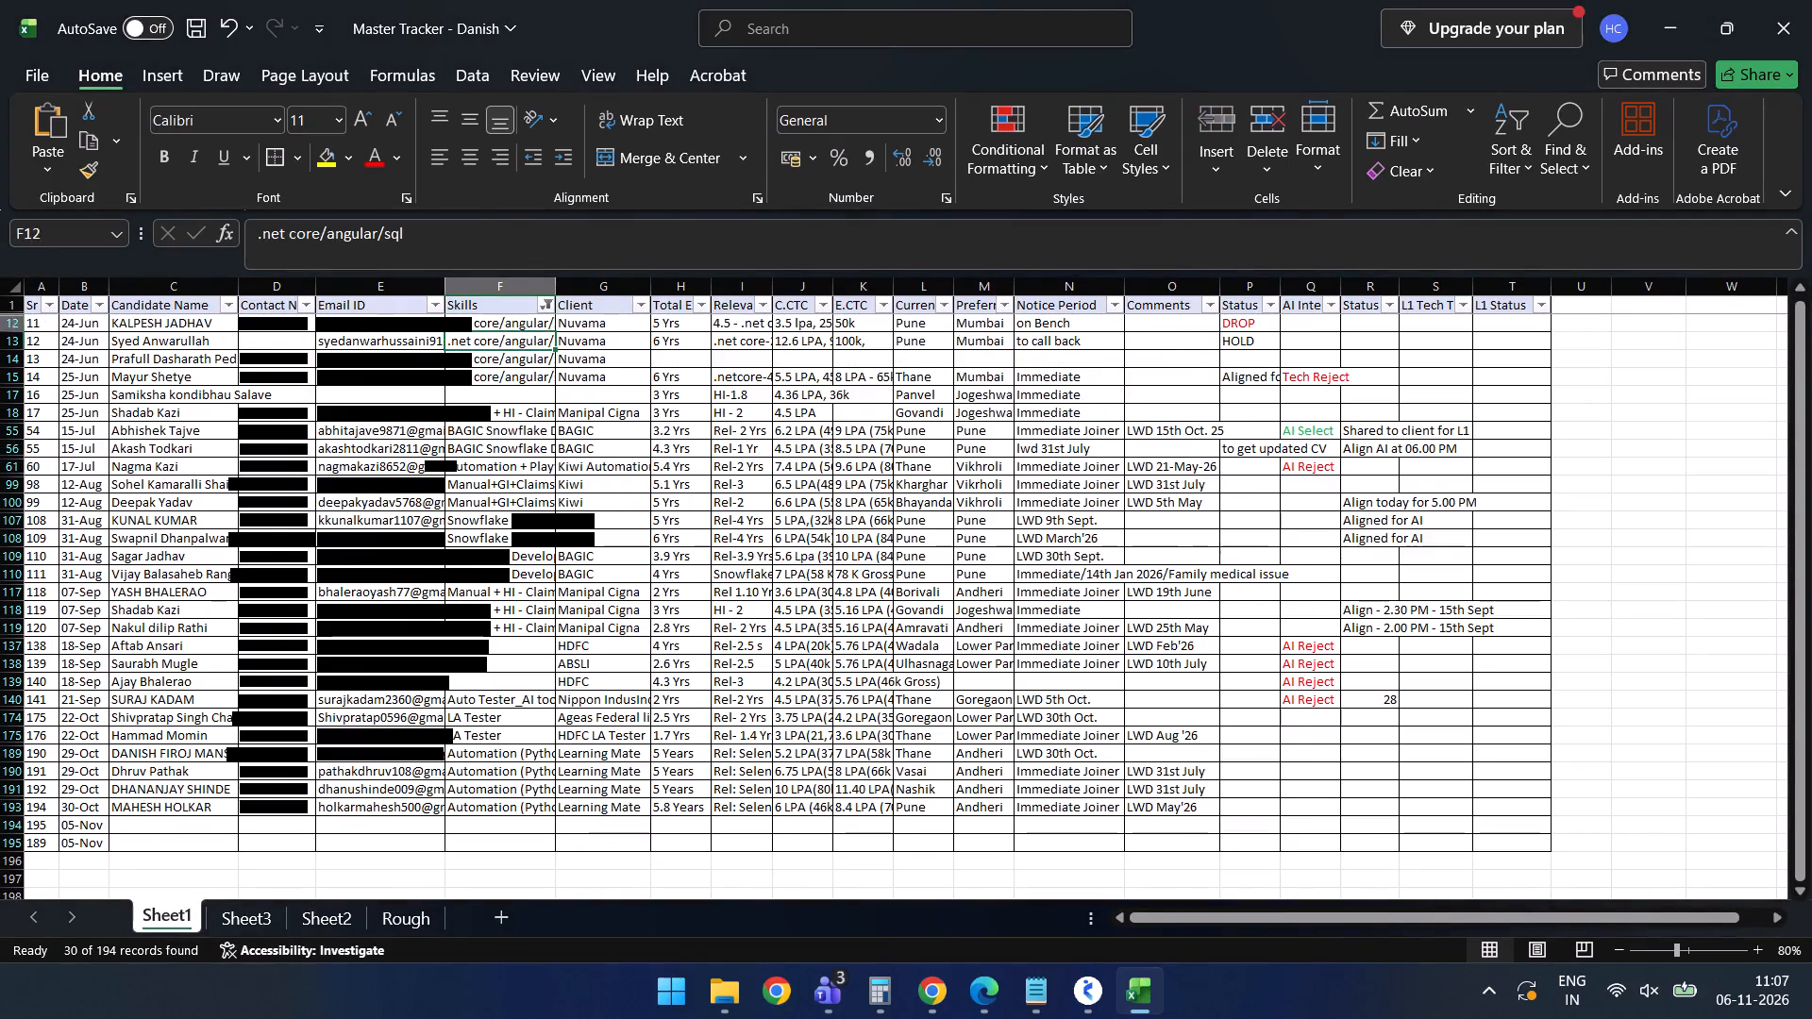
key(Up)
key(Up)
key(Down)
key(Down)
key(Down)
key(Down)
key(Down)
key(Down)
key(Down)
key(Down)
key(Down)
key(Down)
key(Down)
key(Down)
key(Down)
key(Down)
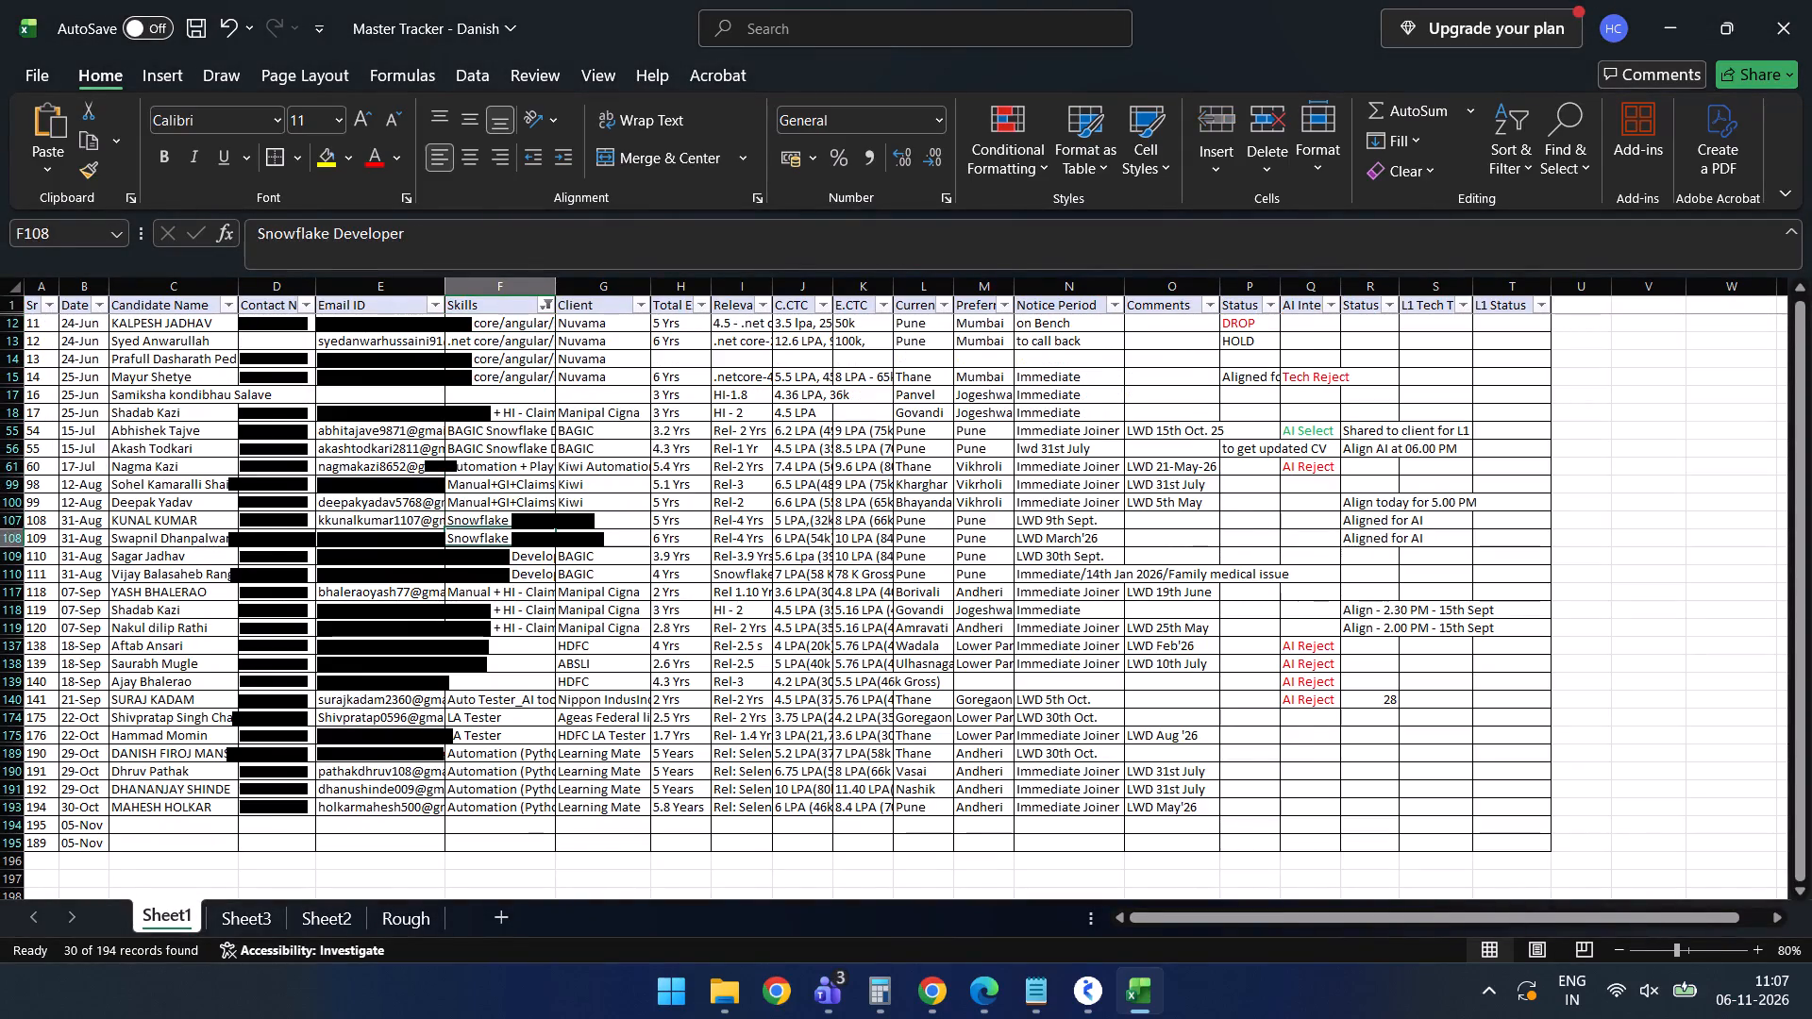
key(Down)
key(Down)
key(Down)
key(Down)
key(Down)
key(Down)
key(Down)
key(Down)
key(Up)
key(Down)
key(Down)
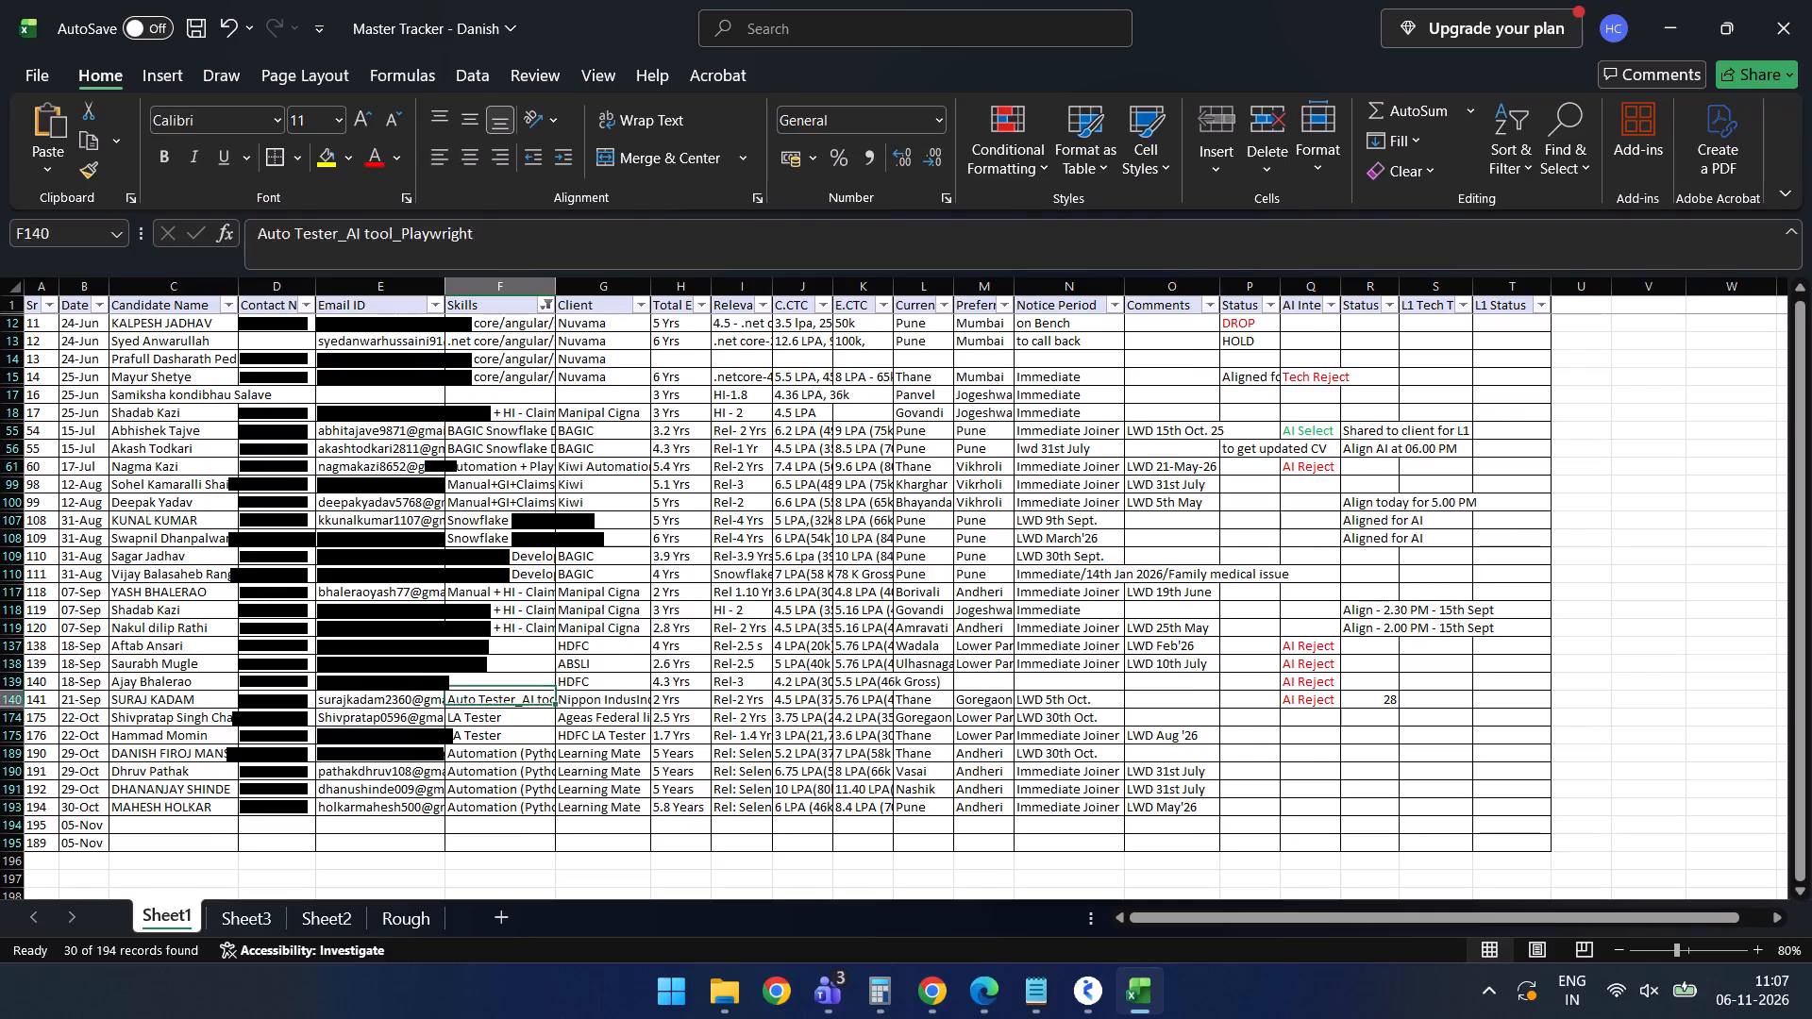
key(Down)
key(Down)
Go to the candidate name of the LA Tester in row 175 and save the workbook.
key(Right)
key(Left)
key(Left)
key(Left)
key(Left)
key(ctrl+s)
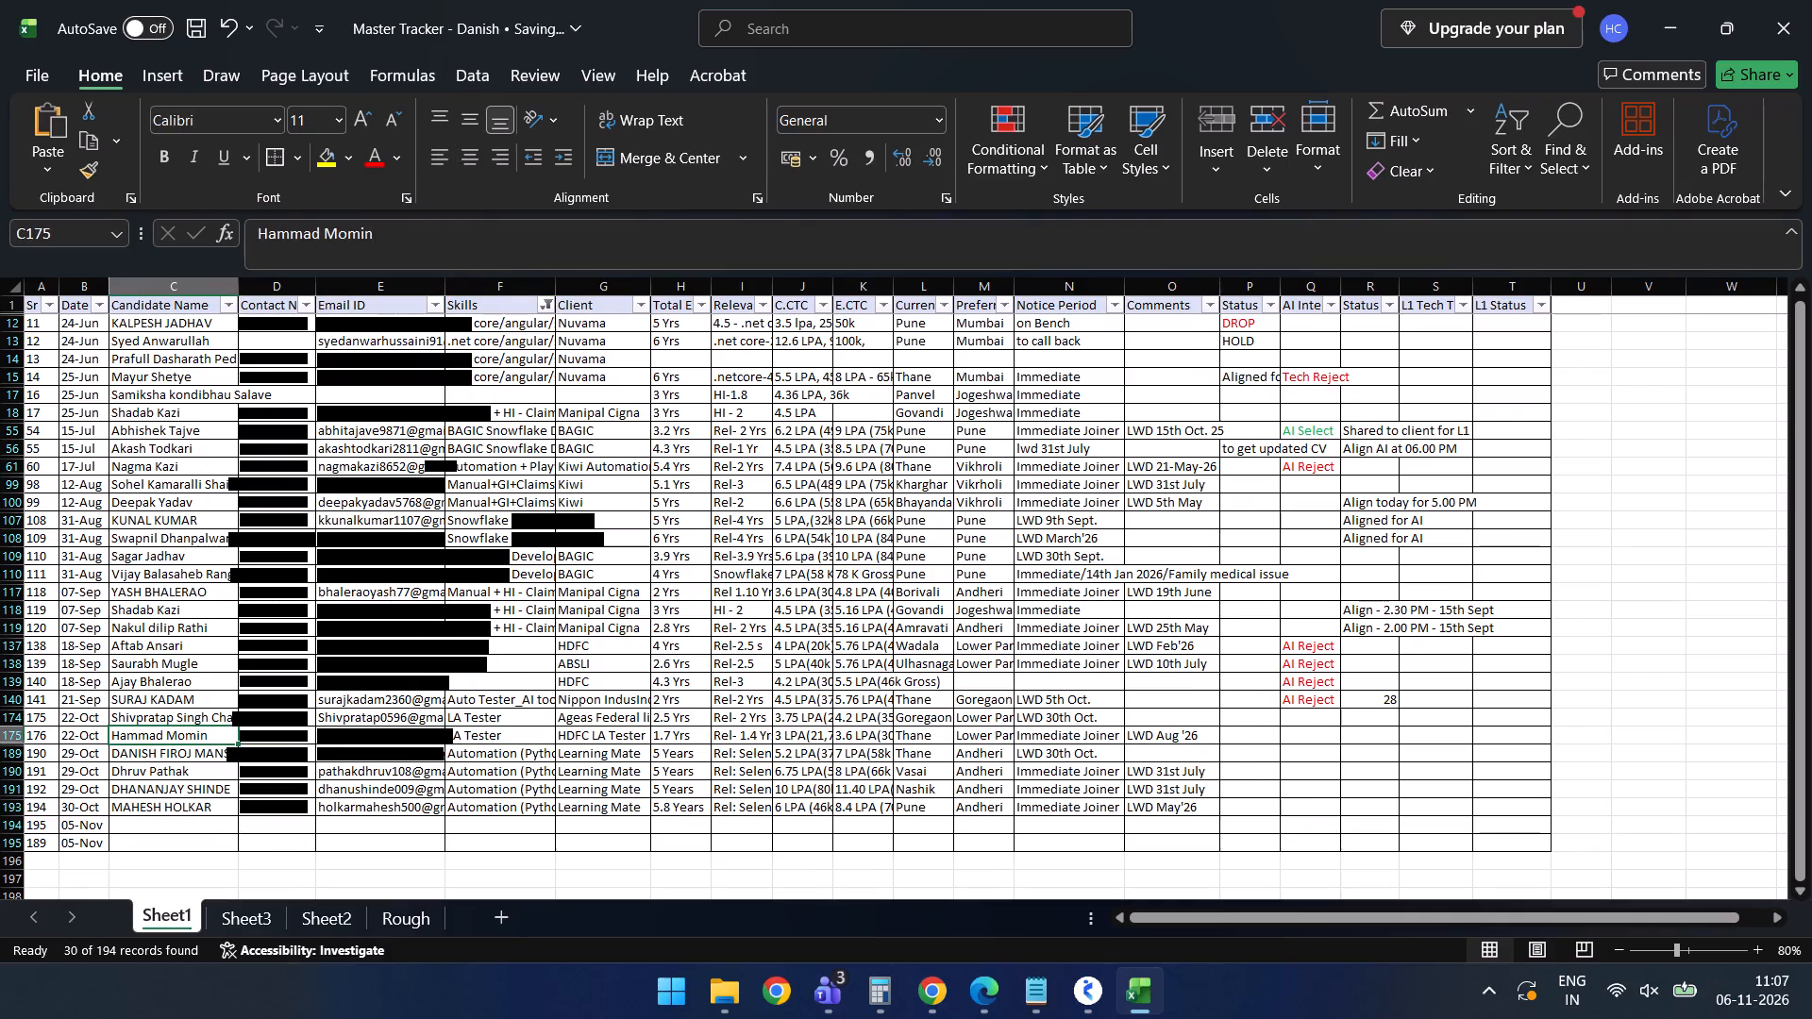
Examine the row 175 candidate's details from serial number through expected CTC, saving the workbook along the way.
key(Right)
key(Right)
key(Right)
key(Right)
key(Right)
key(Right)
key(Left)
key(Right)
key(Left)
key(Left)
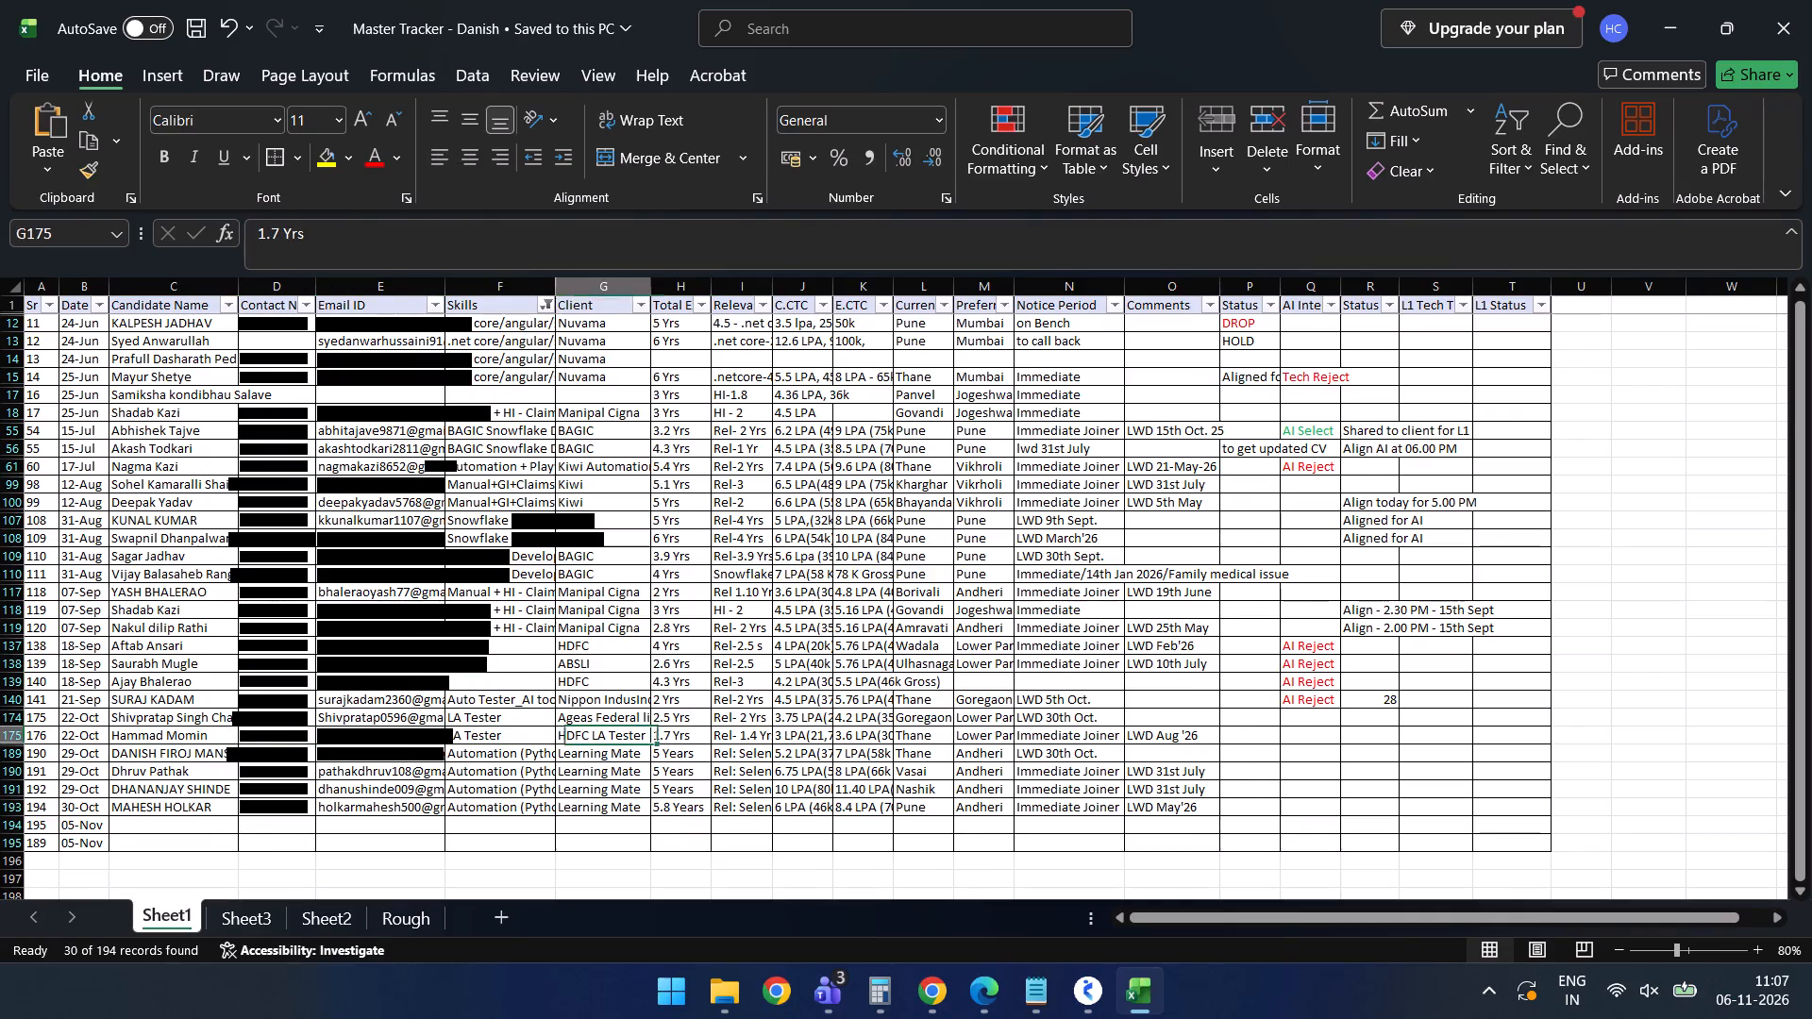
key(Left)
key(Left)
key(Left)
key(Right)
key(Right)
key(Right)
key(Right)
key(Right)
key(Right)
key(Right)
key(Left)
key(Left)
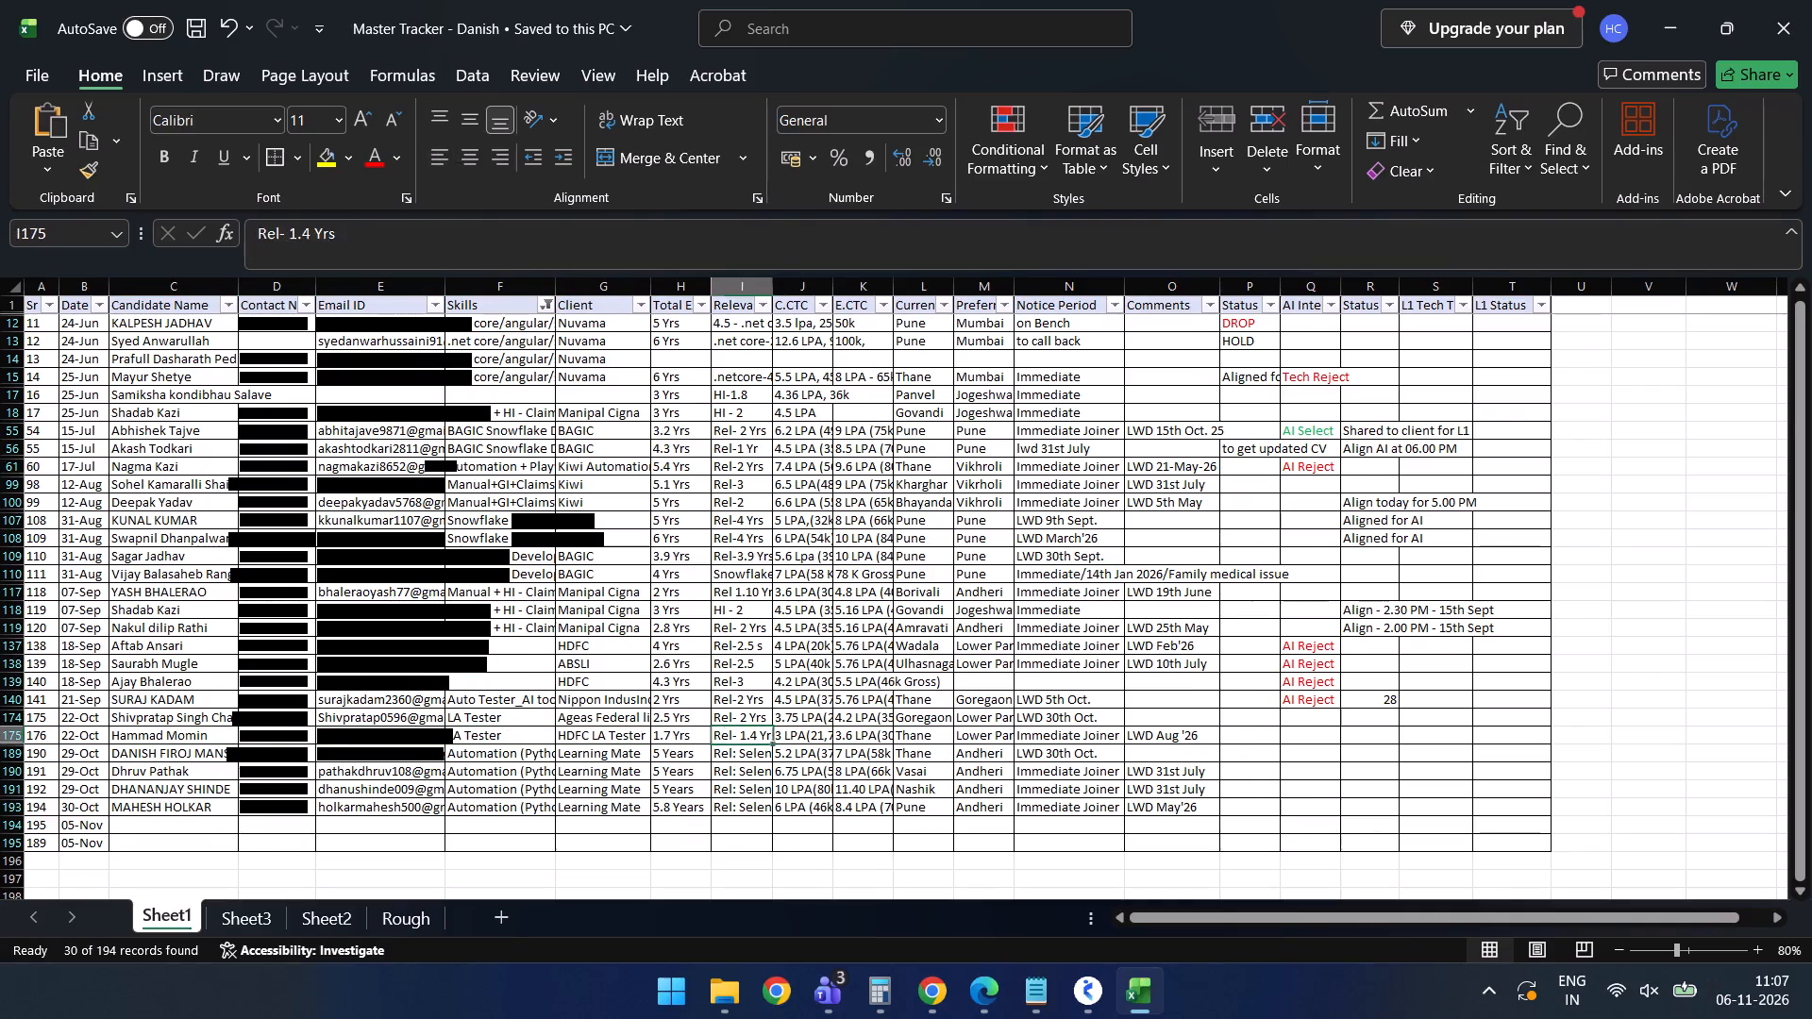
key(Left)
key(Left)
key(Left)
key(Left)
key(Left)
key(Left)
key(Left)
key(Left)
key(Left)
key(Left)
key(Left)
key(Right)
key(Right)
key(Right)
key(ctrl+s)
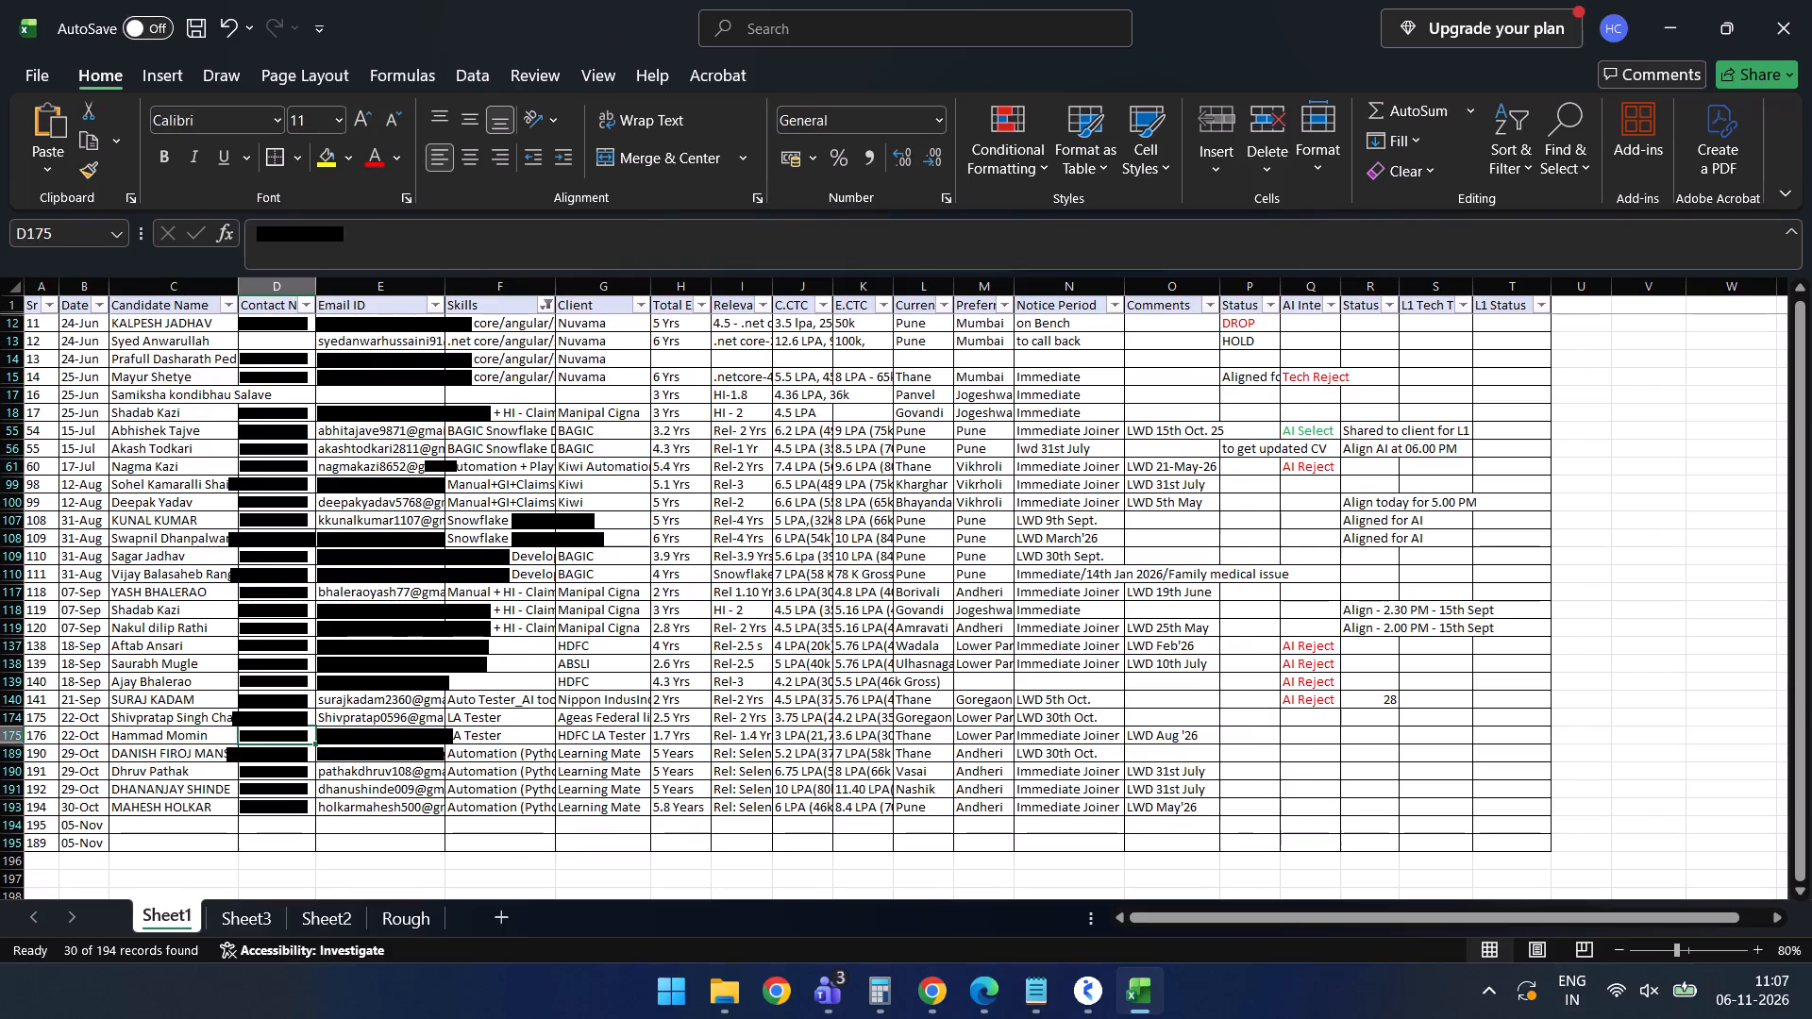
key(Right)
key(Right)
key(Right)
key(Right)
key(Right)
key(Left)
key(Left)
key(Left)
key(Left)
key(Left)
key(Left)
key(Left)
key(Left)
key(Left)
key(Right)
key(Right)
key(Right)
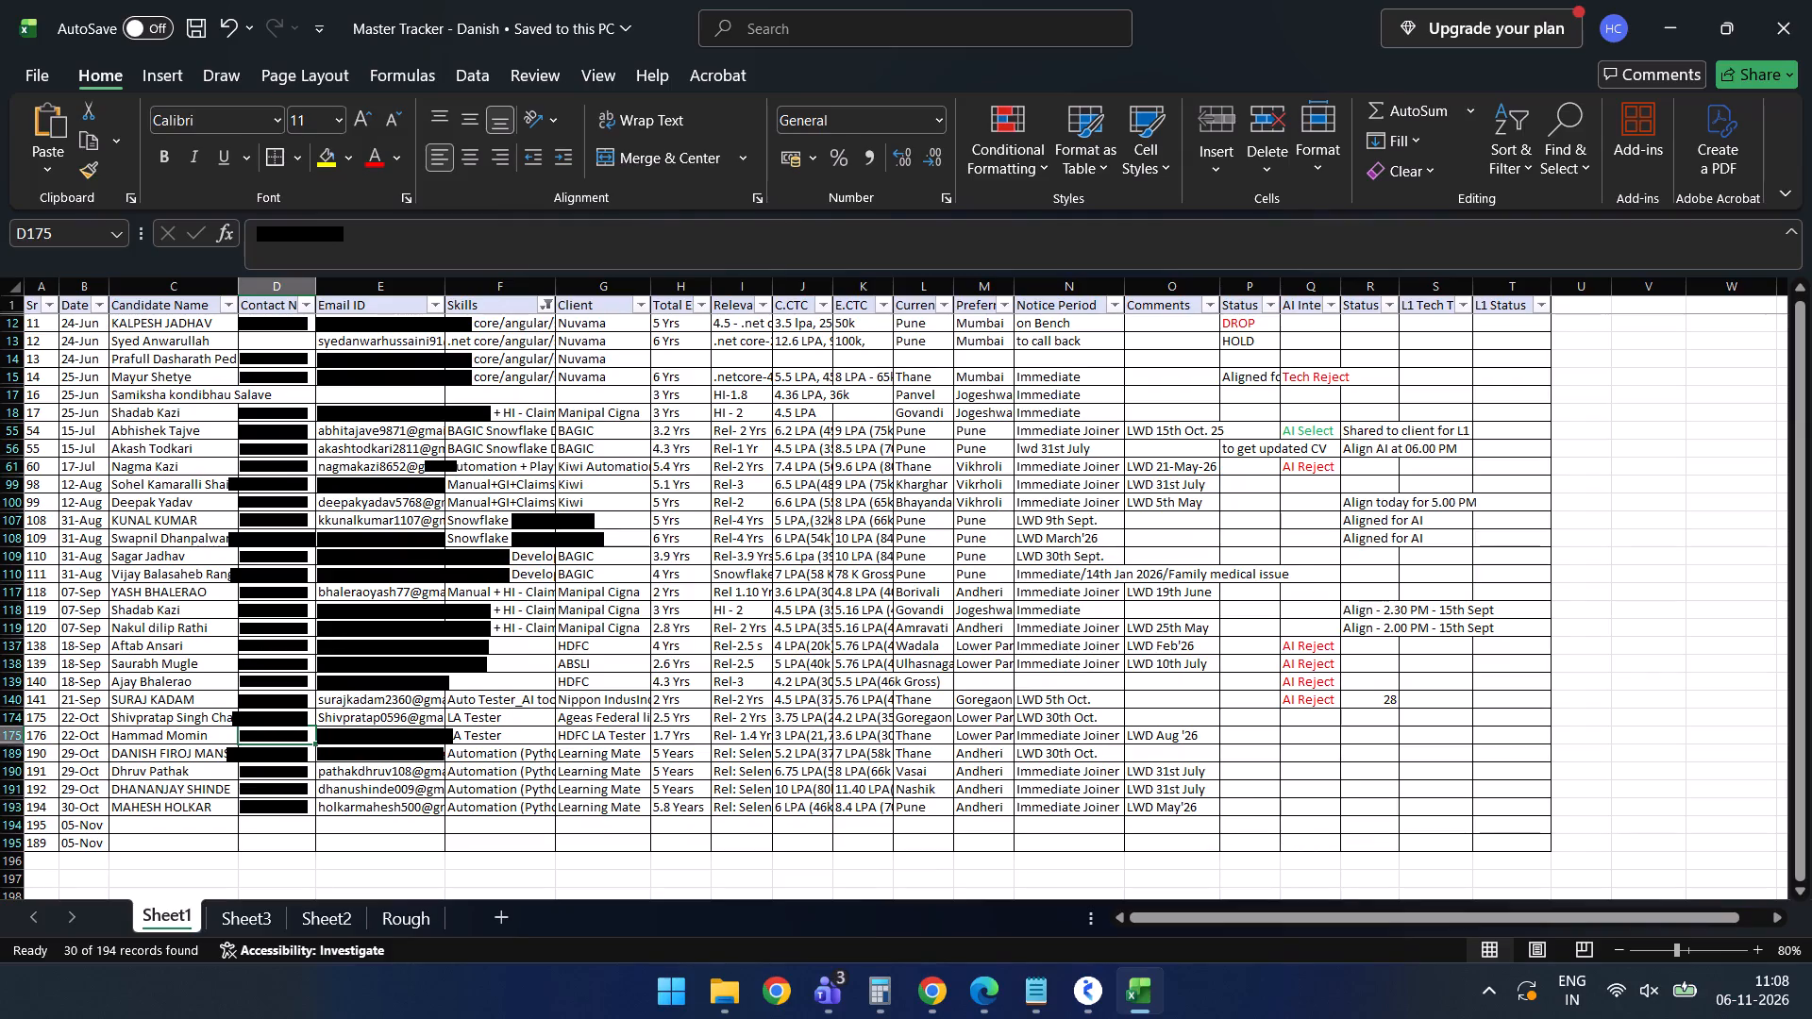
click(143, 736)
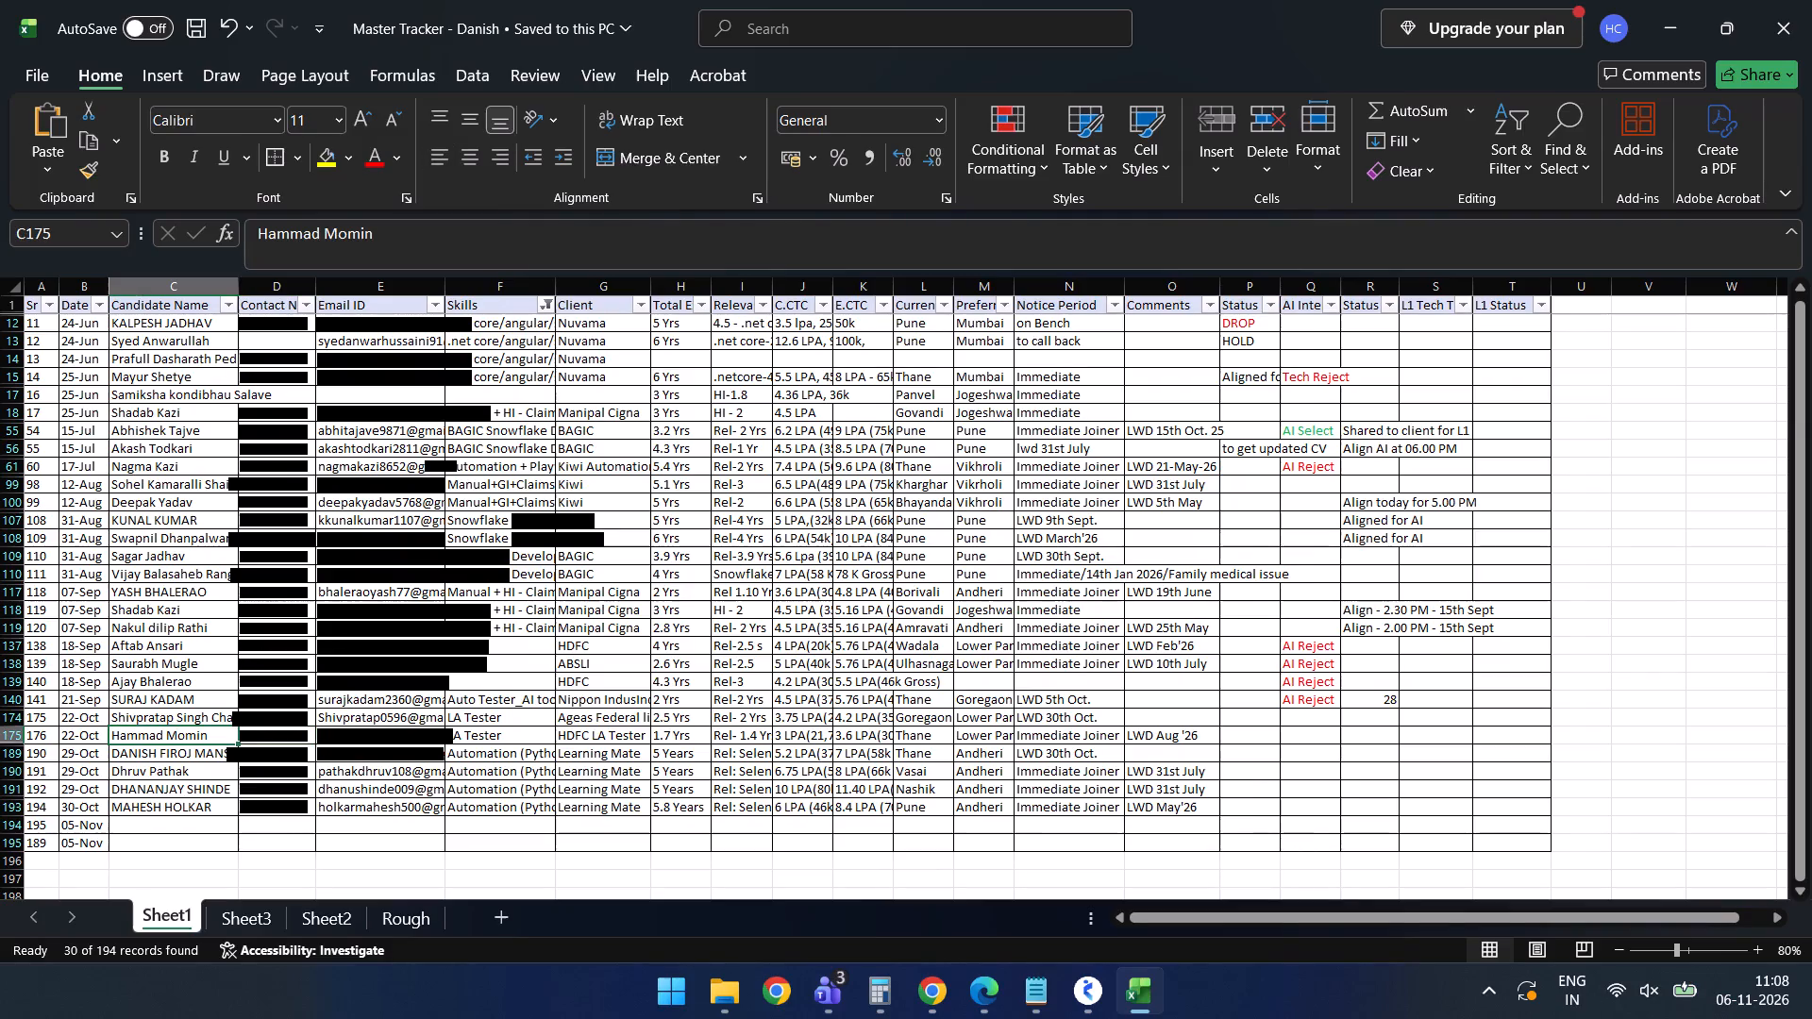
Check the skill and client of the HDFC LA Tester candidate in row 175 and copy that candidate's contact number.
click(505, 735)
click(604, 738)
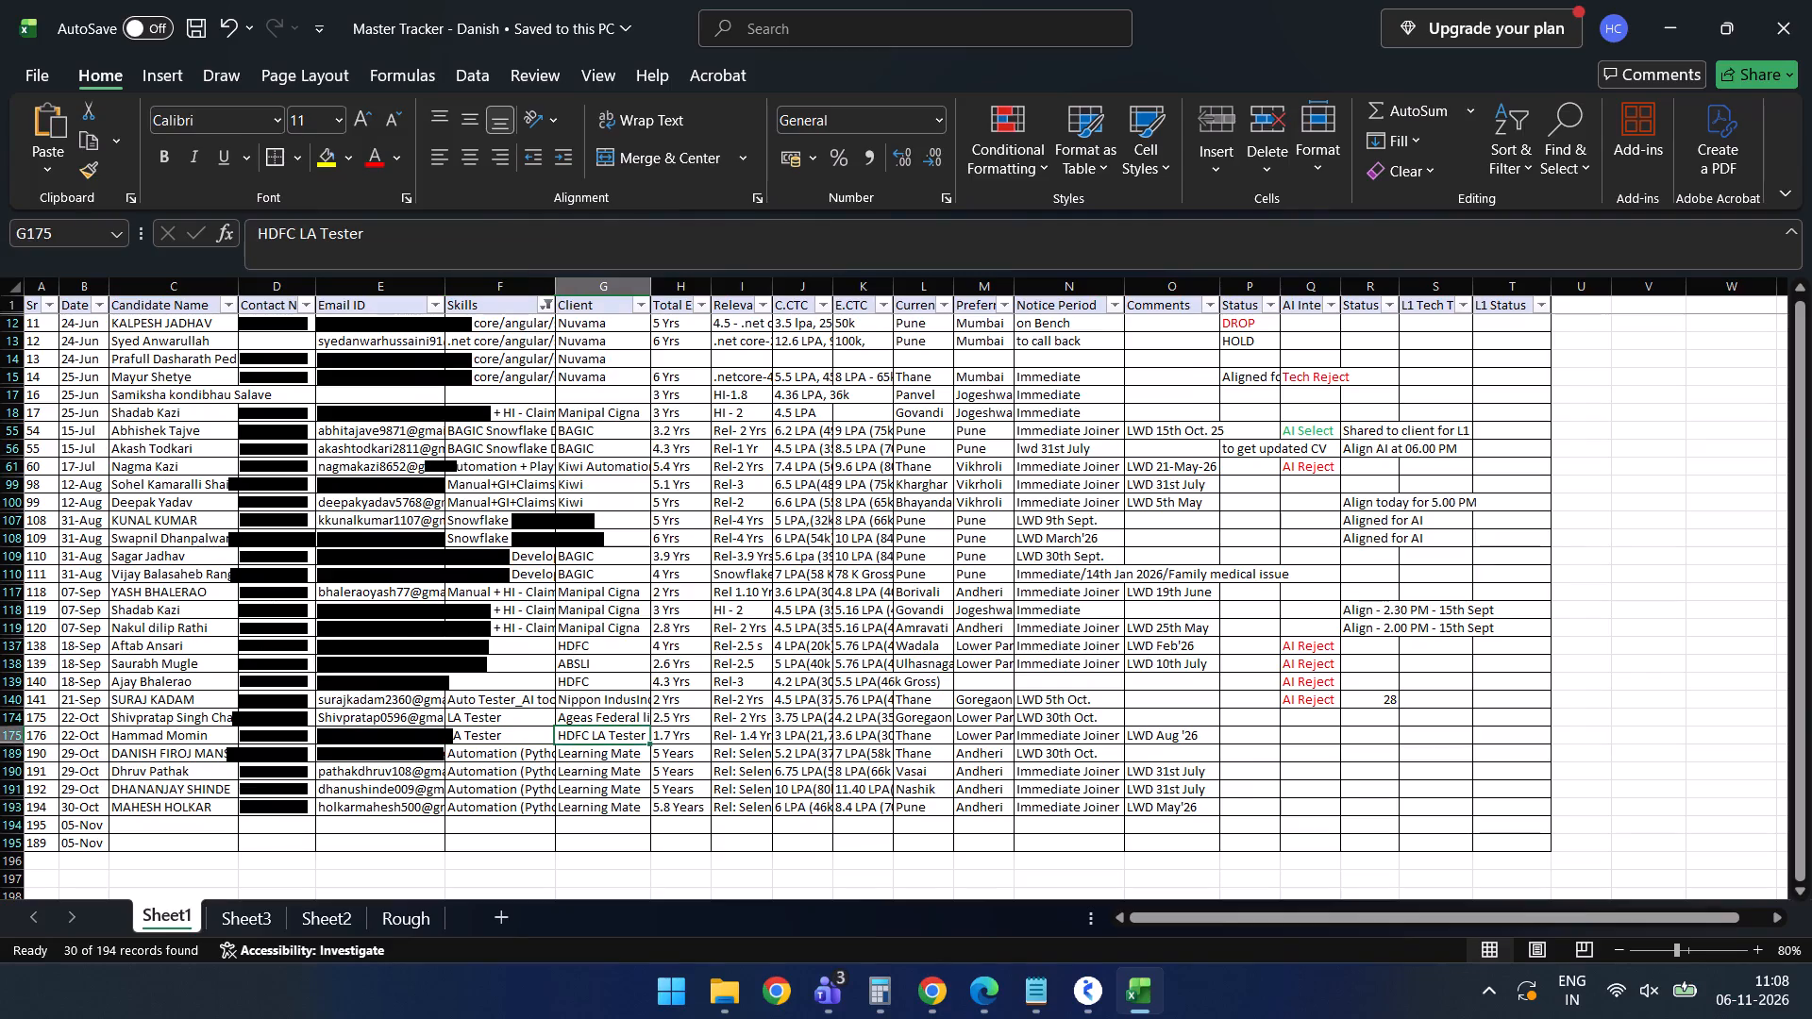
click(172, 732)
key(Right)
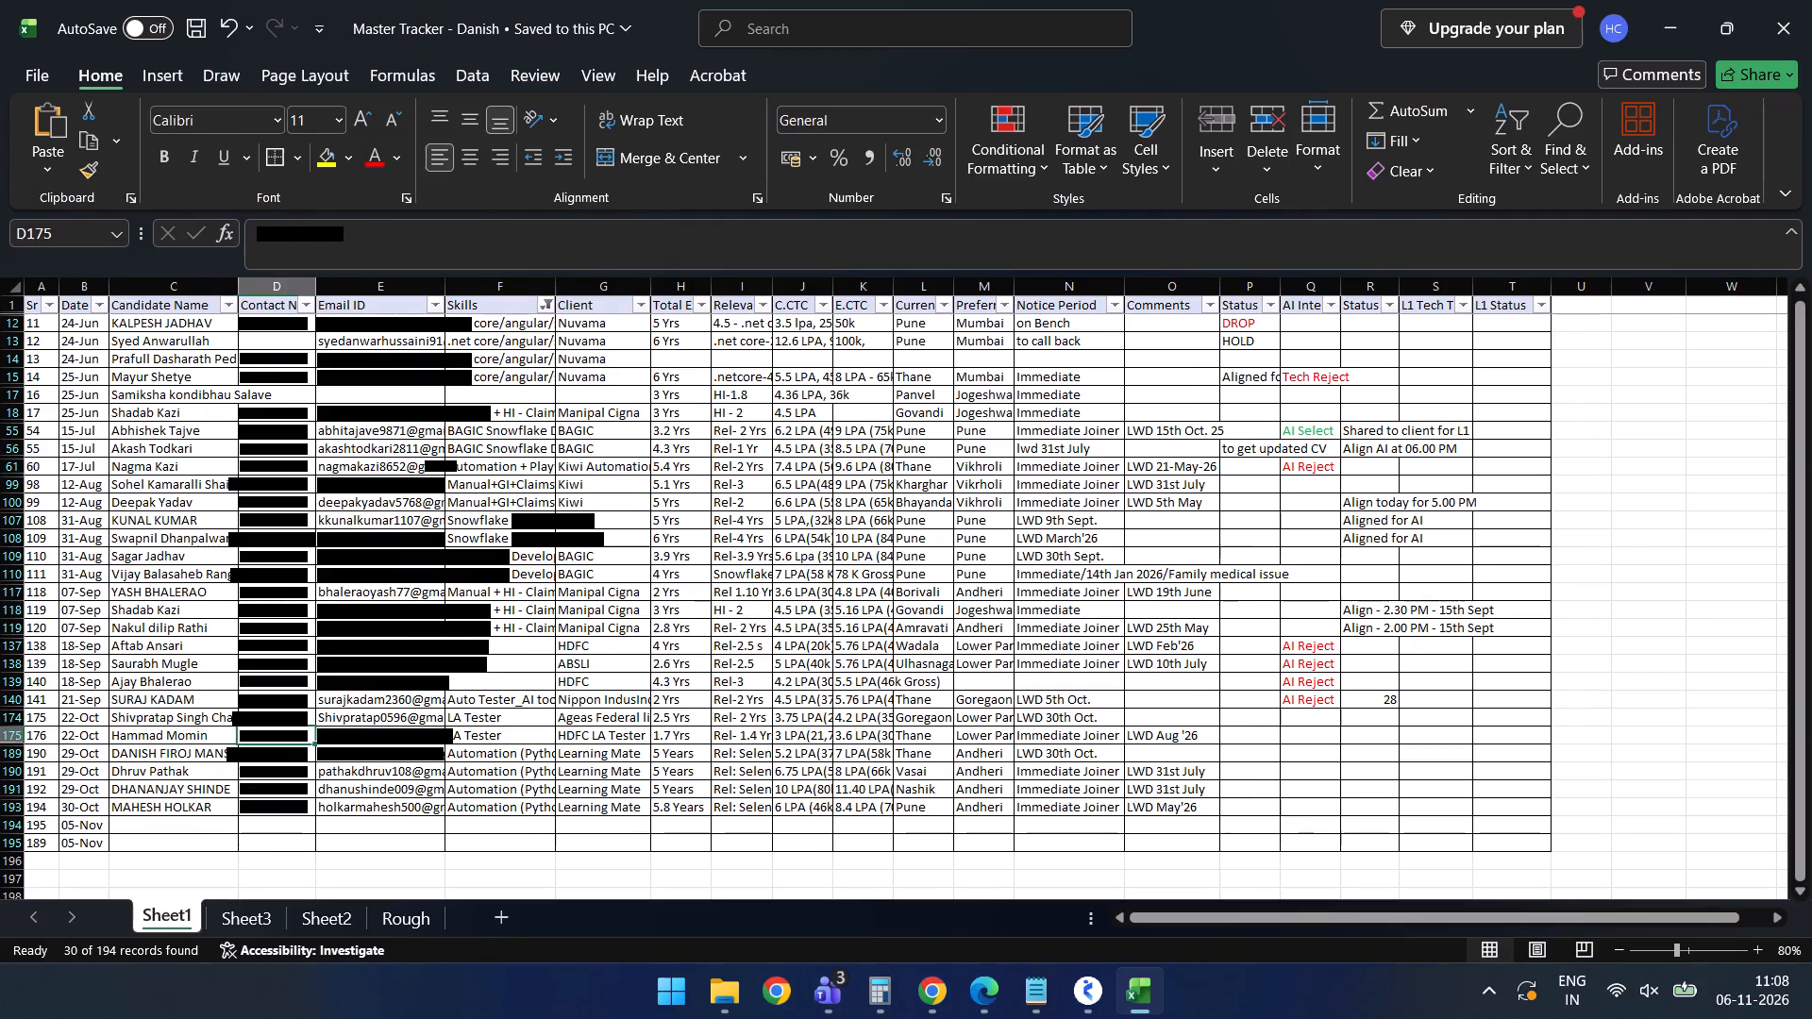
key(ctrl+c)
Switch to the TALLITE window in Chrome and reload its ATS workbench of requirements and applicants.
key(alt+Tab)
key(alt+Tab)
key(alt+Left)
key(alt+Right)
key(alt+Left)
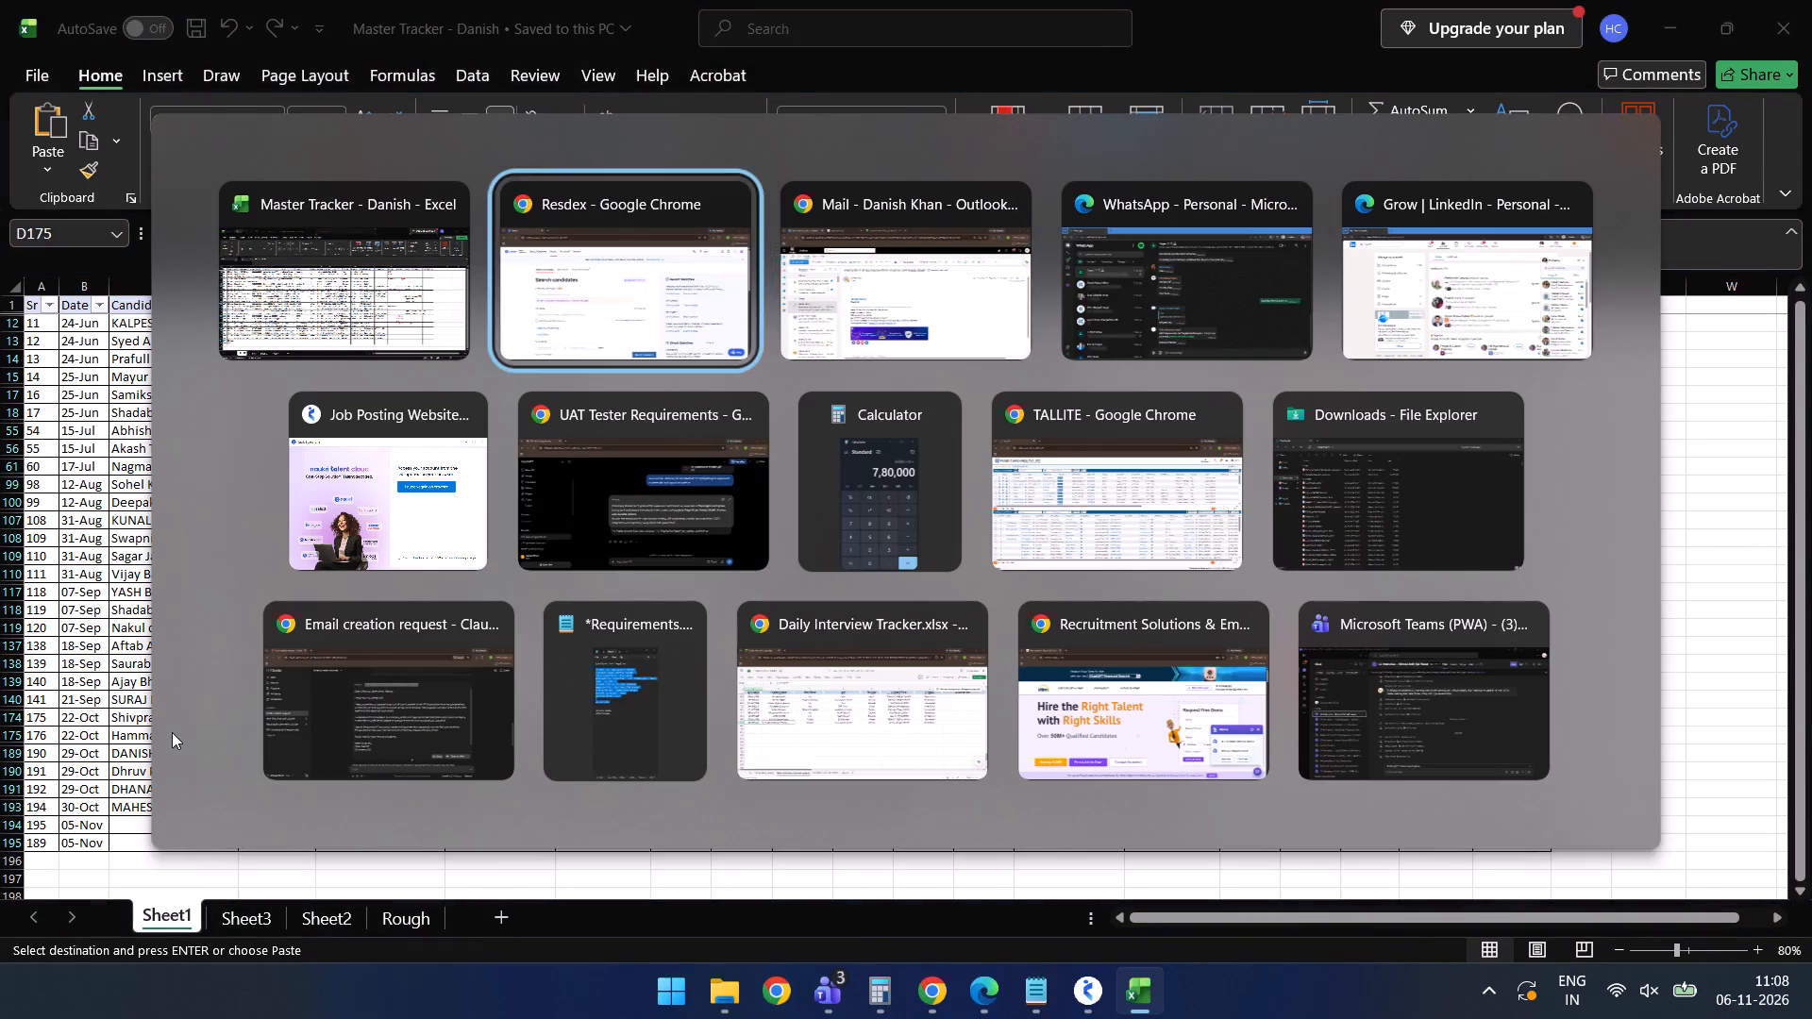
key(alt+Right)
key(alt+Right)
key(alt+Right)
key(alt+Right)
key(alt+Right)
key(alt+Right)
key(alt+Right)
key(alt+Up)
key(alt+Left)
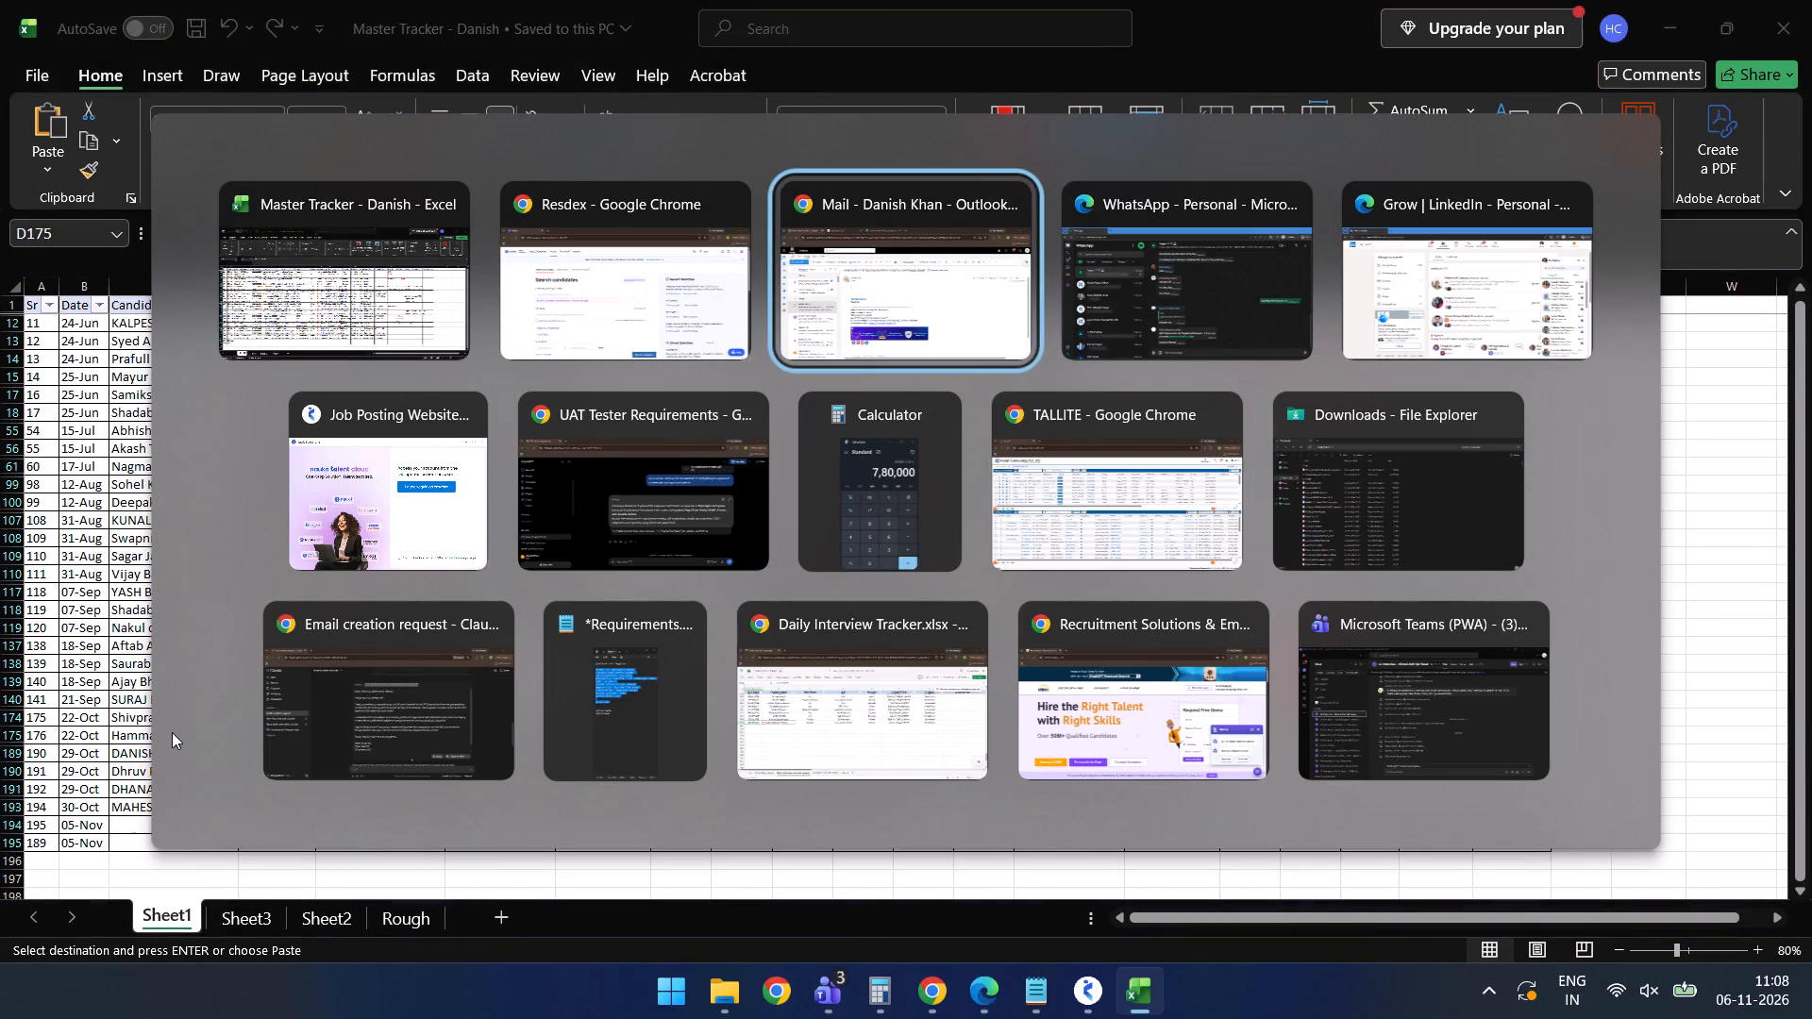
key(alt+Right)
key(alt+Right)
key(alt+Right)
key(alt+Right)
key(alt+Right)
key(alt+Right)
key(alt+Right)
key(alt+Right)
key(alt+Right)
key(alt+Right)
key(alt+Right)
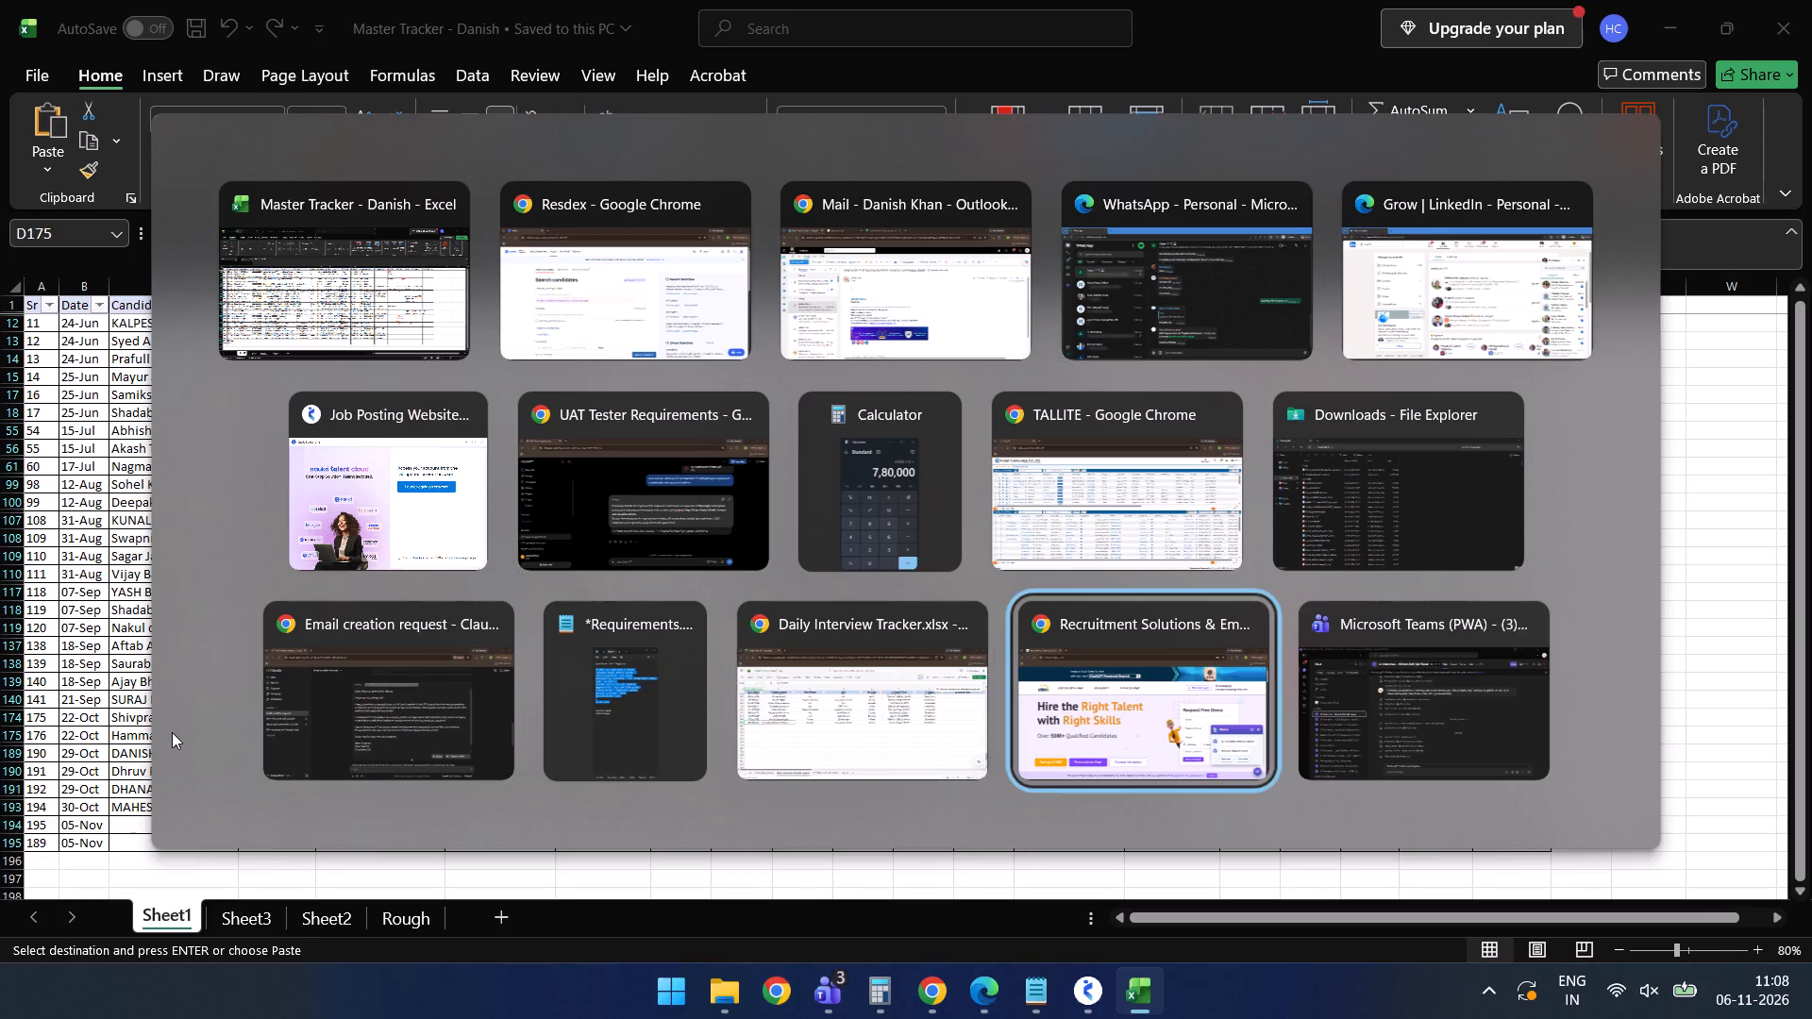
key(alt+Left)
key(alt+Left)
key(alt+Up)
key(alt+Up)
key(alt+Right)
key(alt+Right)
key(alt+Down)
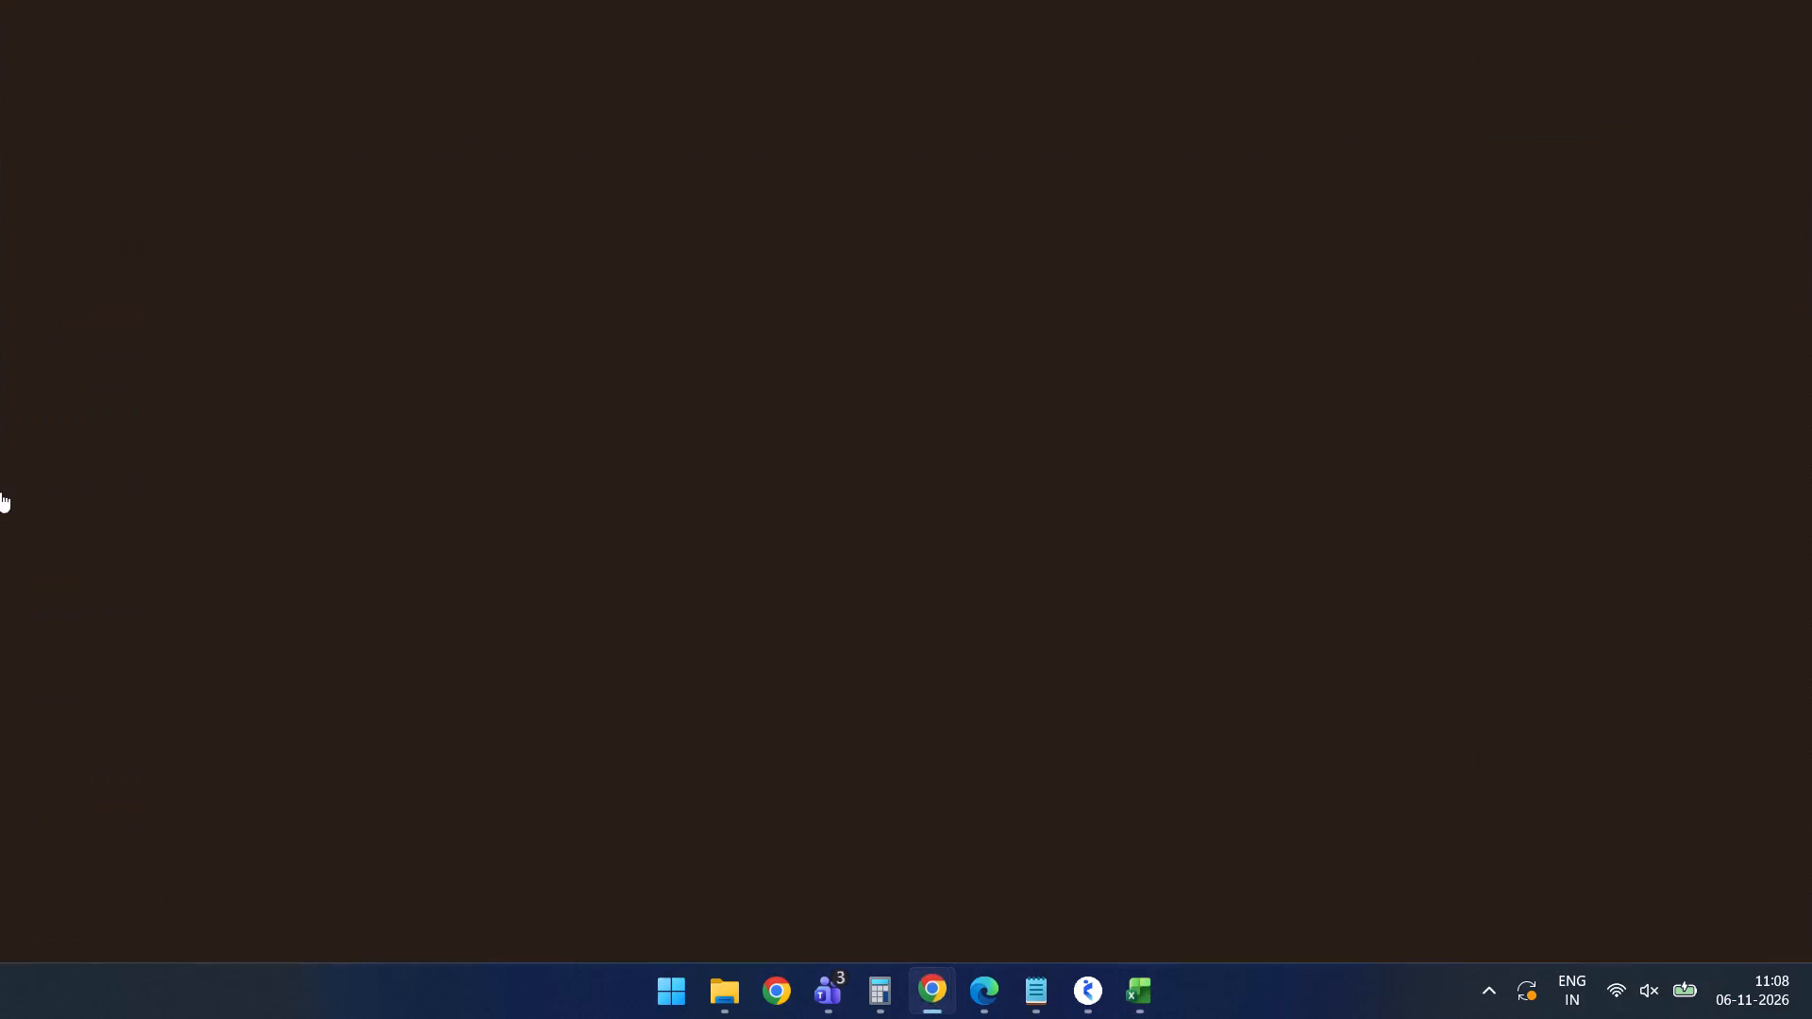
click(110, 70)
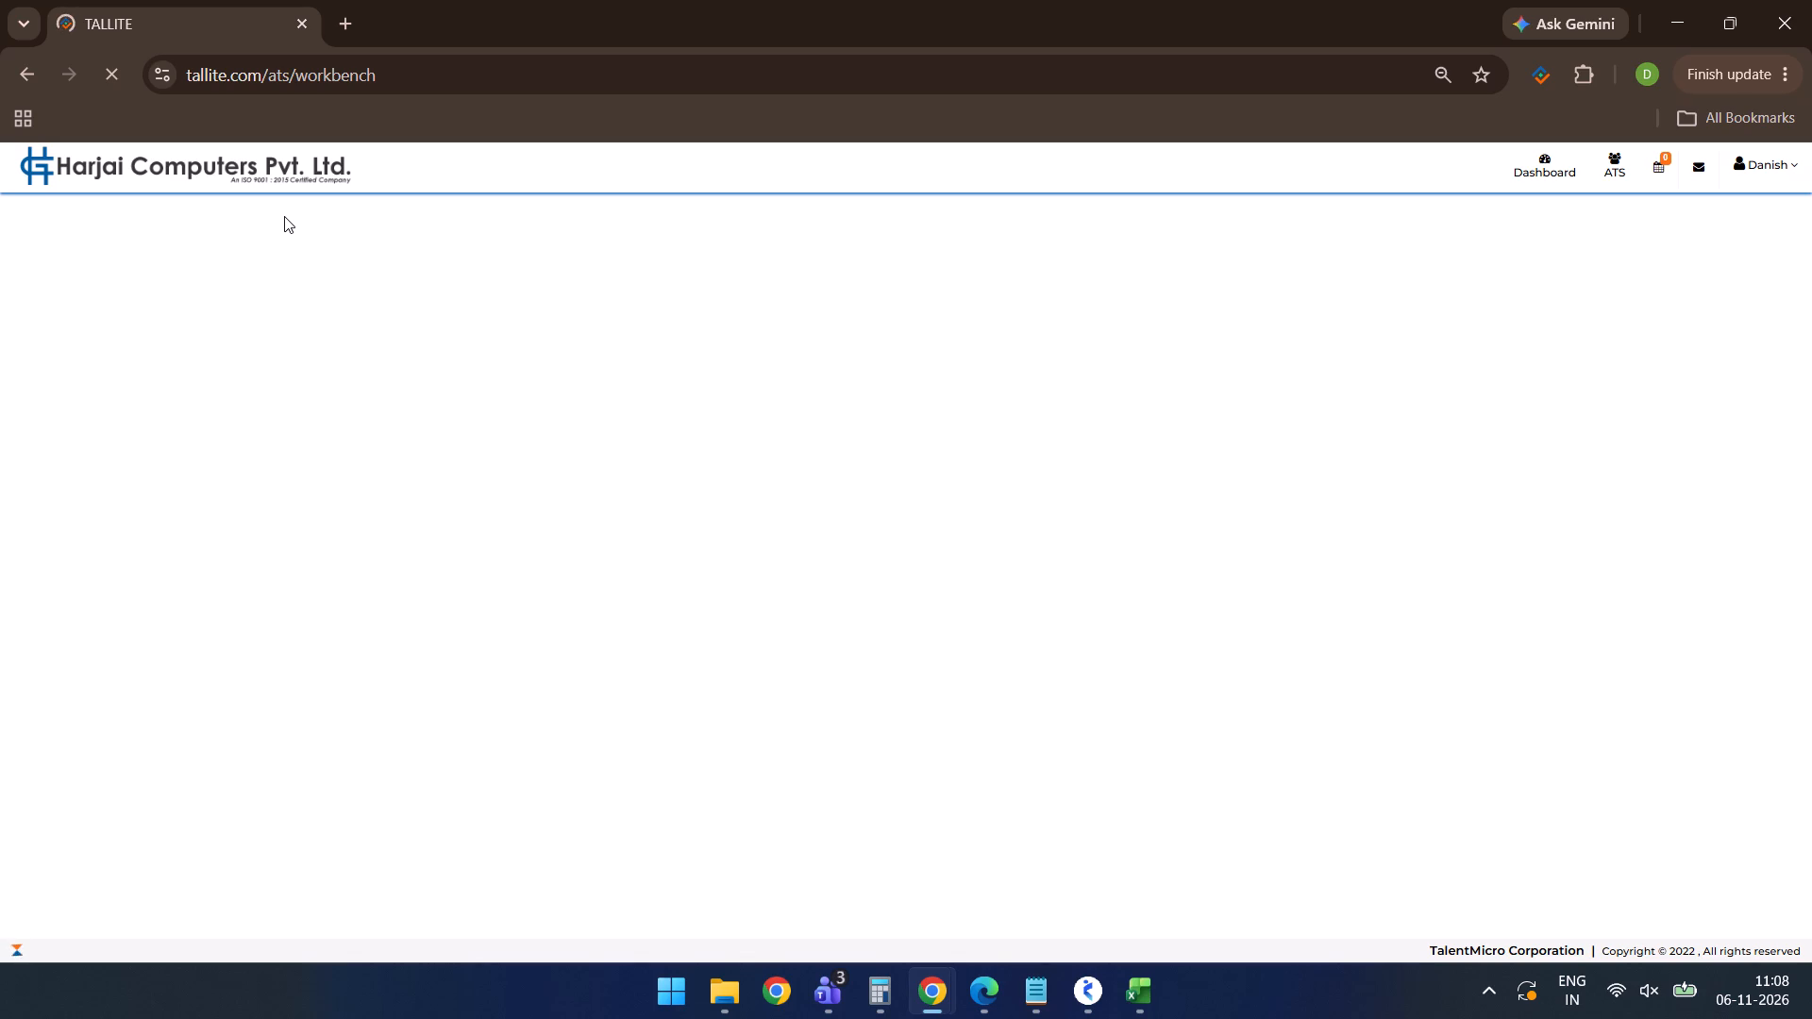
click(250, 212)
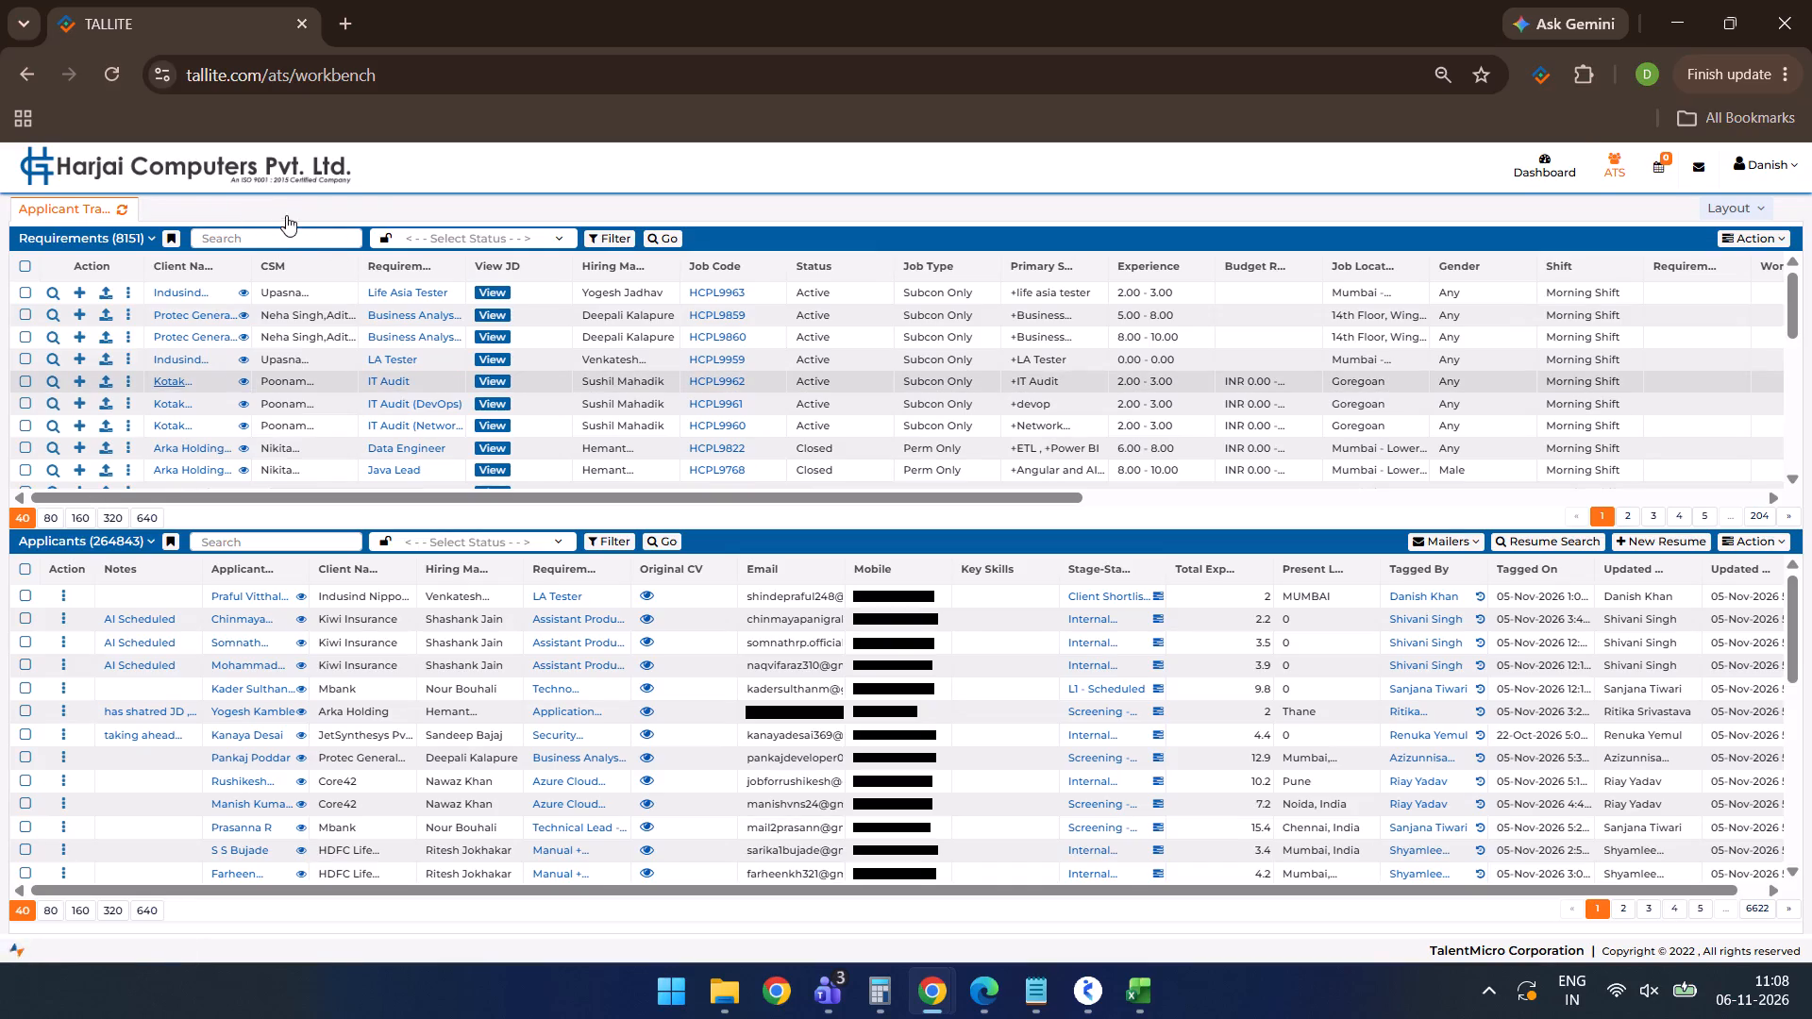
Switch to TALLITE in Chrome and list the applicants of the Indusind Life Asia Tester requirement, HCPL9963.
click(266, 211)
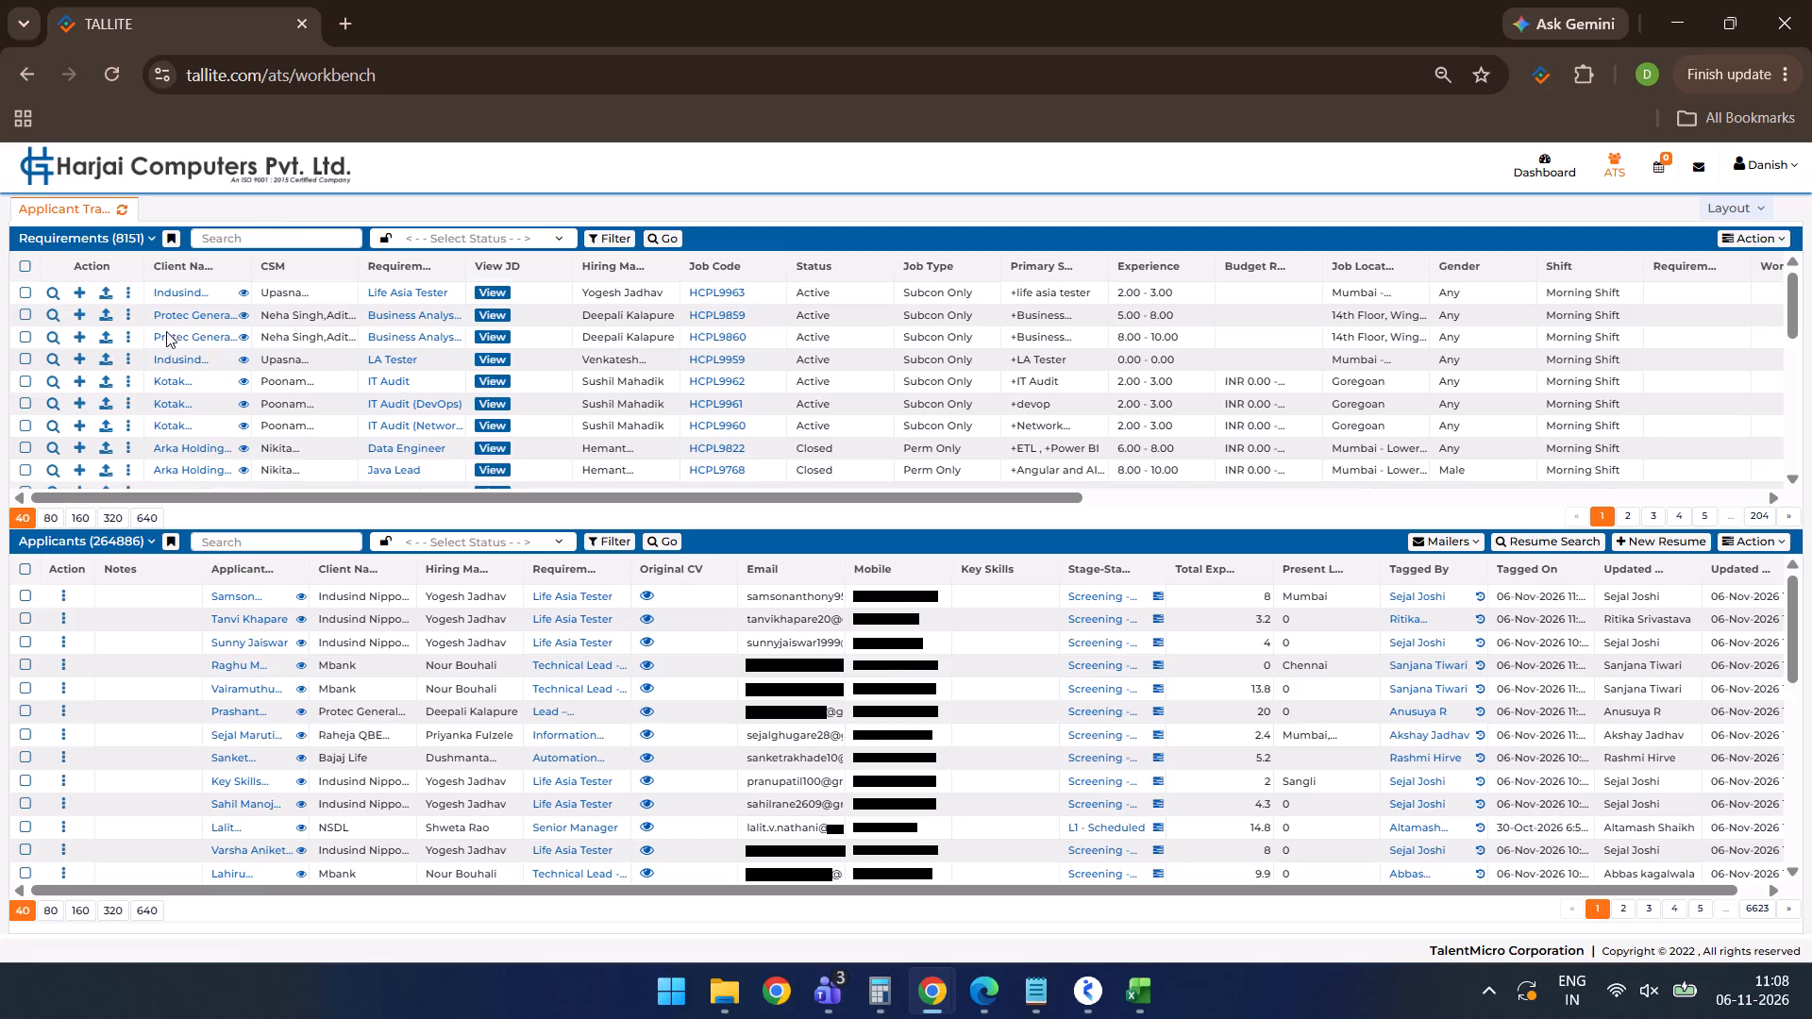
click(25, 292)
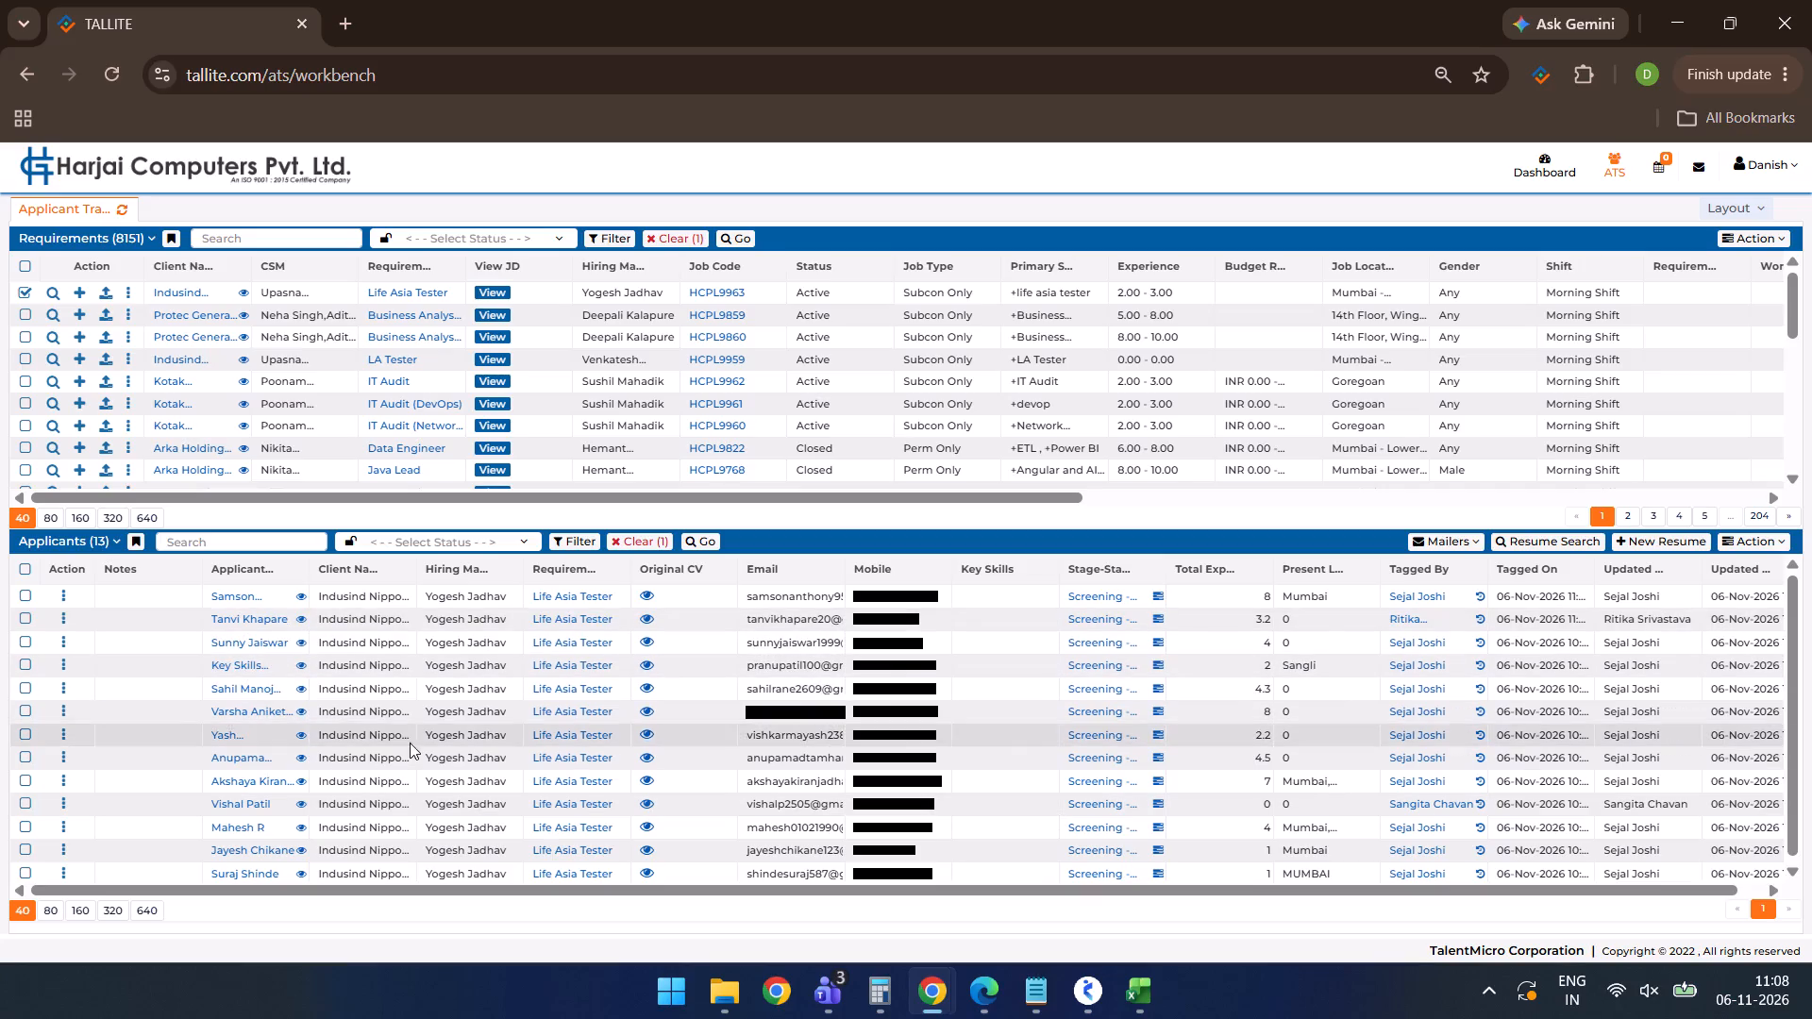
scroll(297, 789, down, 2)
scroll(297, 789, up, 1)
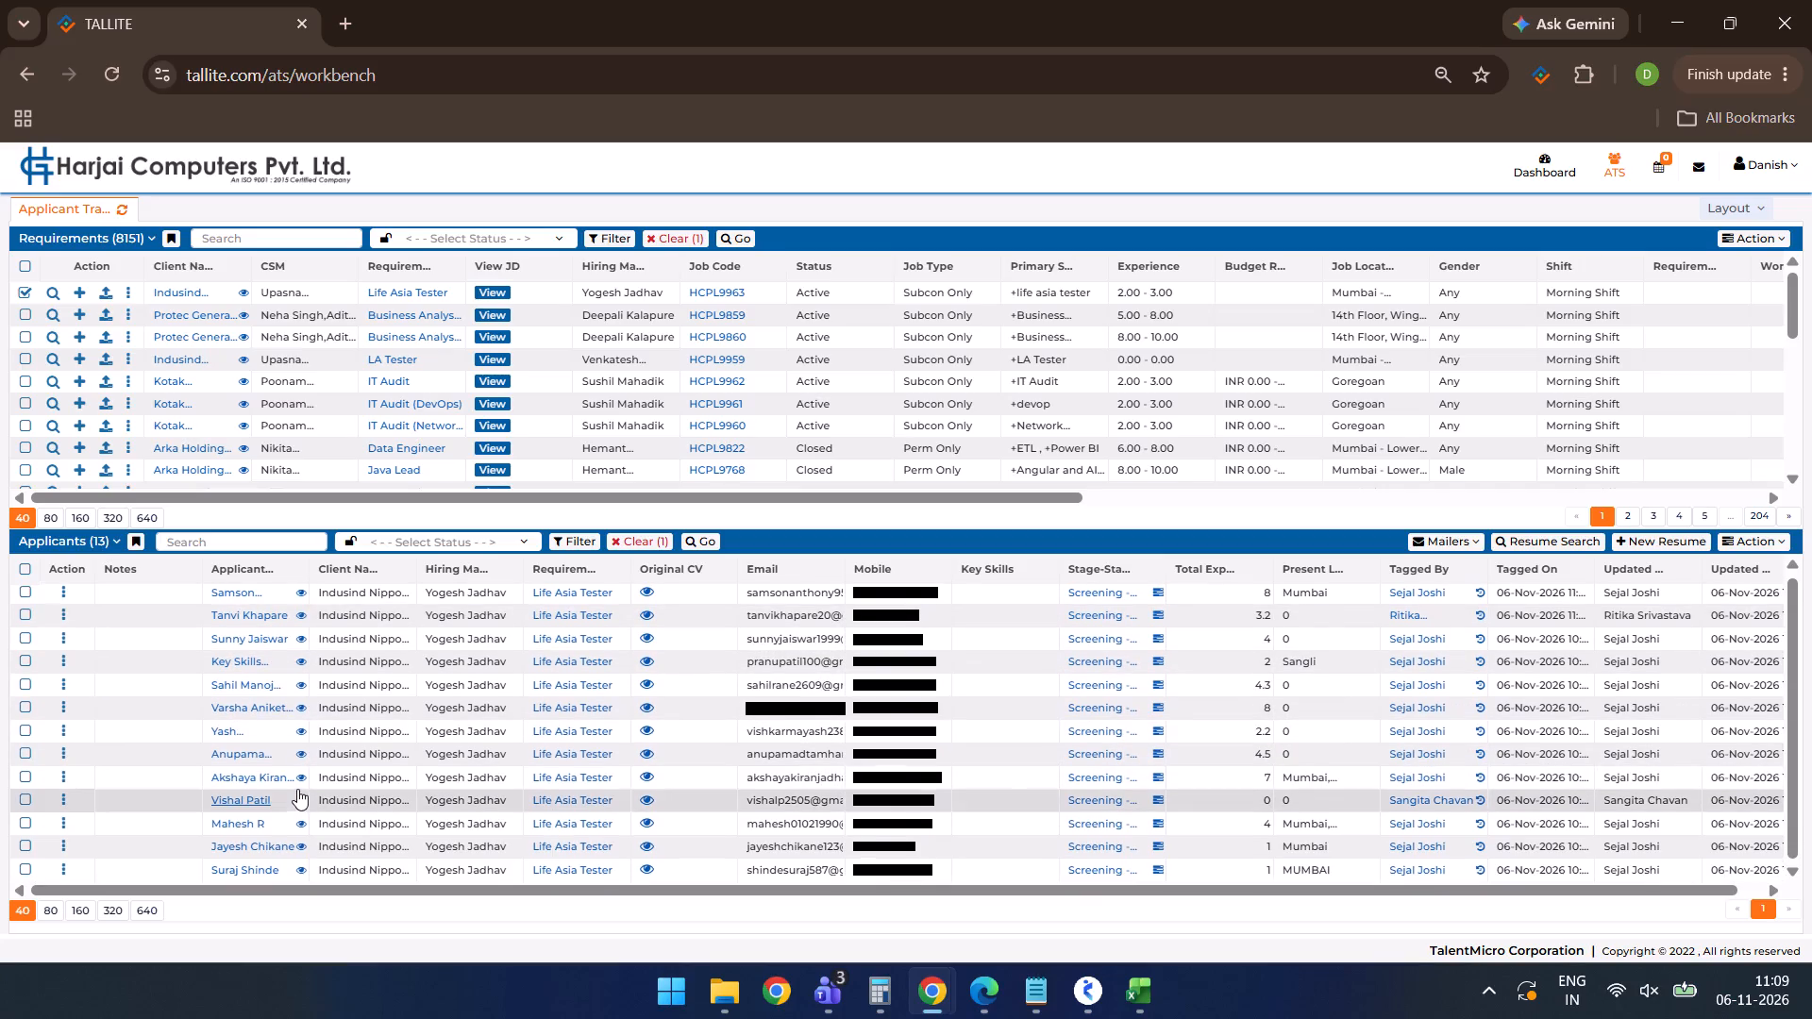
Open the resume import for Life Asia Tester HCPL9963 and choose the CV found by searching Downloads for "hammad".
click(106, 289)
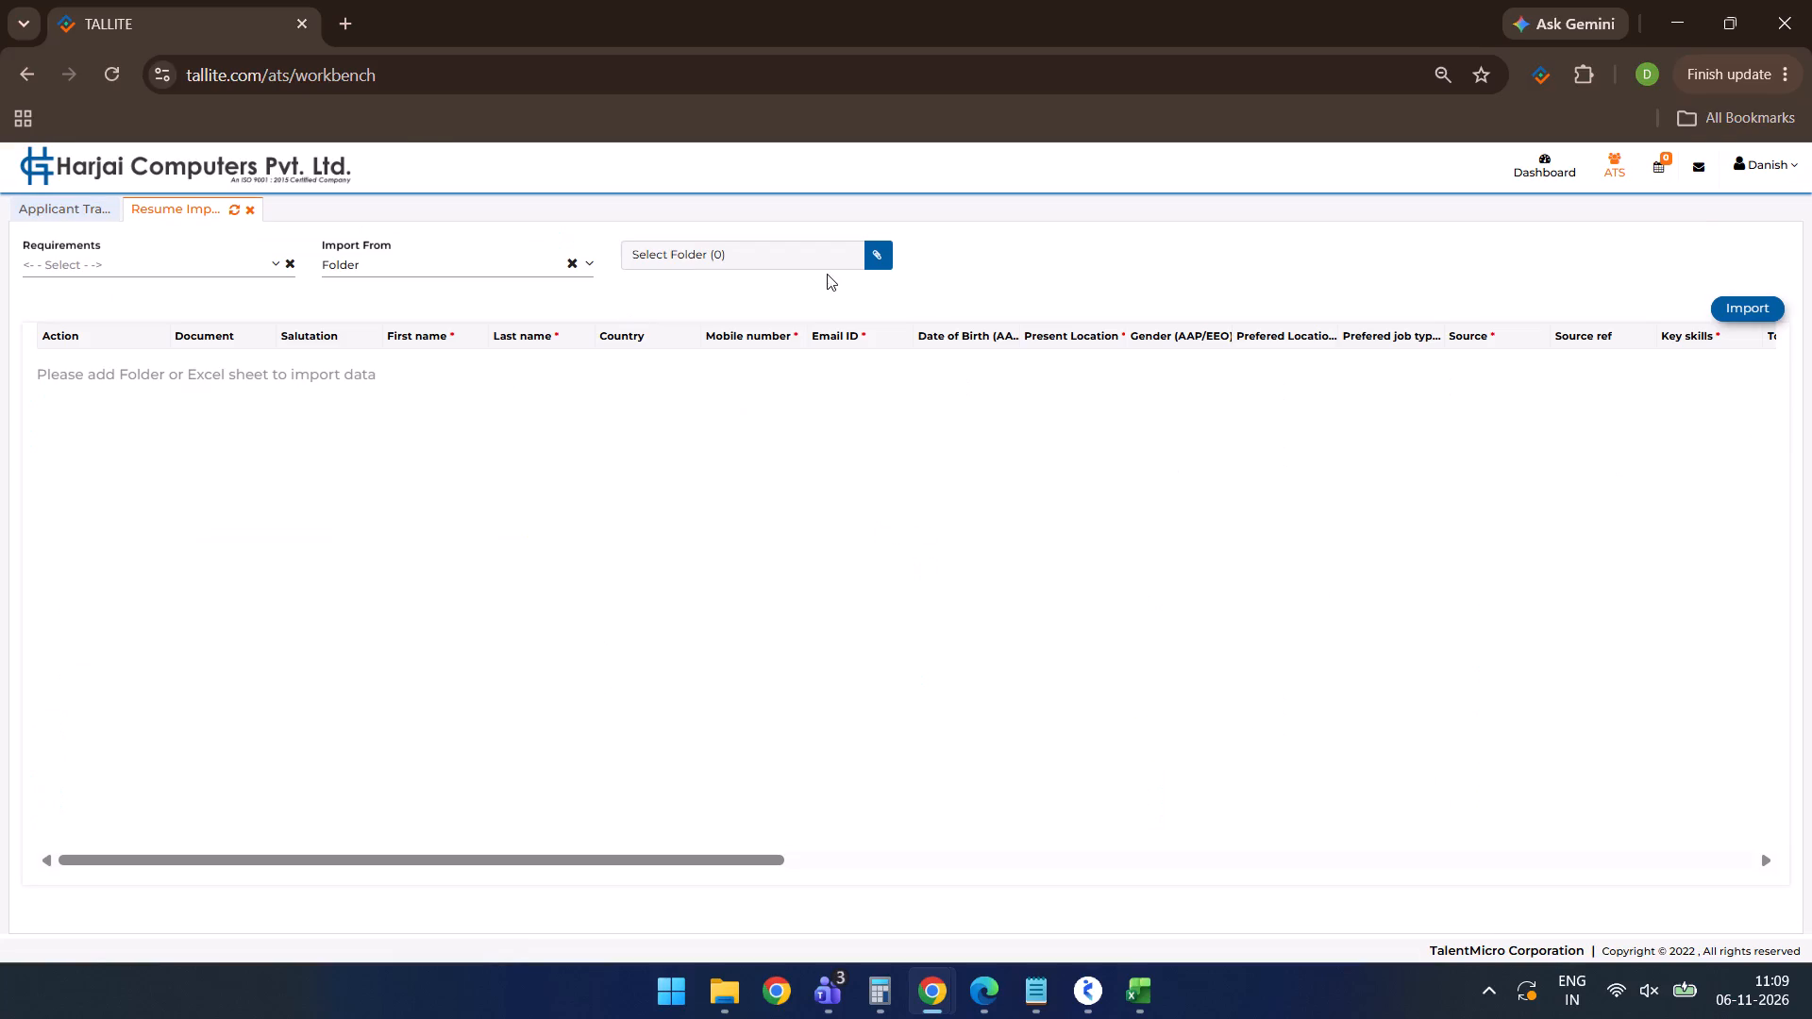
click(821, 269)
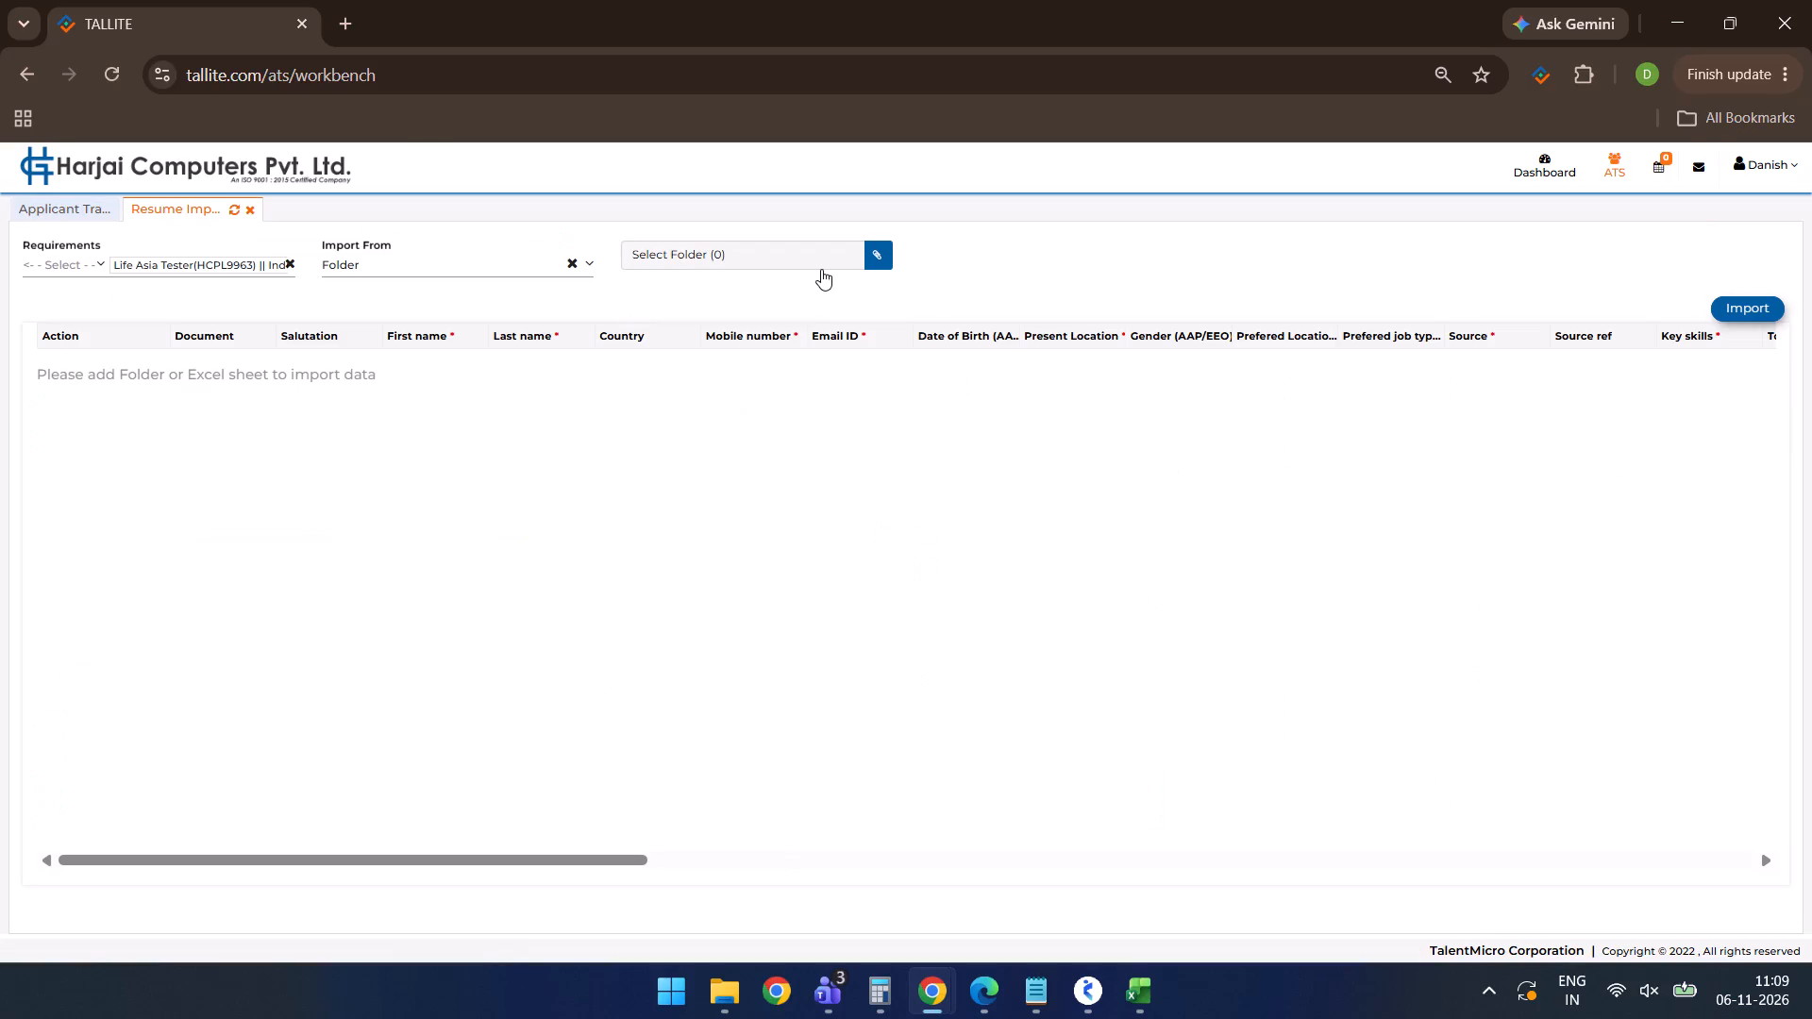
click(760, 257)
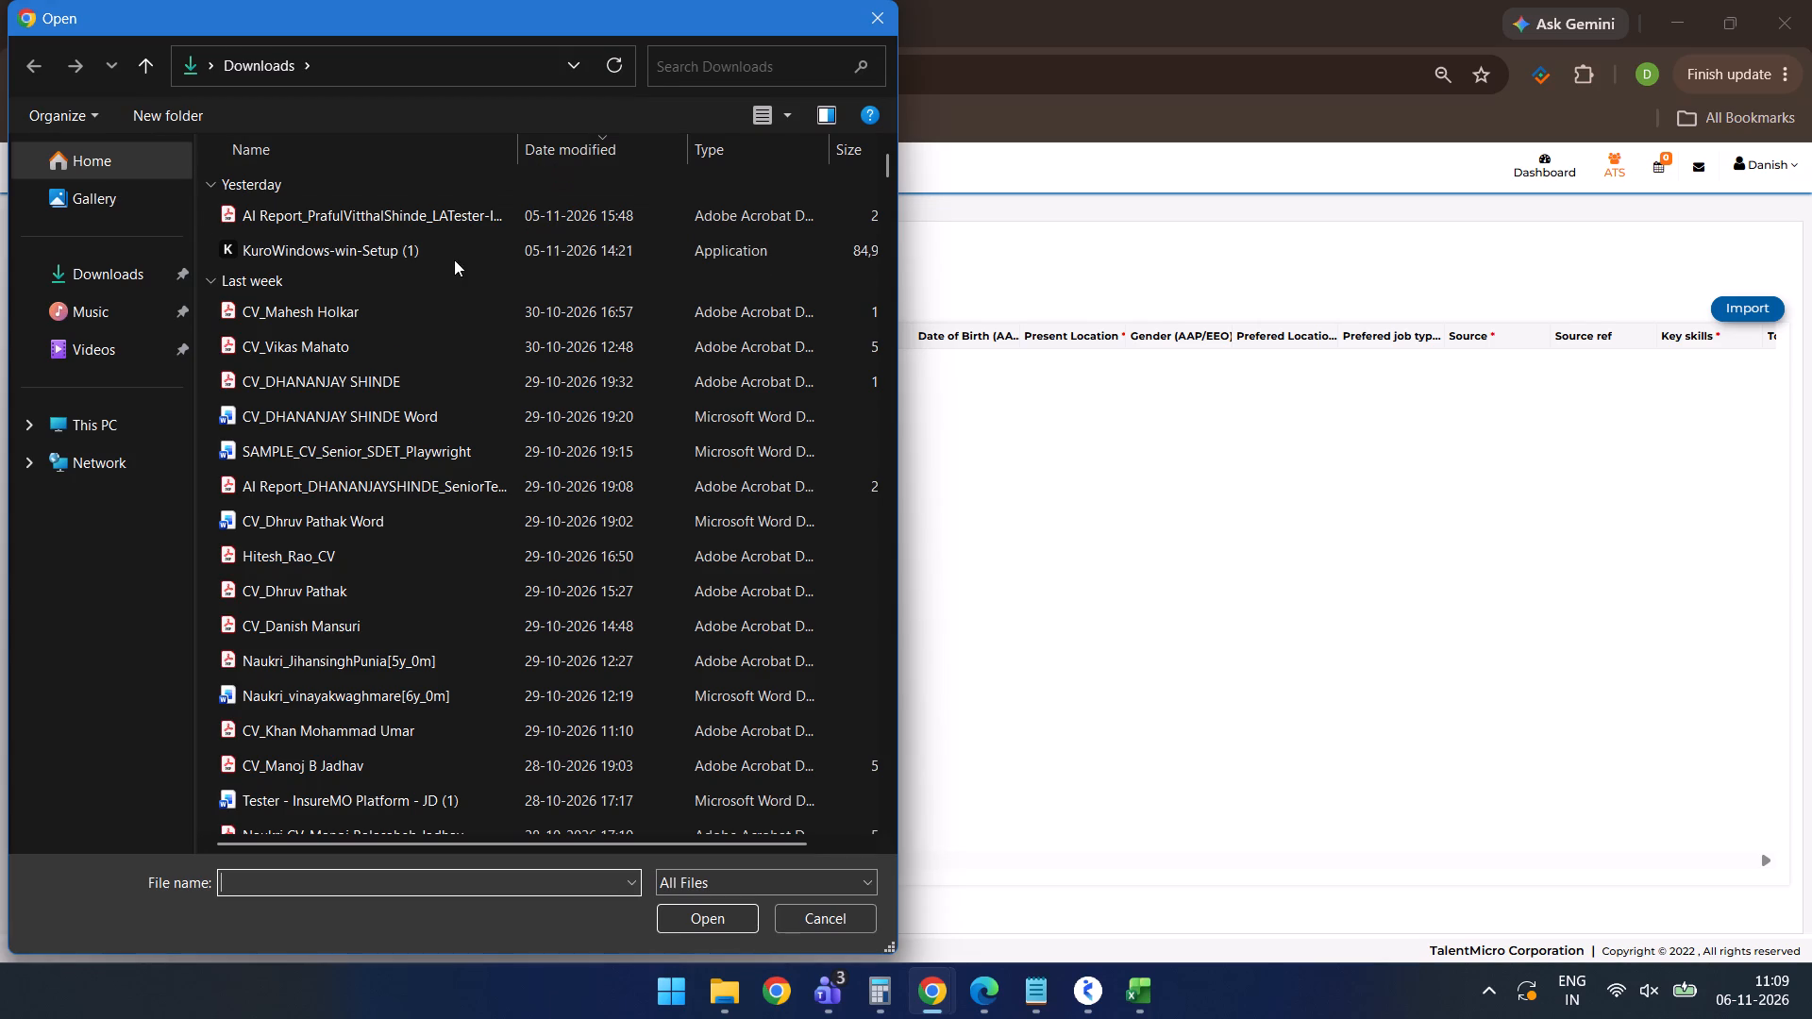
click(440, 344)
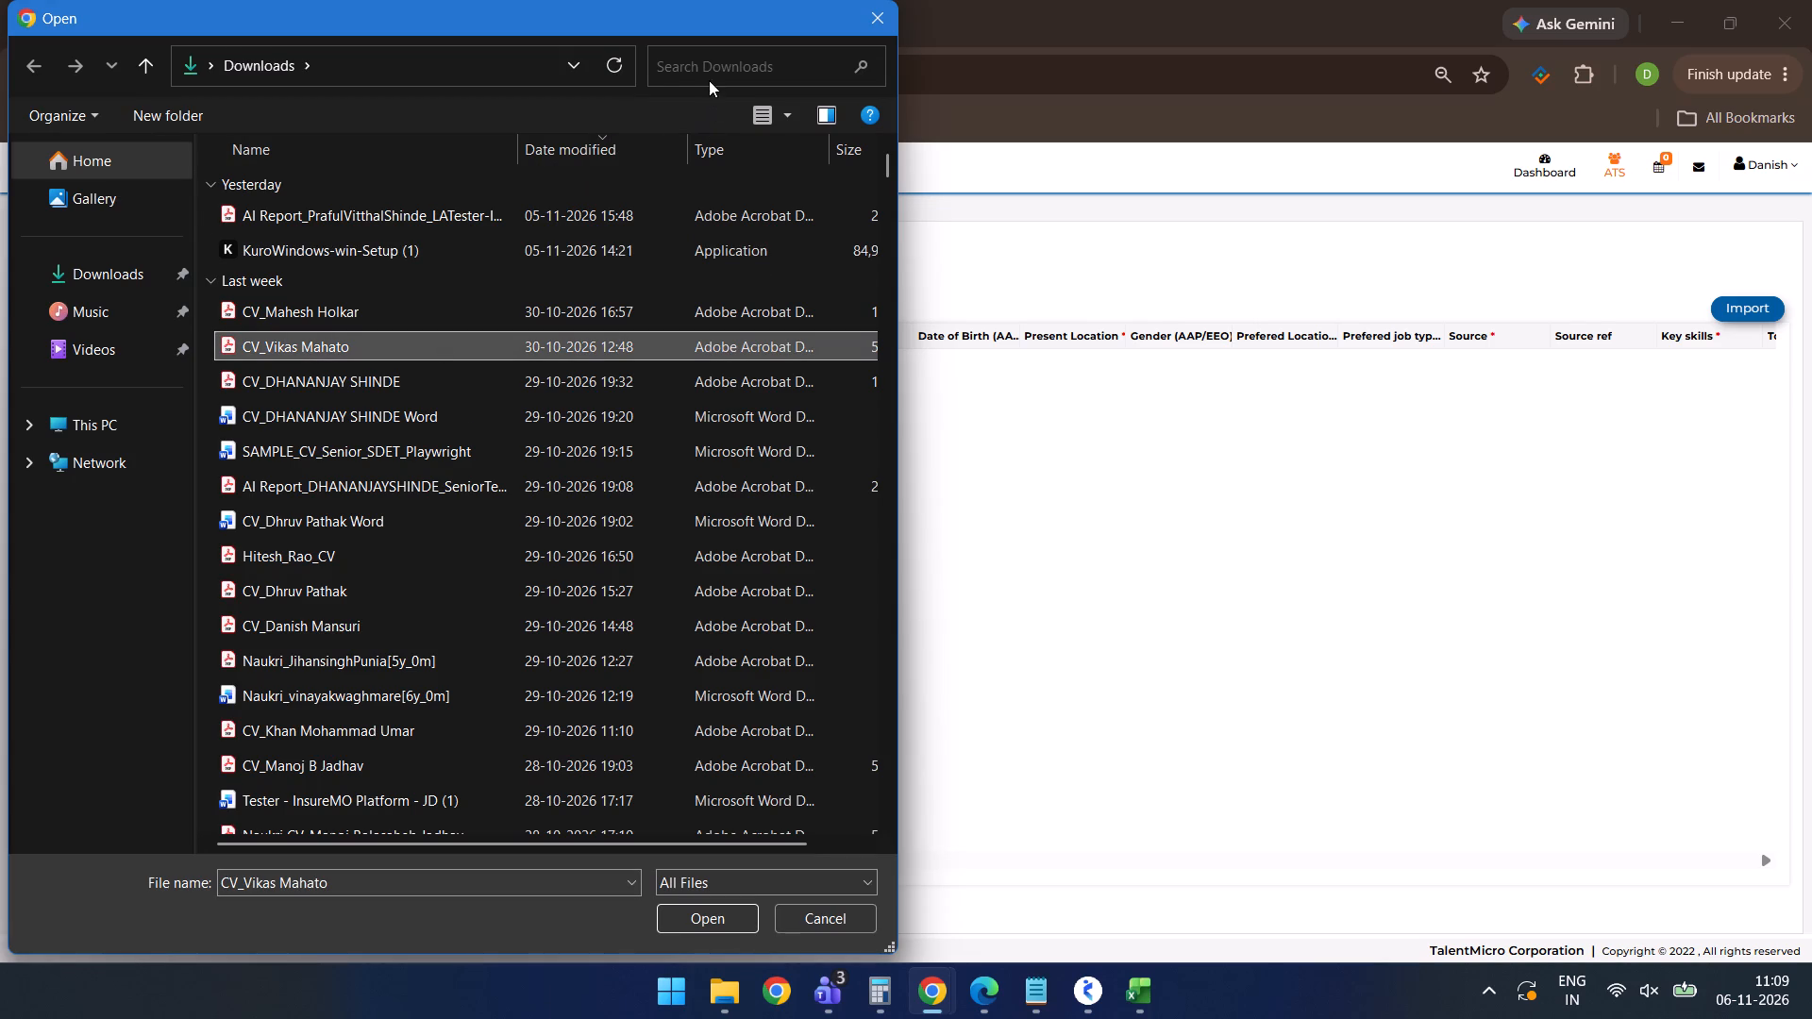
click(755, 70)
text(hammad)
key(Return)
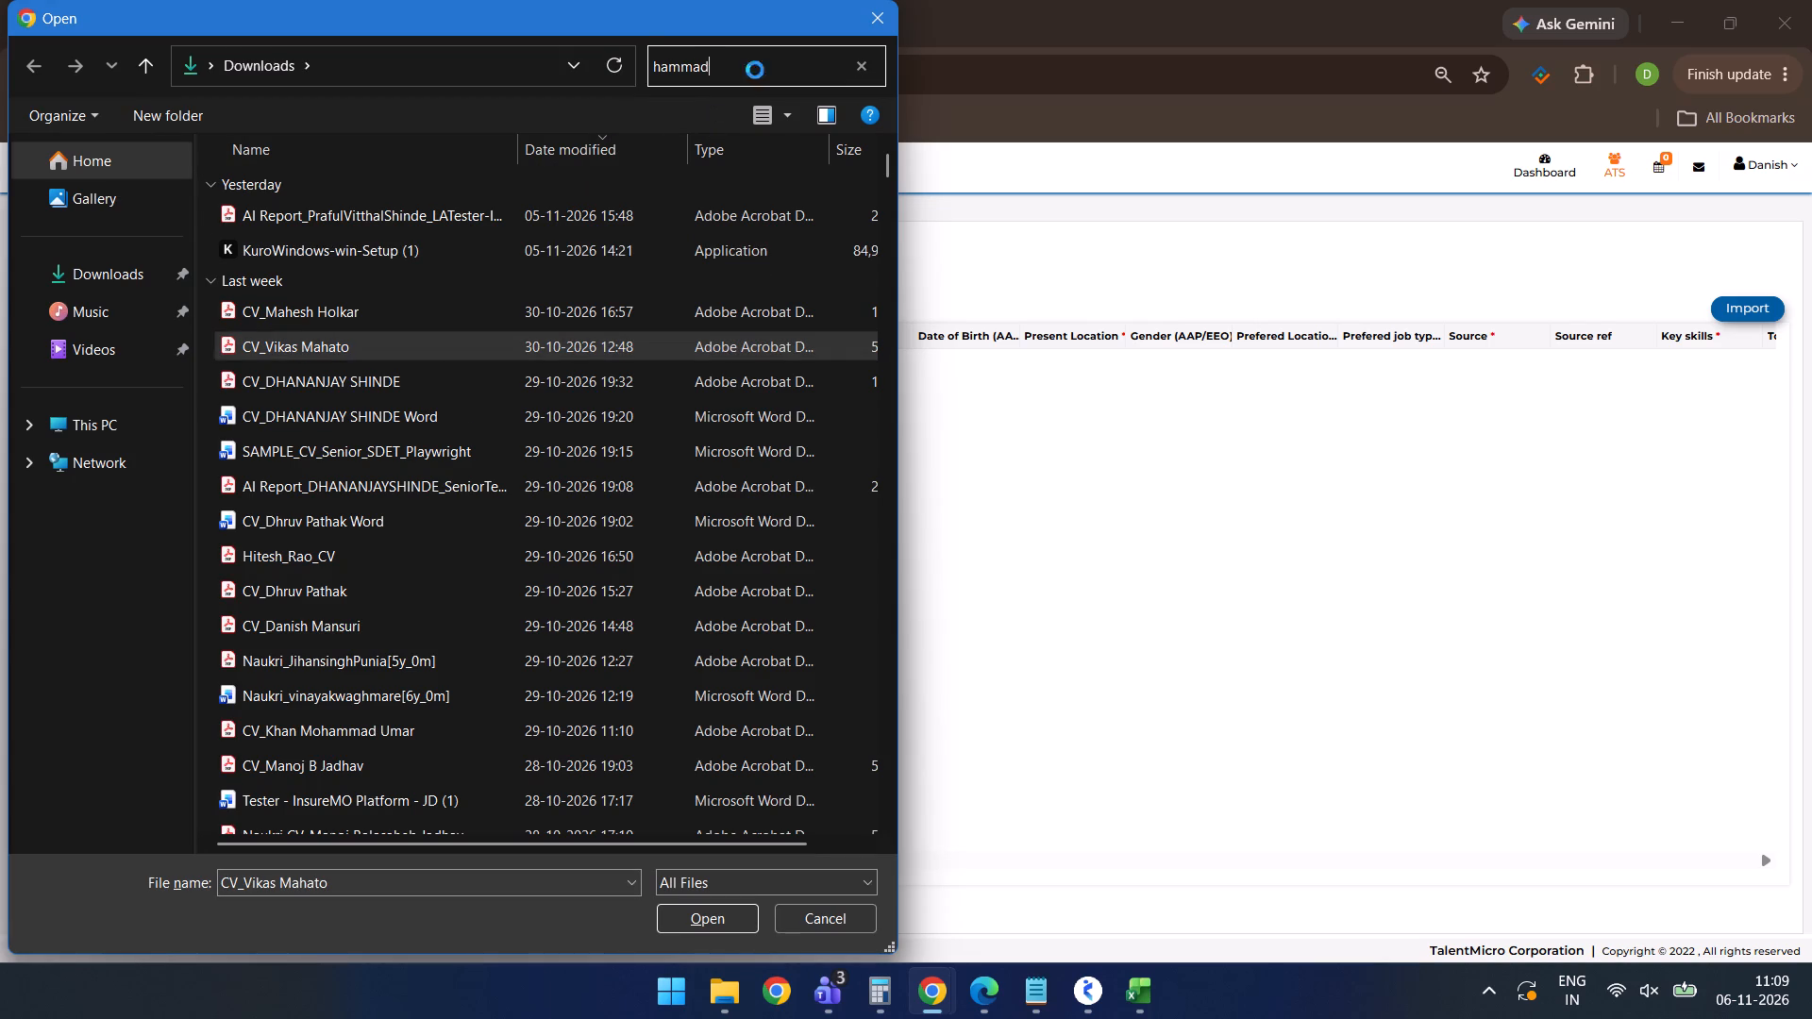
double_click(407, 255)
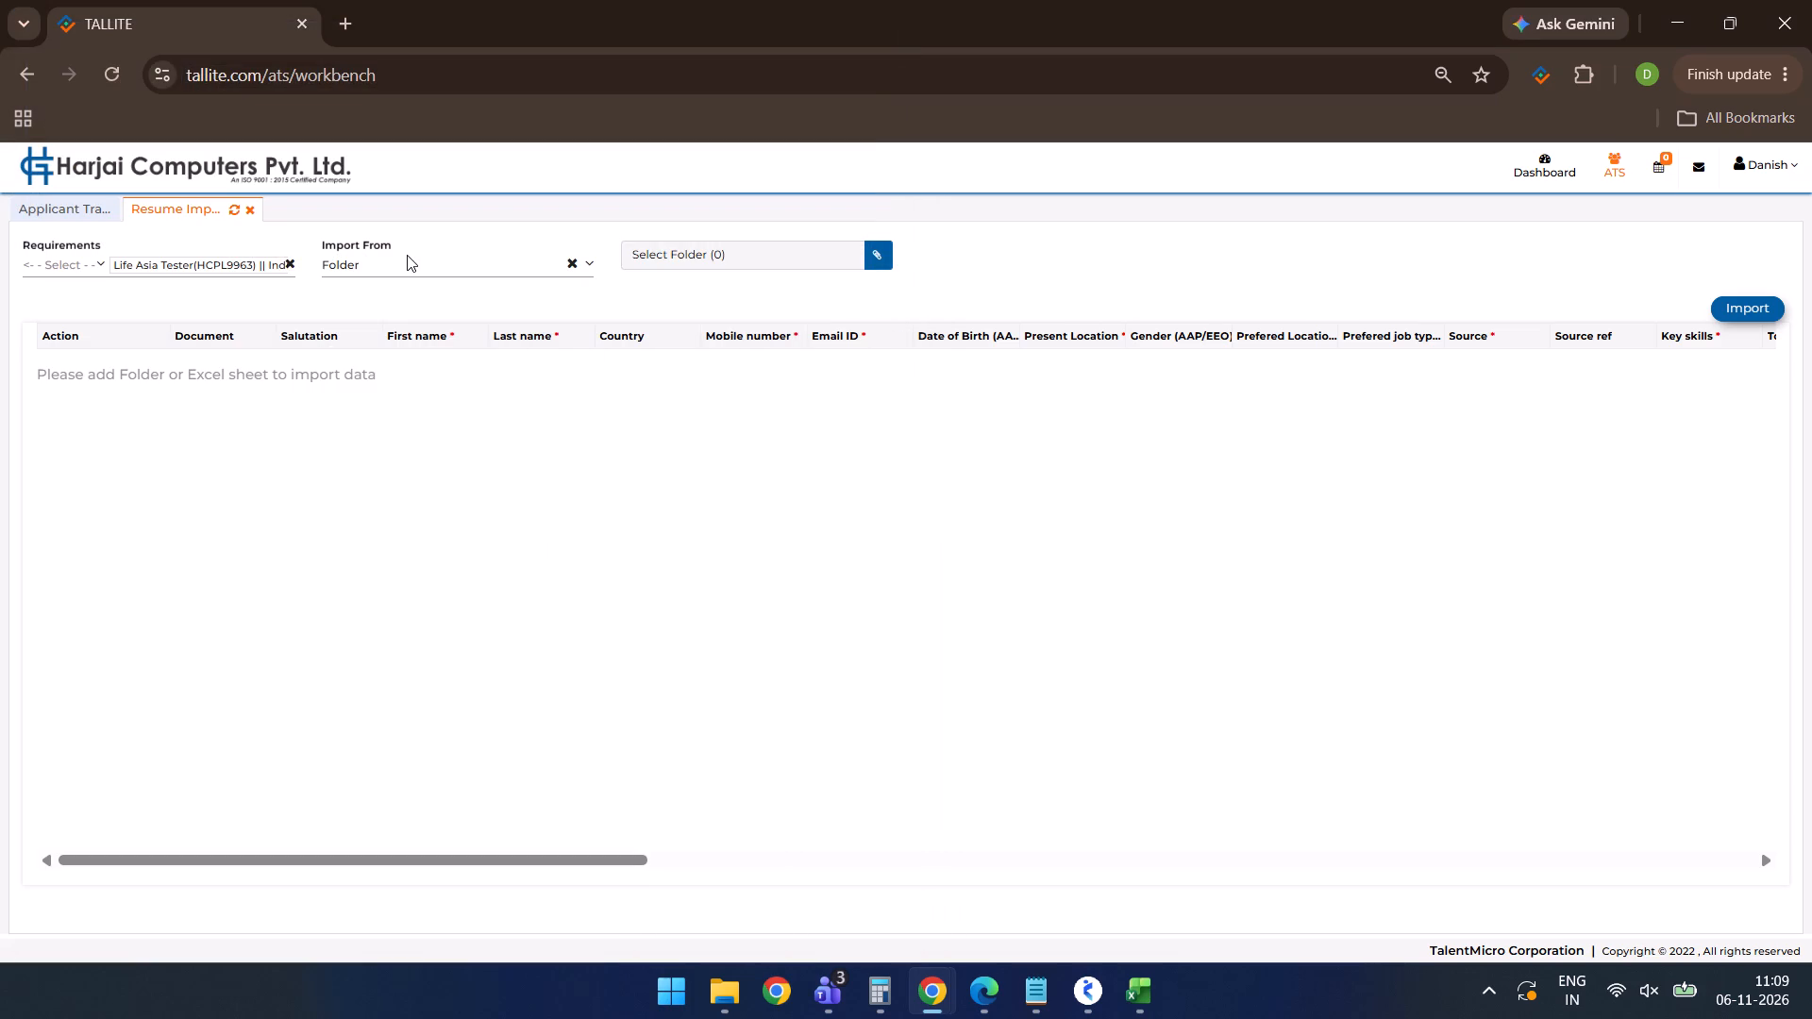
Import the chosen CV to the Life Asia Tester requirement and close the resume import page.
click(1730, 308)
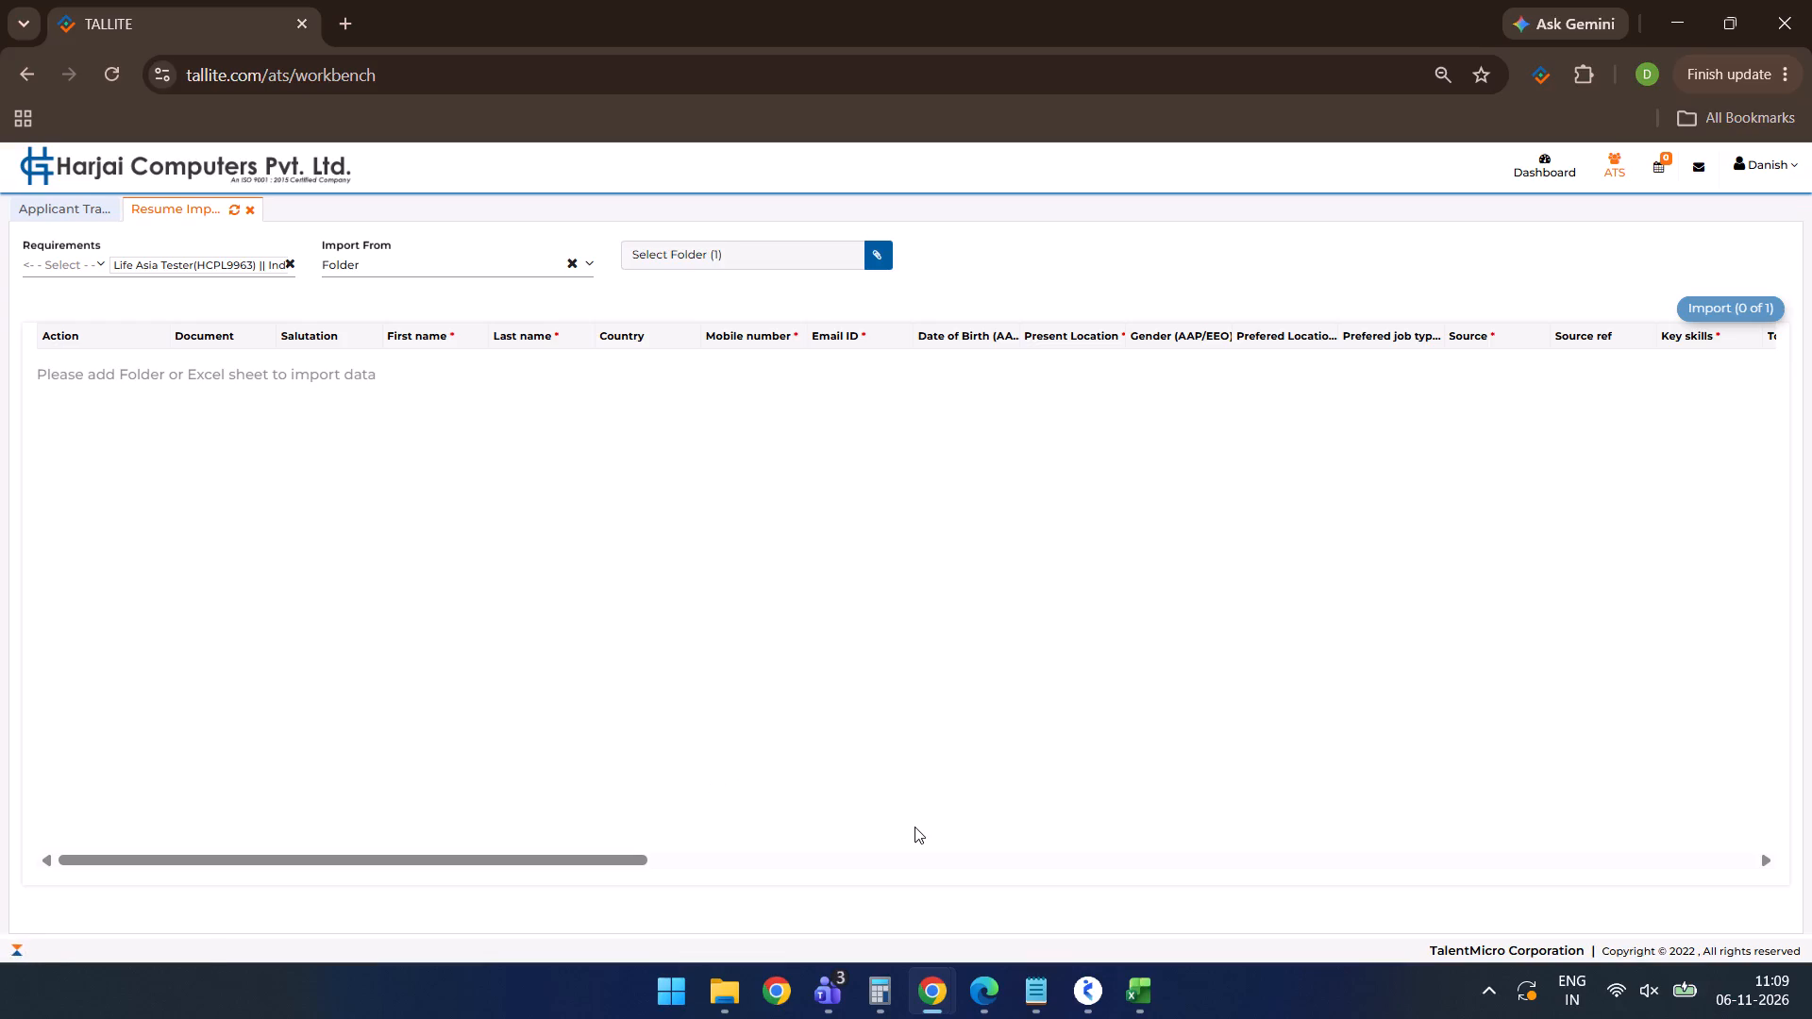
click(1736, 890)
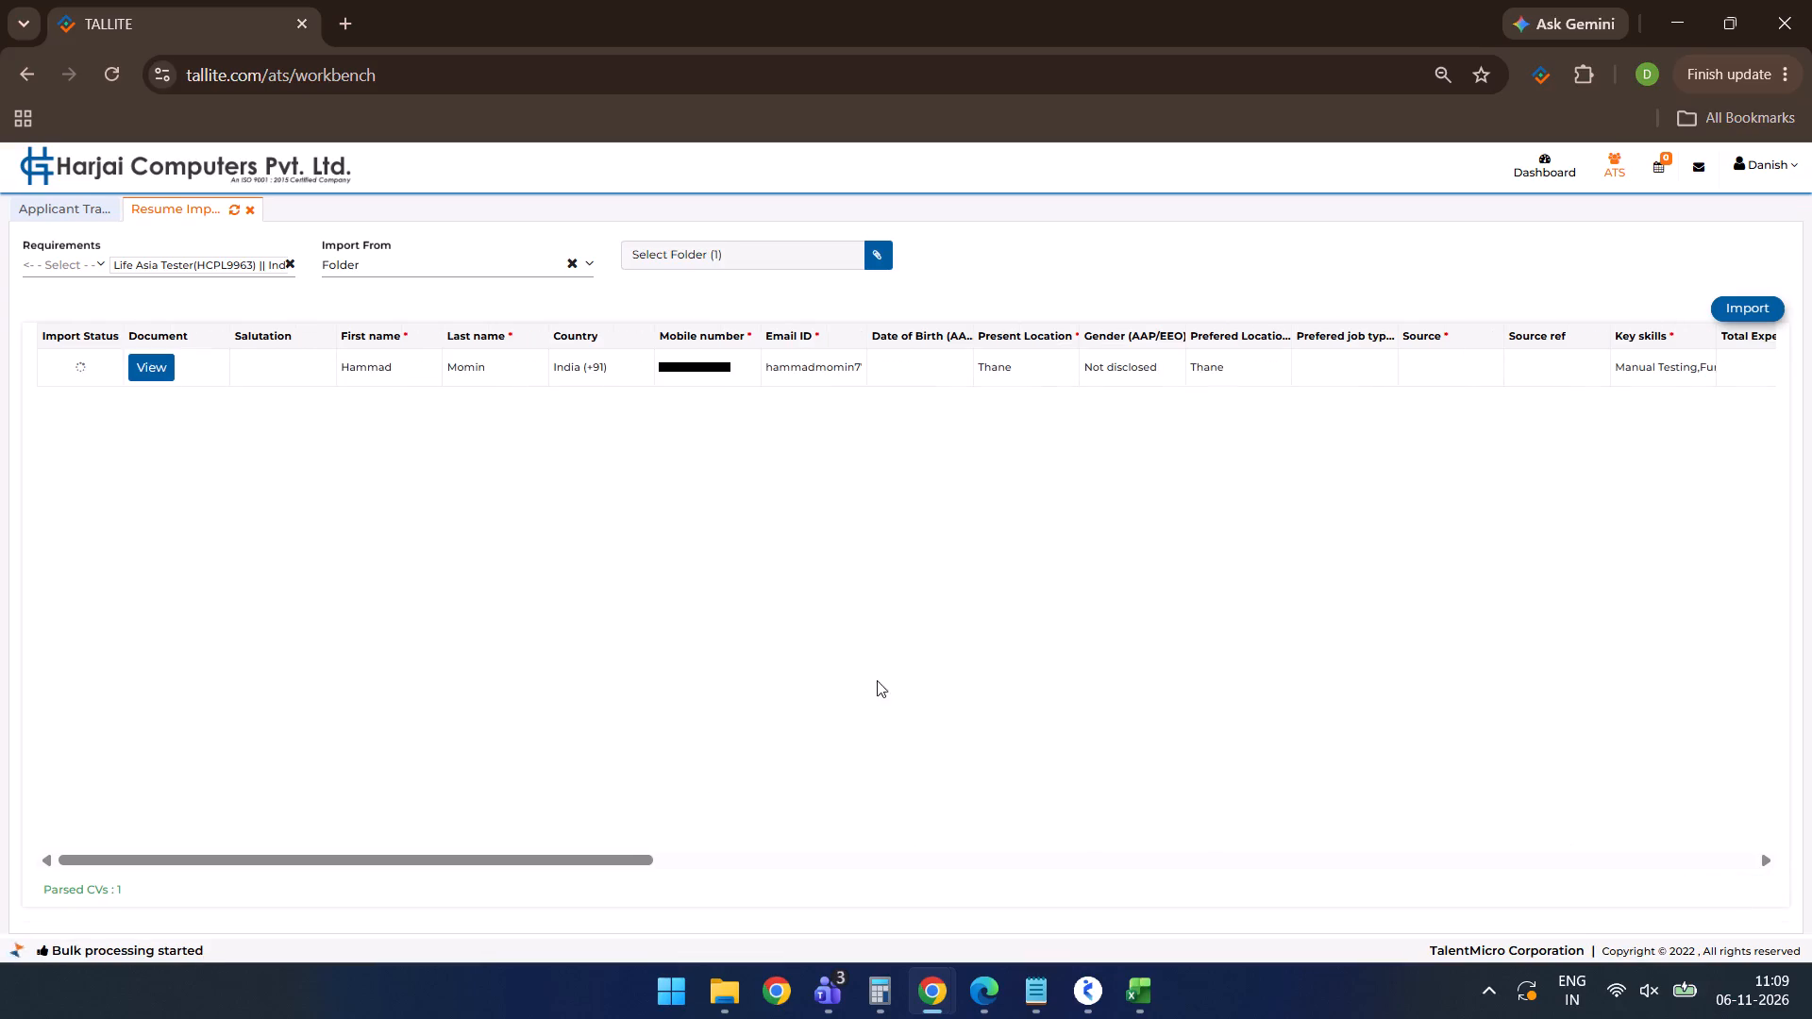
click(589, 658)
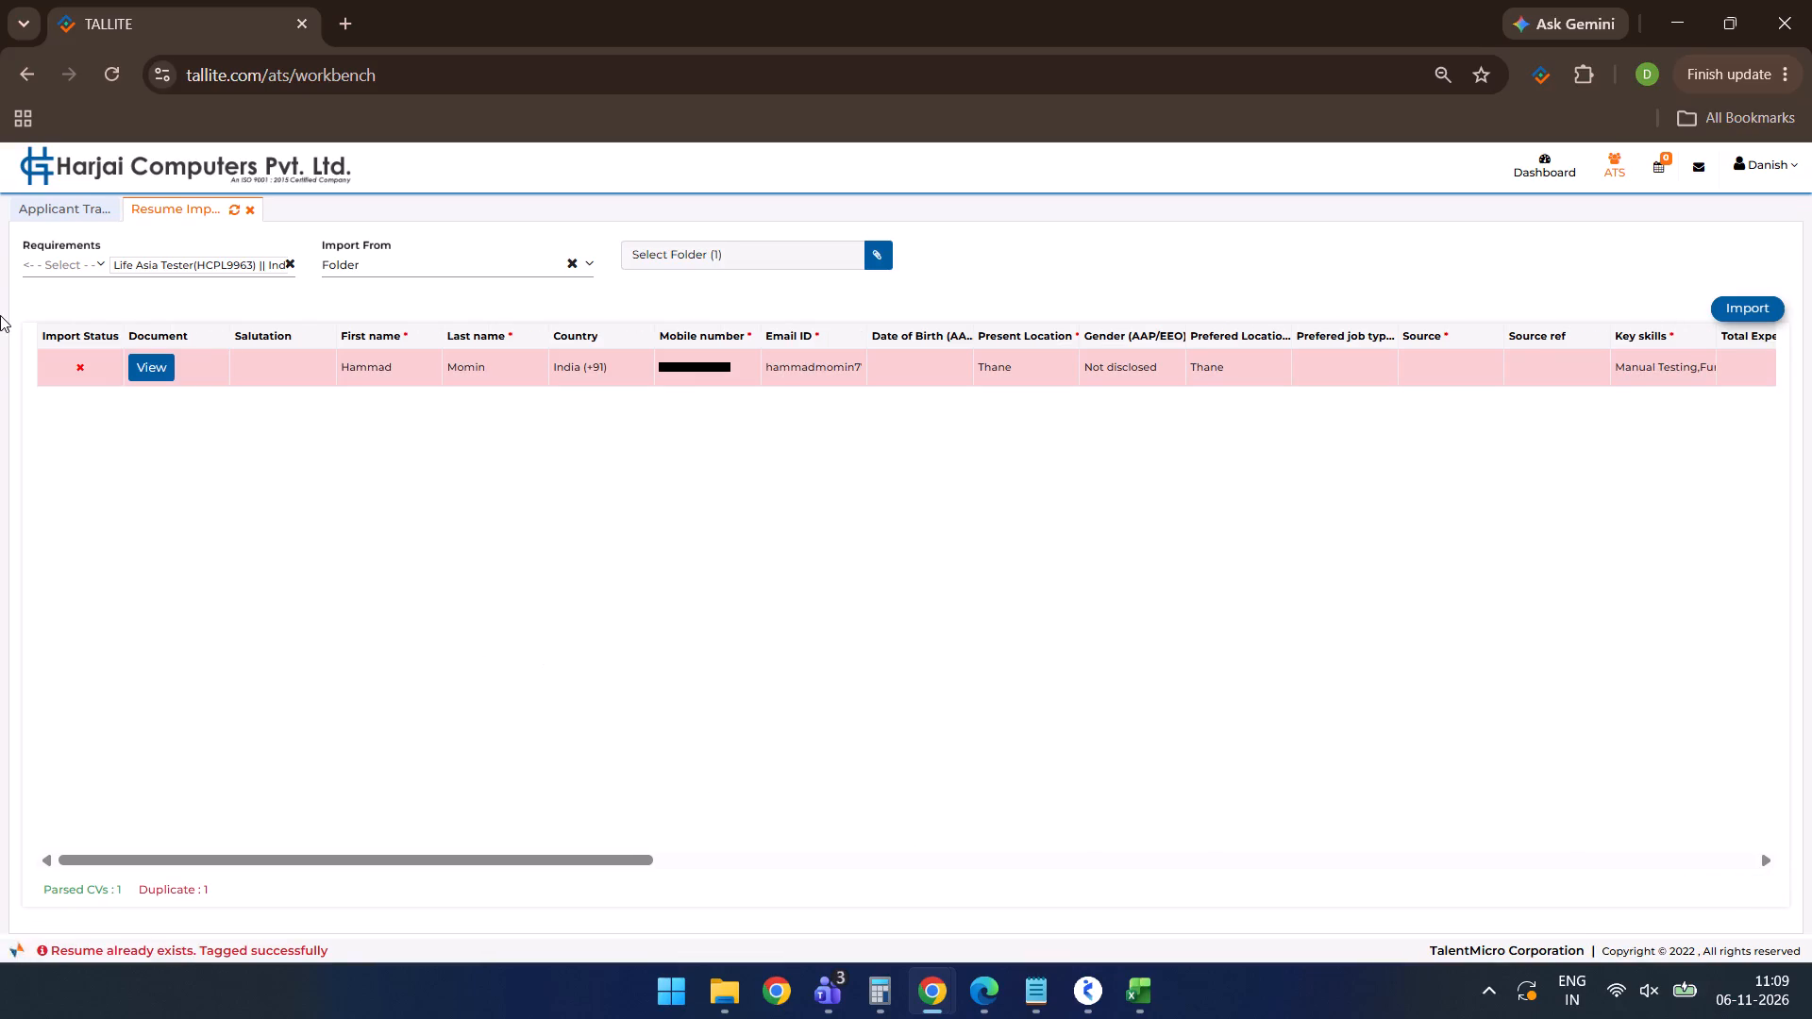
click(248, 214)
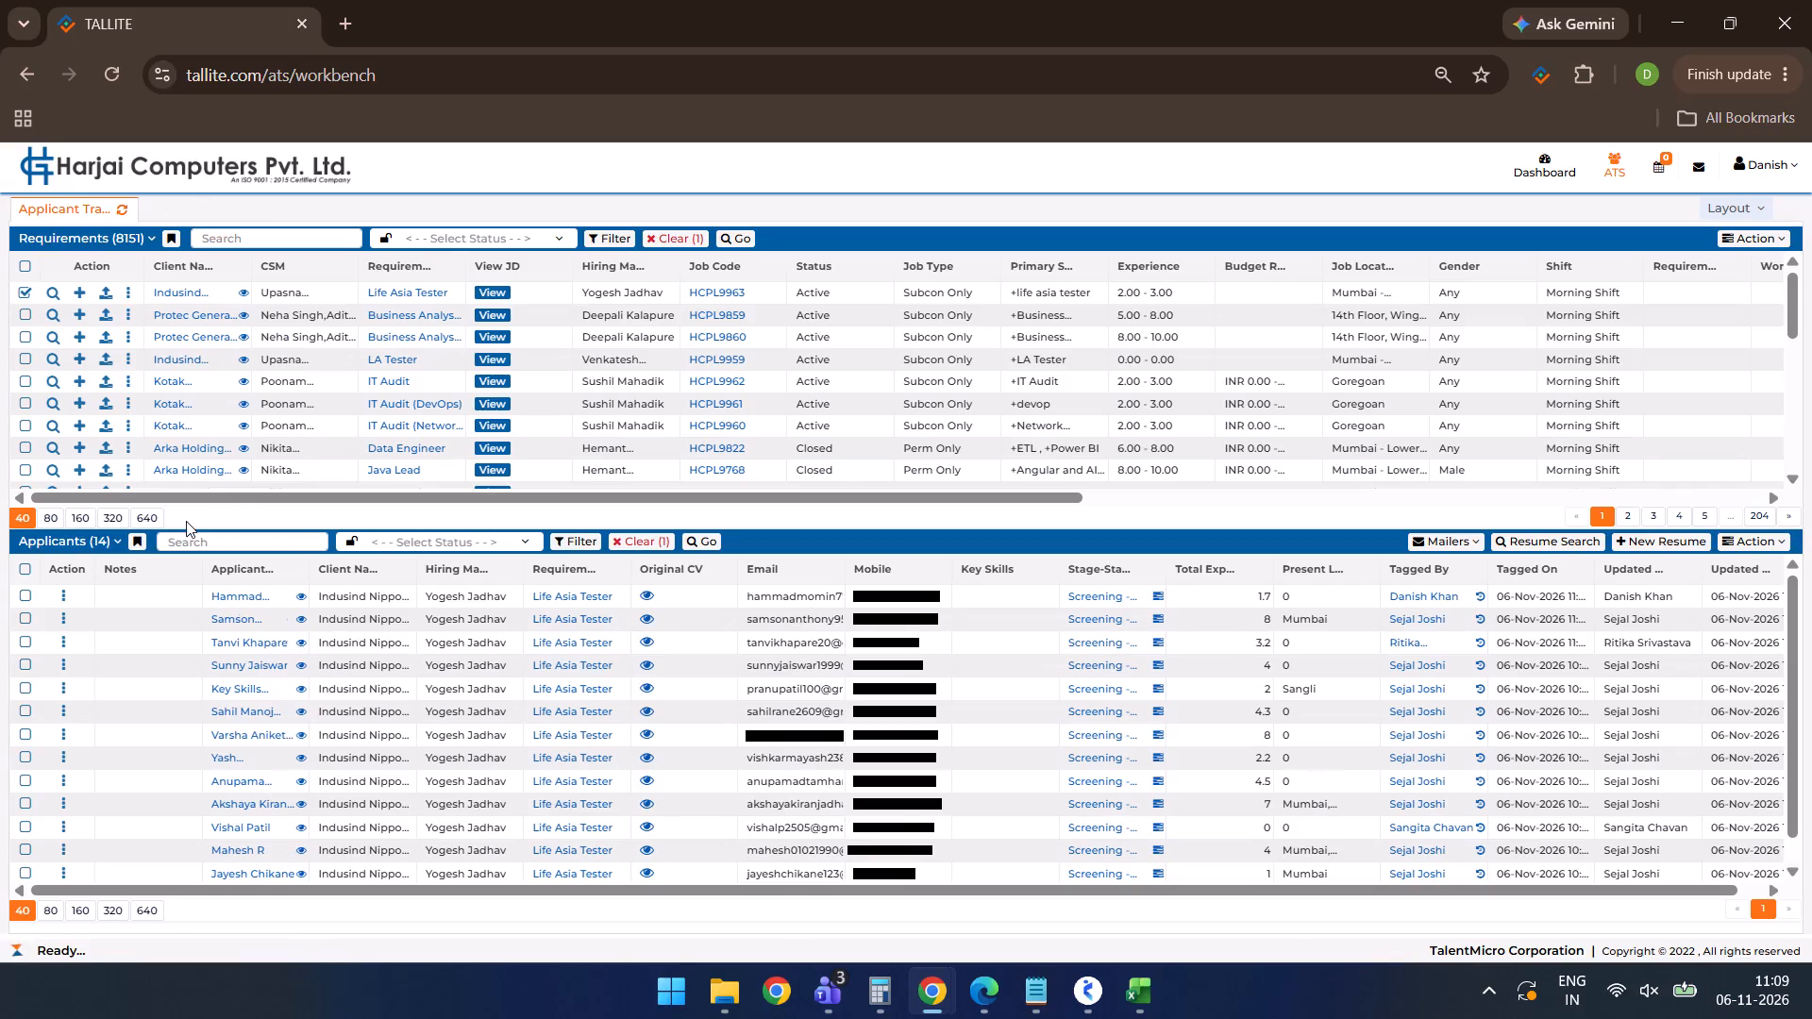
Deselect the Life Asia Tester requirement in the requirements list.
click(243, 511)
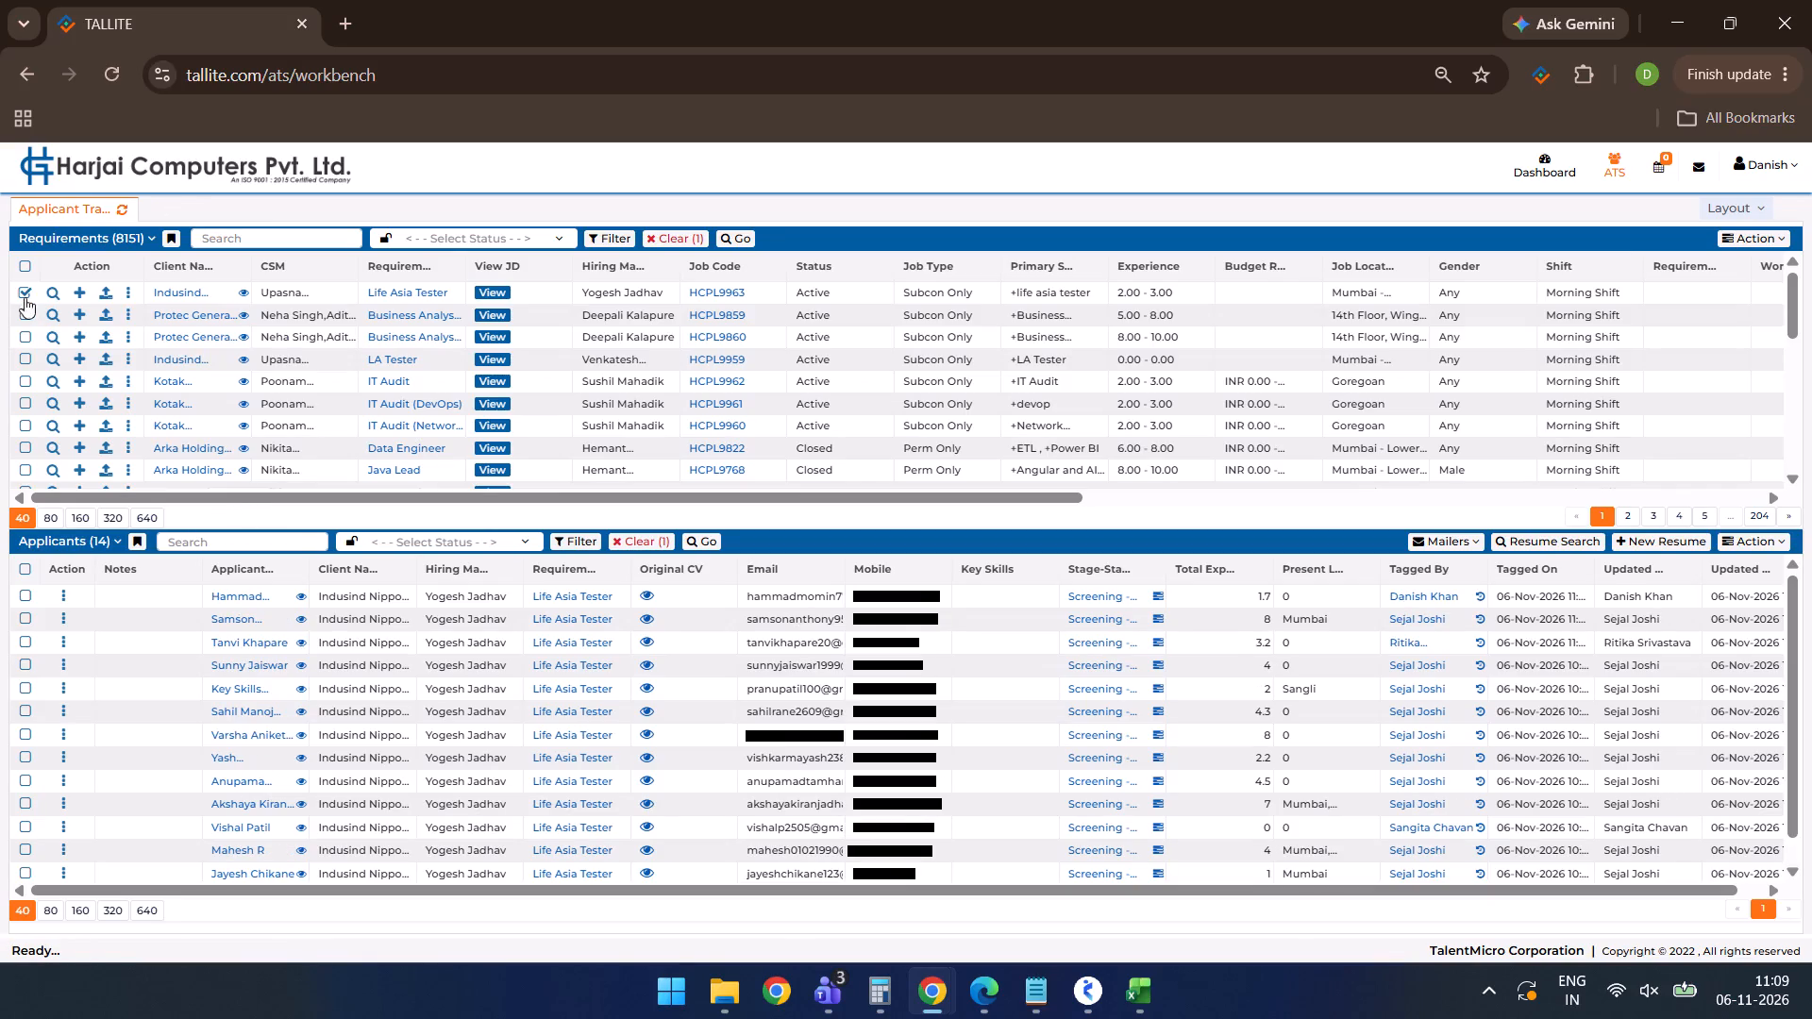
click(23, 292)
click(205, 512)
Switch back to the Excel tracker, recheck the row 175 candidate's name, contact and email cells, and save the workbook.
key(alt+Tab)
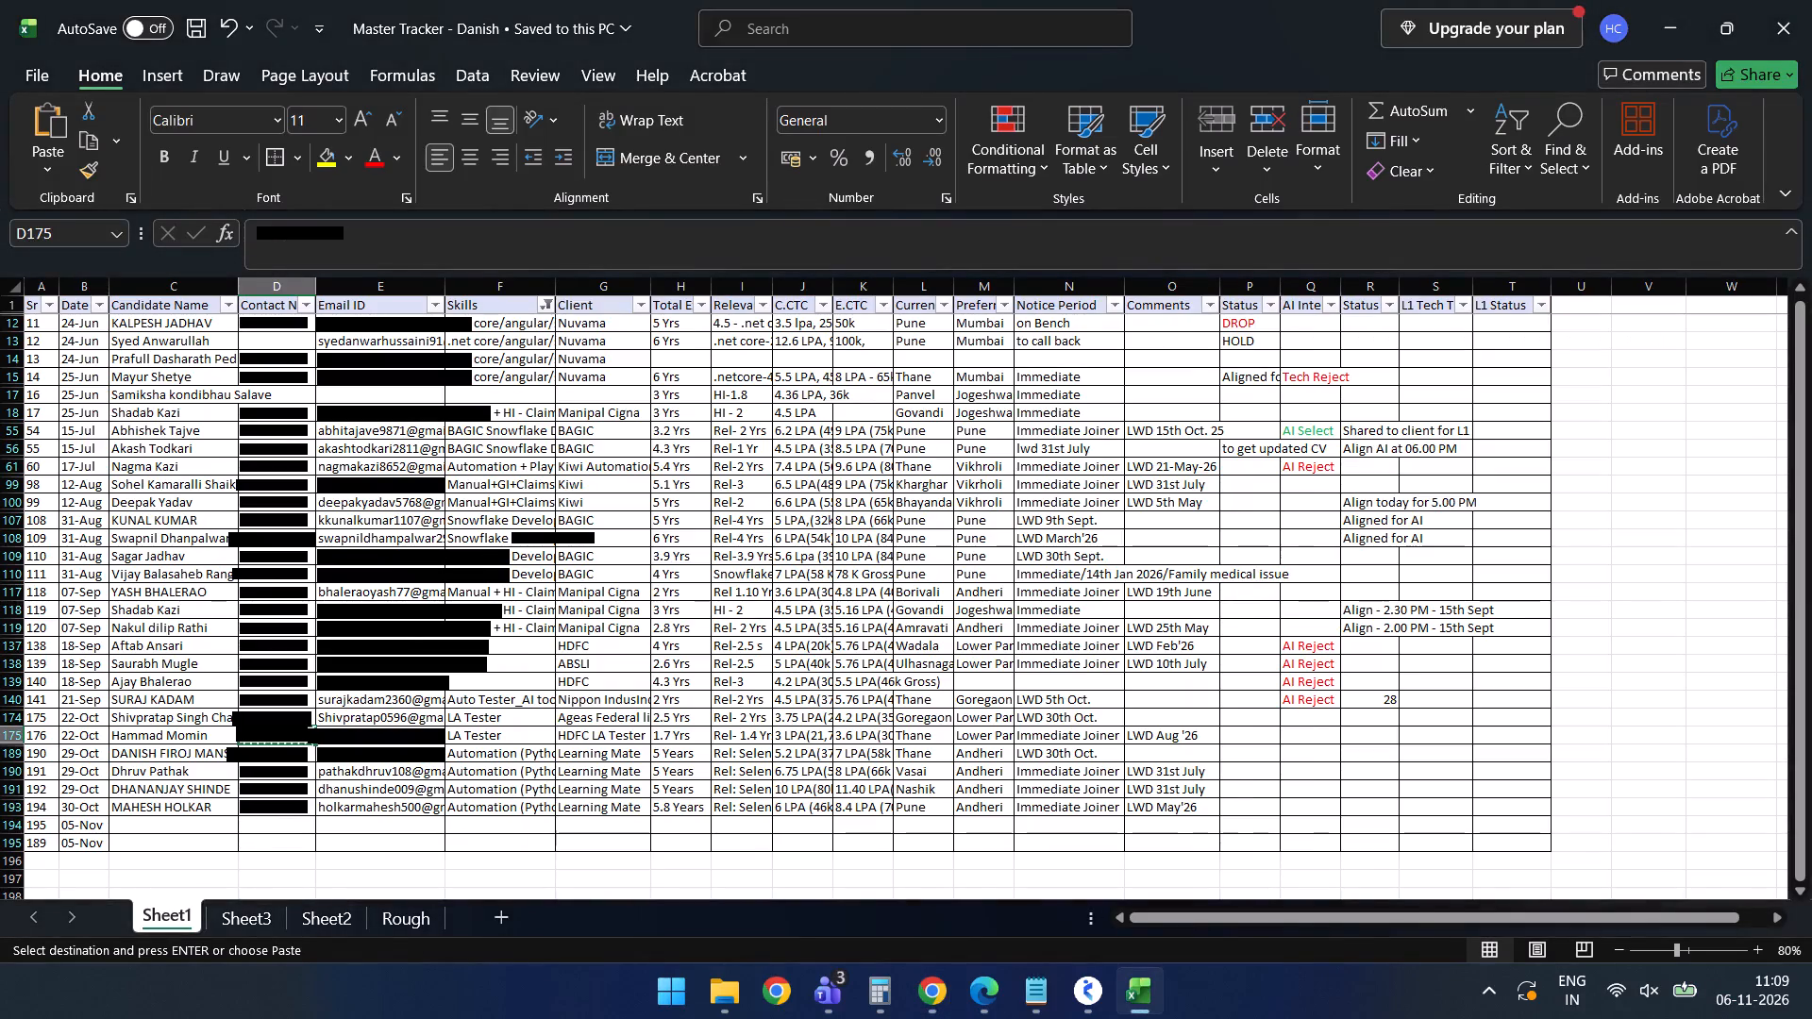
key(ctrl+s)
key(Right)
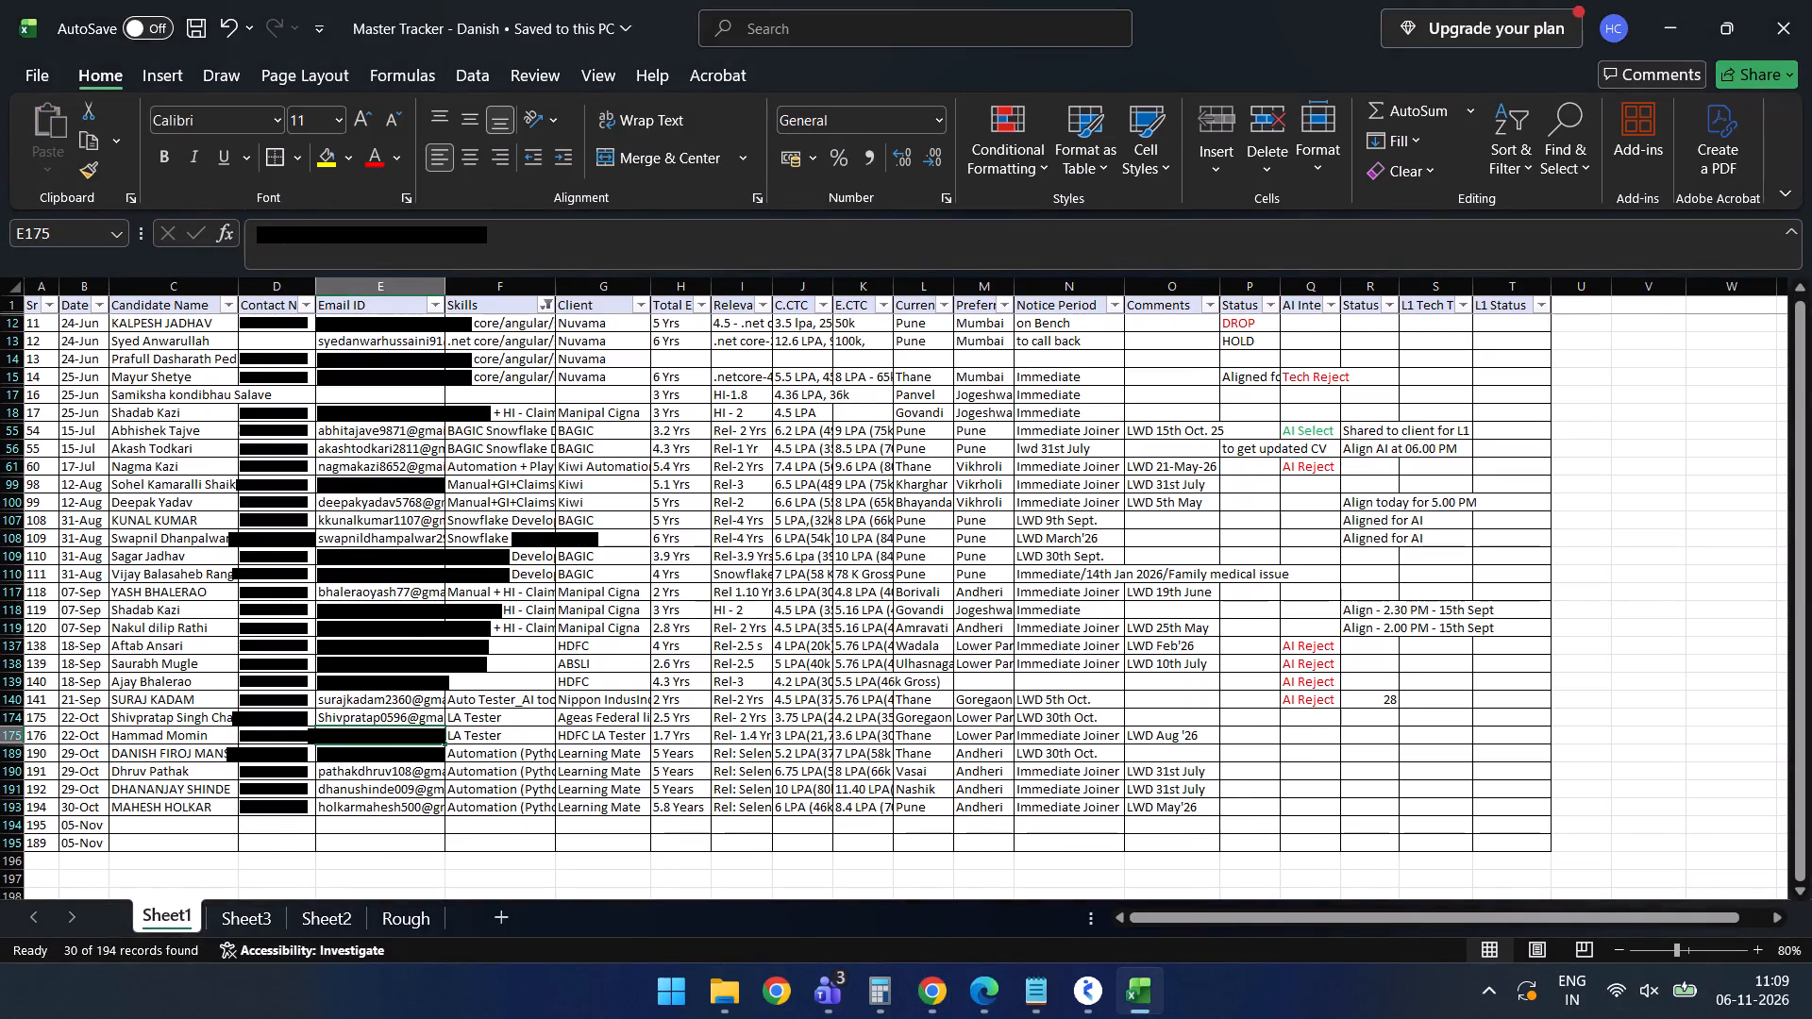
key(Left)
key(Left)
key(Left)
key(Left)
key(Left)
key(Left)
key(Left)
key(Left)
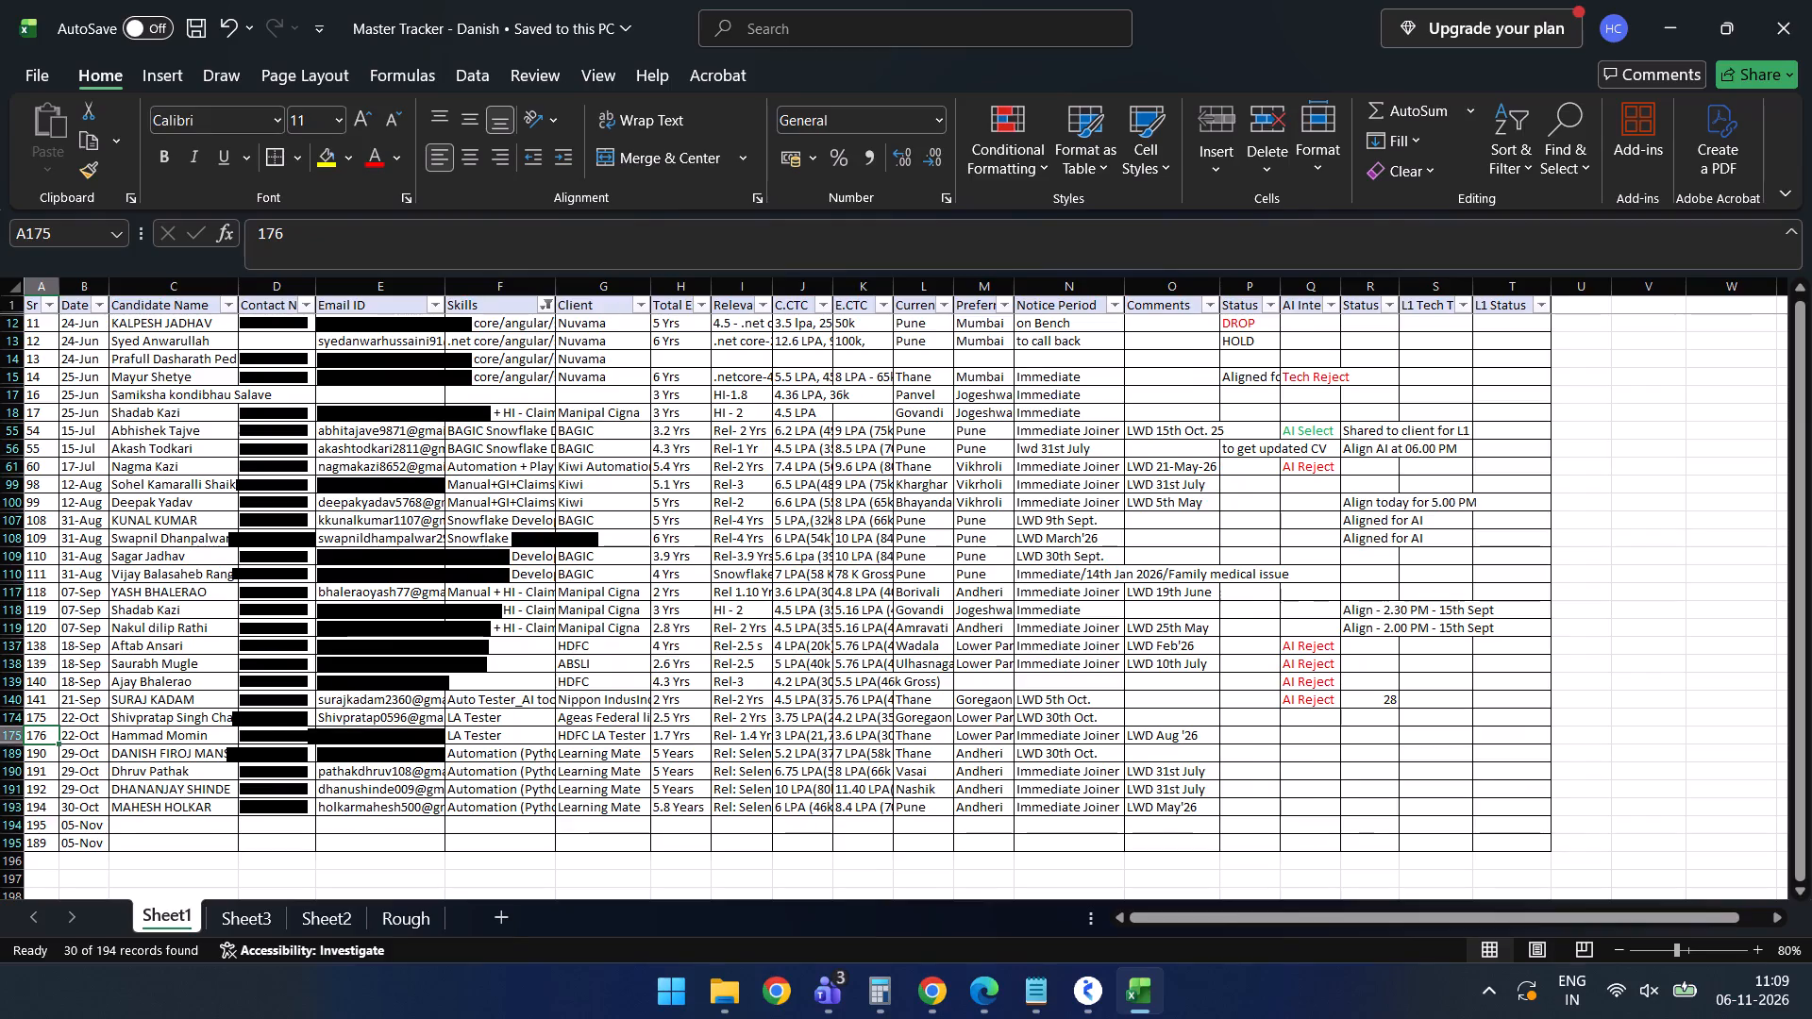
click(131, 731)
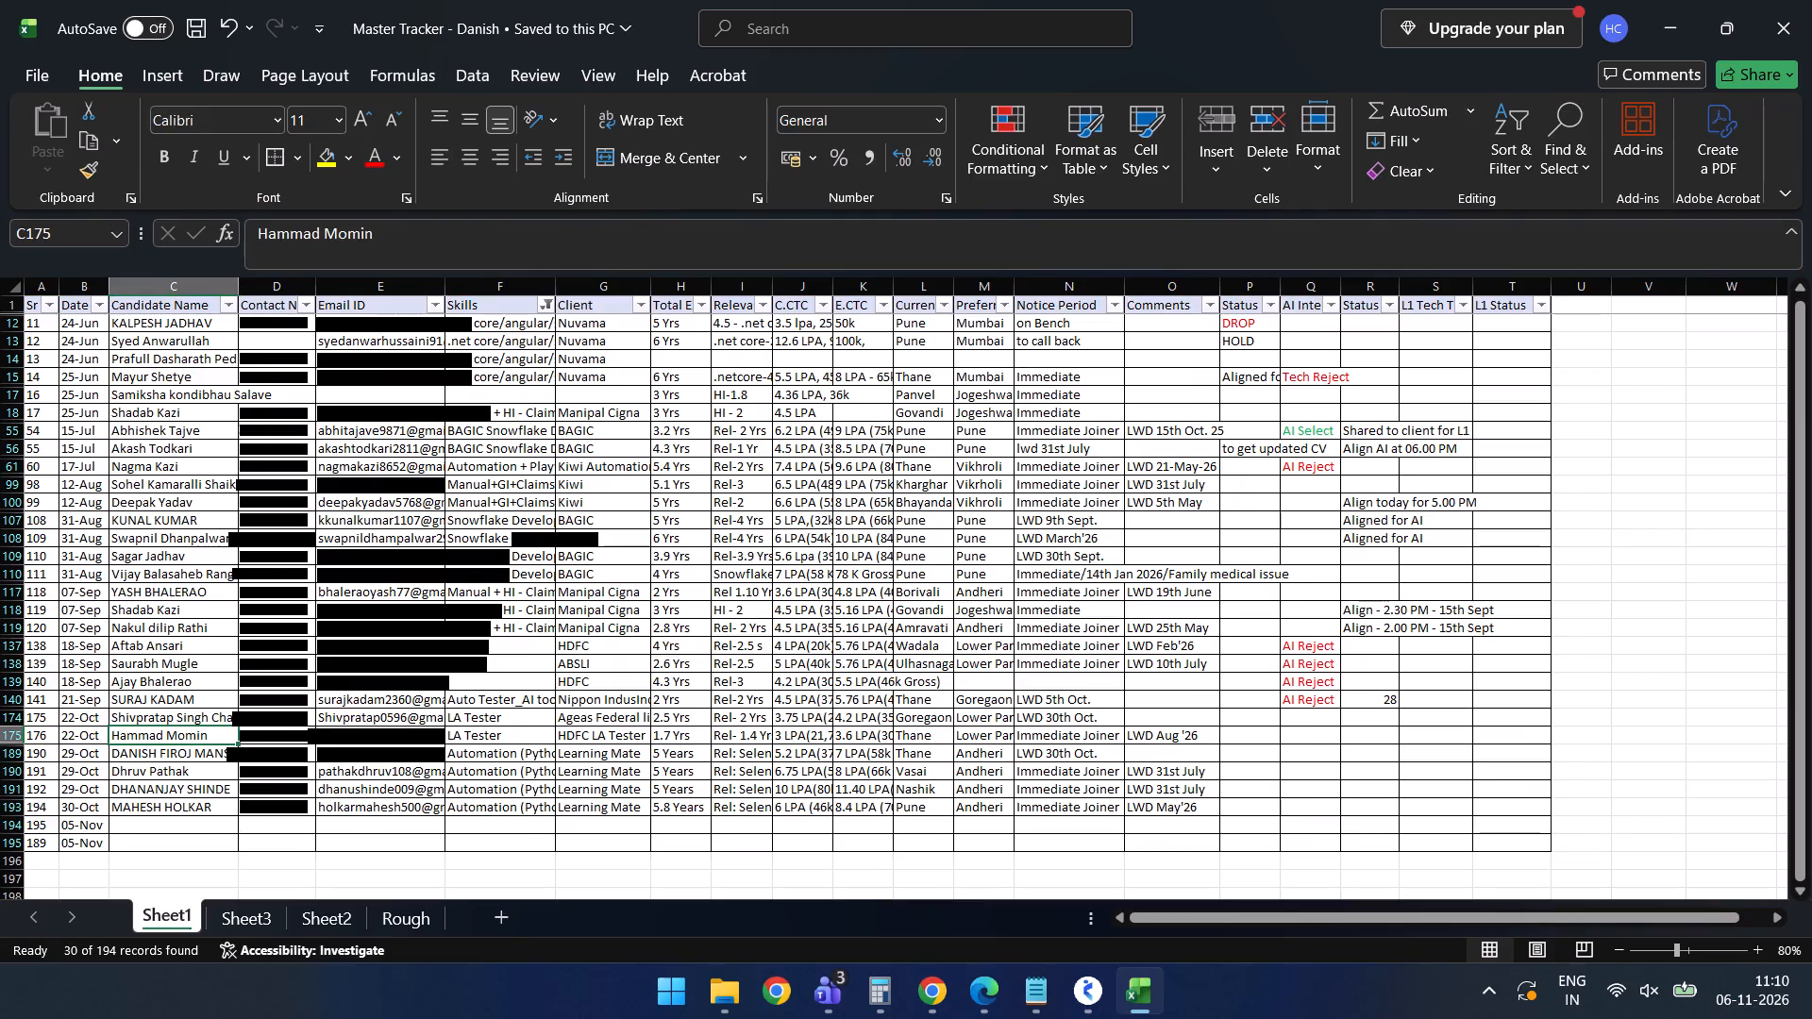
key(Right)
key(Right)
key(Left)
key(ctrl+s)
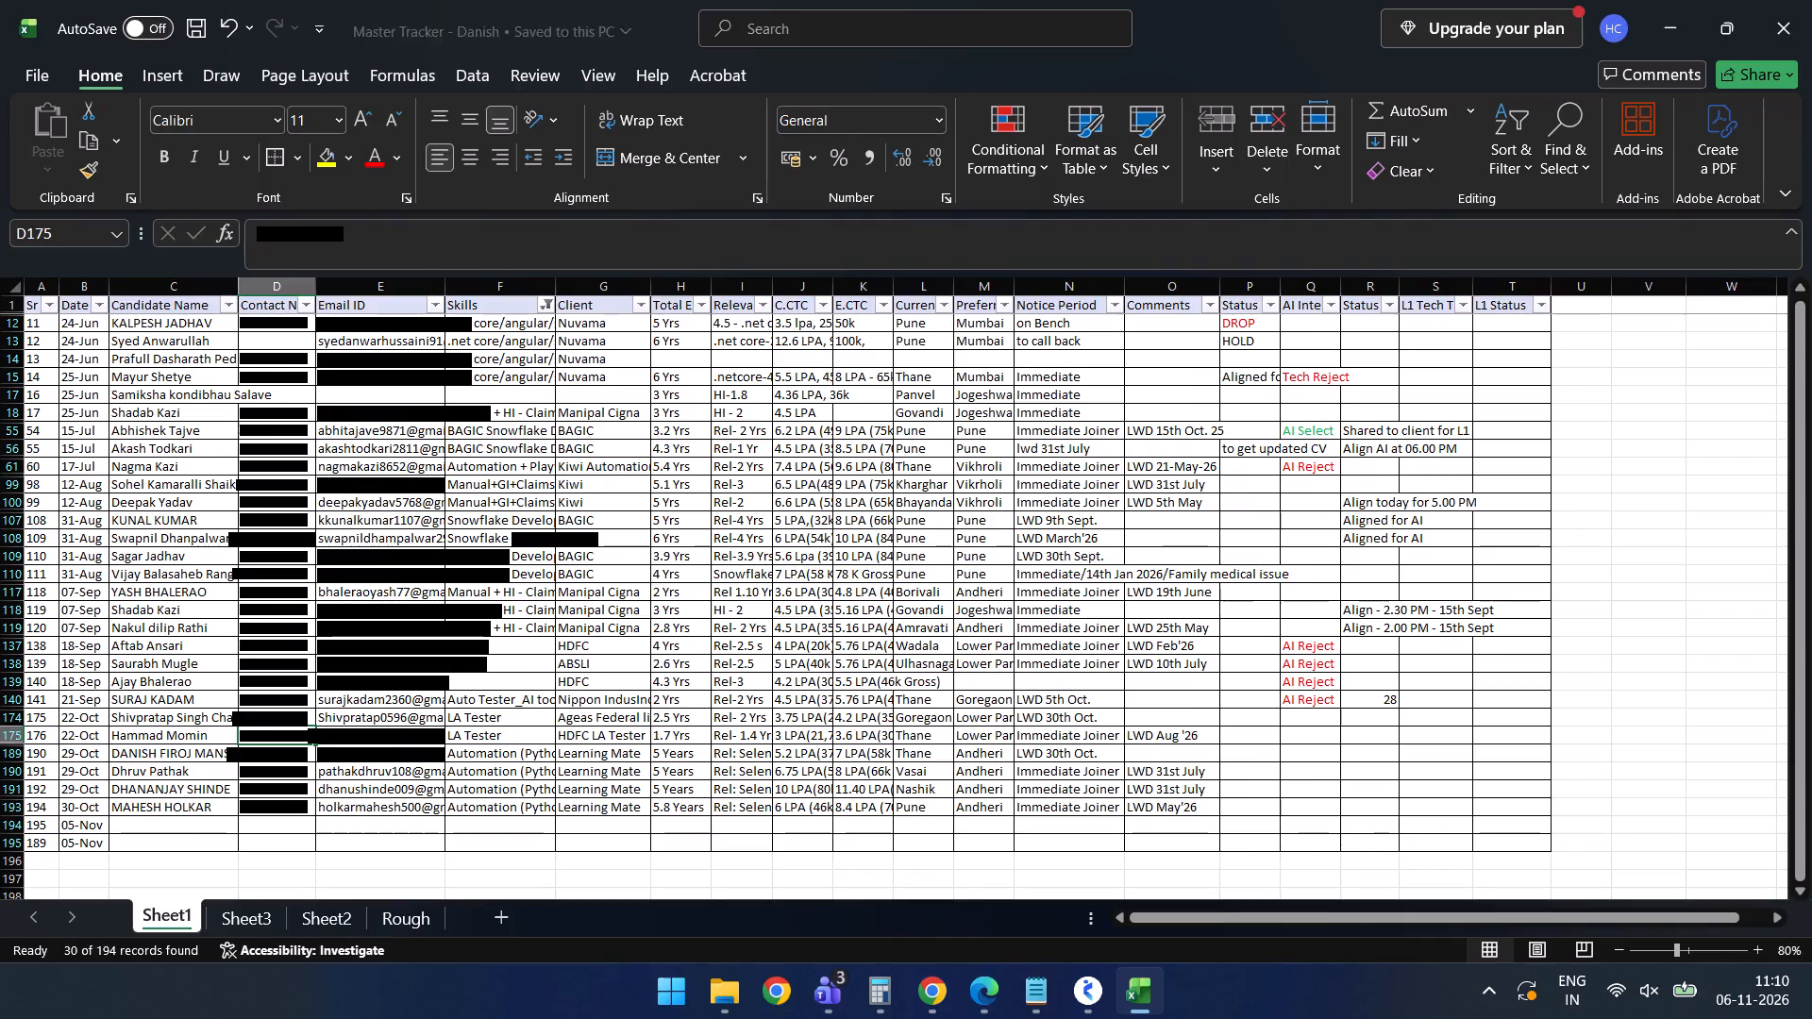
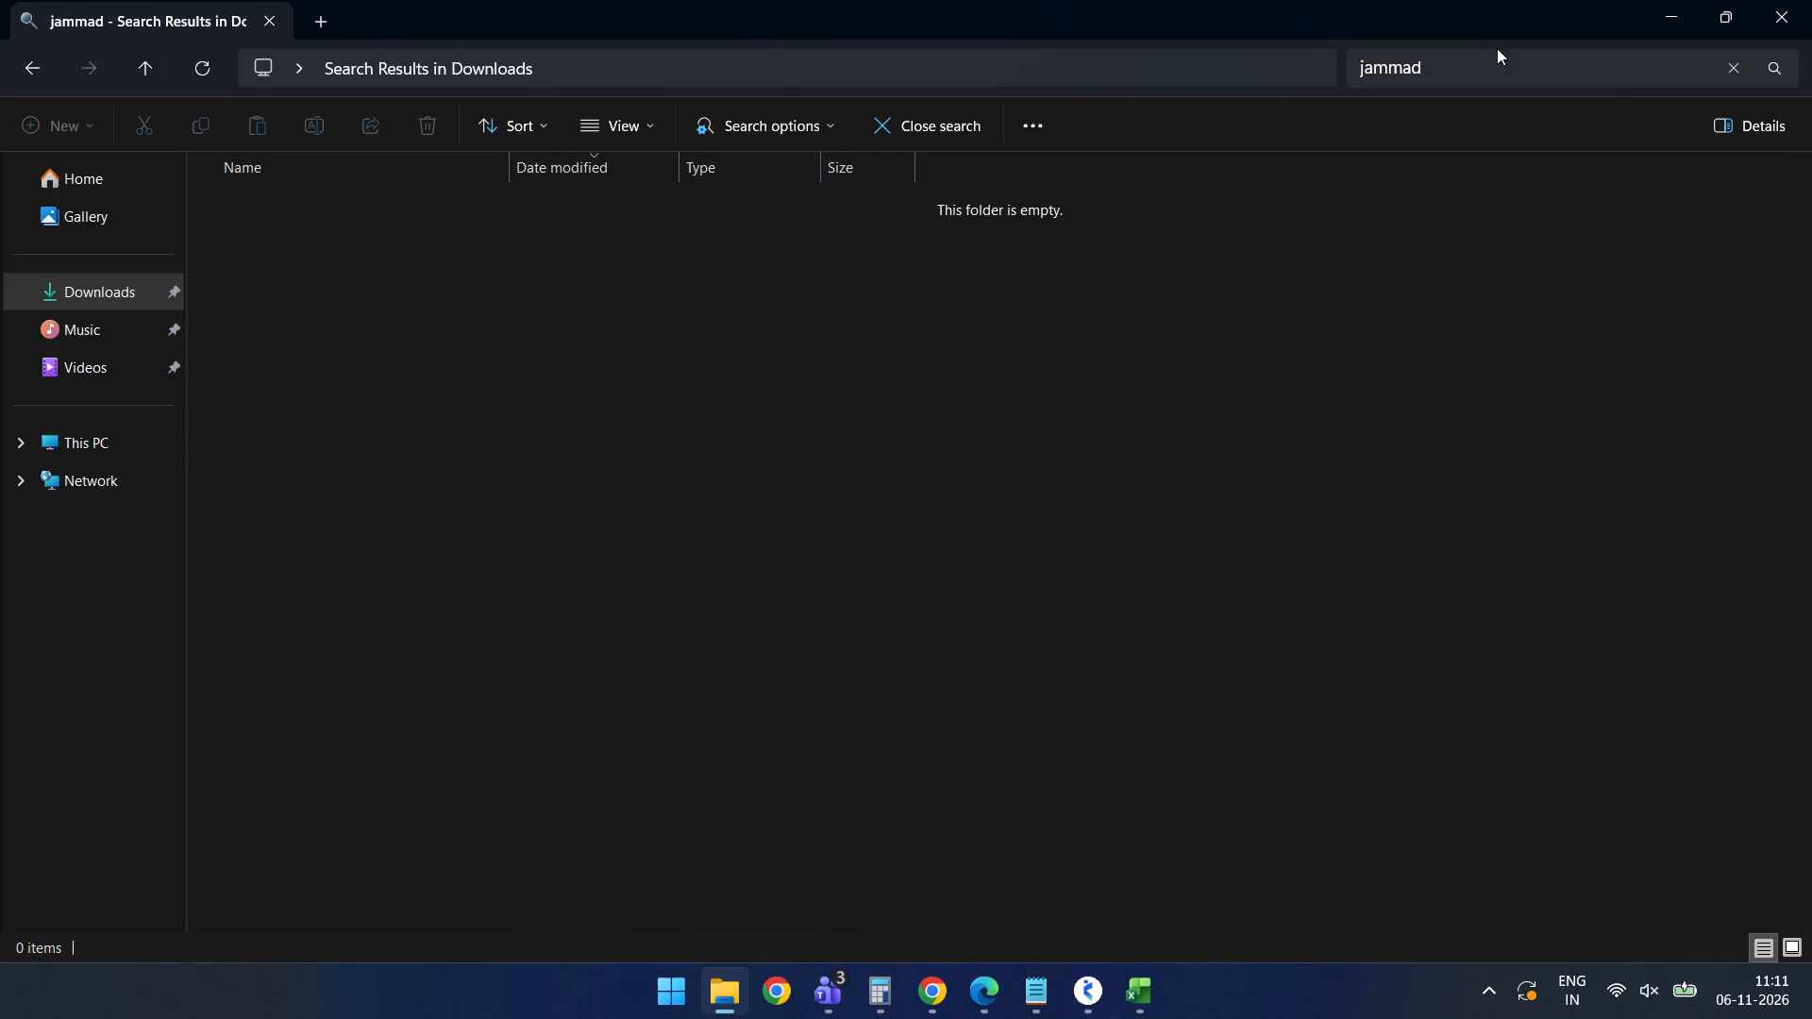
Correct the misspelled search term to "Hammad" and search Downloads for the candidate's files.
click(1375, 74)
key(Left)
key(Left)
key(shift+Right)
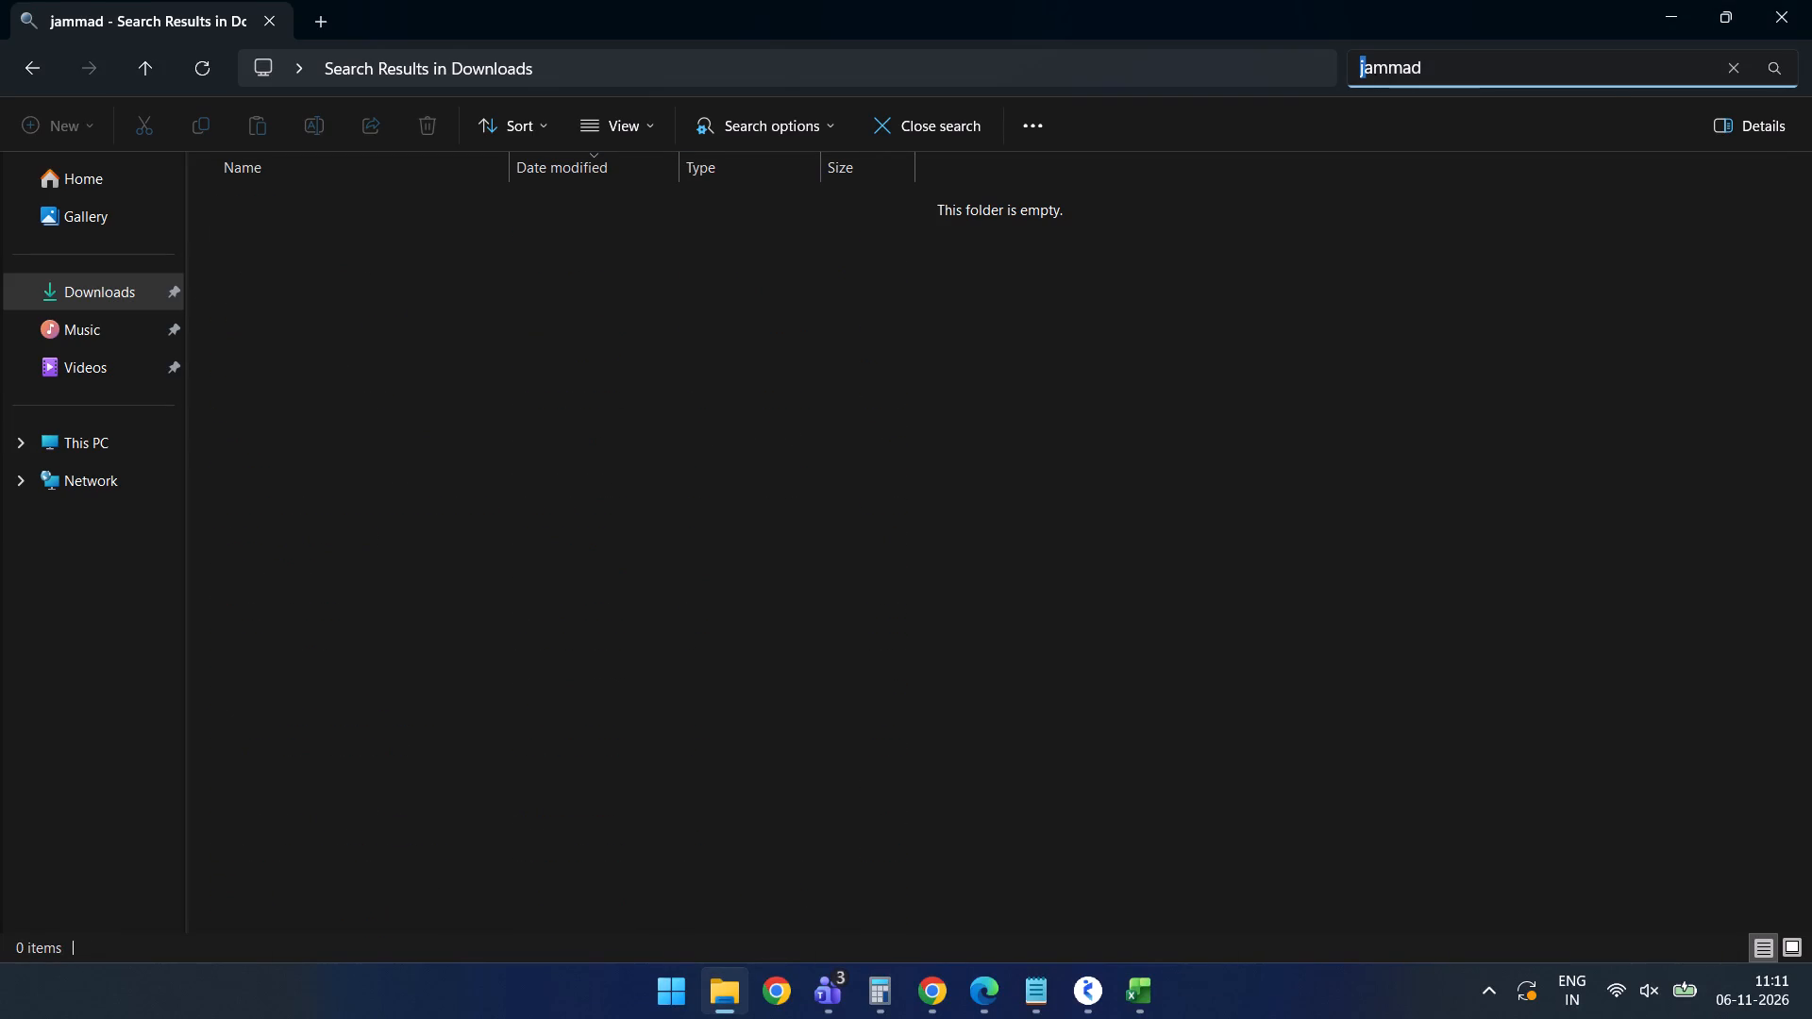
key(shift+h)
click(1375, 74)
key(Return)
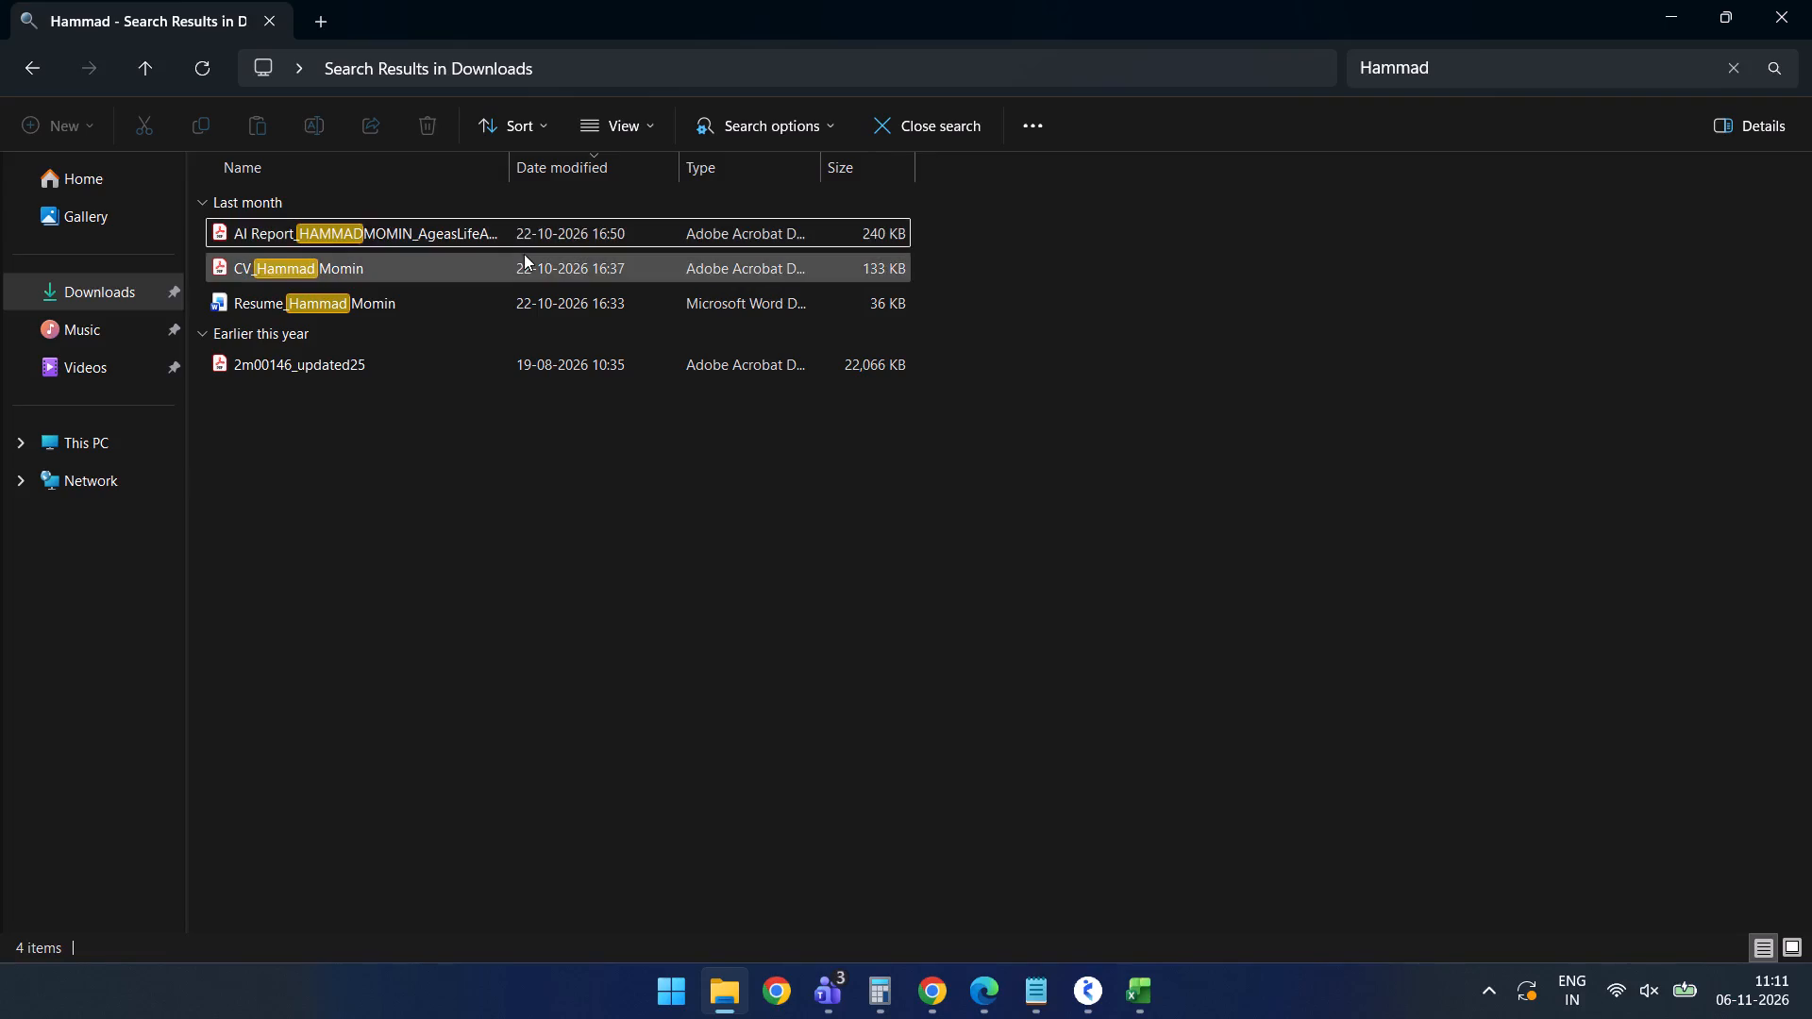
Open the candidate's AI interview report PDF, examine the overall scores, AI overview and skill-wise evaluation, and close the report.
click(524, 254)
double_click(461, 236)
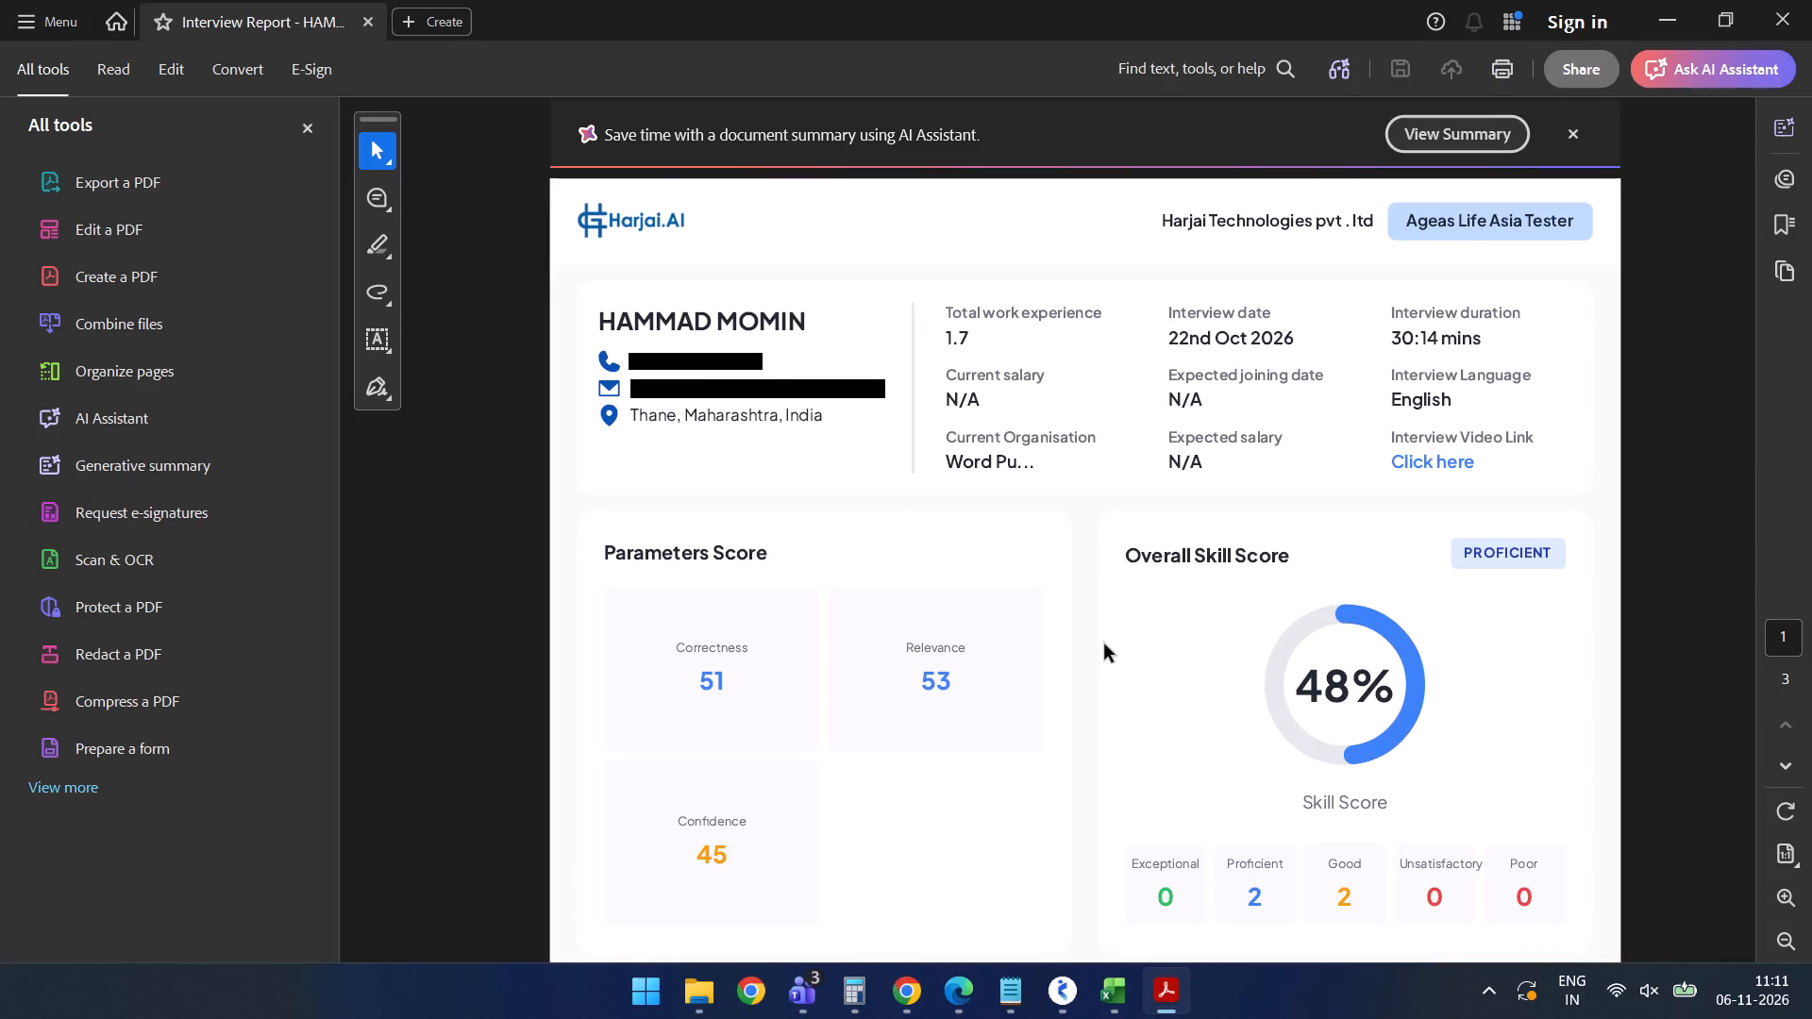
scroll(1104, 644, down, 6)
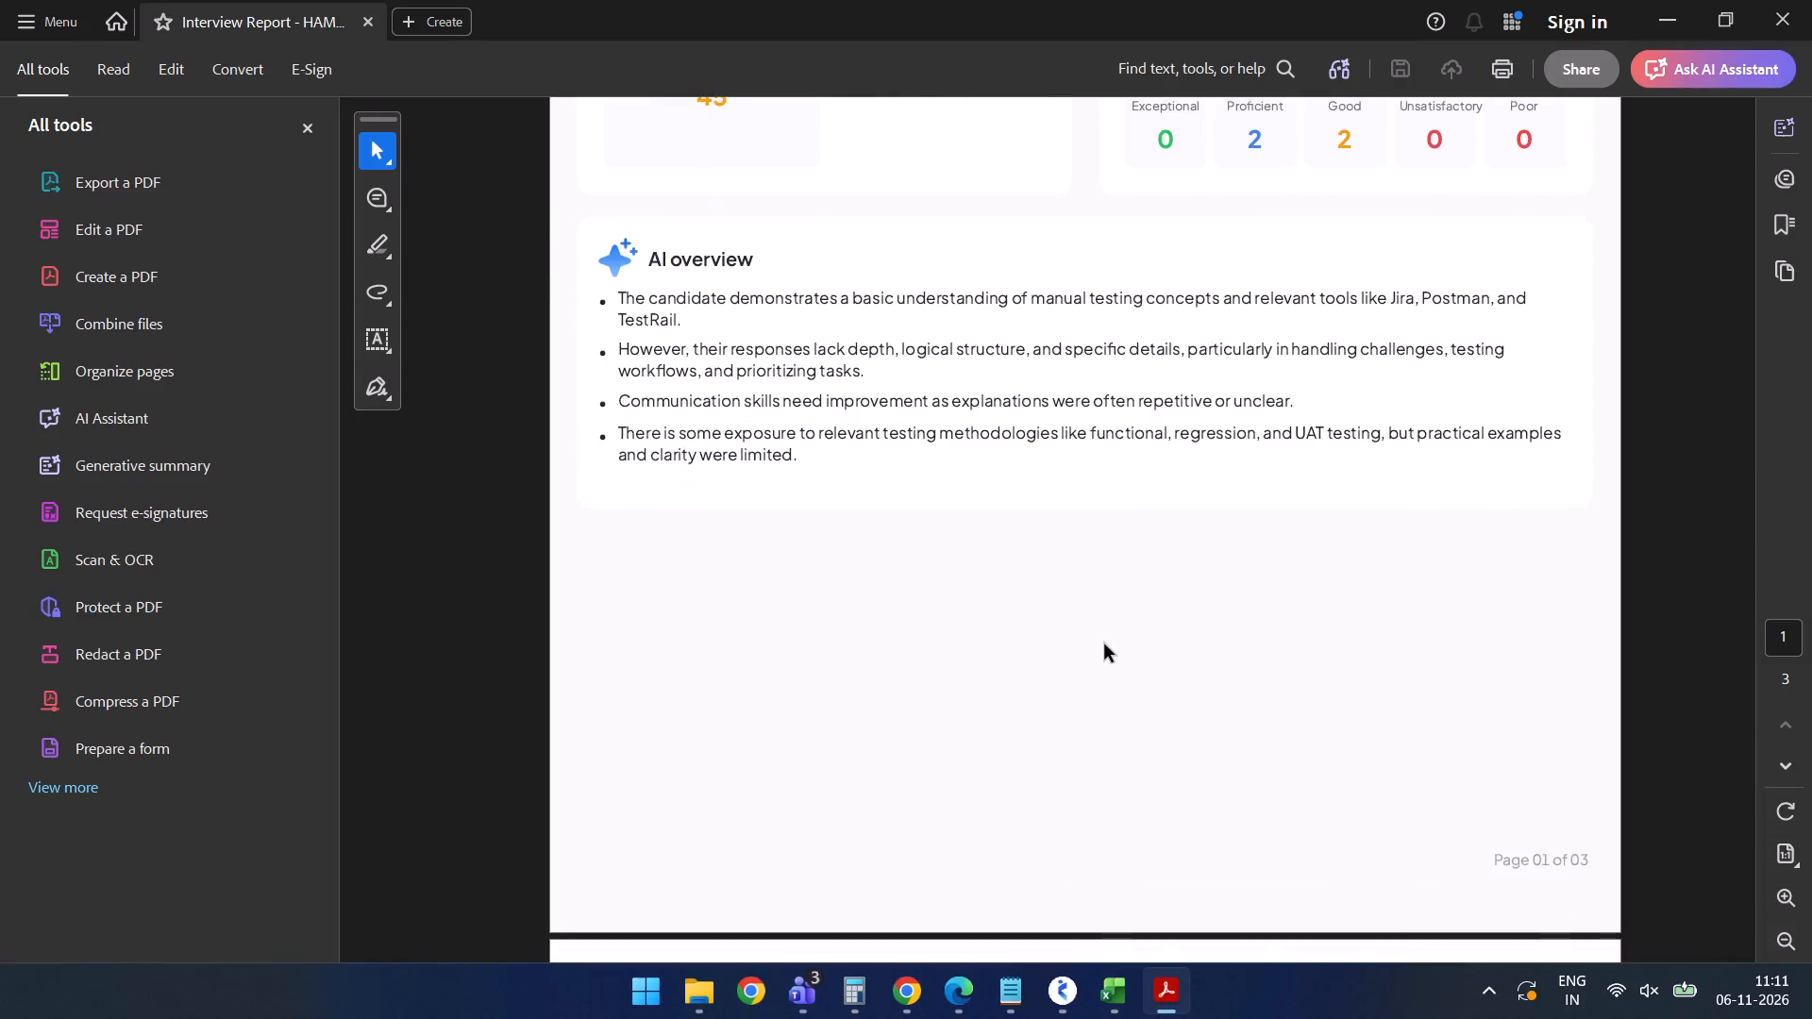
scroll(1104, 644, down, 2)
scroll(1104, 644, up, 4)
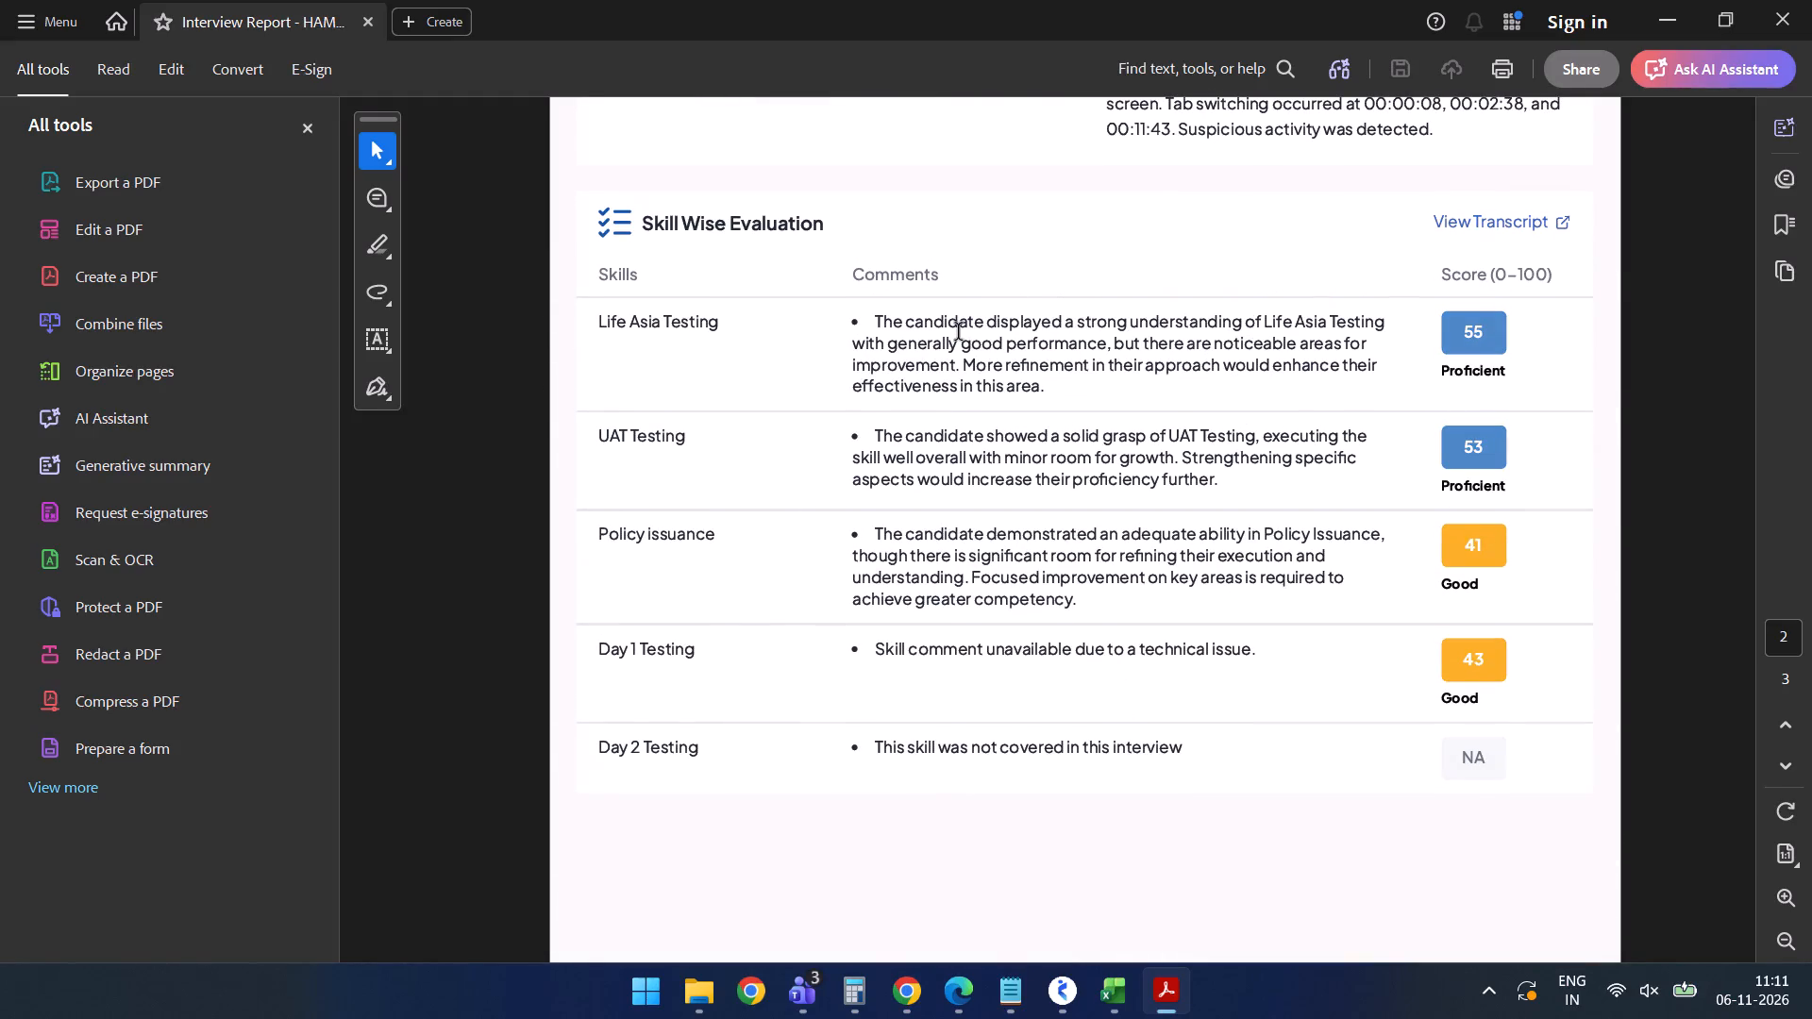
scroll(1156, 454, up, 11)
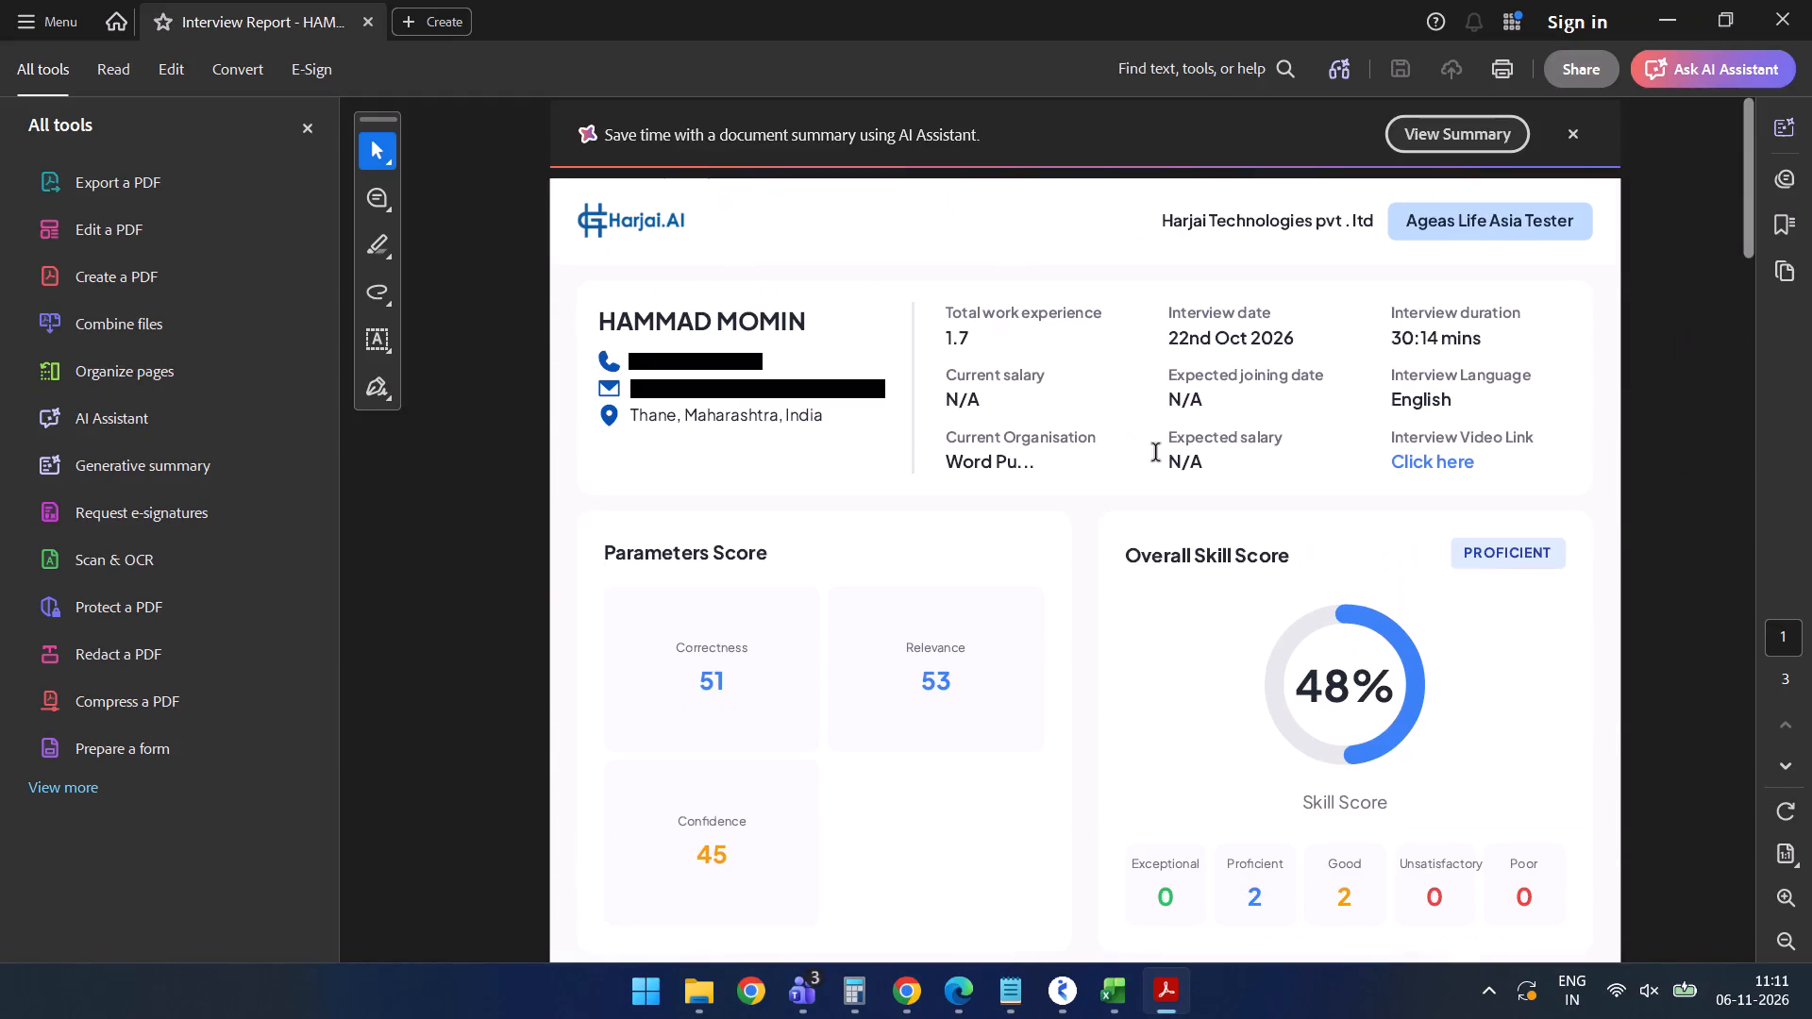
click(1811, 0)
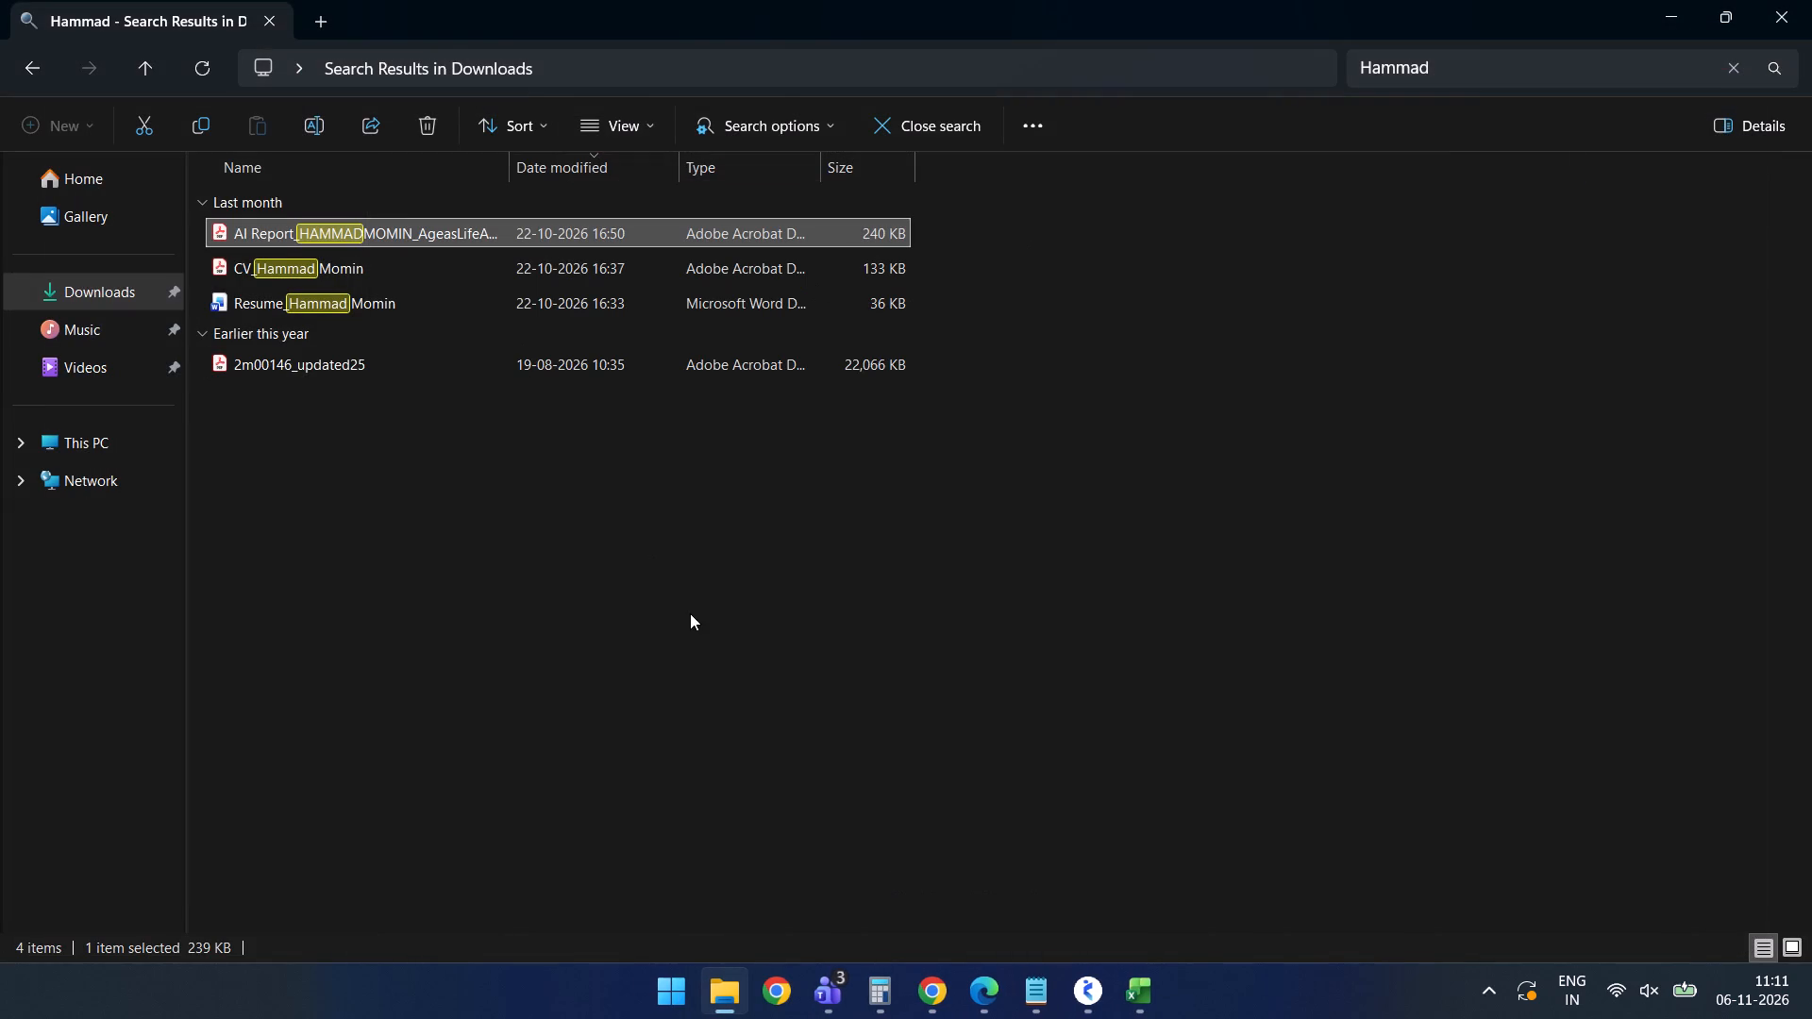
Select the candidate's CV PDF in the Downloads search results.
click(280, 250)
key(Down)
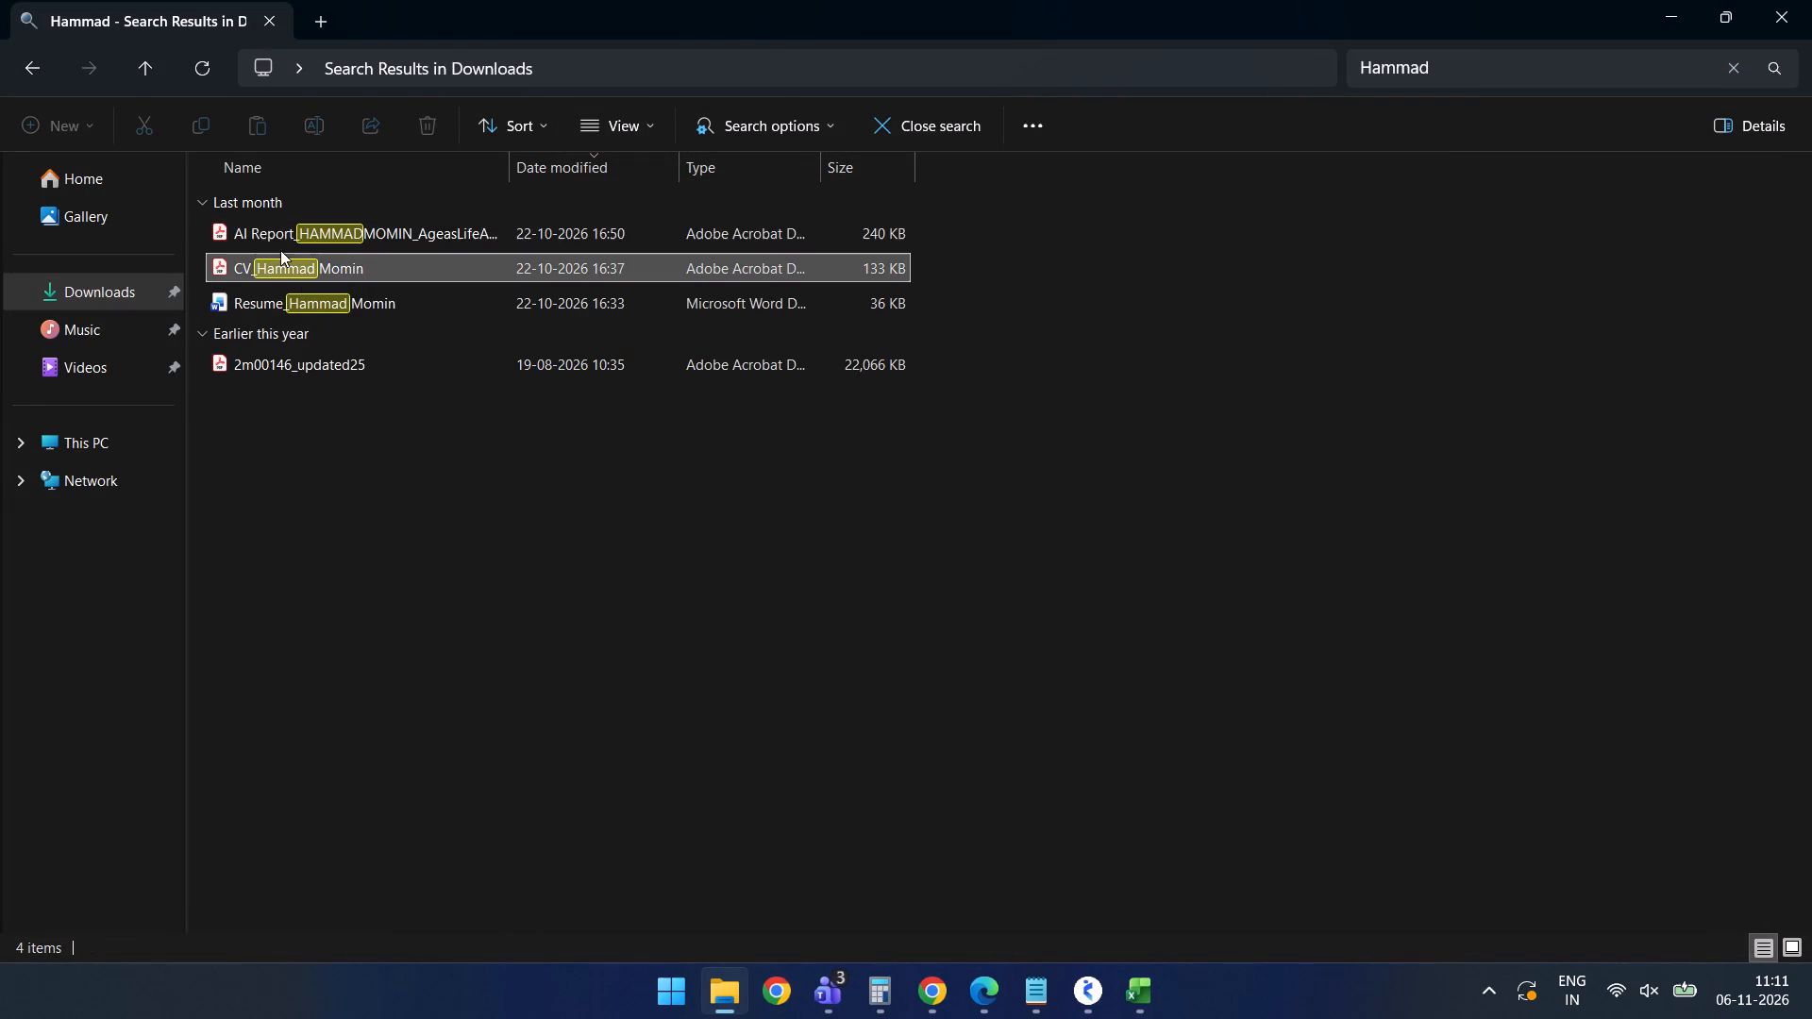
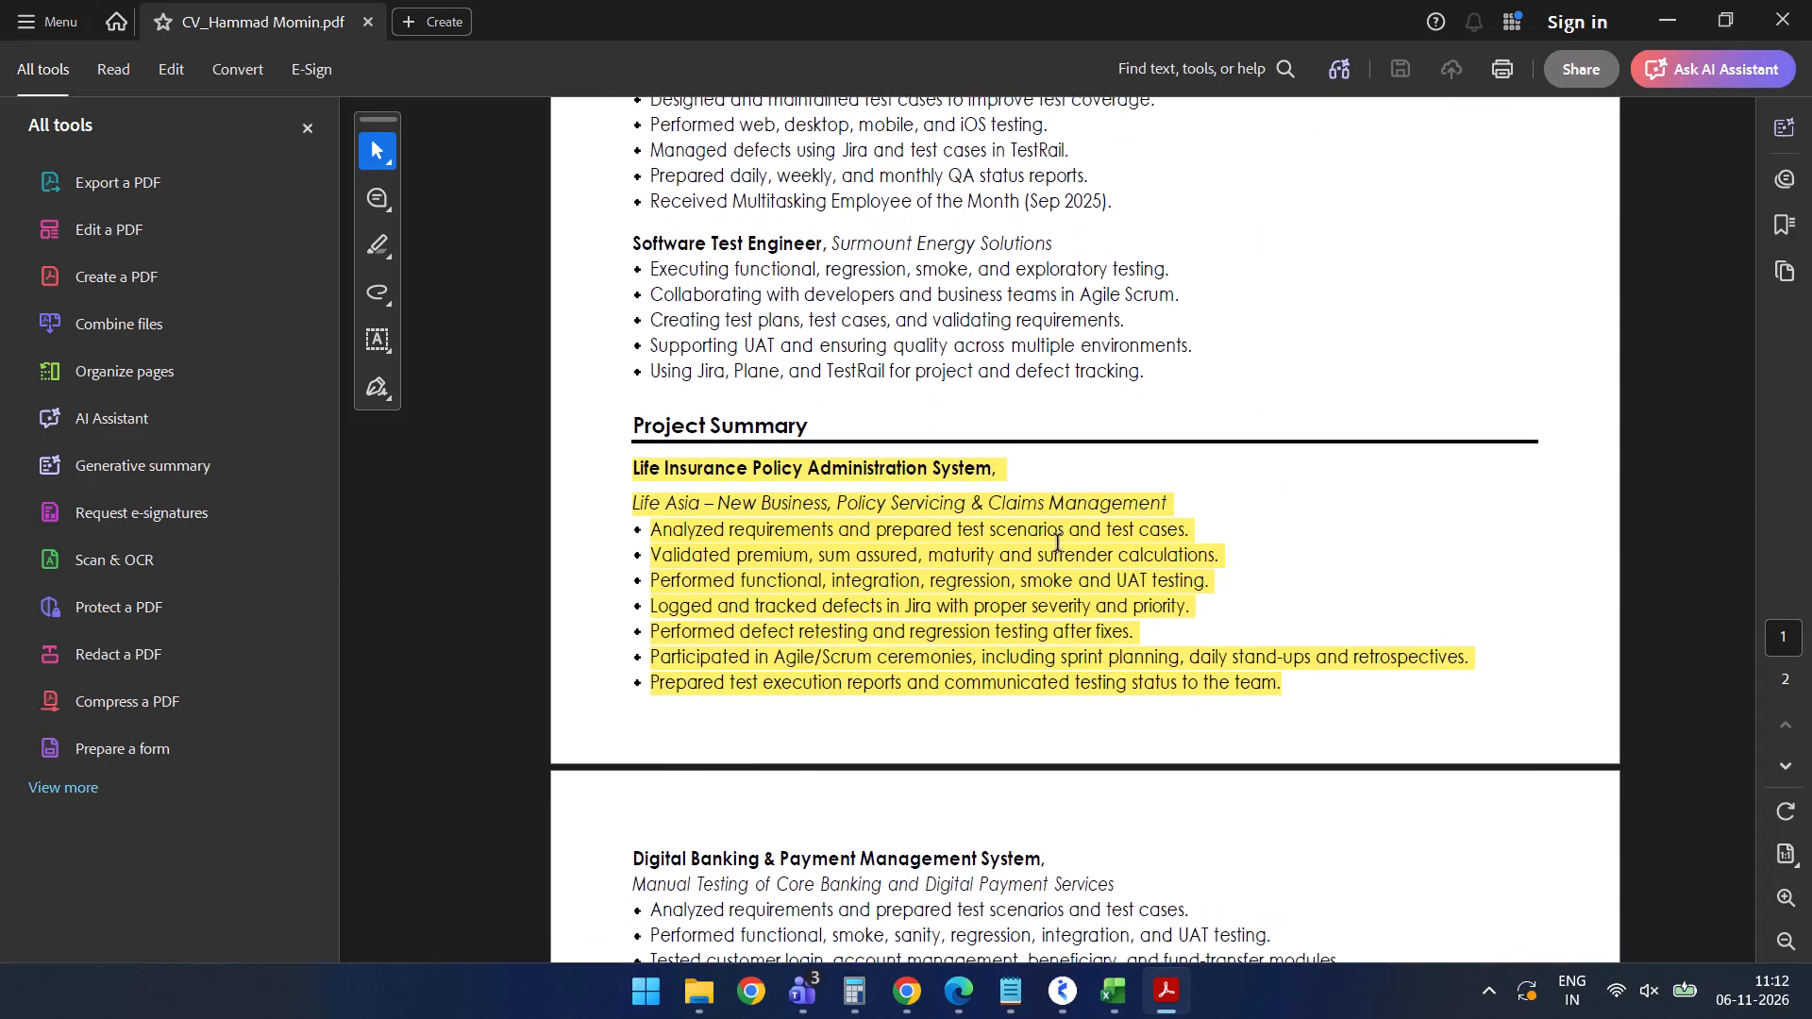
Review the candidate's CV, examining the professional experience, the highlighted Life Asia project, education and certificates.
scroll(1058, 544, up, 1)
scroll(817, 695, down, 2)
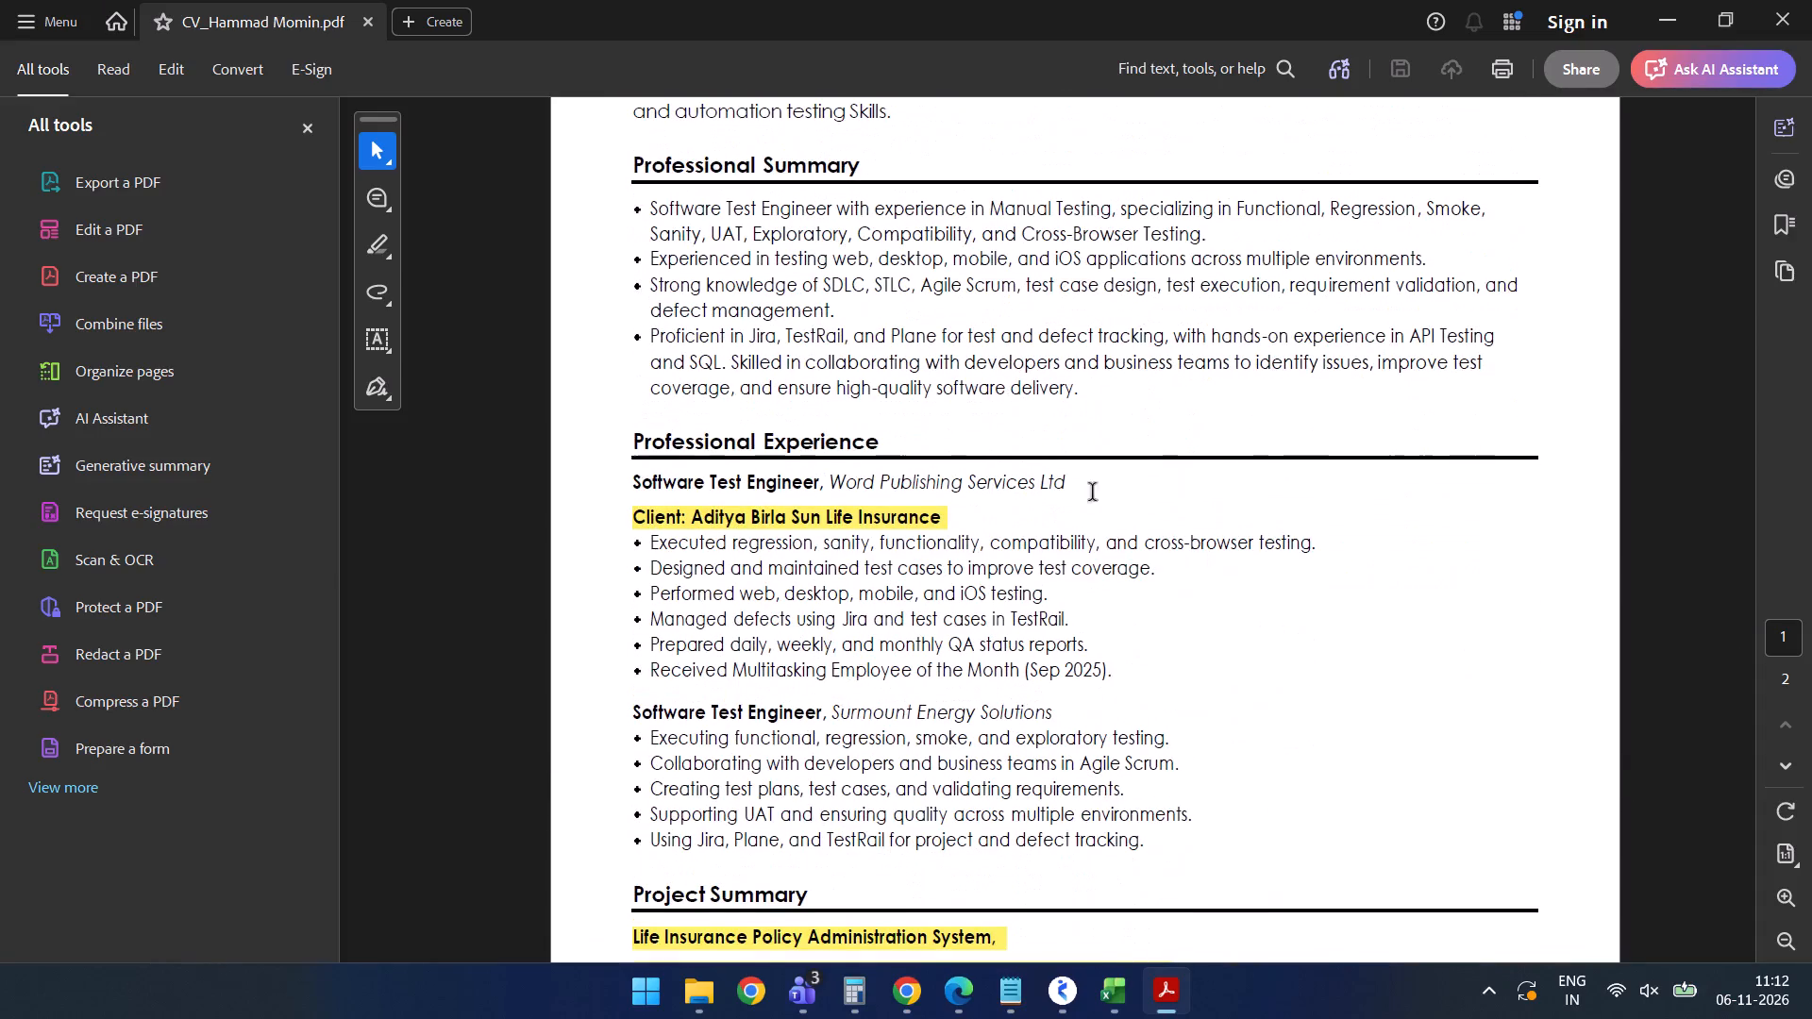
scroll(1184, 504, down, 4)
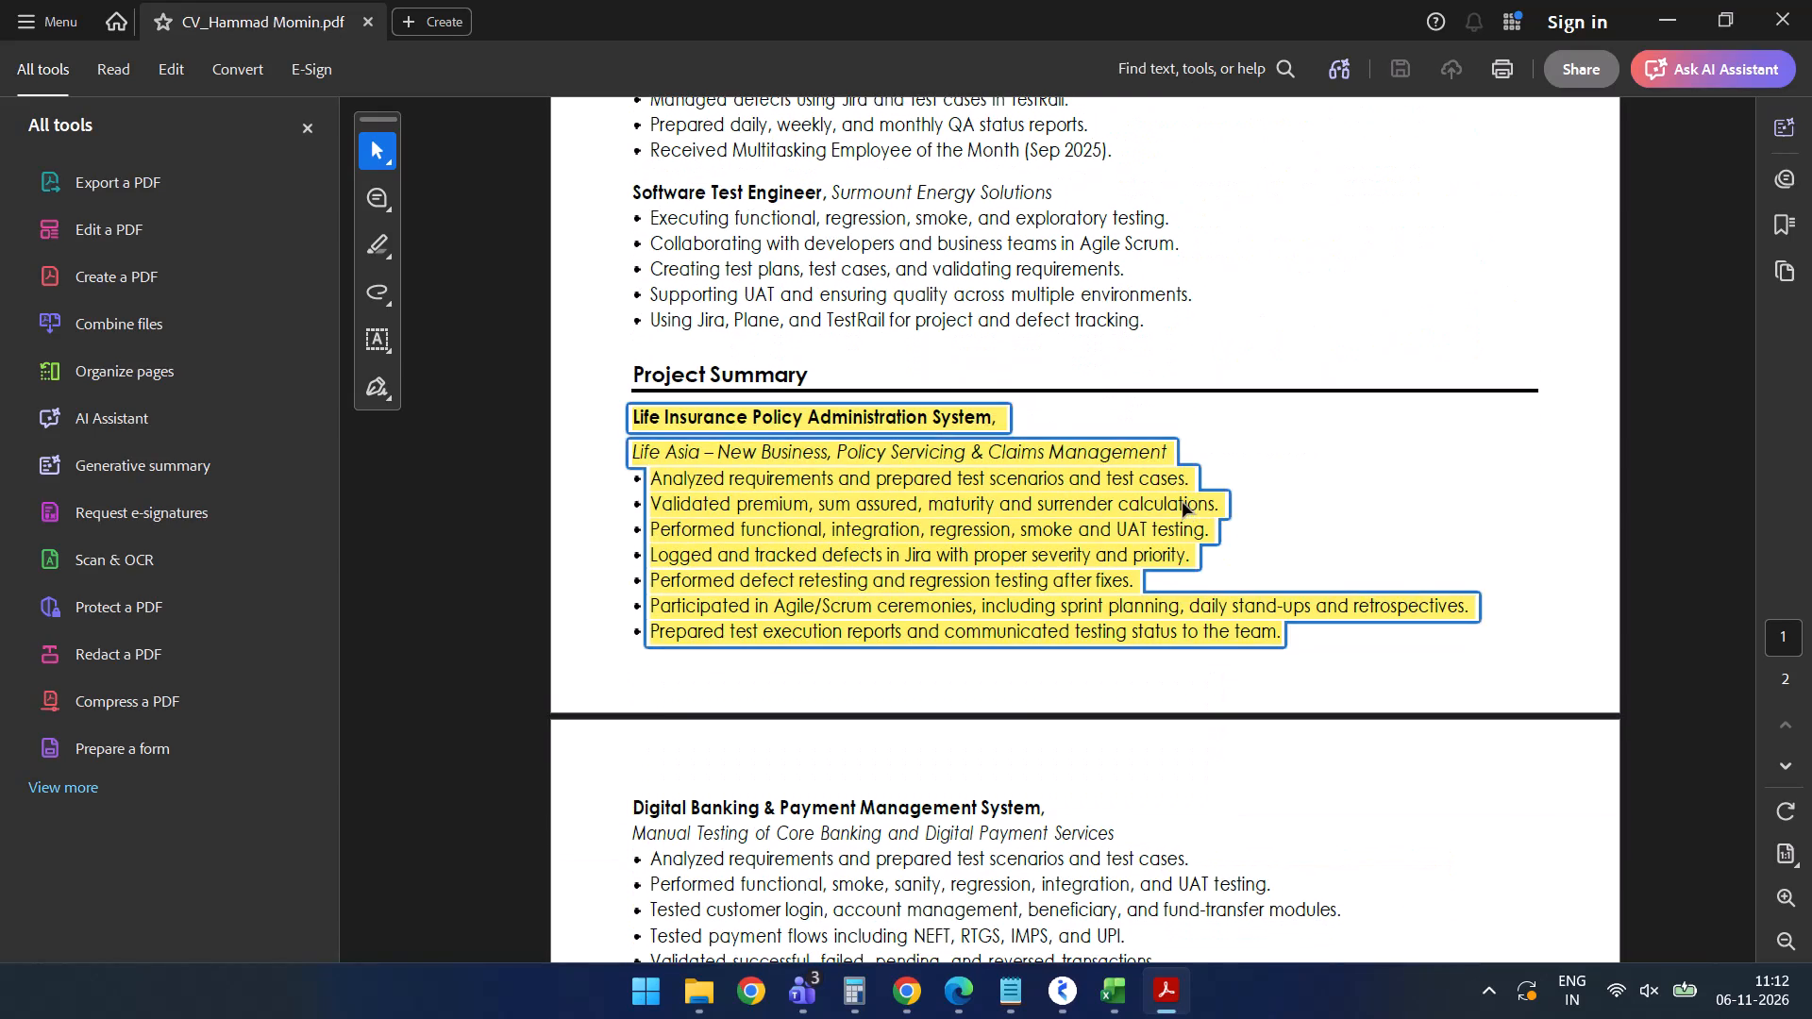
scroll(1184, 504, down, 6)
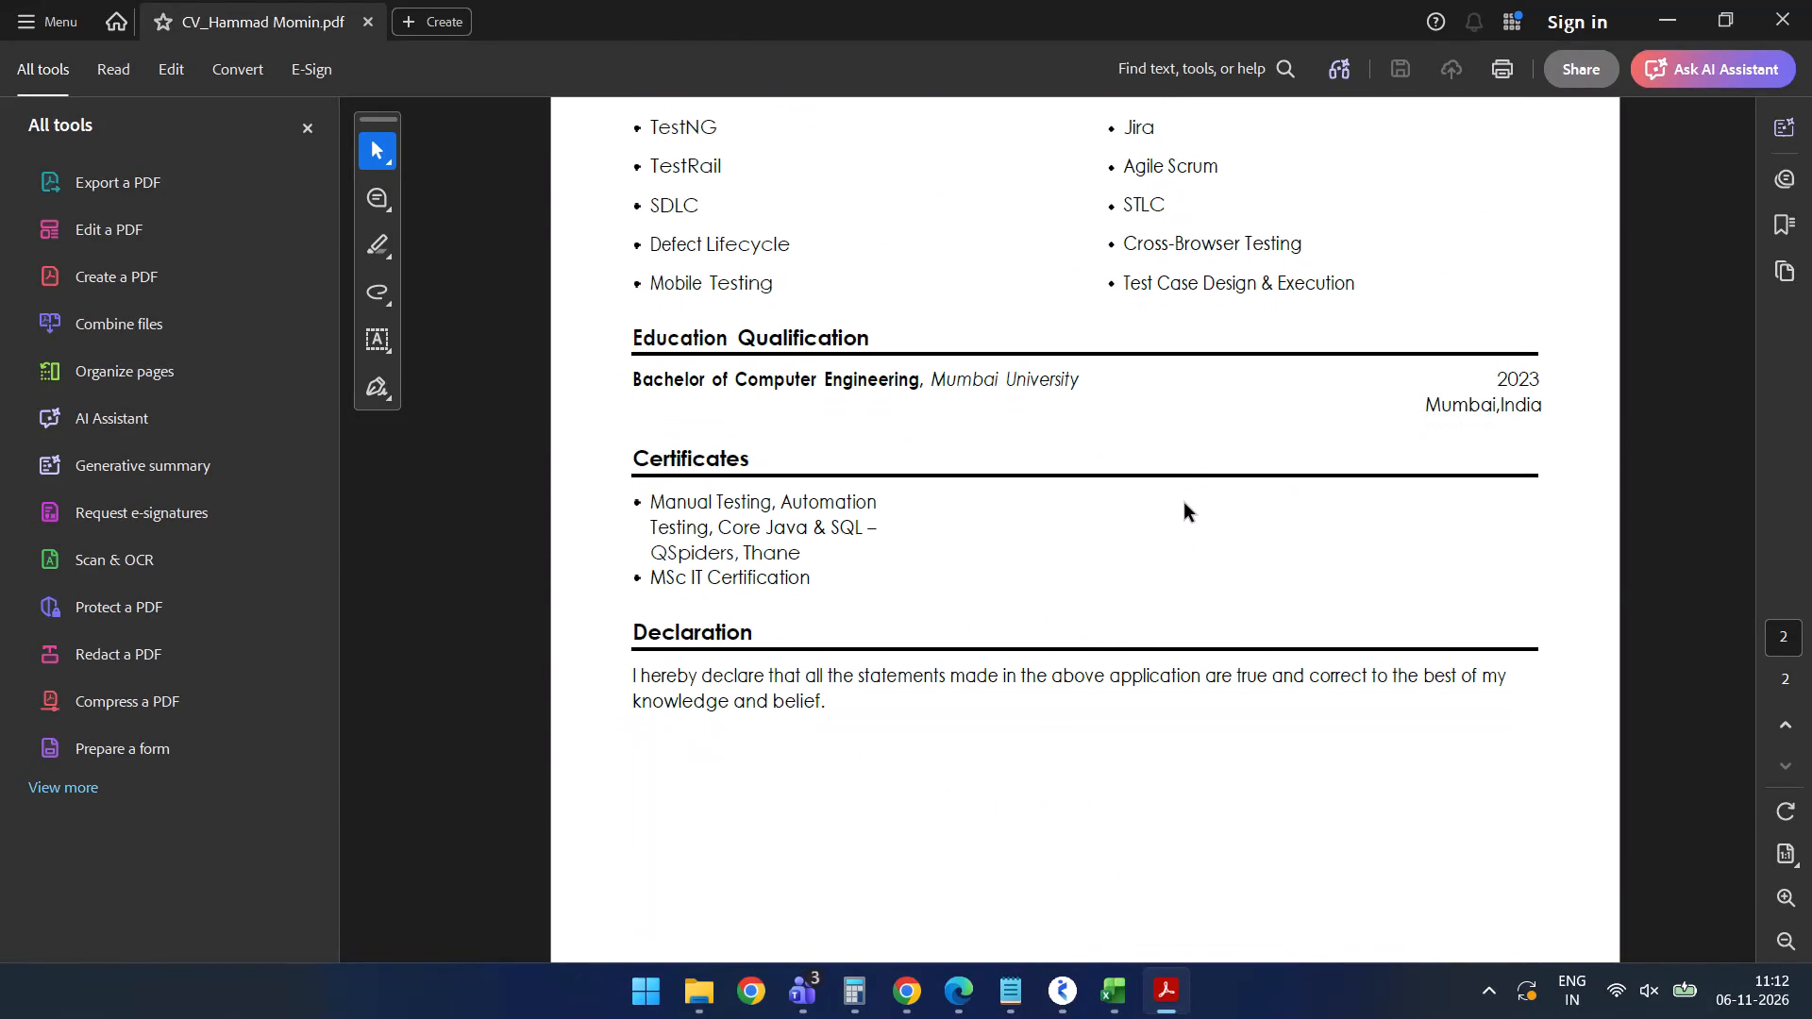
scroll(1184, 504, up, 6)
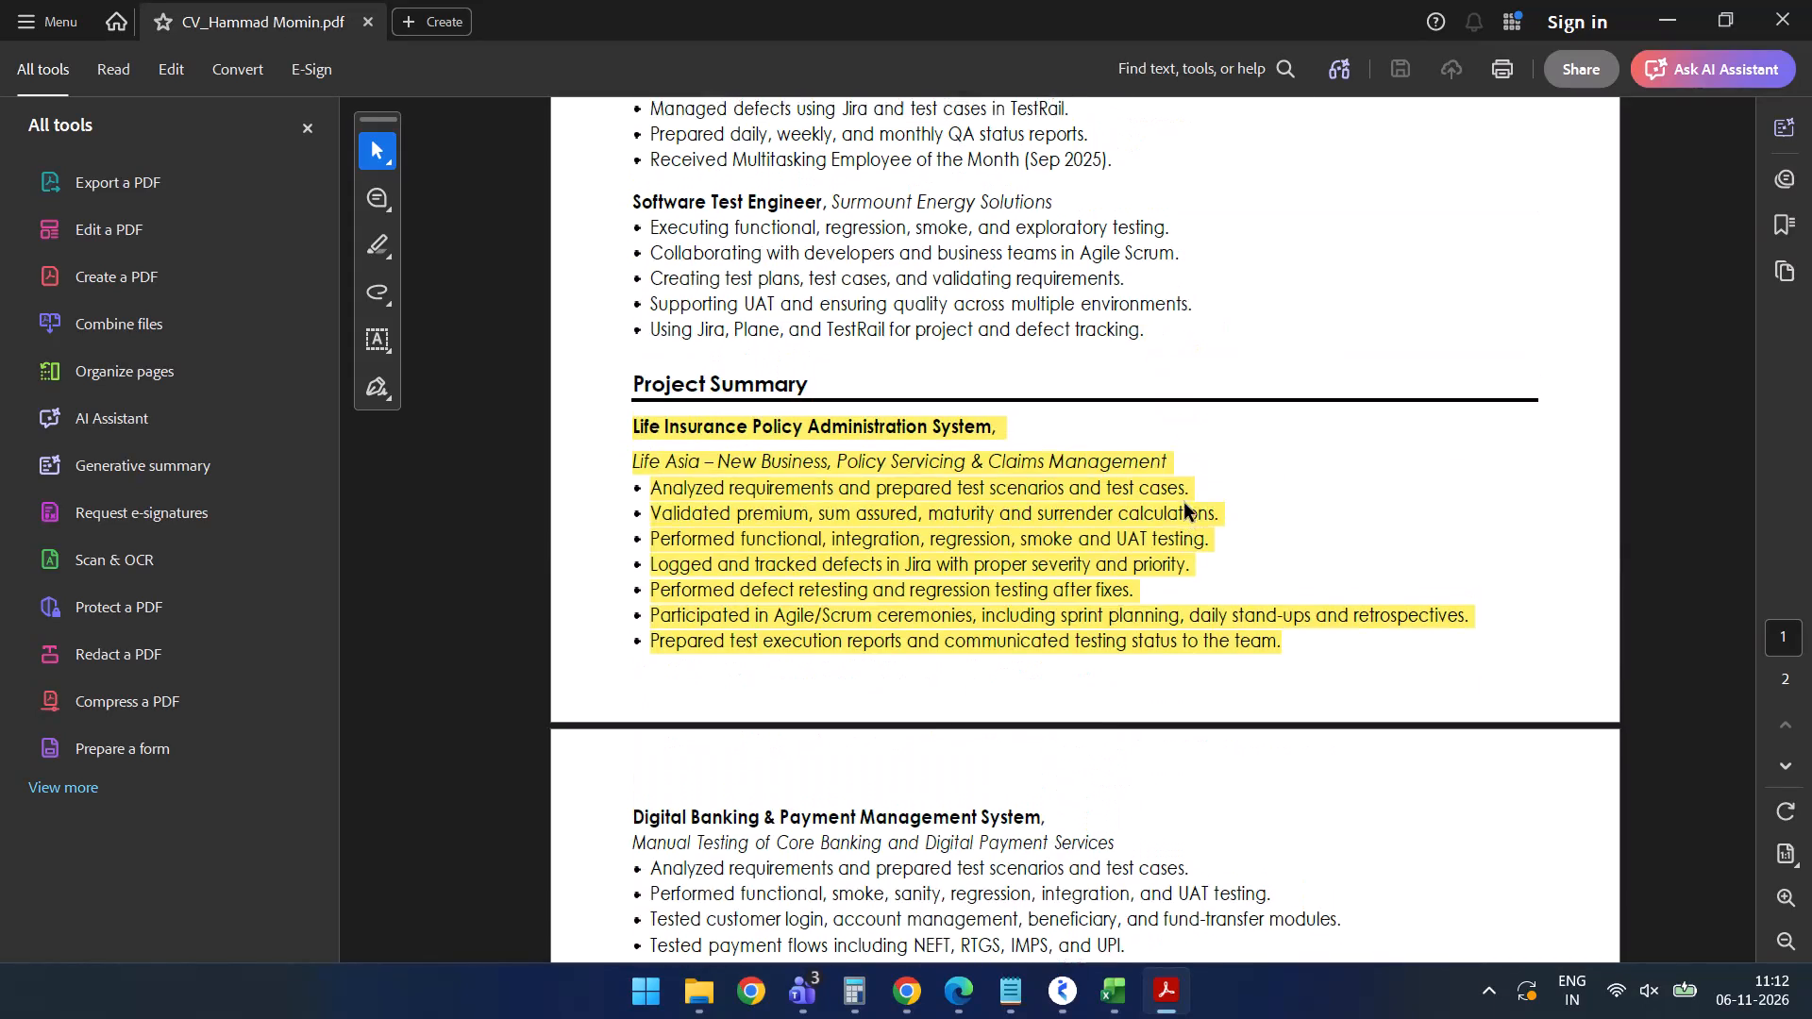
scroll(1184, 504, up, 2)
scroll(1184, 504, down, 1)
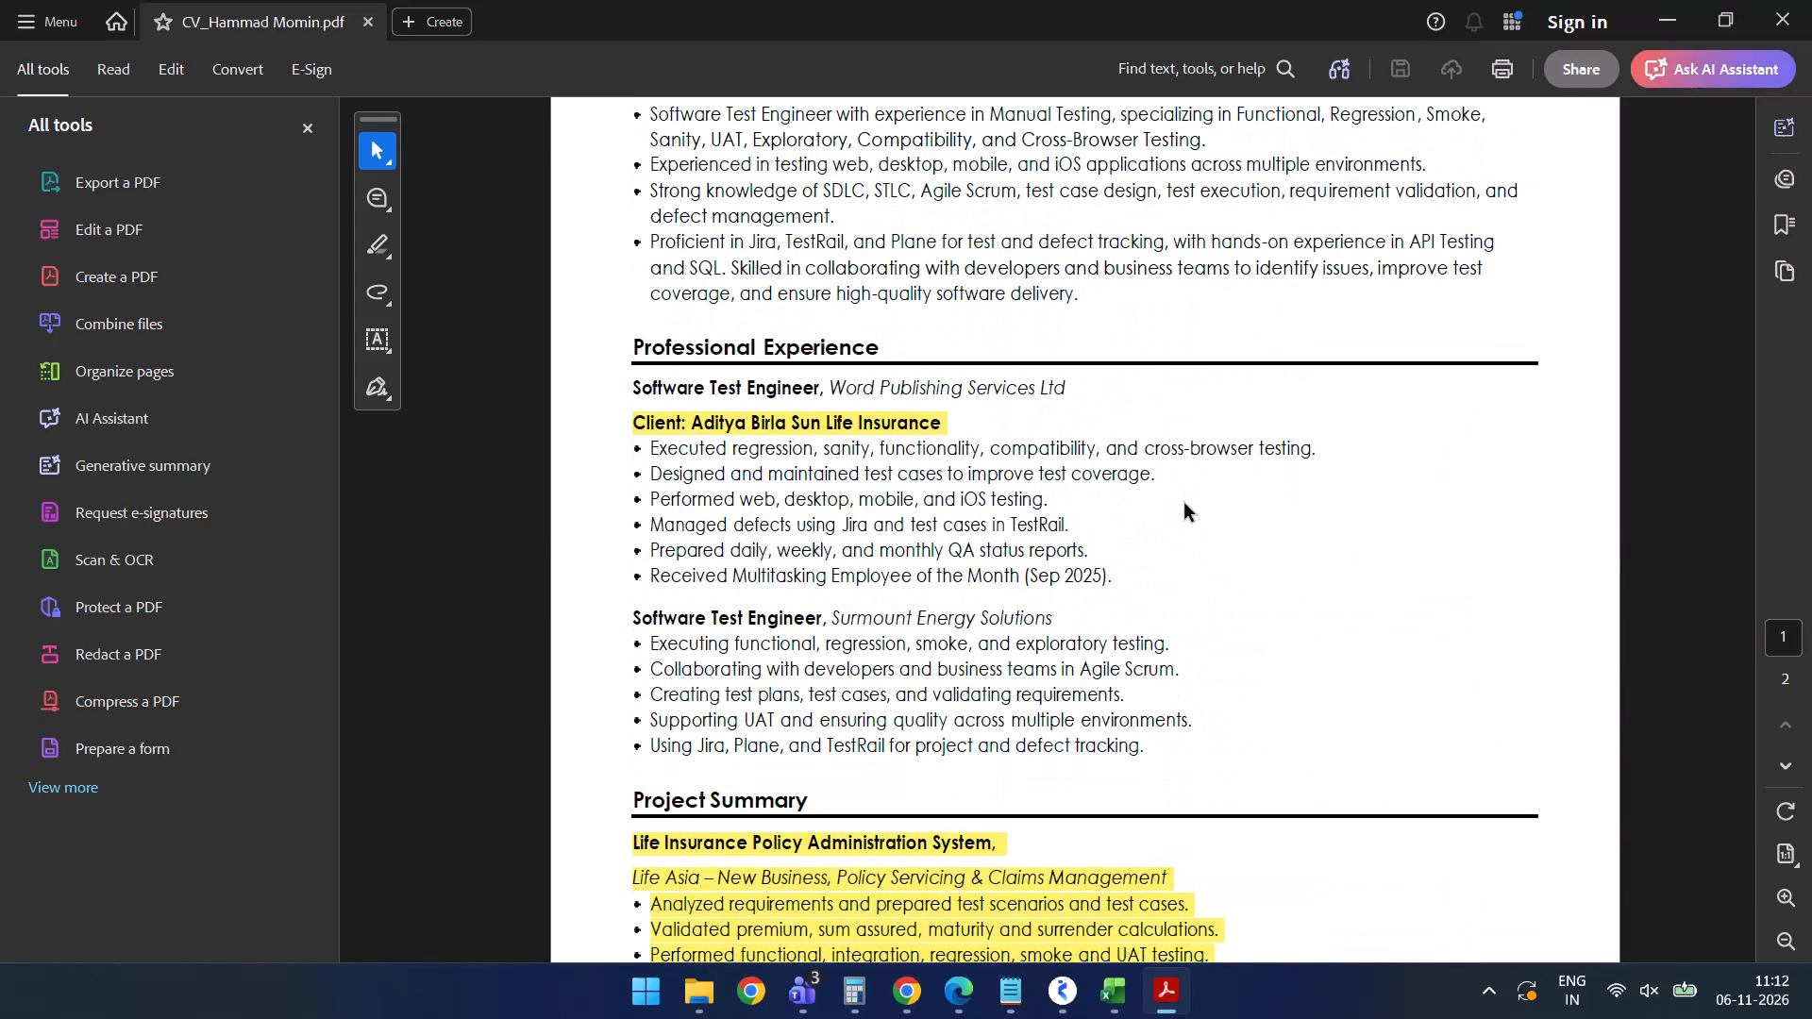
Read through the candidate's two-page PDF CV, examining the work experience, Life Asia project details and skills, and close it.
scroll(1184, 504, down, 1)
scroll(1184, 504, up, 2)
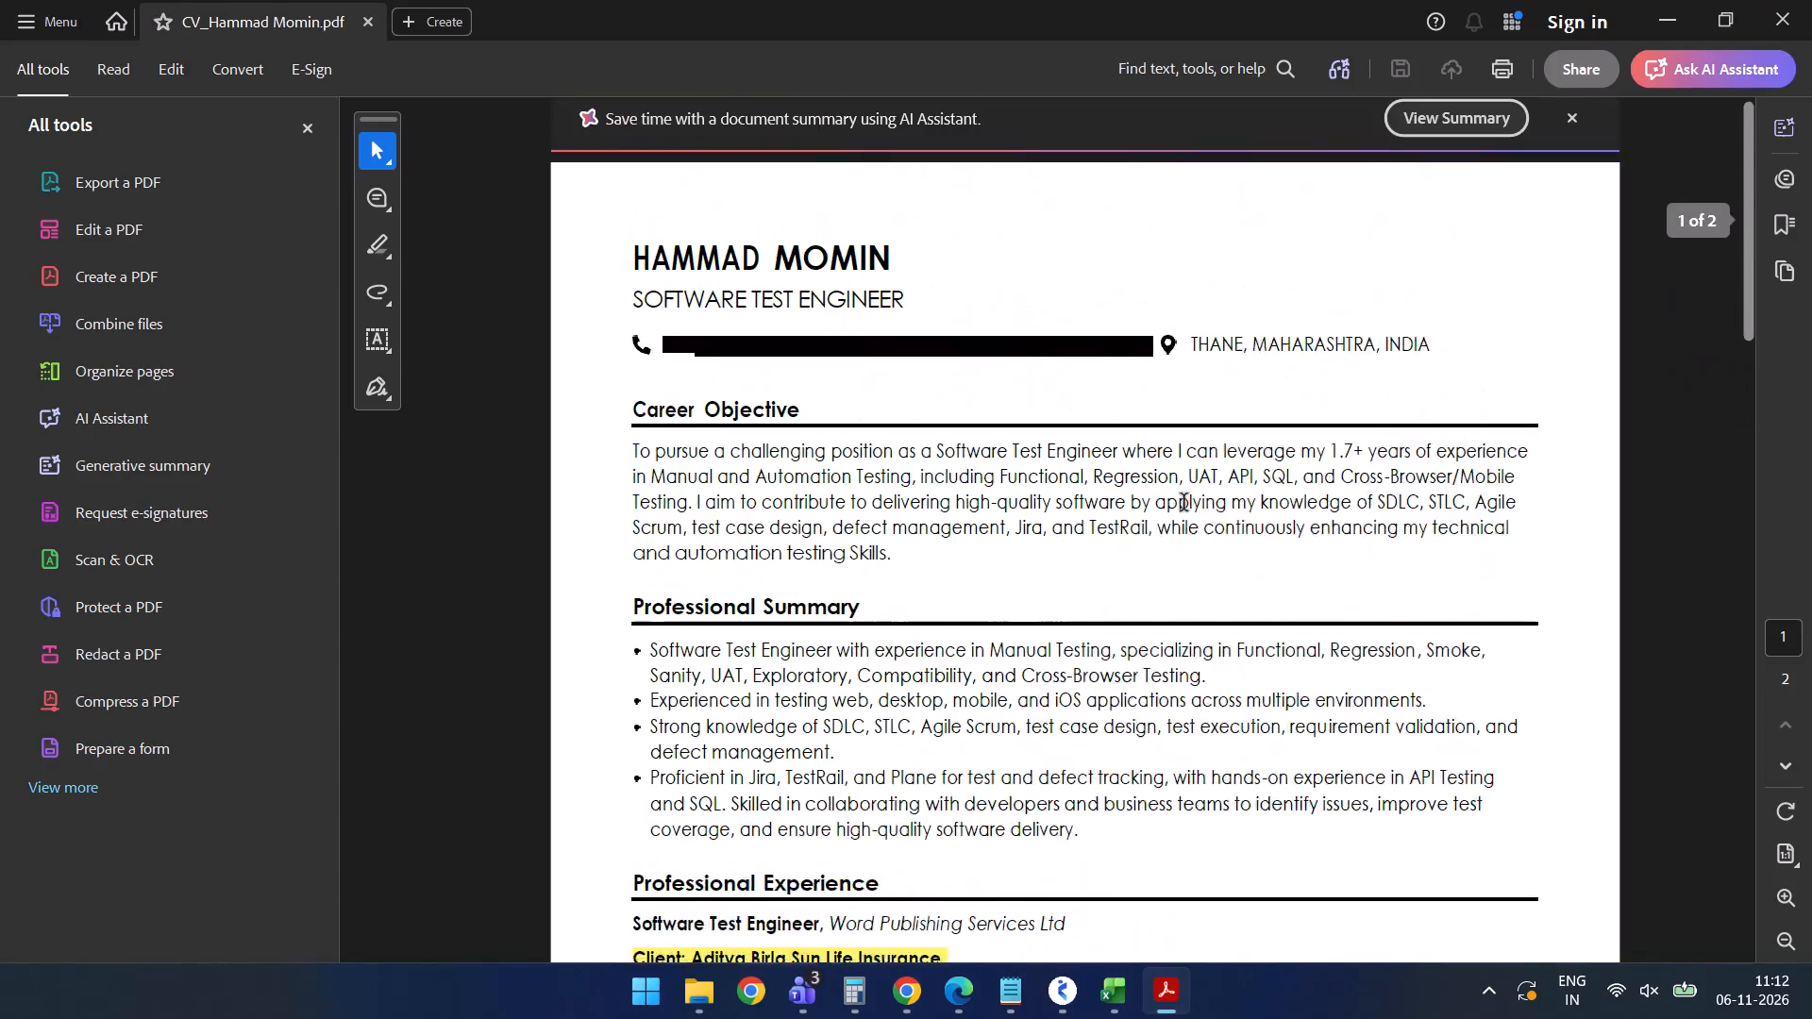
scroll(1184, 504, up, 2)
scroll(1184, 504, down, 7)
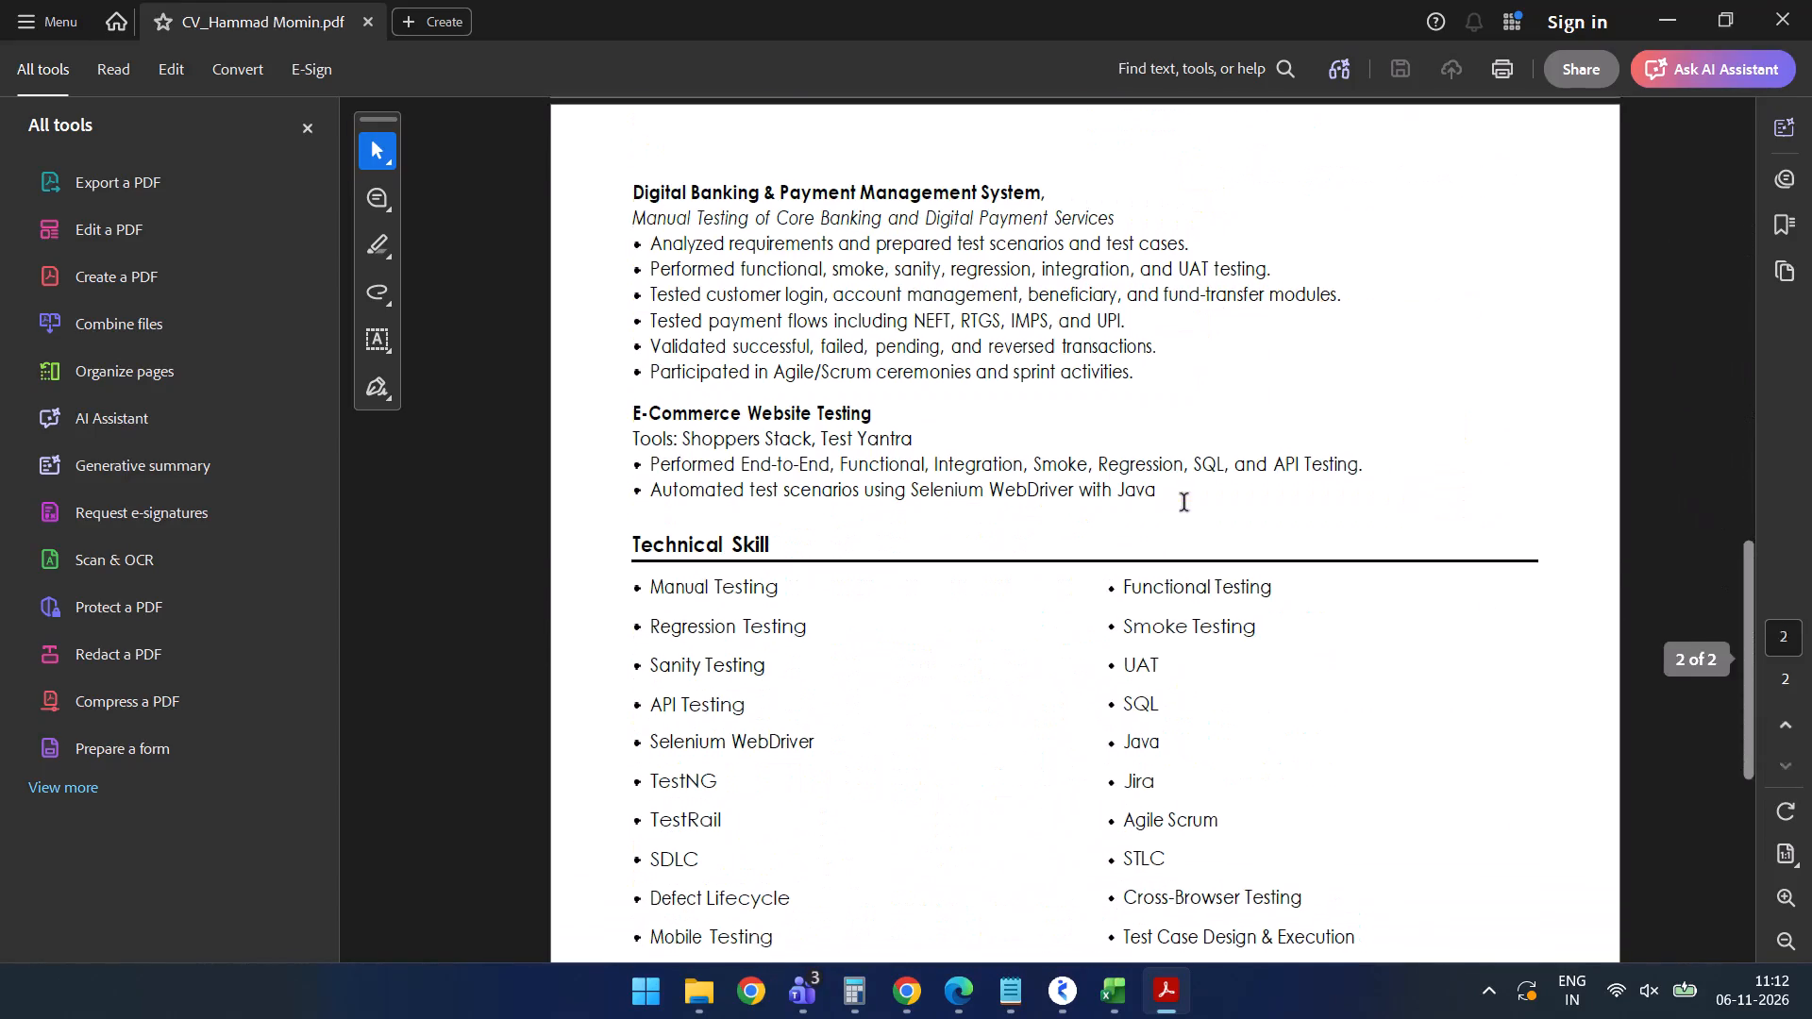
scroll(1184, 504, down, 1)
scroll(1184, 504, up, 8)
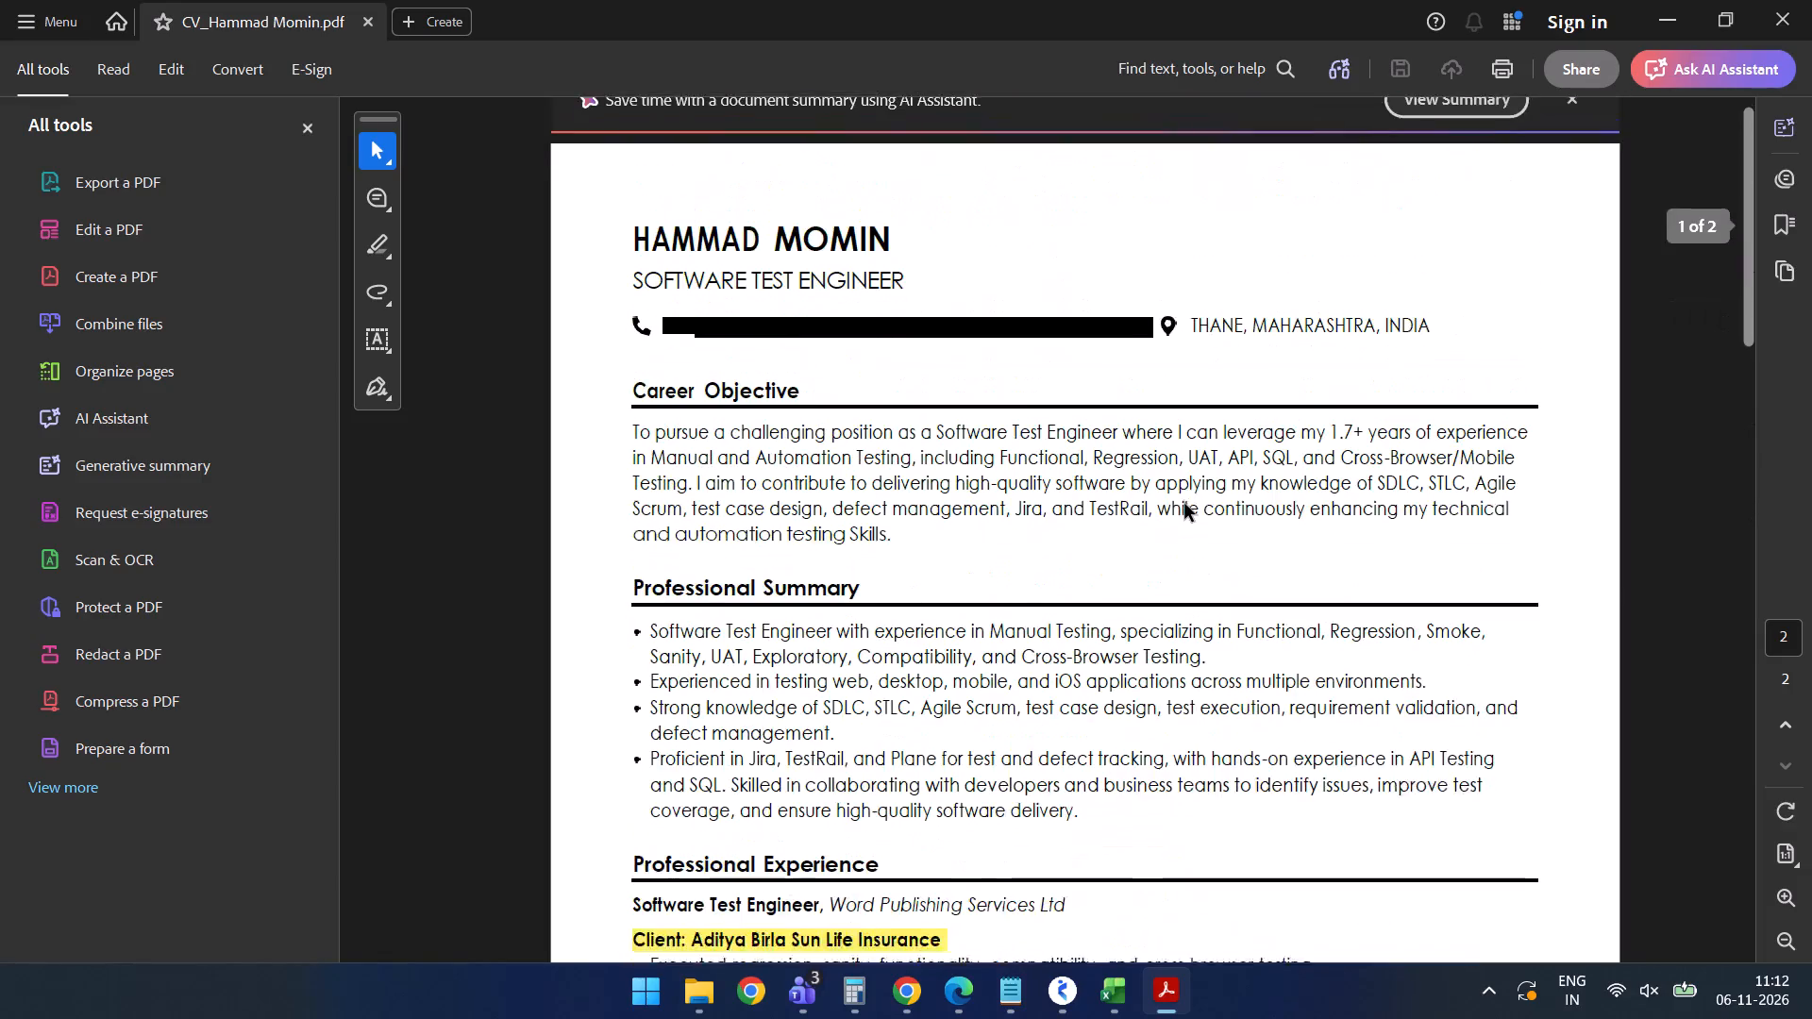
scroll(1184, 504, up, 2)
scroll(1184, 504, down, 4)
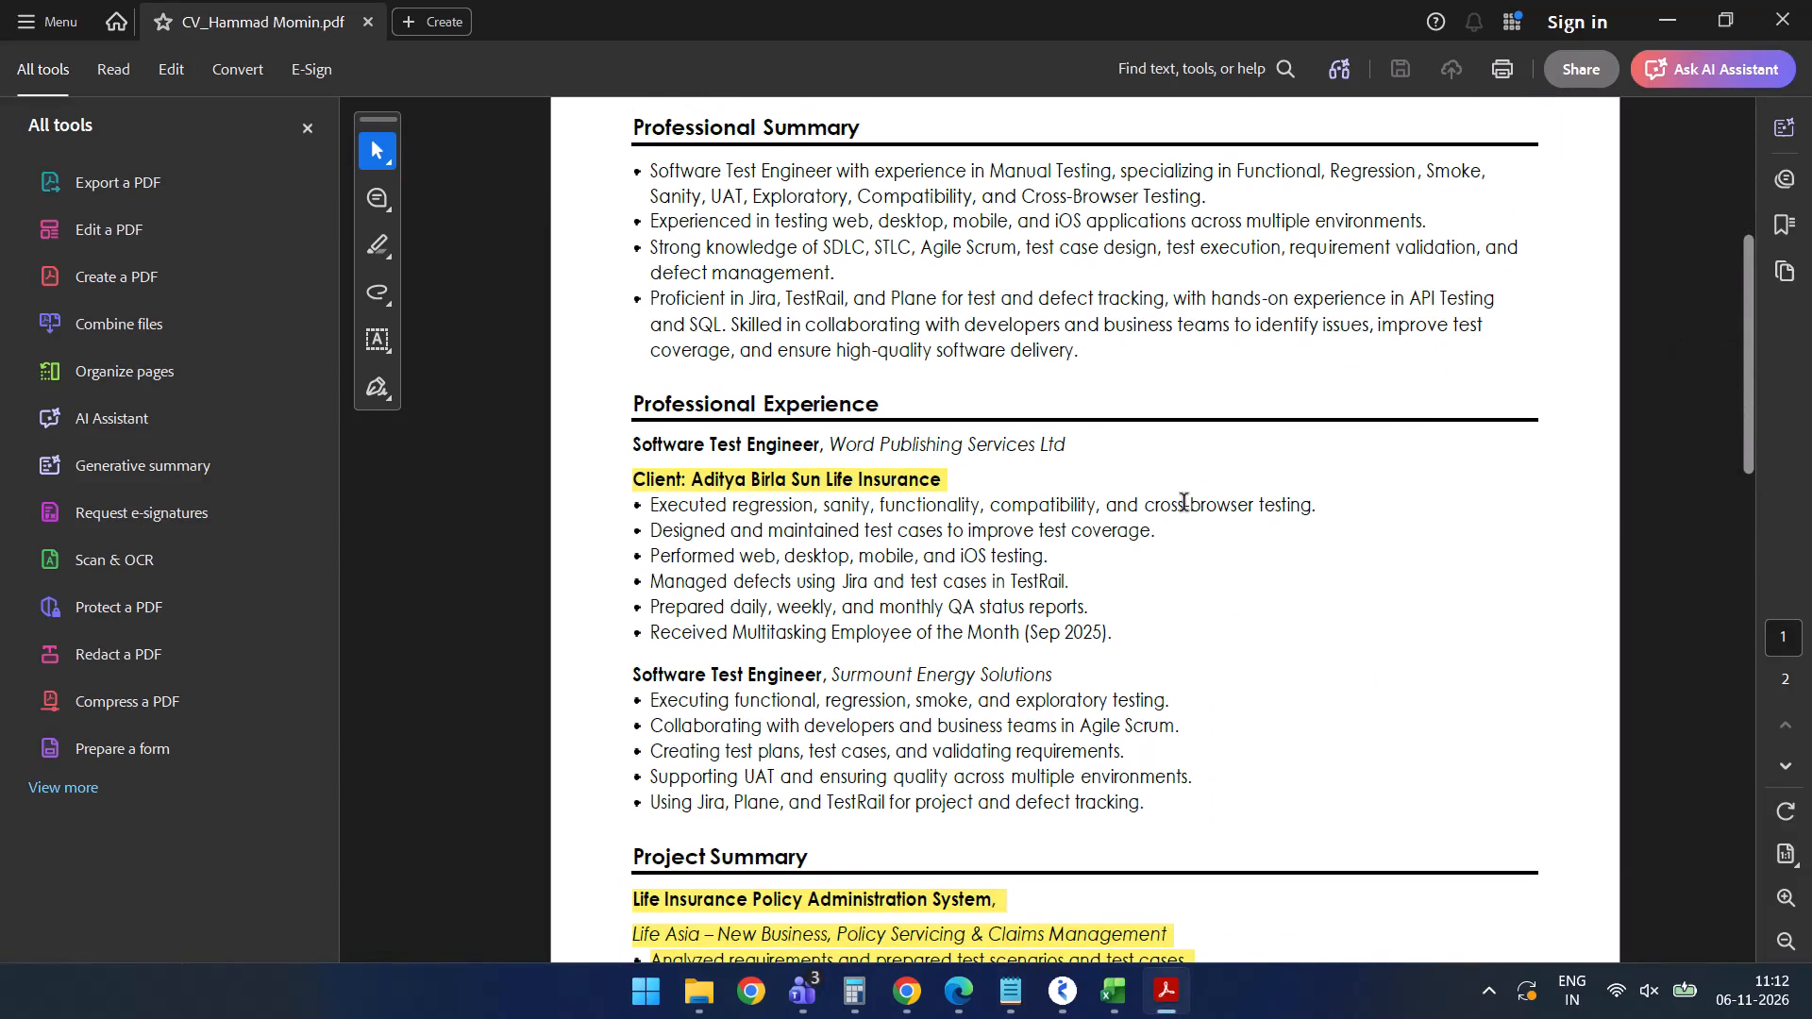
scroll(1291, 535, down, 2)
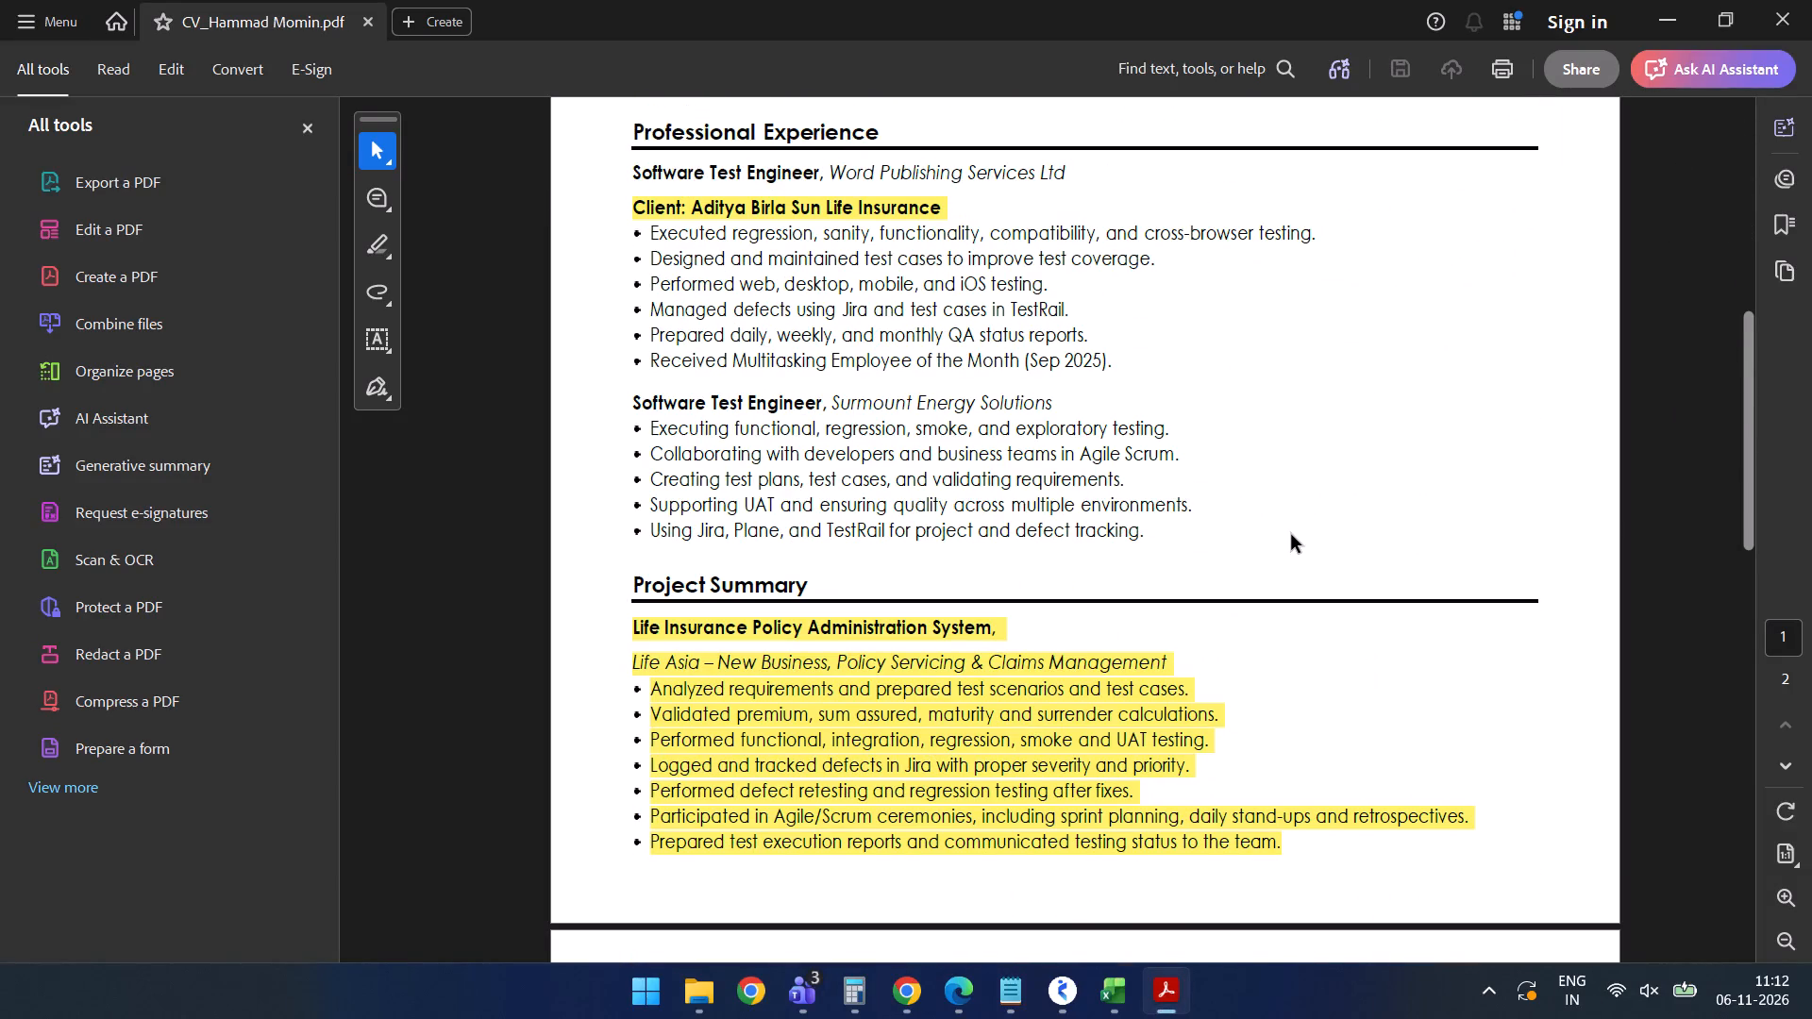
scroll(1291, 535, down, 2)
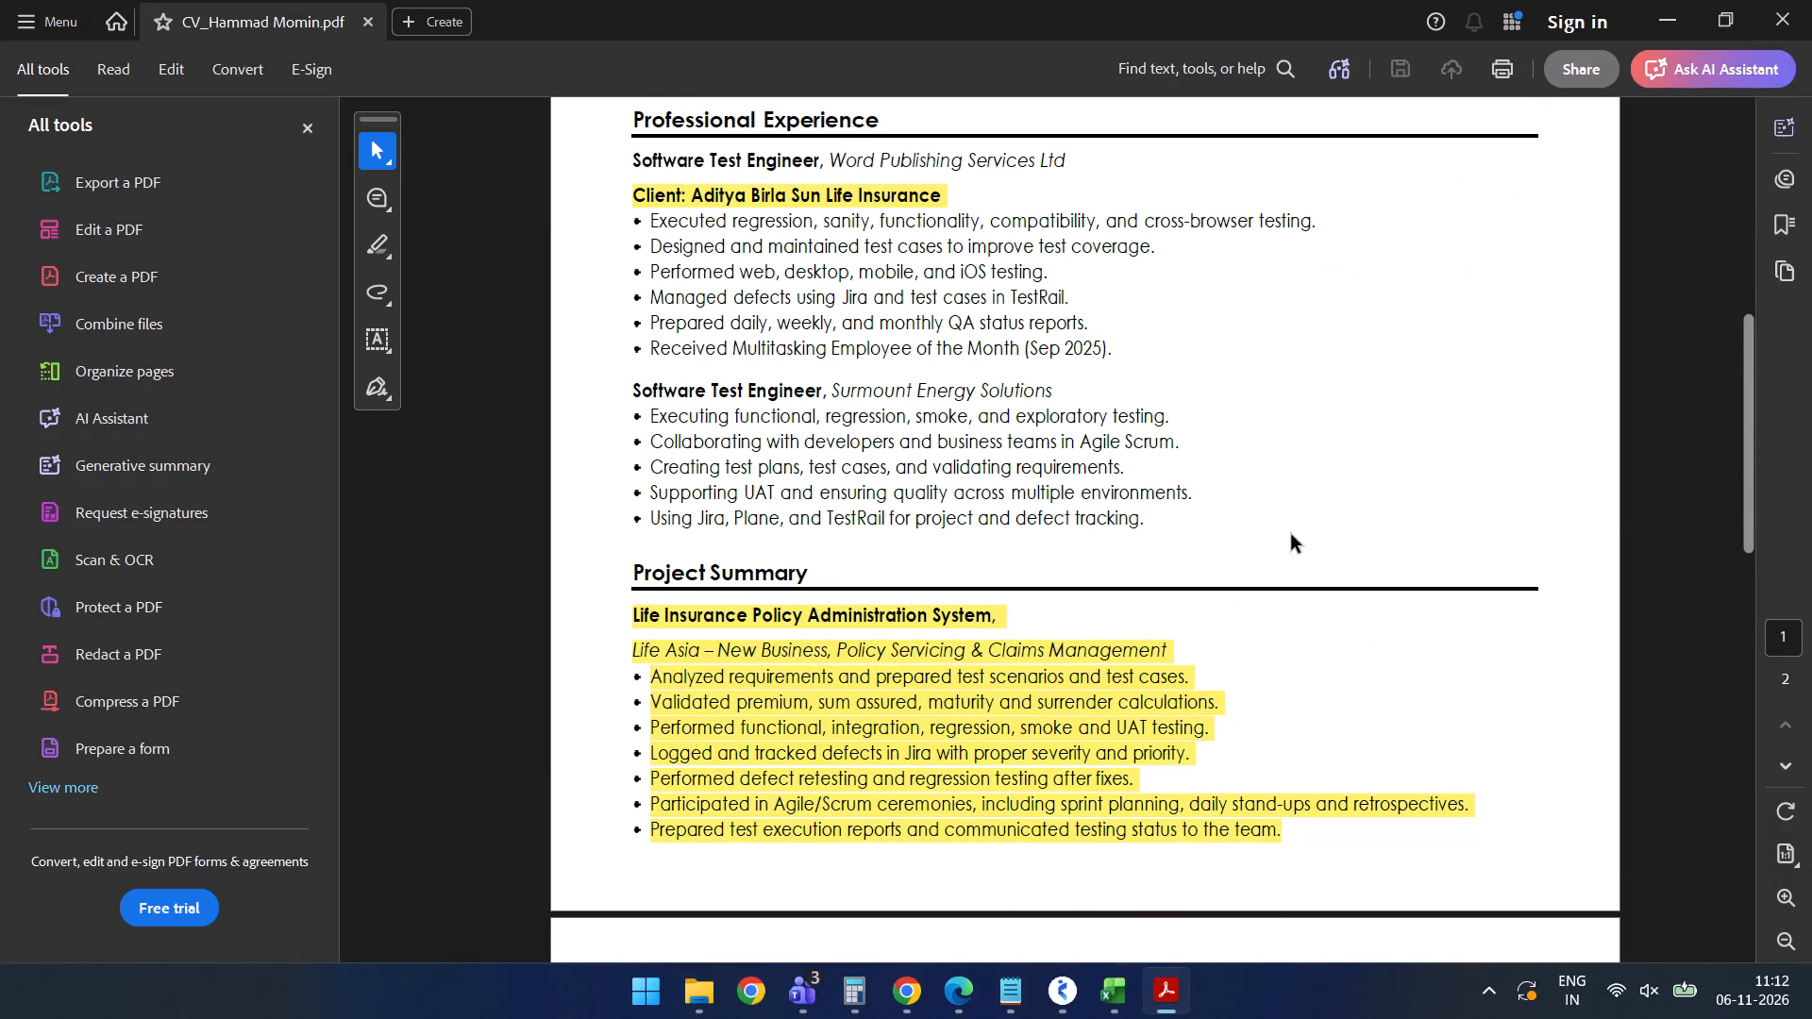
scroll(1291, 535, down, 6)
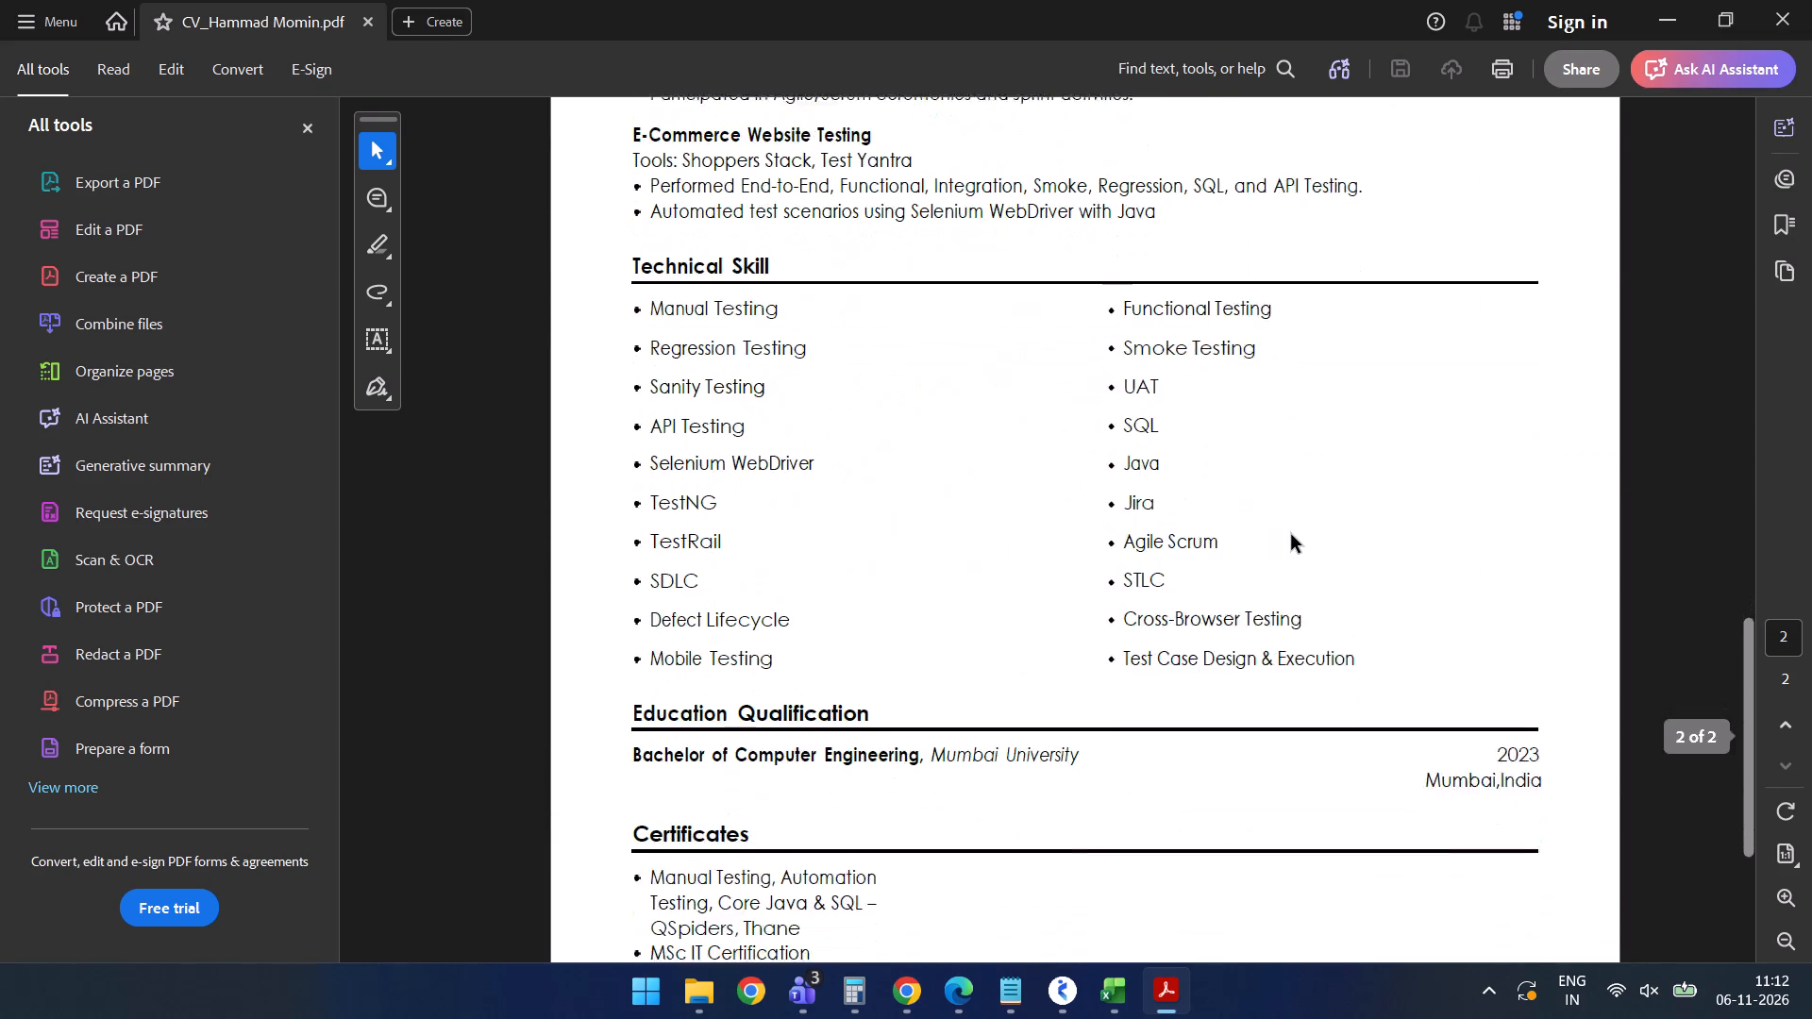
scroll(1291, 535, down, 3)
scroll(1291, 535, up, 6)
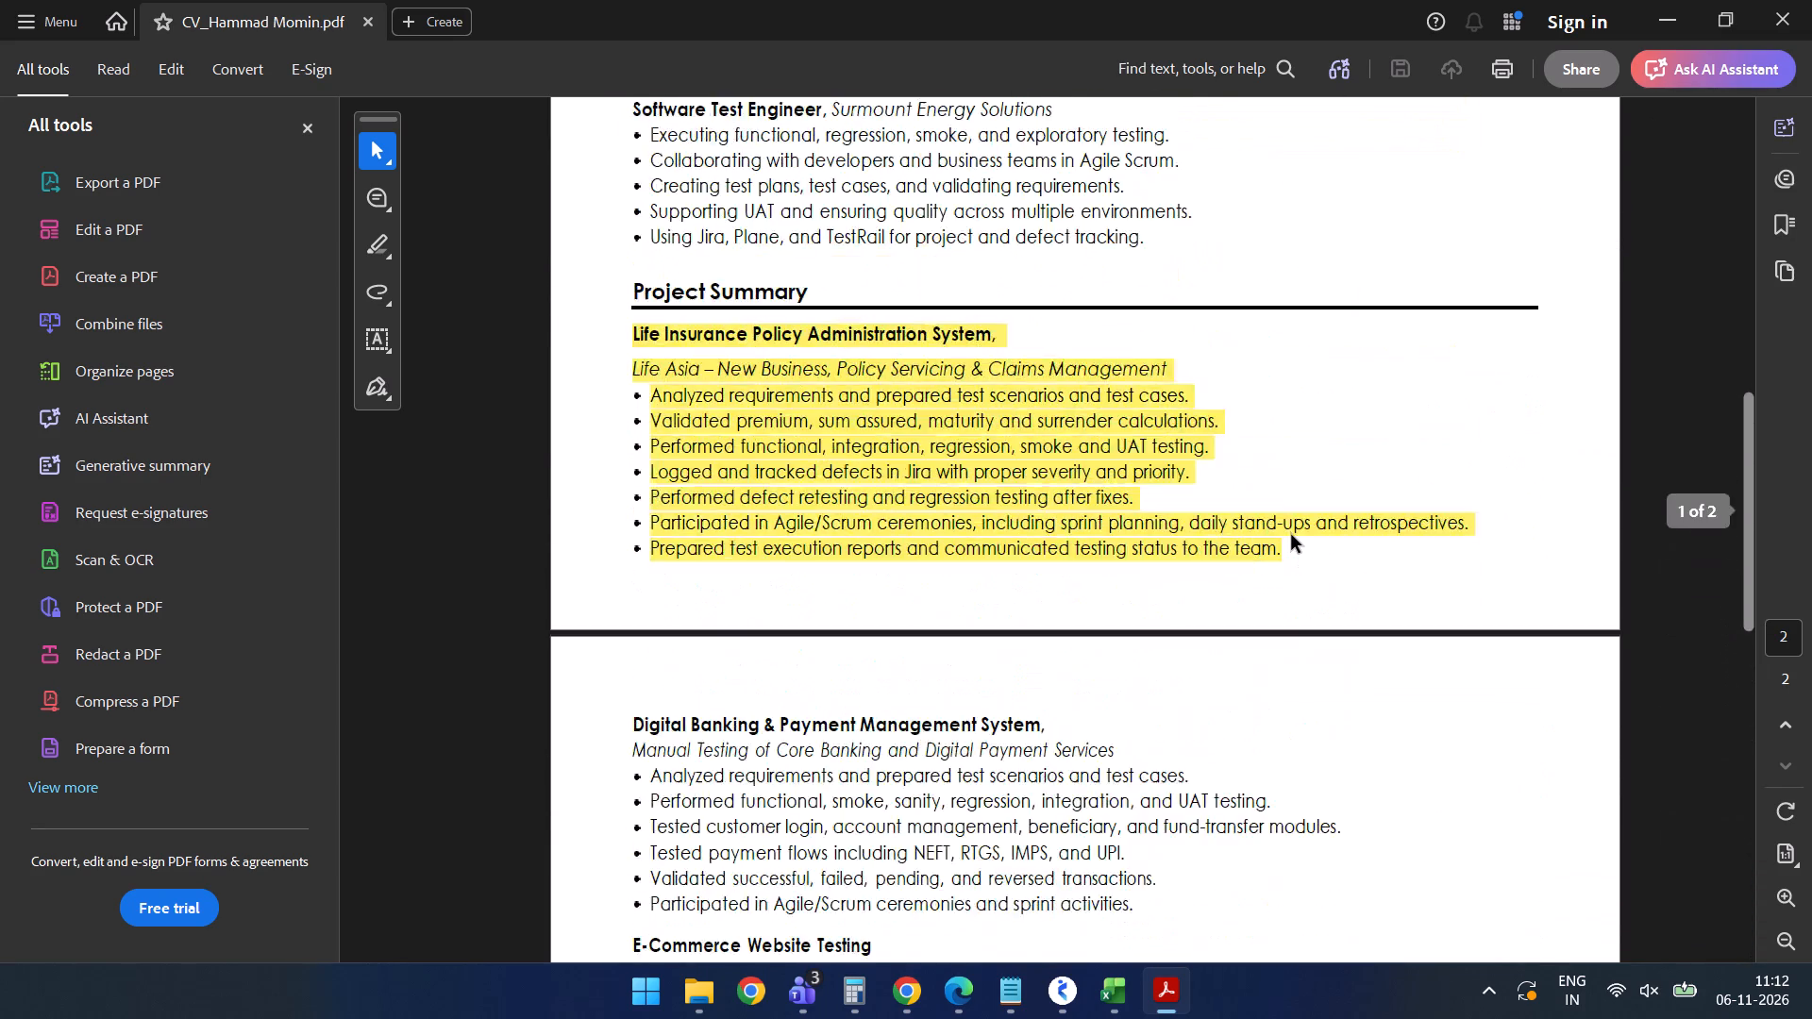
scroll(1291, 535, up, 2)
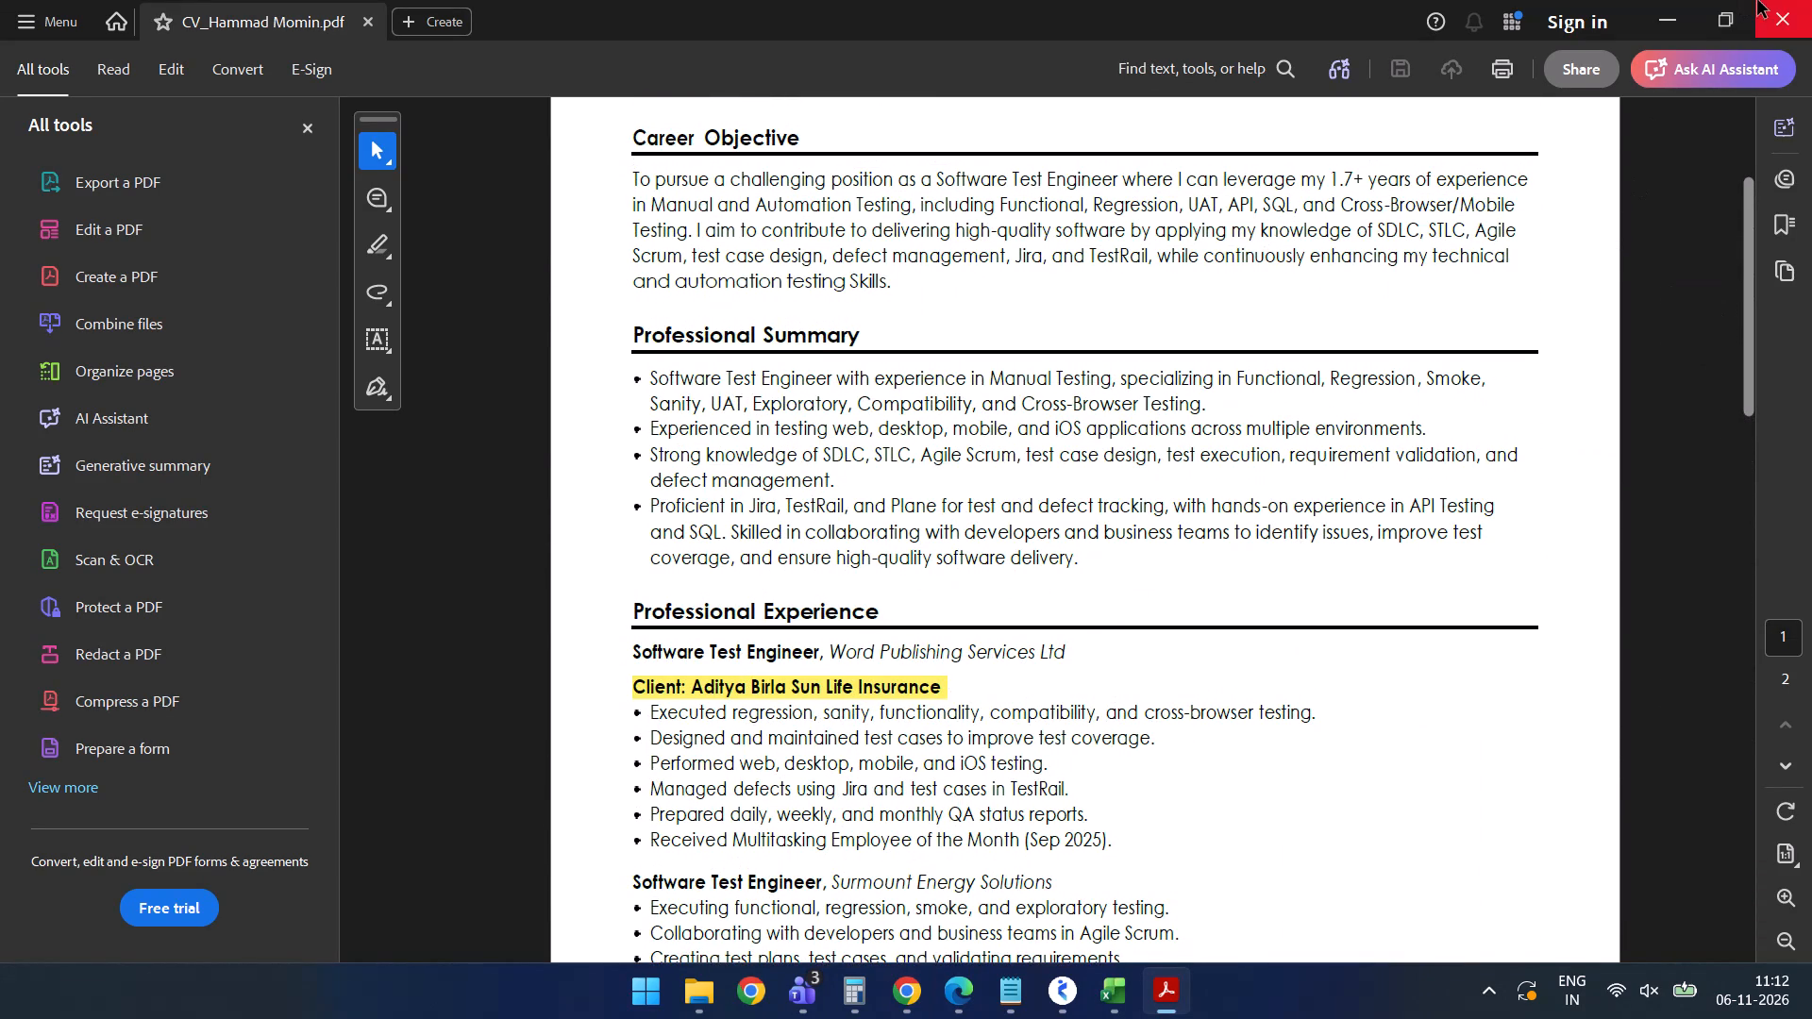
click(1811, 0)
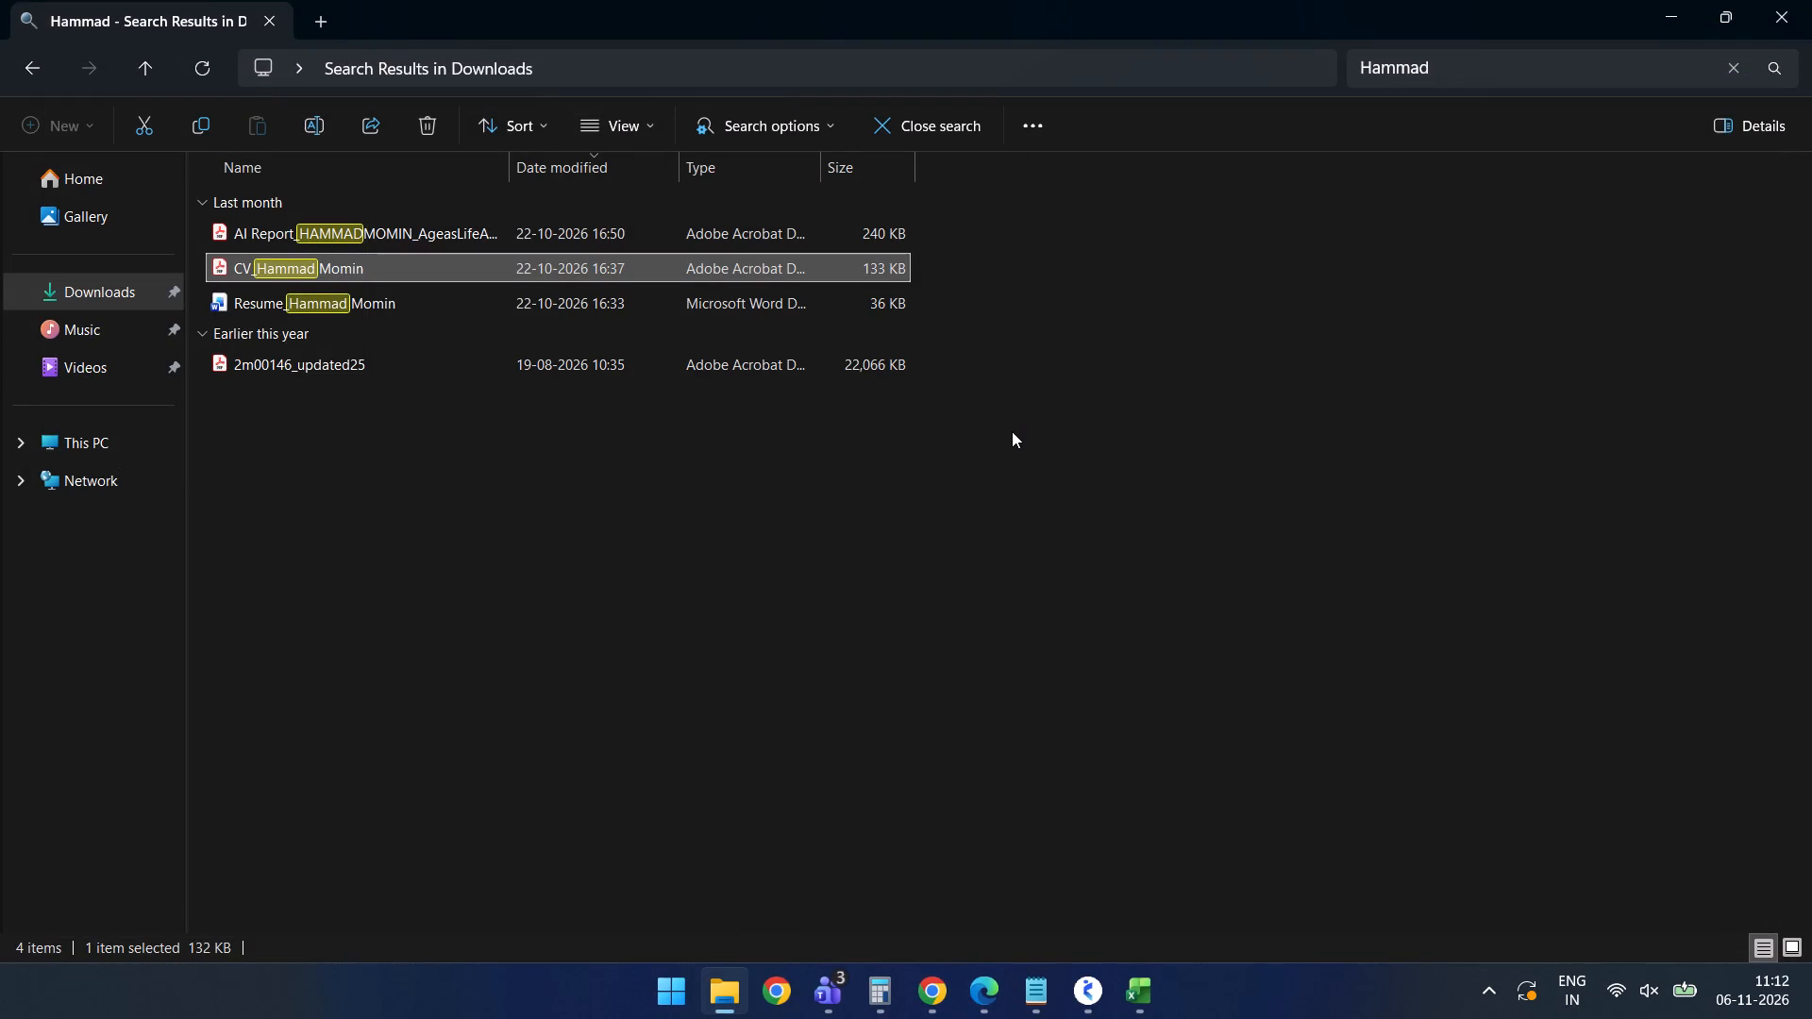
Open the Word version of Hammad's resume from the Downloads search results.
key(Down)
key(Up)
key(Down)
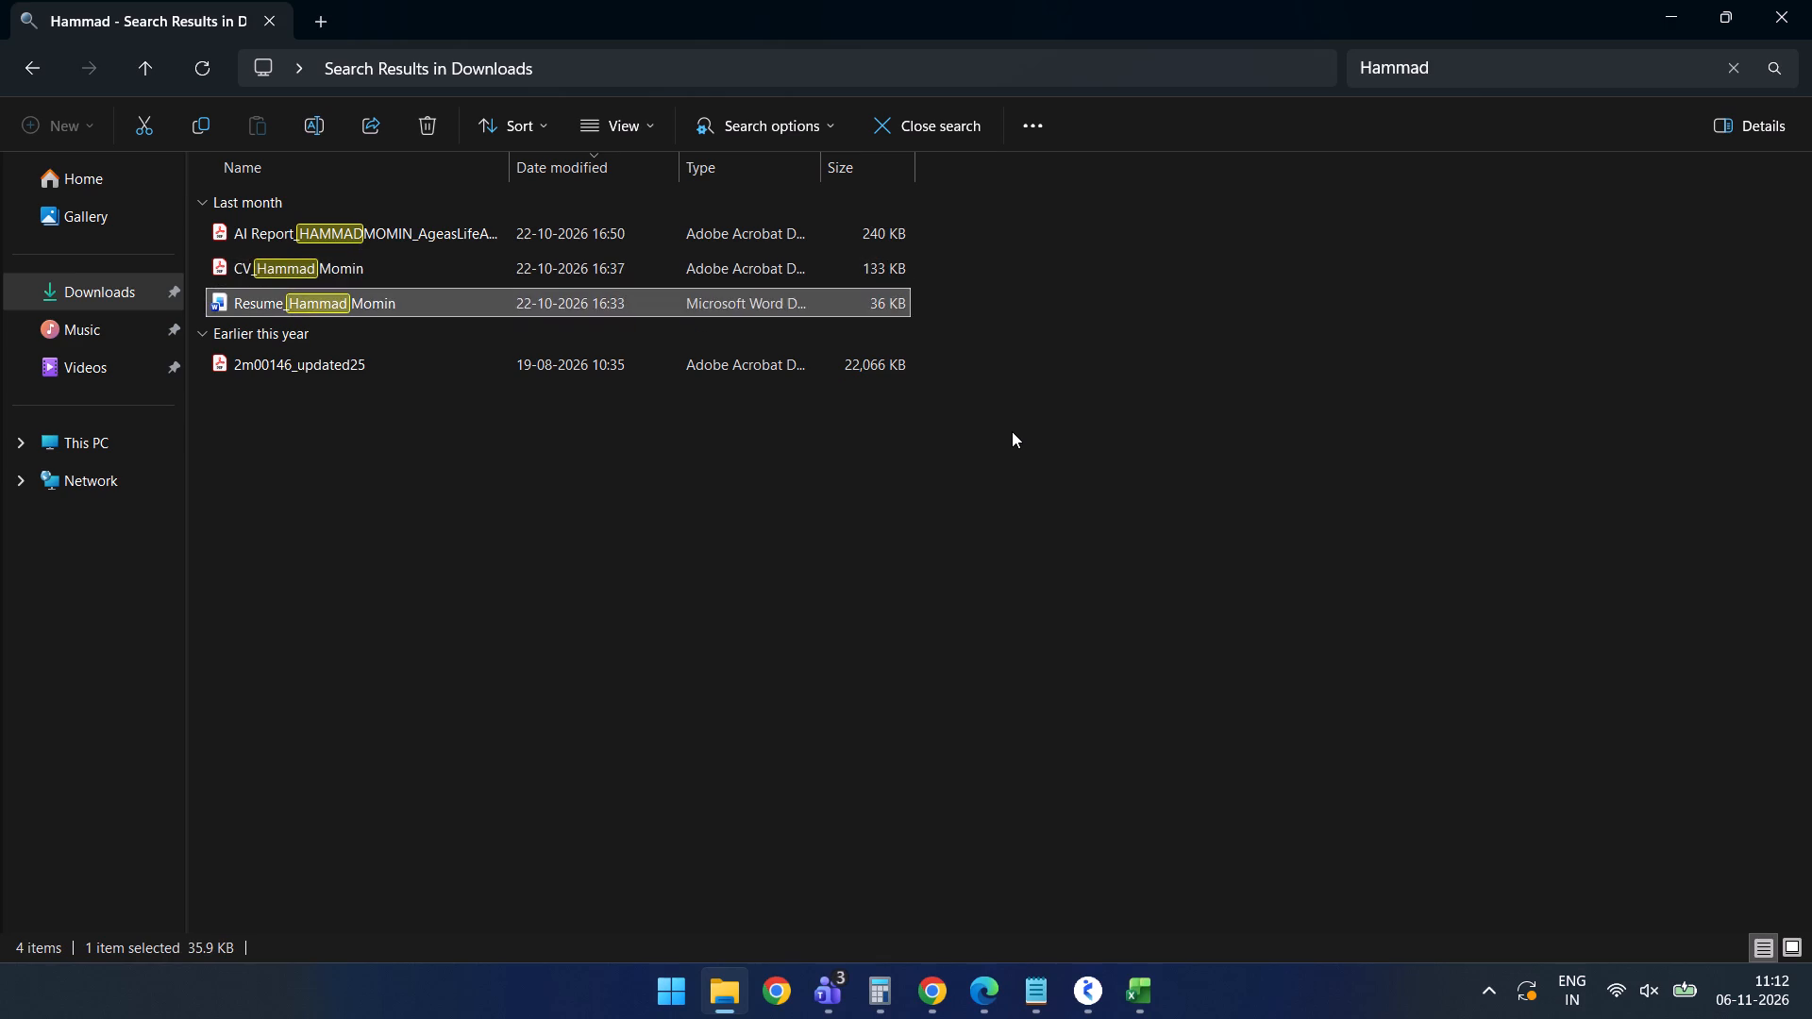
key(Up)
key(Down)
key(Return)
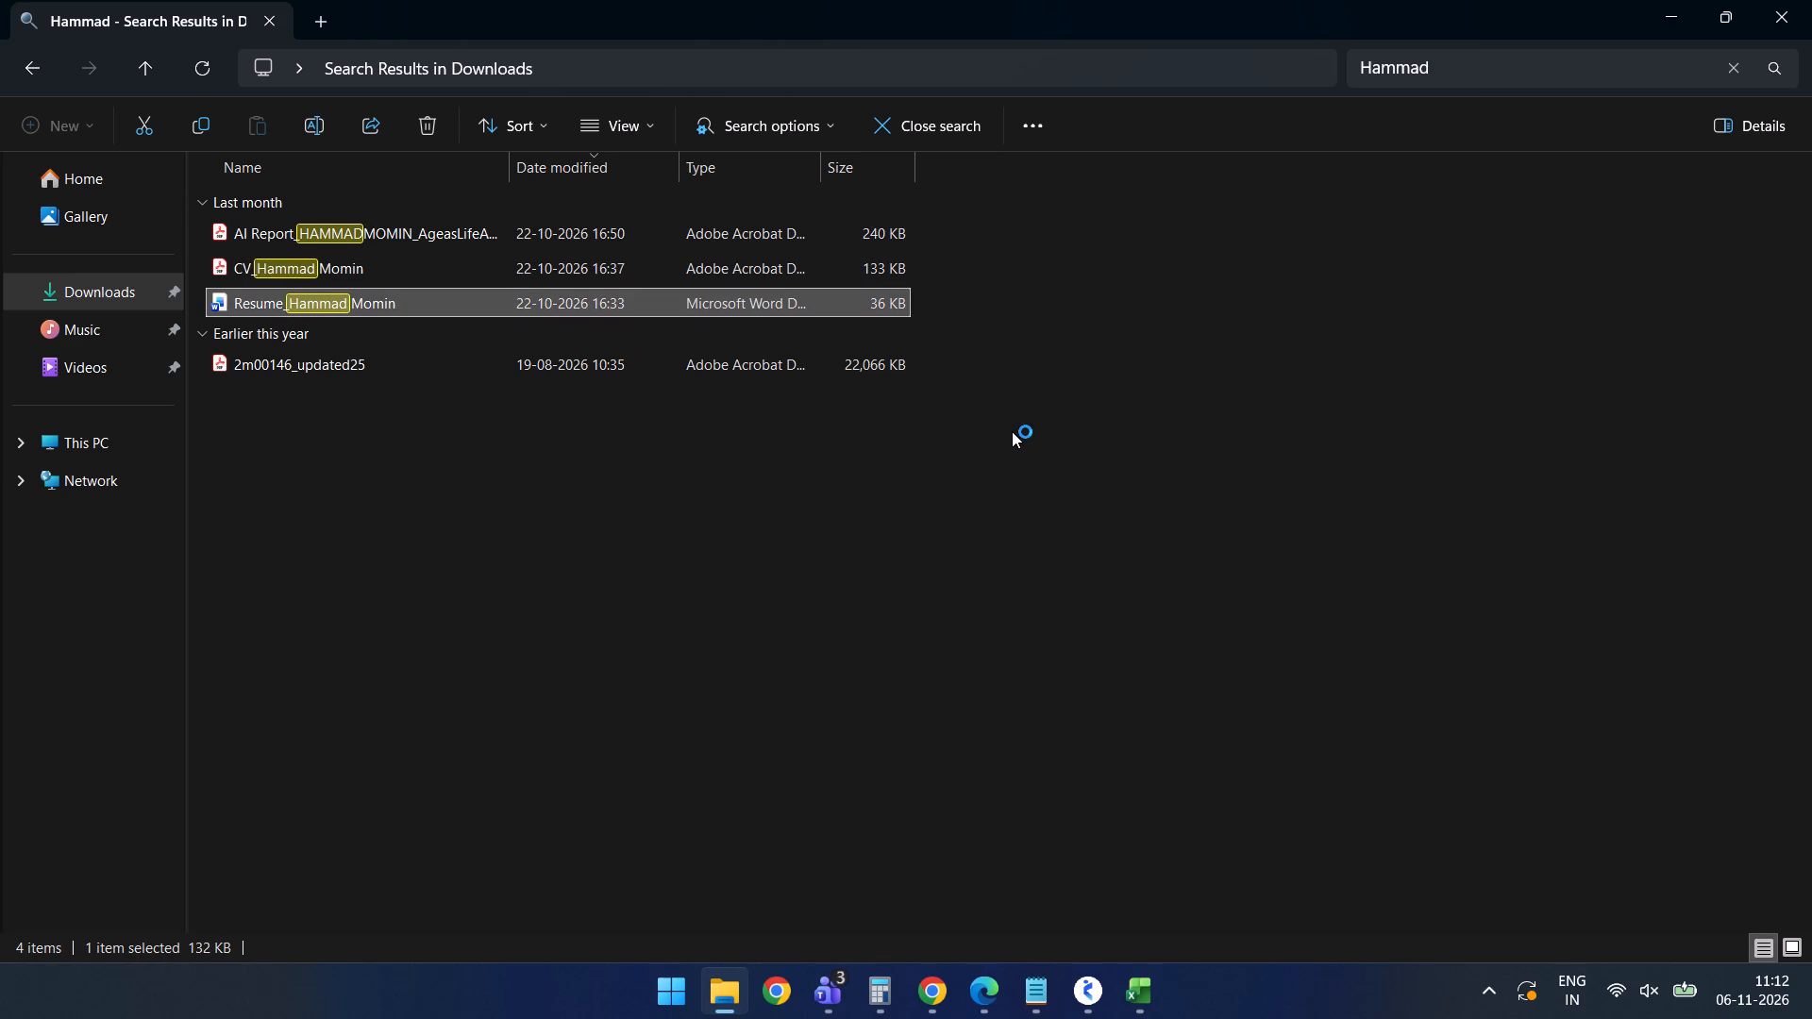
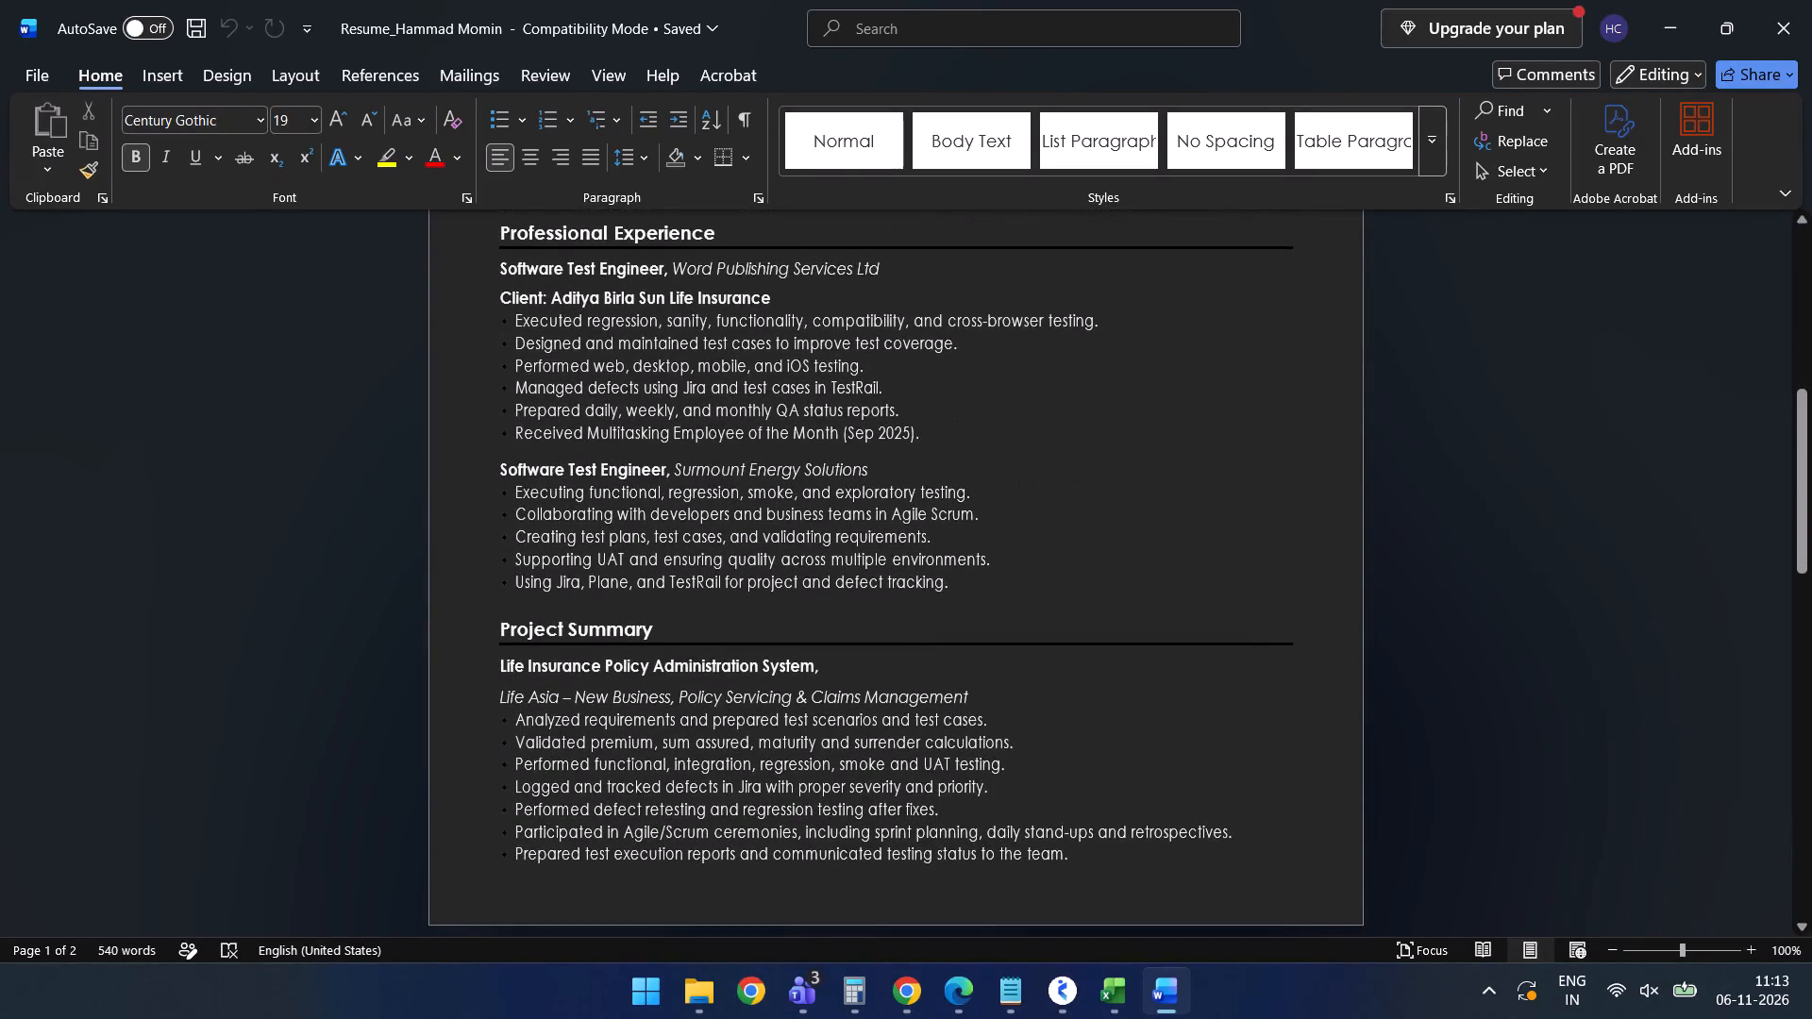
Read through the Word resume's summary, experience, projects, skills and education, placing the cursor after Word Publishing Services Ltd.
scroll(827, 633, down, 1)
scroll(827, 633, up, 2)
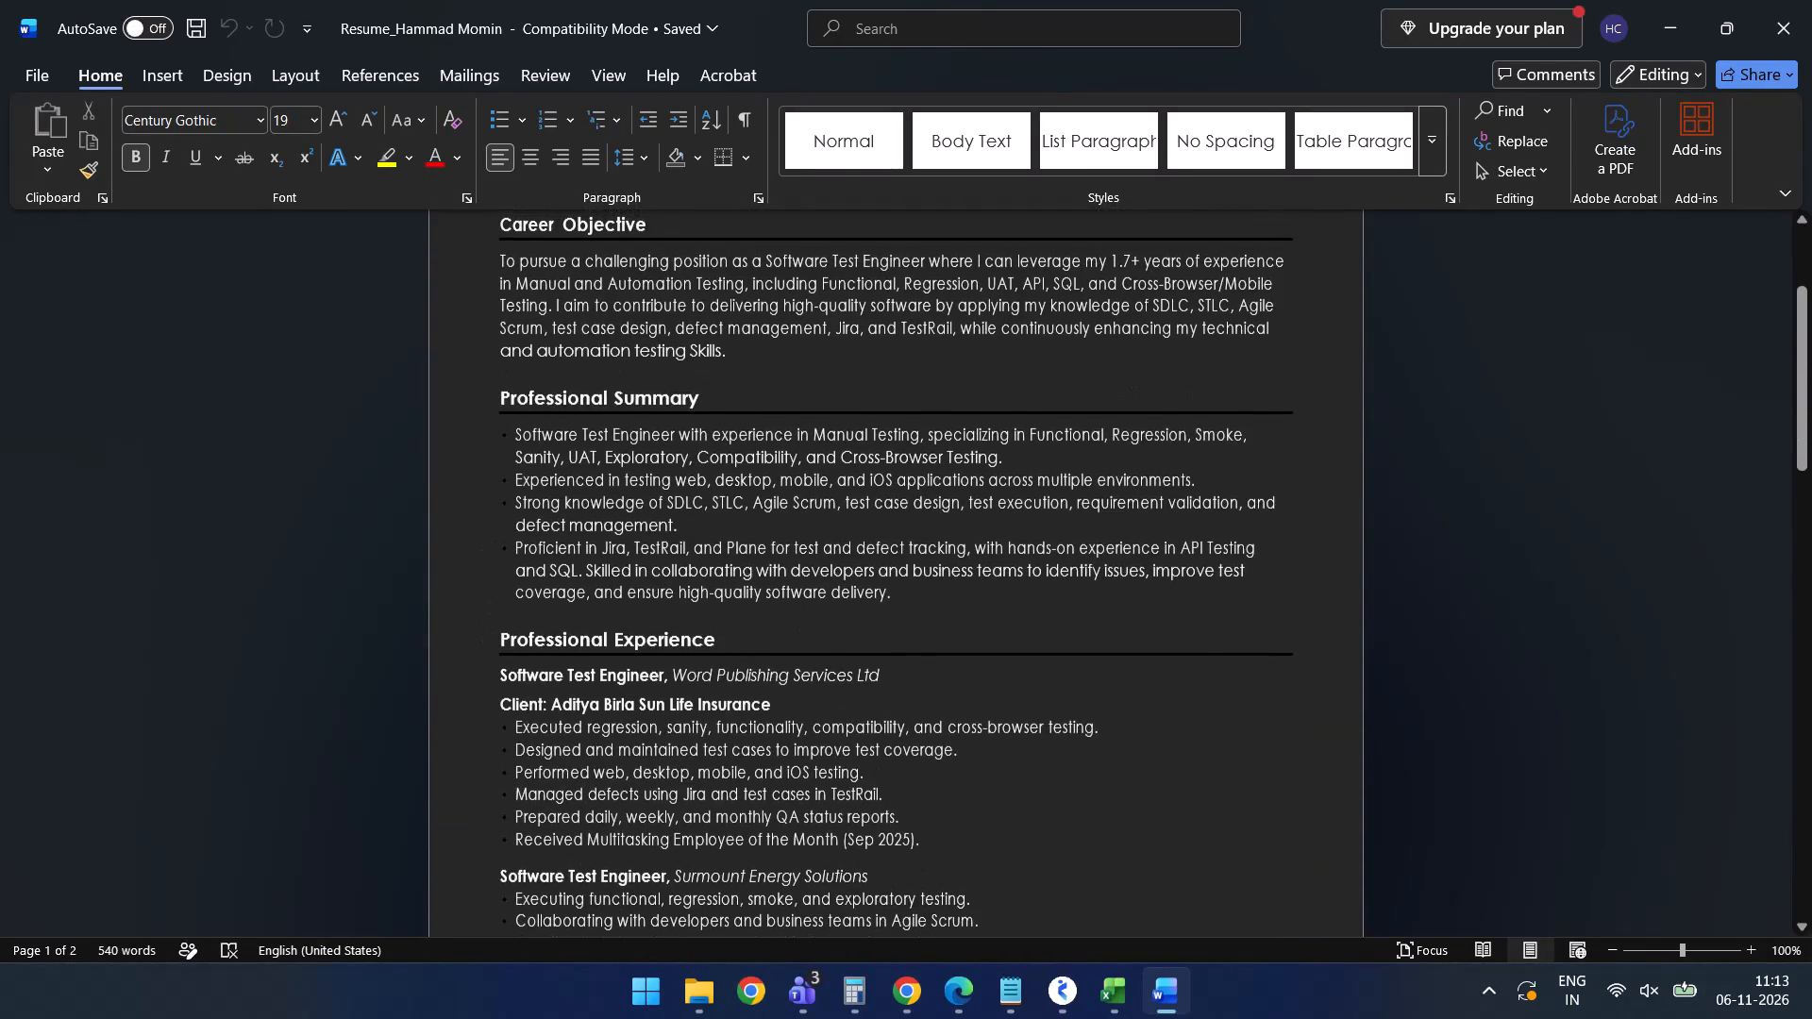
click(968, 671)
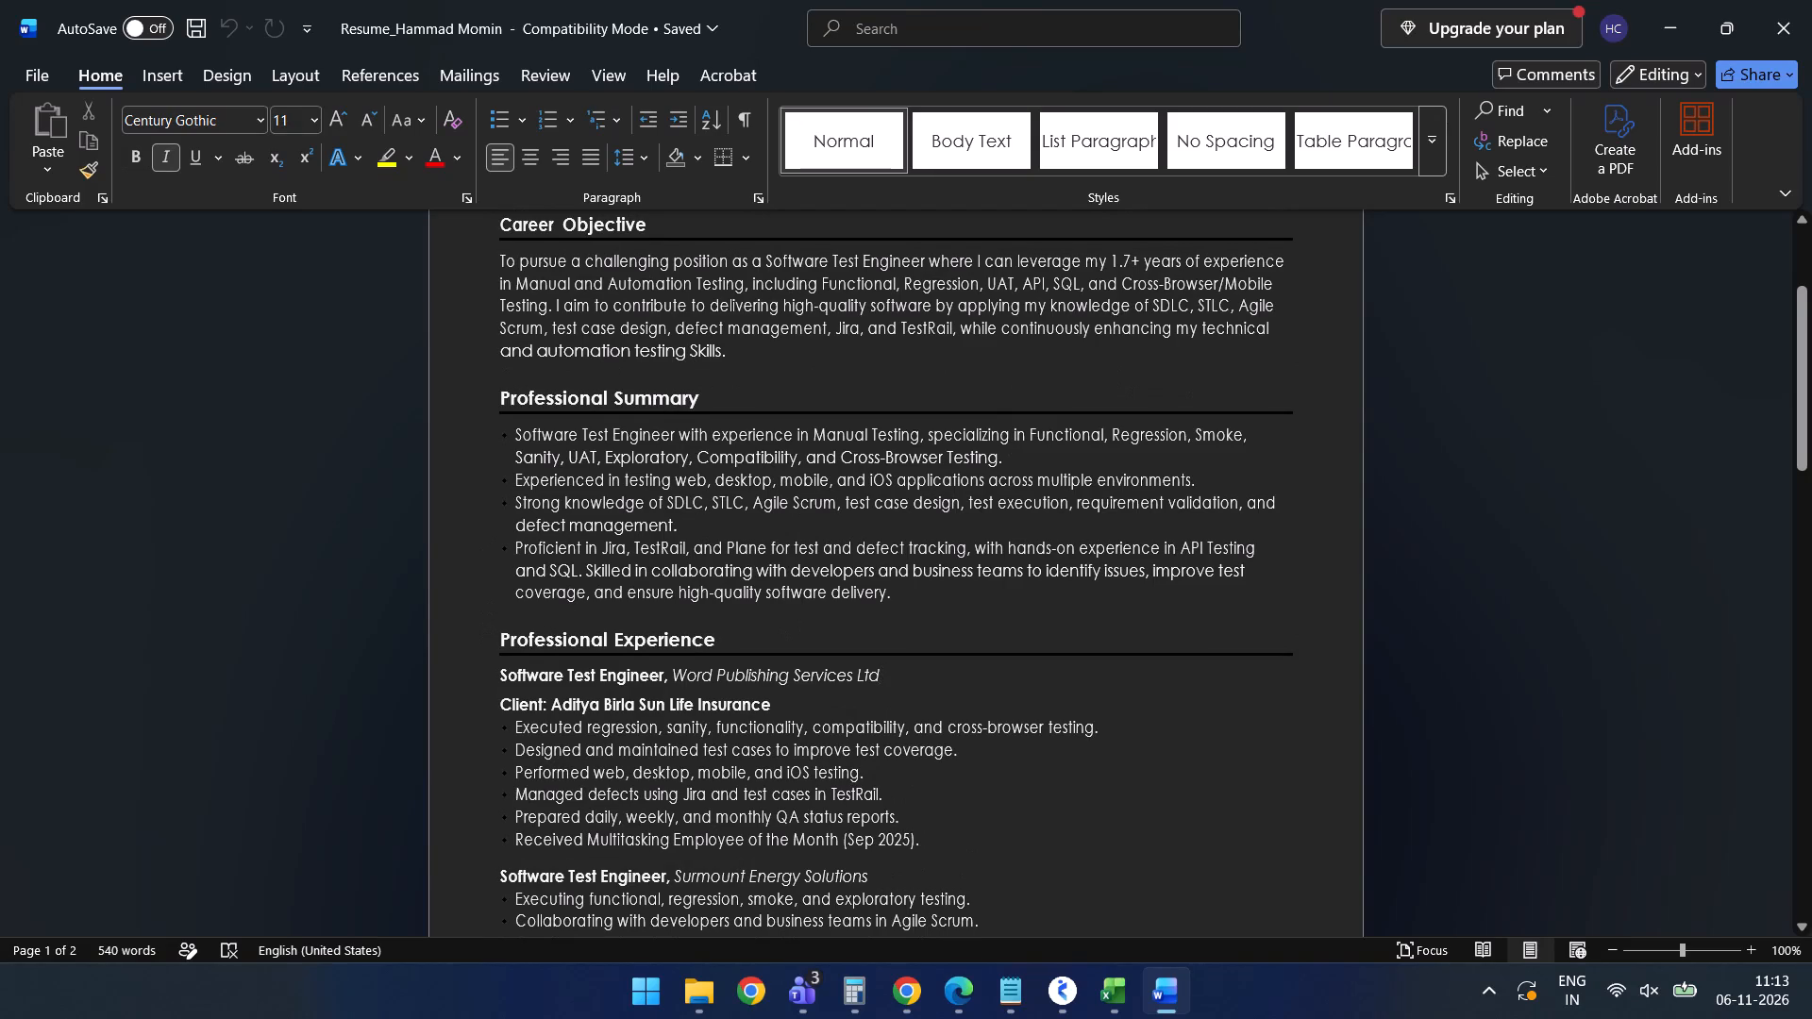
scroll(968, 671, down, 3)
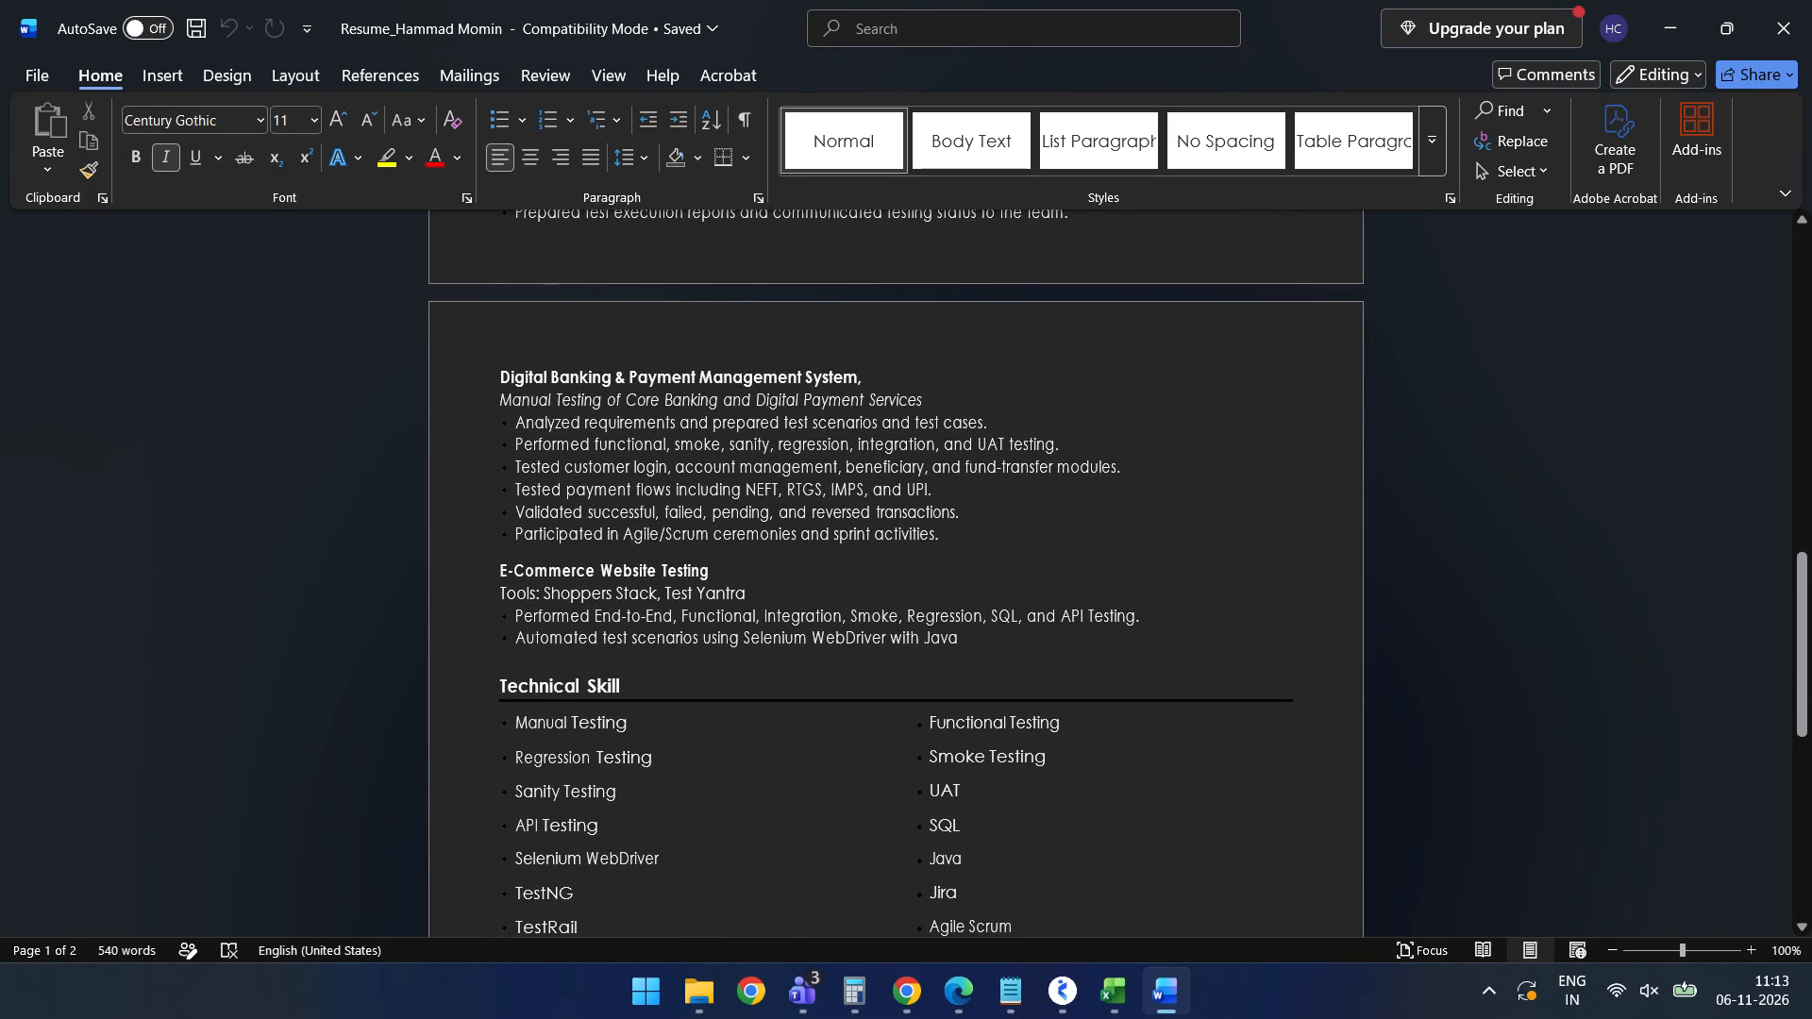
scroll(881, 526, down, 1)
scroll(881, 526, up, 2)
scroll(881, 526, down, 7)
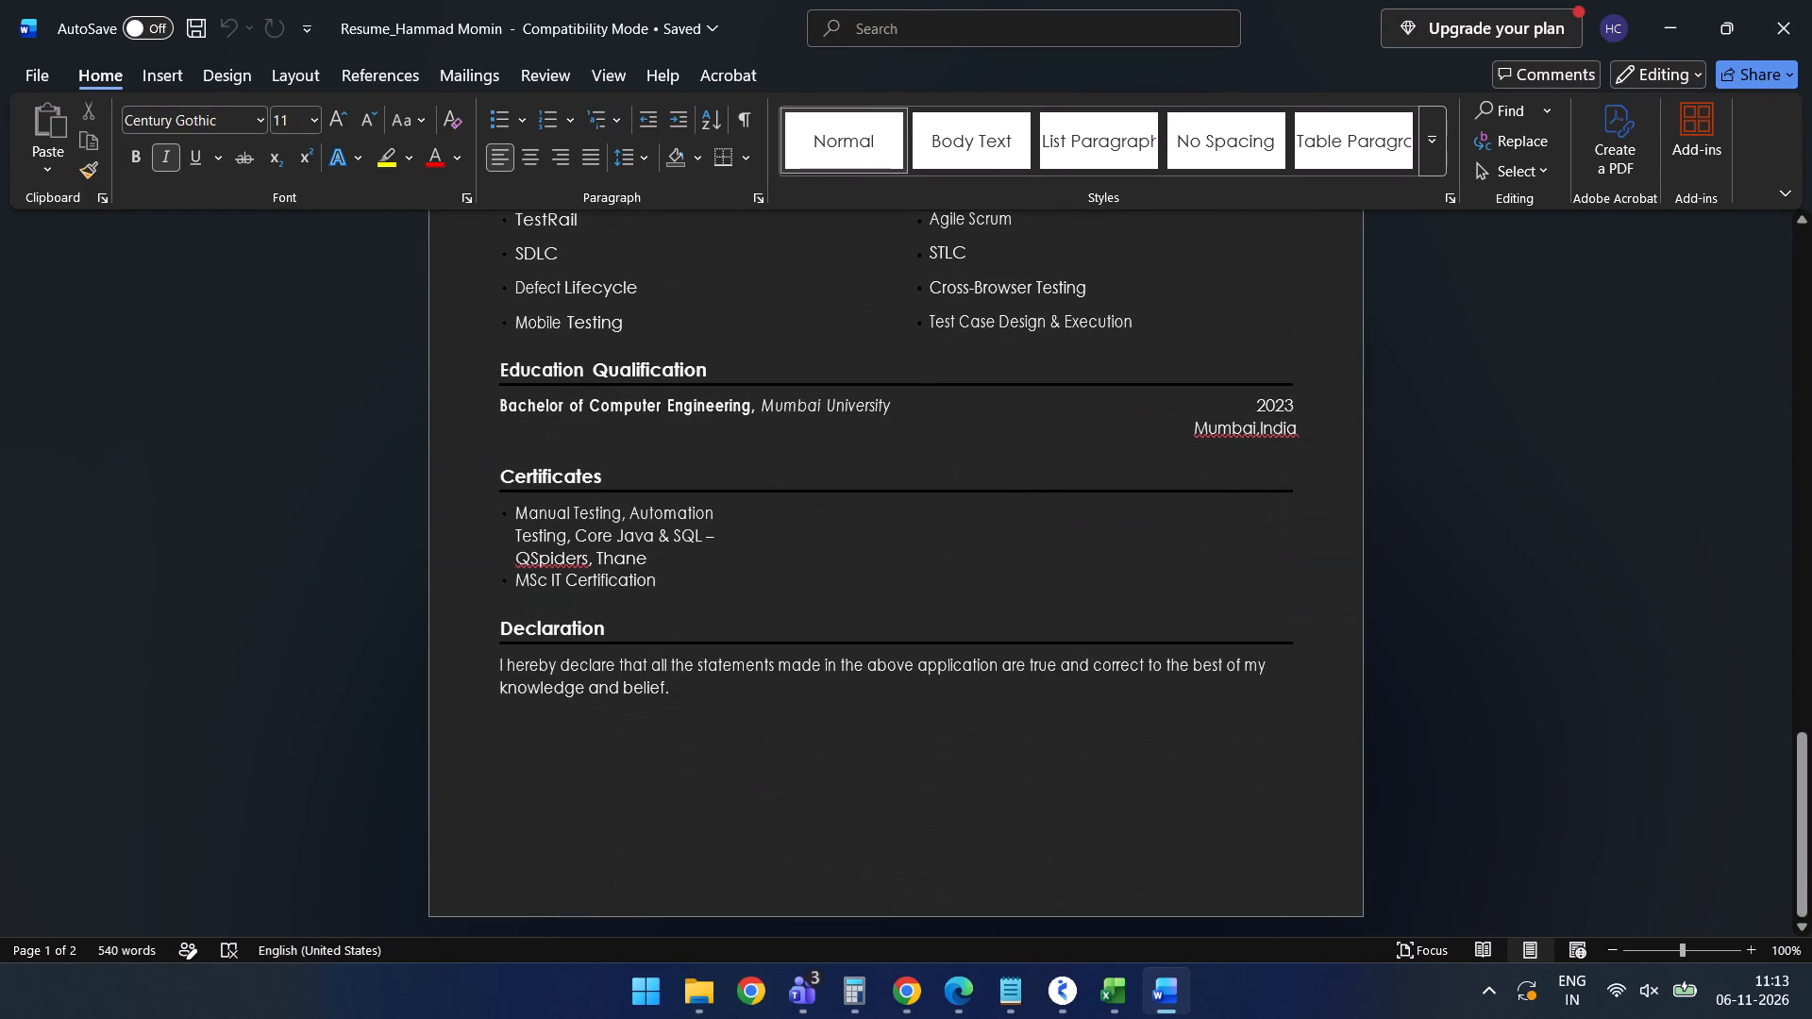
scroll(881, 526, up, 8)
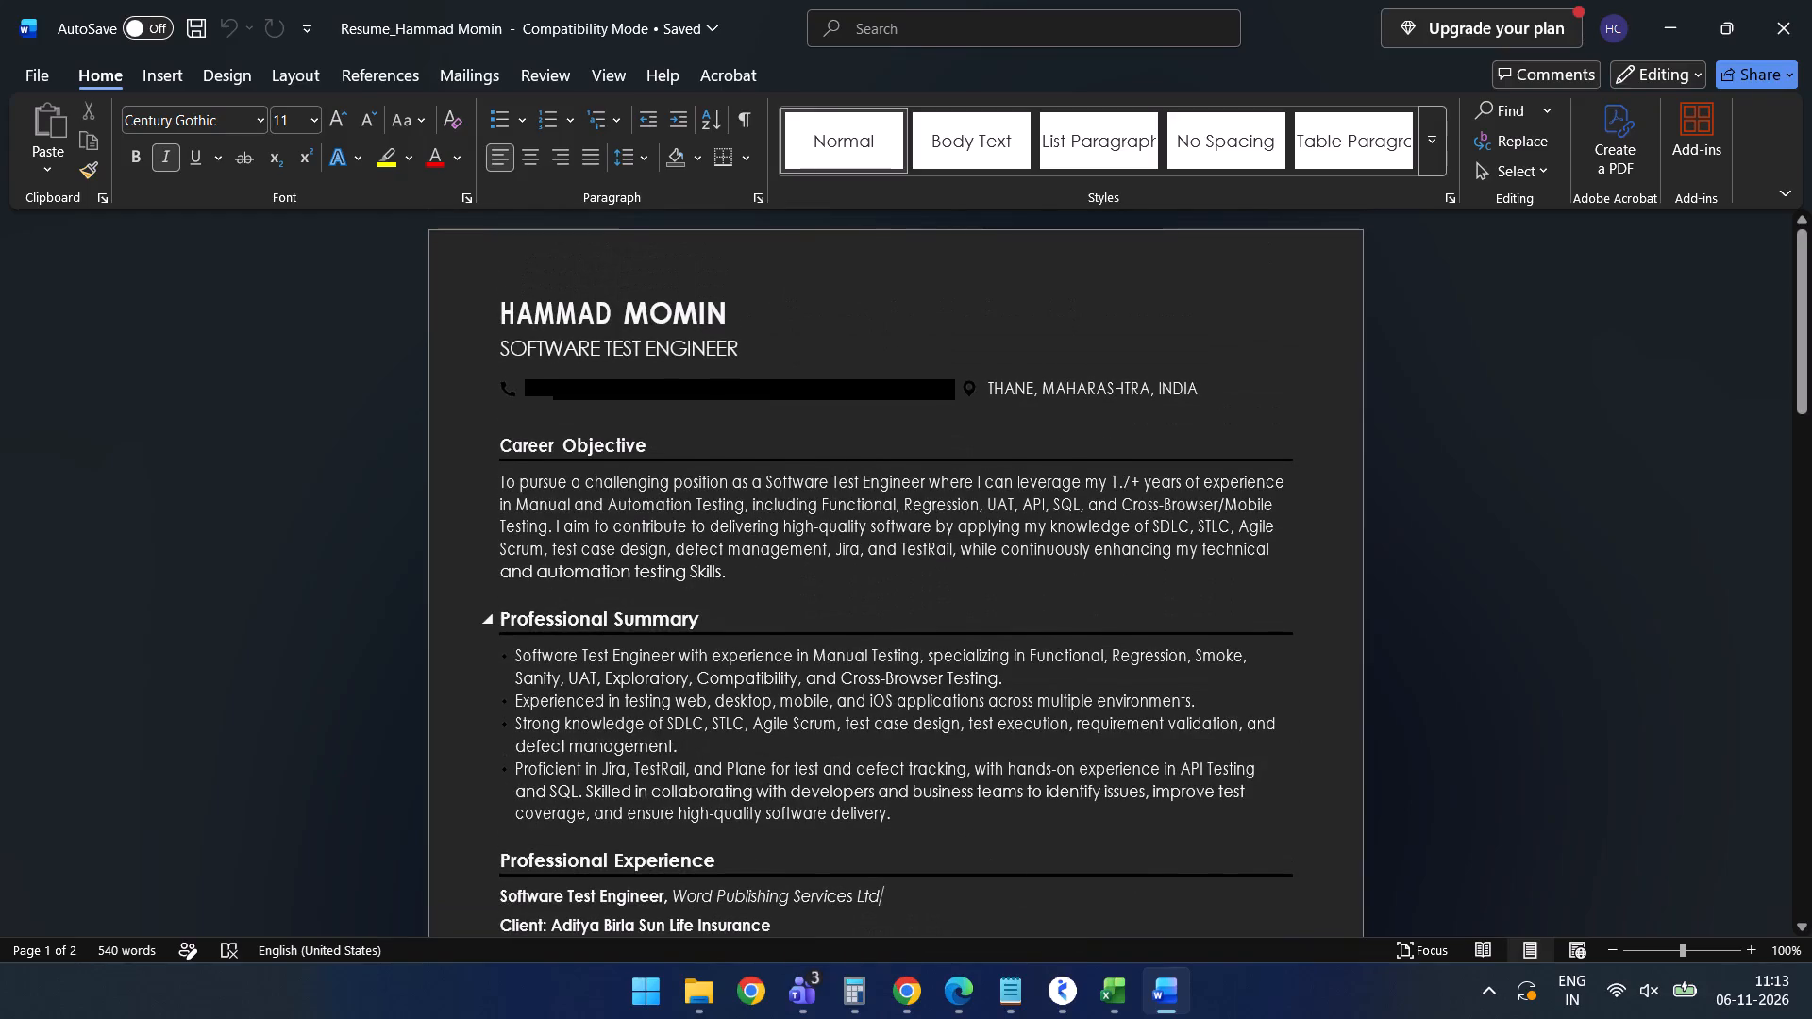
Add six tab spaces after Word Publishing Services Ltd to make room for a date near the page's right margin.
scroll(920, 741, down, 2)
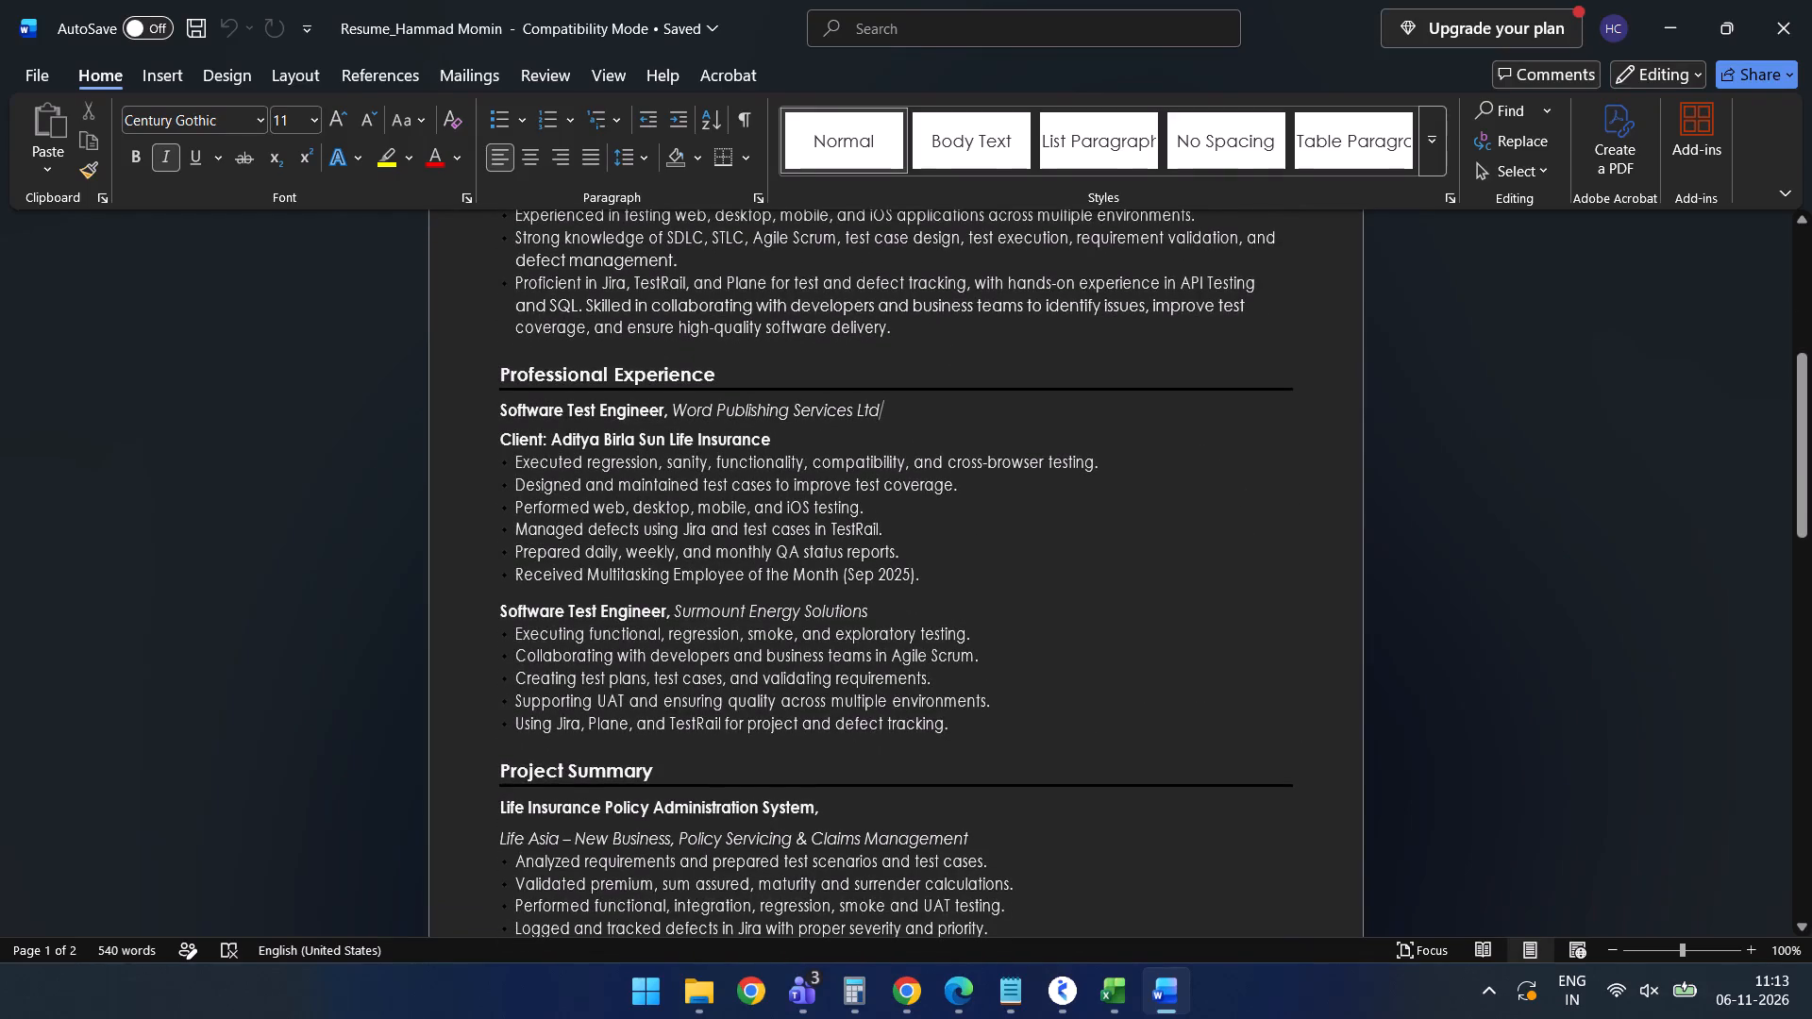
key(Tab)
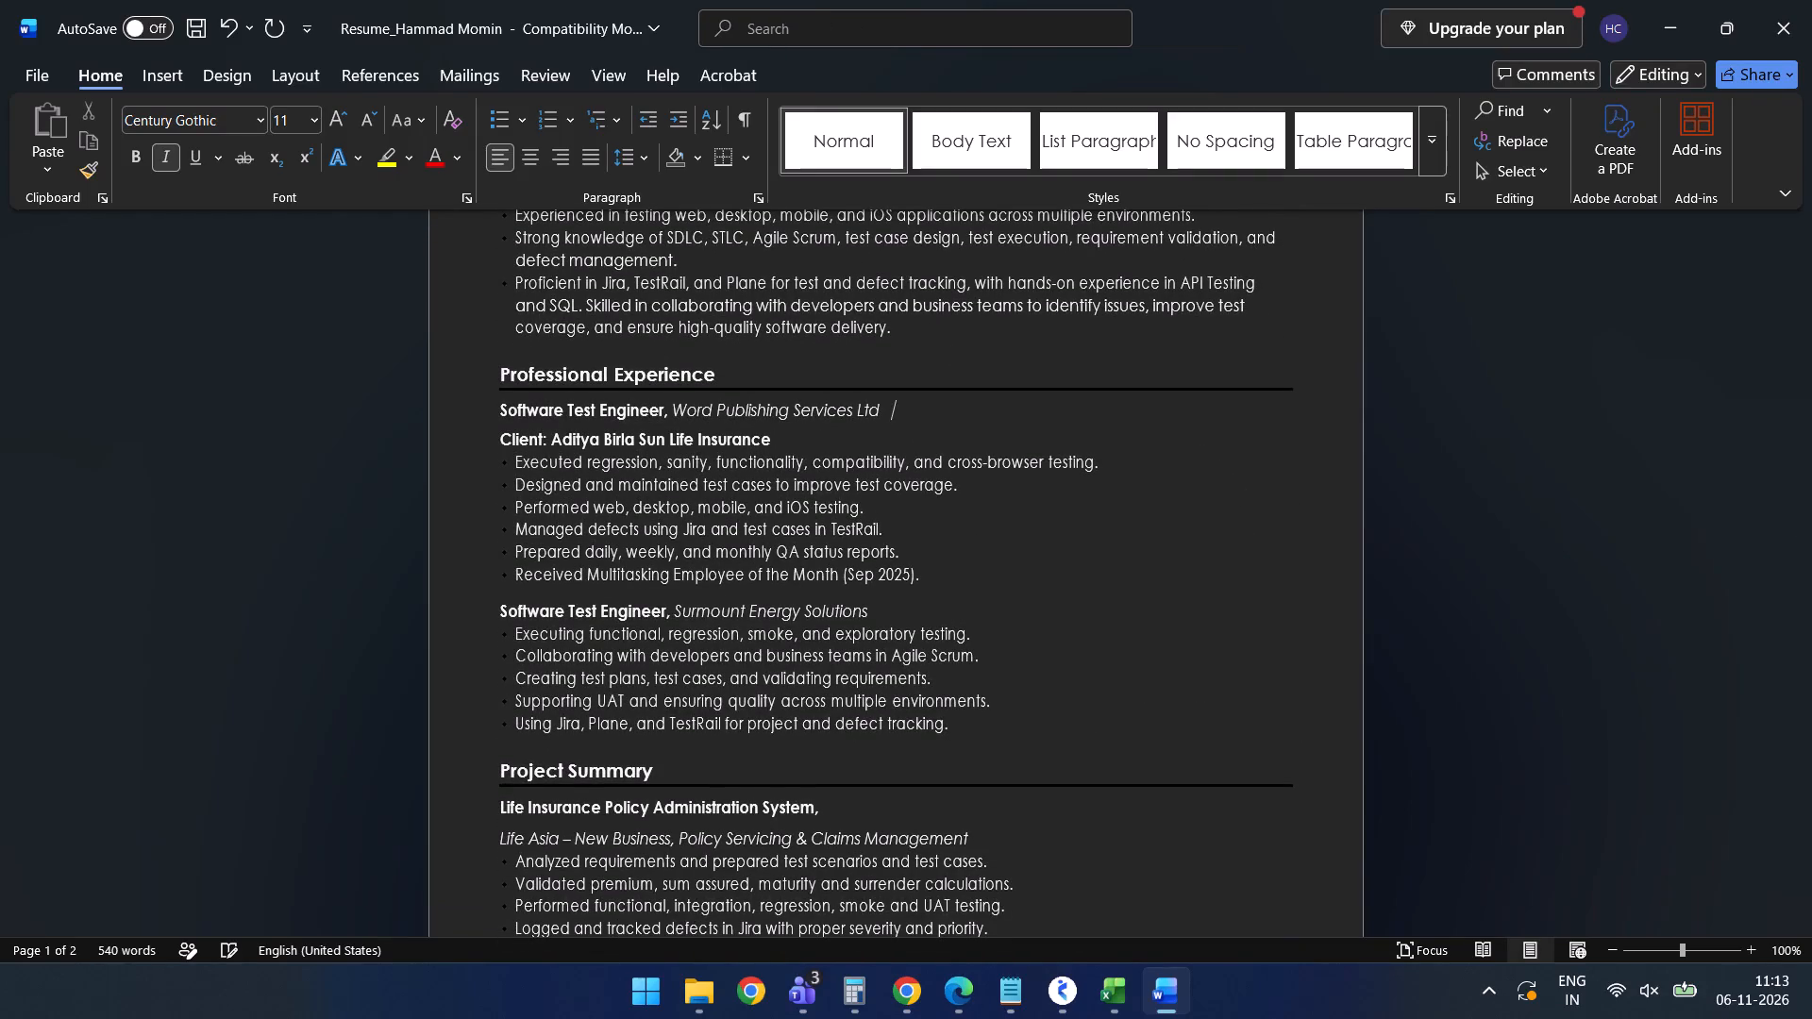
key(Tab)
key(Tab)
key(Tab)
key(Tab)
key(Tab)
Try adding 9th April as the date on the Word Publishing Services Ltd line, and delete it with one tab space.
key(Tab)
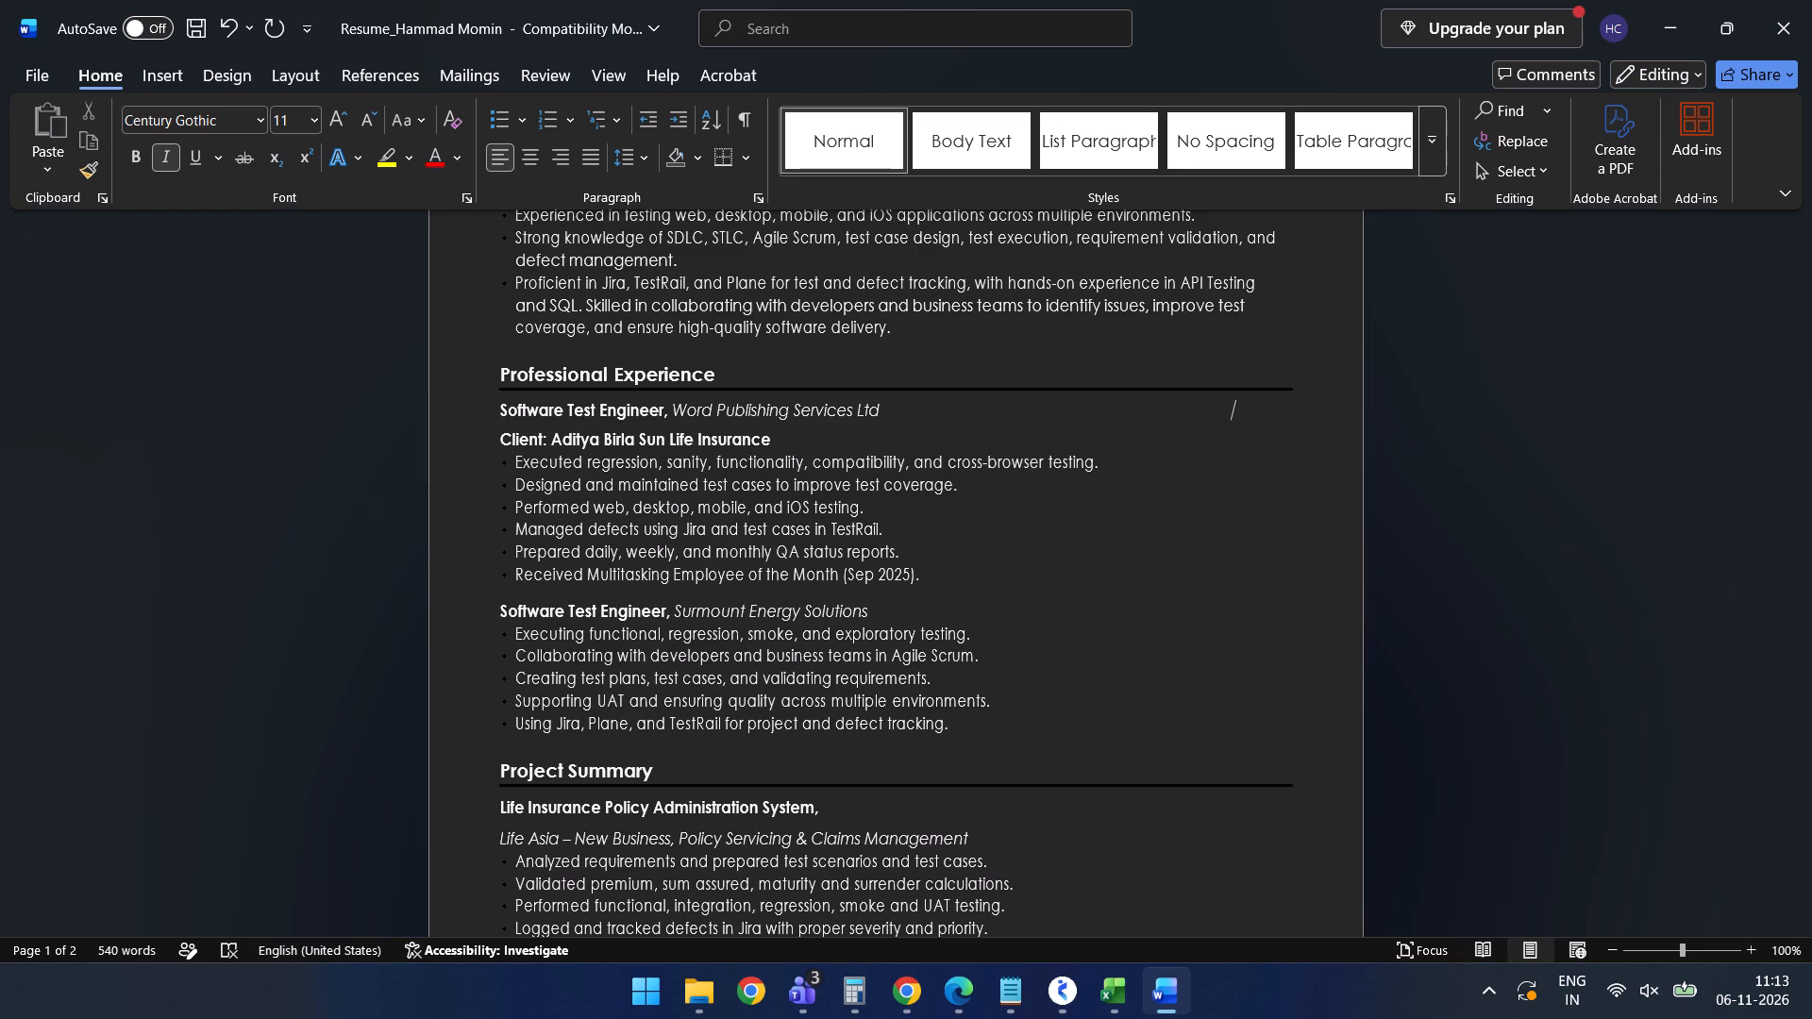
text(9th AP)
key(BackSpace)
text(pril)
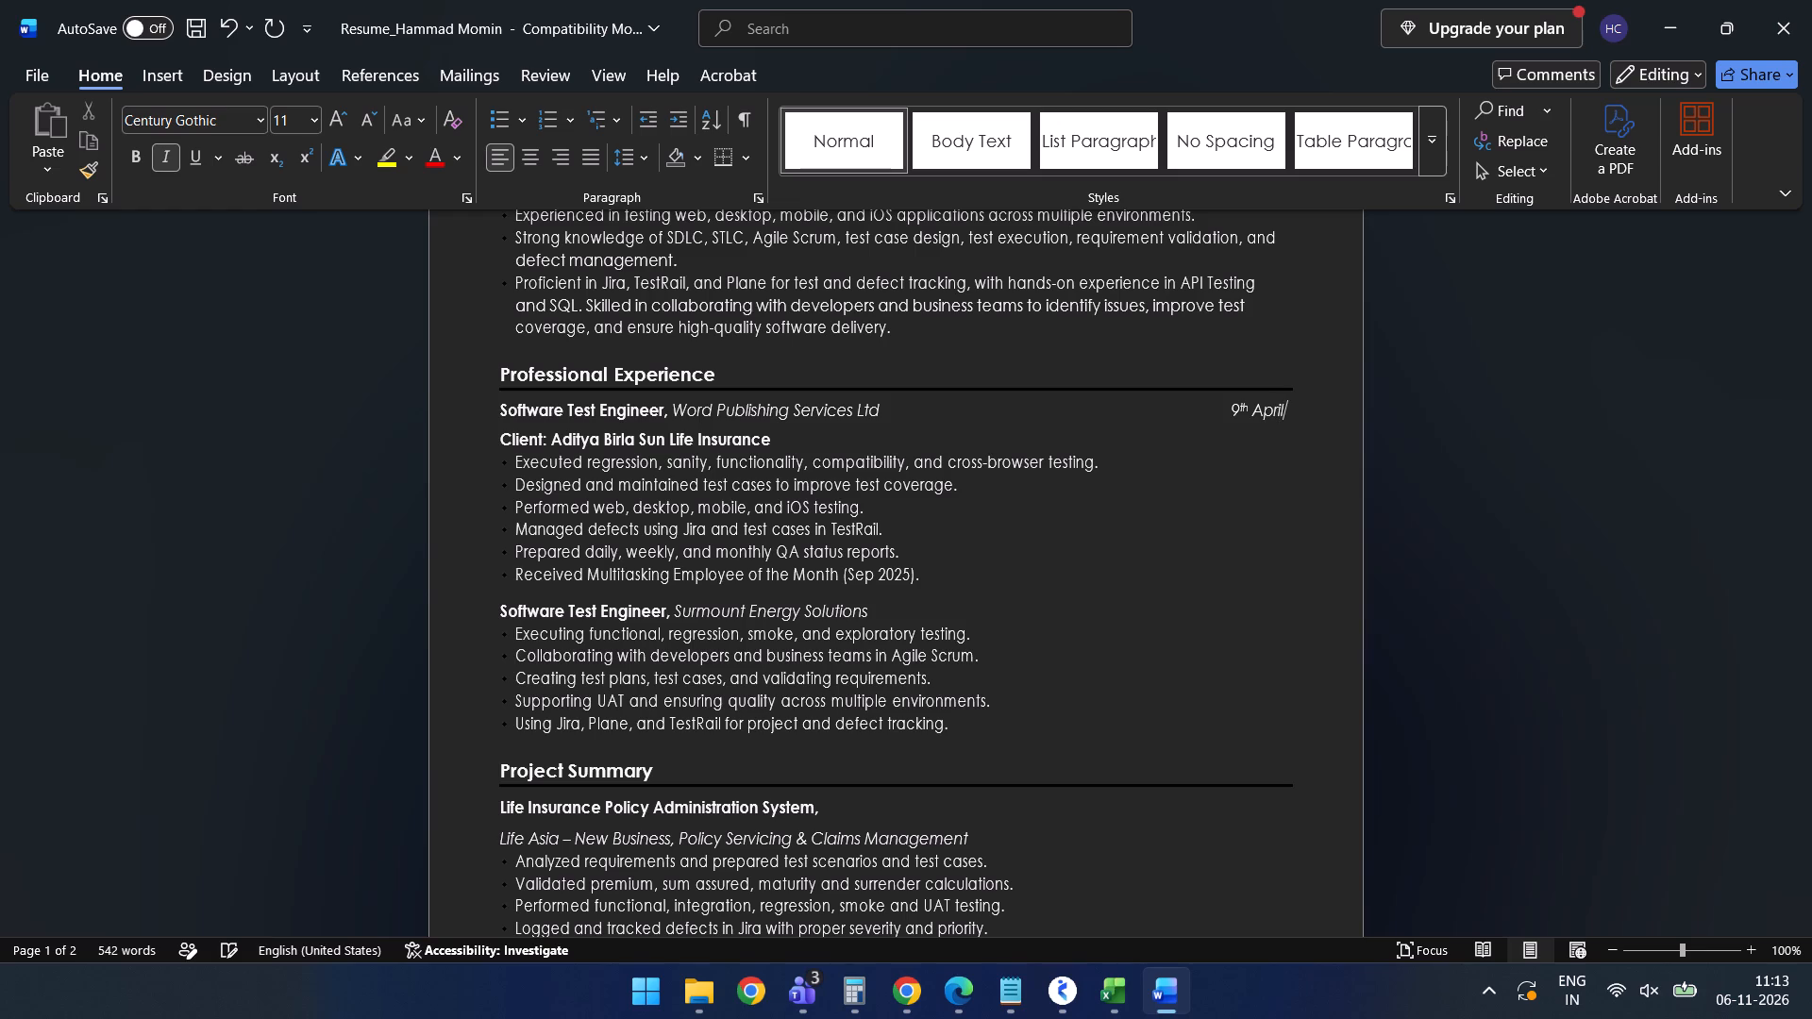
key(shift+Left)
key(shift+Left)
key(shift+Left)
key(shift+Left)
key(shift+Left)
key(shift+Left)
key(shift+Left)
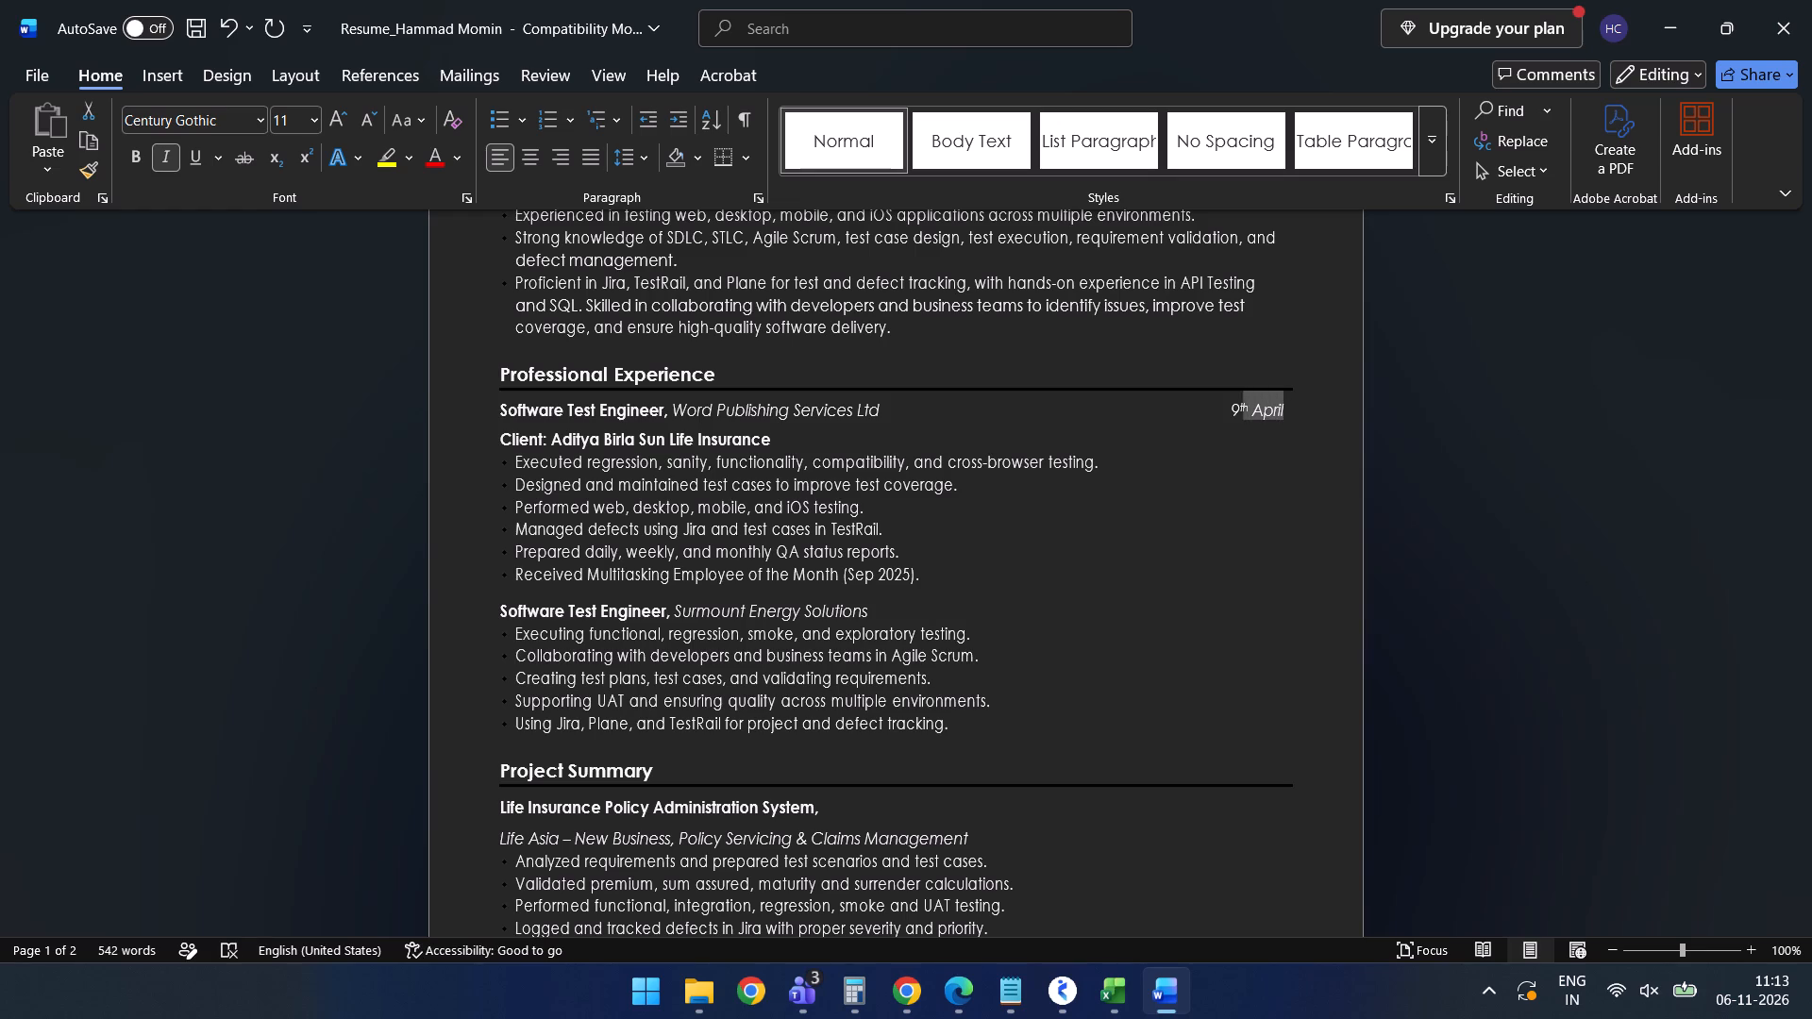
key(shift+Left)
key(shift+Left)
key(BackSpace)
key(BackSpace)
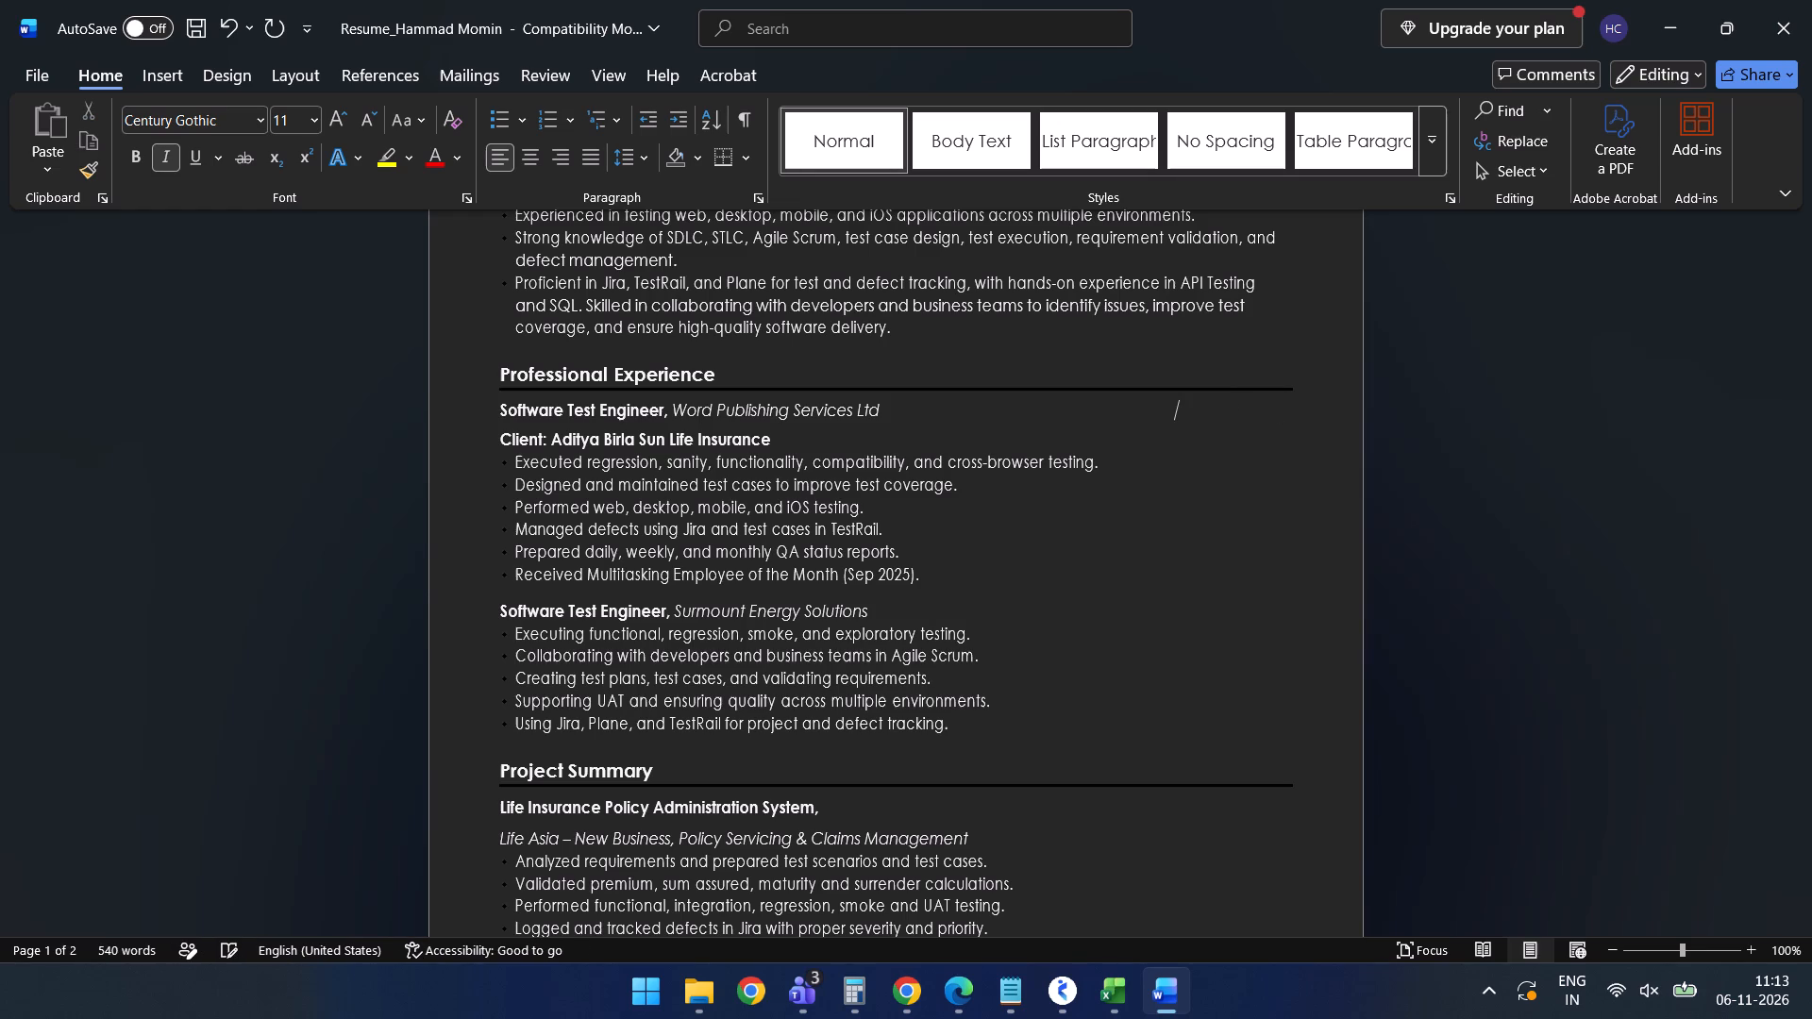
Enter the date 14th April 2024 at the end of the Word Publishing Services Ltd line.
text(14)
text(th)
key(space)
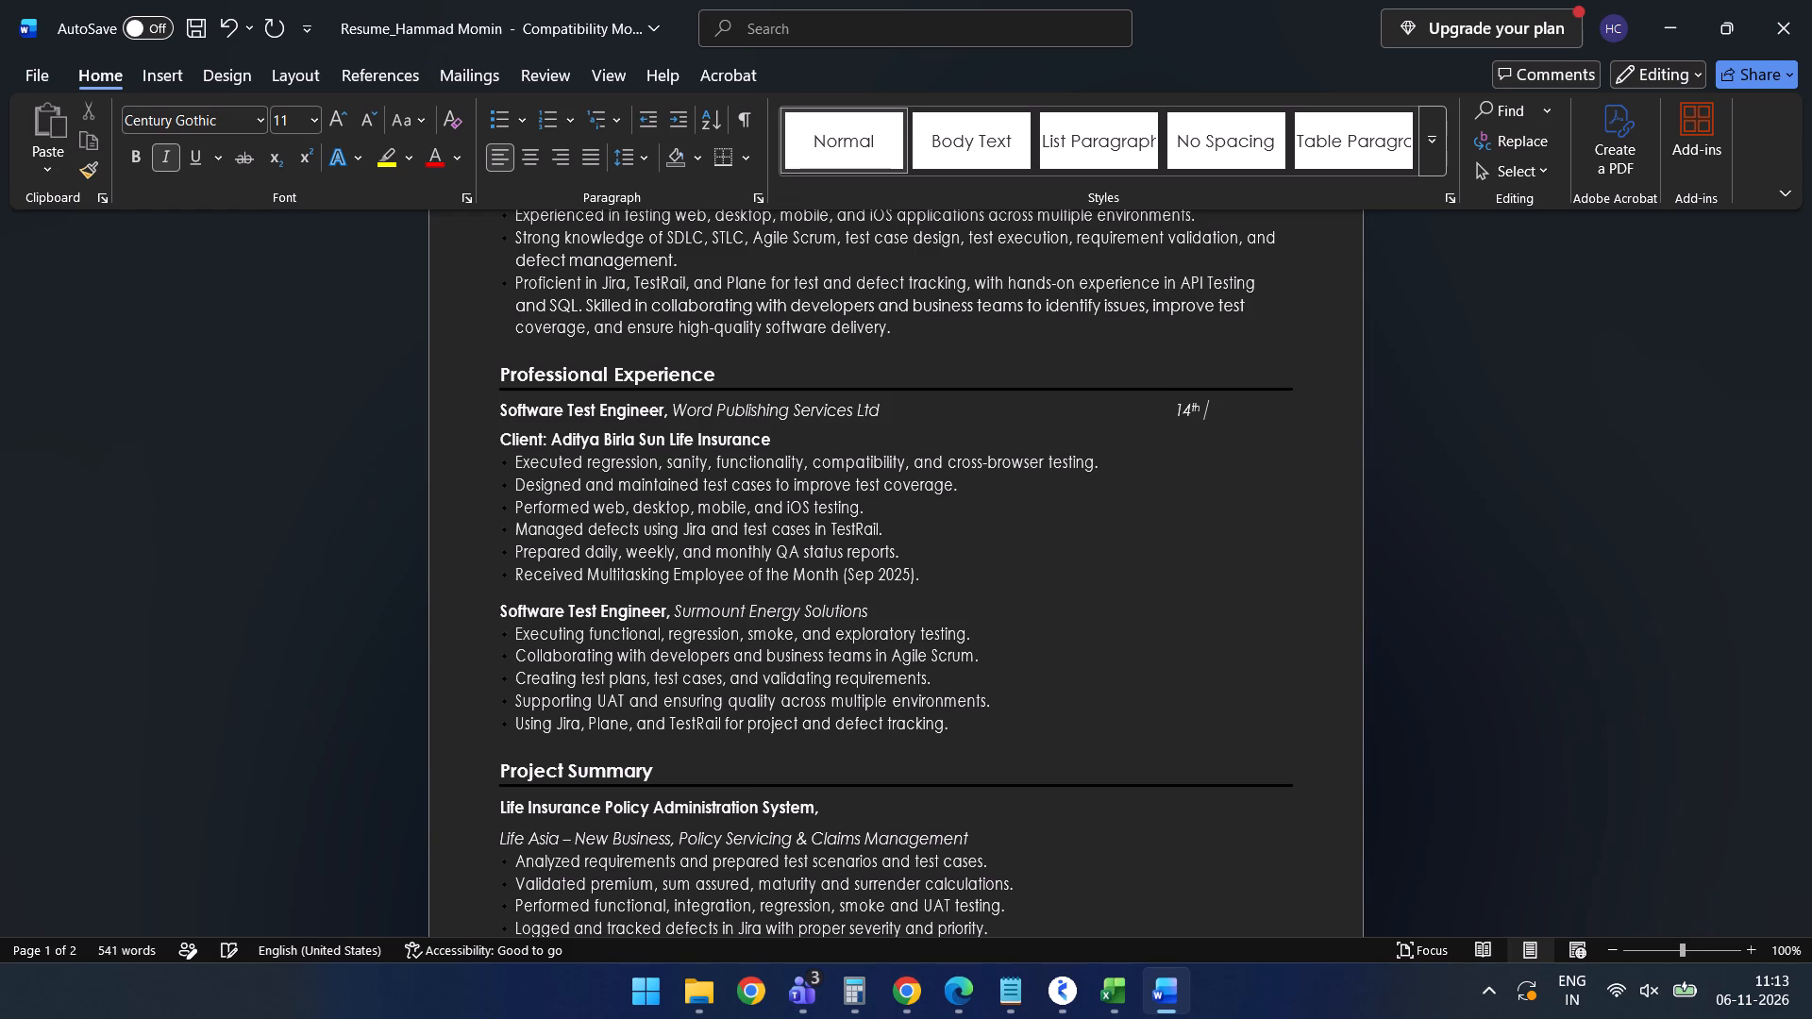
text(April)
key(space)
text(-)
key(BackSpace)
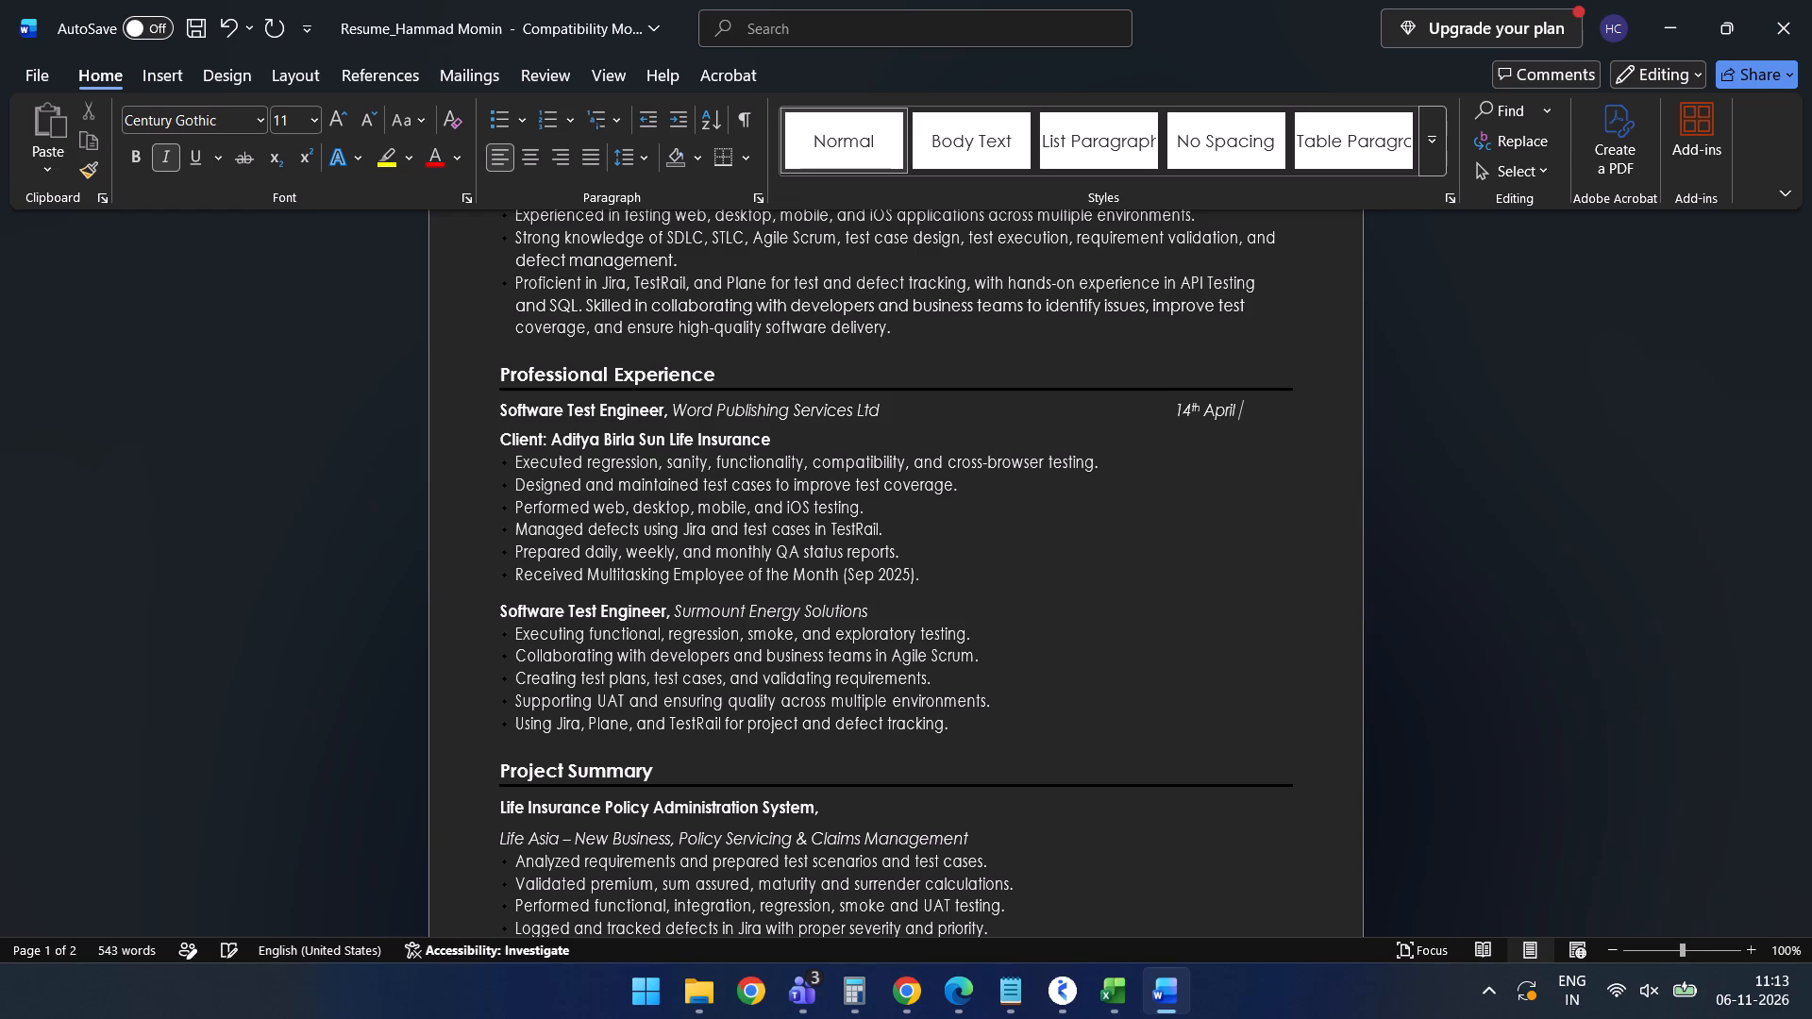
text(2025)
key(shift+Left)
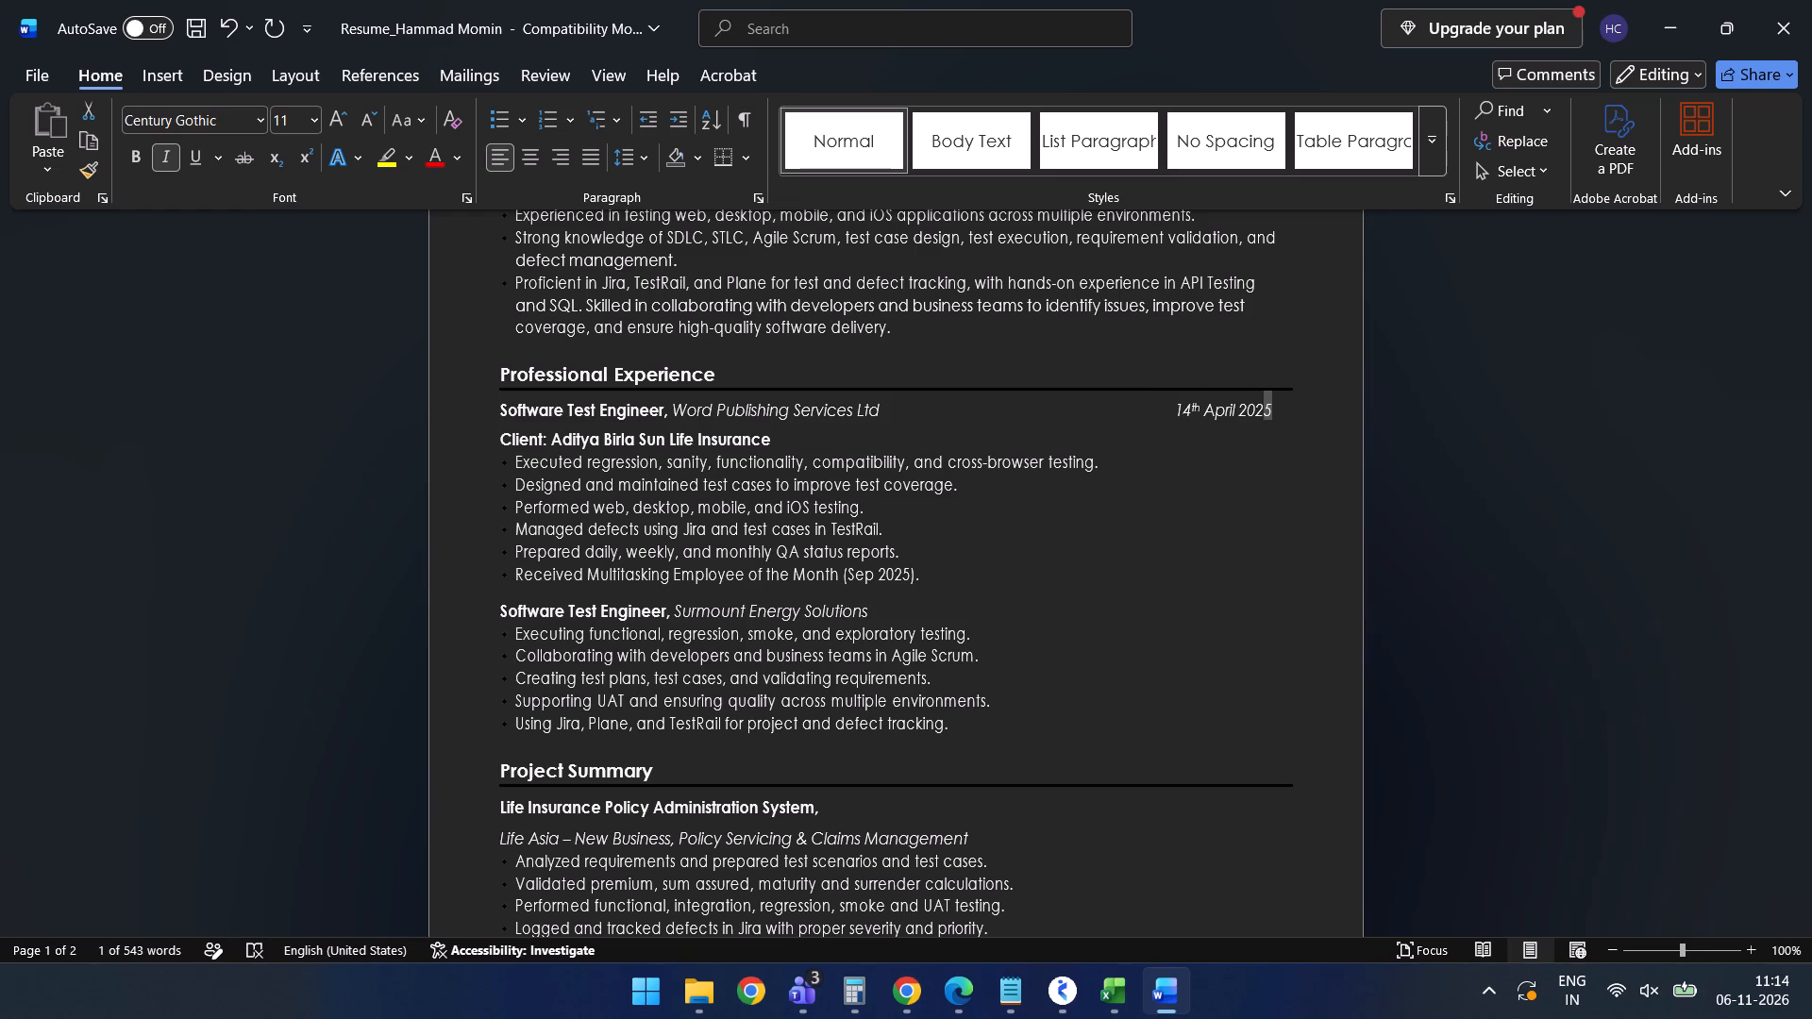
key(4)
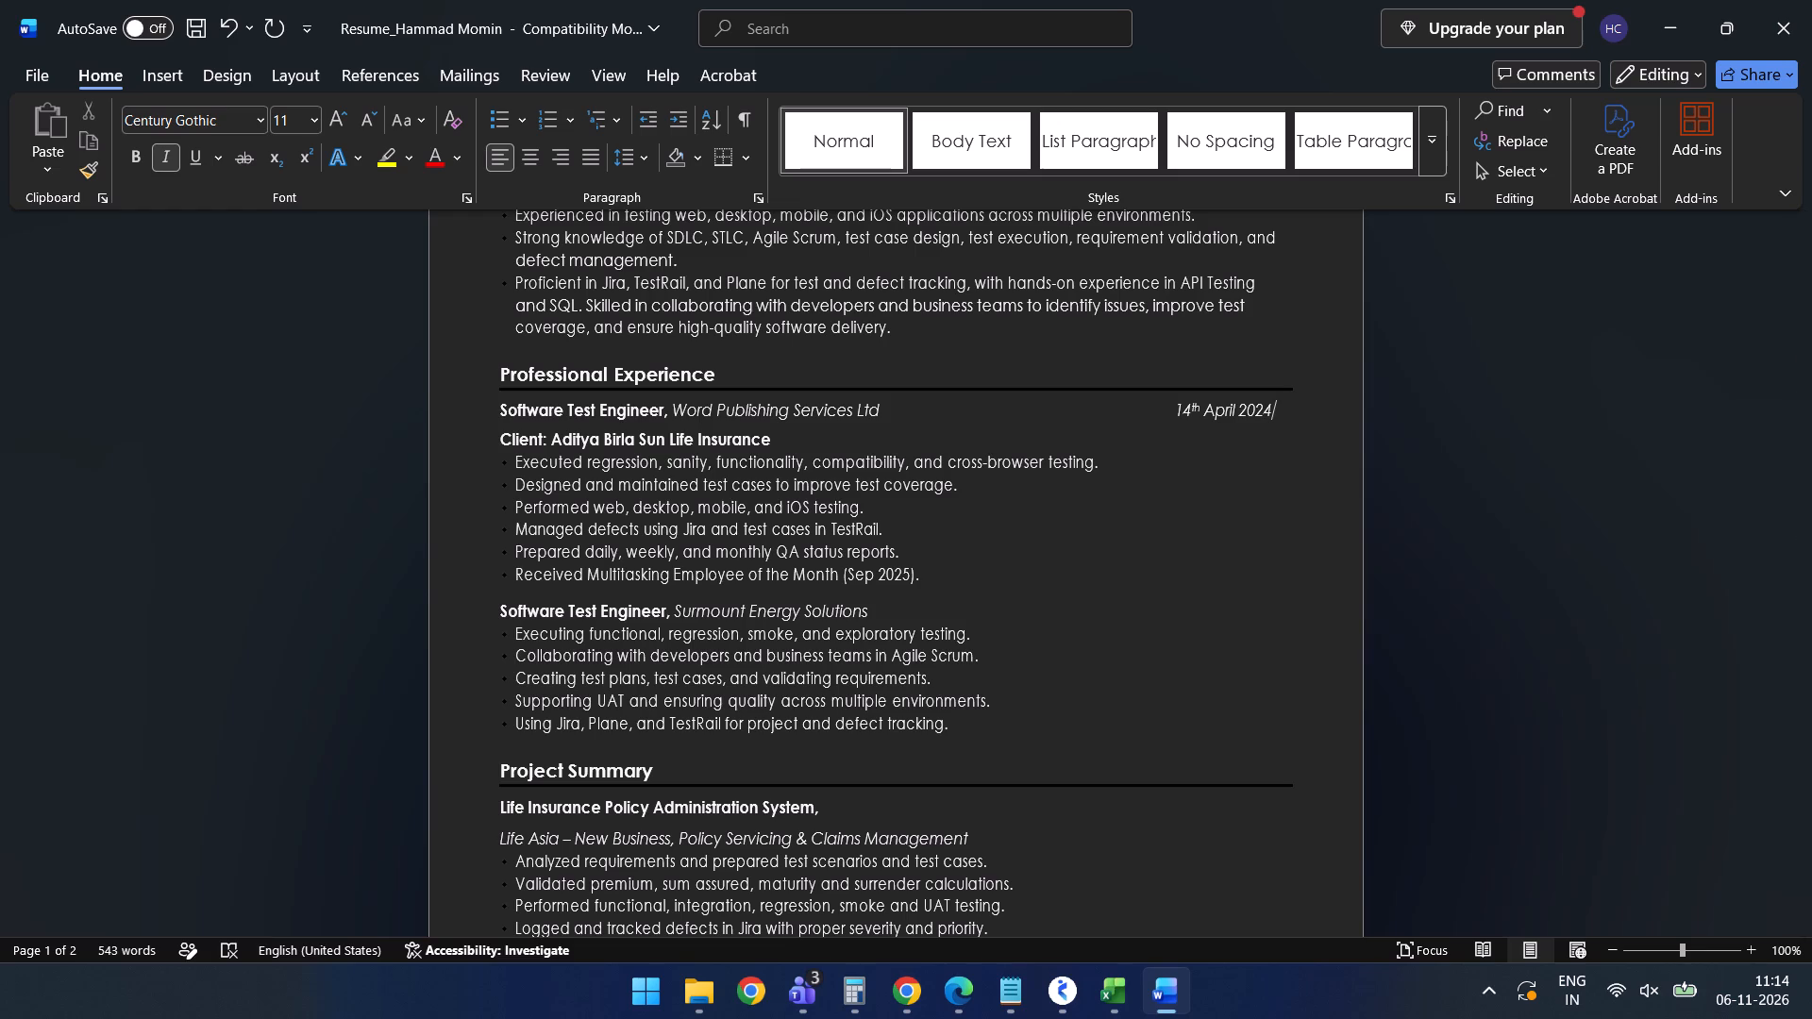
Look over the projects, technical skills, education and certificates for other details, returning to the Professional Experience section.
scroll(704, 830, down, 1)
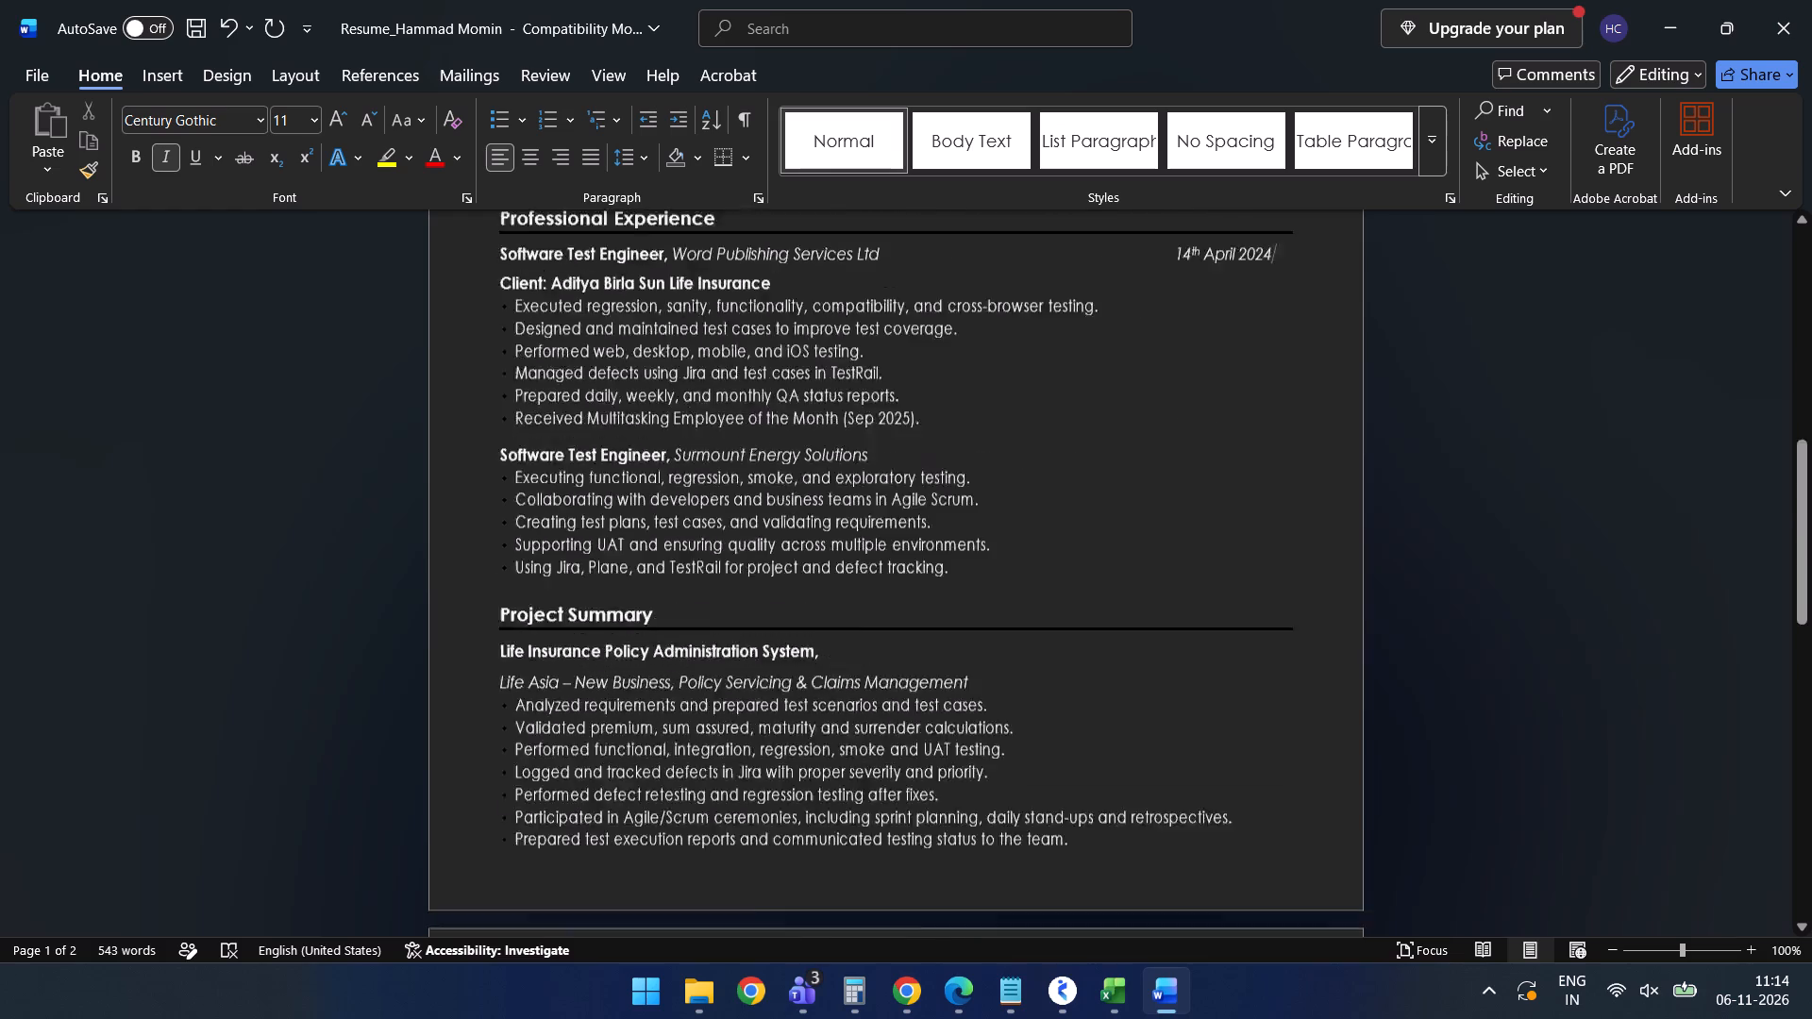
scroll(704, 830, down, 1)
scroll(704, 830, up, 1)
scroll(704, 830, down, 3)
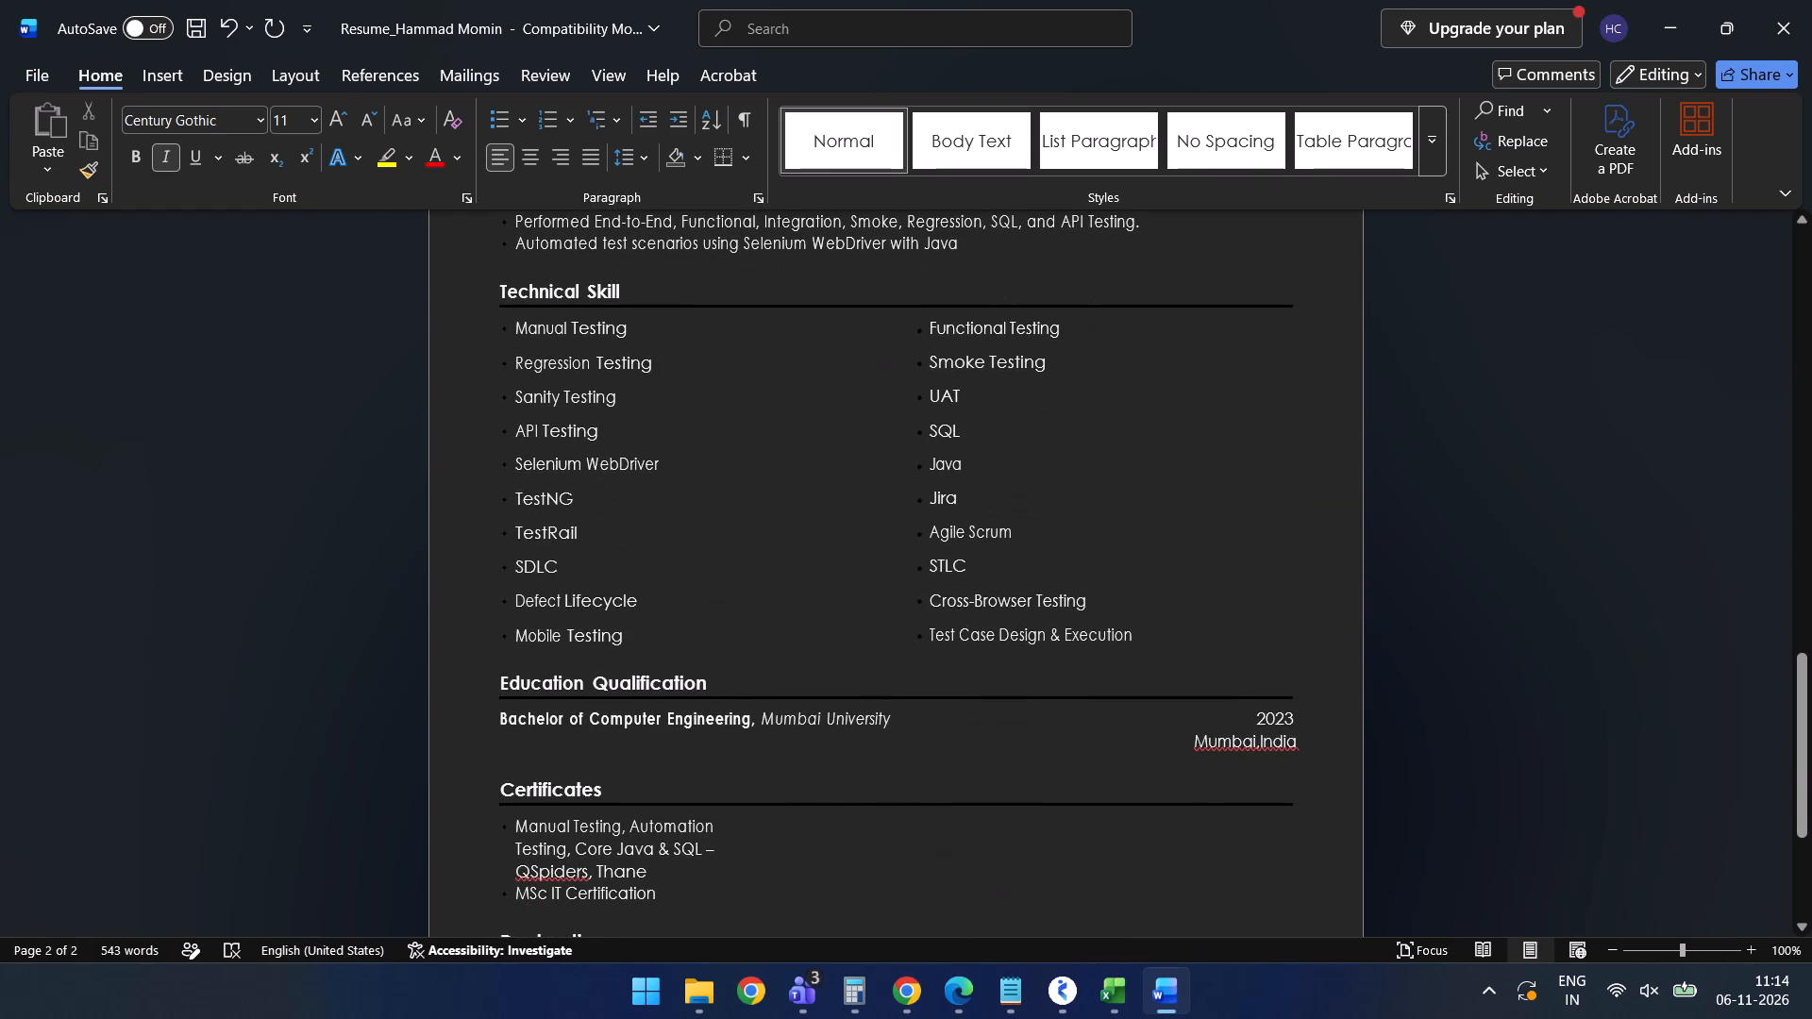
scroll(704, 830, up, 1)
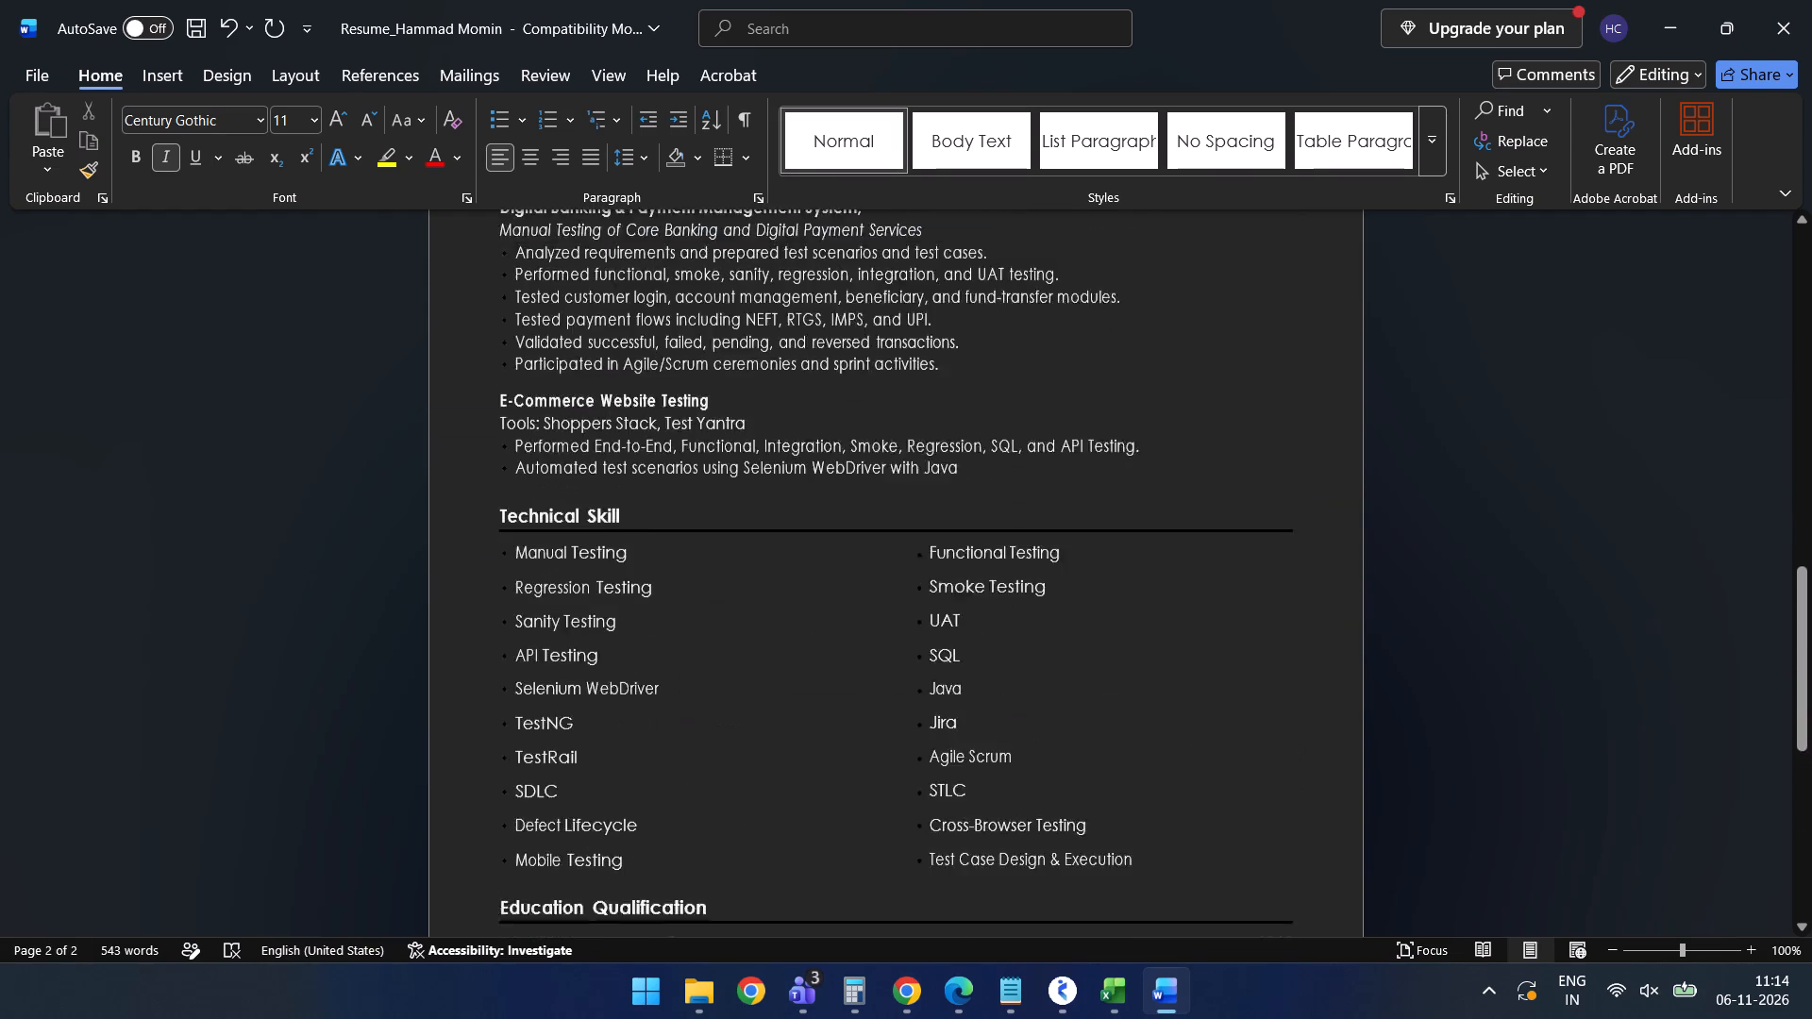
scroll(704, 830, up, 4)
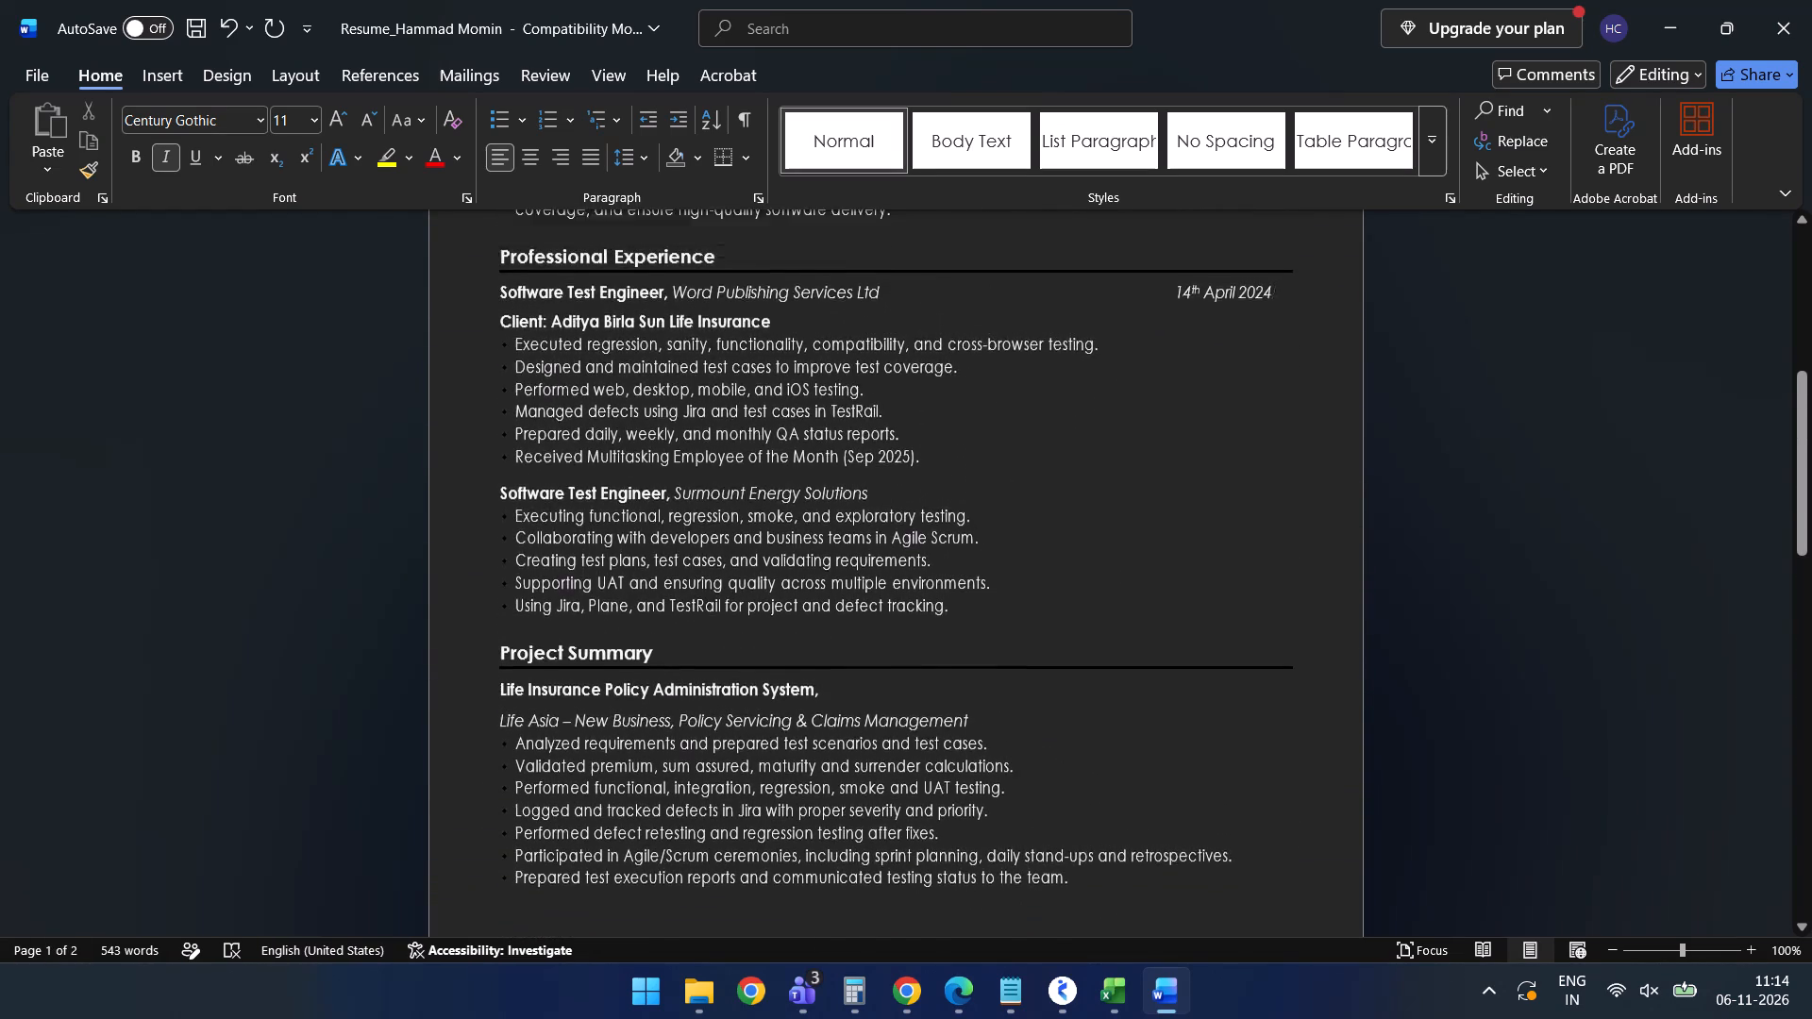
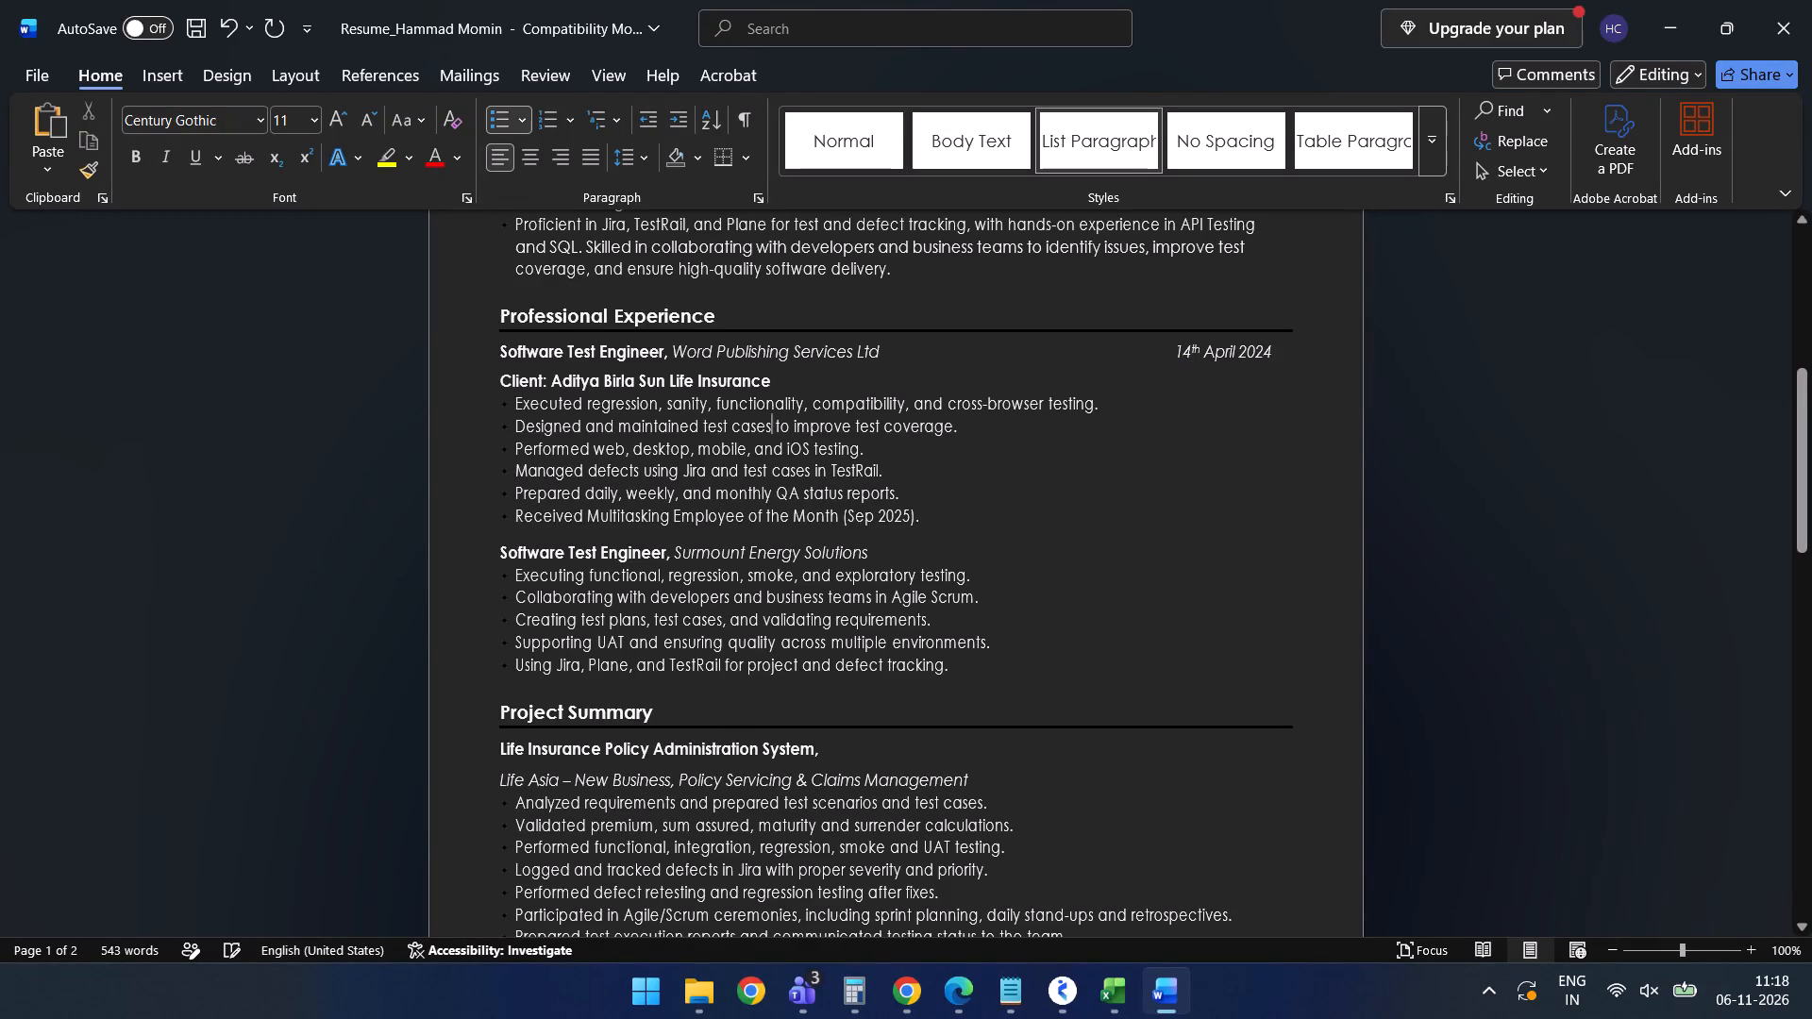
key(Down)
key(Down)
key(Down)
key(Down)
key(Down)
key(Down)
Raise the screen brightness in the system quick settings and return to the résumé.
click(1661, 1010)
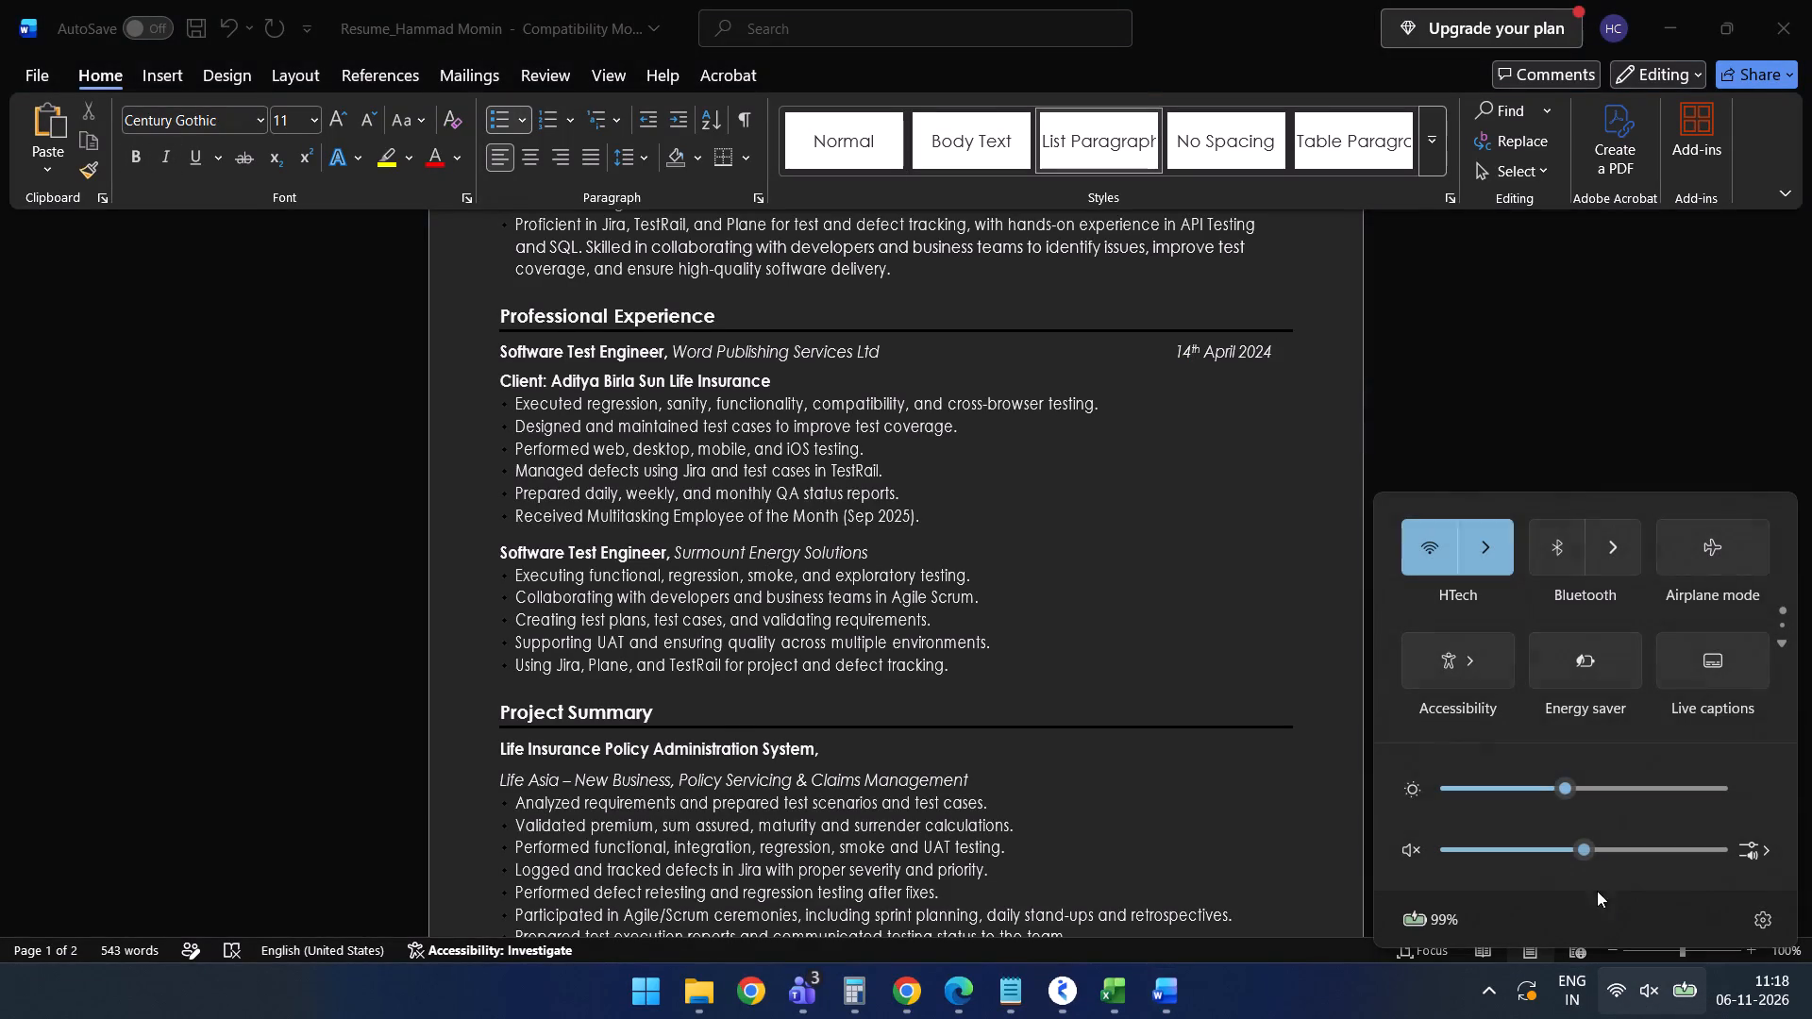
click(1622, 786)
click(961, 571)
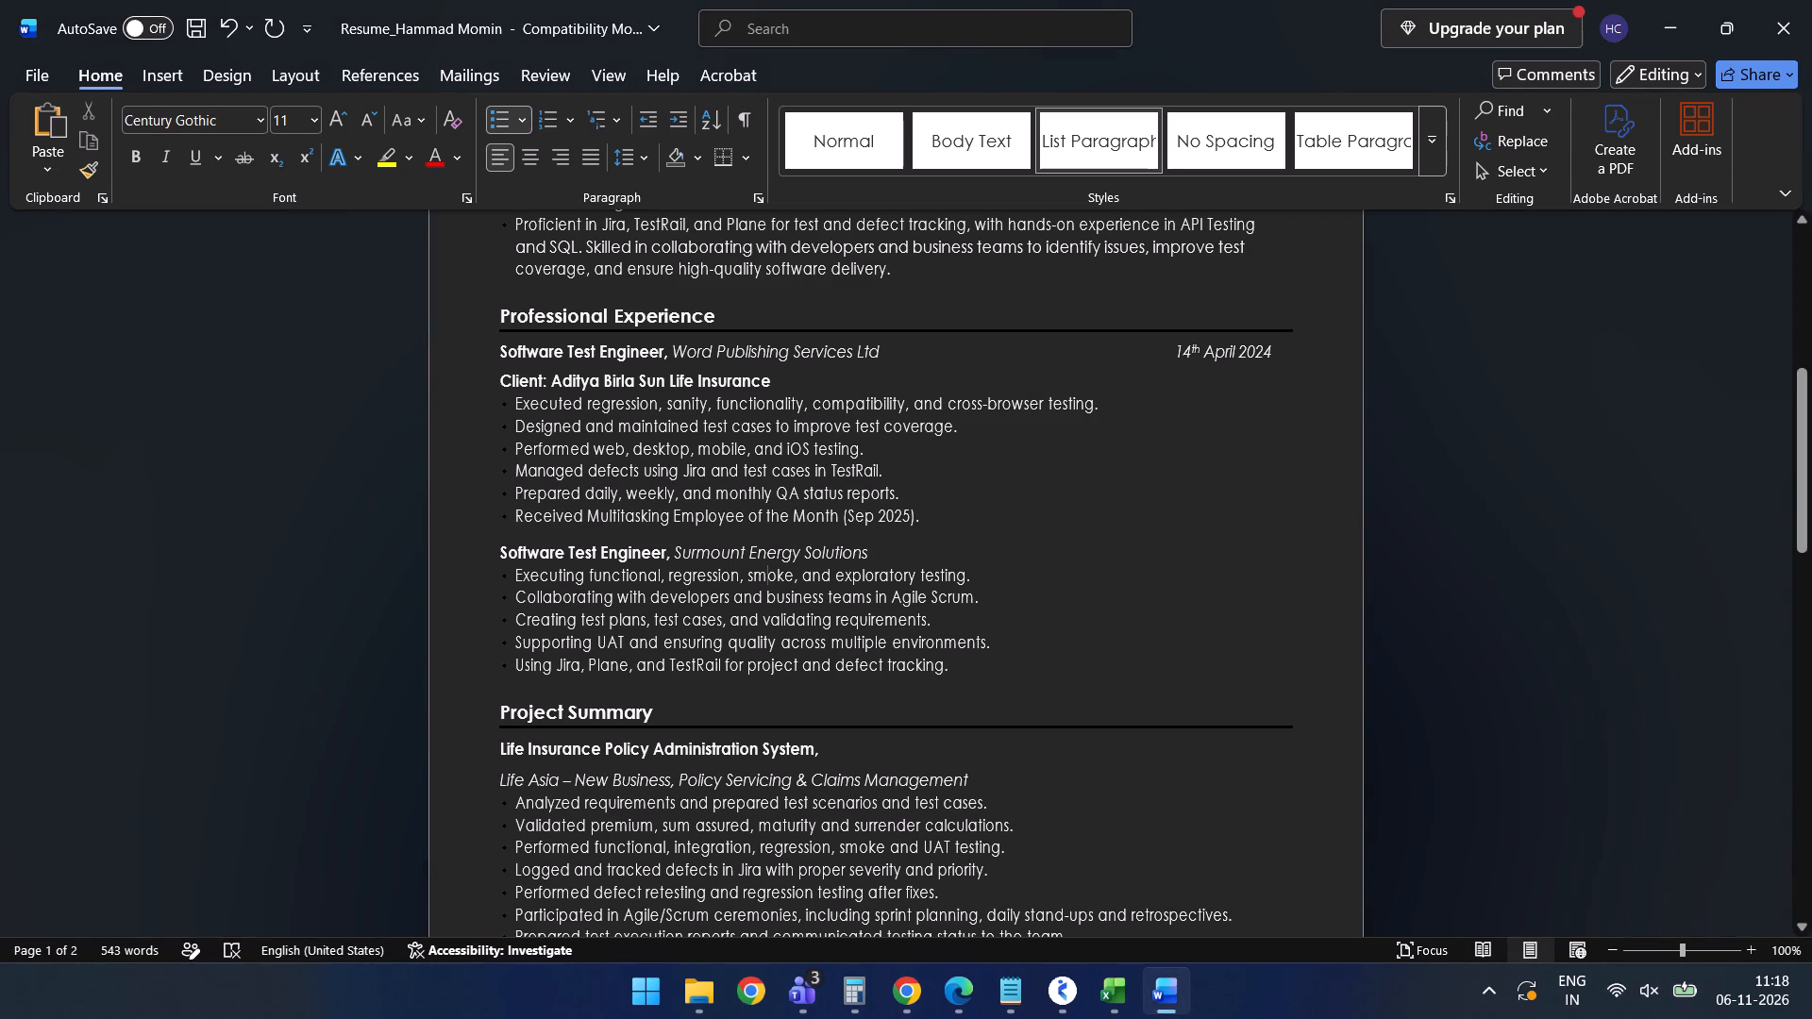
Add six tab spaces after Surmount Energy Solutions to make room for a date near the page's right margin.
click(911, 547)
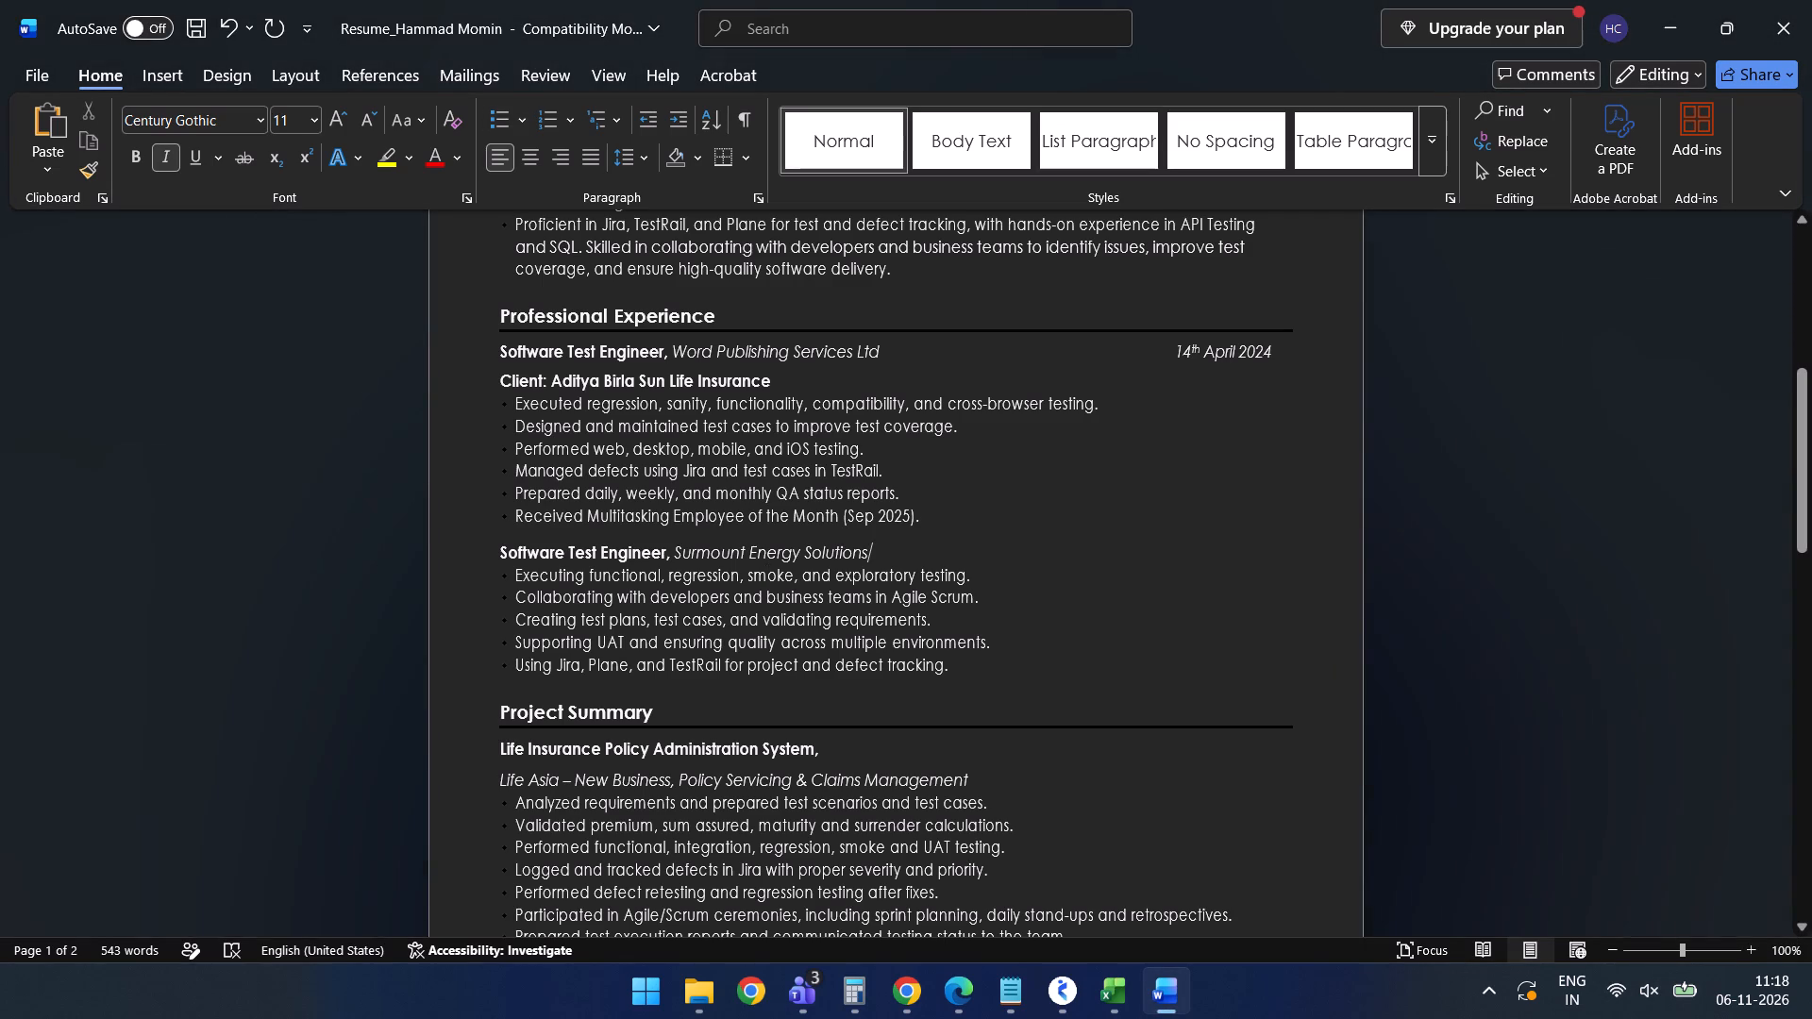
key(Tab)
key(Tab)
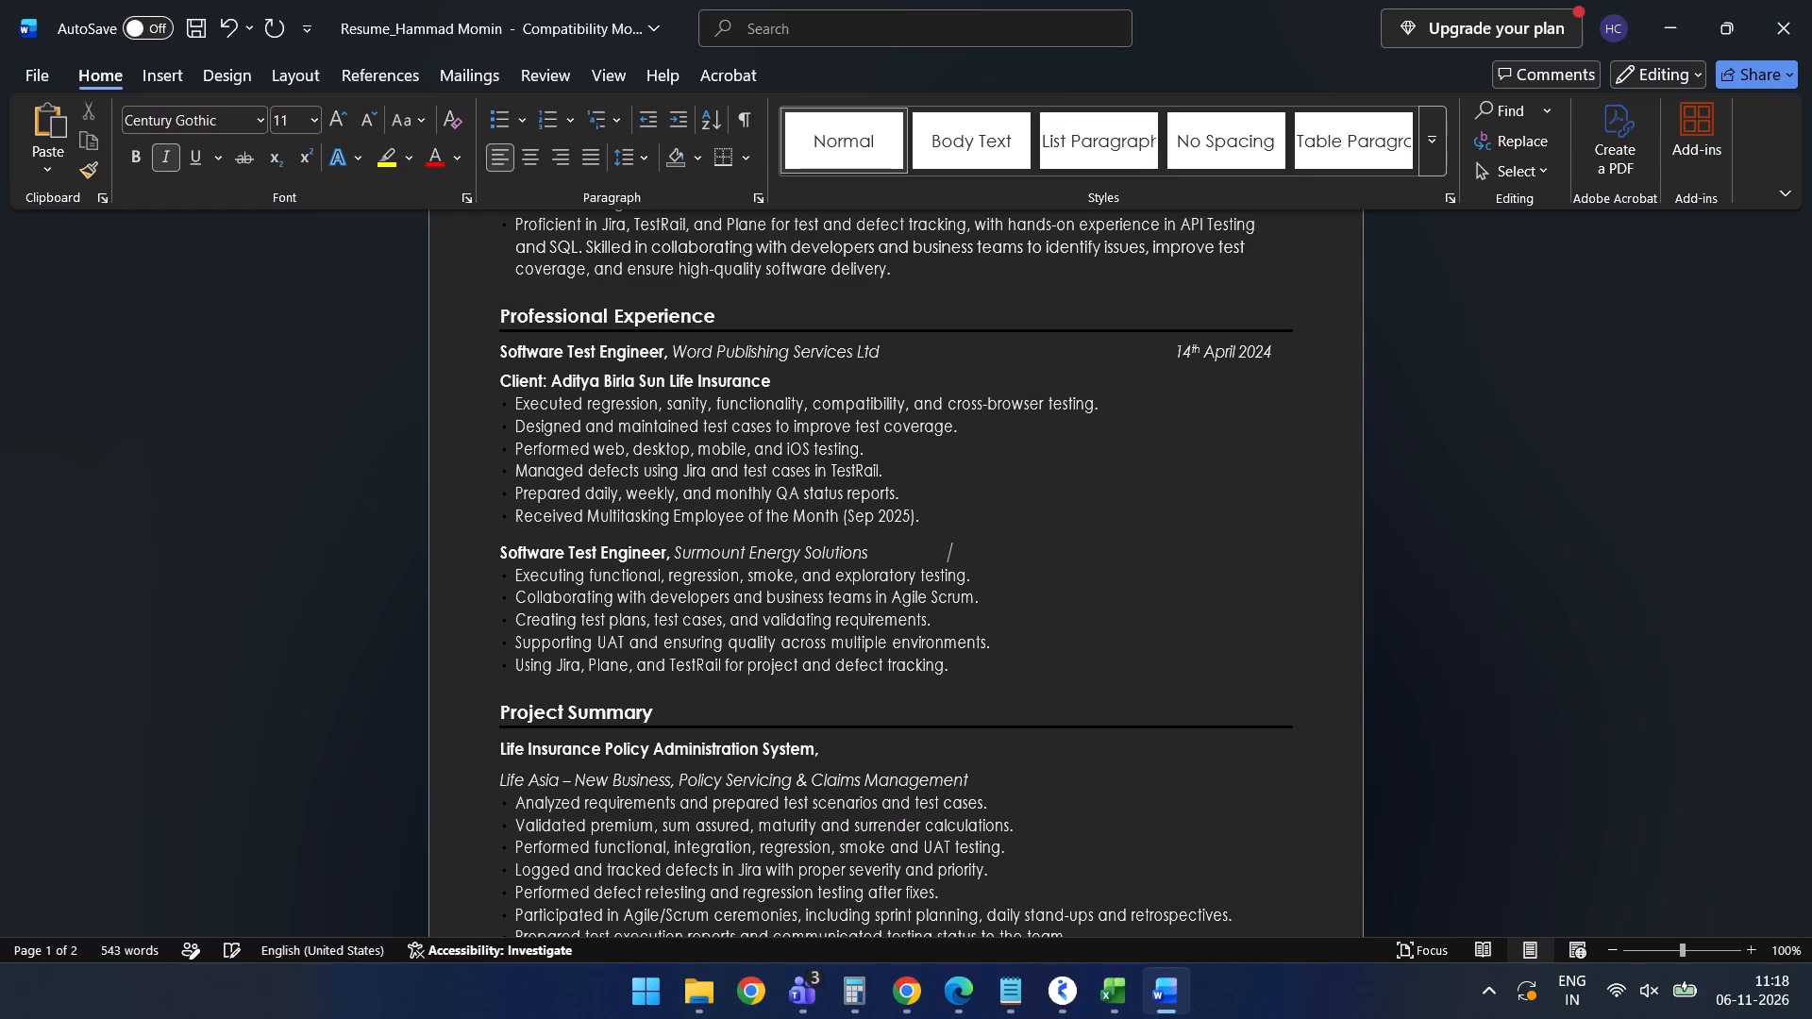
key(Tab)
key(Tab)
key(Tab)
key(Tab)
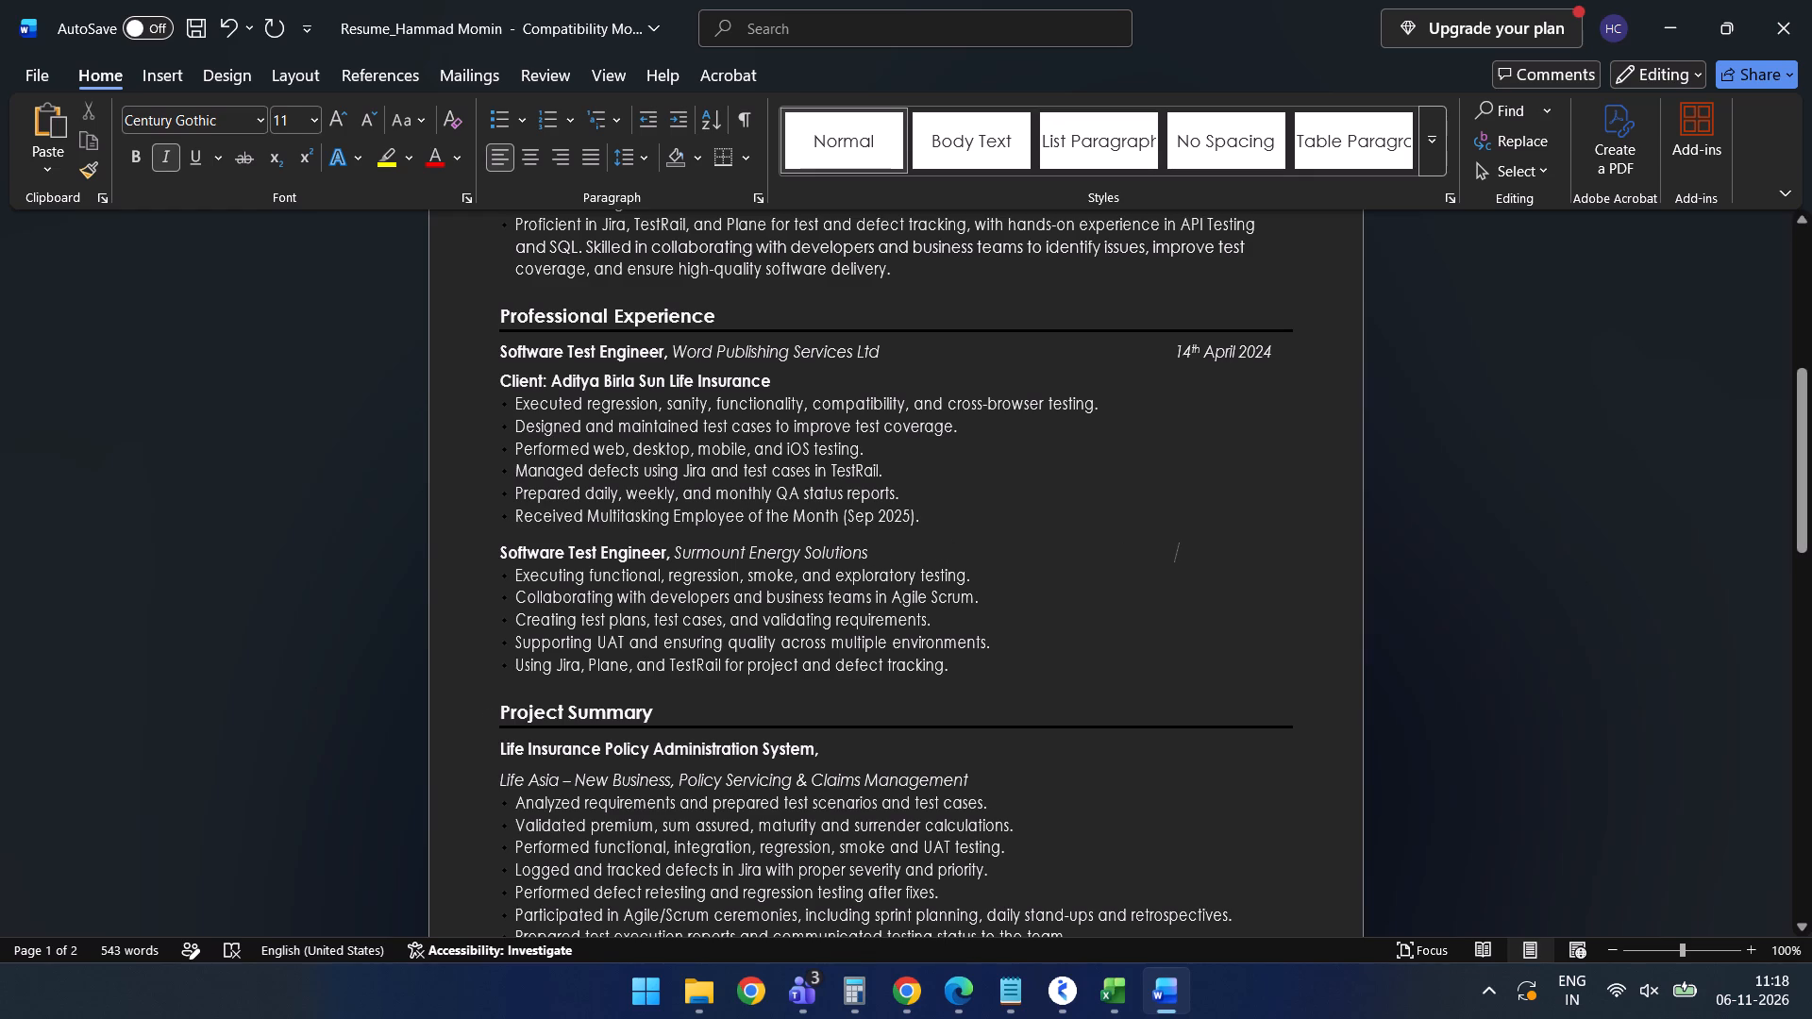
Move the date 14th April 2024 from the Word Publishing Services Ltd line to the end of the Surmount Energy Solutions line.
double_click(1182, 358)
key(shift+Right)
key(shift+Right)
key(shift+Right)
key(shift+Right)
key(Left)
key(Left)
key(Left)
key(Left)
key(Left)
key(Left)
key(Right)
key(shift+Right)
key(shift+Right)
key(shift+Right)
key(shift+Right)
key(shift+Right)
key(shift+Right)
key(shift+Right)
key(shift+Right)
key(shift+Right)
key(shift+Right)
key(shift+Right)
key(shift+Right)
key(shift+Right)
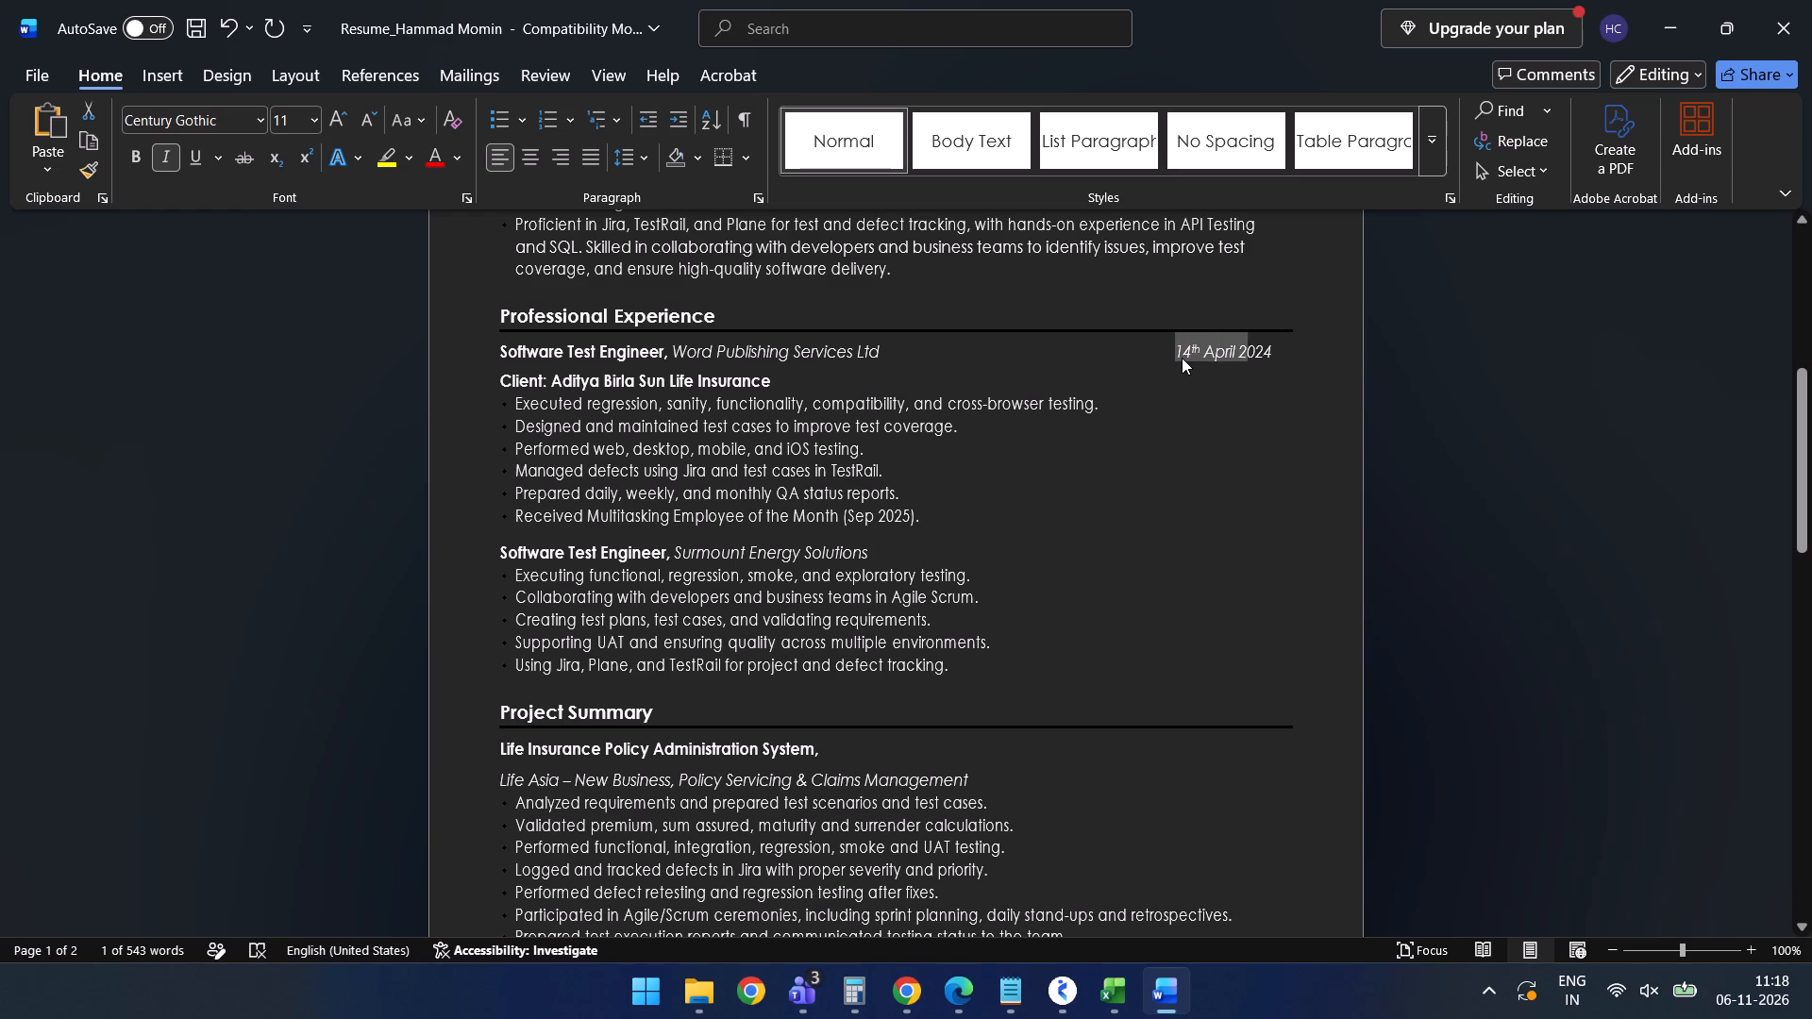
key(shift+Right)
key(shift+Right)
key(ctrl+x)
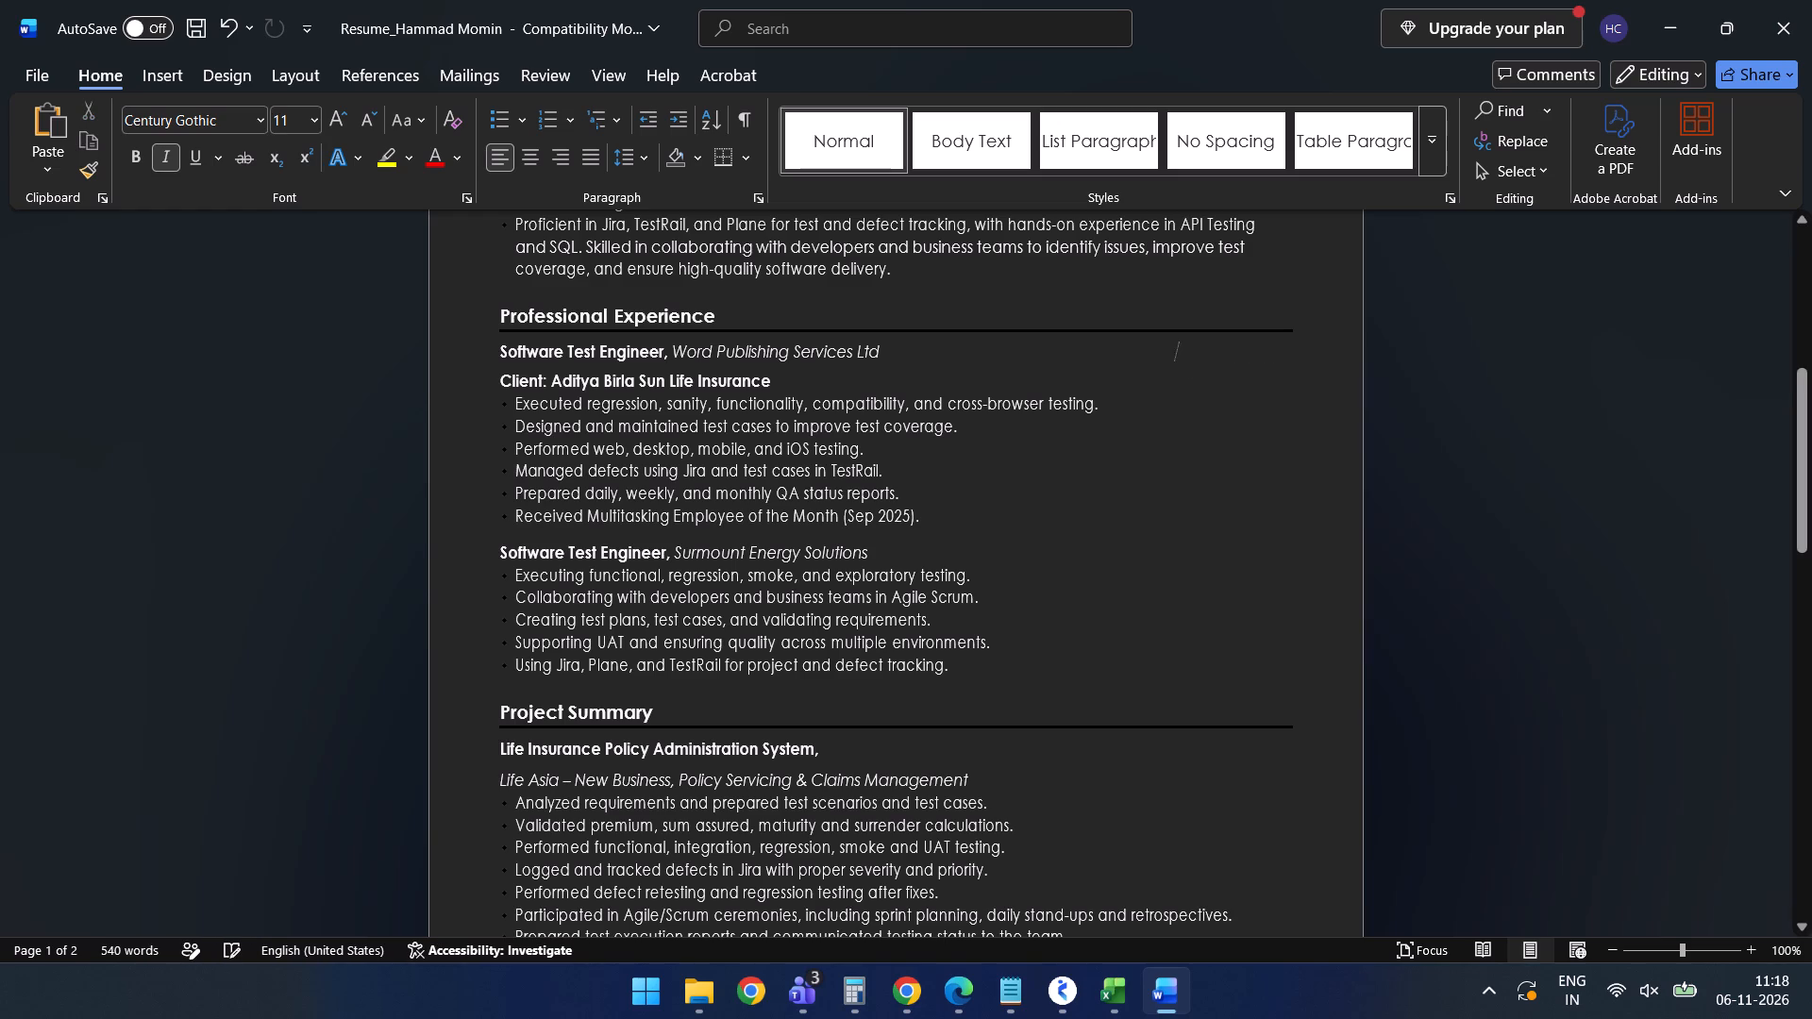
click(1136, 560)
key(Right)
key(Left)
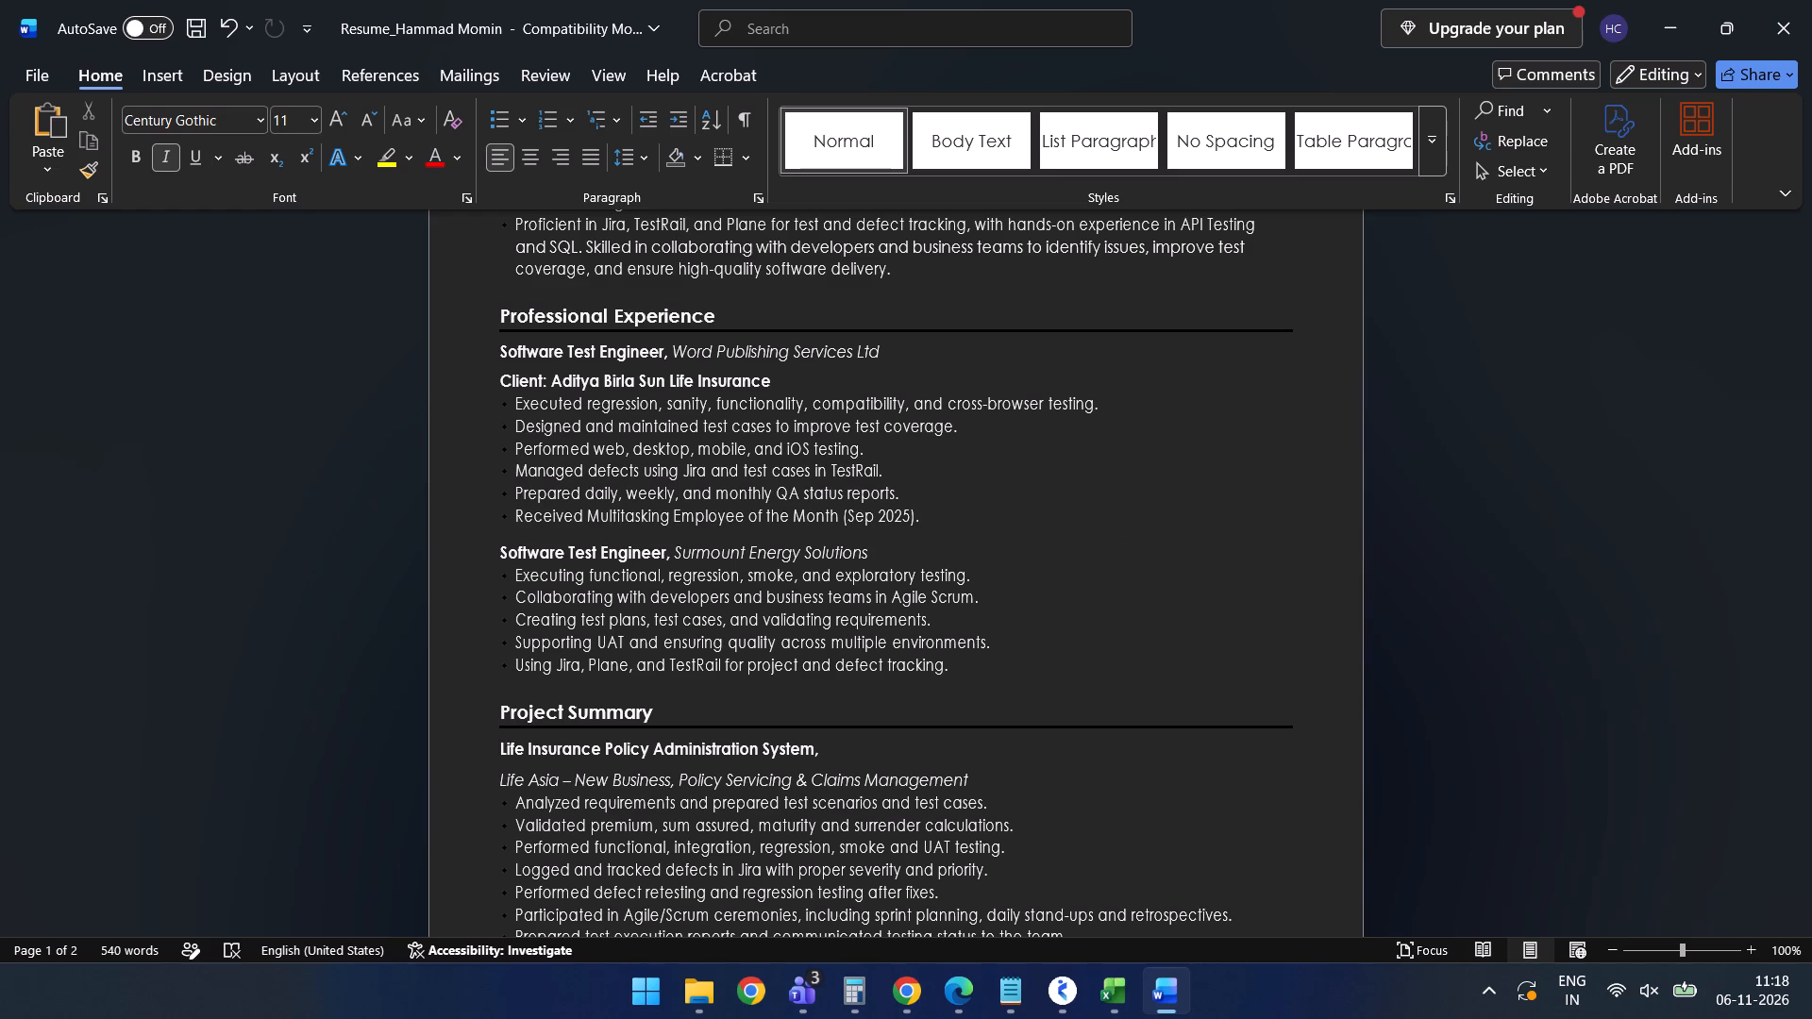
key(ctrl+v)
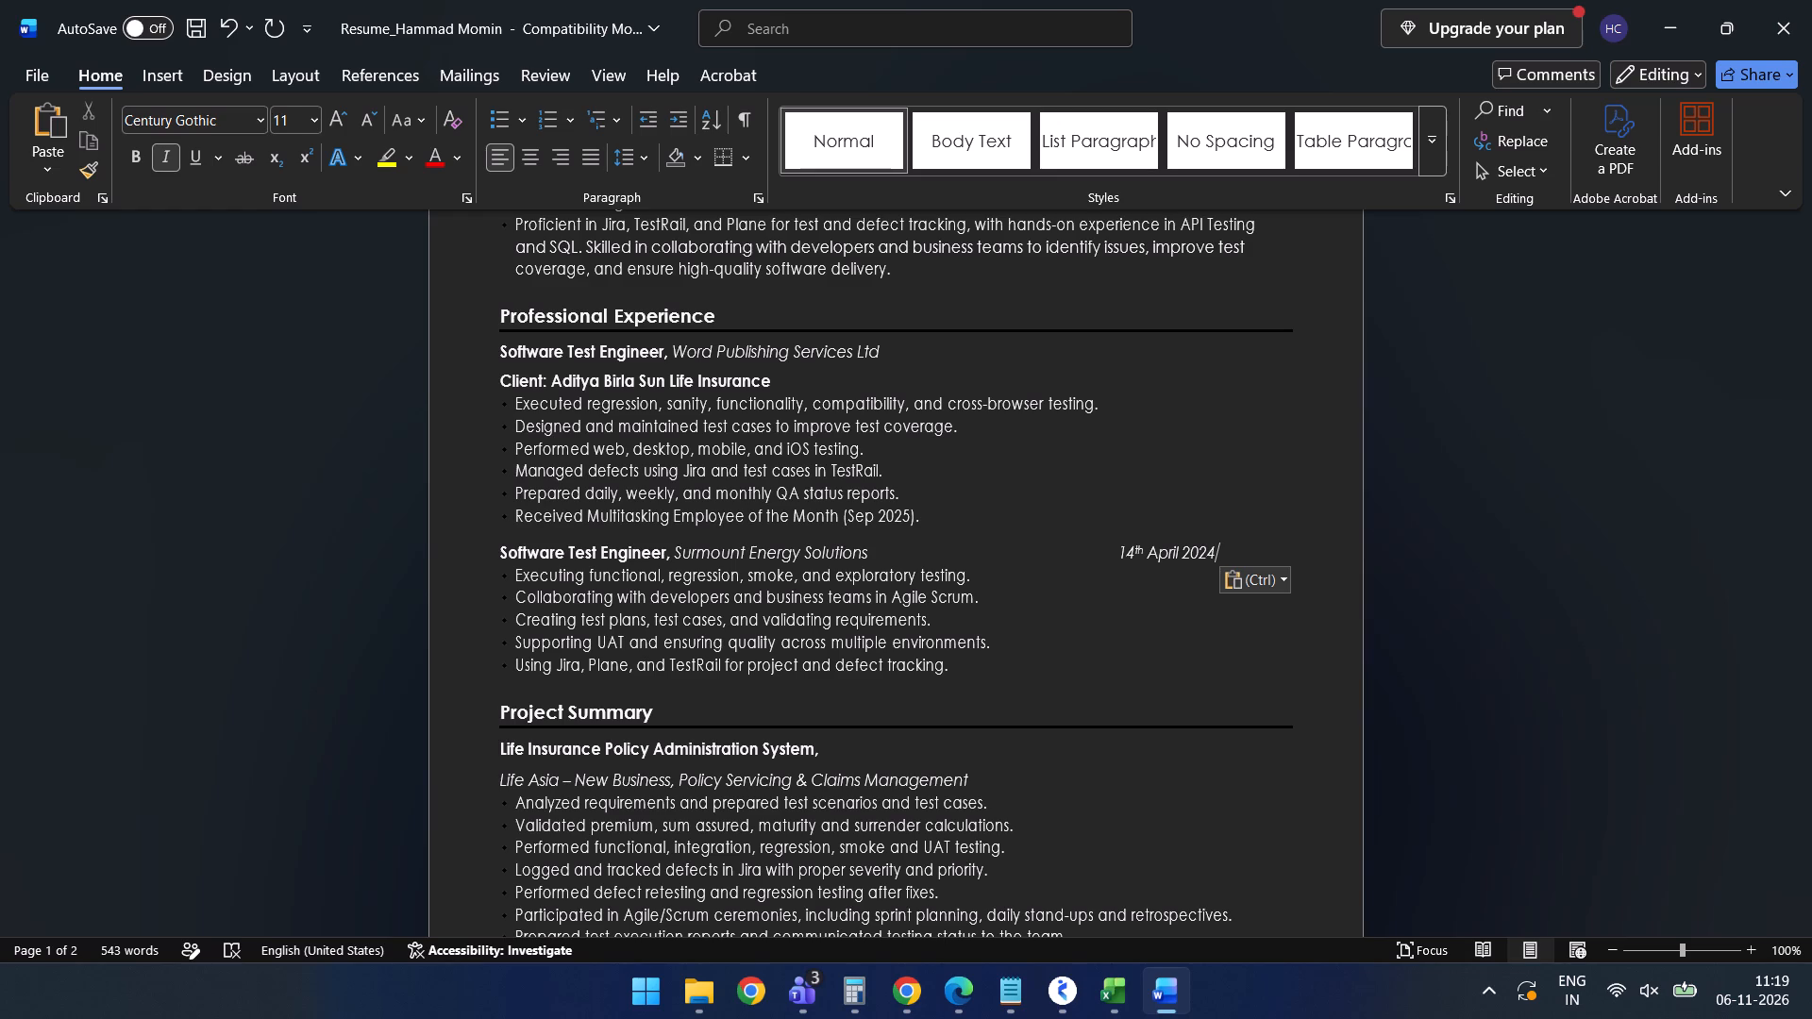
Add a space and a hyphen after 14th April 2024 on the Surmount Energy Solutions line to start a date range.
key(space)
text(-)
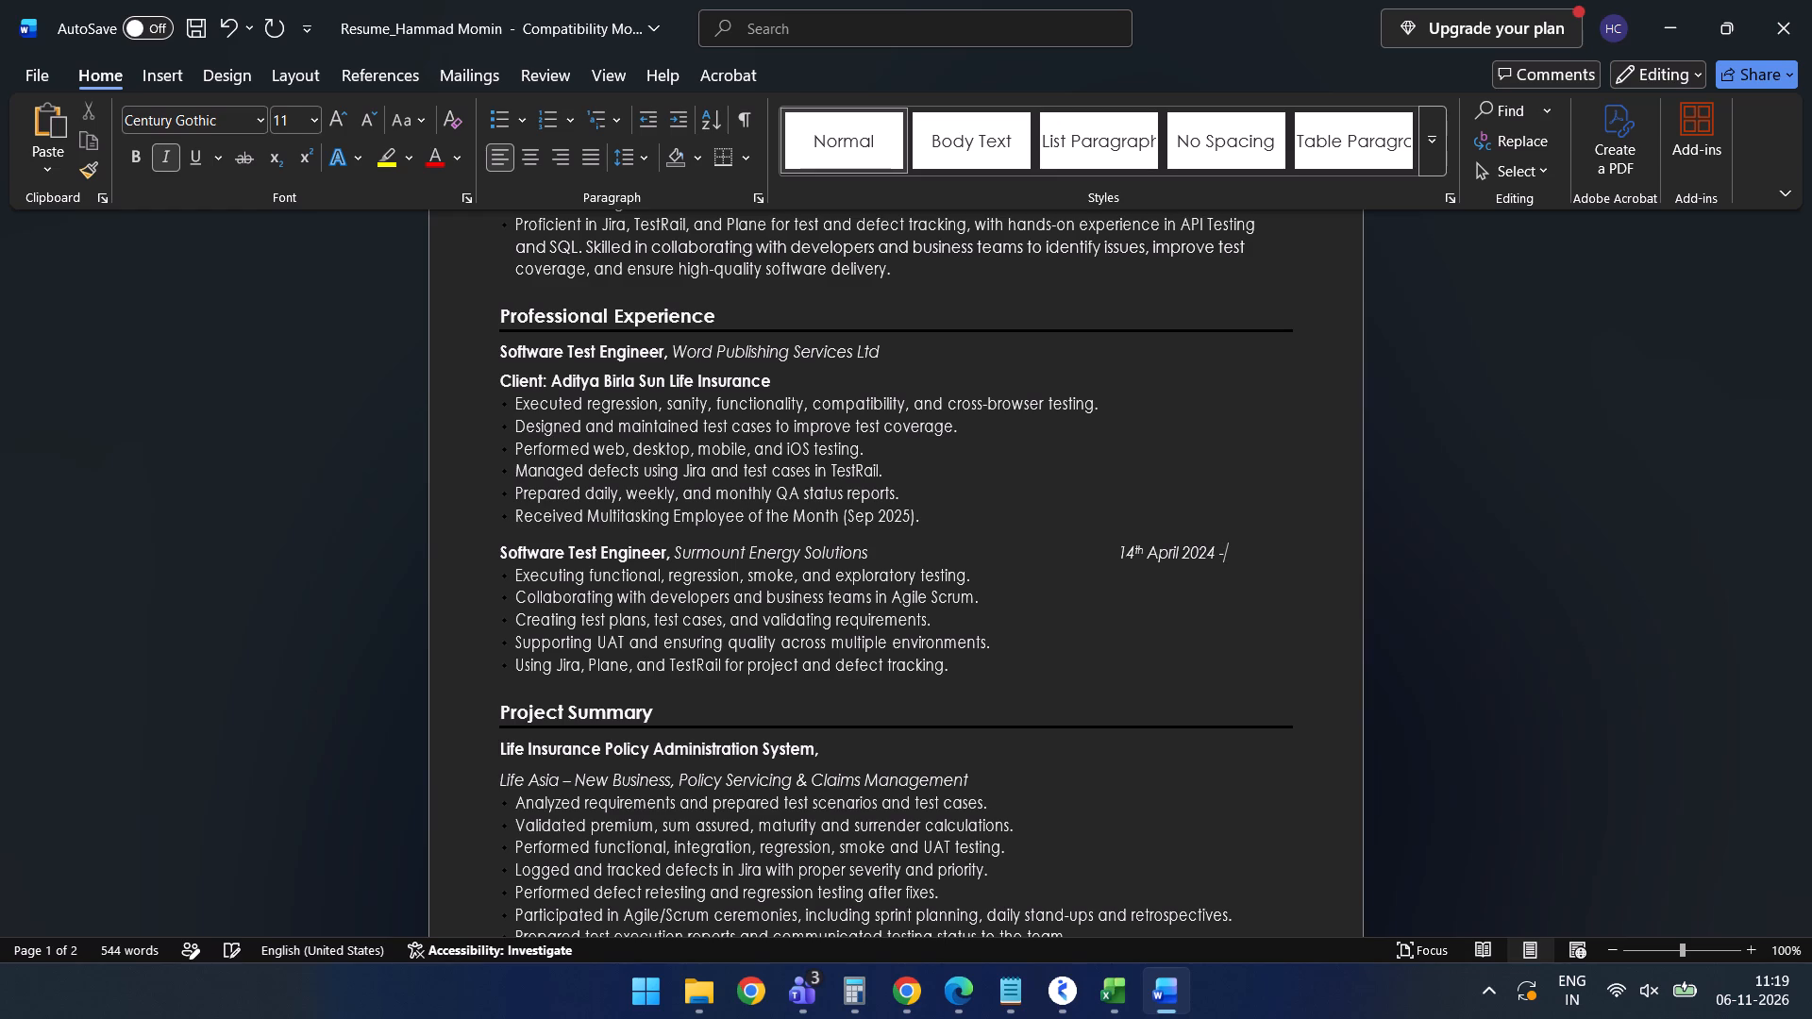
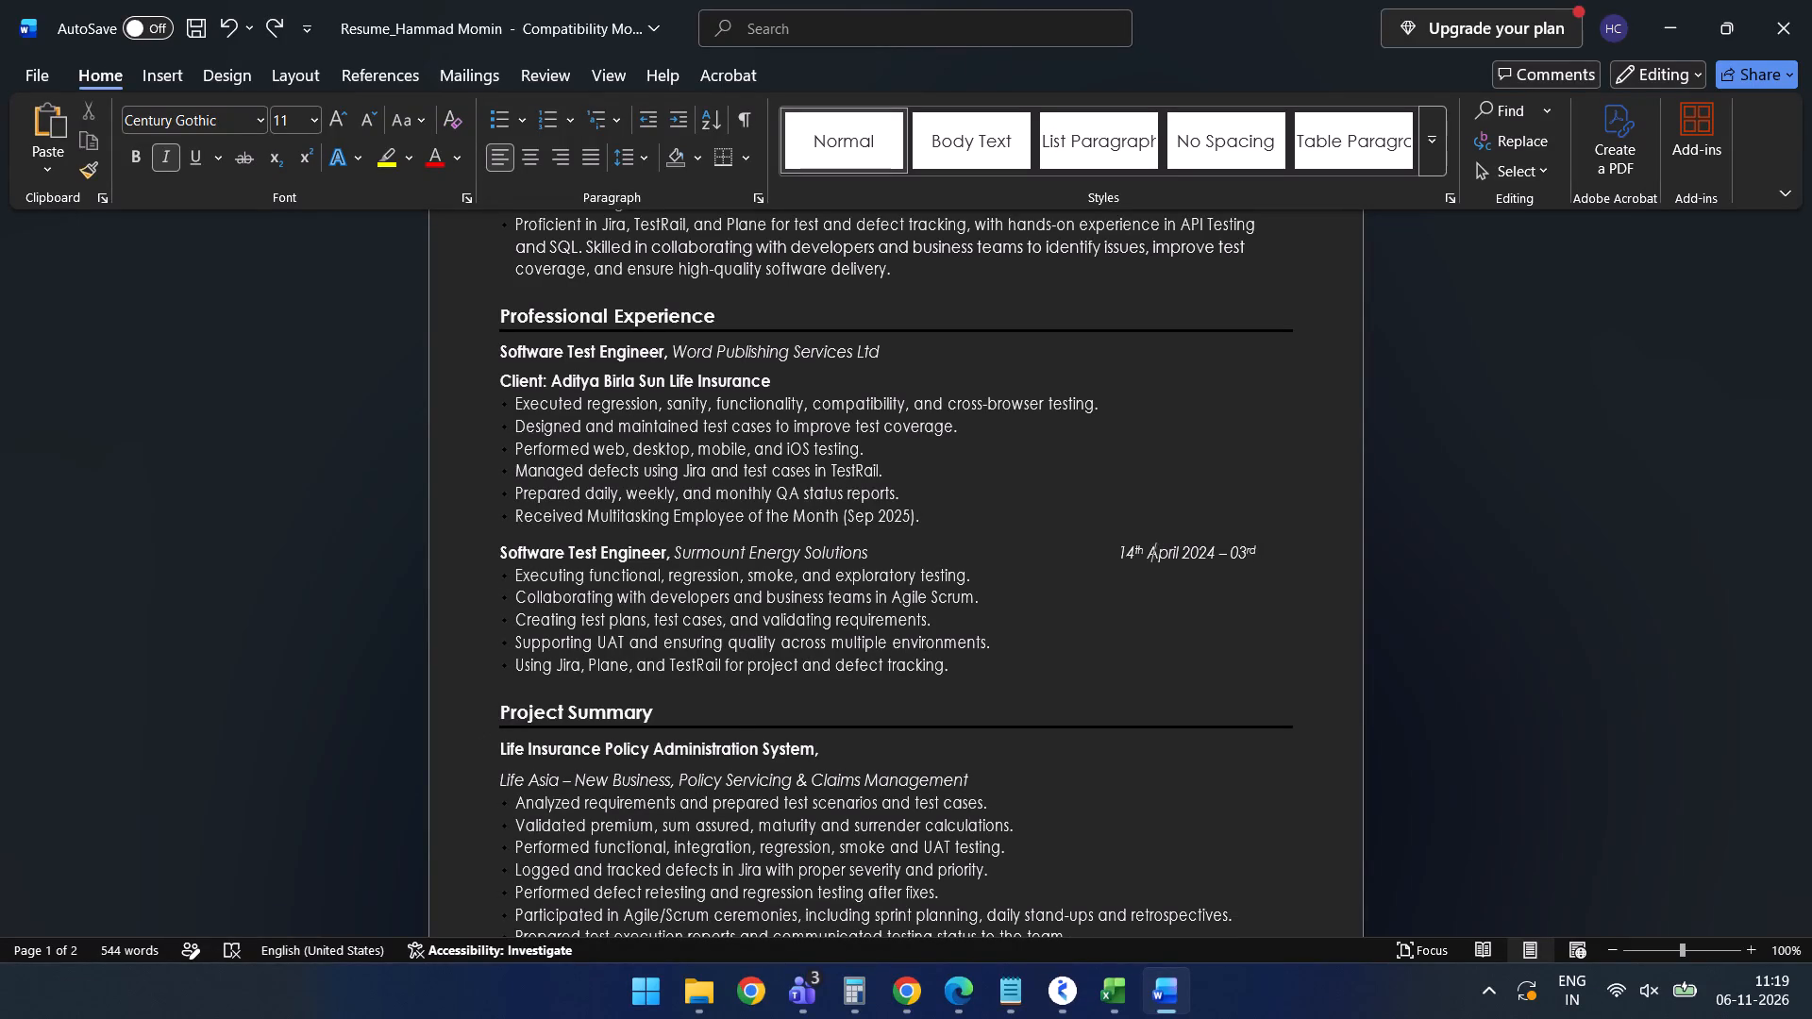
Remove one tab space before 14th April 2024 on the Surmount Energy Solutions line to make room for the rest of the date range.
key(Left)
key(Left)
key(Left)
key(Left)
key(Left)
key(Left)
key(Right)
key(BackSpace)
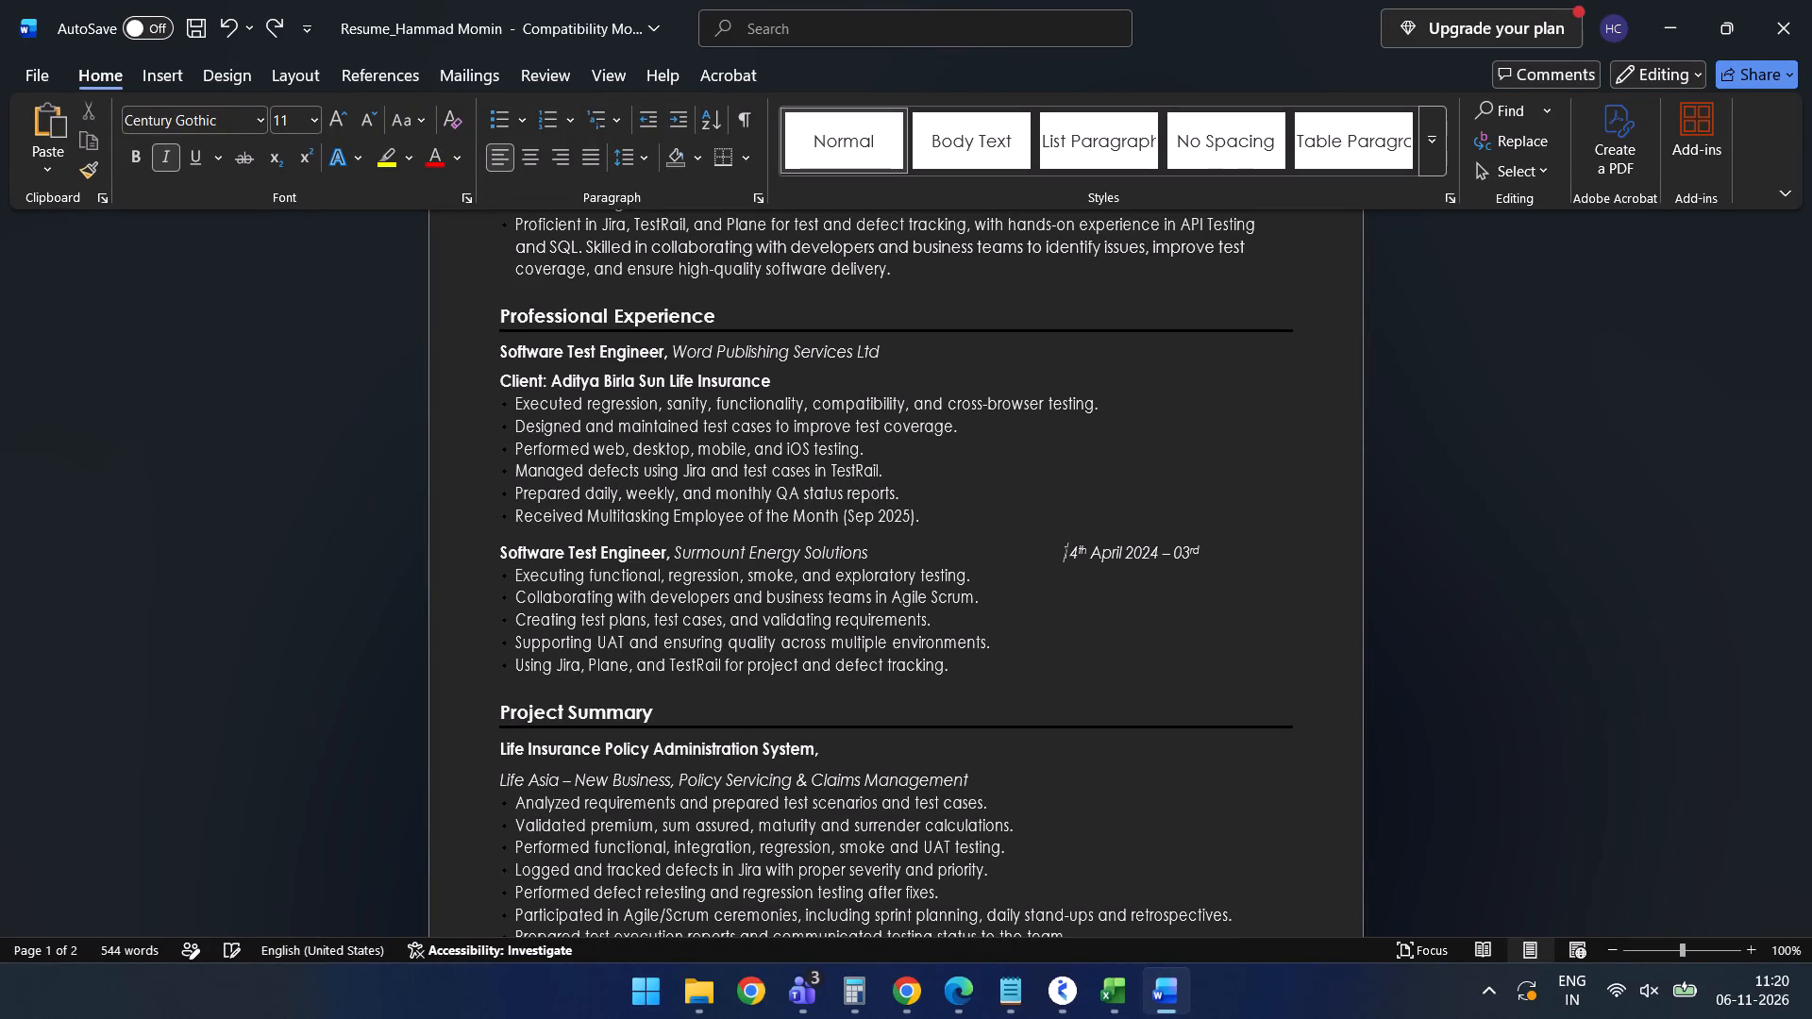
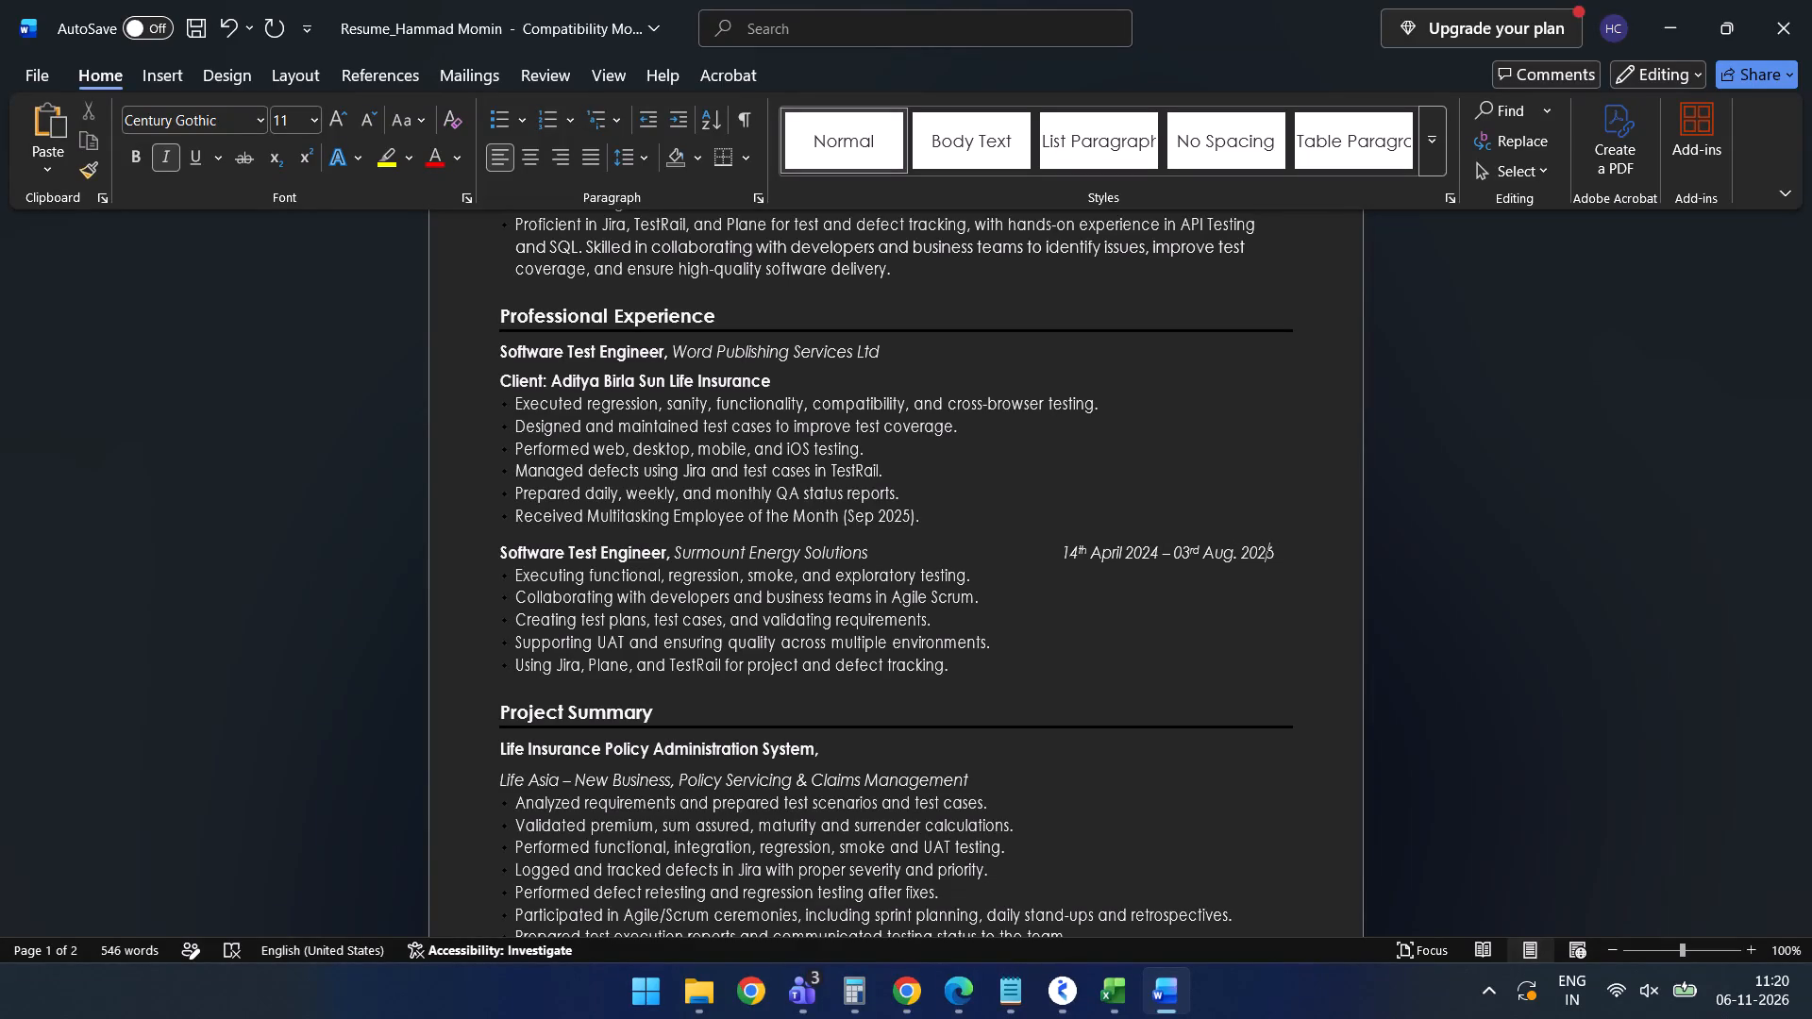
Shorten the start year of the Surmount Energy Solutions date range to '24.
key(Left)
key(BackSpace)
key(BackSpace)
key(apostrophe)
Replace the superscript th and space after 14 with a hyphen so the Surmount Energy Solutions start date reads 14-April '24.
key(Left)
key(Left)
key(Left)
key(Left)
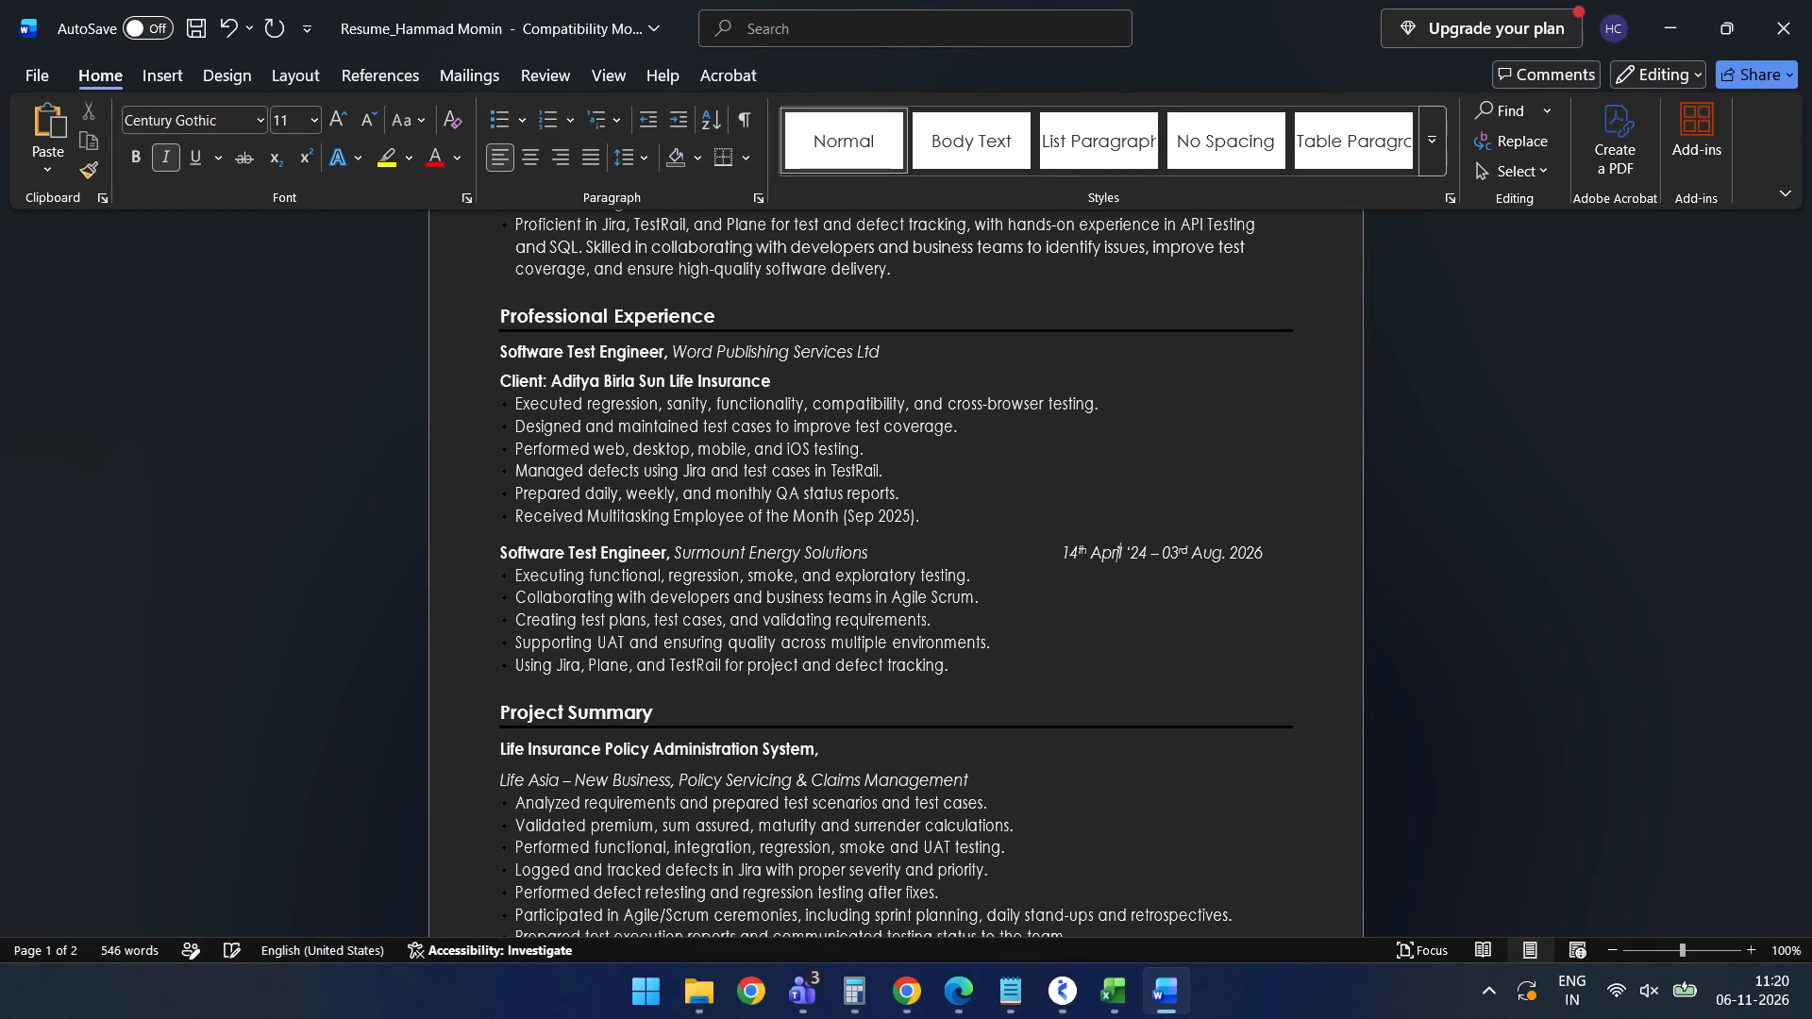
key(Left)
key(Left)
key(Left)
key(BackSpace)
key(BackSpace)
key(BackSpace)
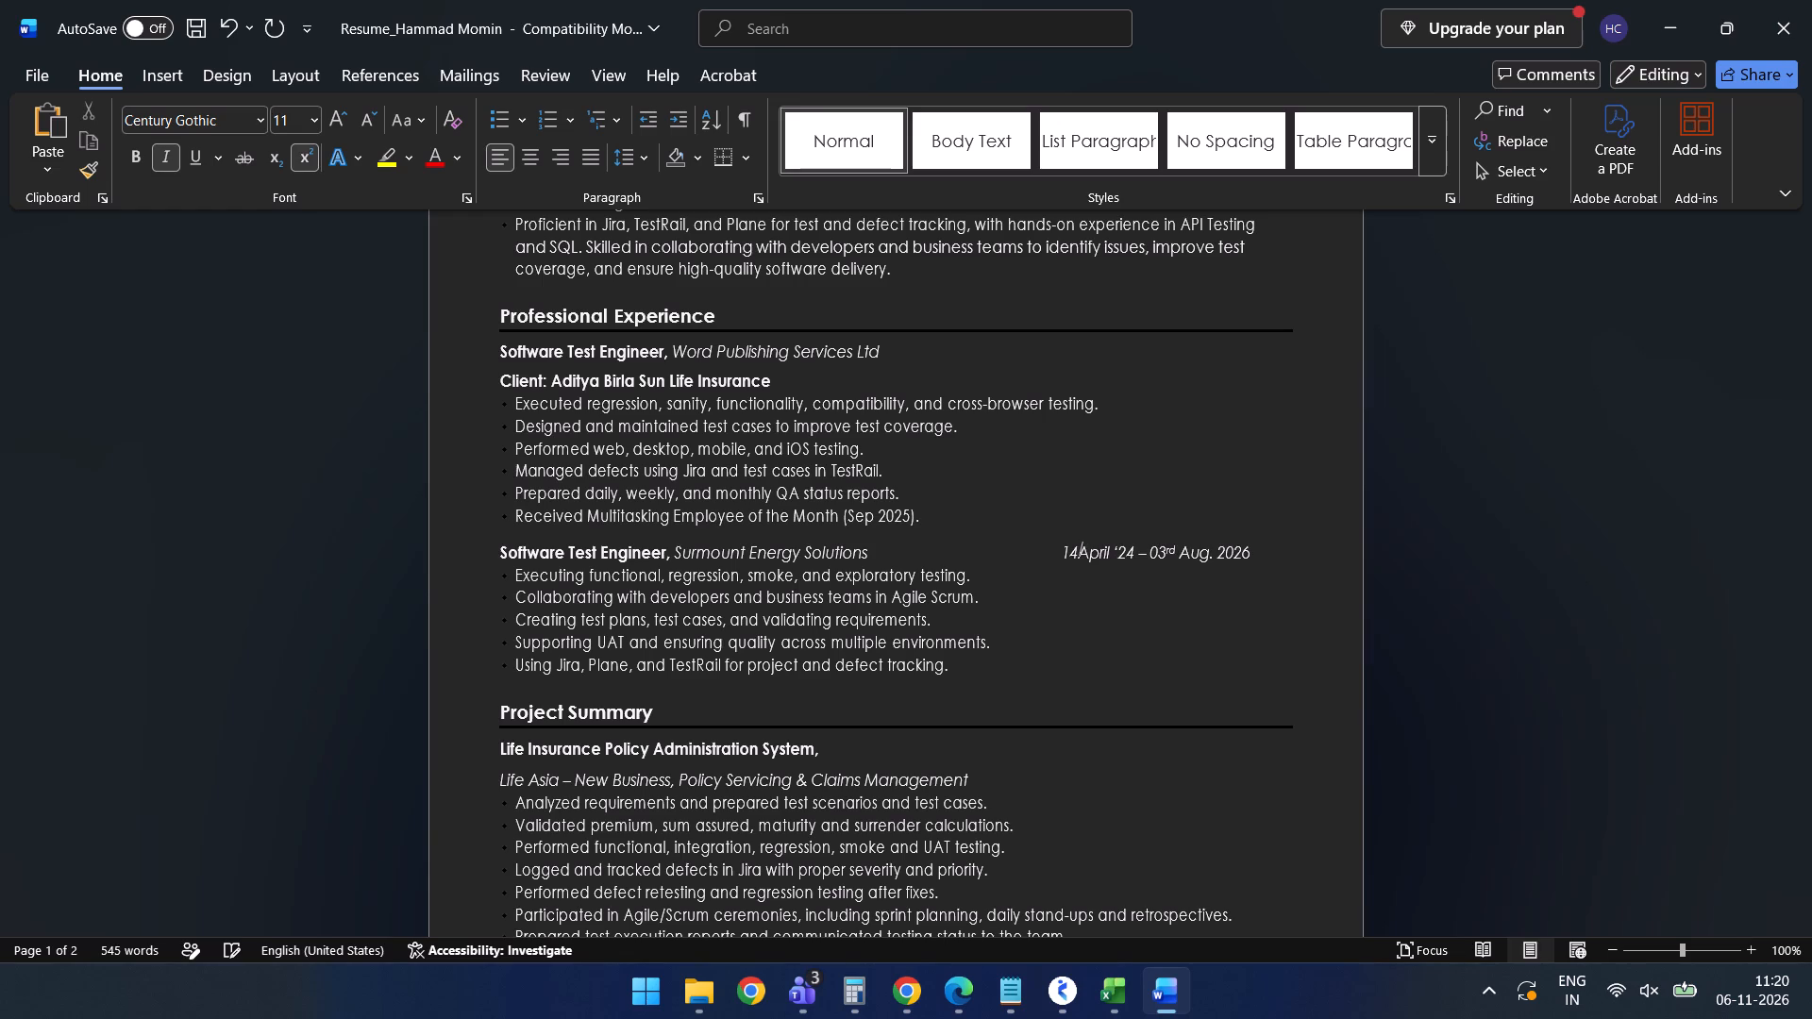
key(minus)
Replace the superscript rd and space after 03 with a hyphen so the Surmount Energy Solutions end date begins 03-Aug.
key(Right)
key(Right)
key(Right)
key(Right)
key(Right)
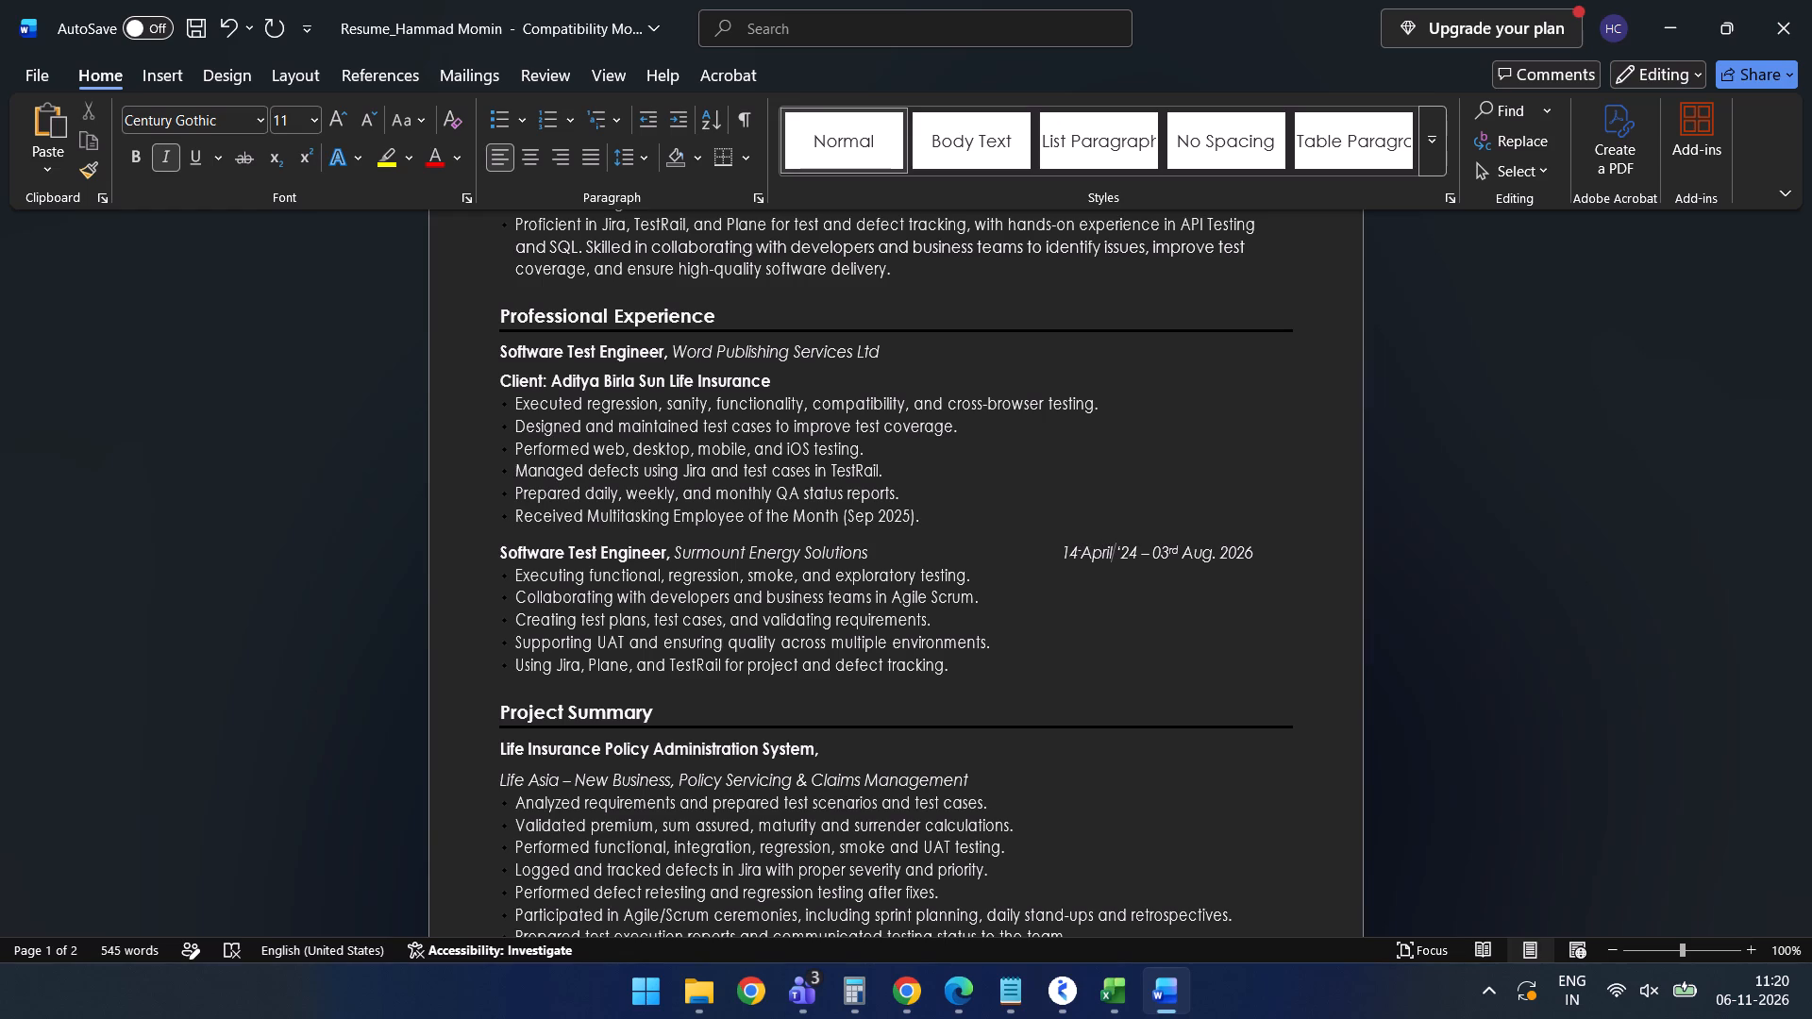
key(Right)
key(Right)
key(Right)
key(Right)
key(Right)
key(Right)
key(Right)
key(Right)
key(Right)
key(Right)
key(Right)
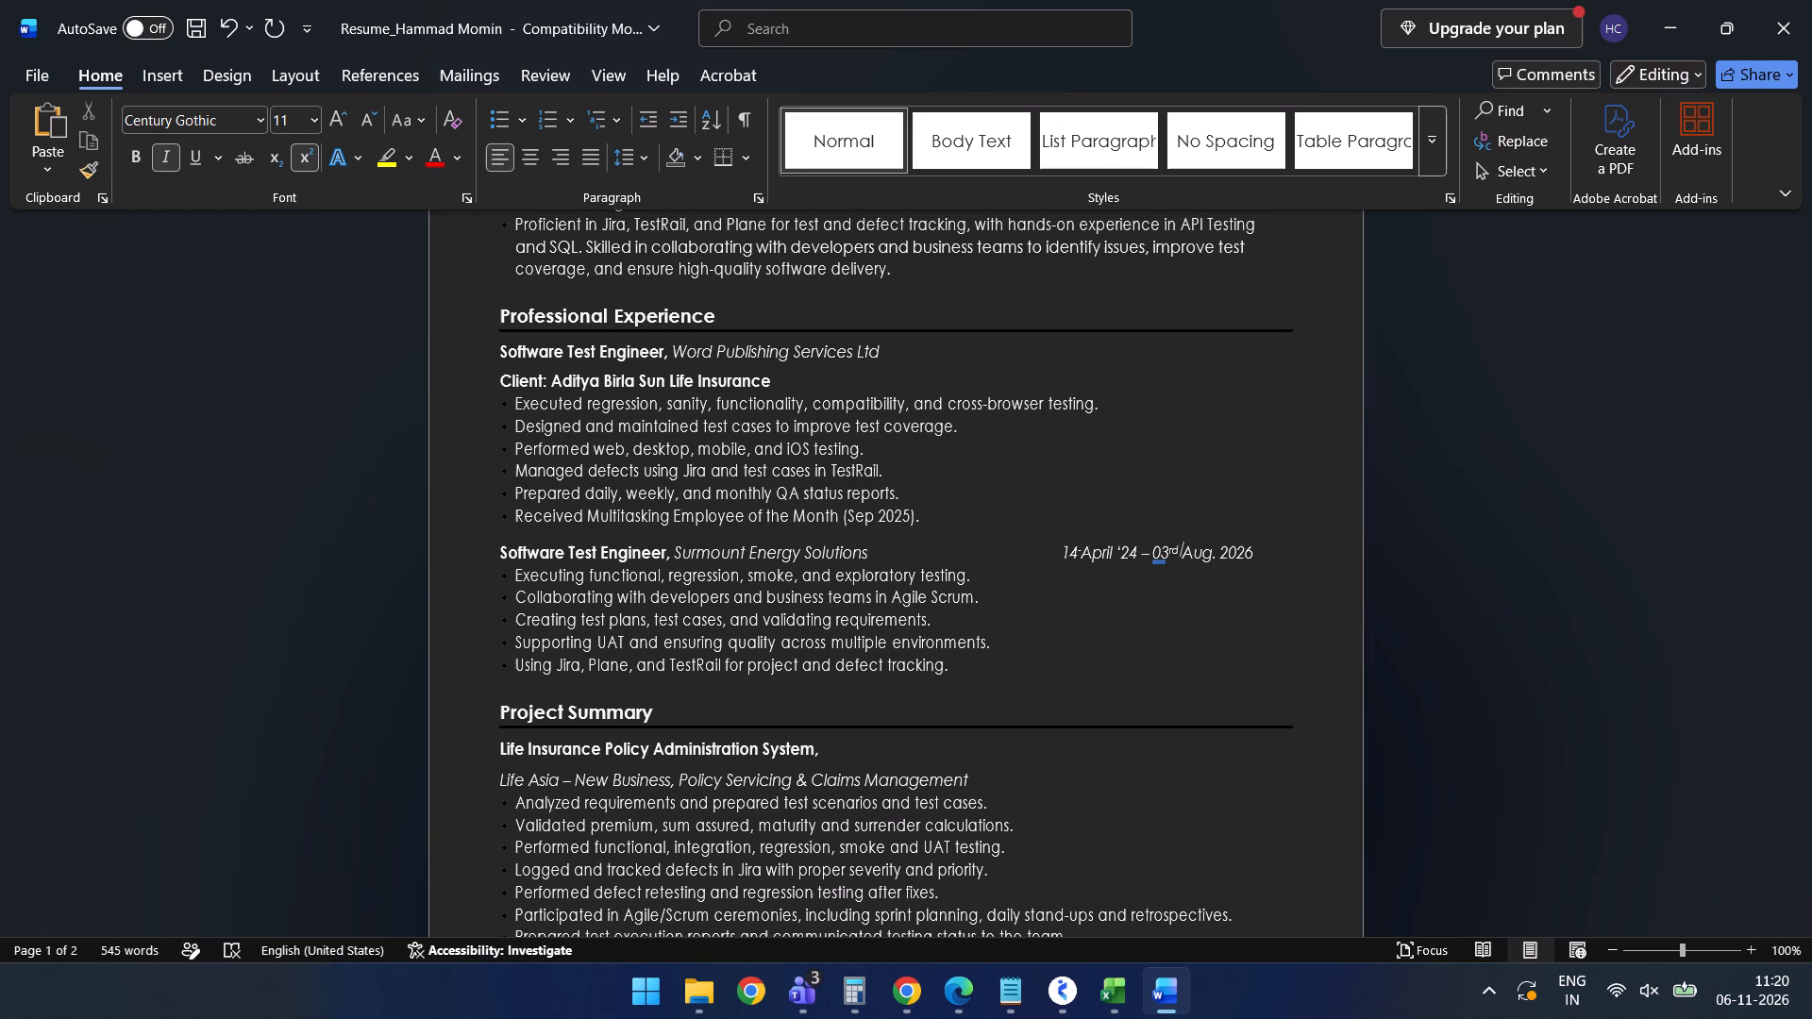
key(BackSpace)
key(BackSpace)
key(BackSpace)
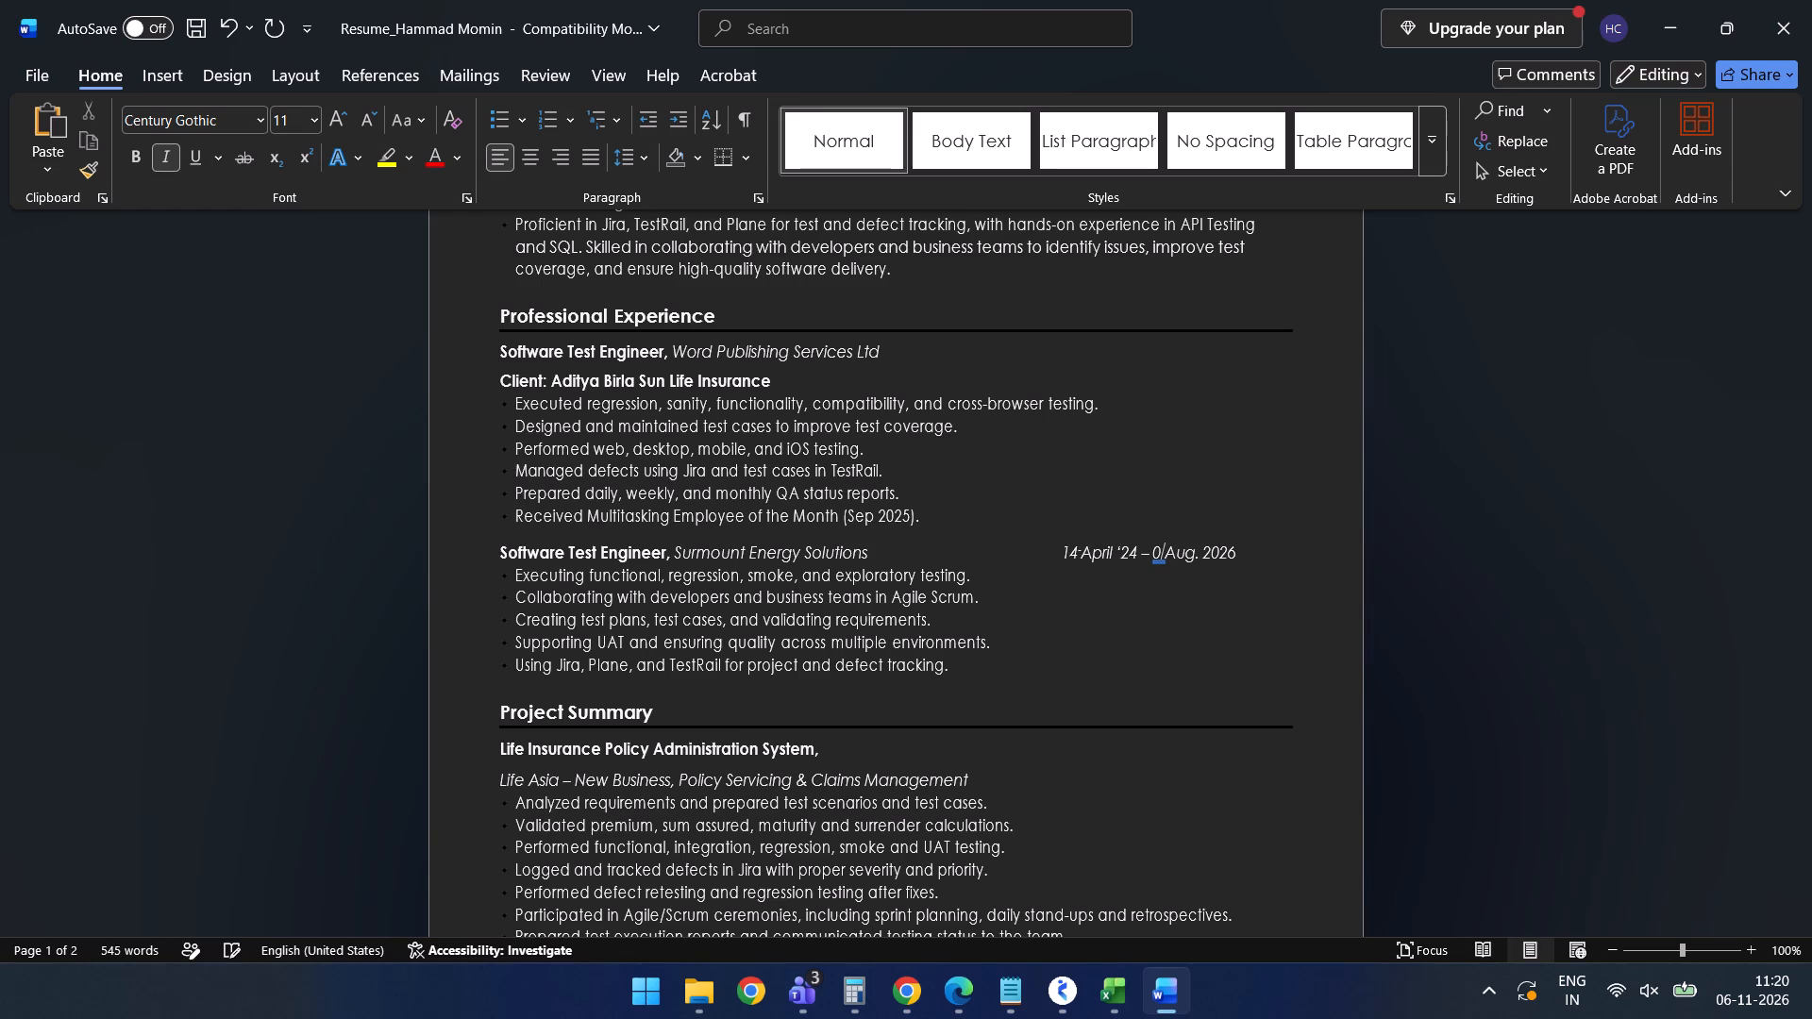
key(3)
key(Right)
key(BackSpace)
key(minus)
key(Right)
key(Left)
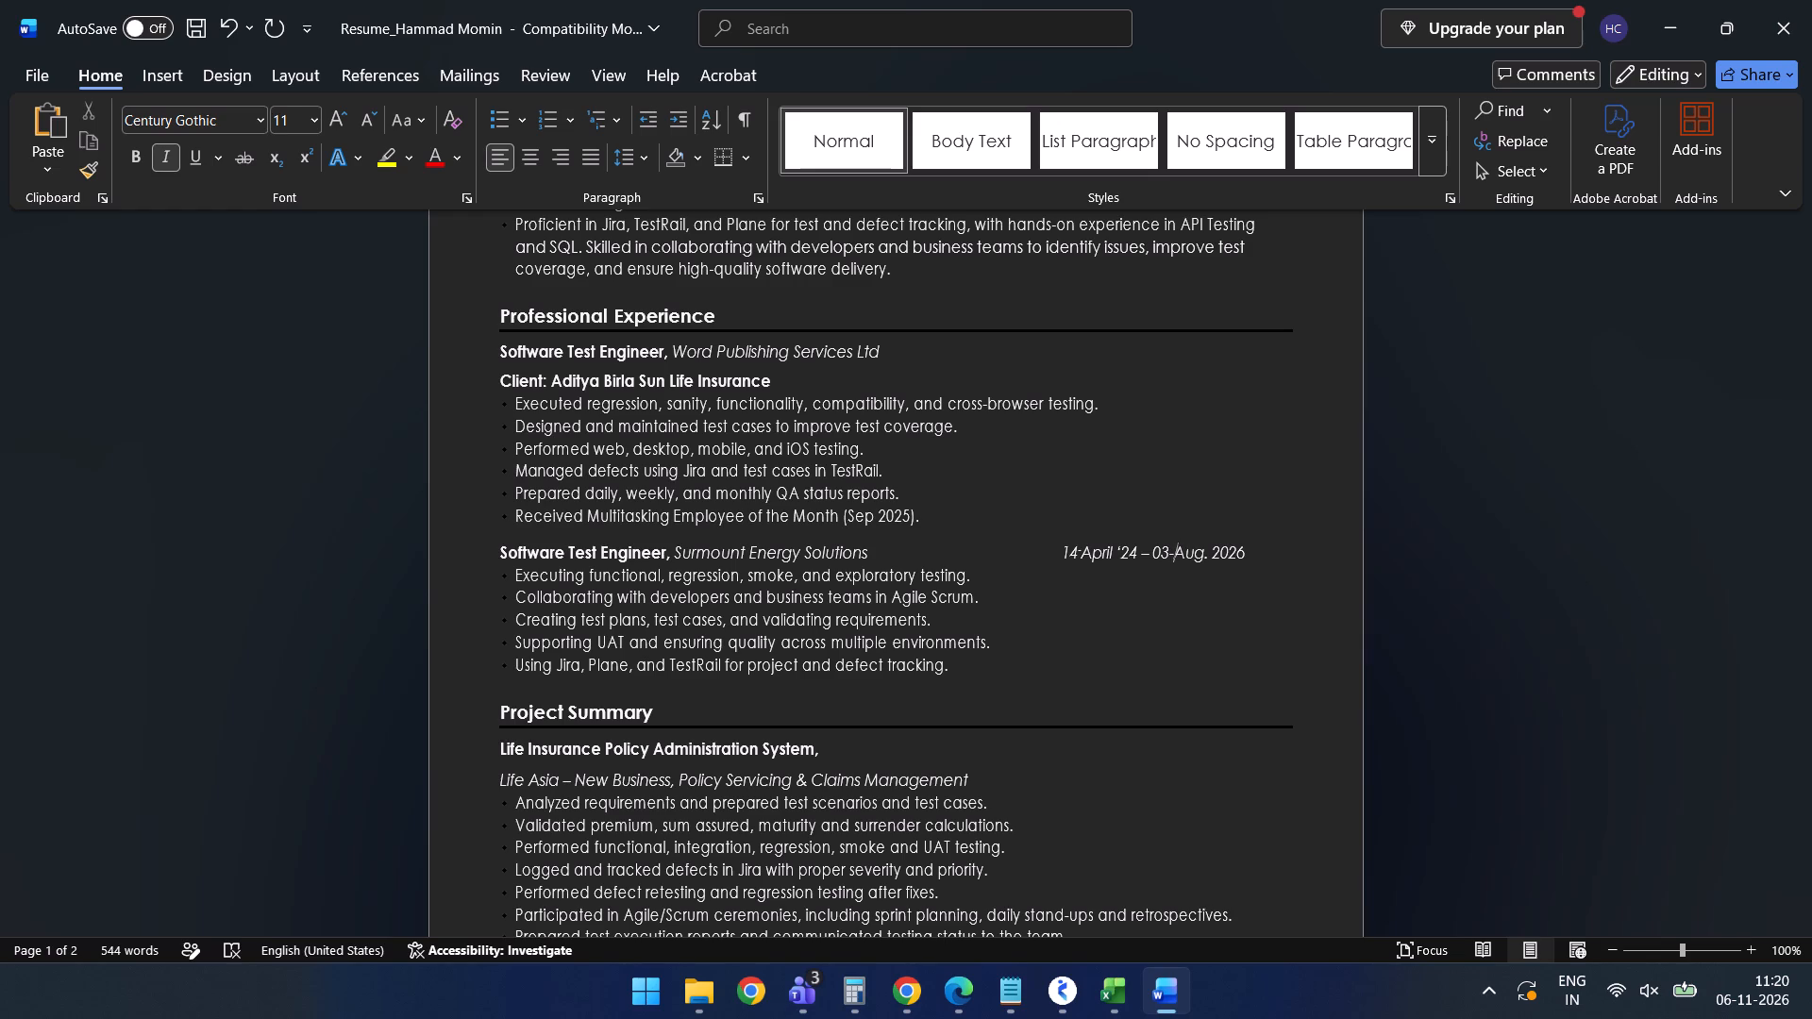
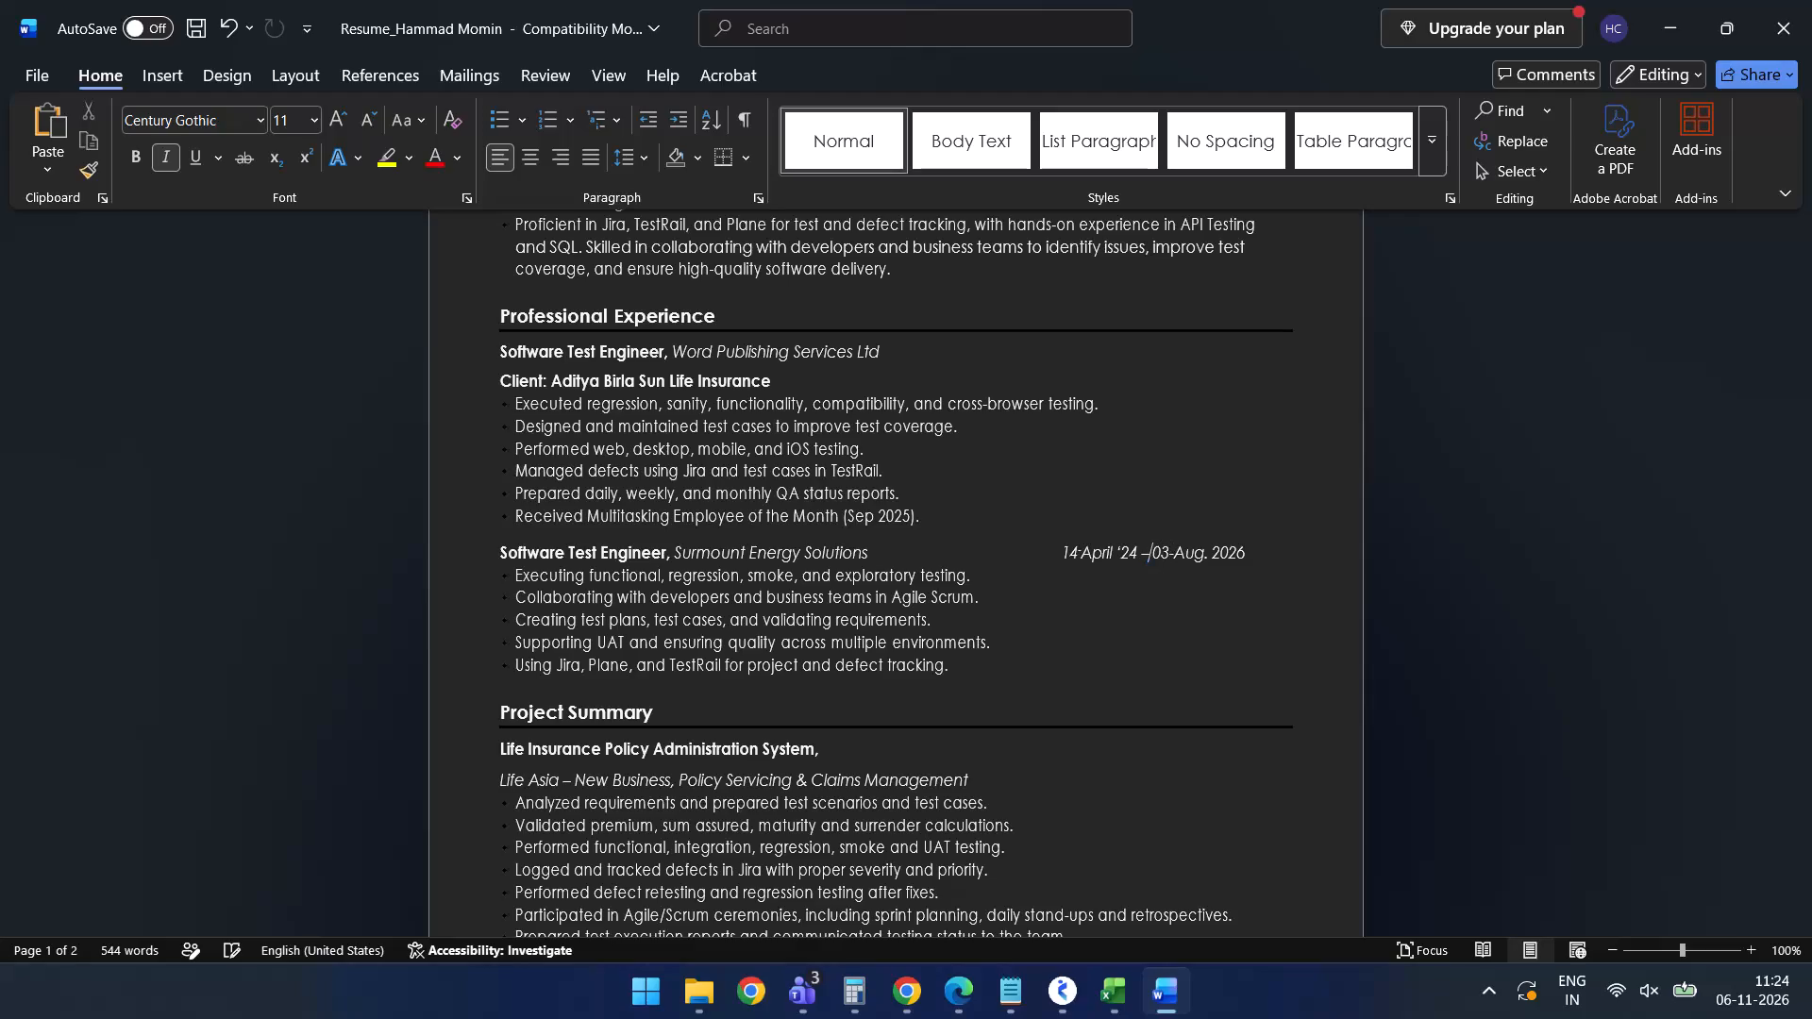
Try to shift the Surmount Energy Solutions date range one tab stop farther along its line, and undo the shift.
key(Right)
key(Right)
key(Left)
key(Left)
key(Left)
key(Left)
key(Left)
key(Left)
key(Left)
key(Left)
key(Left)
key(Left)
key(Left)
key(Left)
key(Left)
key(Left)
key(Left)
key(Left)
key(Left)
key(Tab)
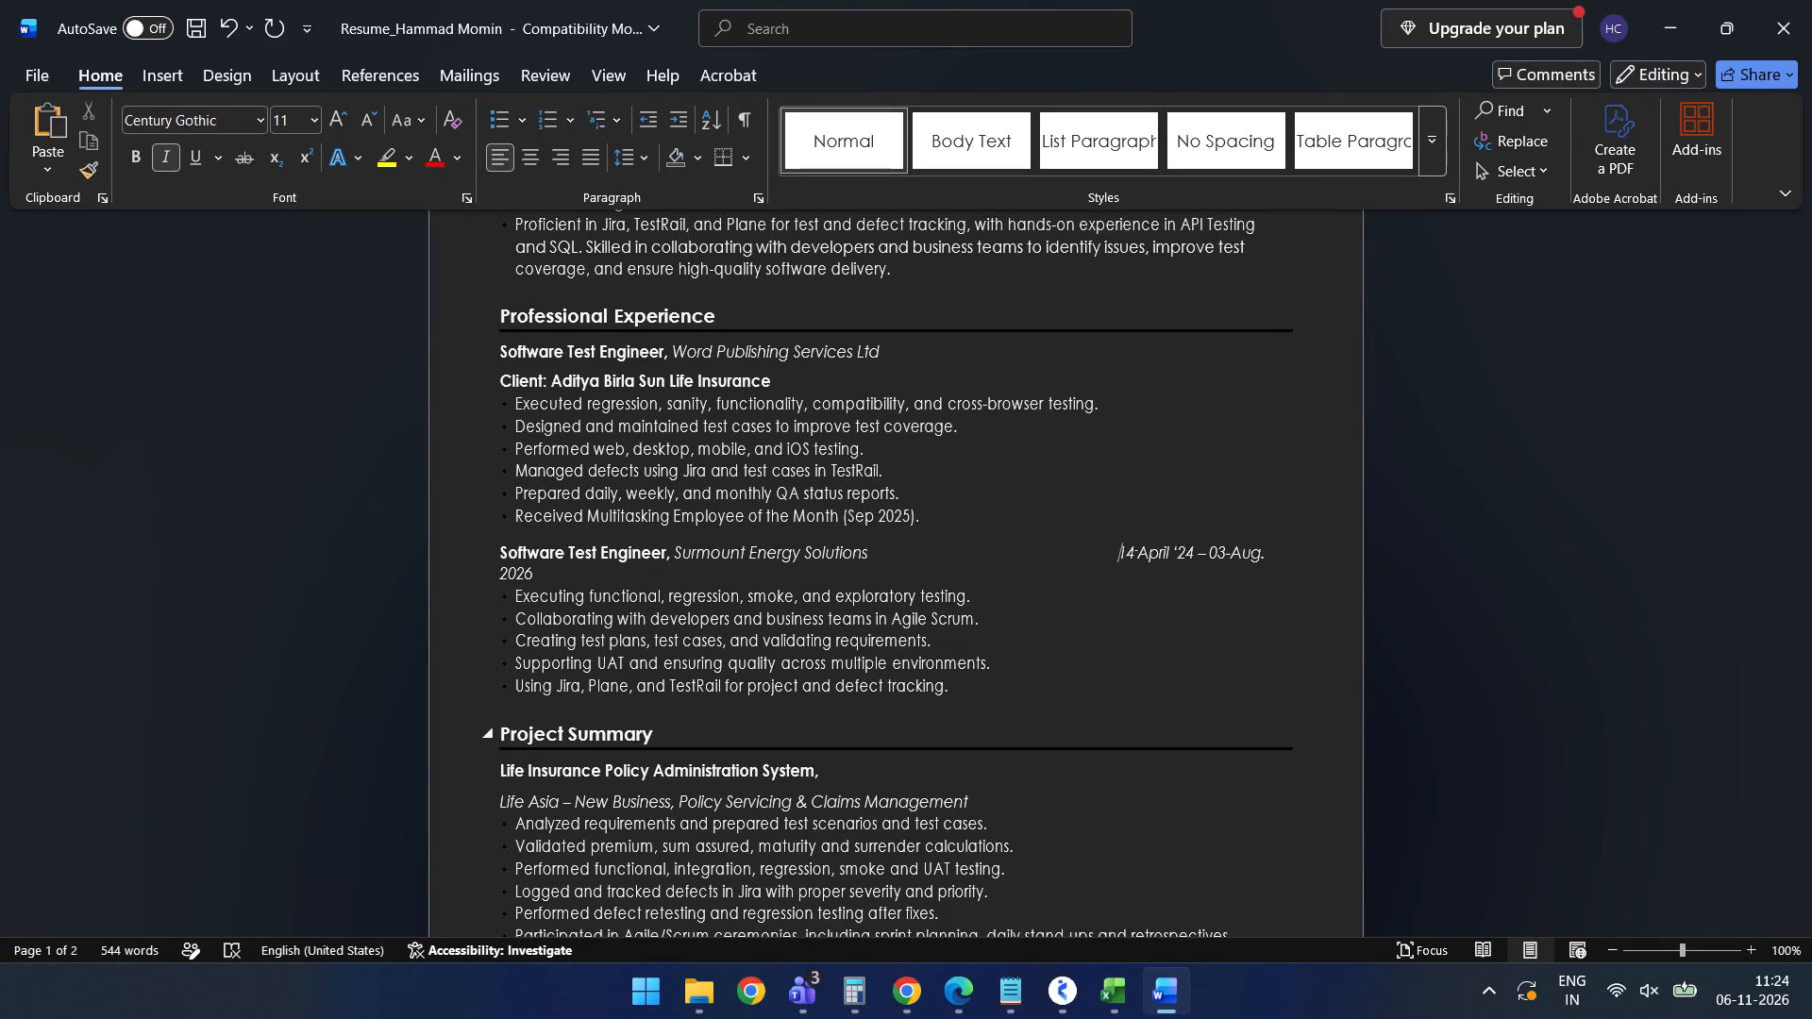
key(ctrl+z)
Shorten the end year of the Surmount Energy Solutions date range to '26.
key(Right)
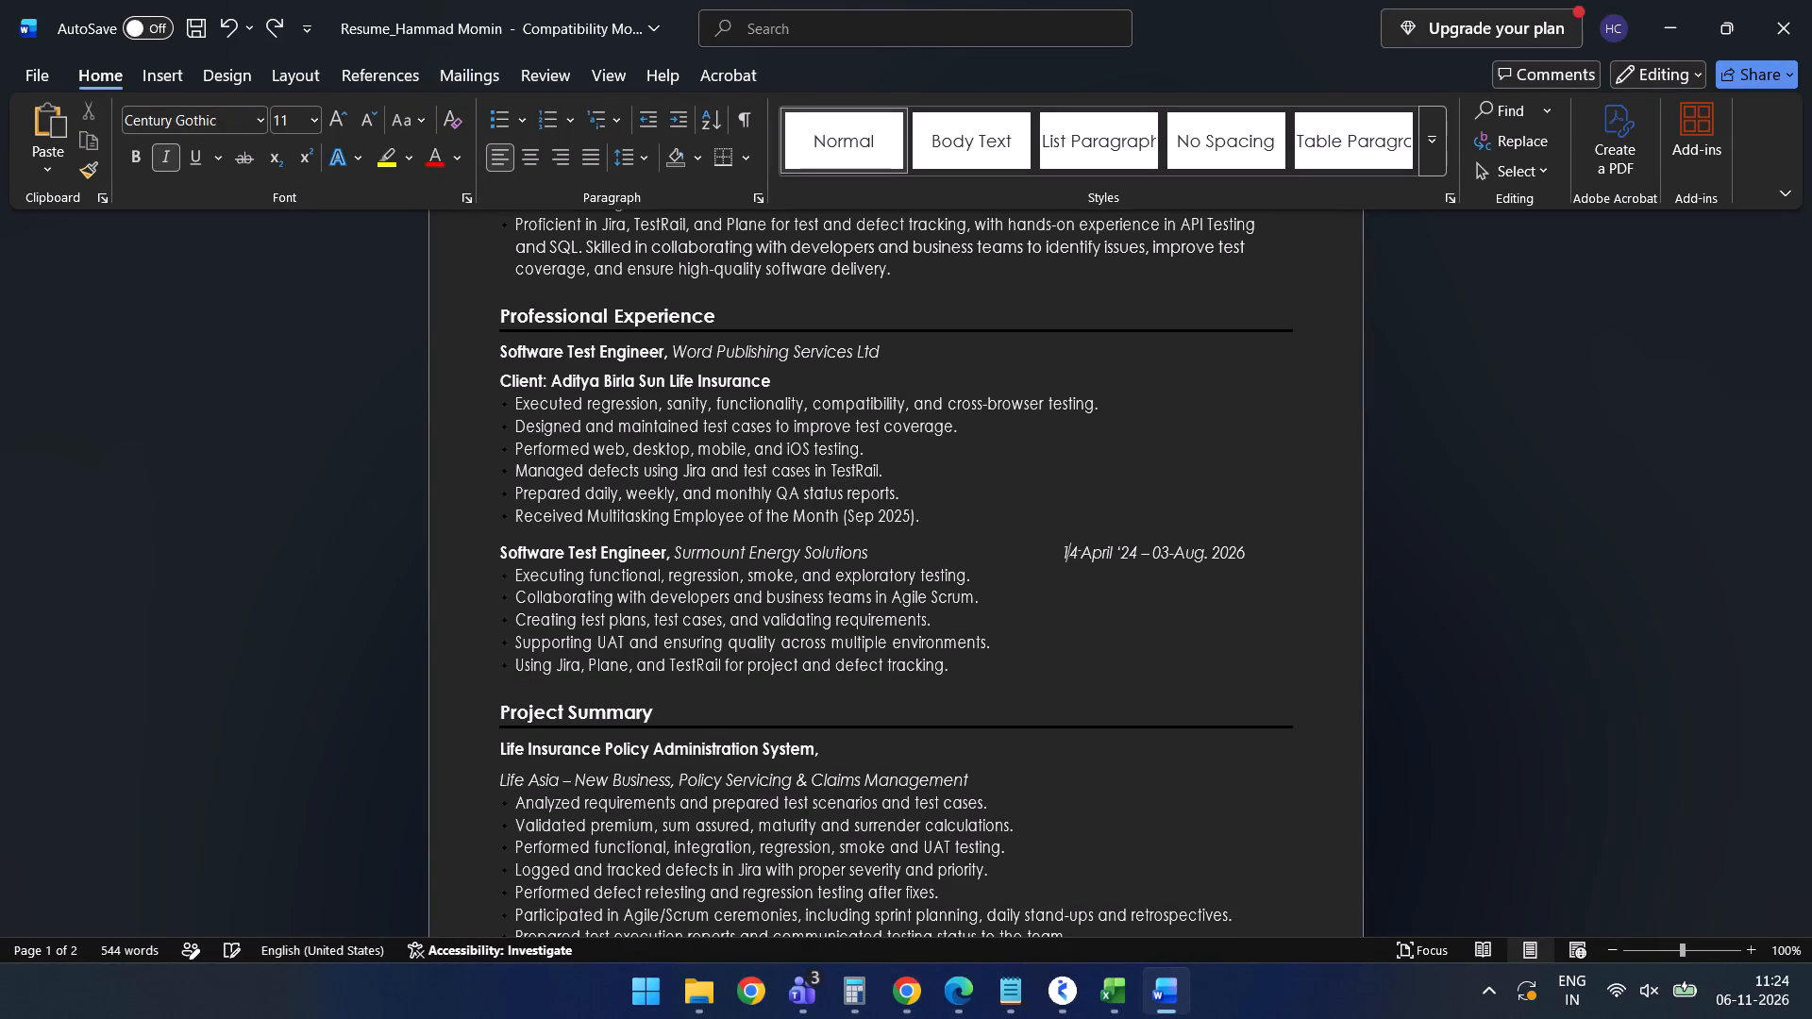
key(Right)
key(Right)
key(Right)
key(Right)
key(Right)
key(Right)
key(Right)
key(Right)
key(Right)
key(Right)
key(Right)
key(Right)
key(Right)
key(Right)
key(Right)
key(Right)
key(Right)
key(Right)
key(Right)
key(Right)
key(Right)
key(Right)
key(BackSpace)
key(BackSpace)
key(apostrophe)
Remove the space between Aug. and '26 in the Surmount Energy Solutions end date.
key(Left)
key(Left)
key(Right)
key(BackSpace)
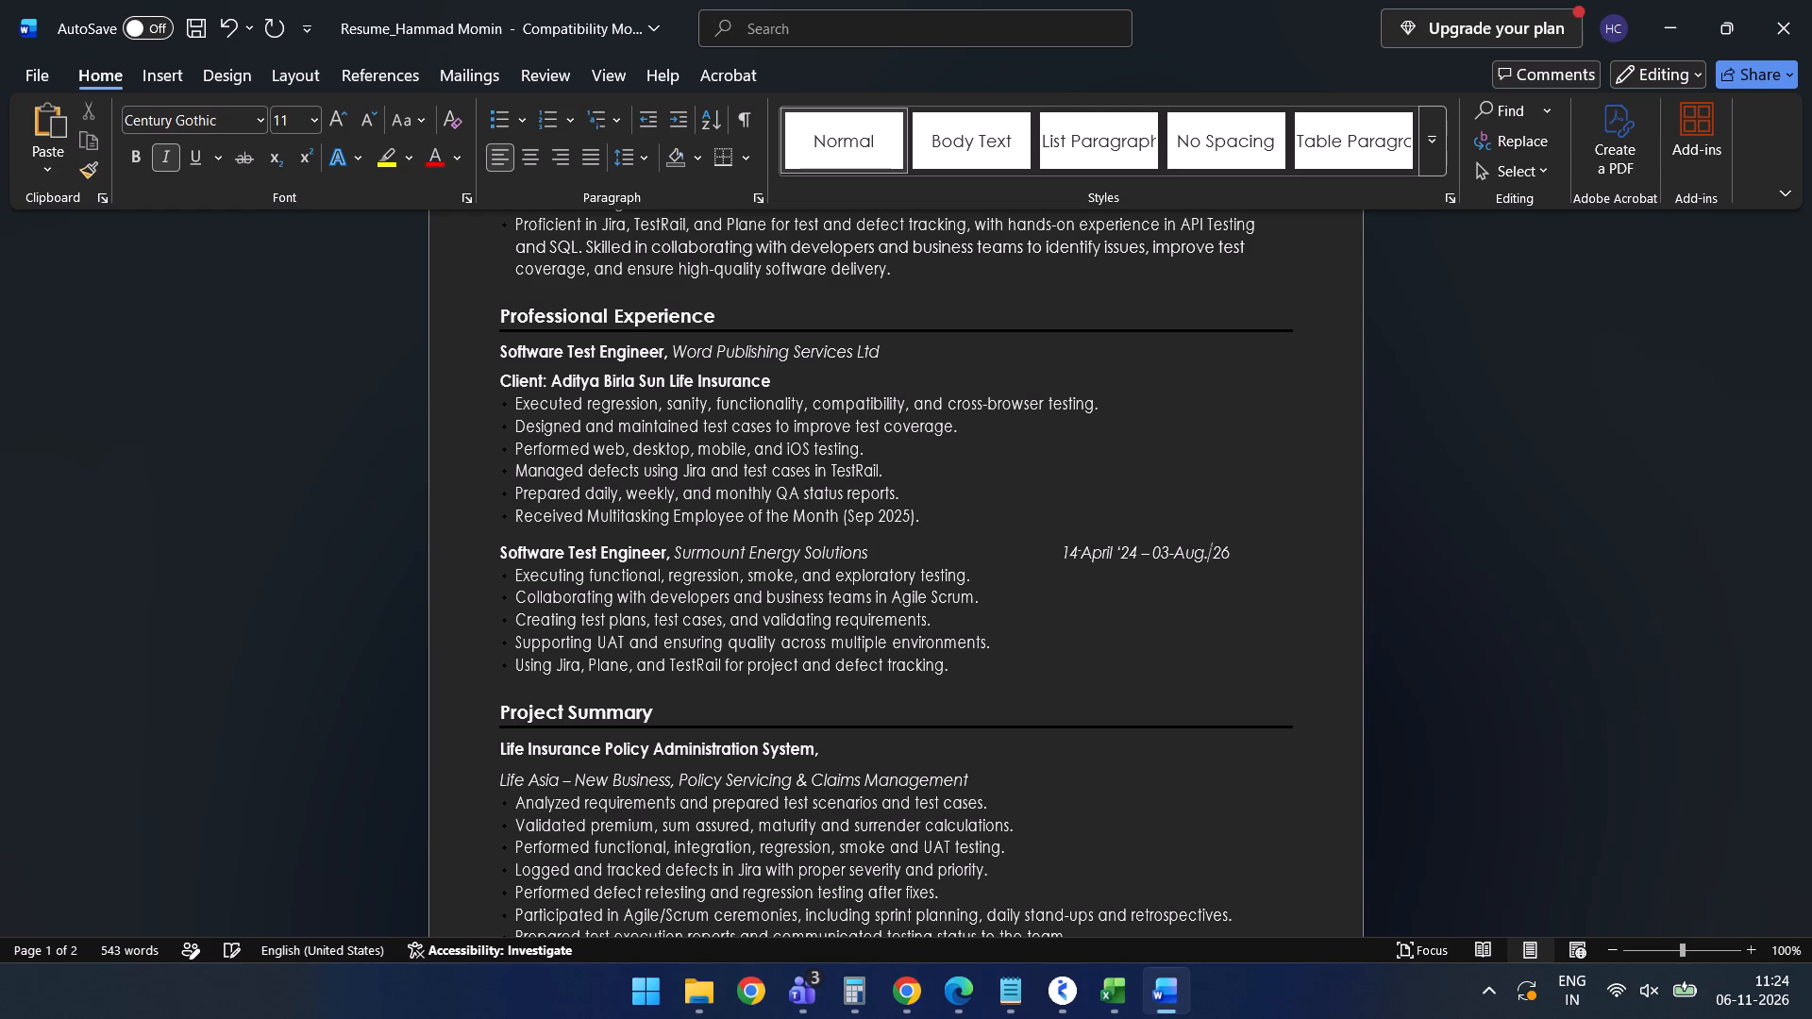
Insert a tab before the Surmount Energy Solutions date range to shift it farther toward the page margin.
key(Right)
key(Left)
key(Left)
key(Left)
key(Left)
key(Left)
key(Left)
key(Left)
key(Left)
key(Left)
key(Left)
key(Left)
key(Left)
key(Left)
key(Left)
key(Left)
key(Left)
key(Left)
key(Left)
key(Left)
key(Left)
key(Left)
key(Left)
key(Left)
key(Tab)
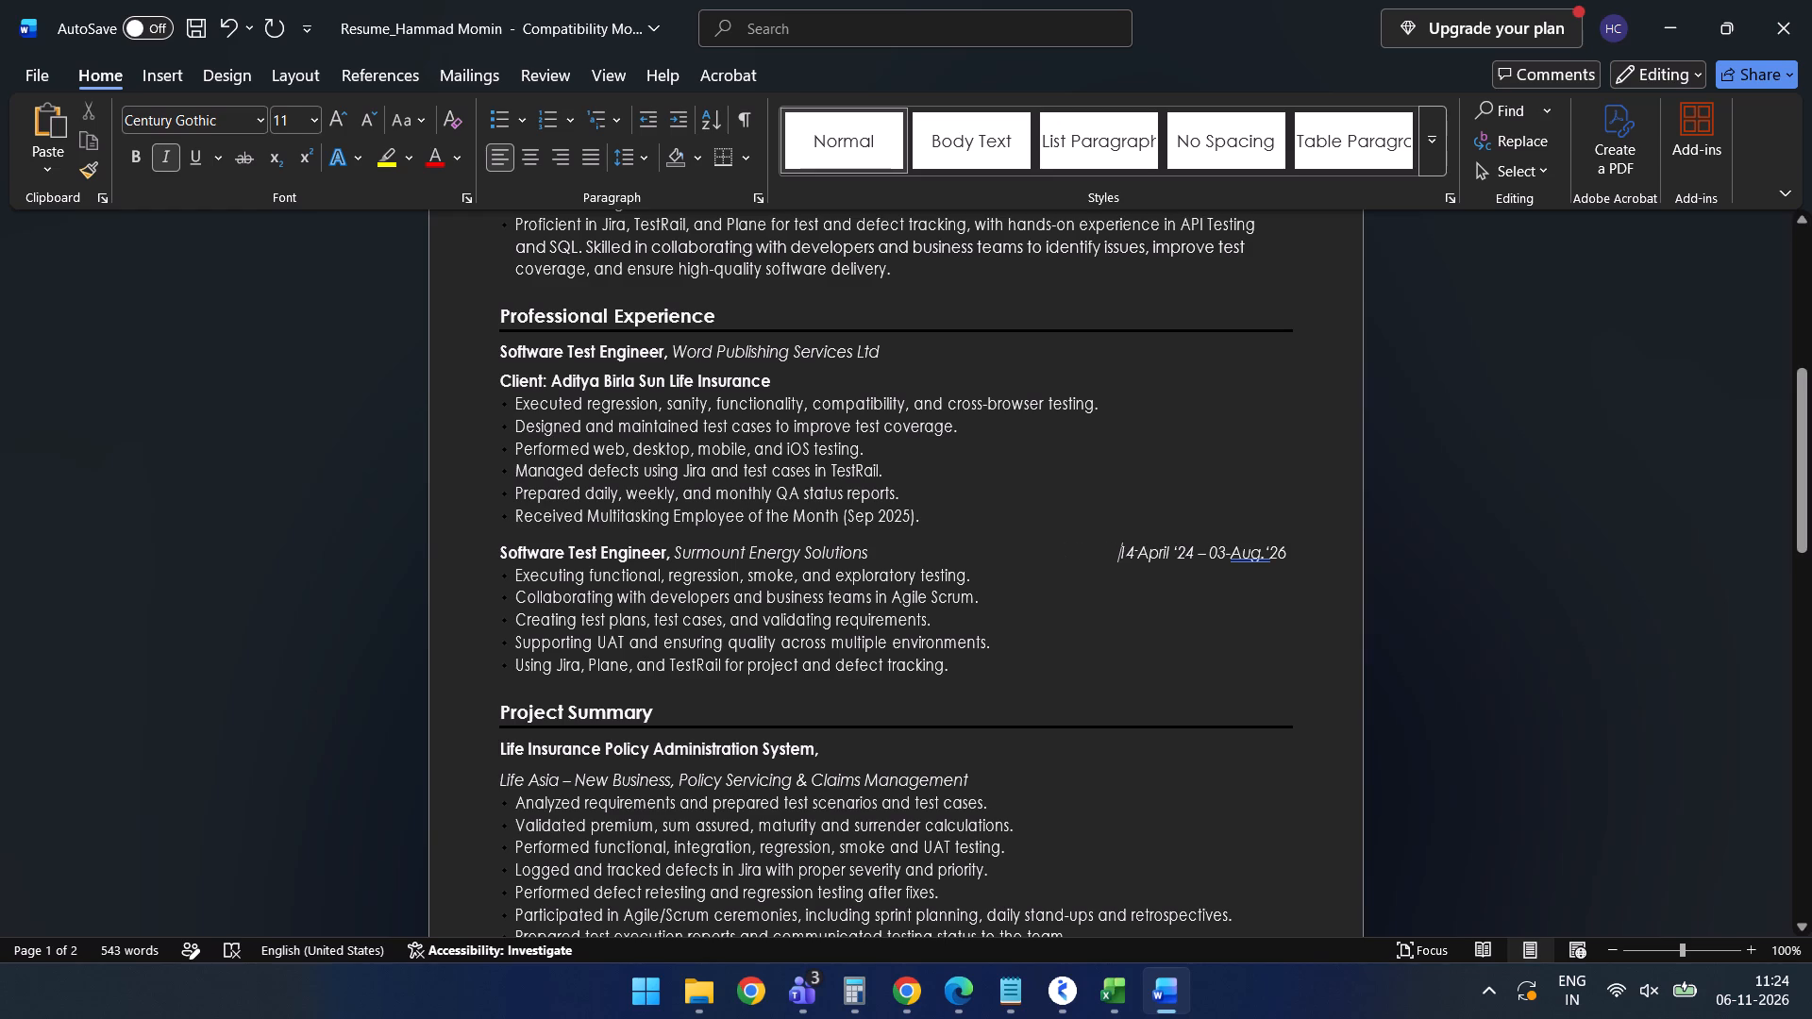
Insert a space between Aug. and '26 in the Surmount Energy Solutions end date.
click(1165, 358)
click(1173, 551)
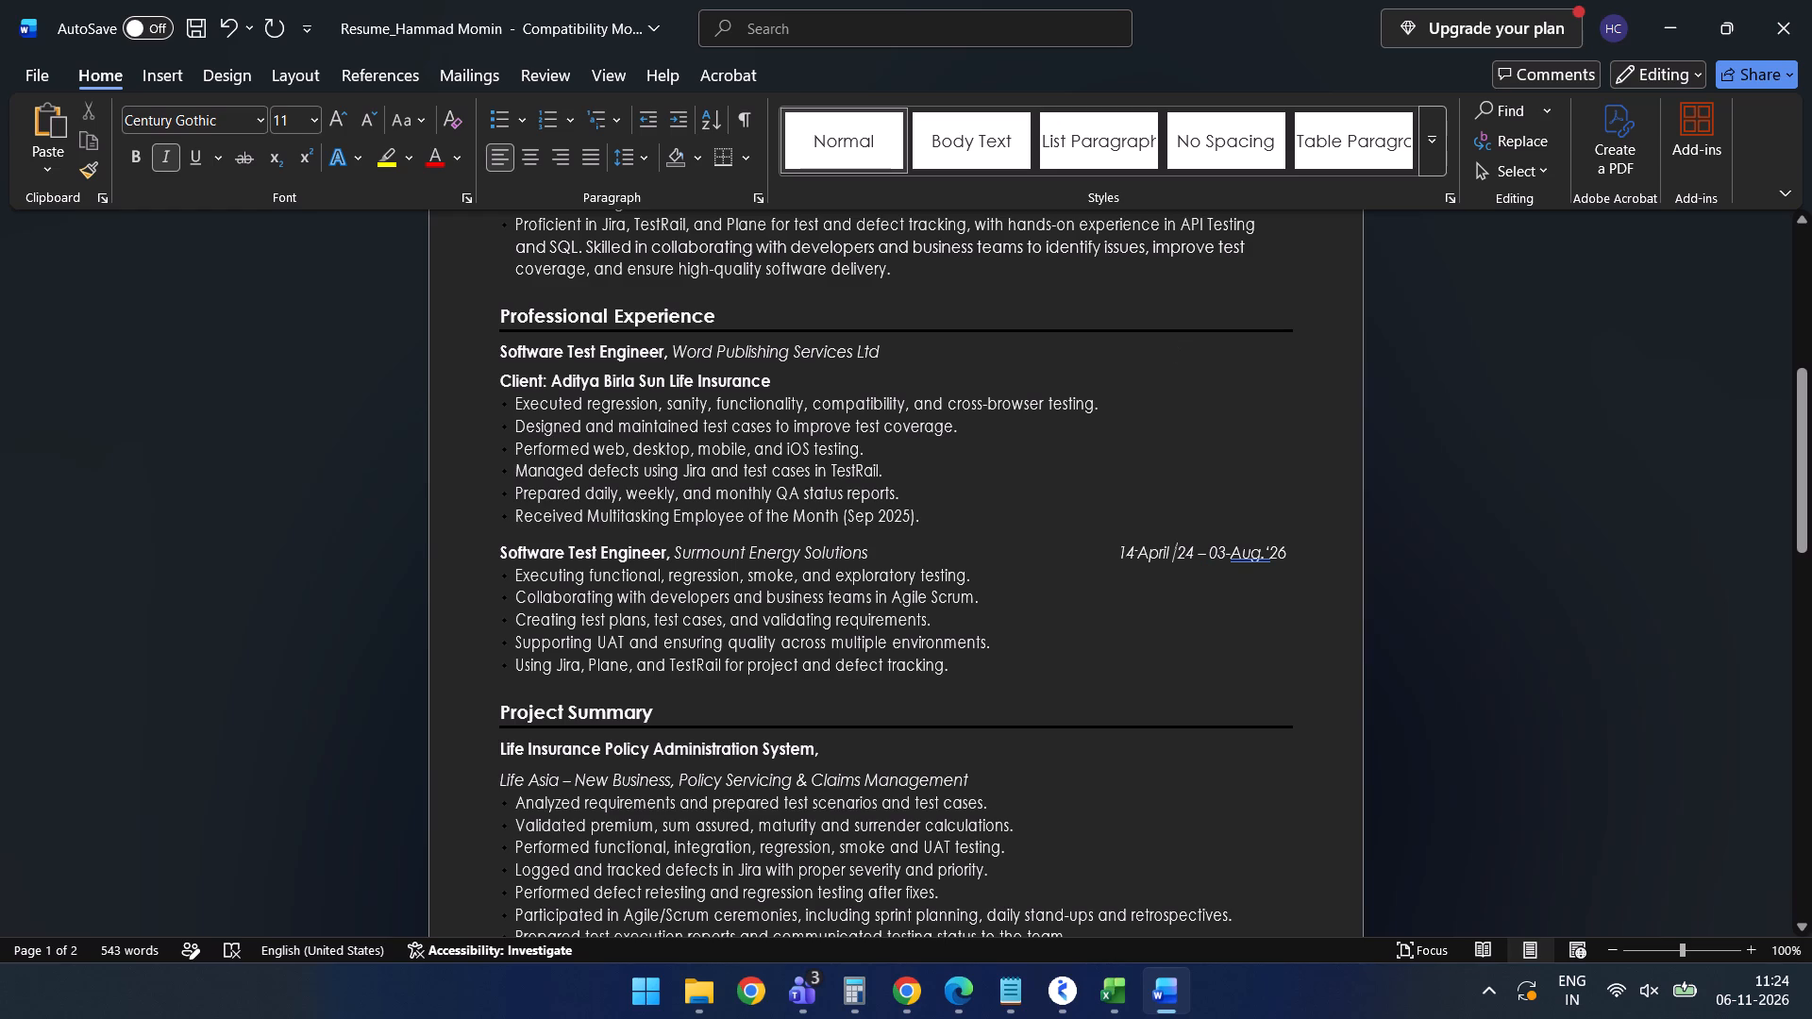
click(1263, 552)
key(Right)
key(space)
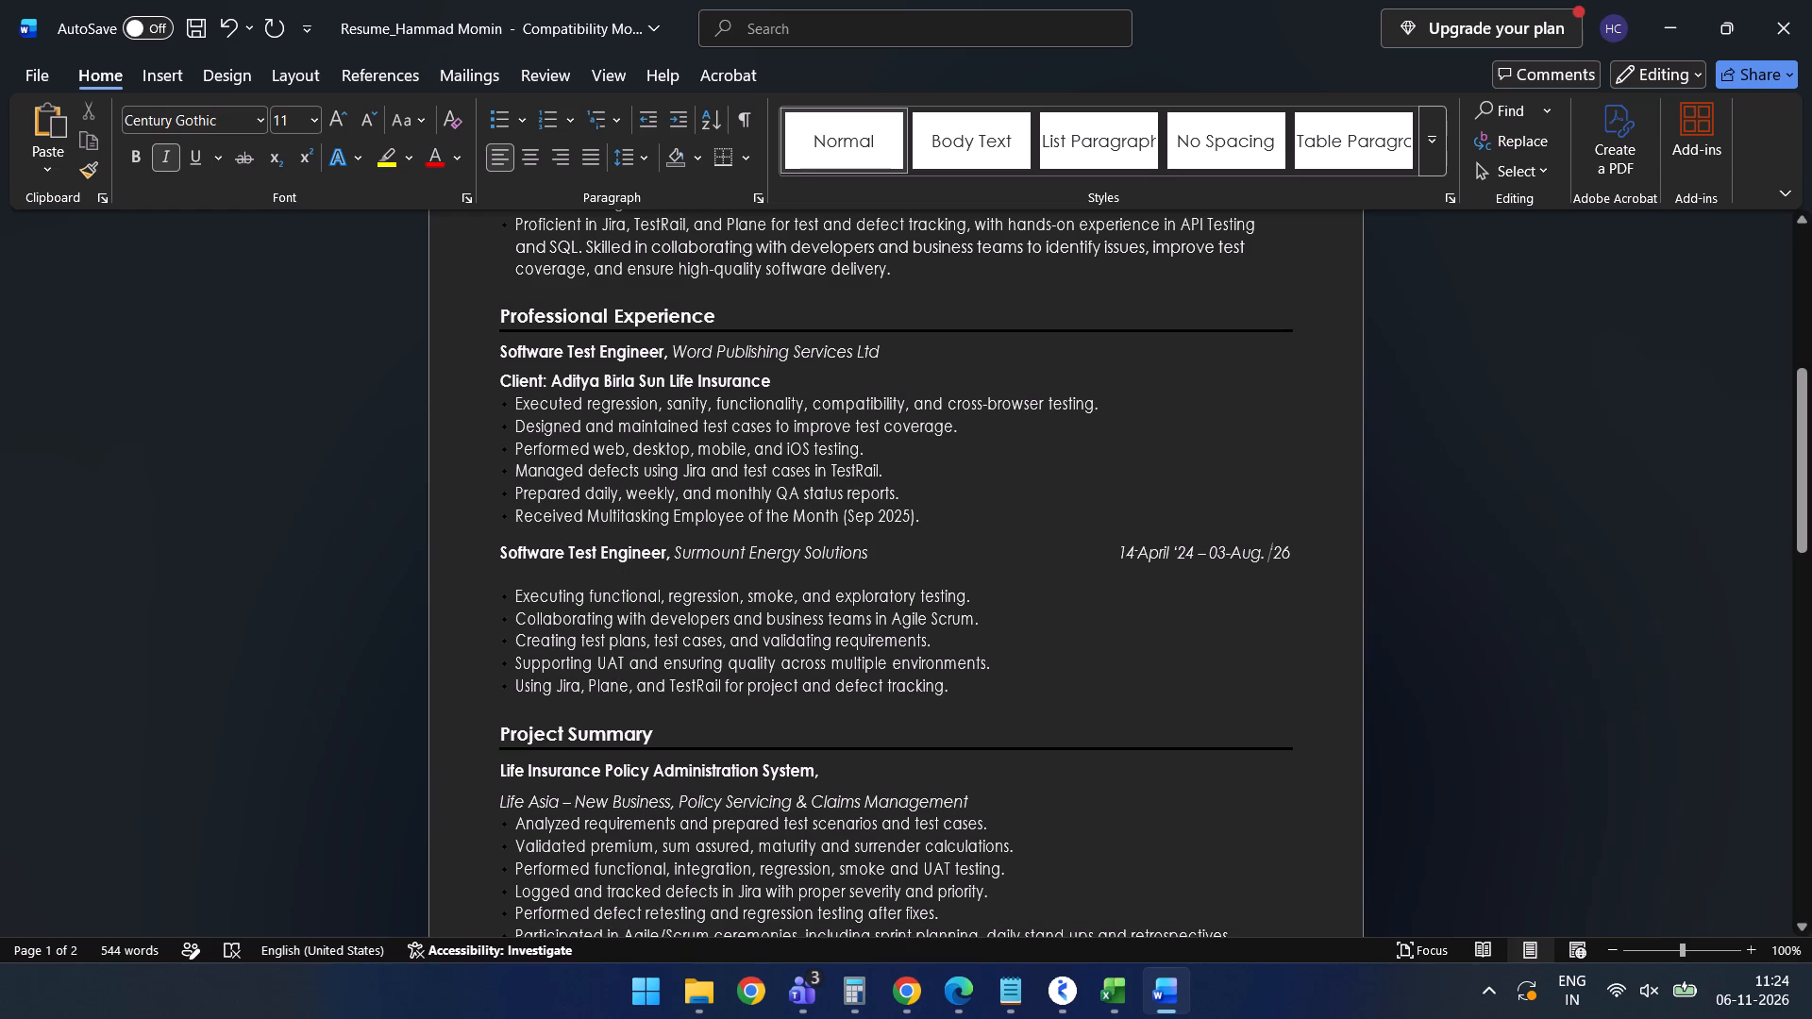
Copy the whole Surmount Energy Solutions date range, 14-April '24 – 03-Aug. '26.
click(1118, 556)
key(Left)
key(Right)
key(shift+Right)
key(shift+Right)
key(shift+Right)
key(shift+Right)
key(shift+Right)
key(shift+Right)
key(shift+Right)
key(shift+Right)
key(shift+Right)
key(shift+Right)
key(shift+Right)
key(shift+Right)
key(shift+Right)
key(shift+Right)
key(shift+Right)
key(shift+Right)
key(shift+Right)
key(shift+Right)
key(shift+Right)
key(shift+Right)
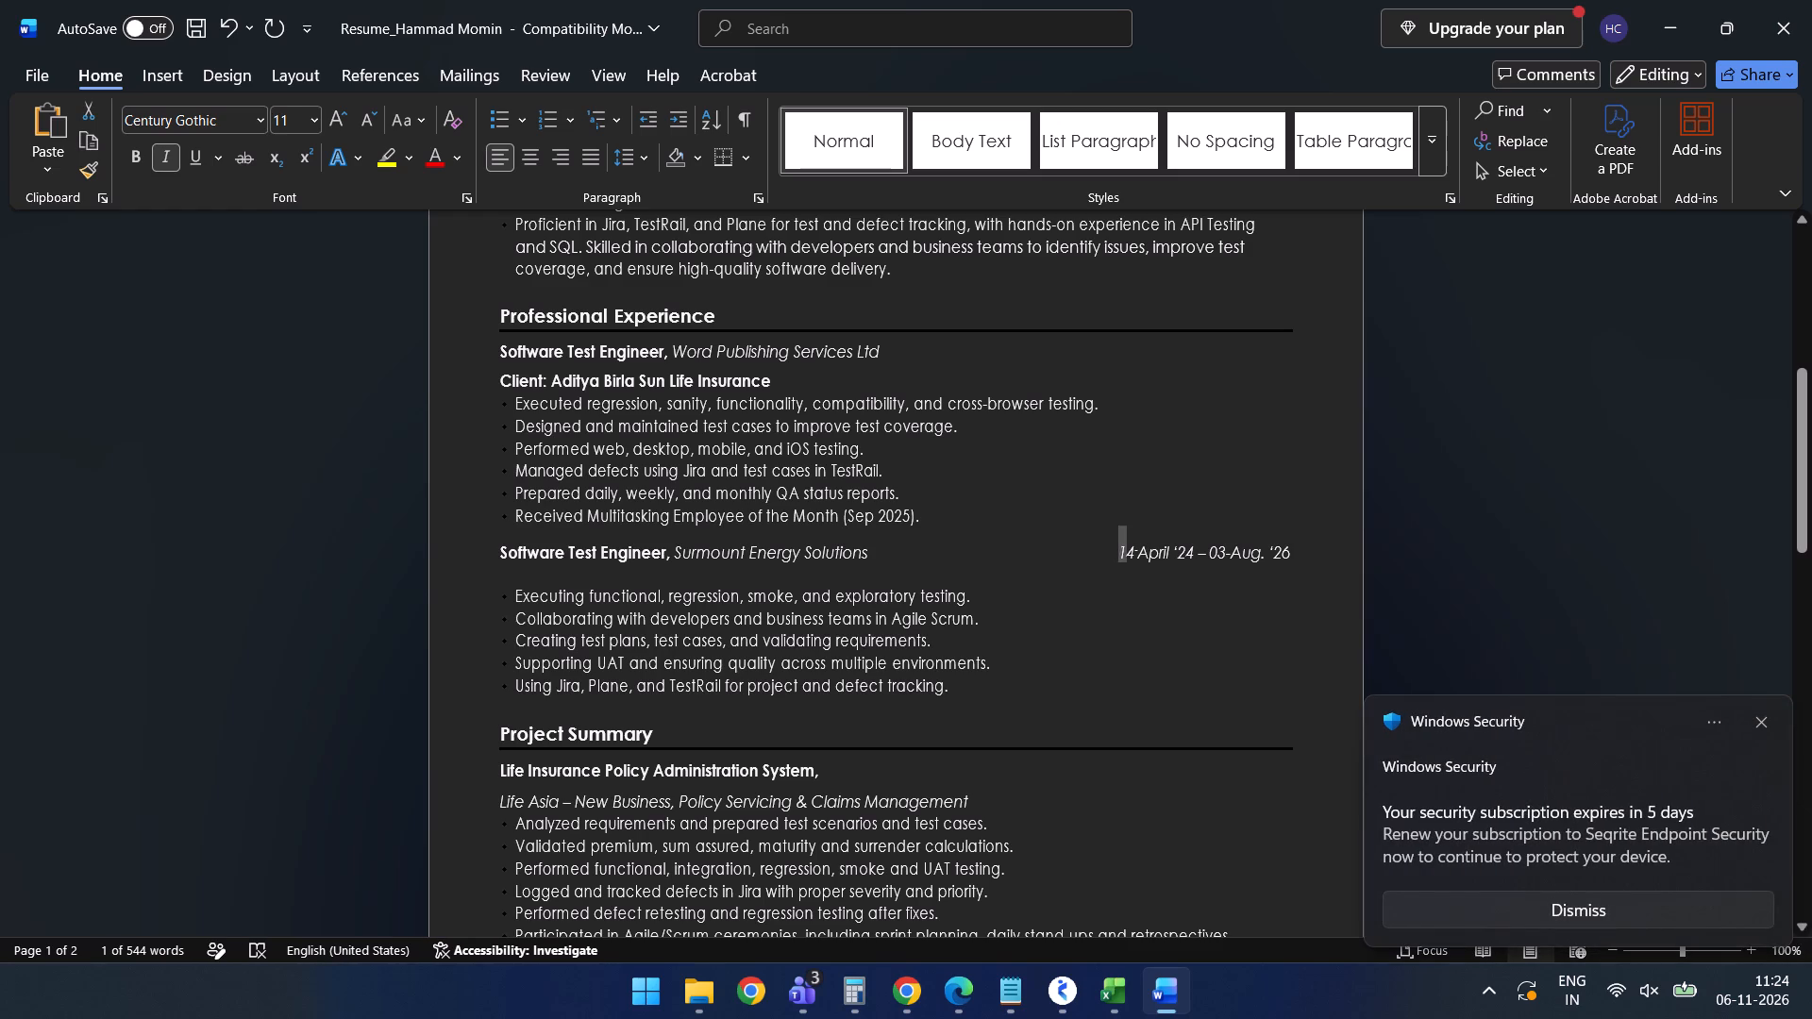
key(shift+Right)
key(shift+Right)
key(shift+Right)
key(shift+Right)
key(shift+Right)
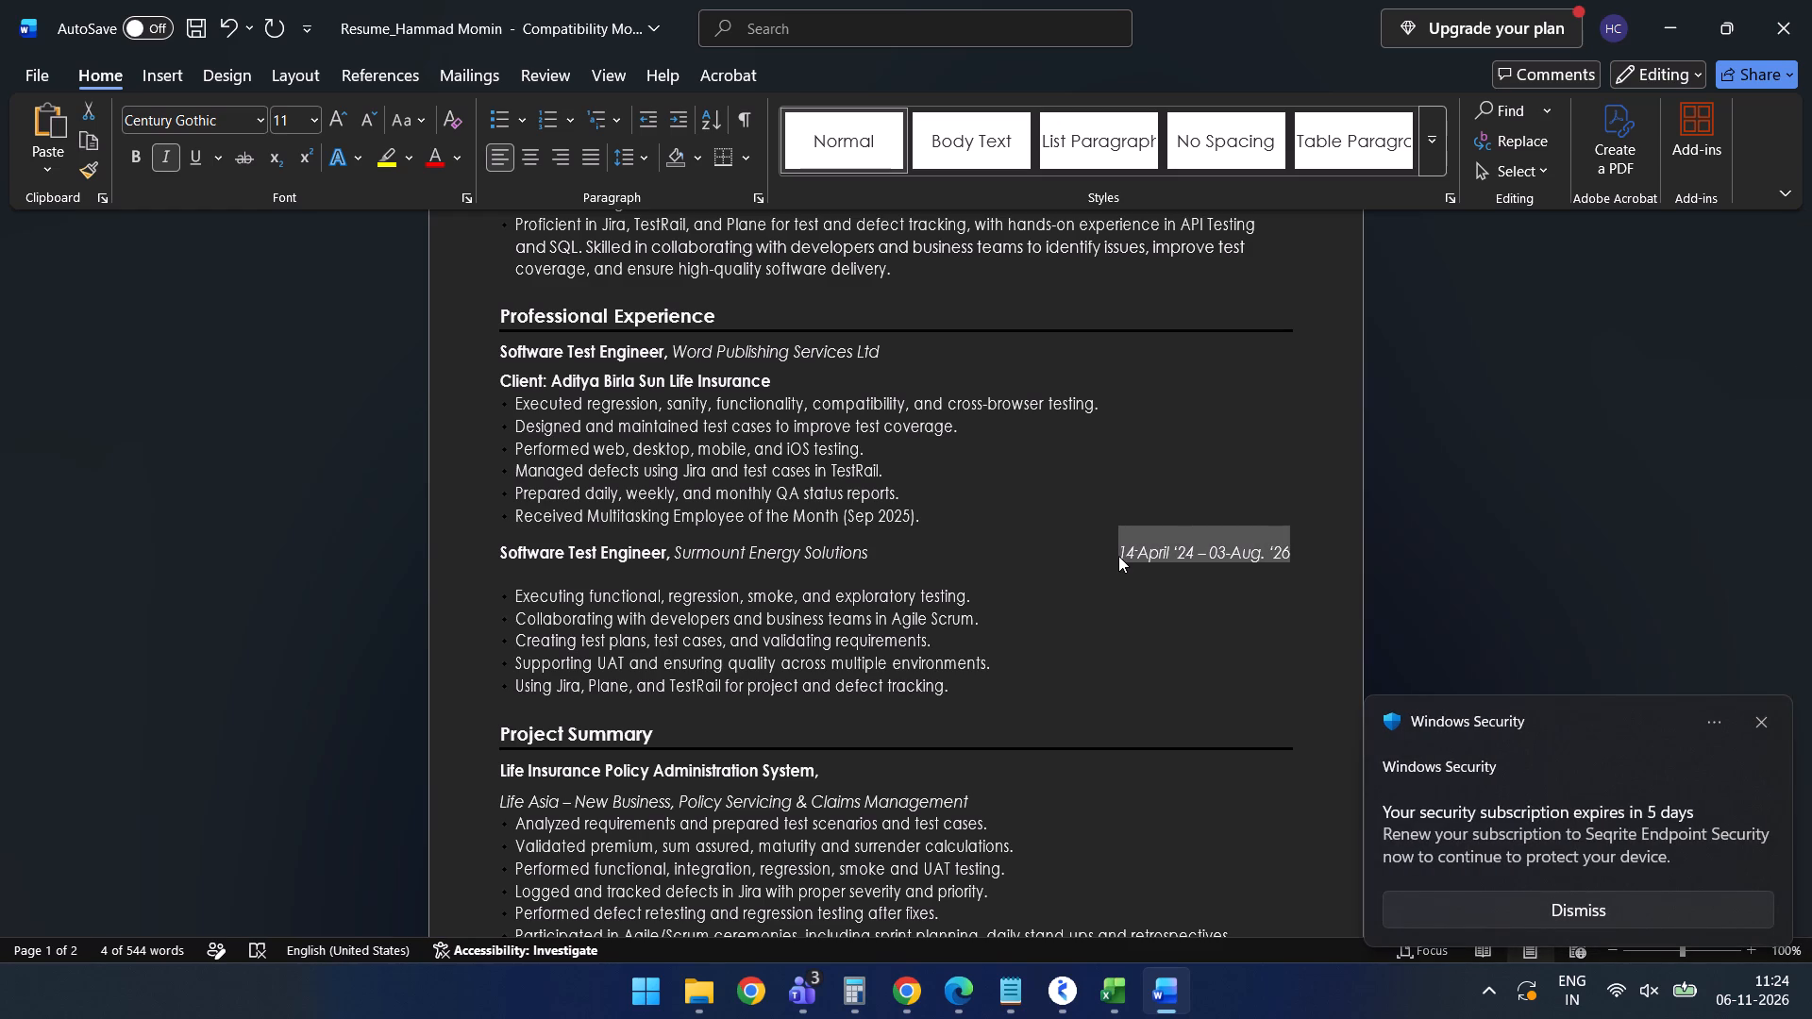
key(ctrl+c)
Reset the tab spacing after Word Publishing Services Ltd and paste the copied date range, aligned with the Surmount Energy Solutions dates.
key(Up)
key(Up)
key(Up)
key(Up)
key(Up)
key(Up)
key(Up)
key(Up)
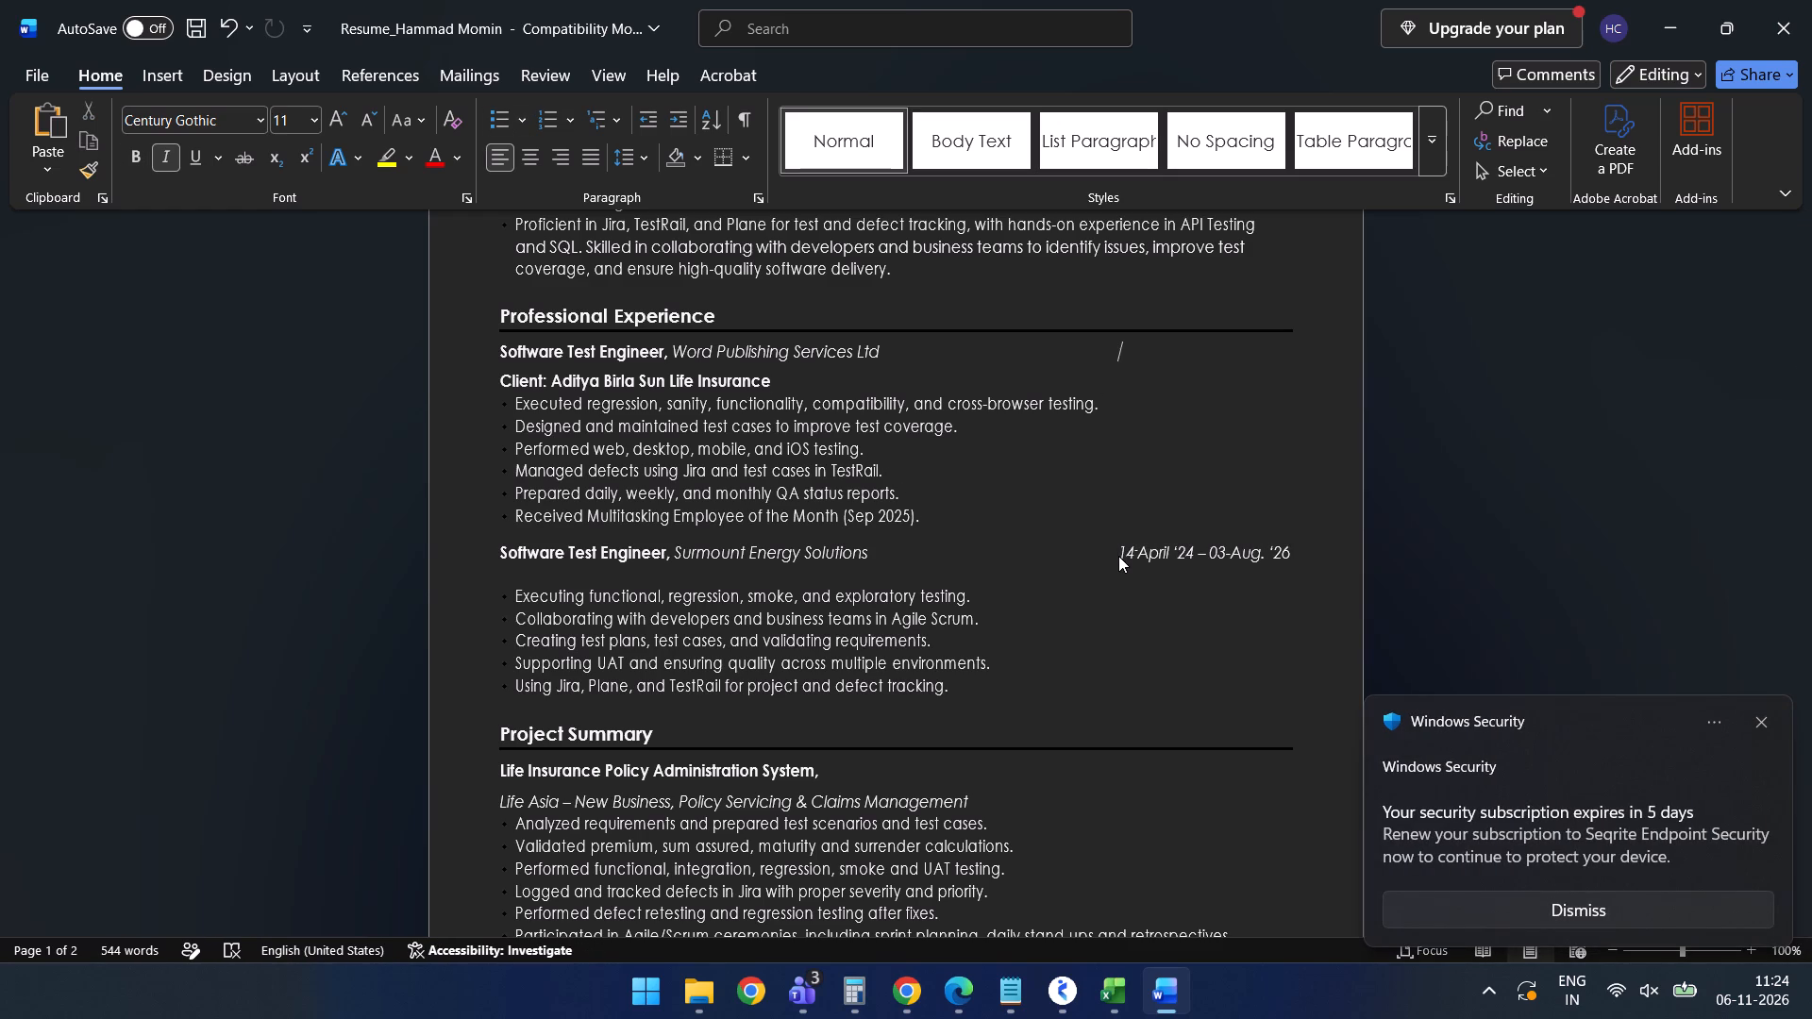
key(BackSpace)
key(BackSpace)
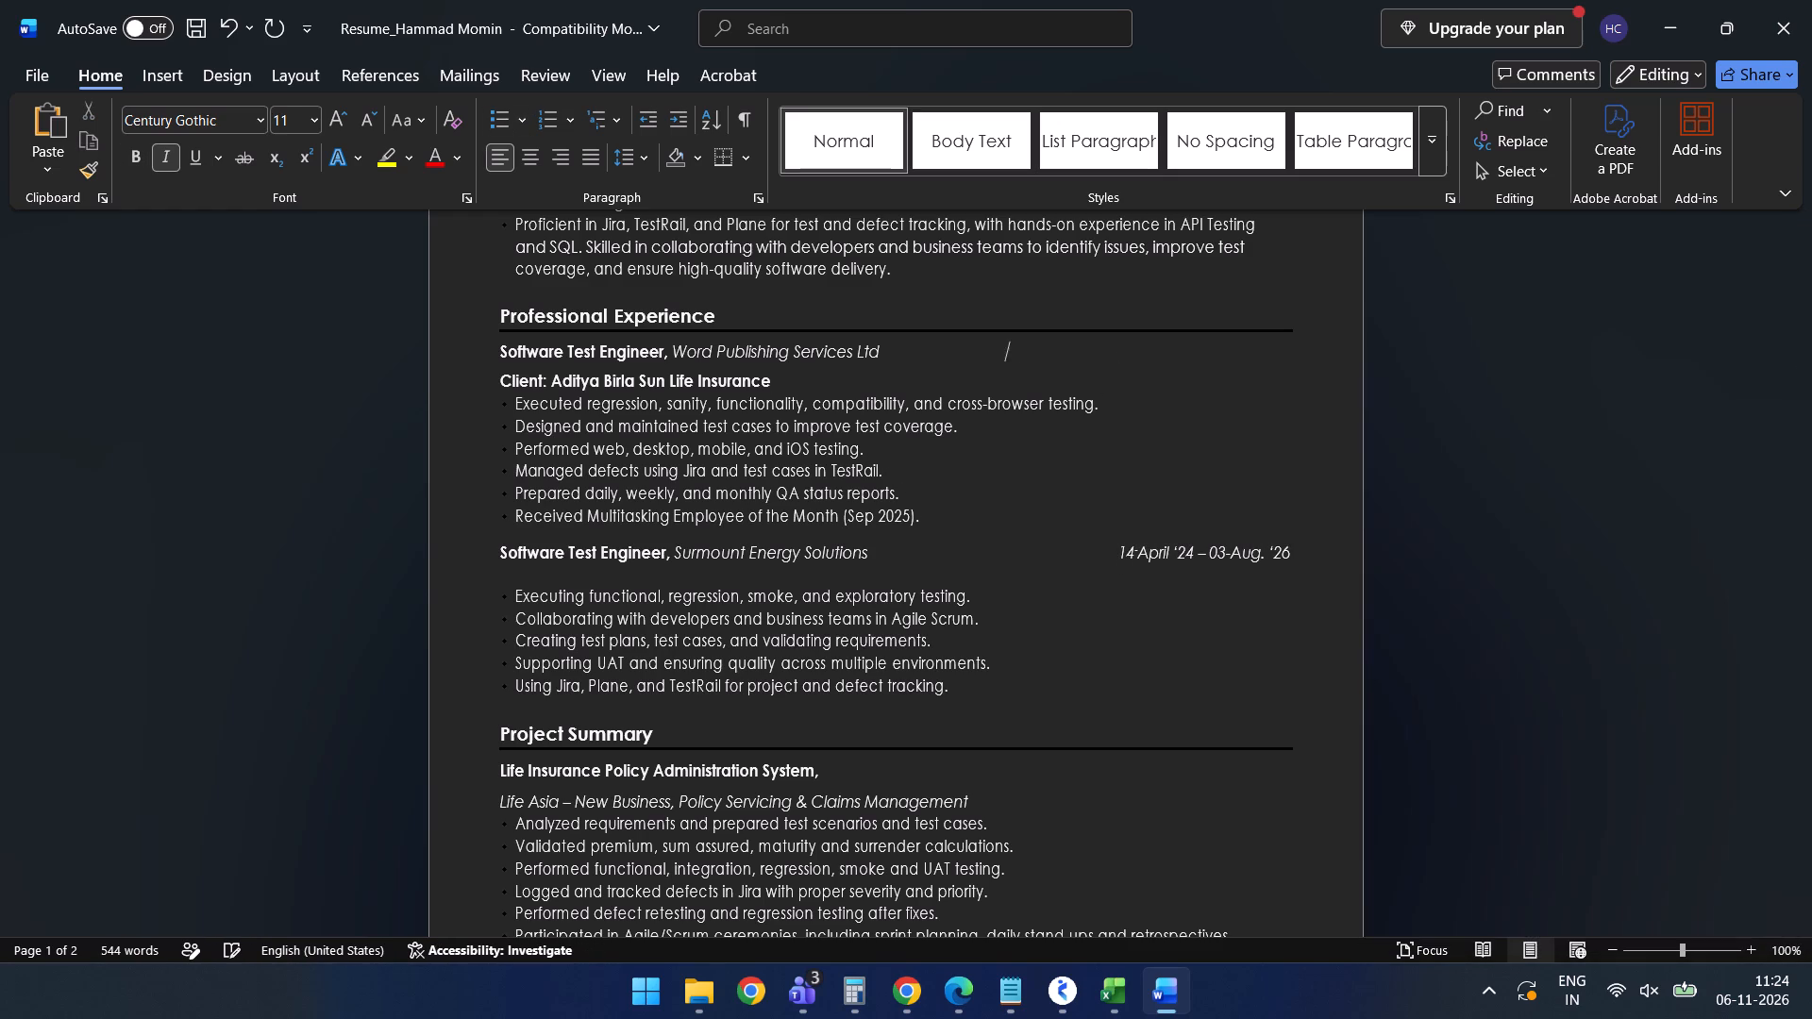
key(BackSpace)
key(BackSpace)
key(BackSpace)
key(Tab)
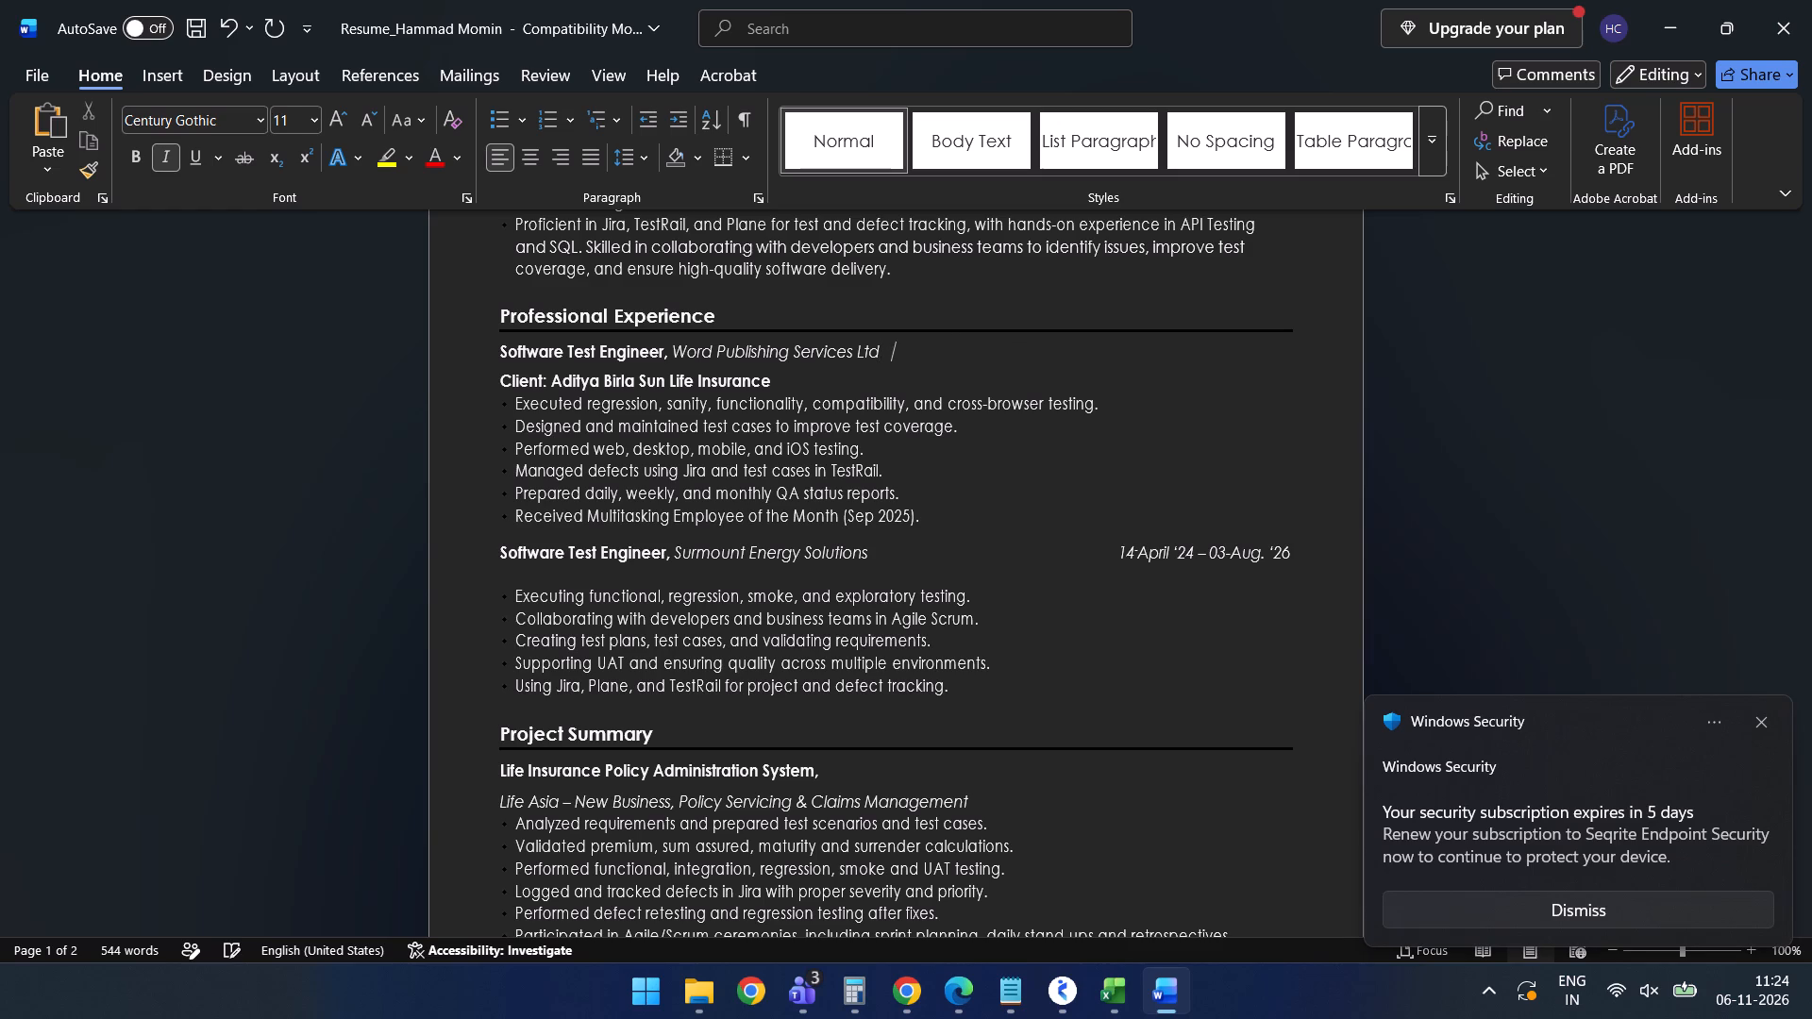
key(Tab)
key(Tab)
key(Tab)
key(Tab)
key(Tab)
key(BackSpace)
key(ctrl+v)
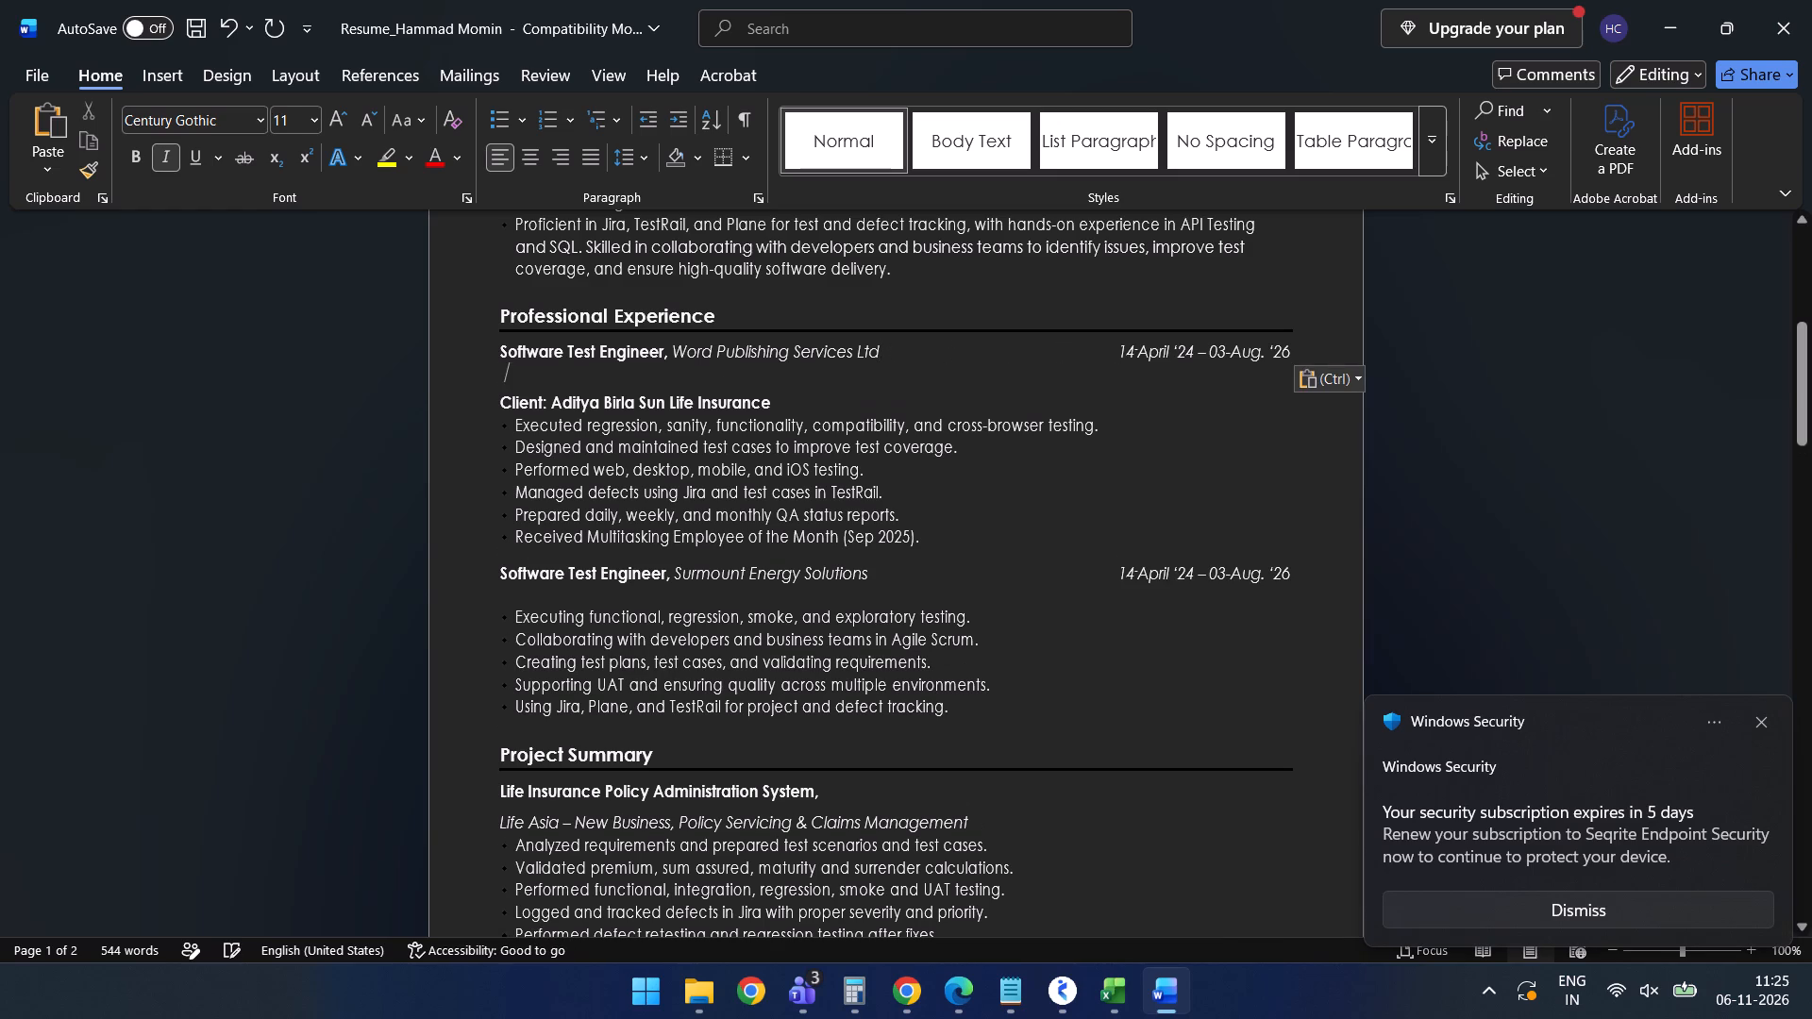
key(BackSpace)
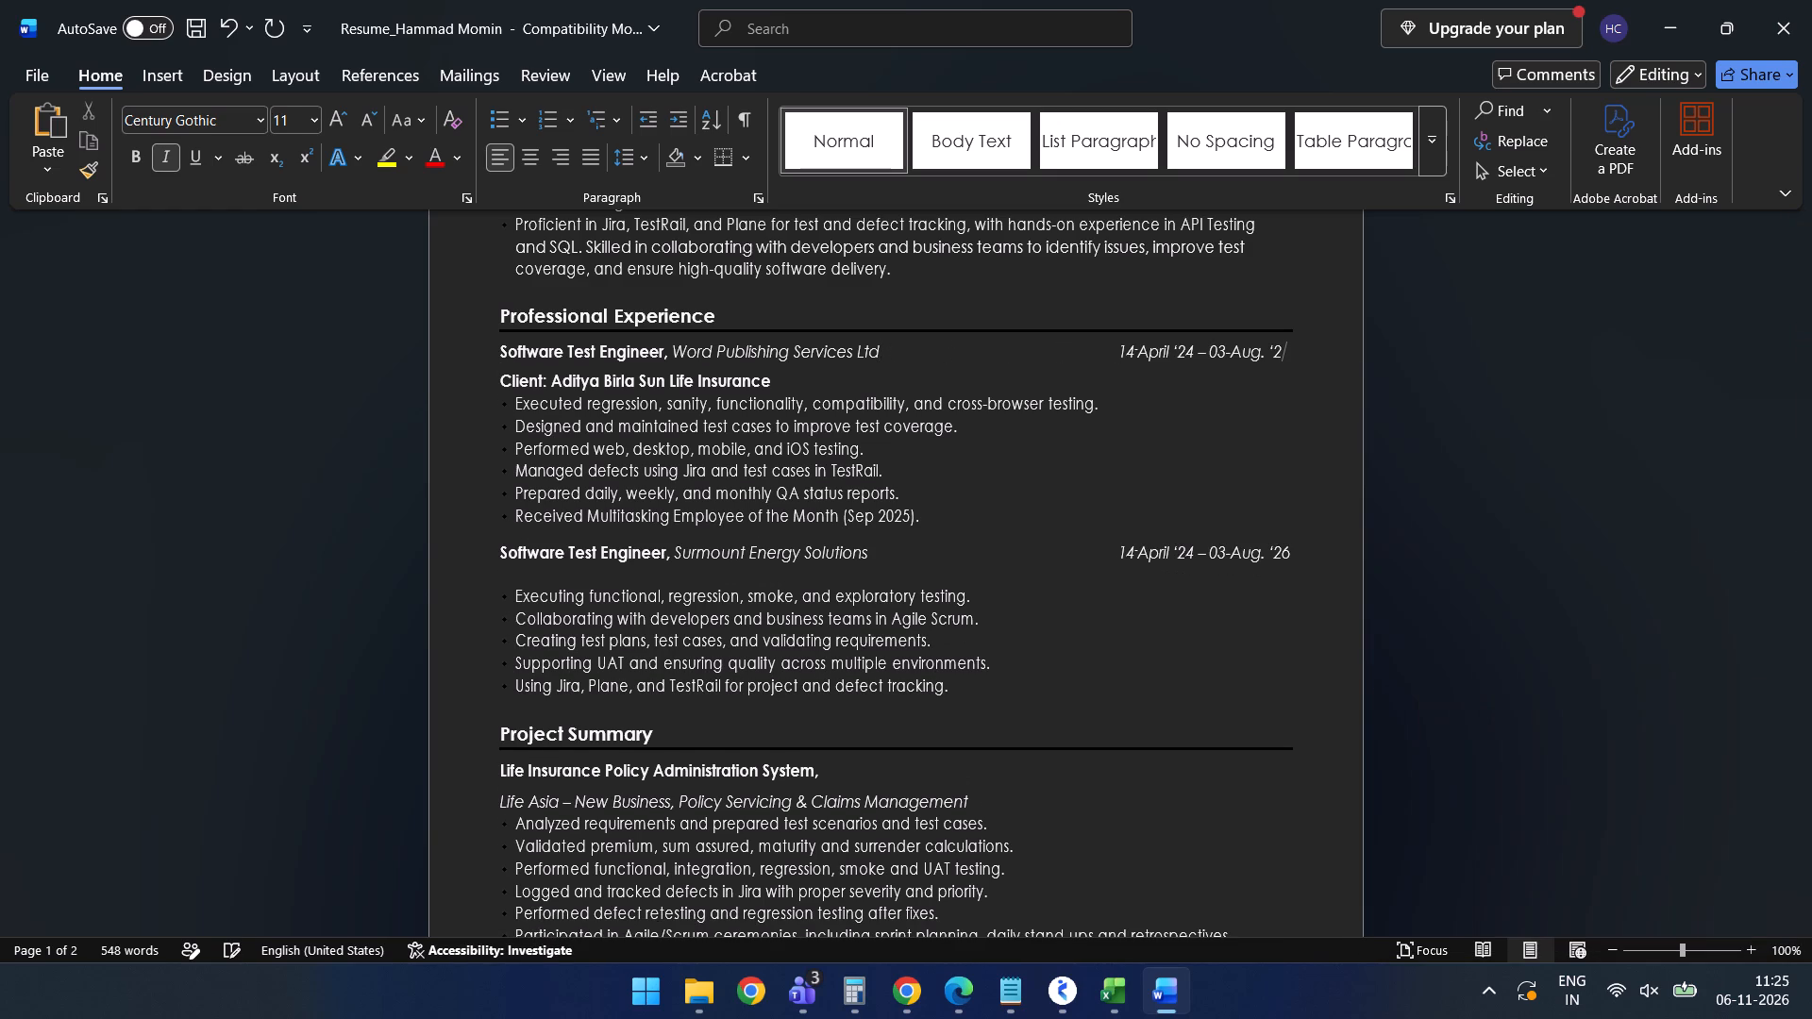
key(6)
Remove the blank line between the Word Publishing Services Ltd heading and the Aditya Birla Sun Life Insurance client line.
key(Right)
key(Left)
key(Left)
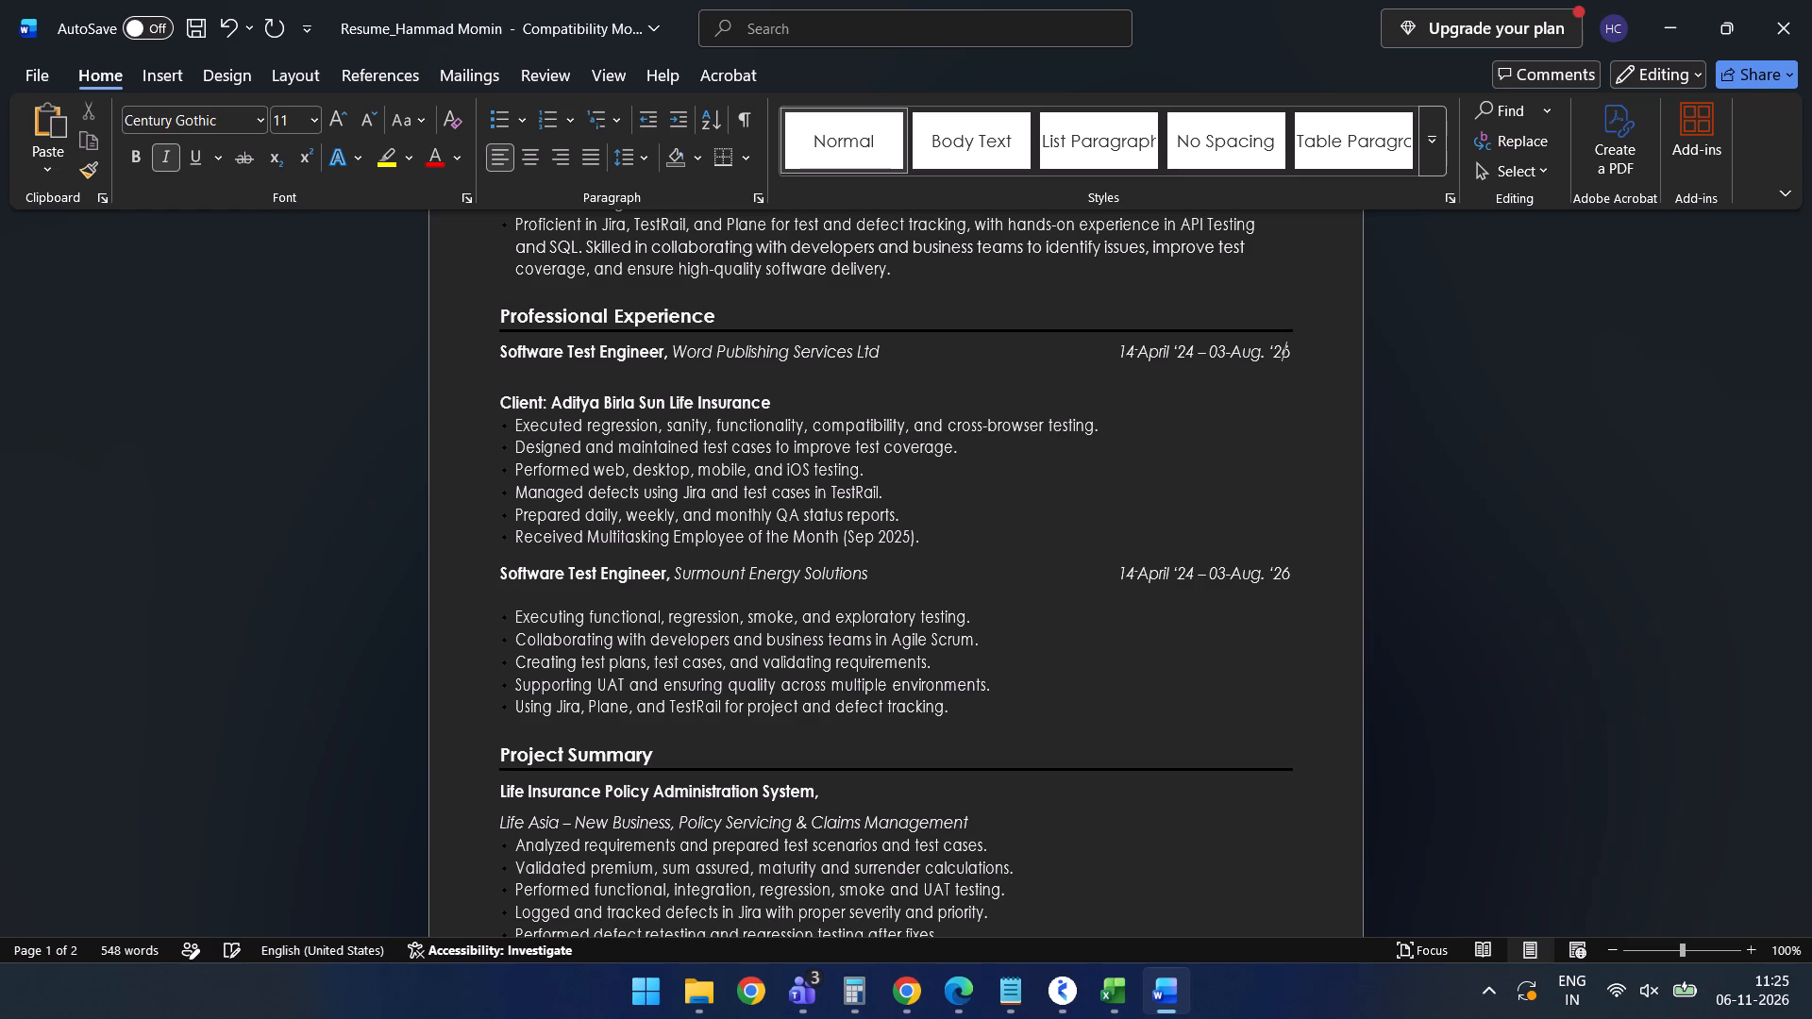
key(Left)
key(Left)
key(Left)
key(Left)
key(Left)
key(Left)
key(Left)
key(Left)
key(Left)
key(Left)
key(Left)
key(Left)
key(Left)
key(Left)
key(Left)
key(Left)
key(Left)
key(Left)
key(Left)
key(Left)
key(Left)
key(Left)
key(Right)
key(Up)
key(Down)
key(Down)
key(BackSpace)
Delete the space between Aug. and '26 in the Word Publishing Services Ltd end date.
key(Left)
key(Left)
key(Left)
key(Left)
key(Left)
key(Left)
key(Left)
key(Left)
key(Left)
key(Left)
key(Left)
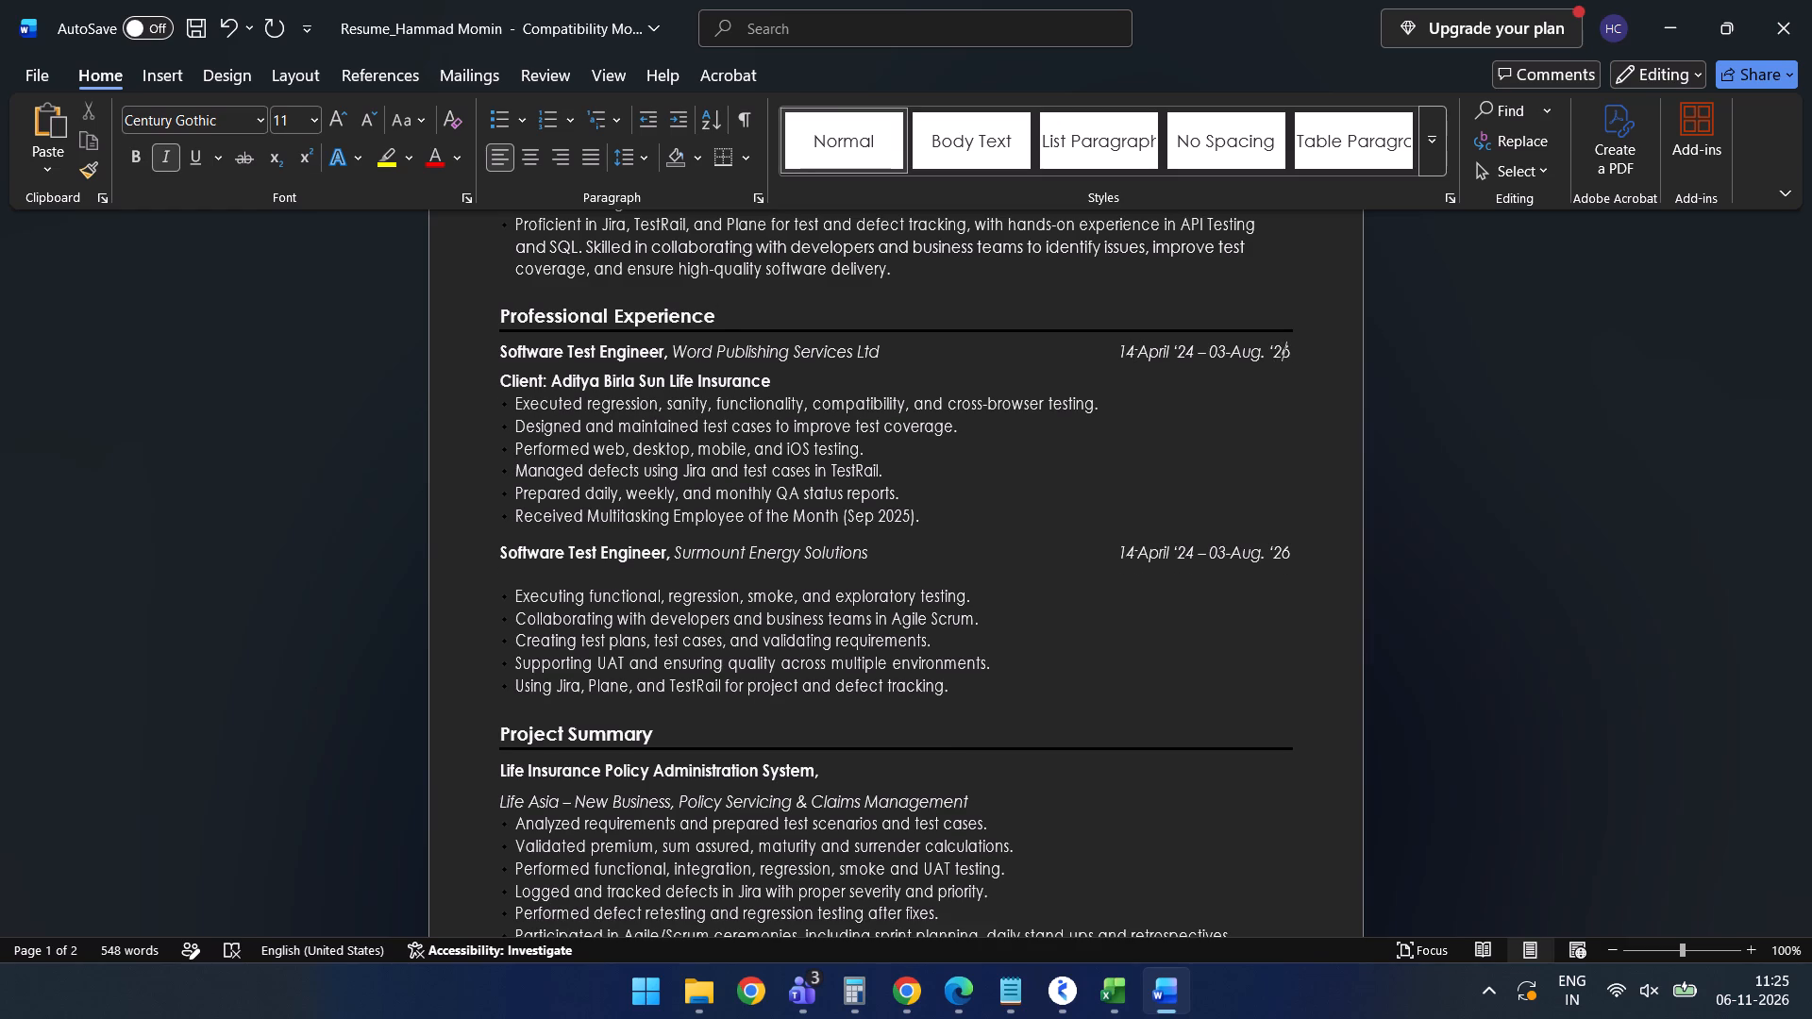
key(Left)
key(Right)
key(Right)
key(Right)
key(Right)
key(Right)
key(Right)
key(Right)
key(Right)
key(Right)
key(BackSpace)
key(Left)
key(Left)
key(Right)
key(Right)
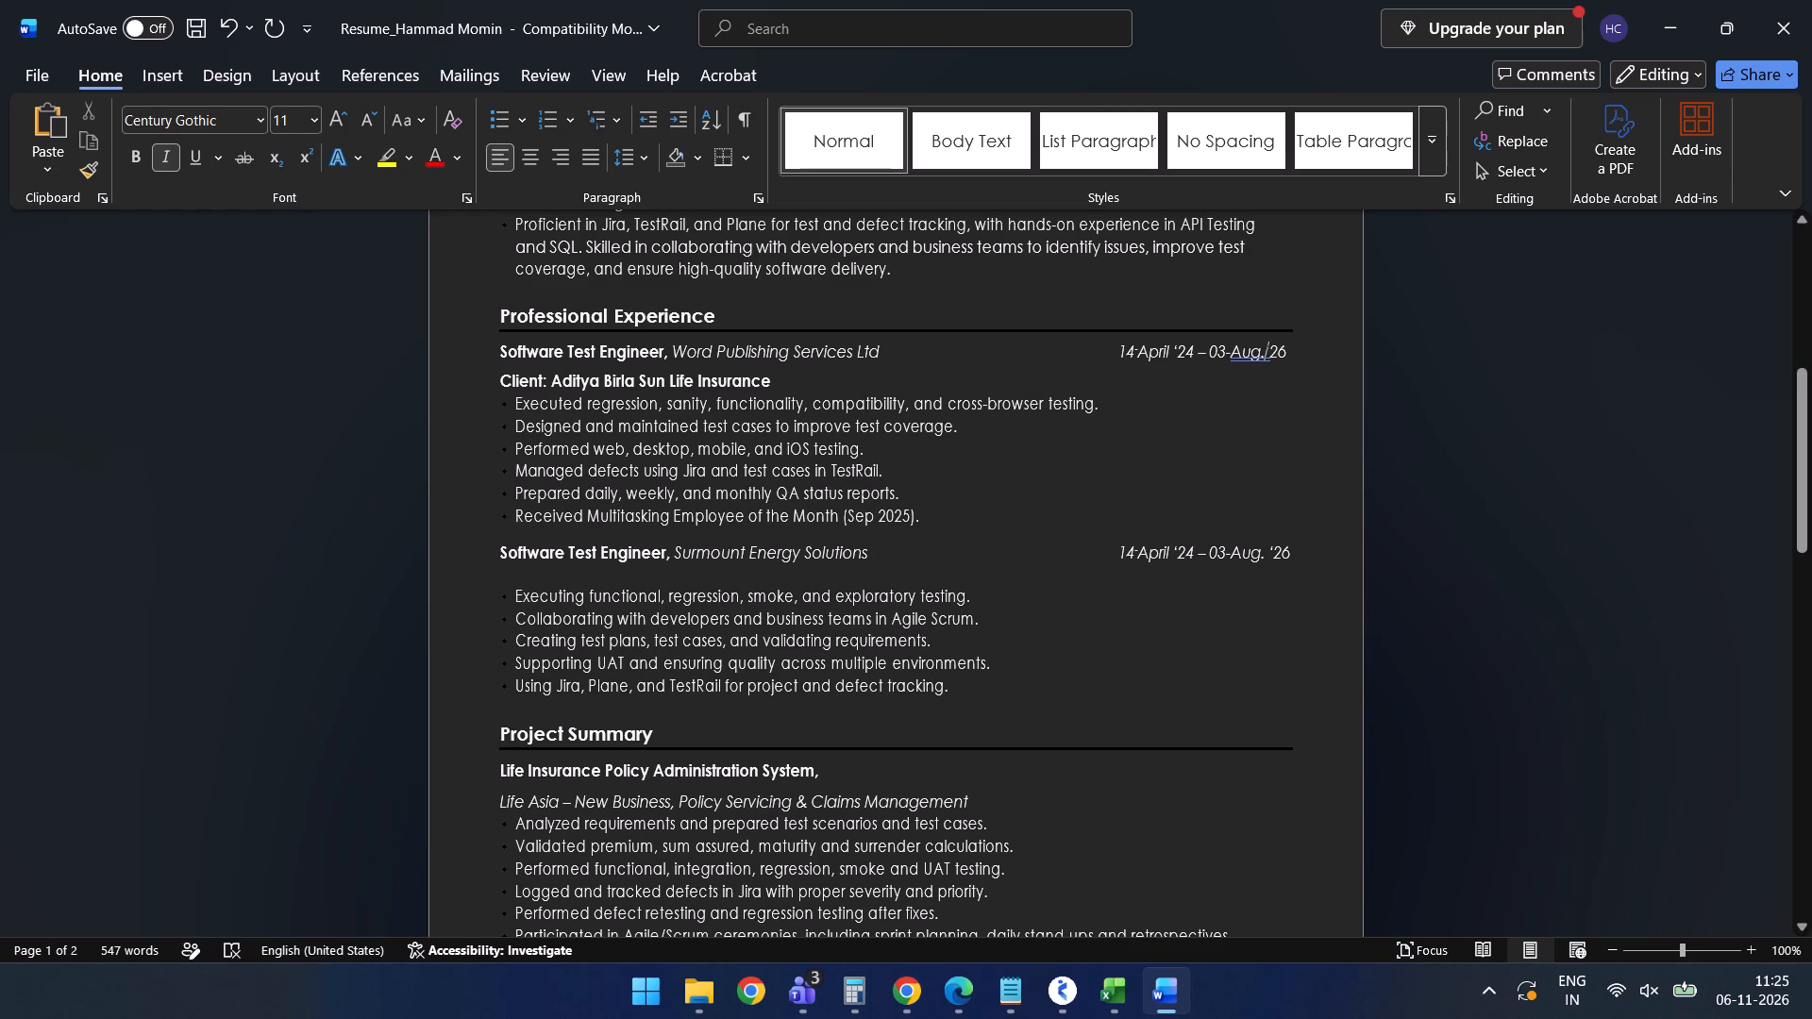
Delete the space between Aug. and '26 in the Surmount Energy Solutions end date.
click(1267, 556)
key(Right)
key(BackSpace)
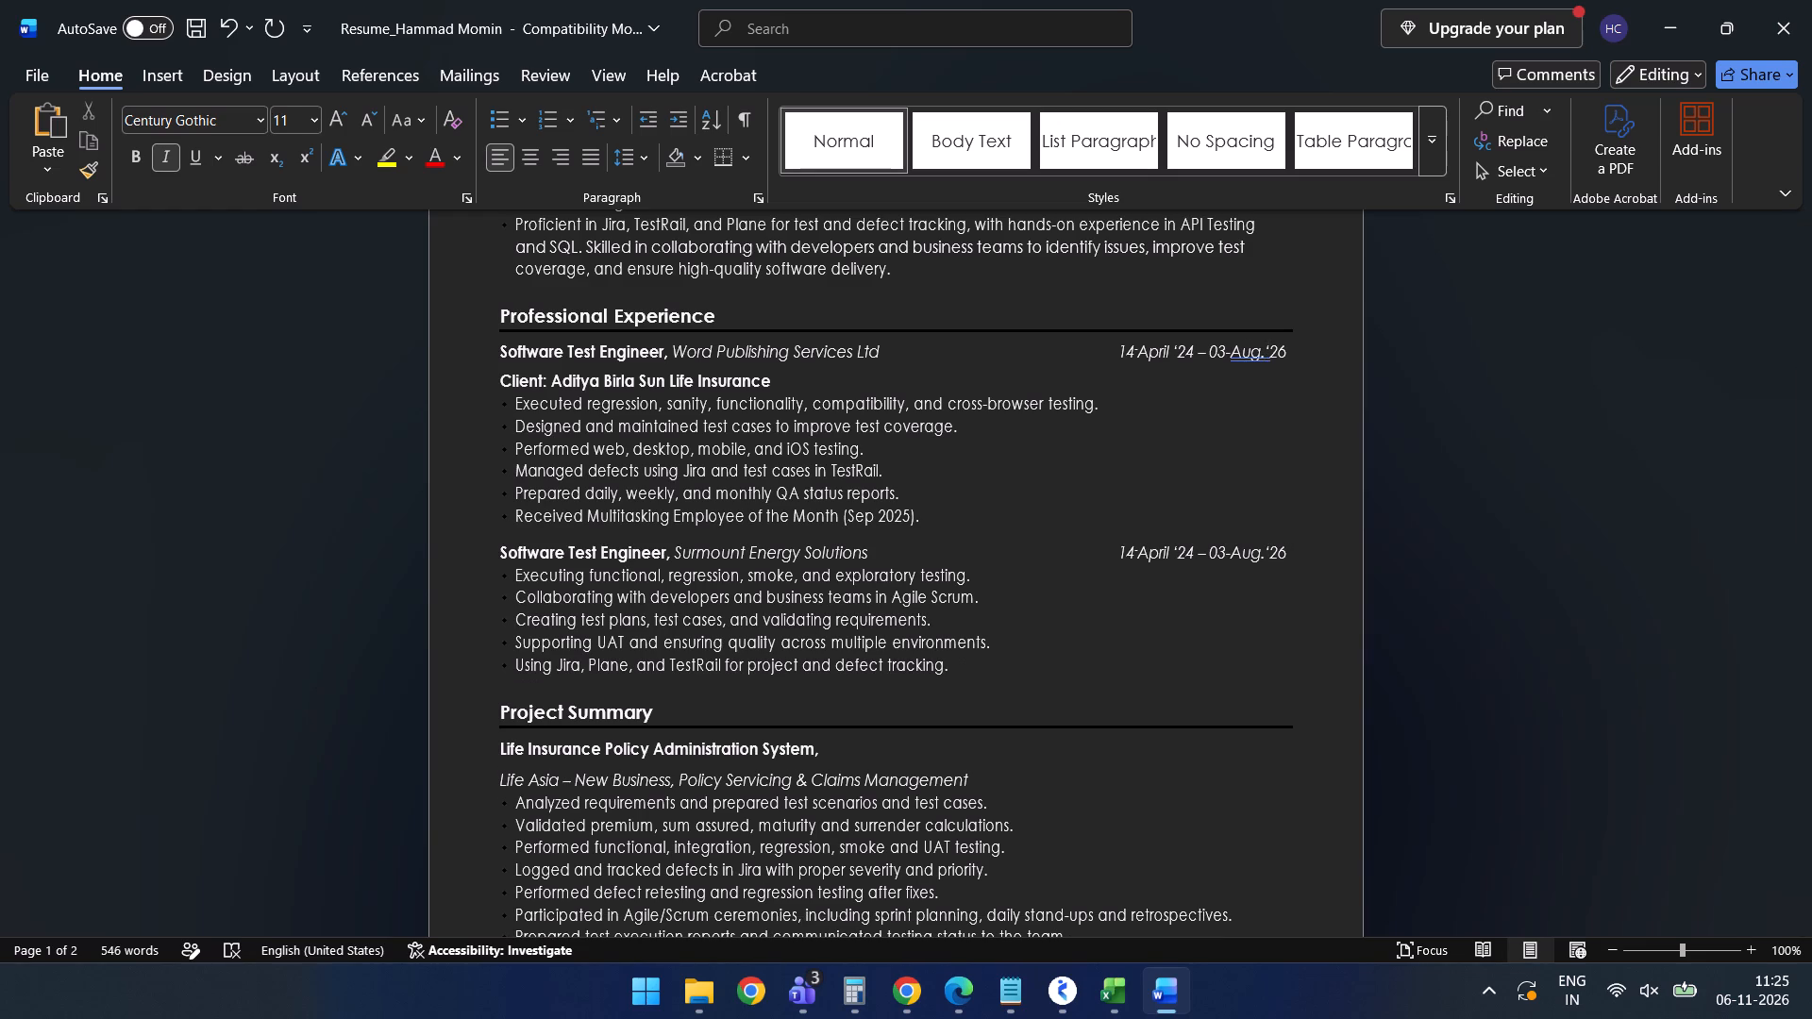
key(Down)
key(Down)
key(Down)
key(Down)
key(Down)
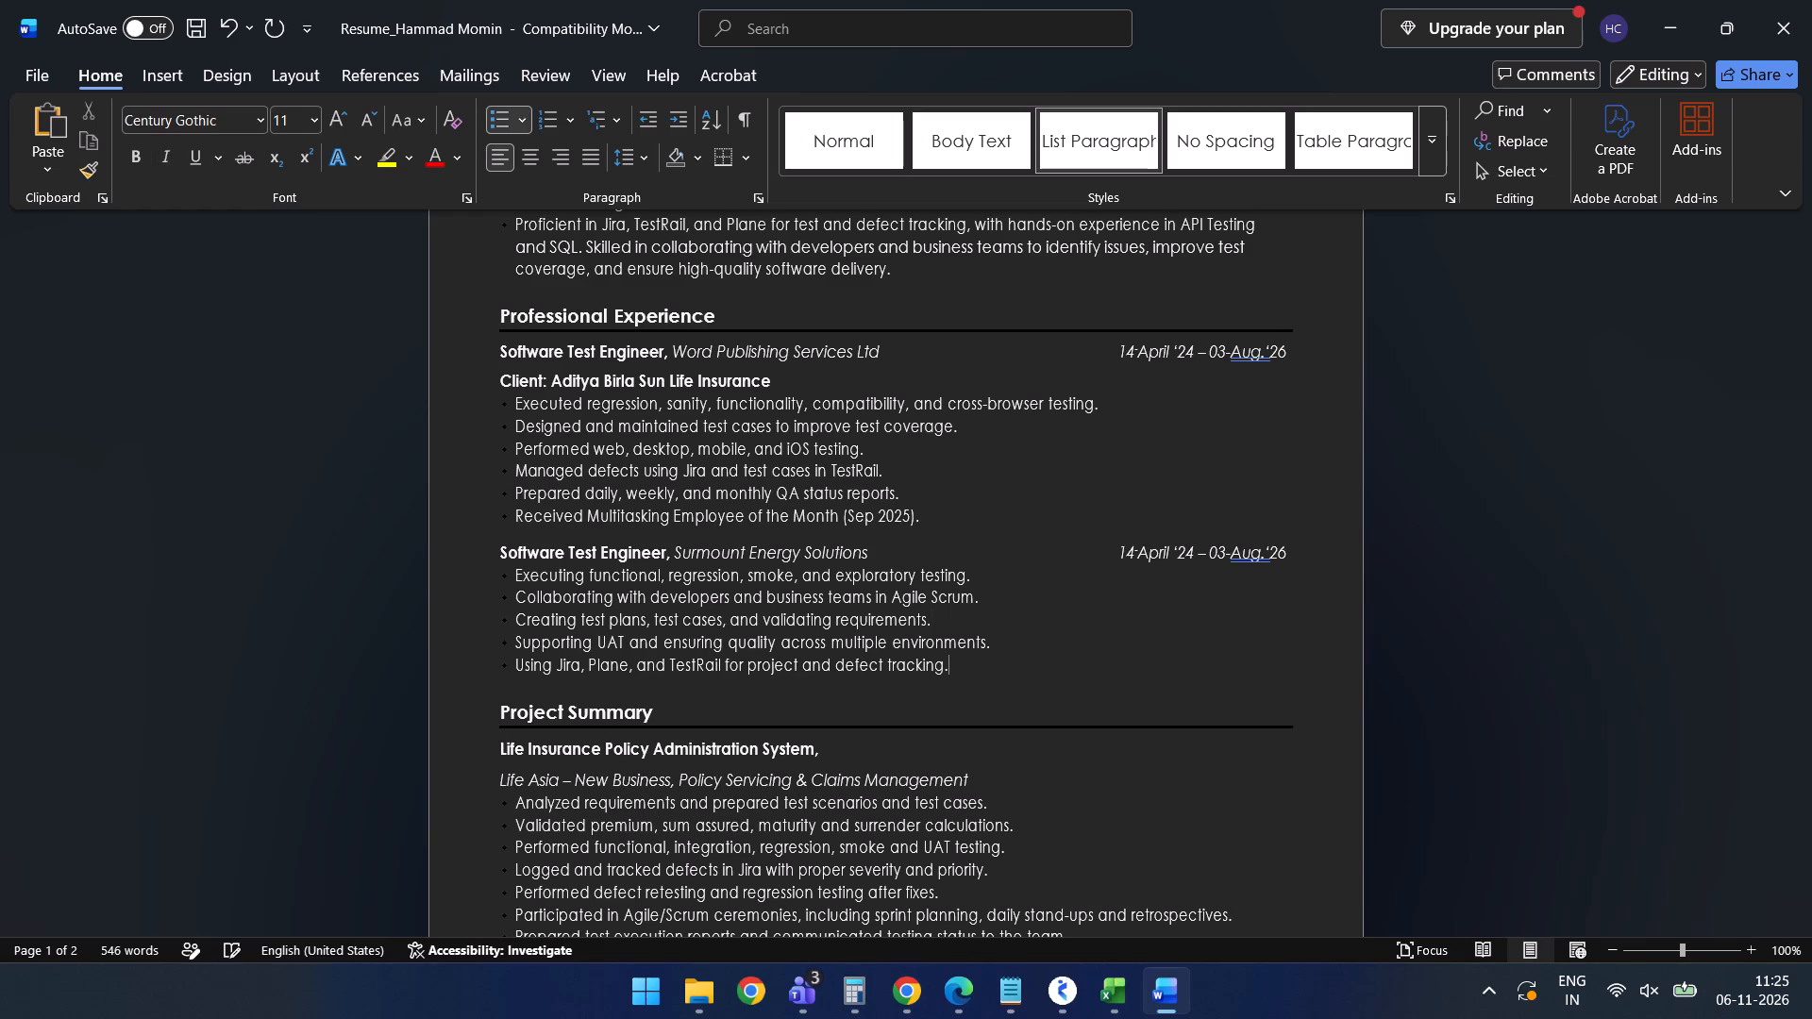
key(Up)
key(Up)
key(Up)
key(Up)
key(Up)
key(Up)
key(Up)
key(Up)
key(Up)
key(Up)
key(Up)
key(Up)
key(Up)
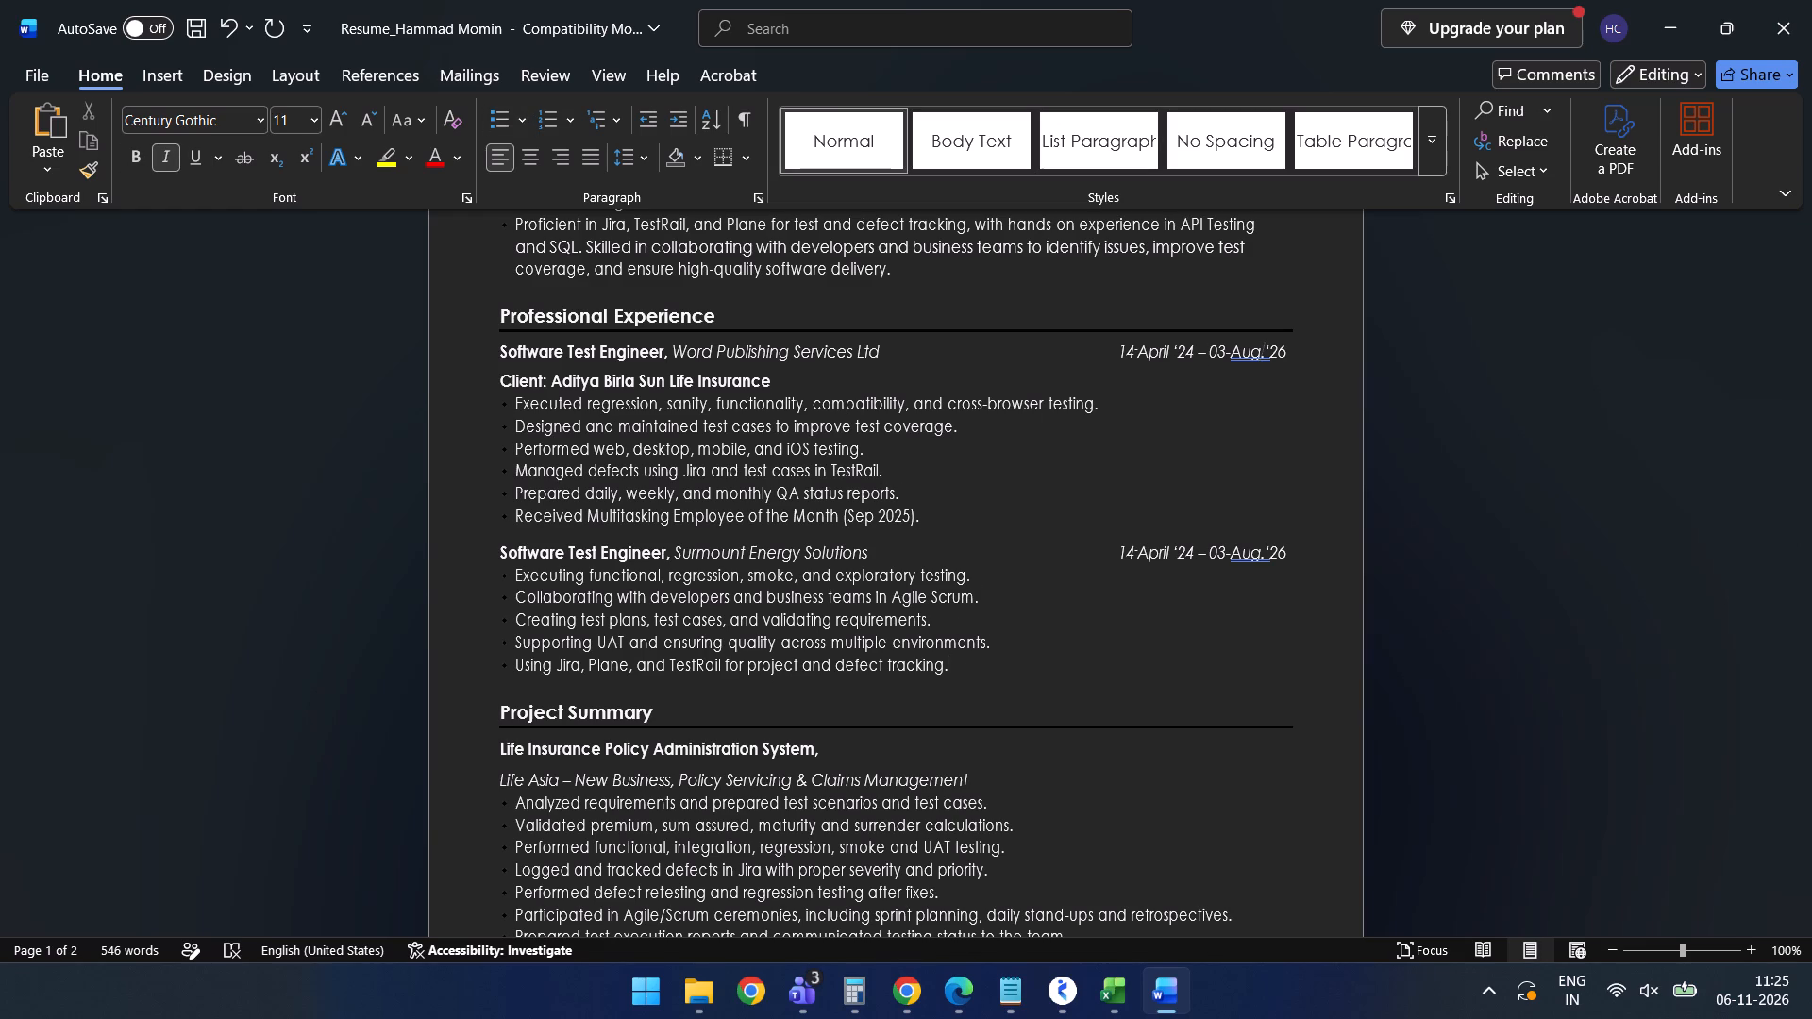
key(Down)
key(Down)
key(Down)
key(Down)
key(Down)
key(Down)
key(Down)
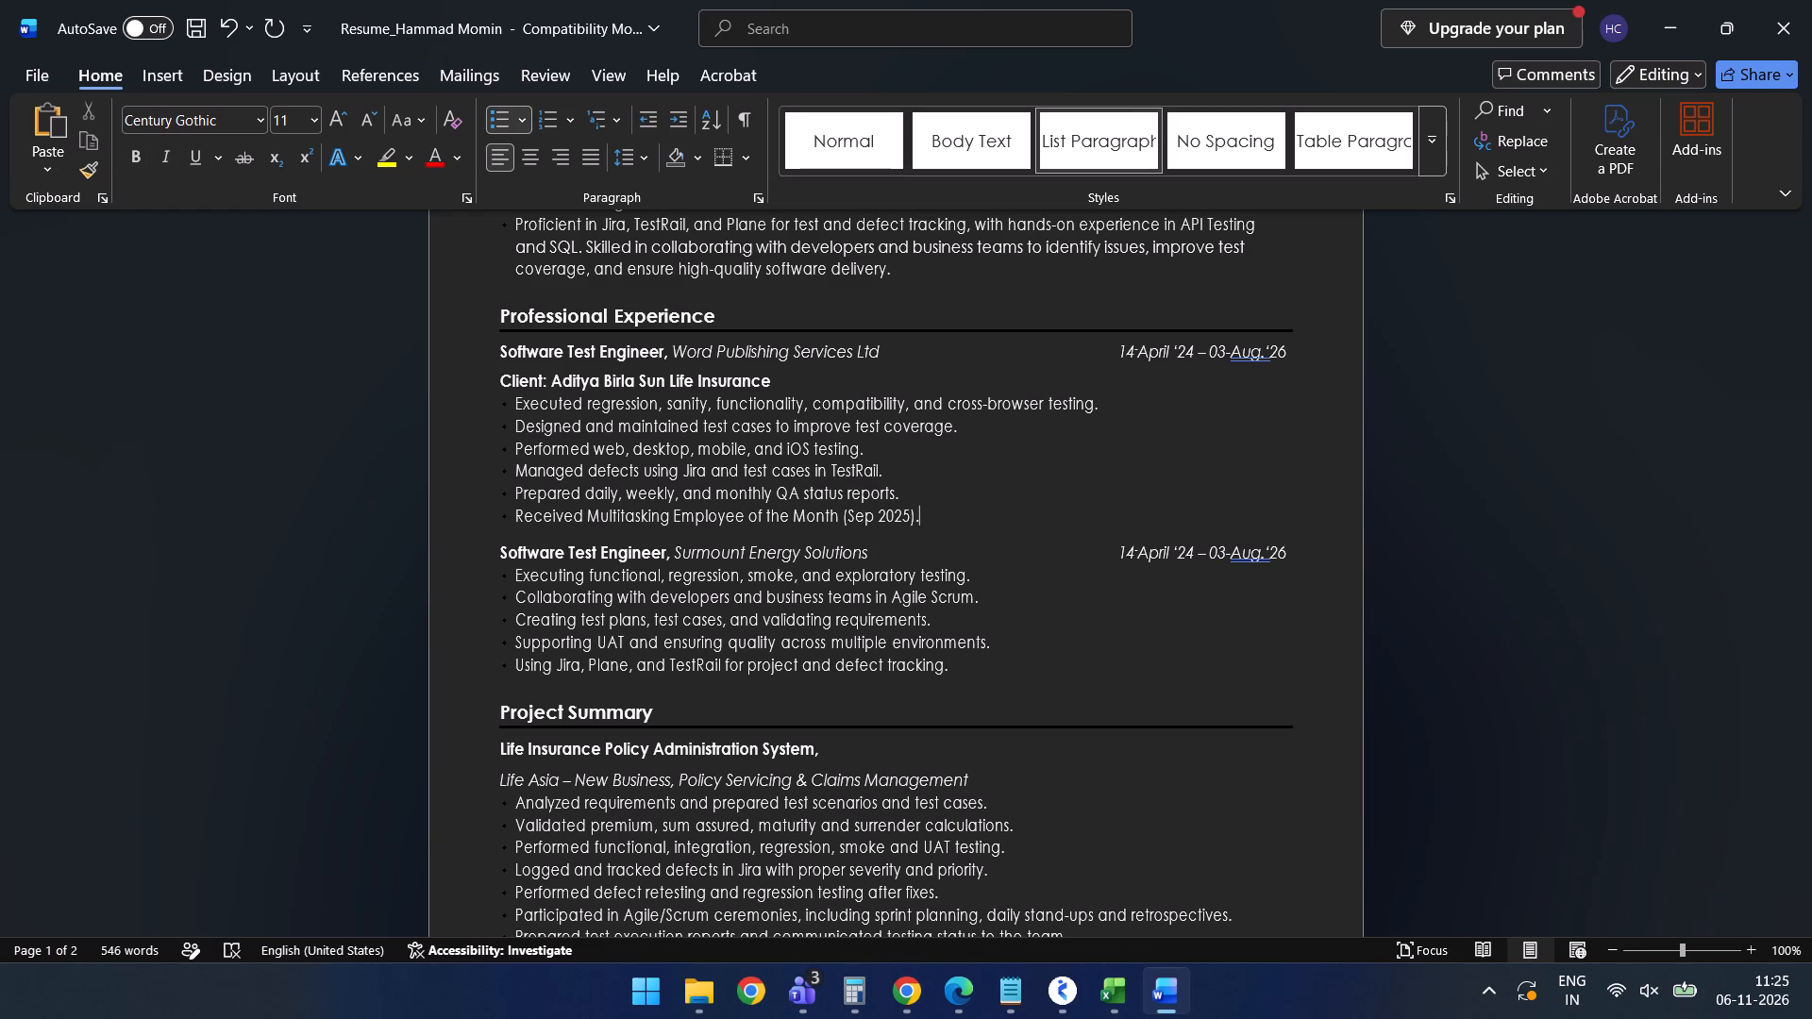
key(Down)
Switch from the résumé document to another open window.
key(alt+Tab)
key(alt+Left)
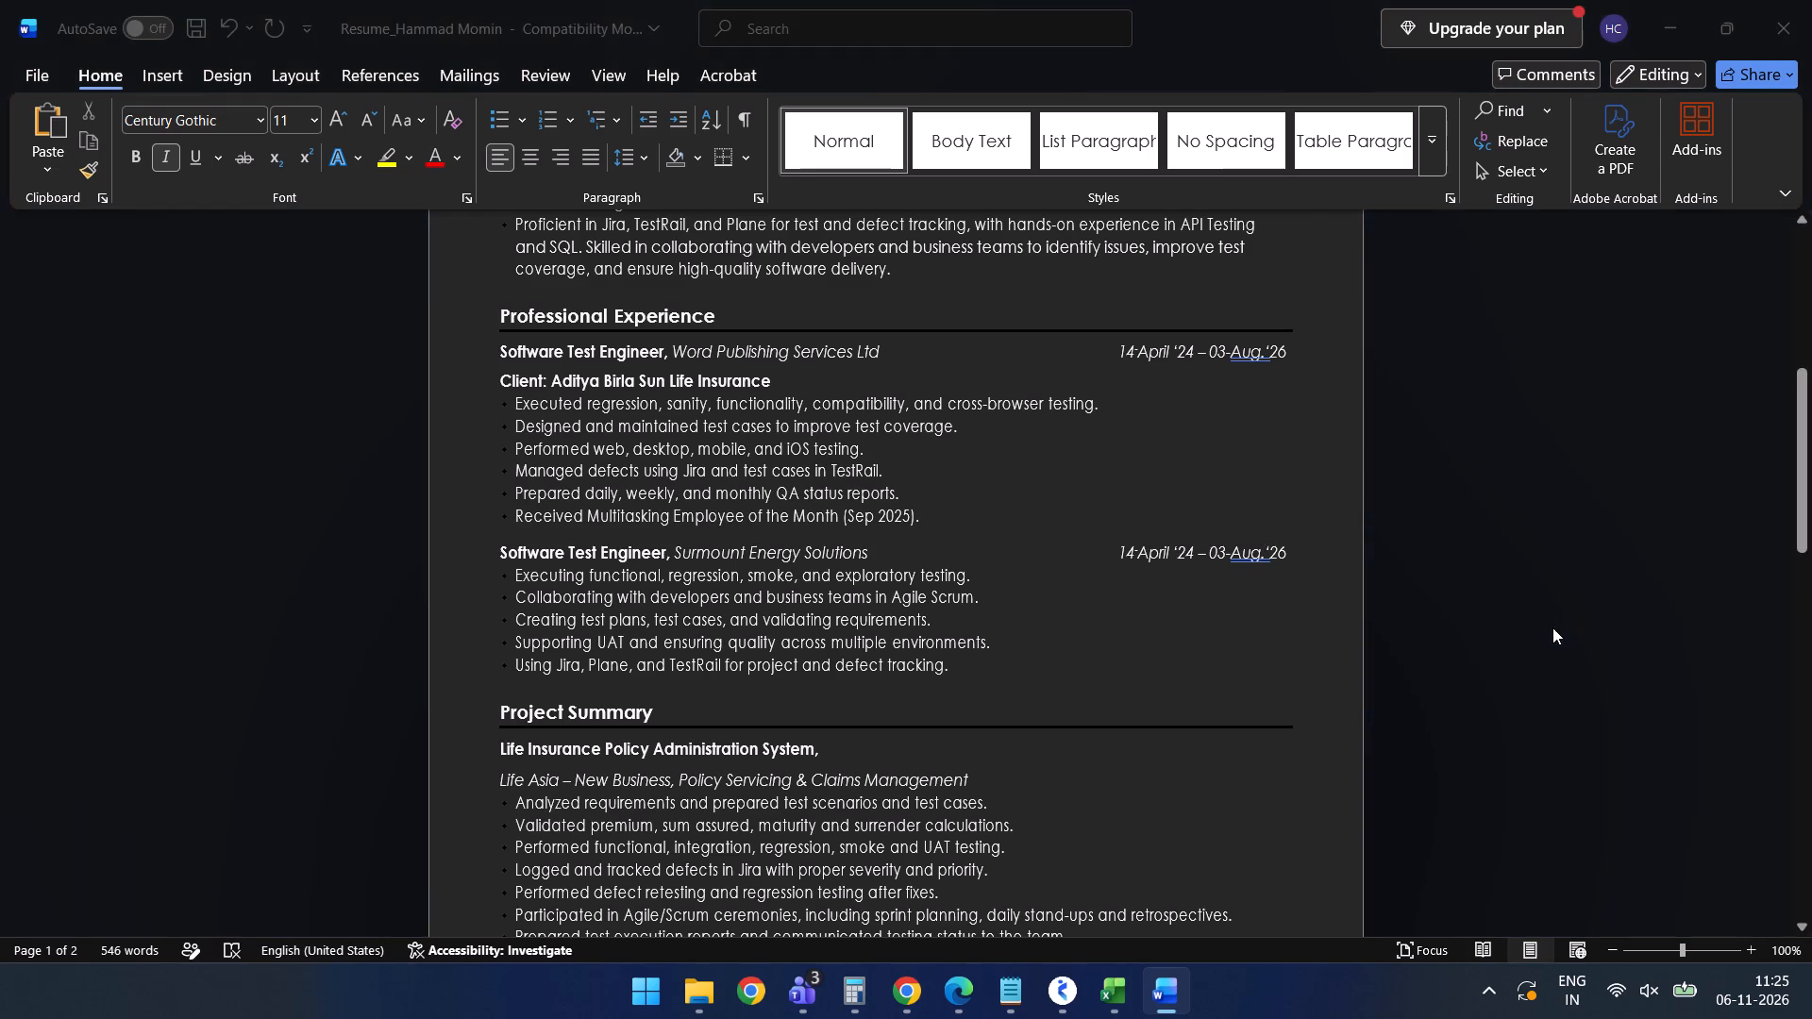
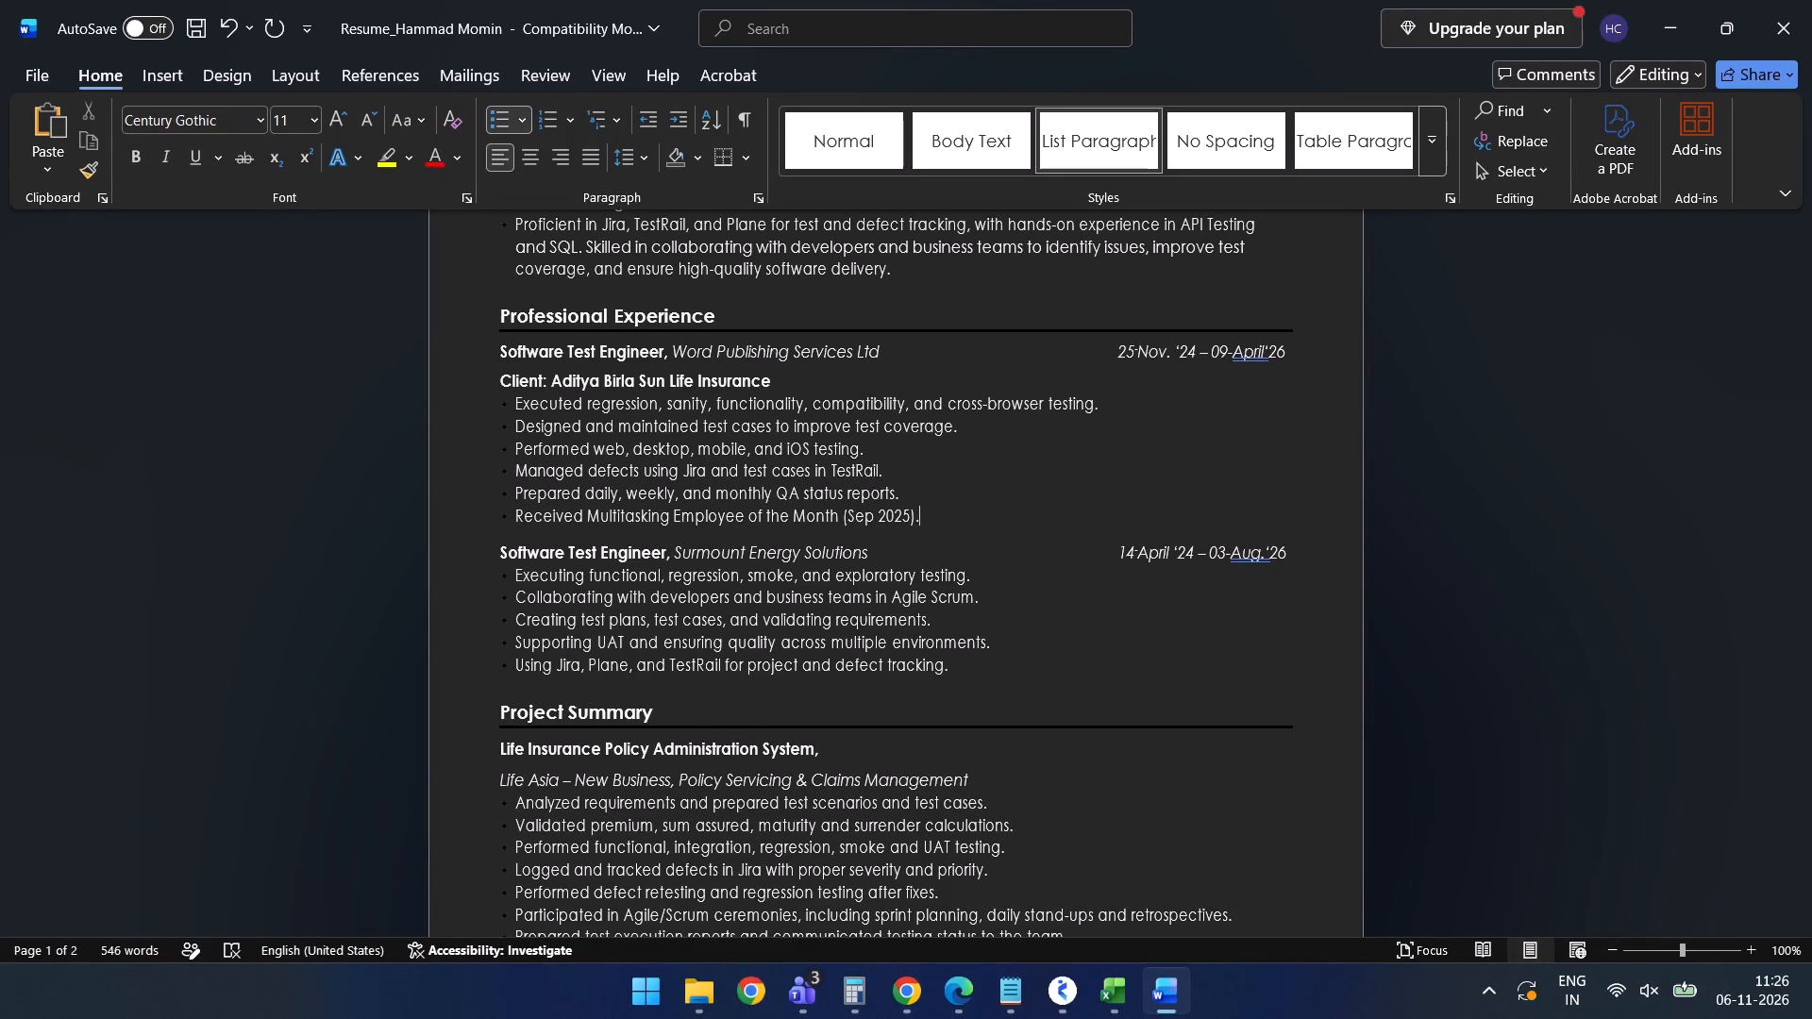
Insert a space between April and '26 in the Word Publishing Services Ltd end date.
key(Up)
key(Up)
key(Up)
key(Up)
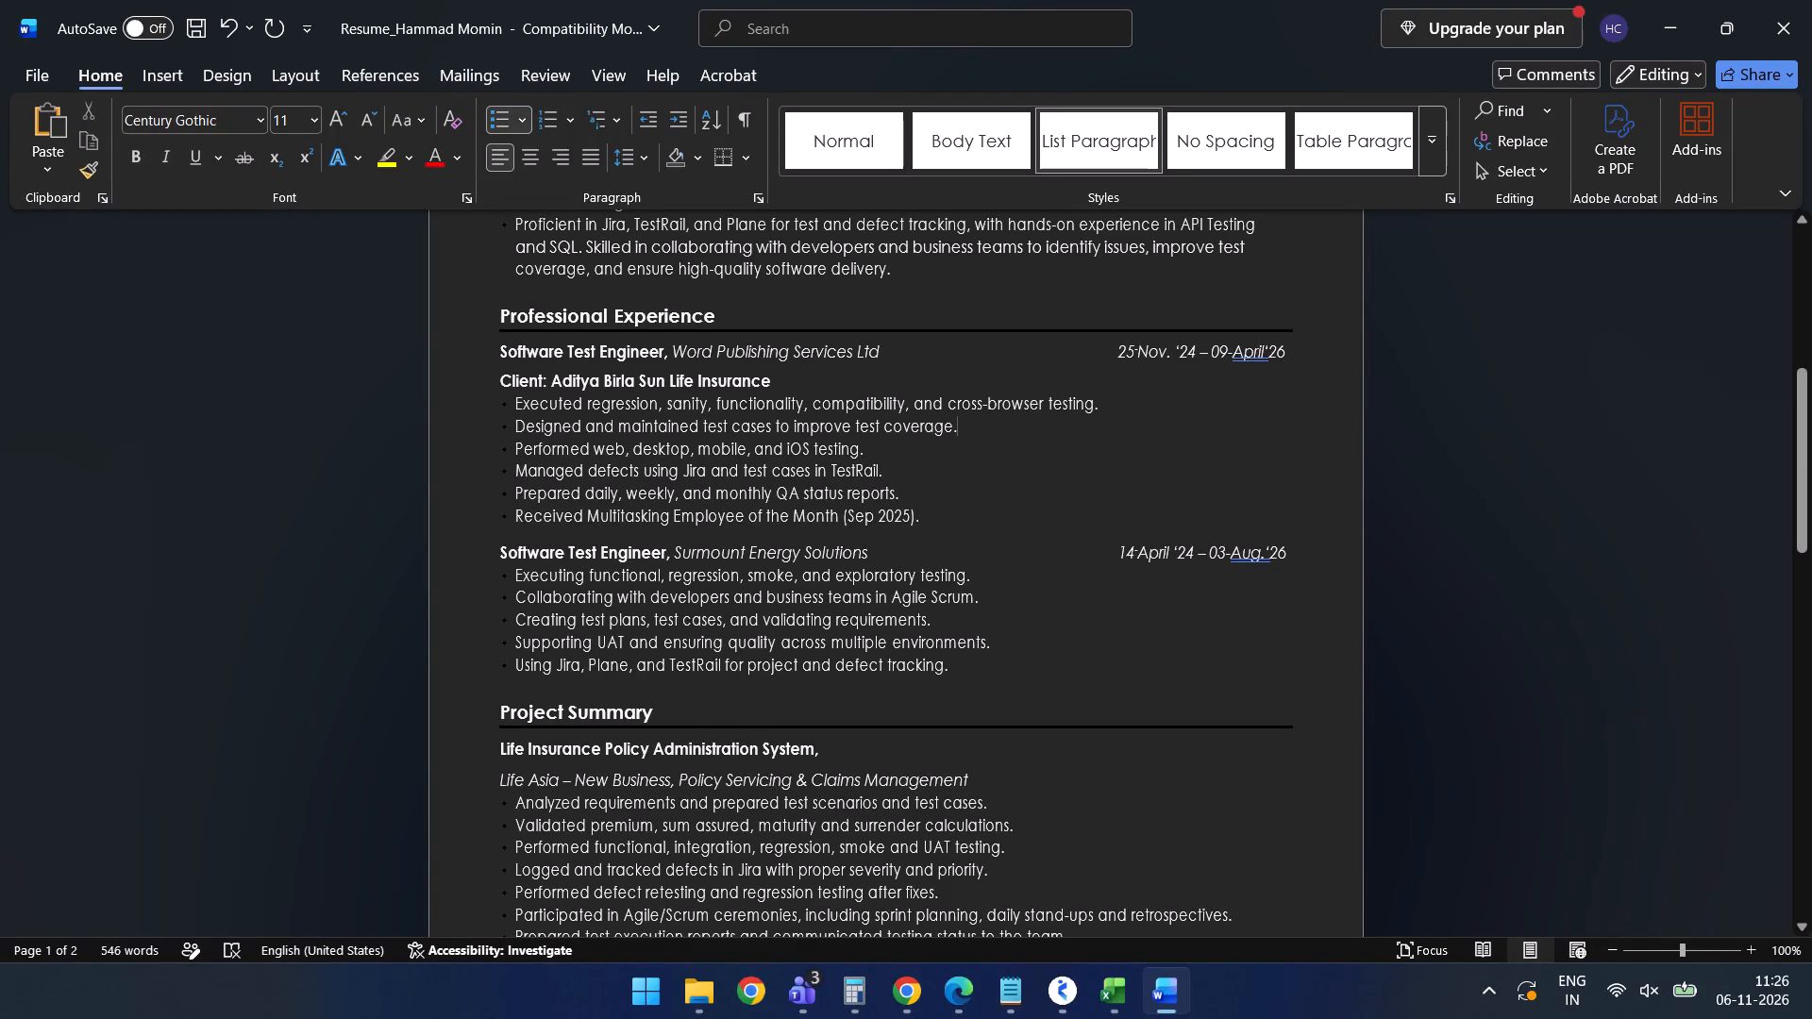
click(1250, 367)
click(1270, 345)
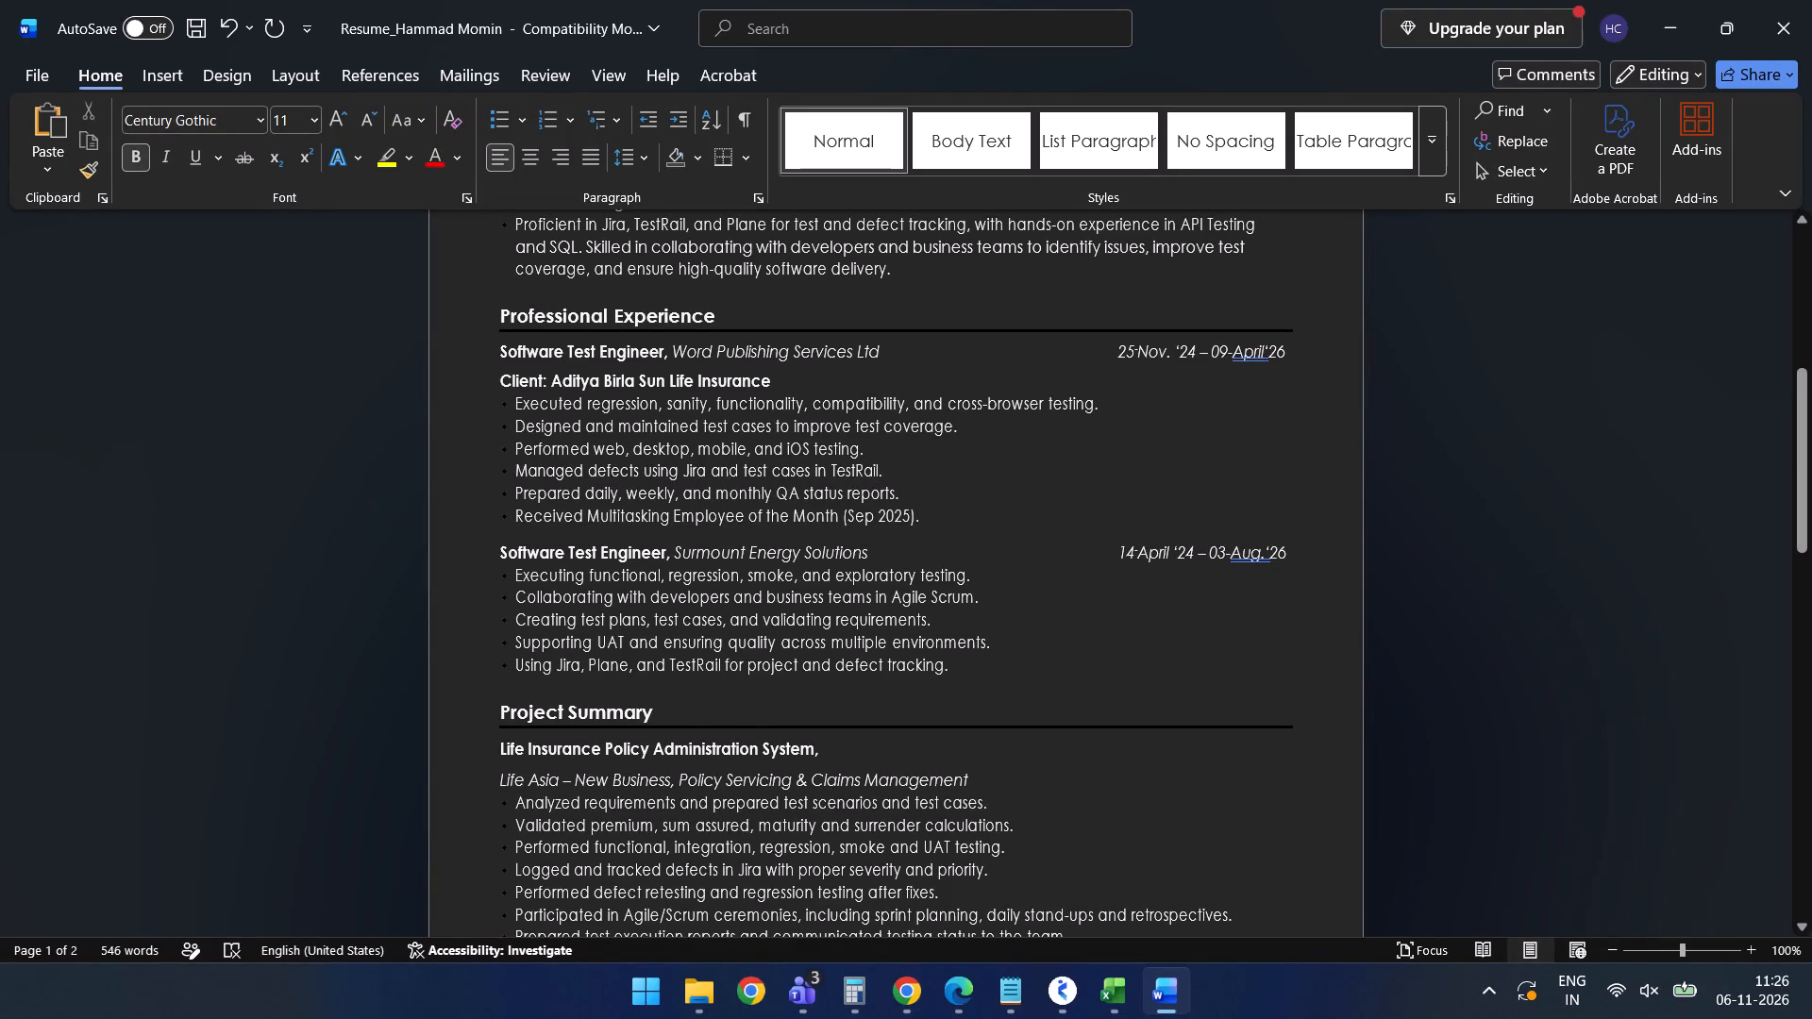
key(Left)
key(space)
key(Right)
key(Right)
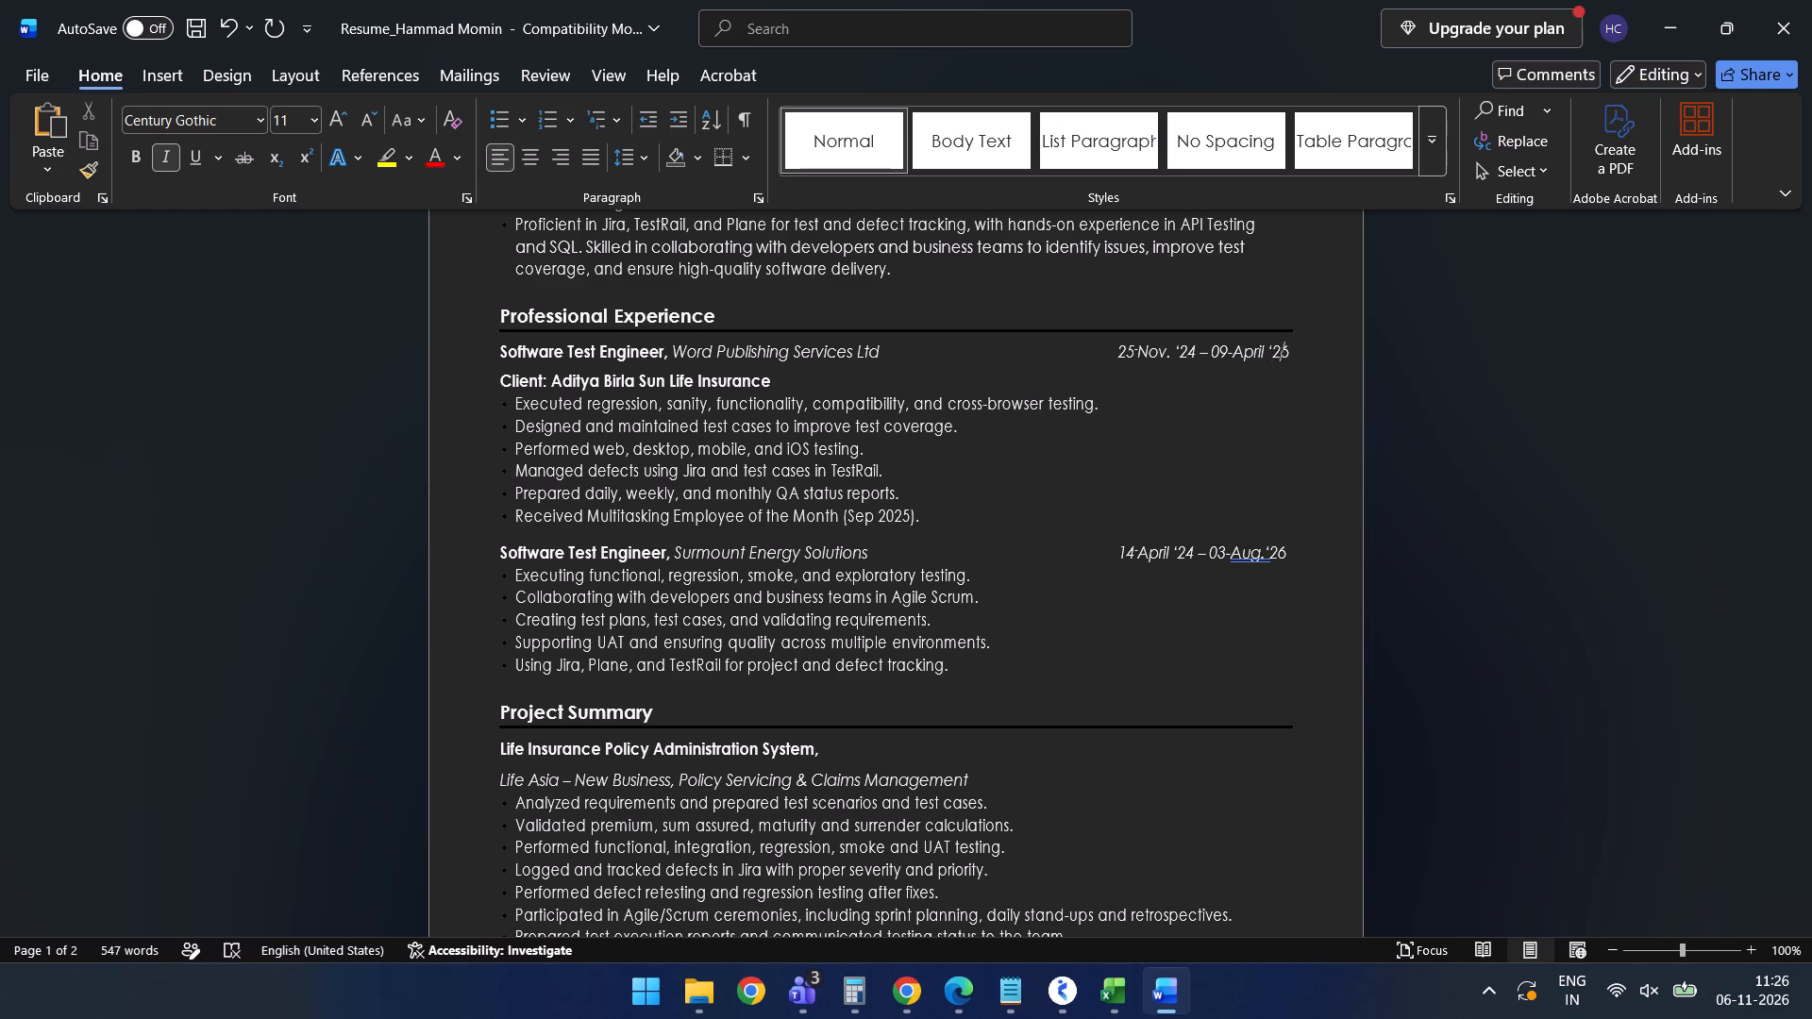
Remove the space between Nov. and '24 in the Word Publishing Services Ltd start date, keeping the period.
key(Left)
key(Left)
key(Left)
key(Left)
key(Left)
key(Left)
key(Left)
key(Left)
key(Left)
key(Left)
key(Left)
key(Left)
key(Left)
key(Left)
key(Left)
key(Left)
key(Left)
key(Left)
key(Right)
key(Left)
key(BackSpace)
key(Right)
key(Left)
key(Right)
key(BackSpace)
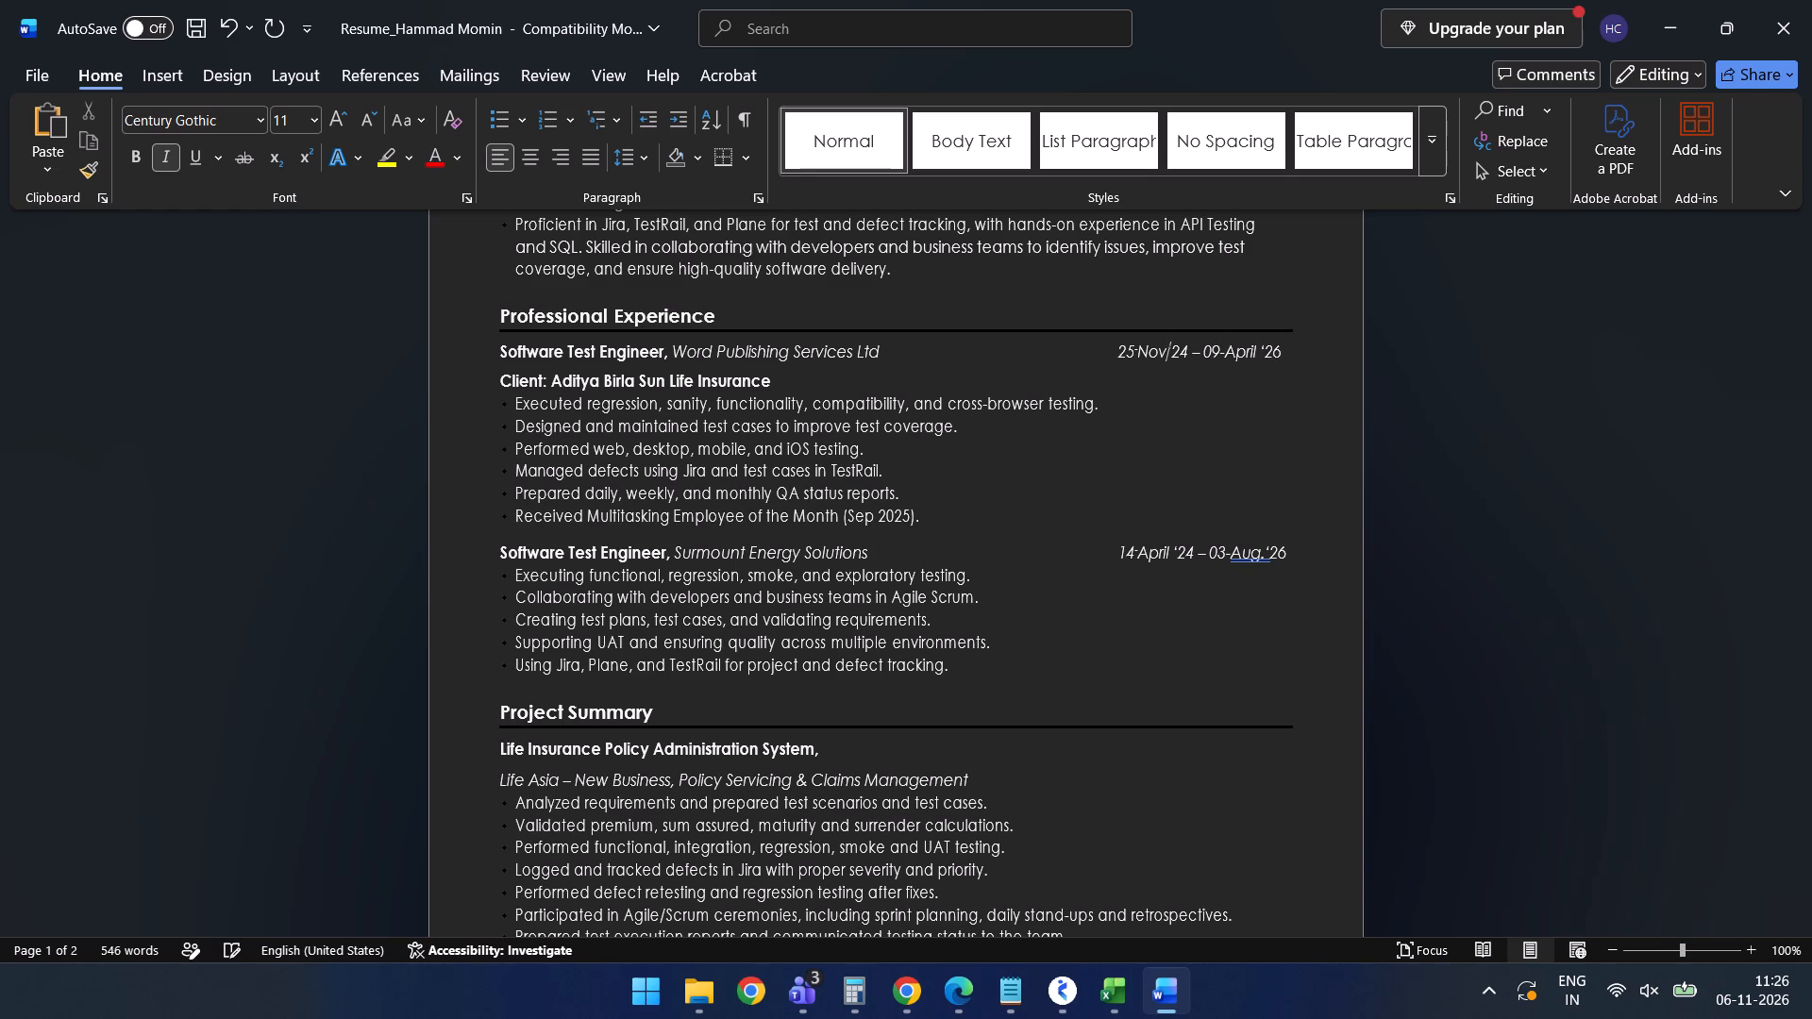
key(period)
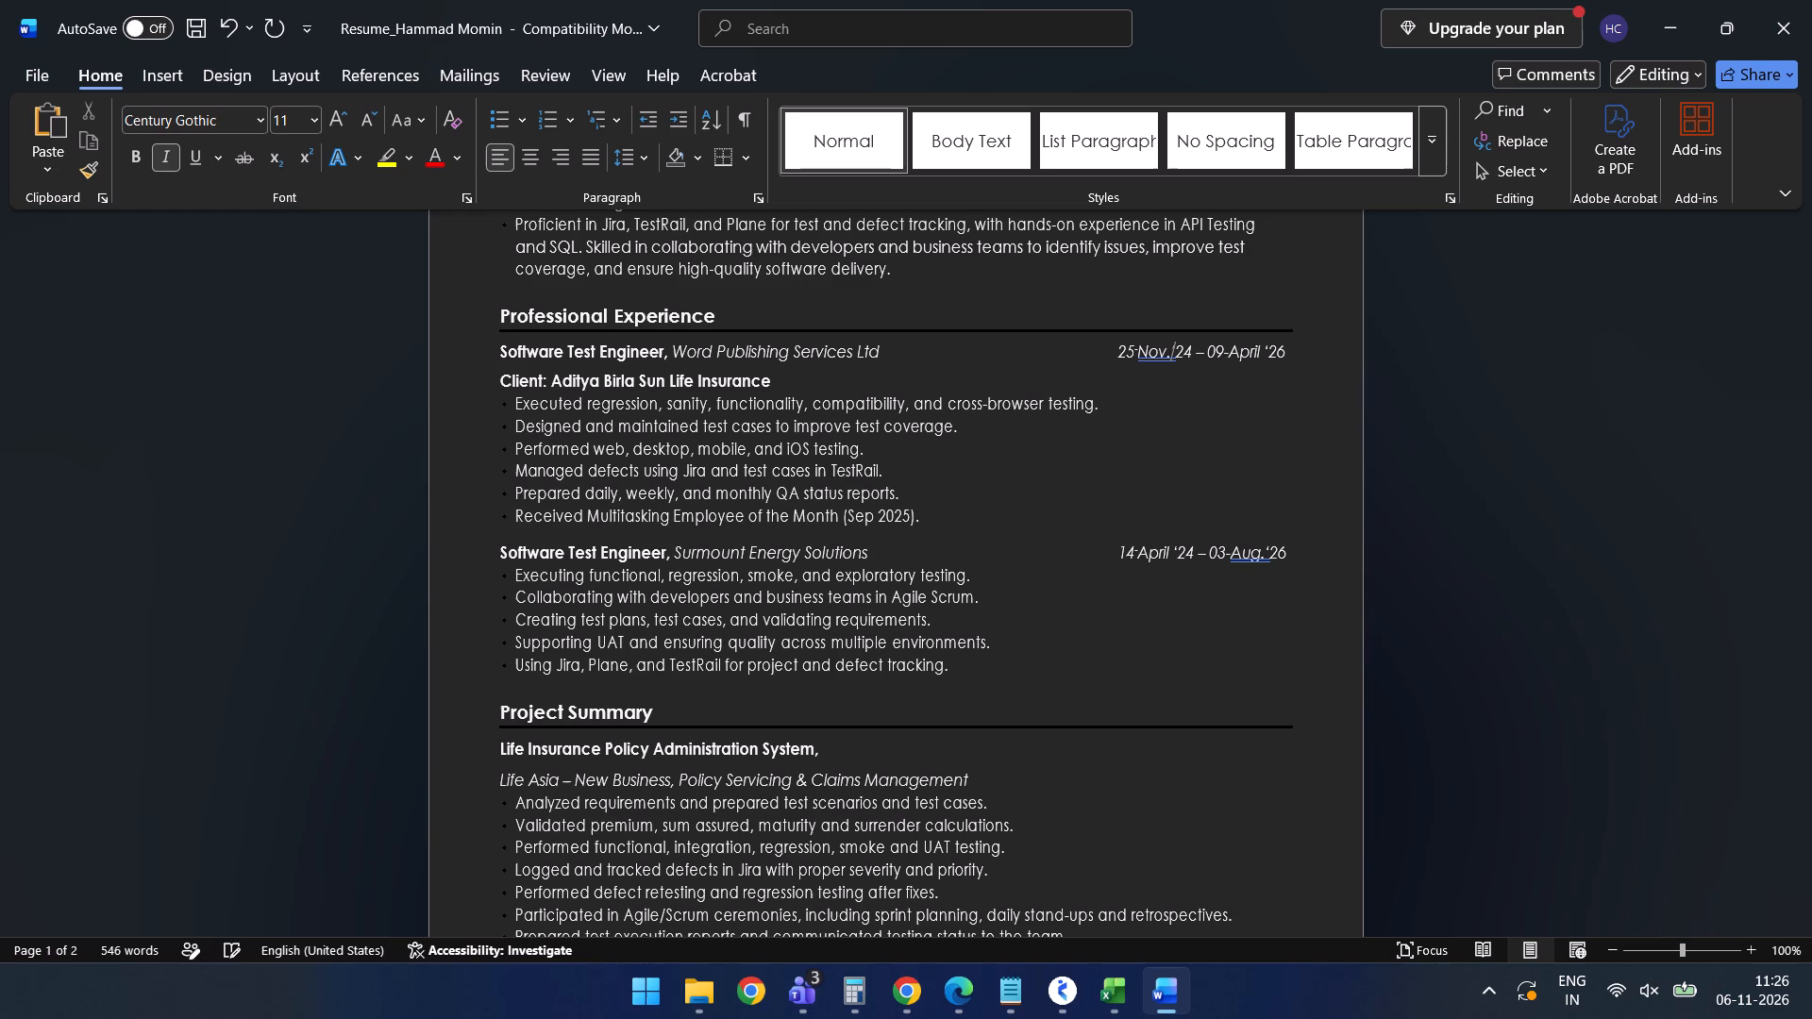
Replace the period and apostrophe in the Word Publishing Services Ltd start date with a hyphen, making it 25-Nov-24.
key(Right)
key(Right)
key(Right)
key(Right)
key(Right)
key(Right)
key(Right)
key(Left)
key(Left)
key(Left)
key(Left)
key(Left)
key(Left)
key(Left)
key(Left)
key(Left)
key(Right)
key(shift+Right)
key(shift+Right)
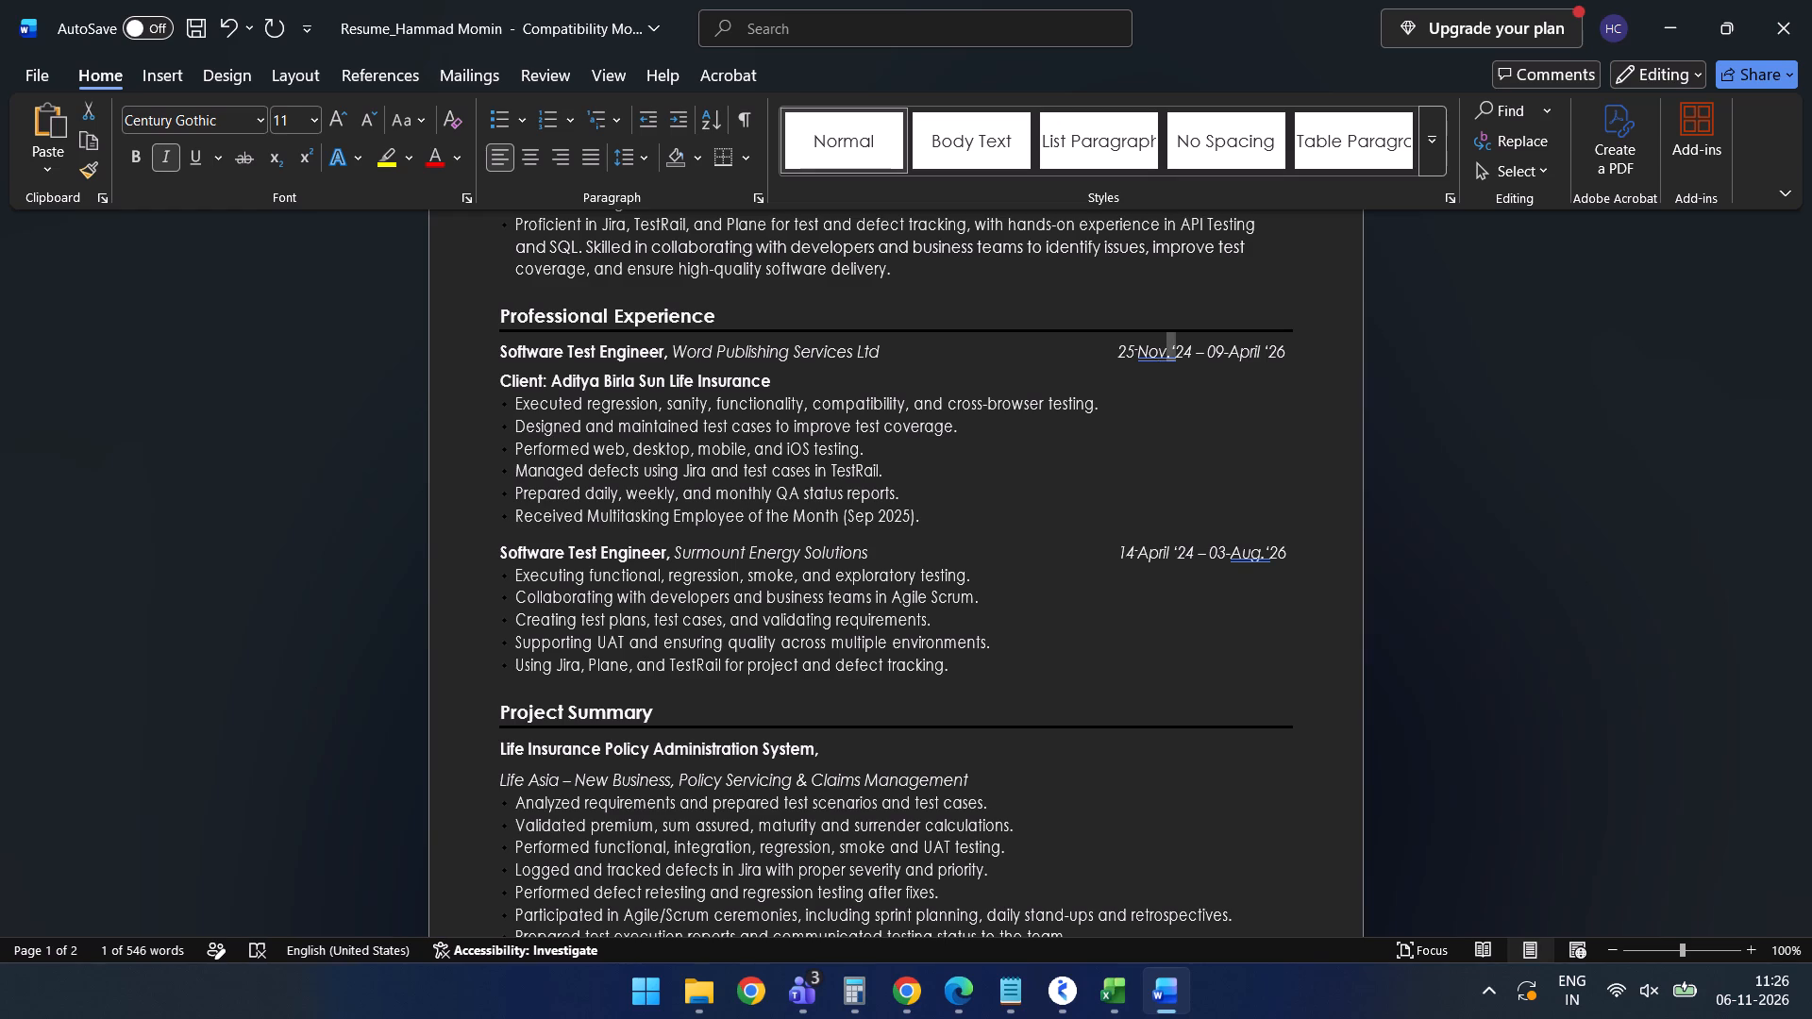
key(minus)
Replace the dash between the Word Publishing Services Ltd start and end dates with the word To.
key(Right)
key(Right)
key(Right)
key(Right)
key(Right)
key(Right)
key(Right)
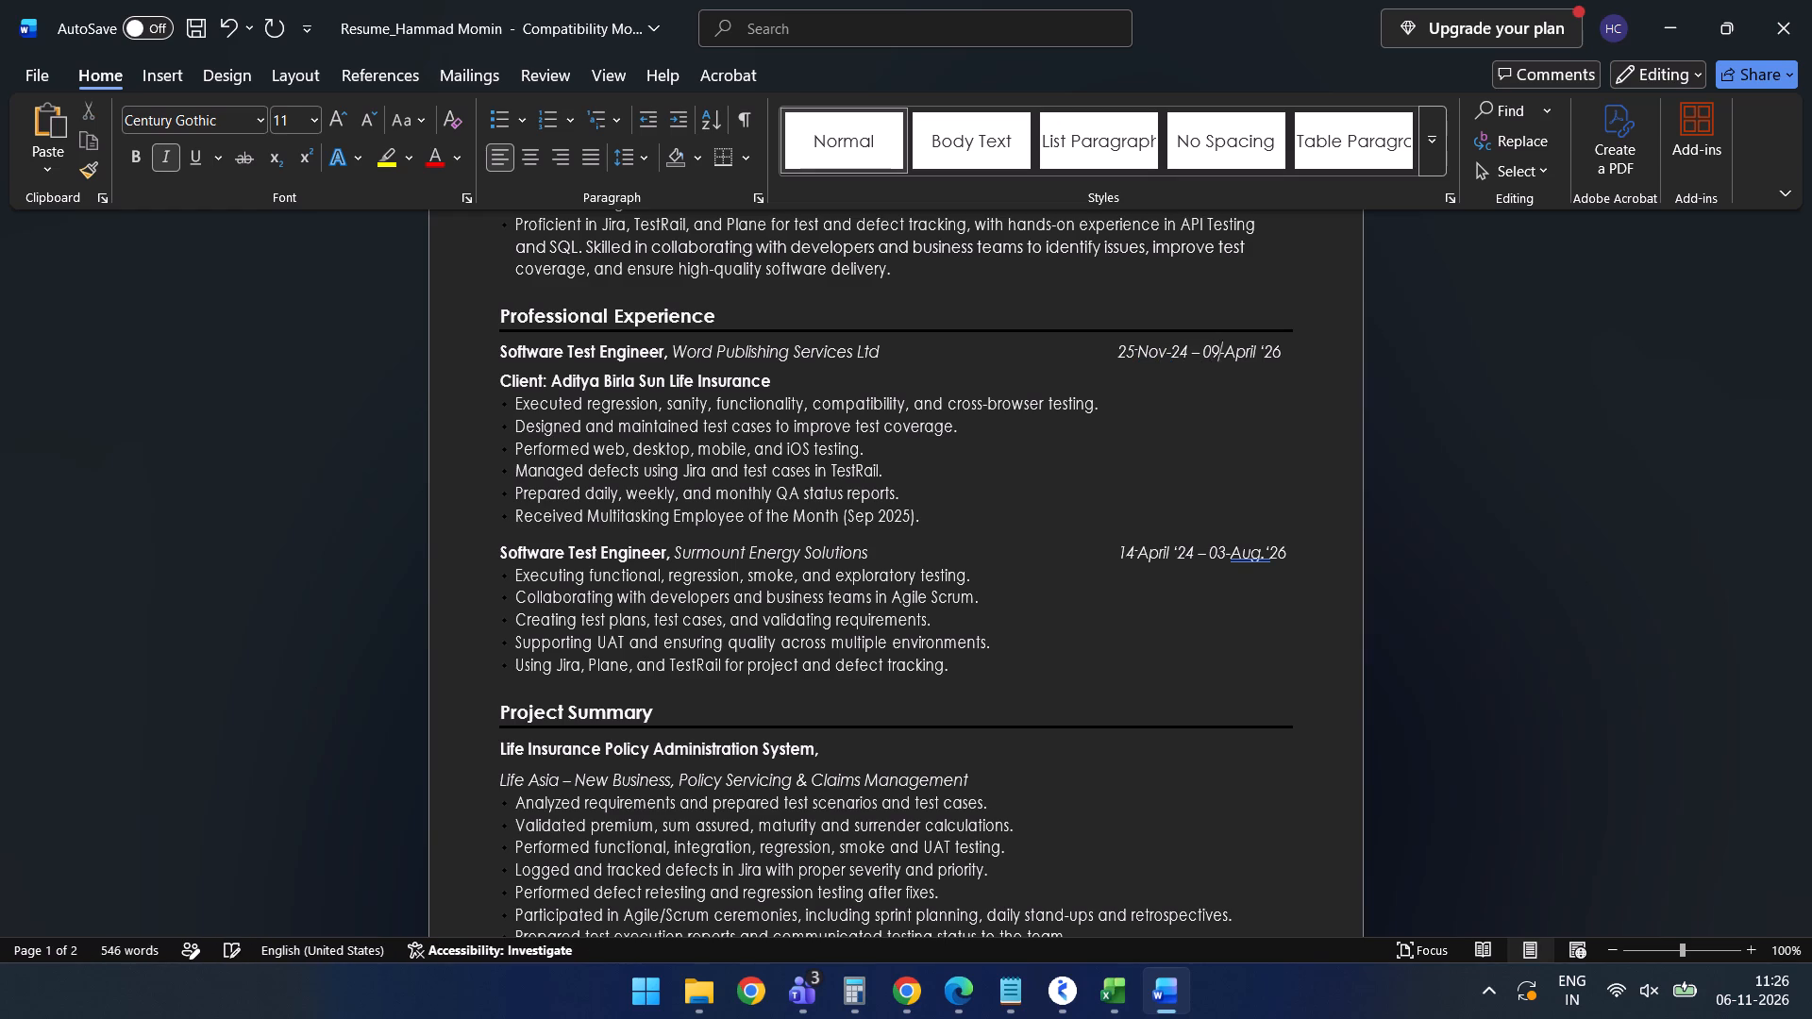
key(Left)
key(Left)
key(Left)
key(shift+Left)
text(to)
key(BackSpace)
key(BackSpace)
text(To)
Replace the space and apostrophe before 26 in the Word Publishing Services Ltd end date with a hyphen.
key(Right)
key(Right)
key(Right)
key(Right)
key(shift+Left)
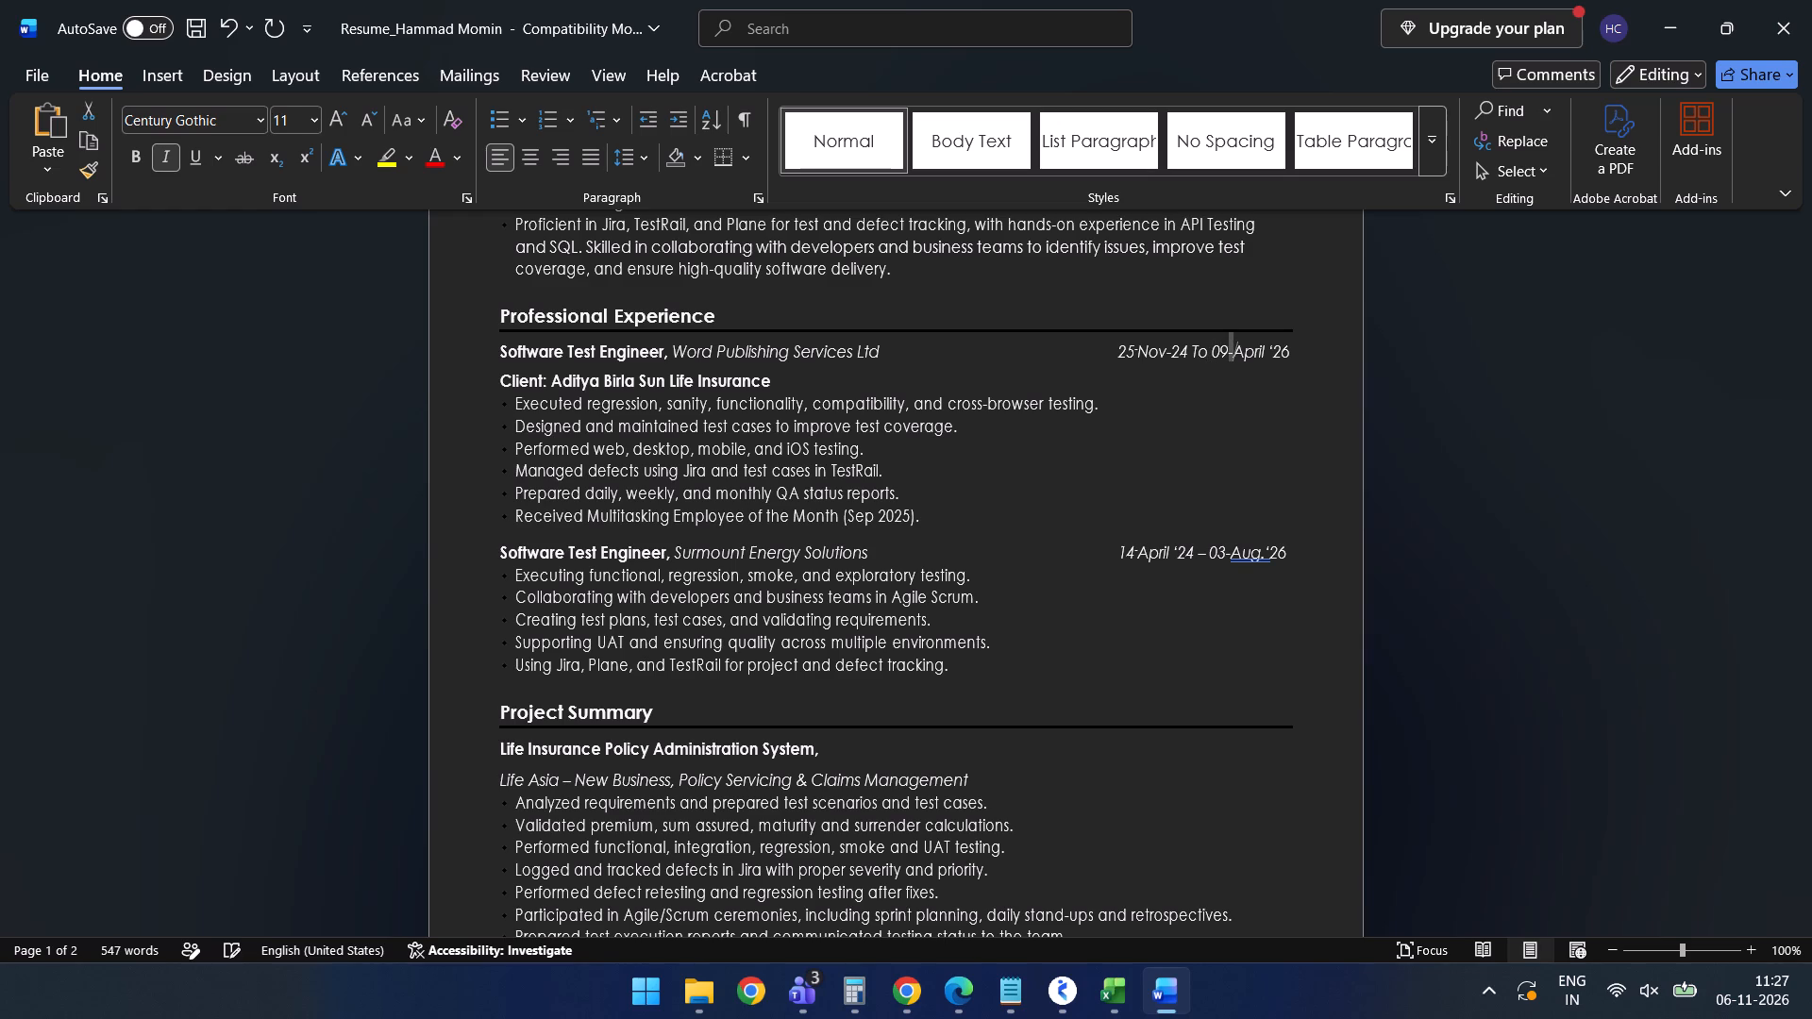
key(Right)
key(Right)
key(Right)
key(Right)
key(Right)
key(shift+Right)
key(shift+Right)
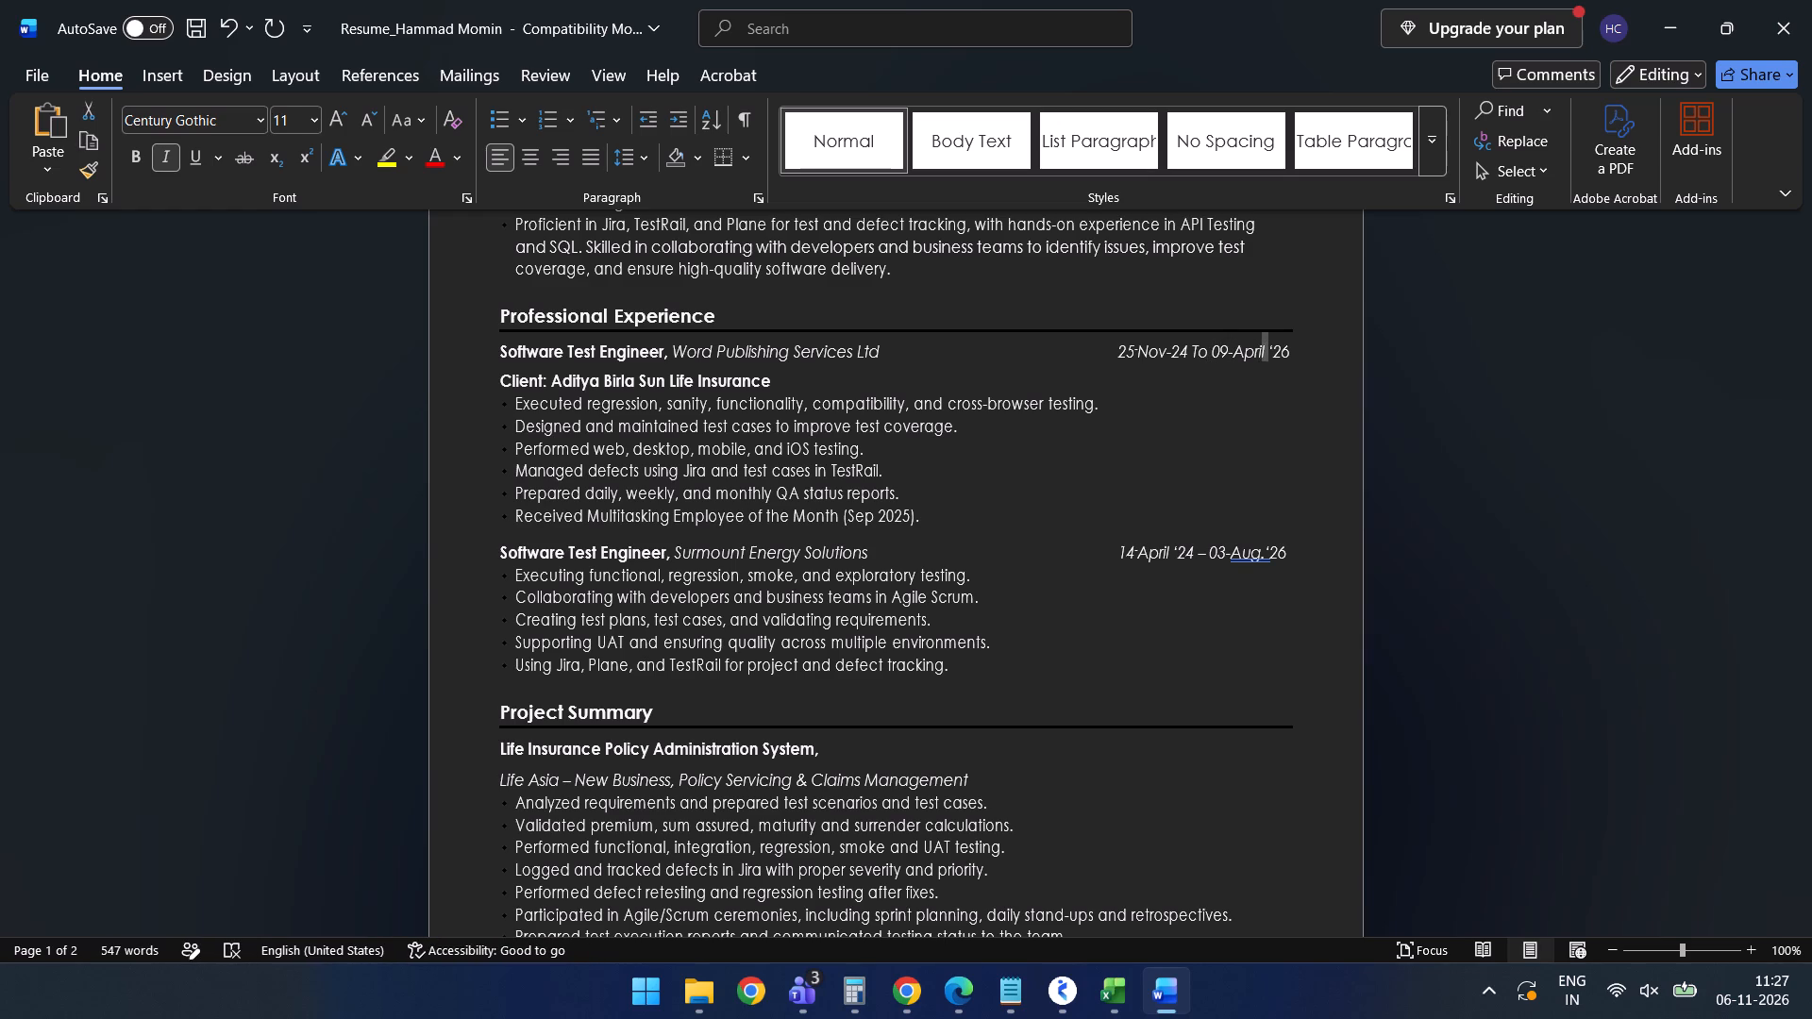
key(shift+Right)
key(BackSpace)
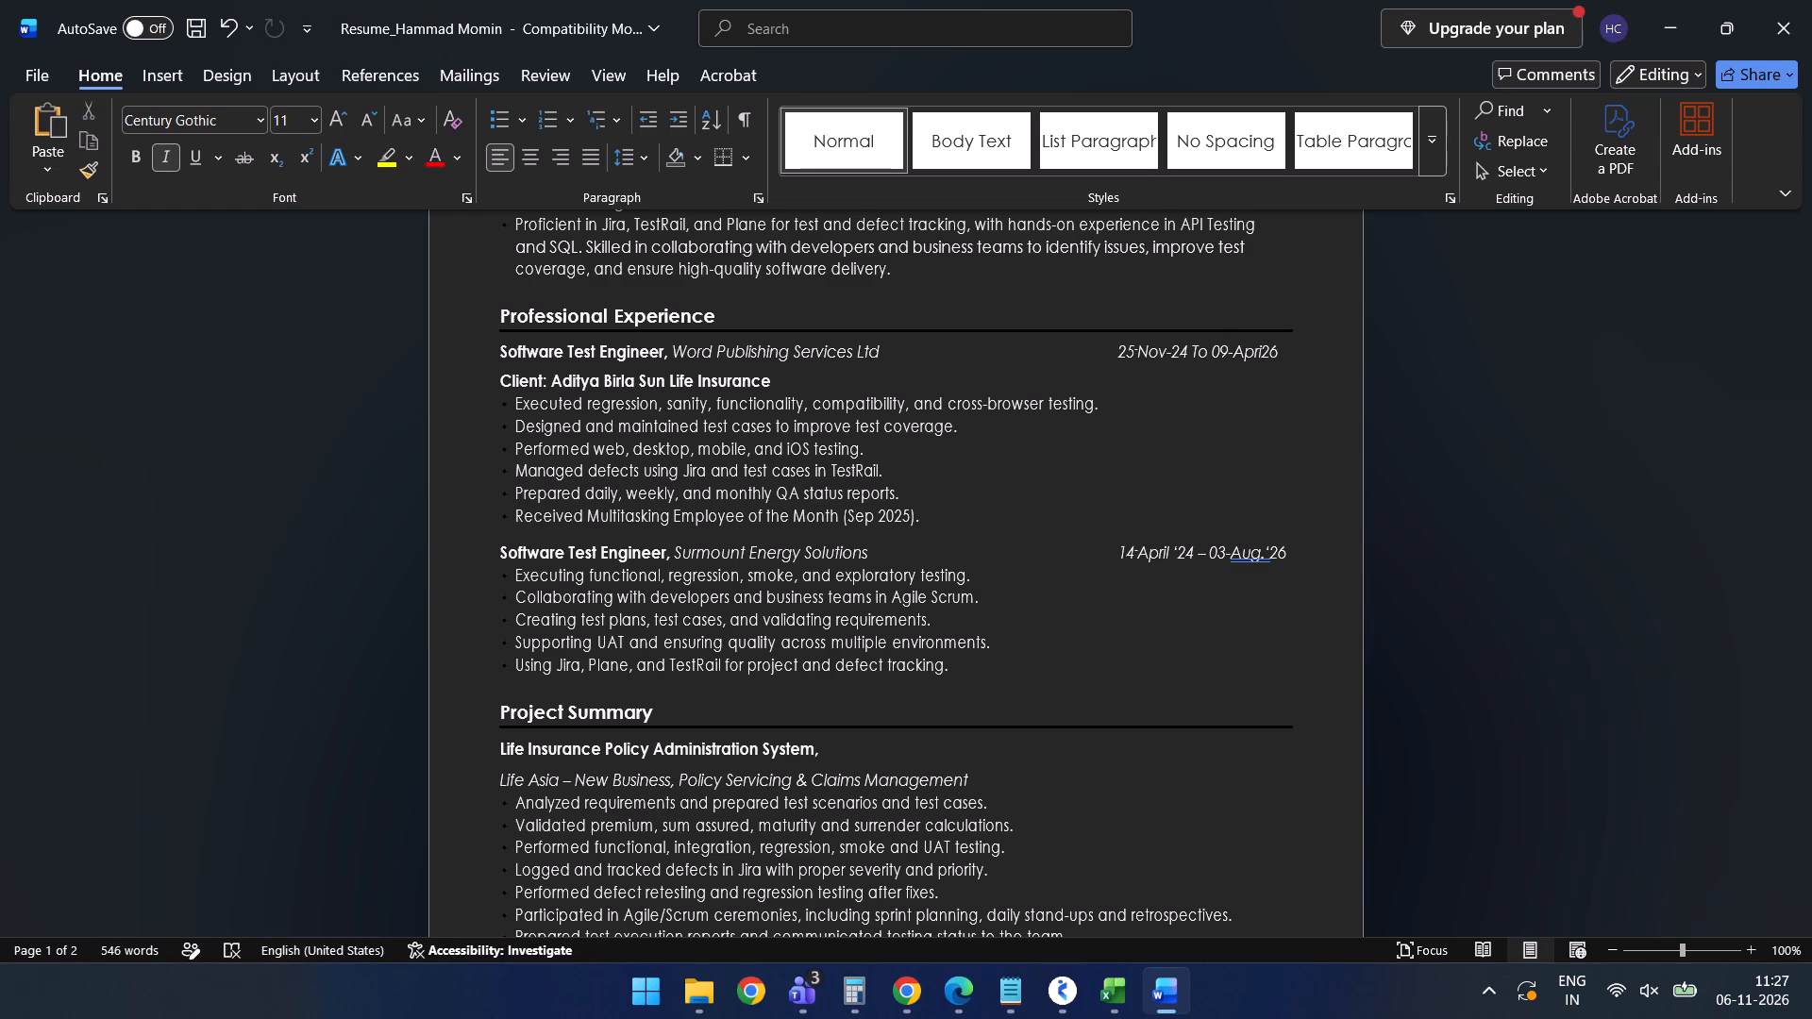
key(minus)
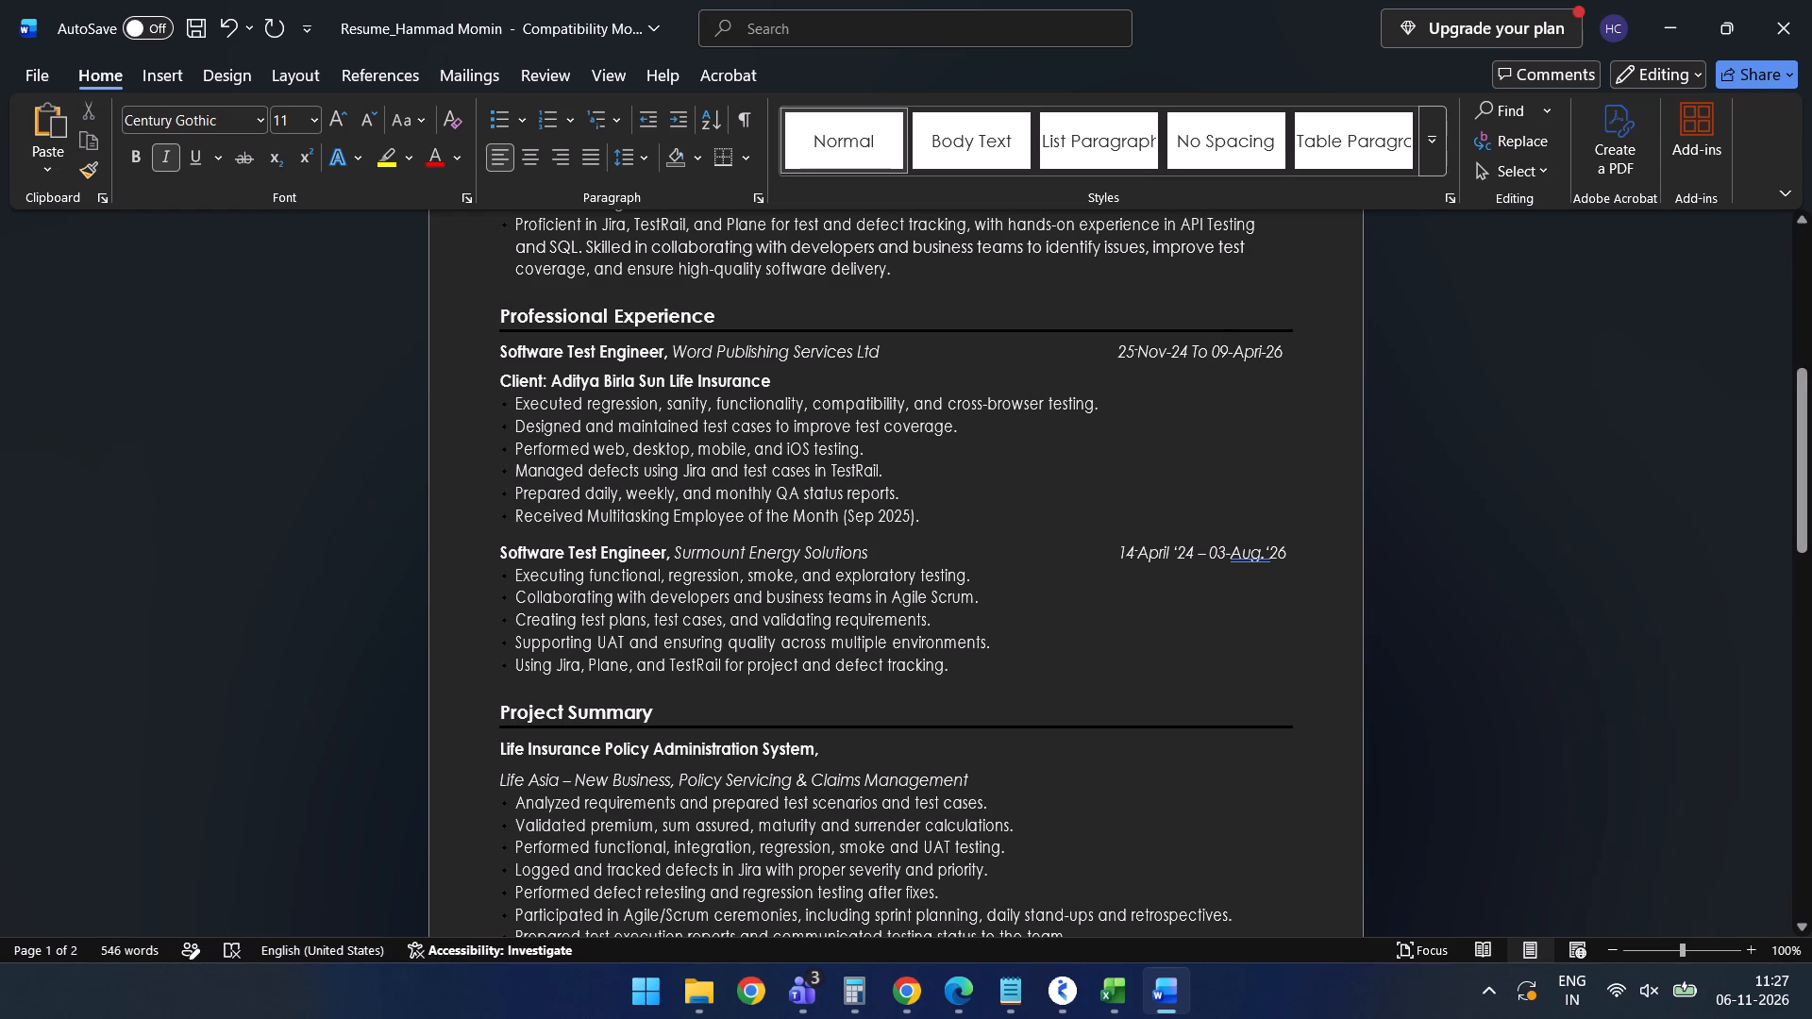
Replace the period and apostrophe in the Surmount Energy Solutions end date with a hyphen, making it 03-Aug-26.
click(1254, 558)
key(Right)
key(0)
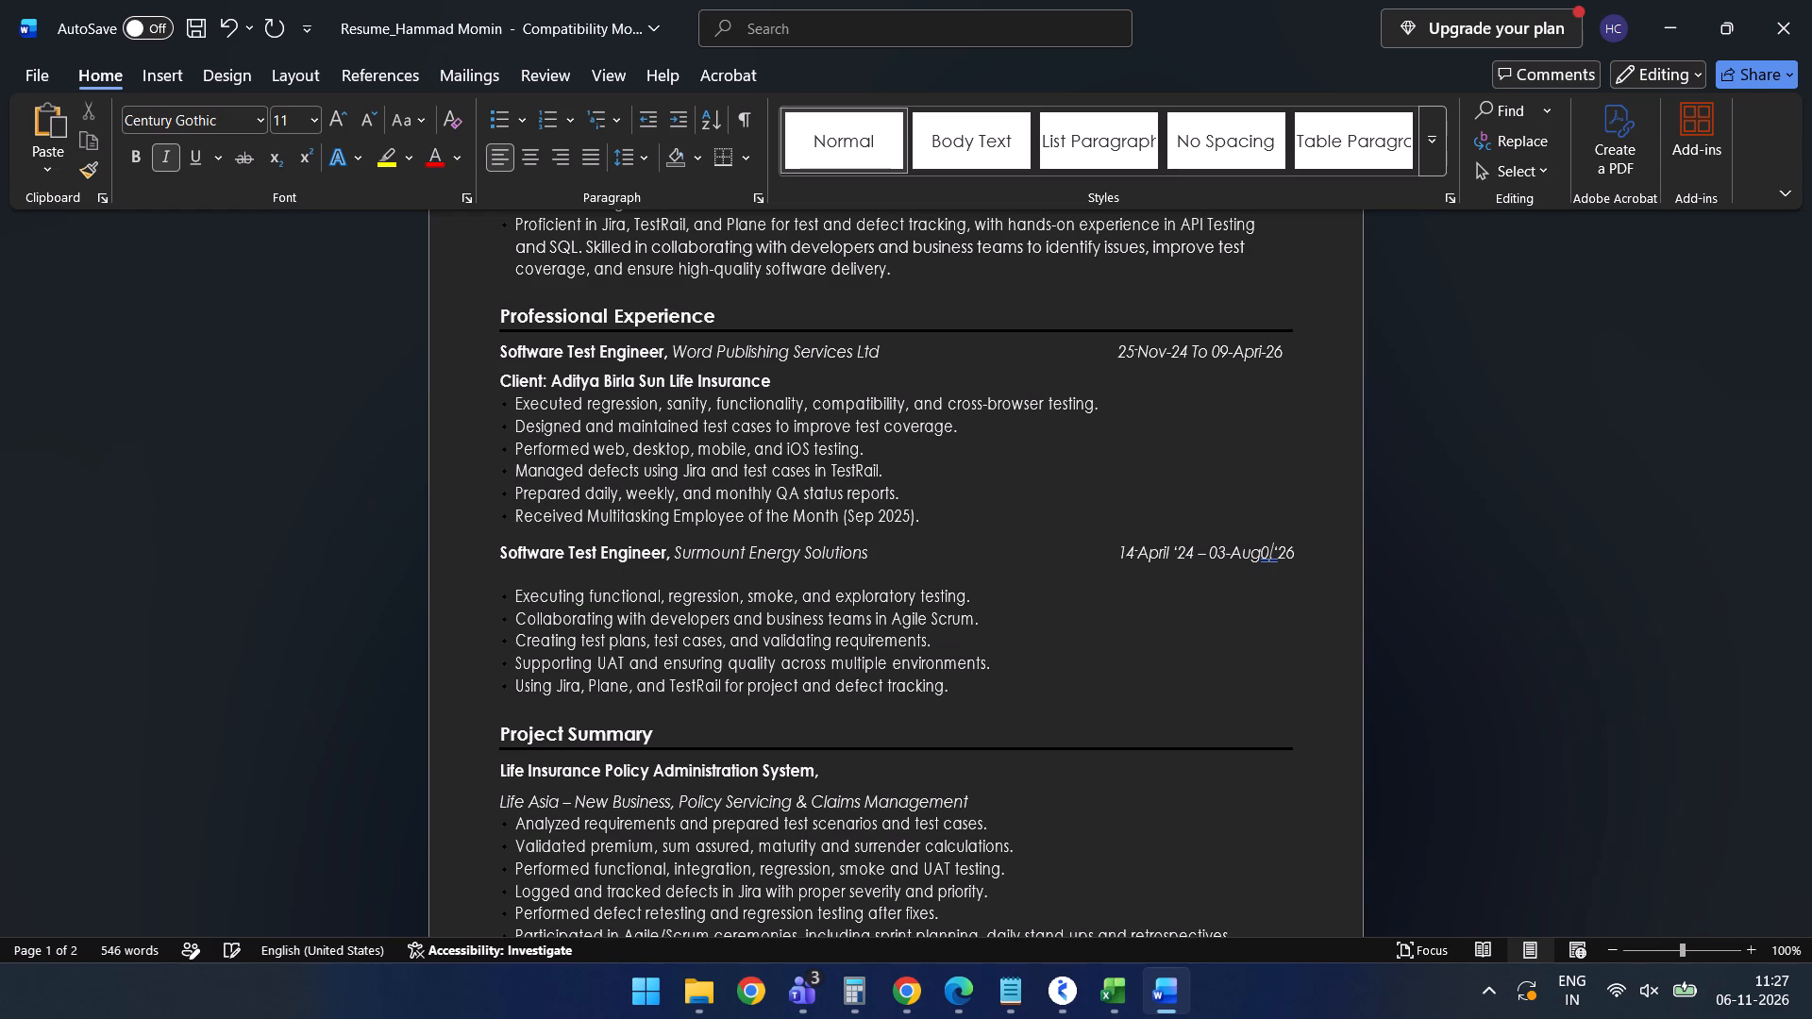
key(BackSpace)
key(Right)
key(Right)
key(shift+Left)
key(shift+Left)
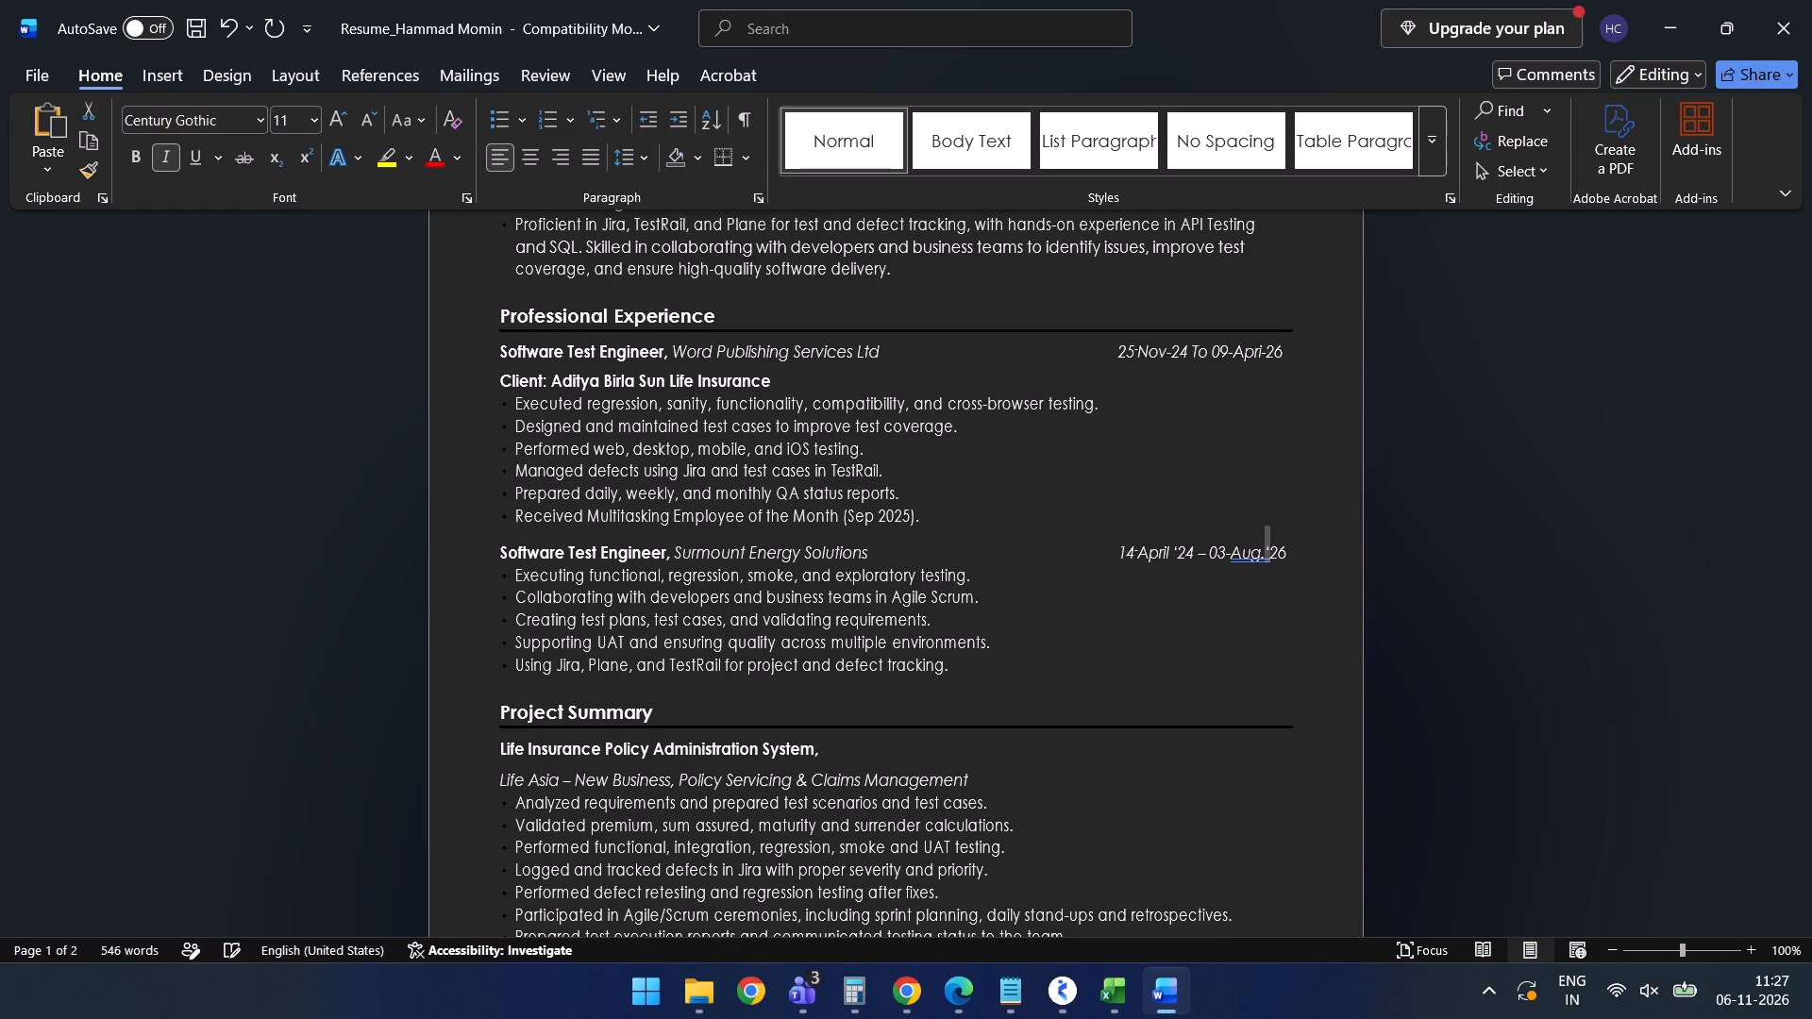
key(minus)
Replace the dash between the Surmount Energy Solutions start and end dates with the word To.
key(Left)
key(Left)
key(Left)
key(Left)
key(Left)
key(Left)
key(Left)
key(Left)
key(Left)
key(Left)
key(Left)
key(Right)
key(Right)
key(Left)
key(shift+Right)
key(shift+Right)
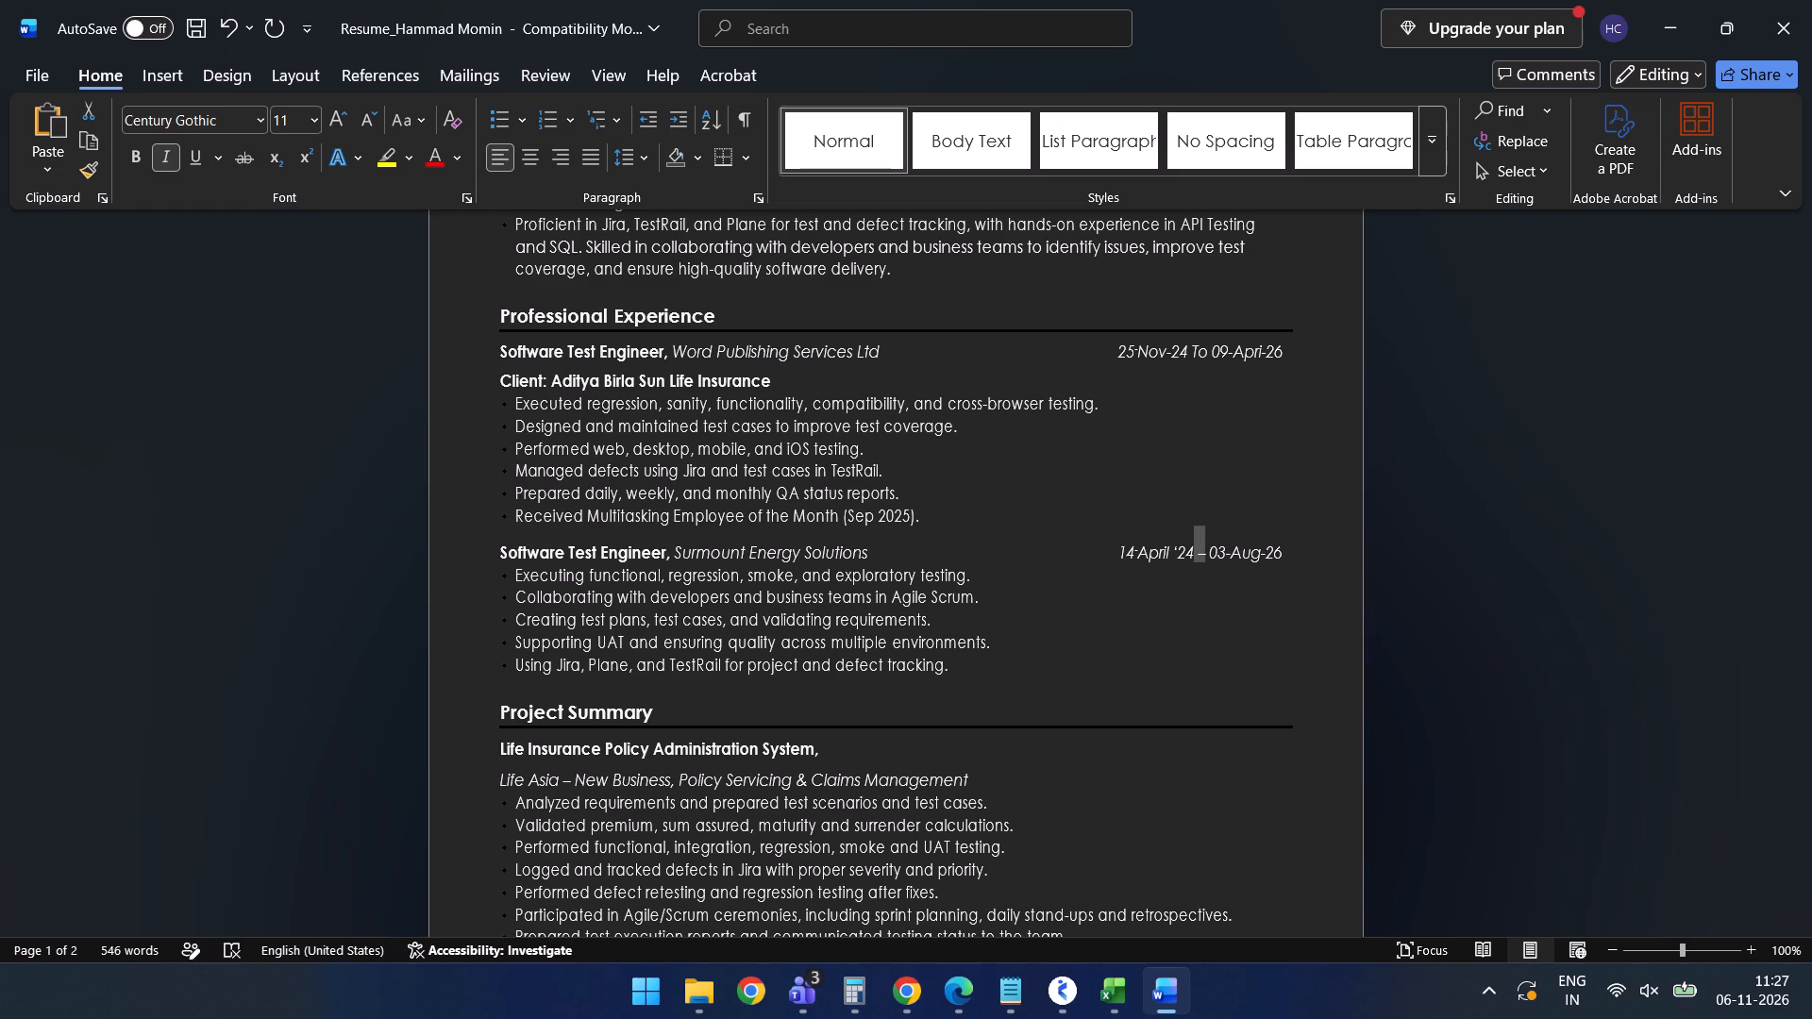
key(shift+Right)
key(space)
text(To)
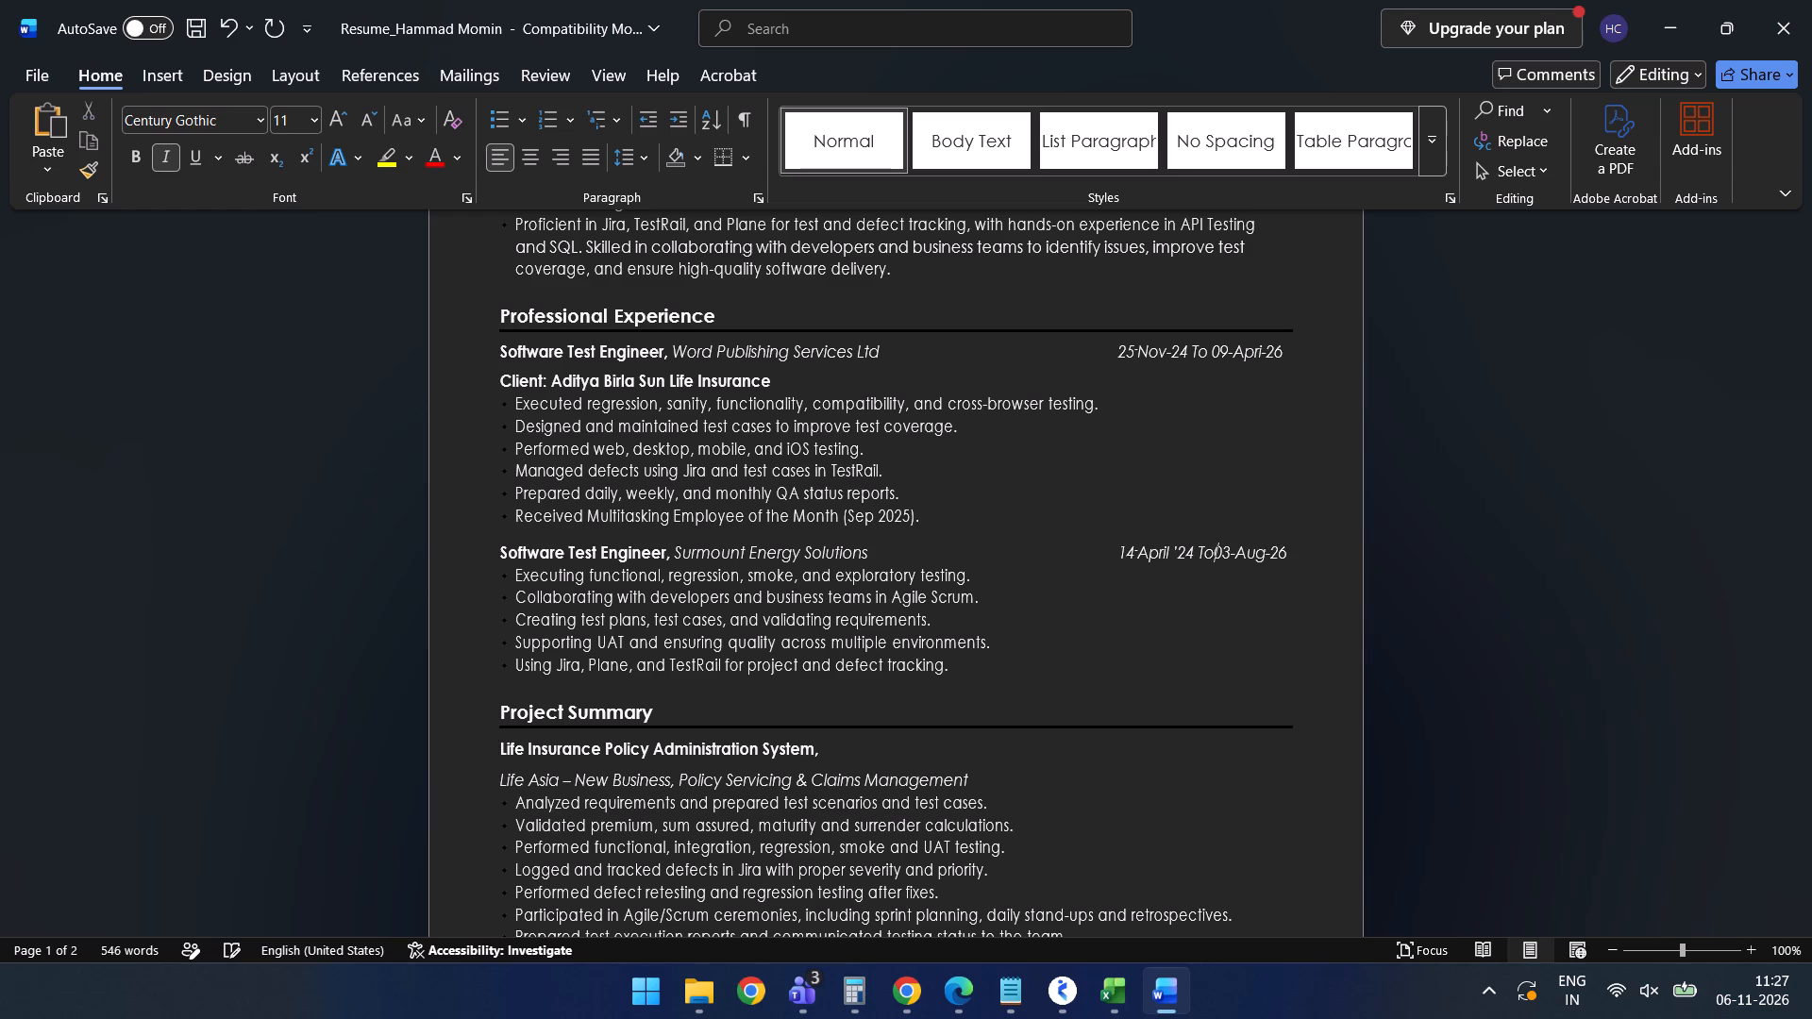
key(space)
Replace the space and apostrophe in the Surmount Energy Solutions start date with a hyphen, making it 14-April-24.
key(Left)
key(Left)
key(Left)
key(Left)
key(Left)
key(Left)
key(Left)
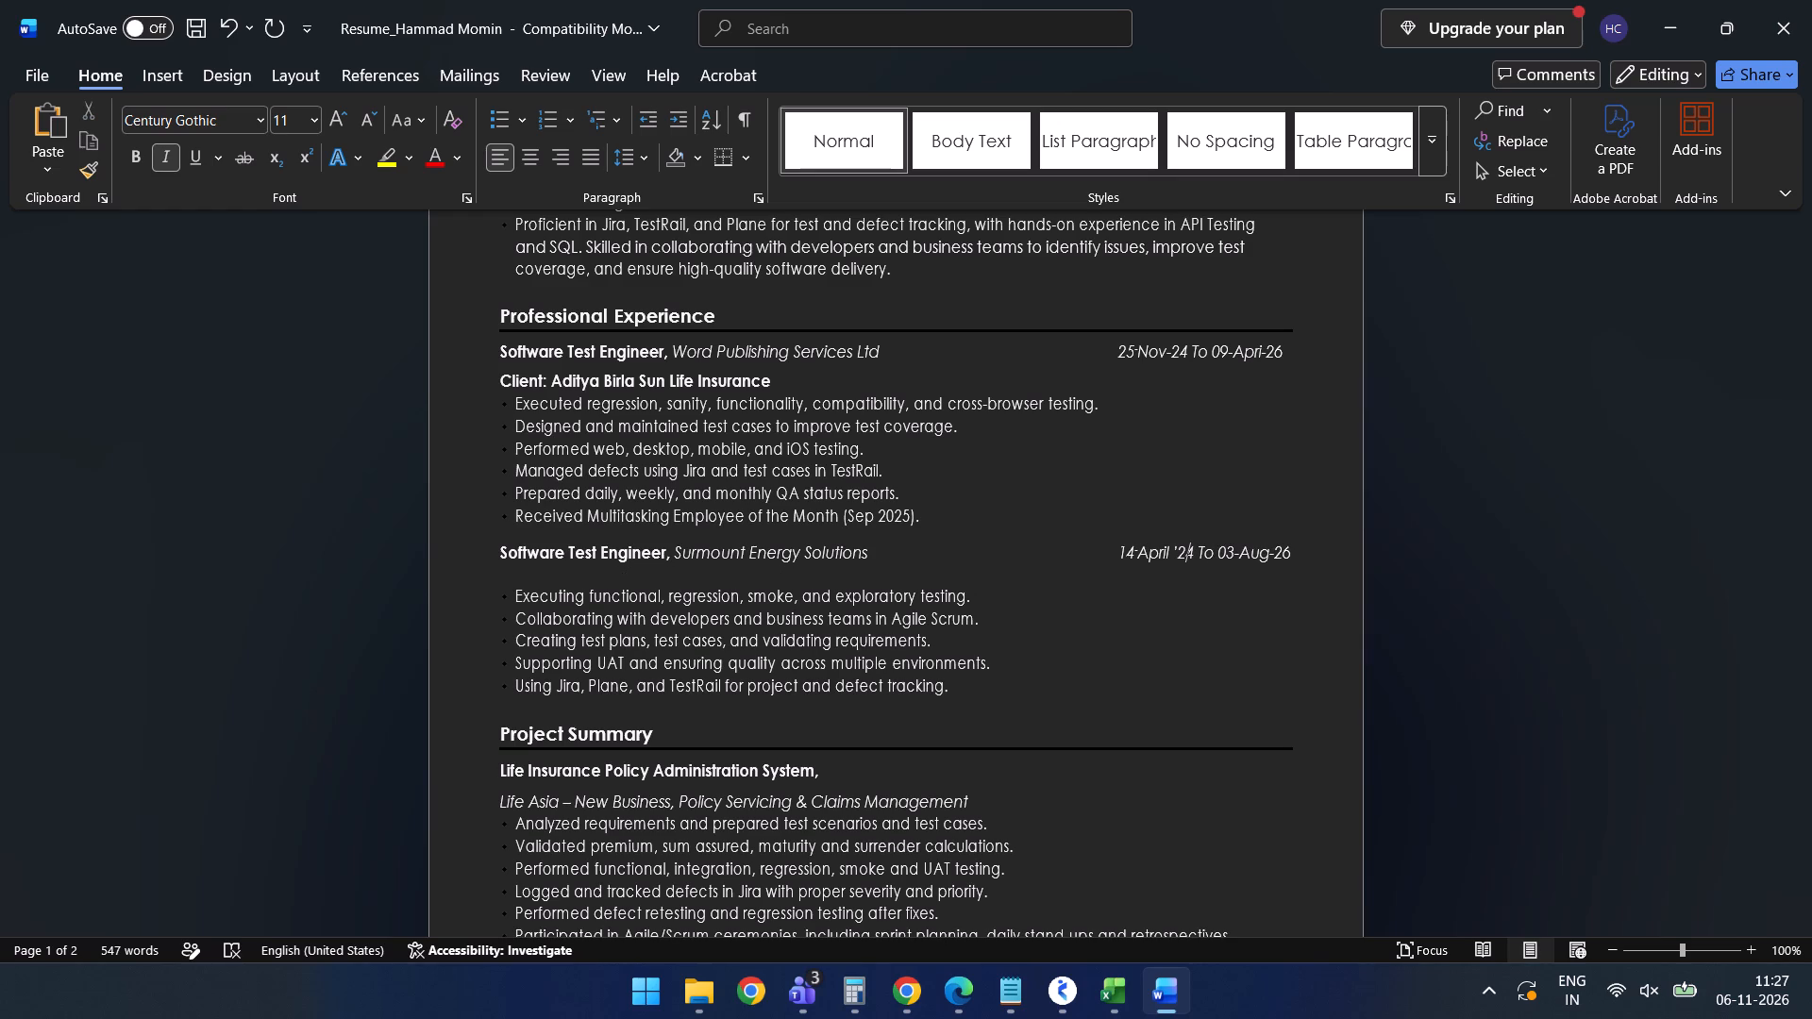
key(Left)
key(shift+Right)
key(shift+Right)
key(minus)
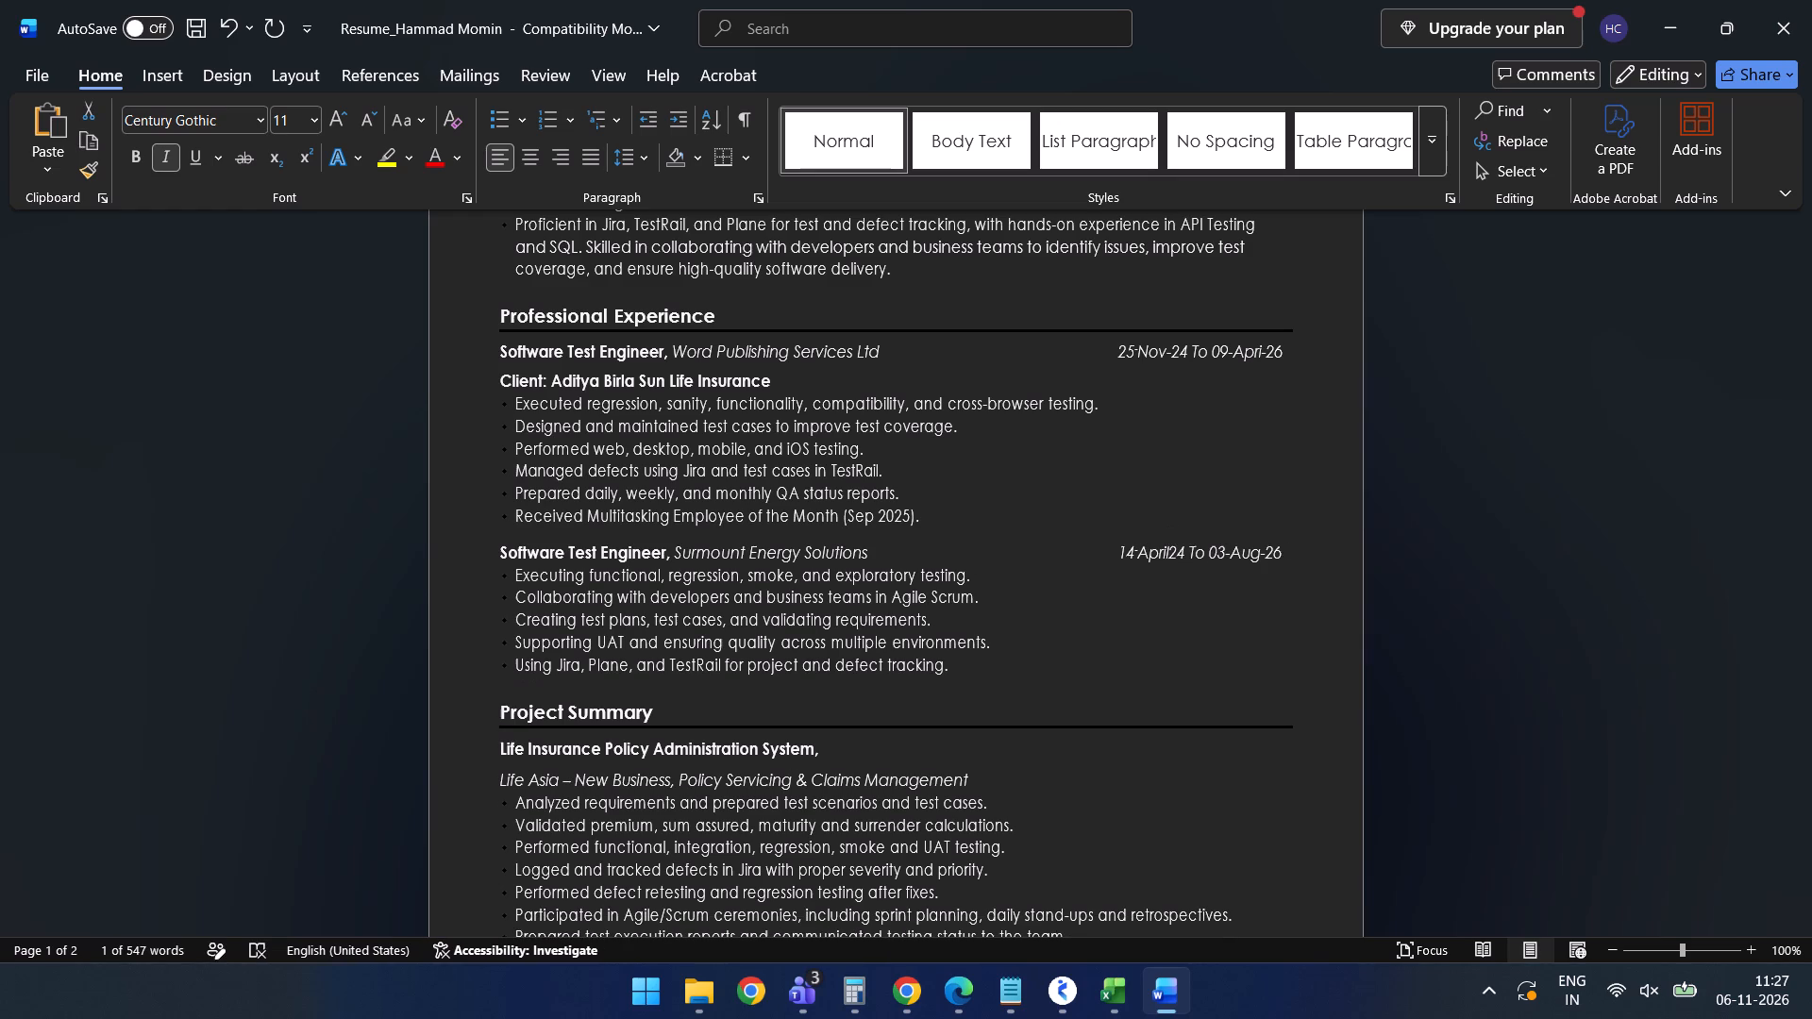
key(Right)
key(Right)
key(Right)
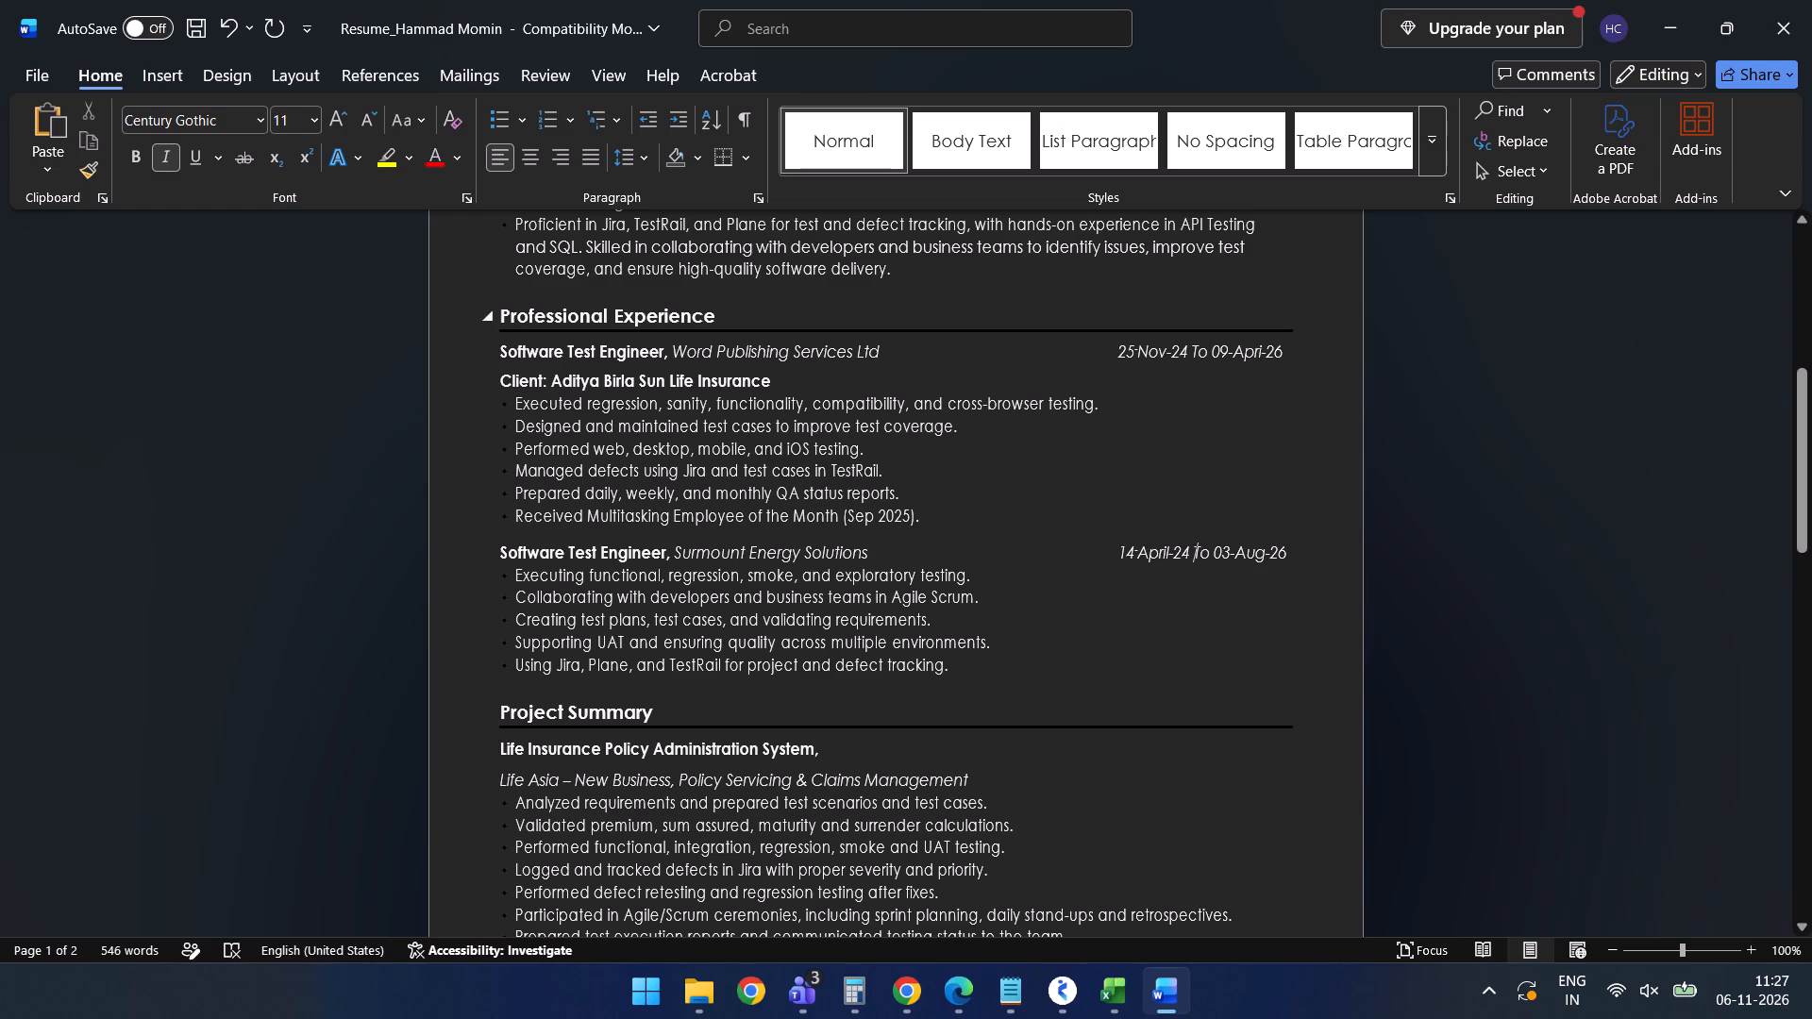
Copy the full Word Publishing Services Ltd employment date range, from 25-Nov-24 through the end date.
triple_click(1164, 348)
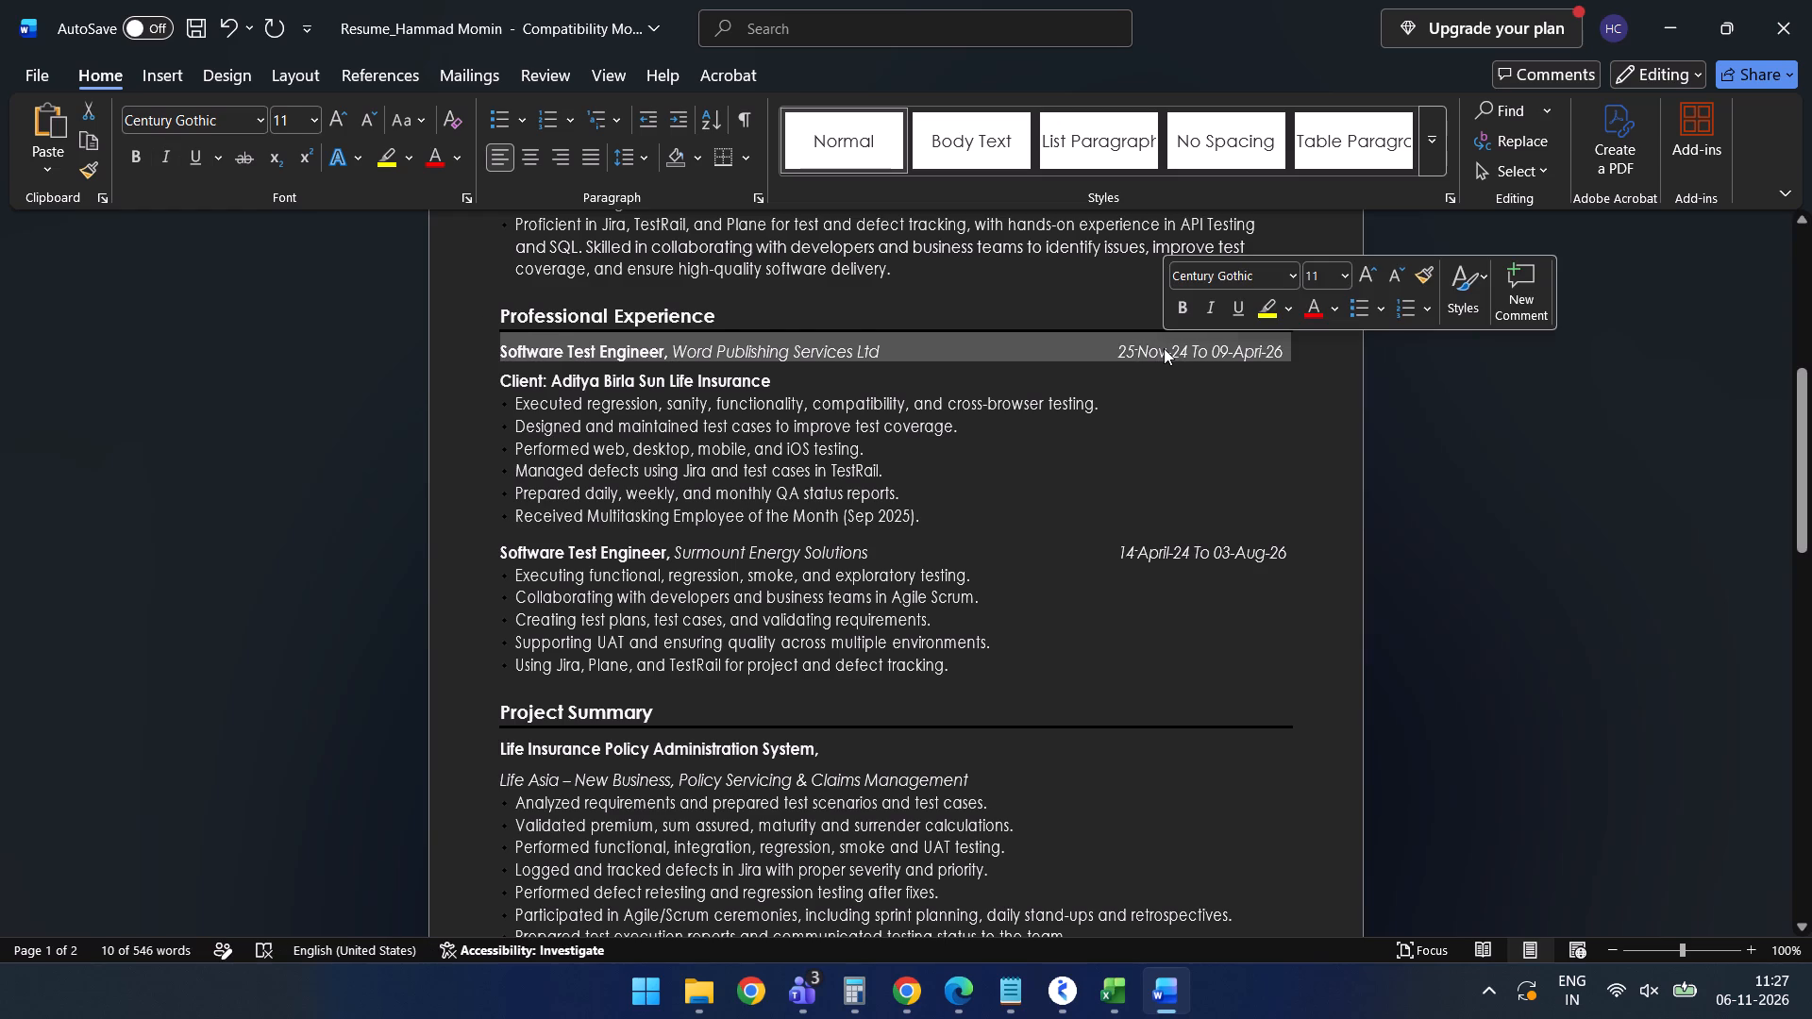
double_click(1164, 348)
key(Left)
key(Left)
key(Left)
key(Left)
key(shift+Right)
key(shift+Right)
key(shift+Right)
key(shift+Right)
key(shift+Right)
key(shift+Right)
key(shift+Right)
key(shift+Right)
key(shift+Right)
key(shift+Right)
key(shift+Right)
key(shift+Right)
key(shift+Right)
key(shift+Right)
key(shift+Right)
key(shift+Right)
key(shift+Right)
key(shift+Right)
key(shift+Right)
key(shift+Right)
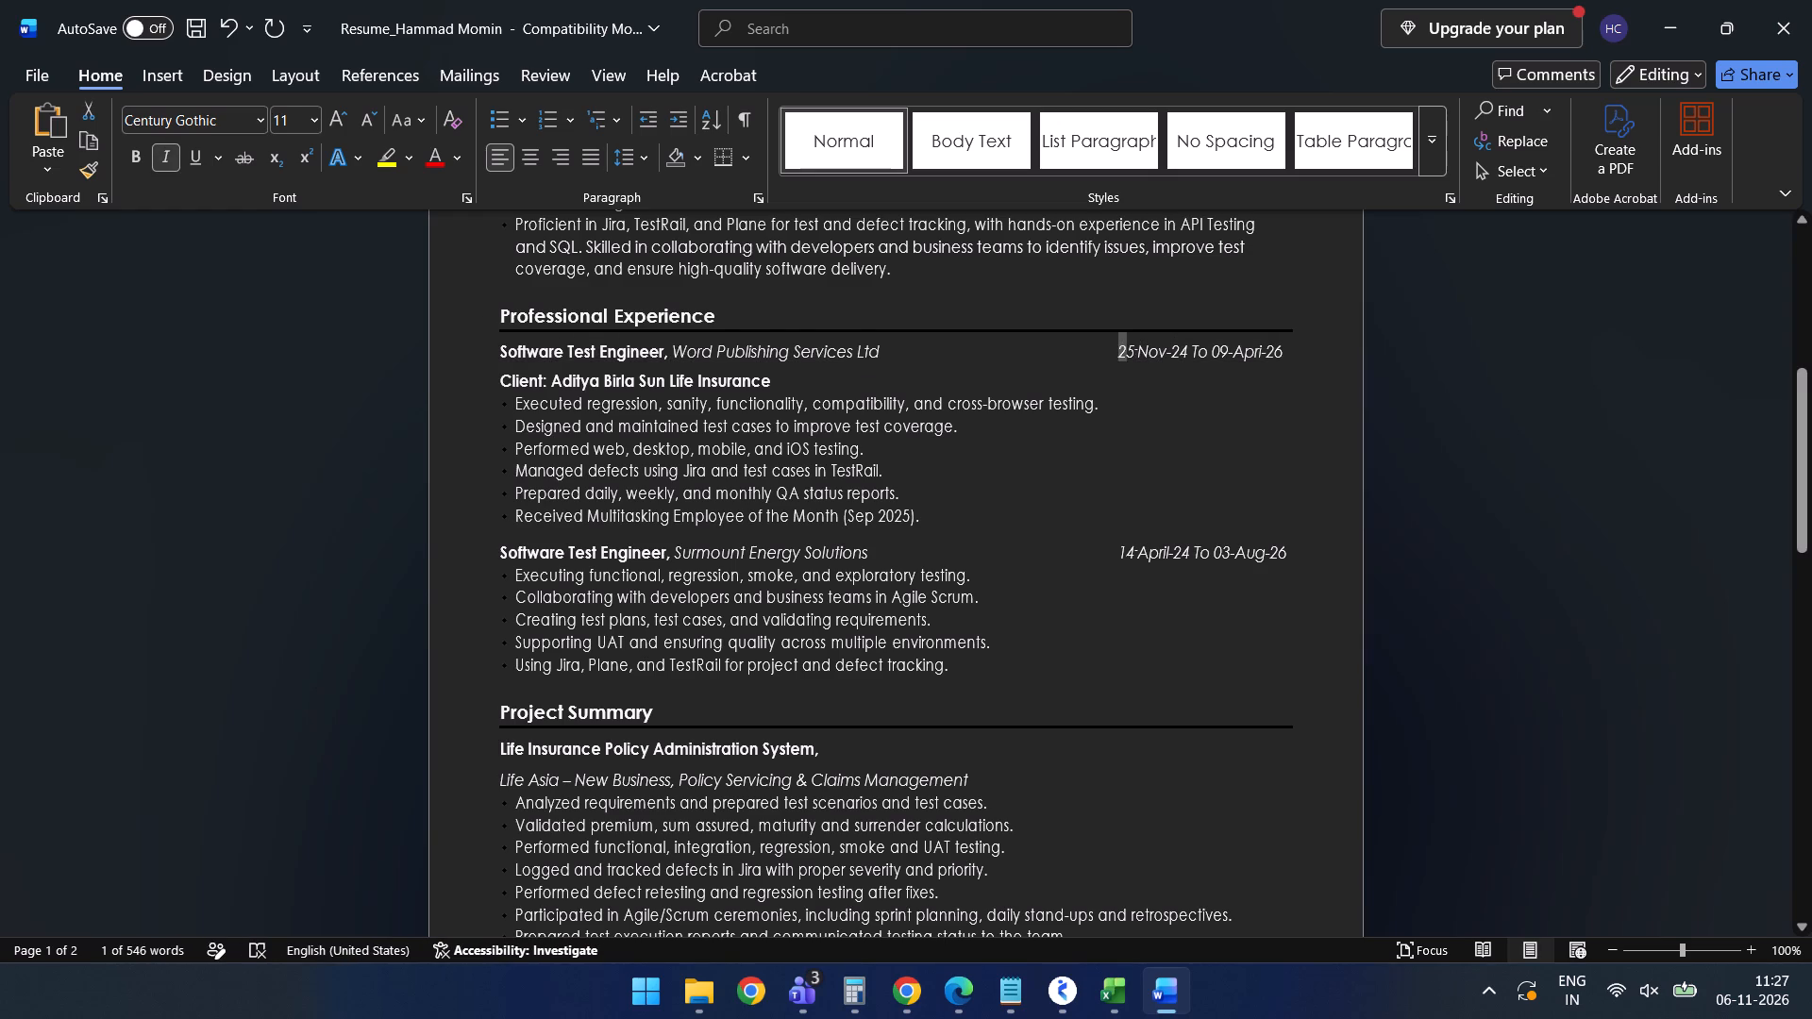
key(shift+Right)
key(shift+Right)
key(ctrl+c)
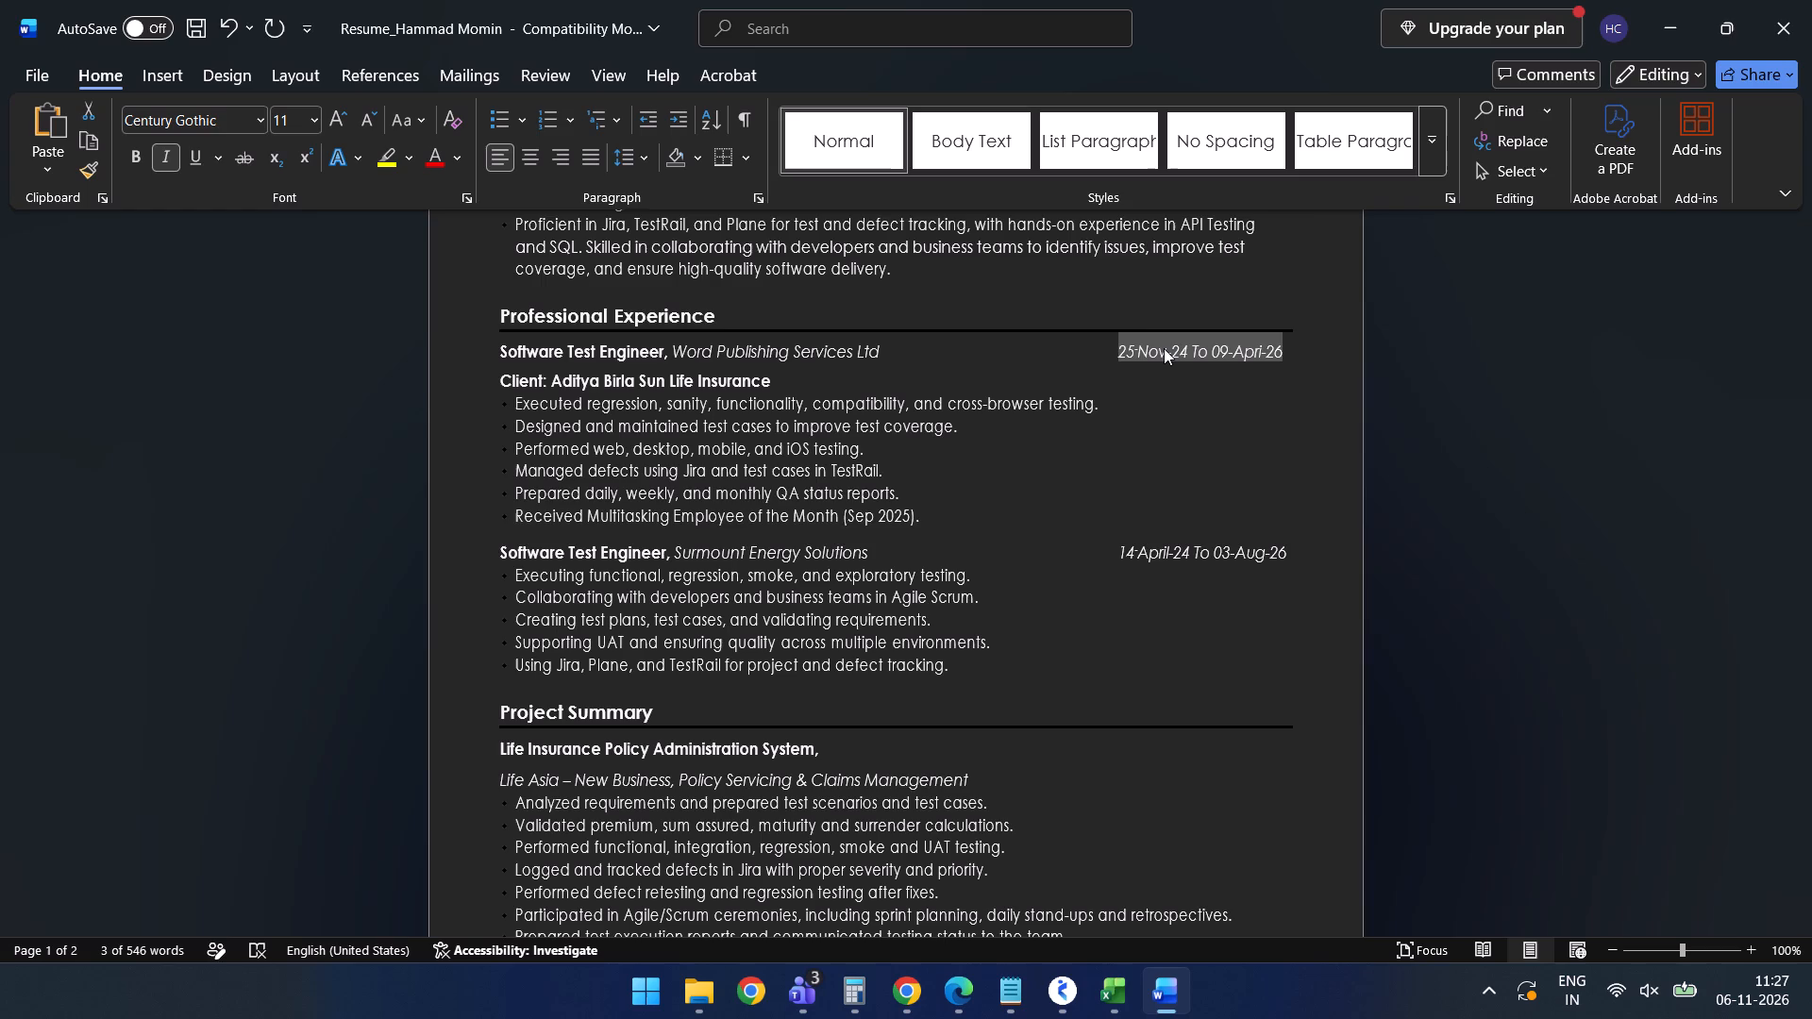
Switch to Chrome, open a new incognito window and search Google for "count me experience in".
key(alt+Tab)
key(alt+Tab)
key(alt+Tab)
key(alt+Right)
key(alt+Right)
key(alt+Right)
key(alt+Right)
key(alt+Right)
key(alt+Right)
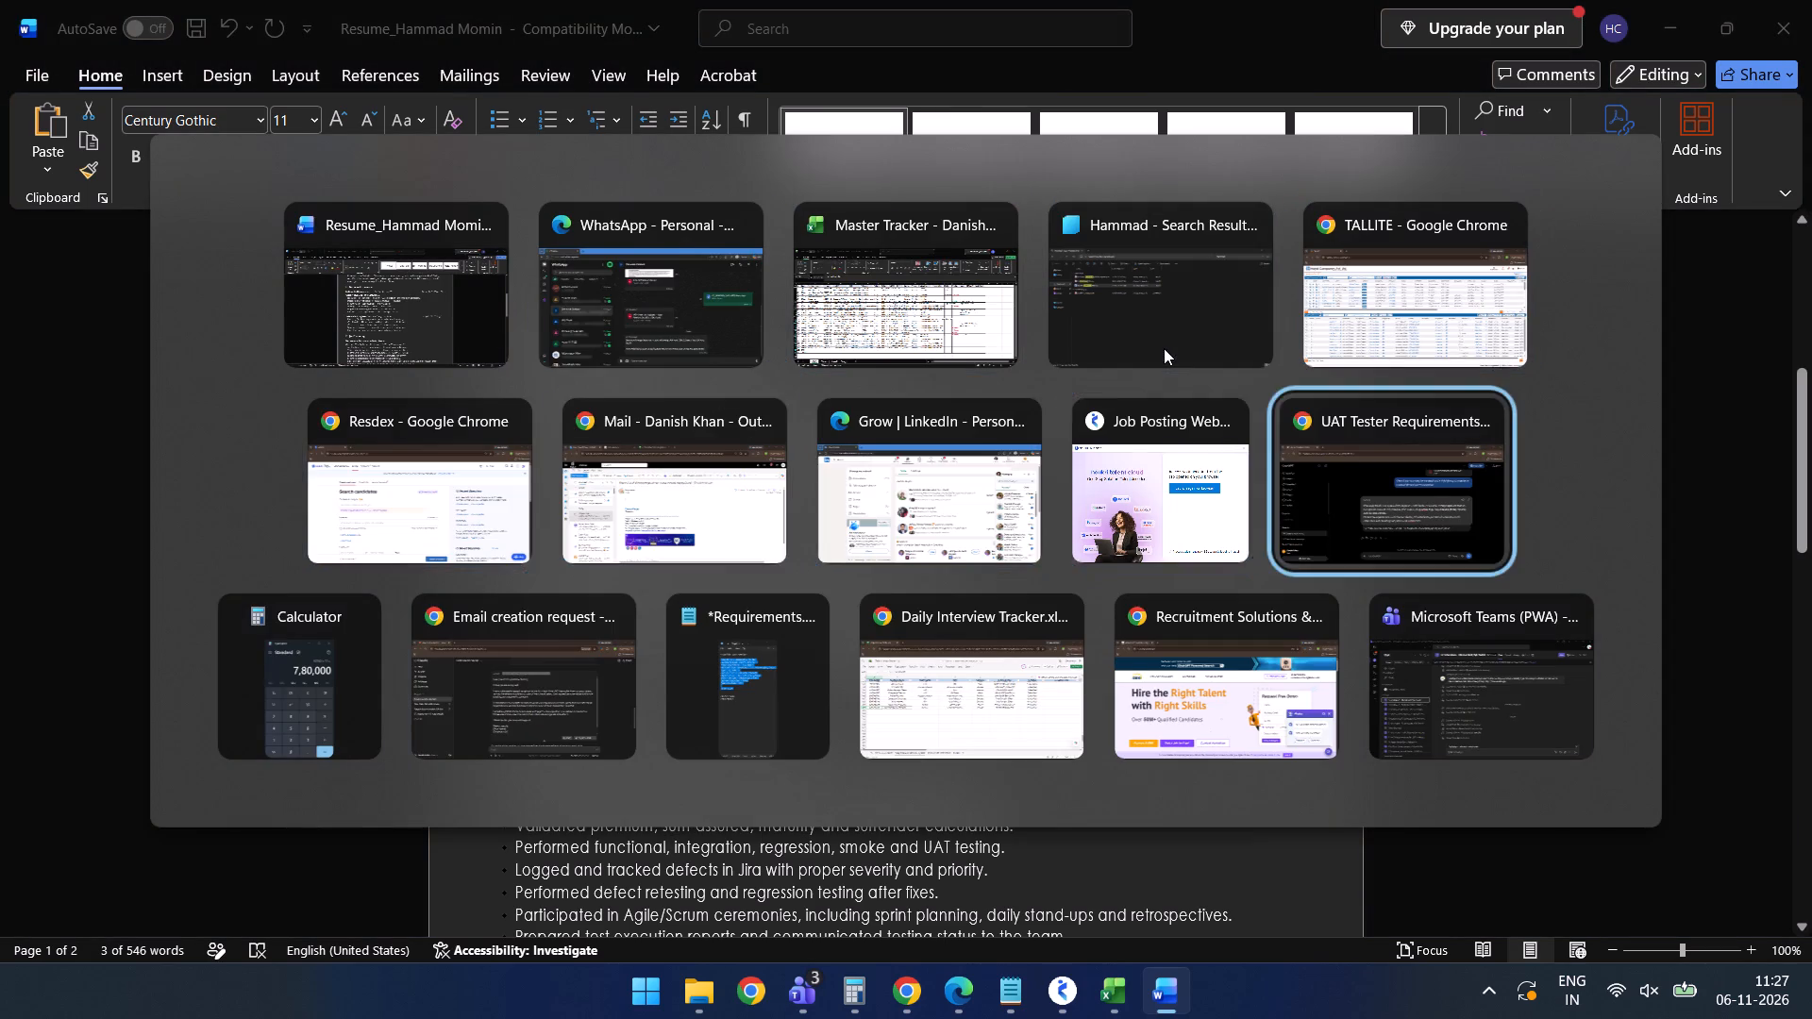
key(ctrl+shift+n)
text(count me experience o)
key(BackSpace)
text(in)
key(Return)
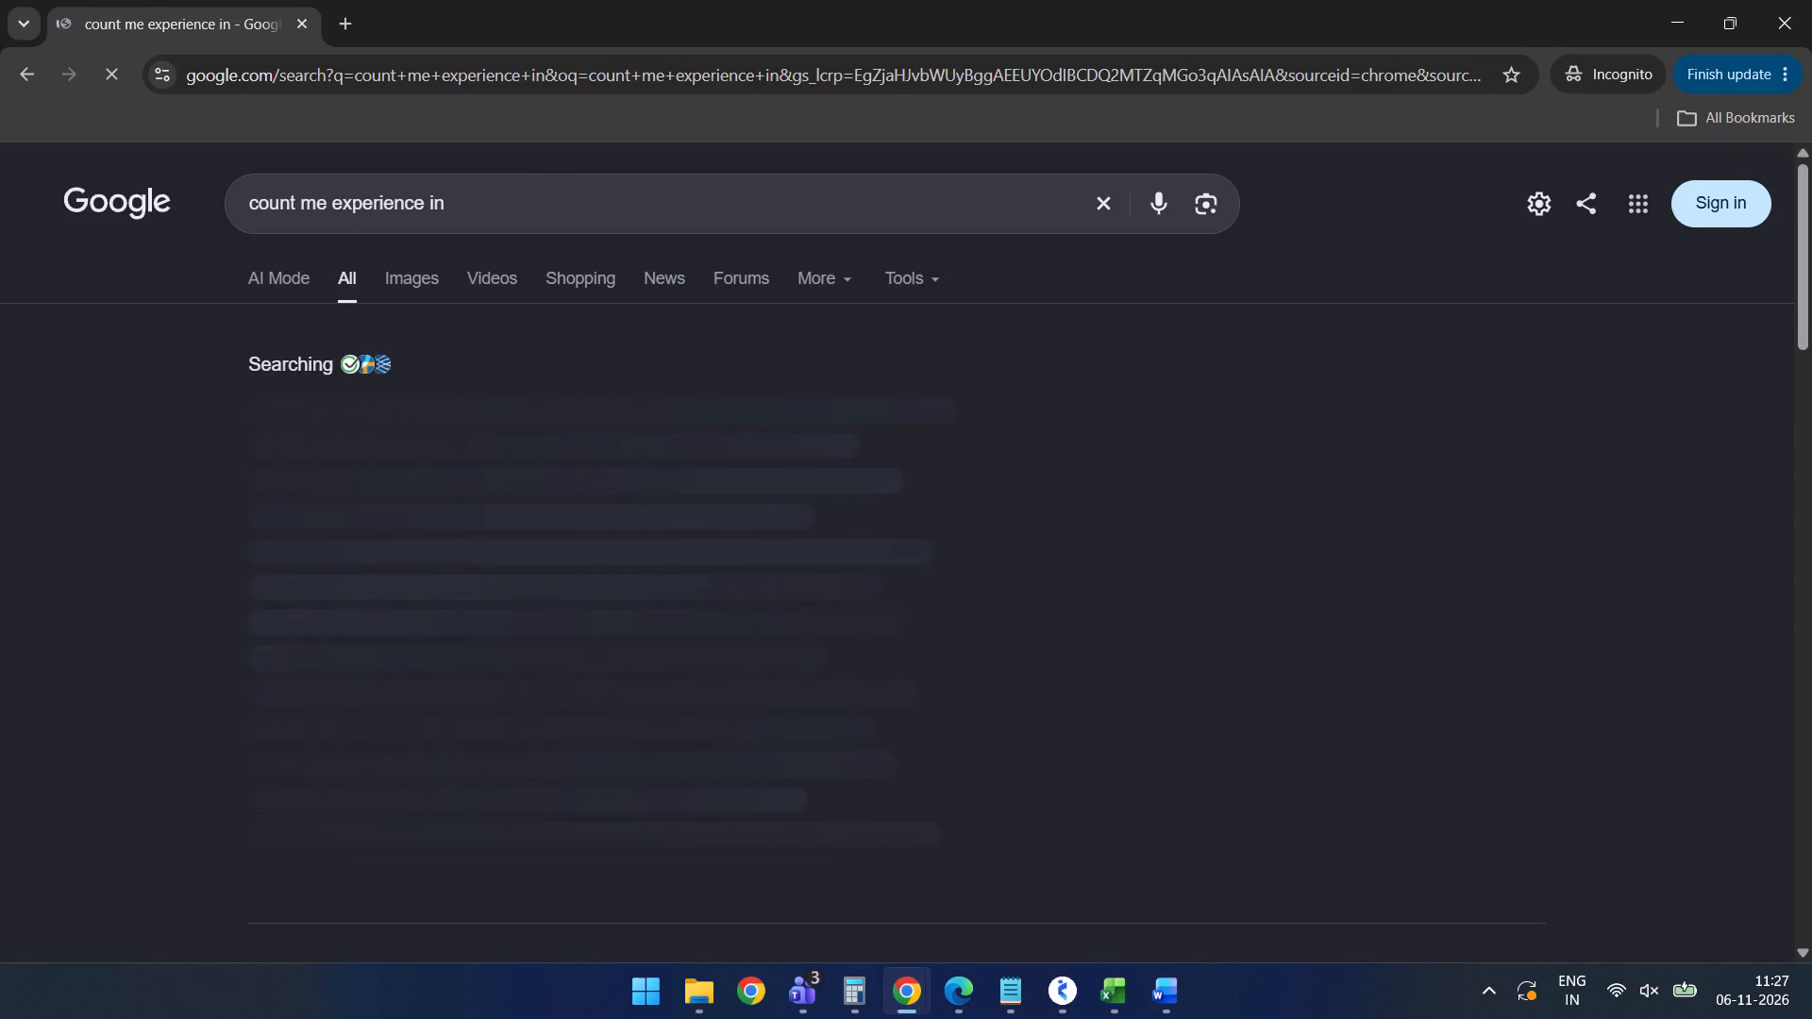
Replace the Google query with "count me experience from", the copied Word Publishing date range 25-Nov-24 To 09-Apri-26, and the word "and".
click(532, 197)
double_click(532, 197)
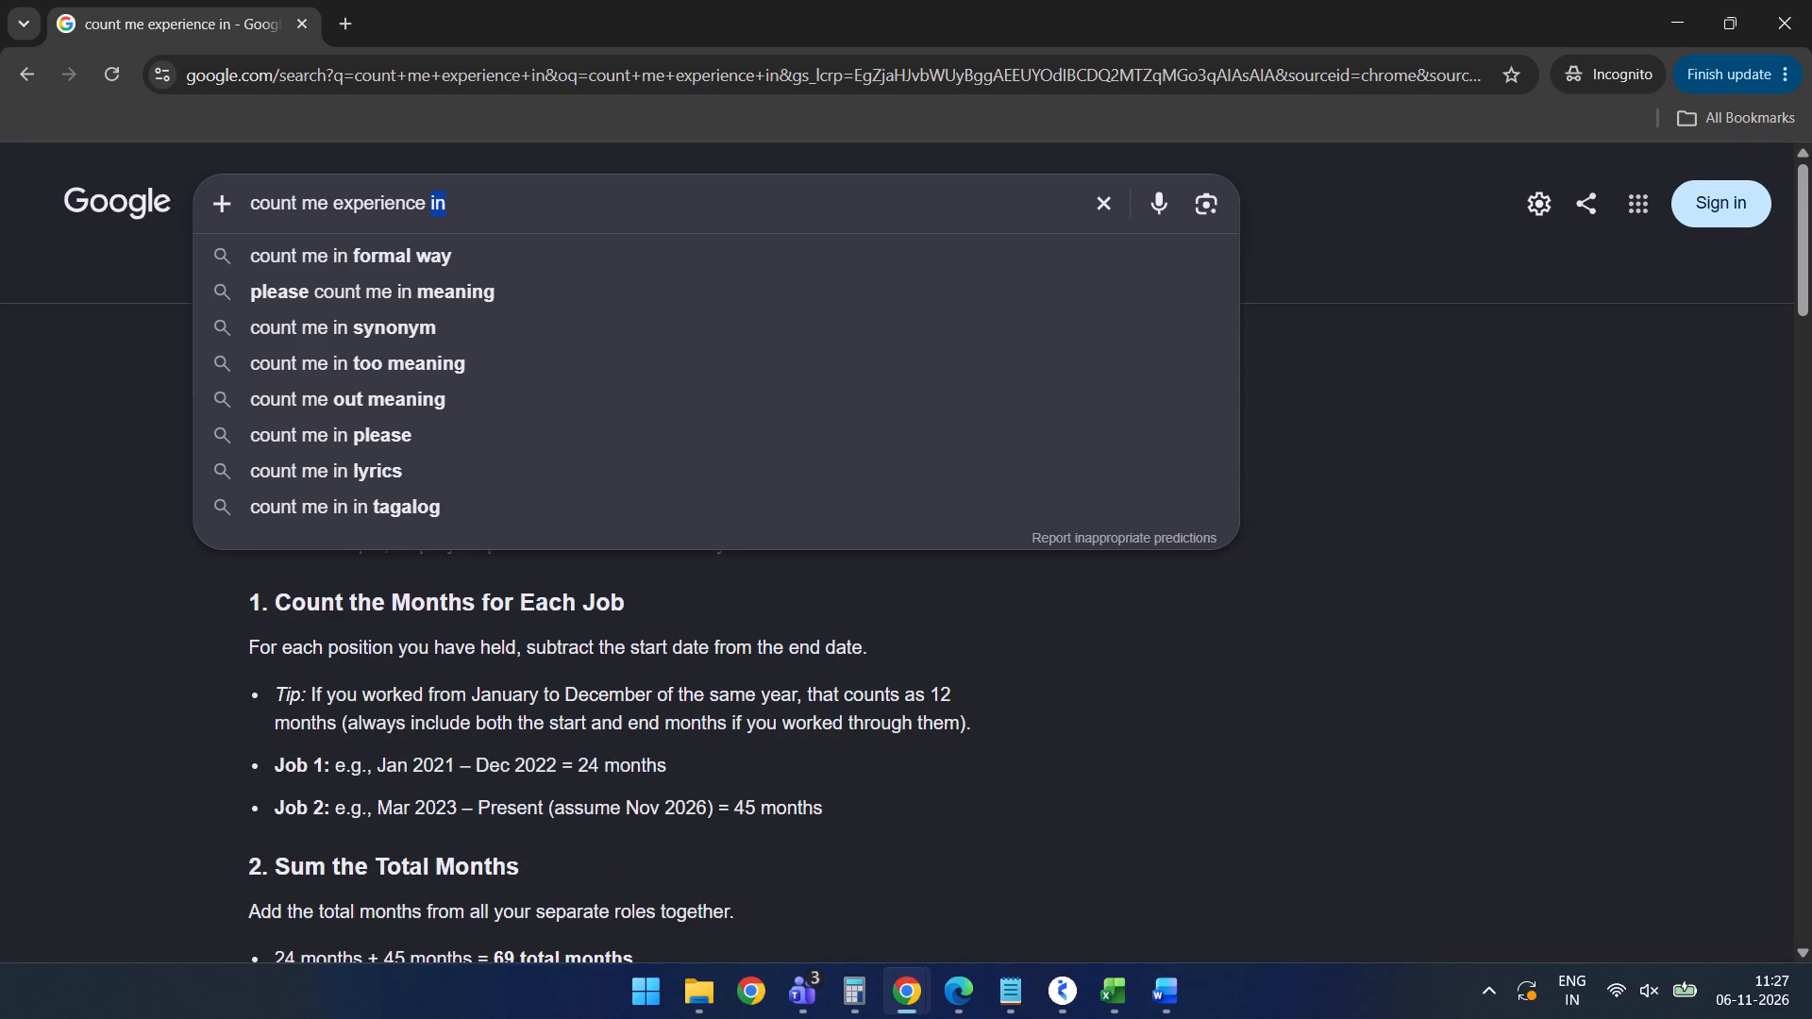
triple_click(532, 197)
click(532, 197)
text(count me experience from)
key(space)
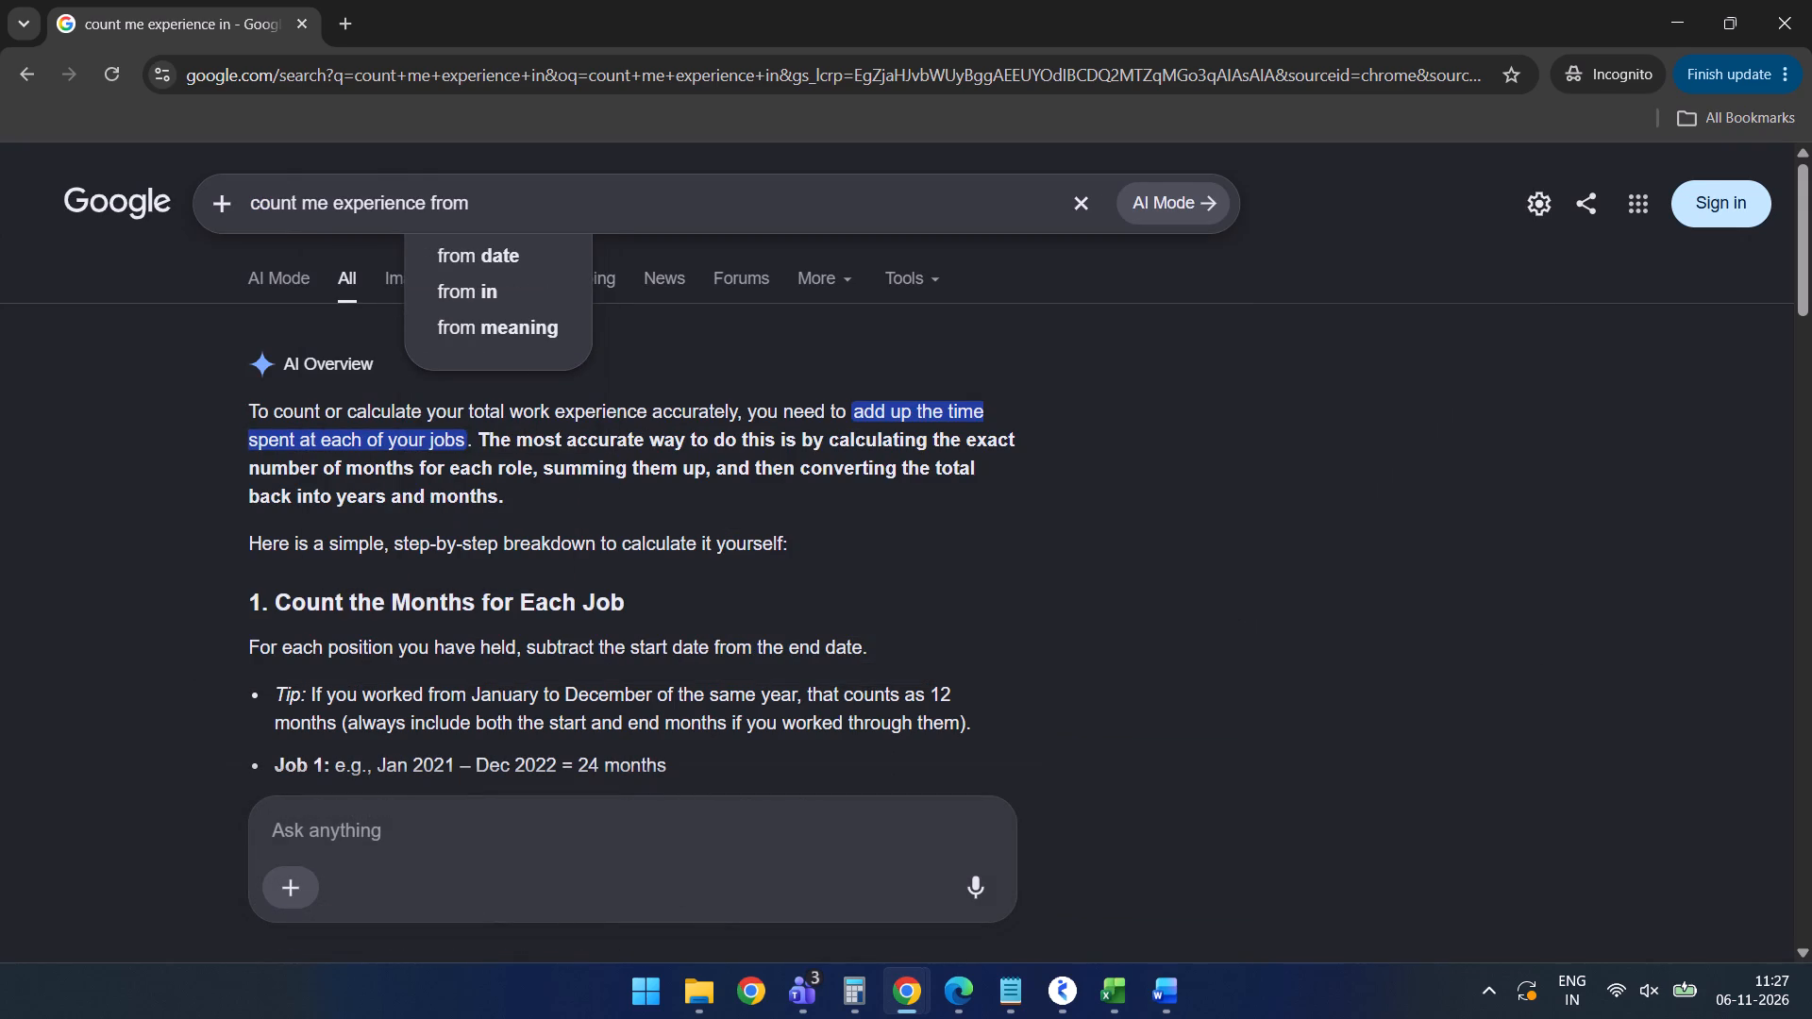
key(ctrl+v)
key(space)
text(and)
key(space)
Return to the résumé in Word and copy the full Surmount Energy Solutions date range, 14-April-24 To 03-Aug-26.
key(alt+Tab)
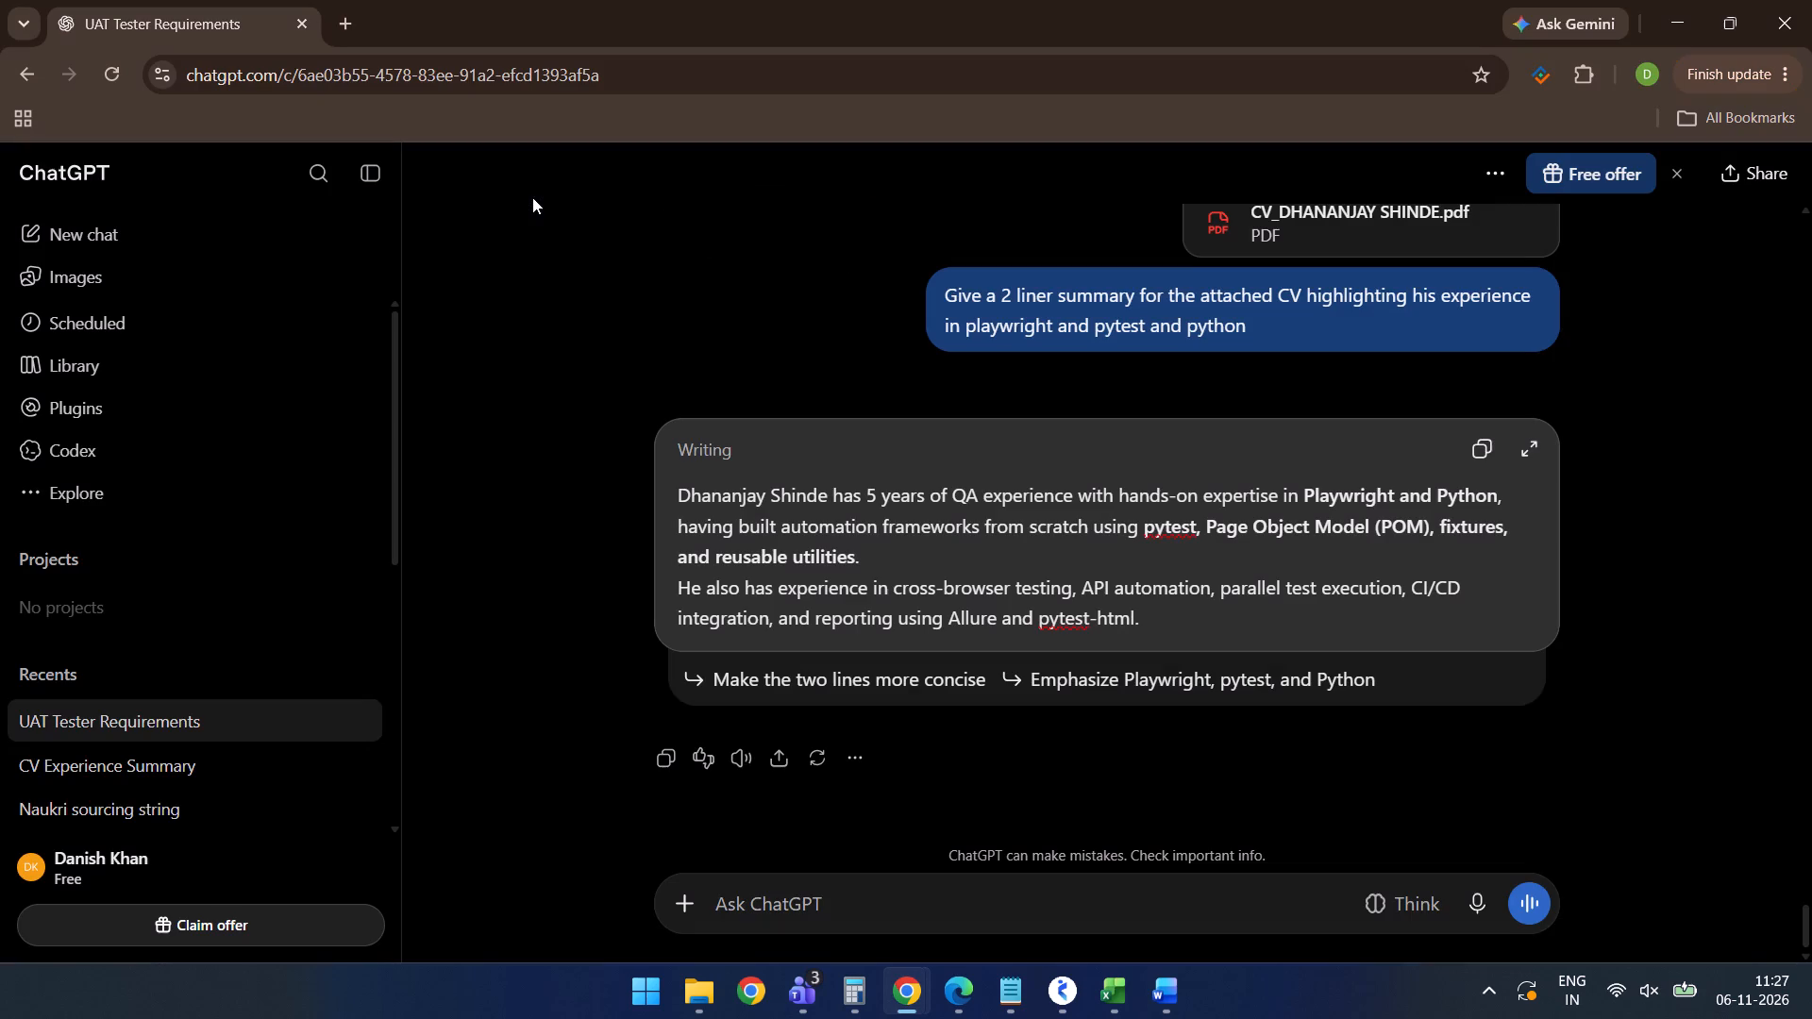
key(alt+Tab)
key(alt+Tab)
key(alt+Tab)
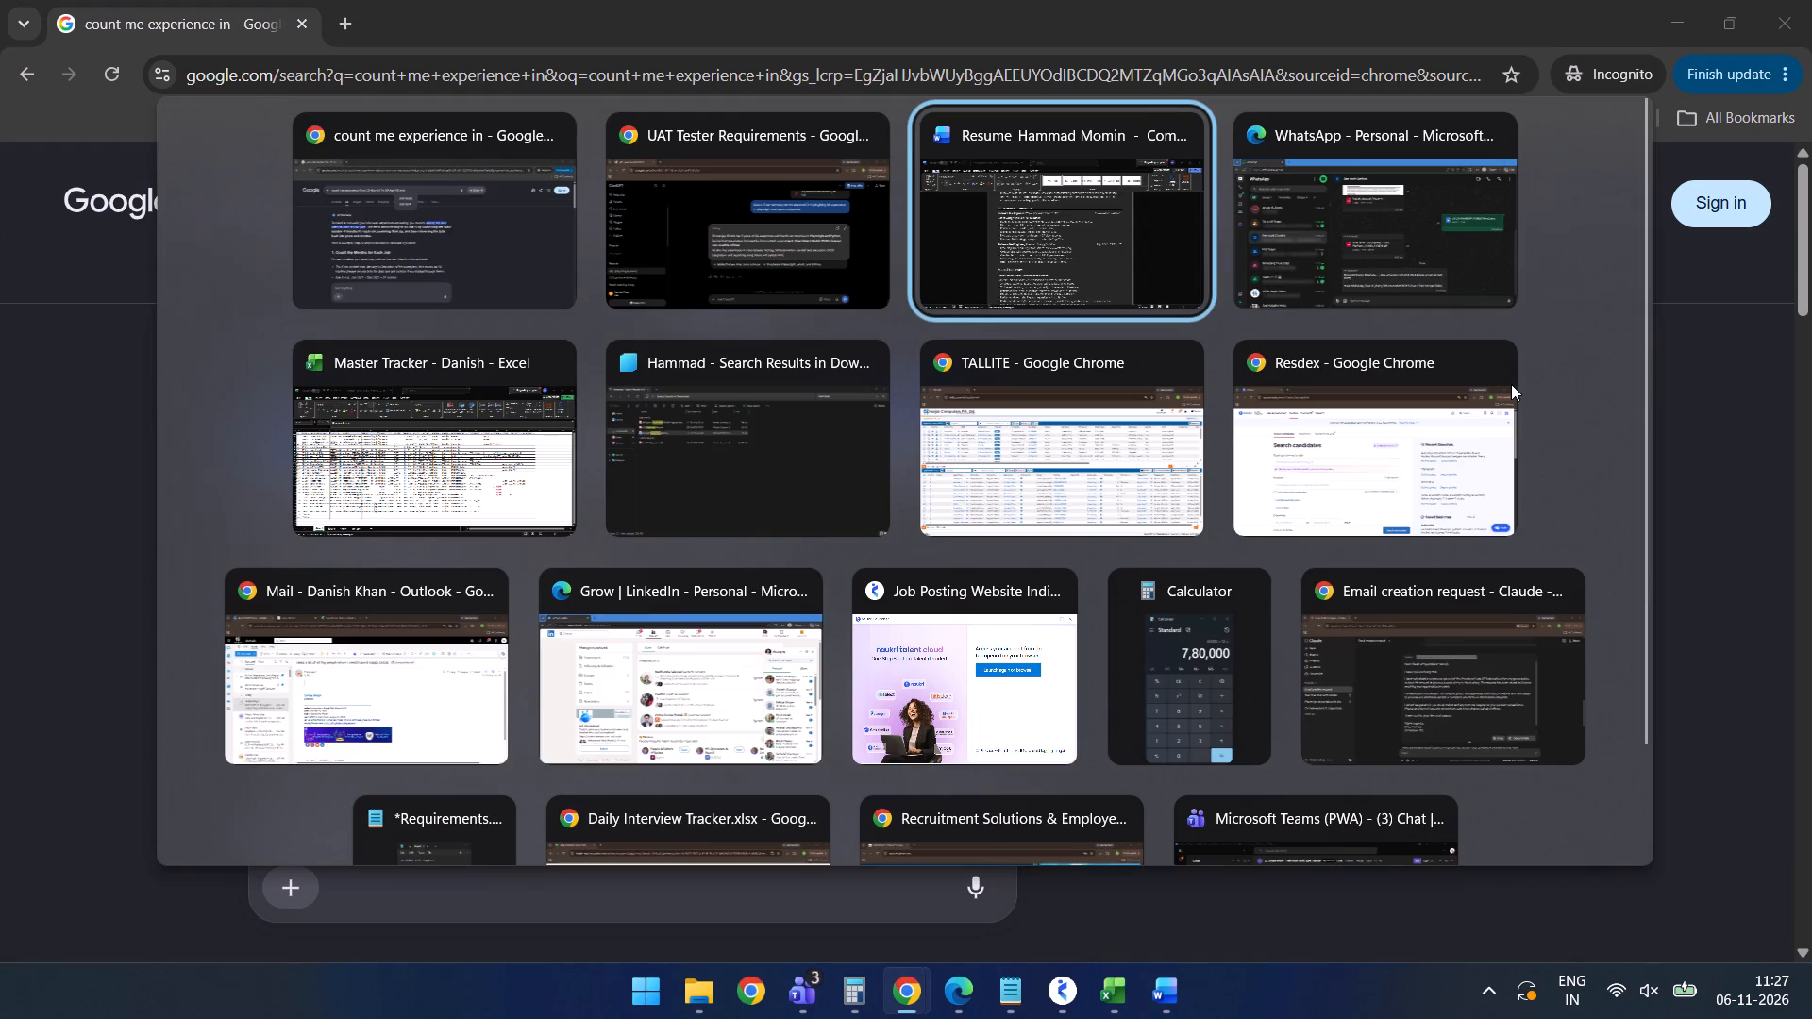
key(alt+Tab)
key(alt+Left)
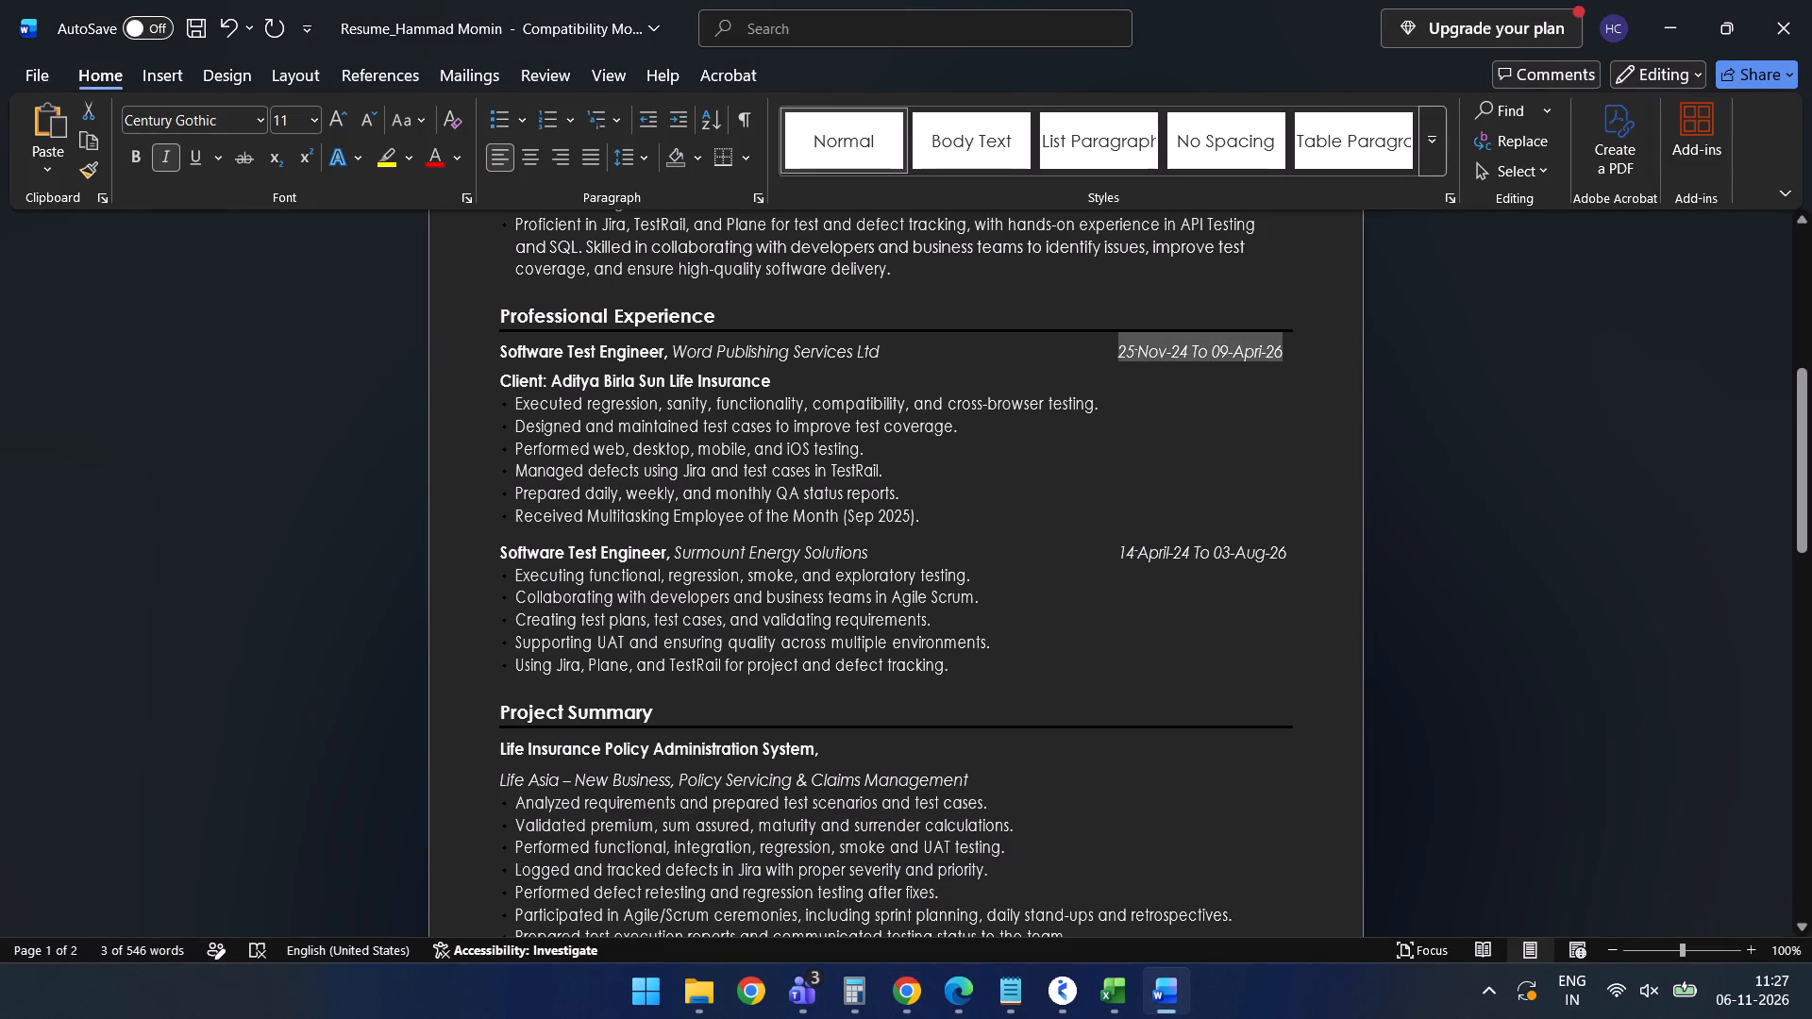
double_click(1140, 548)
key(Left)
key(Left)
key(Left)
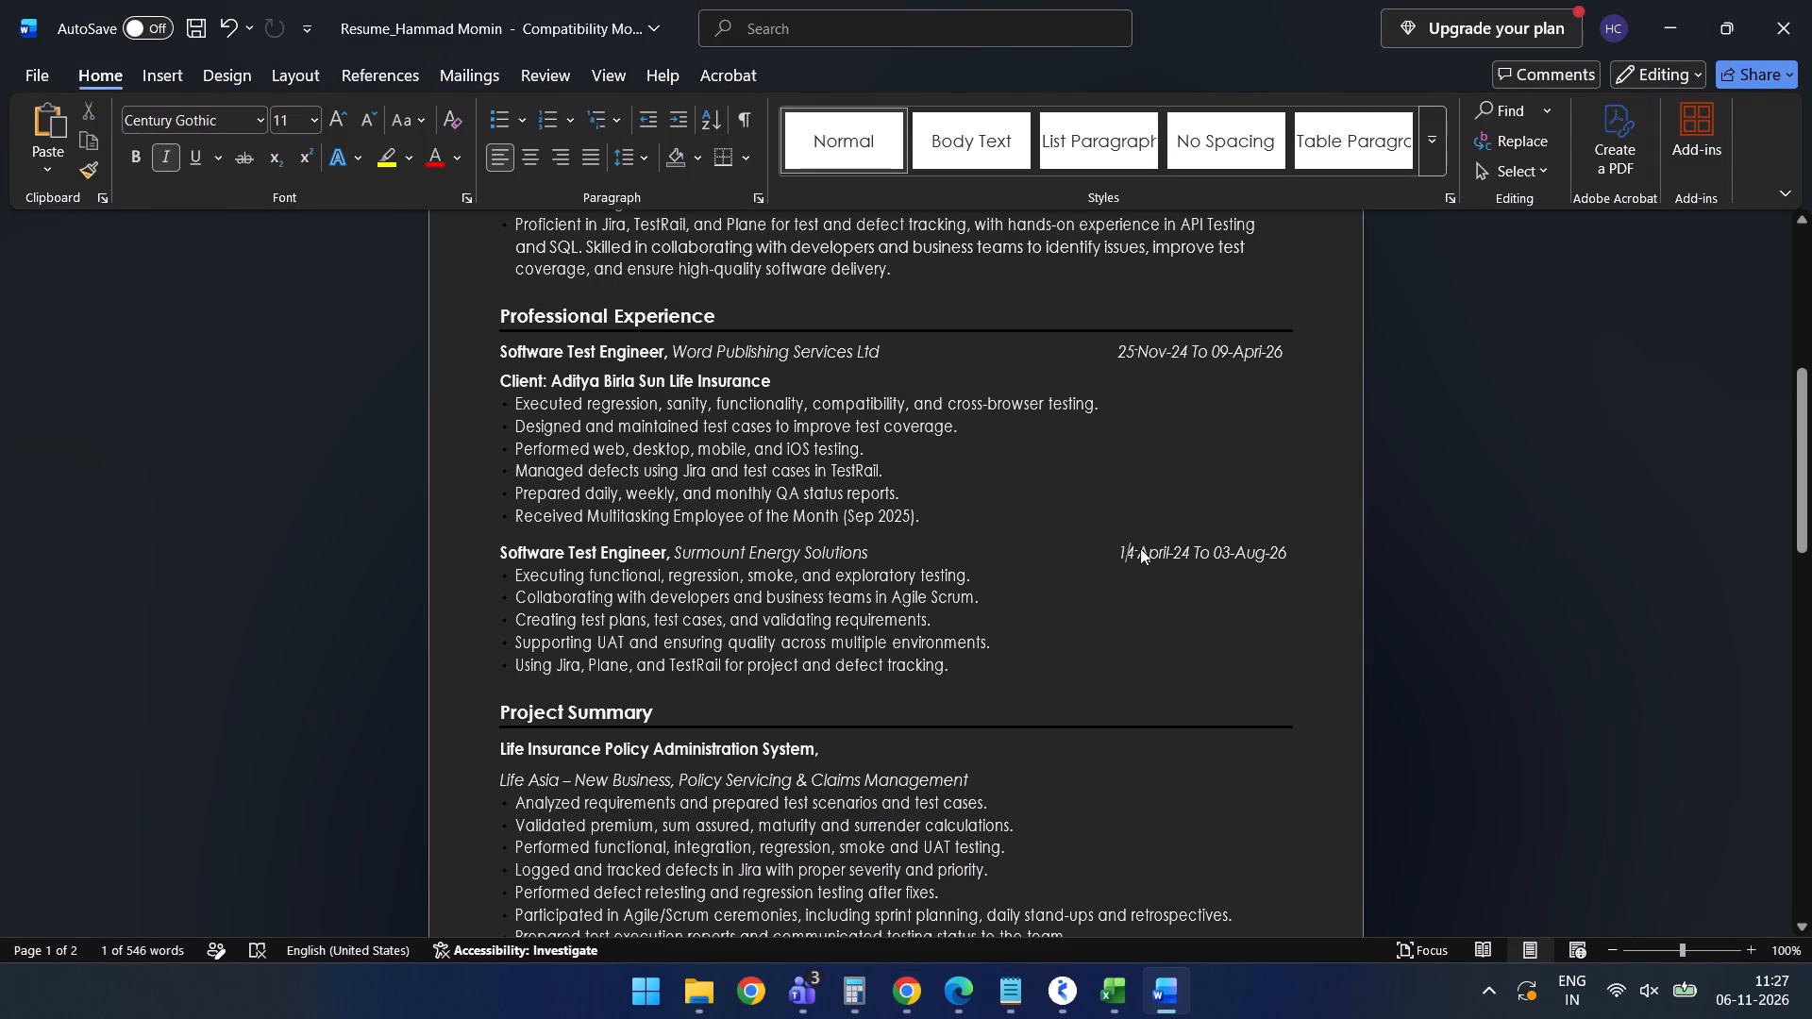
key(Left)
key(shift+Right)
key(shift+Right)
key(shift+Right)
key(shift+Right)
key(shift+Right)
key(shift+Right)
key(shift+Right)
key(shift+Right)
key(shift+Right)
key(shift+Right)
key(shift+Right)
key(shift+Right)
key(shift+Right)
key(shift+Right)
key(shift+Right)
key(shift+Right)
key(shift+Right)
key(shift+Right)
key(shift+Right)
key(shift+Right)
key(shift+Right)
key(shift+Right)
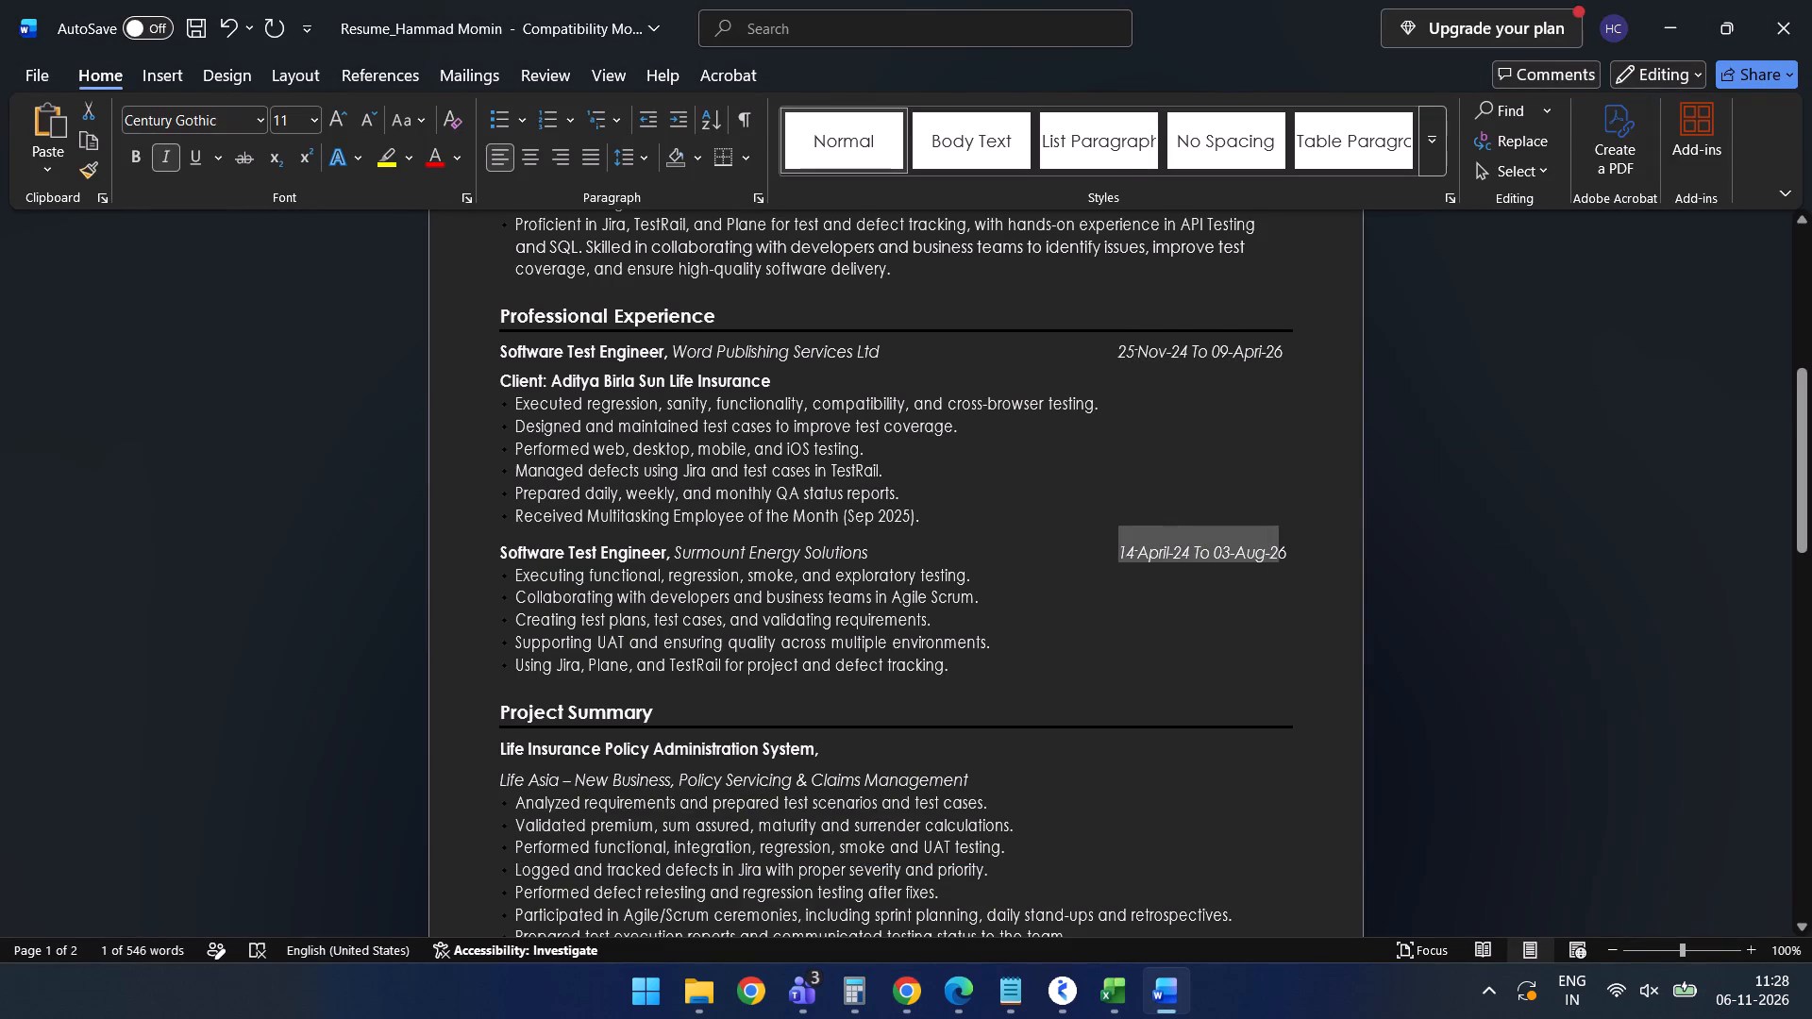
key(shift+Right)
key(ctrl+c)
Back in Chrome, add the copied range to the query, search with the suggested April spelling, review the experience breakdown, and close the incognito window.
key(alt+Tab)
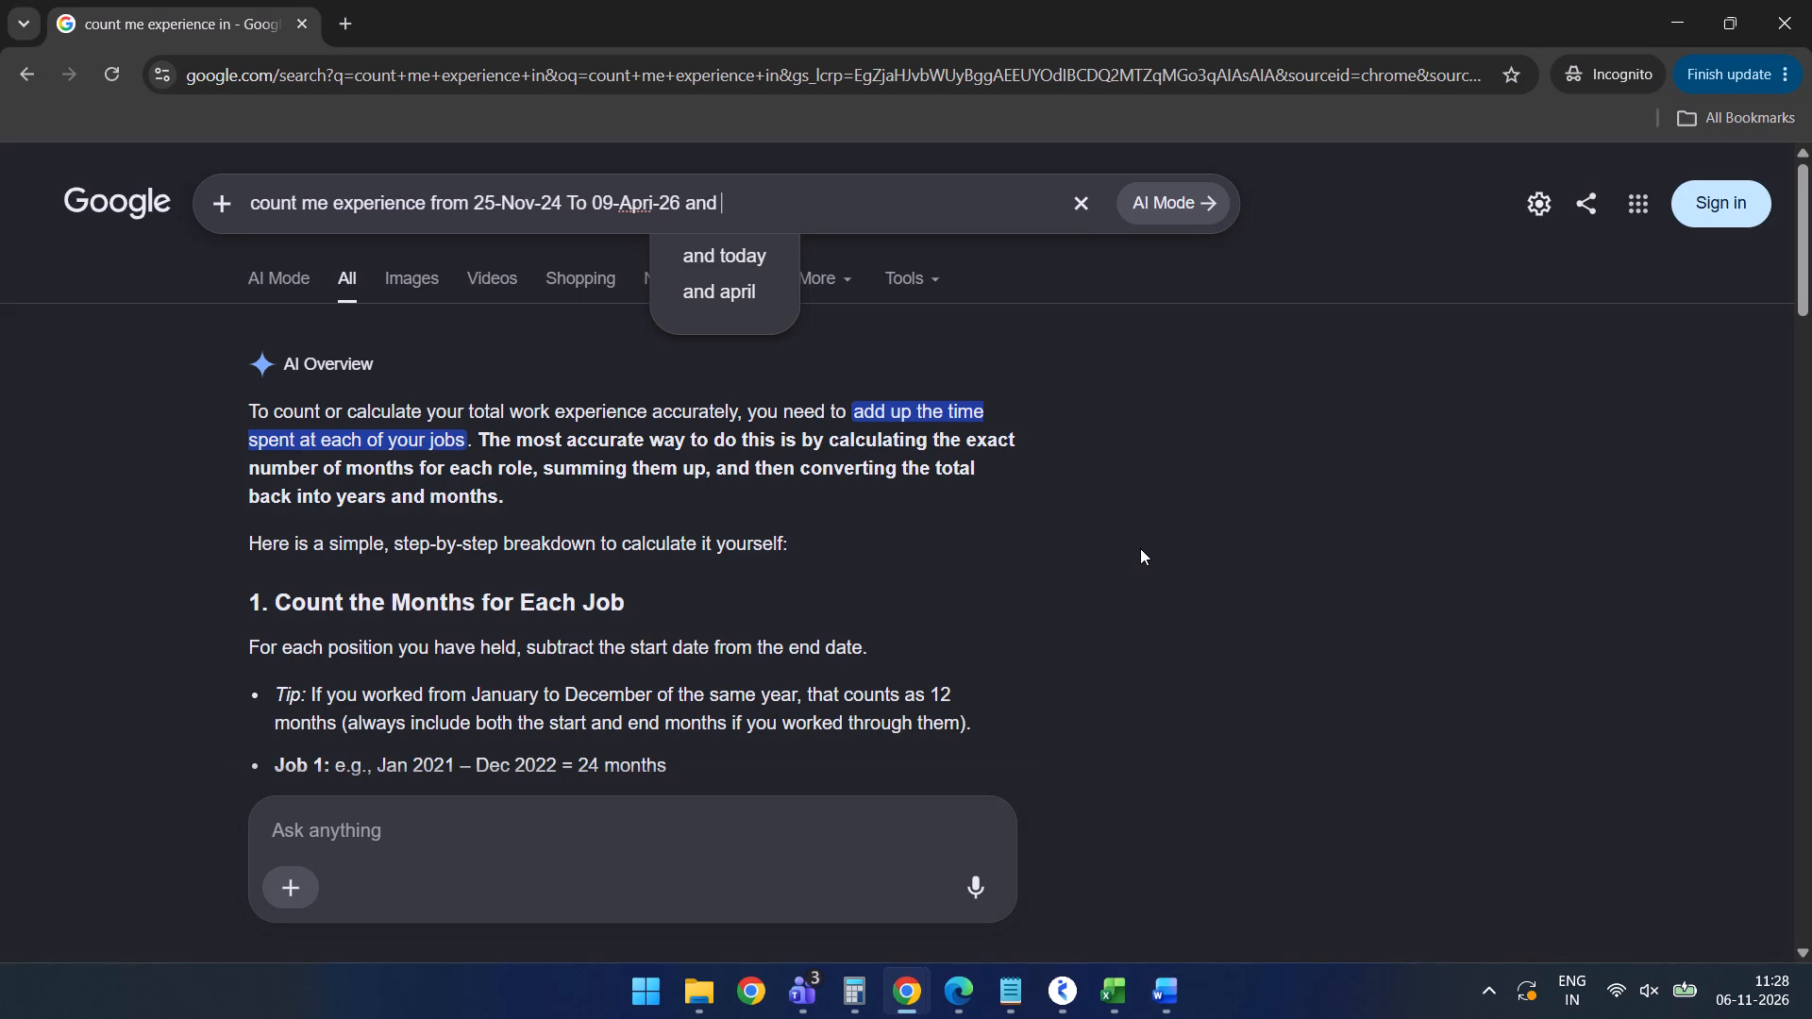
key(ctrl+v)
key(Return)
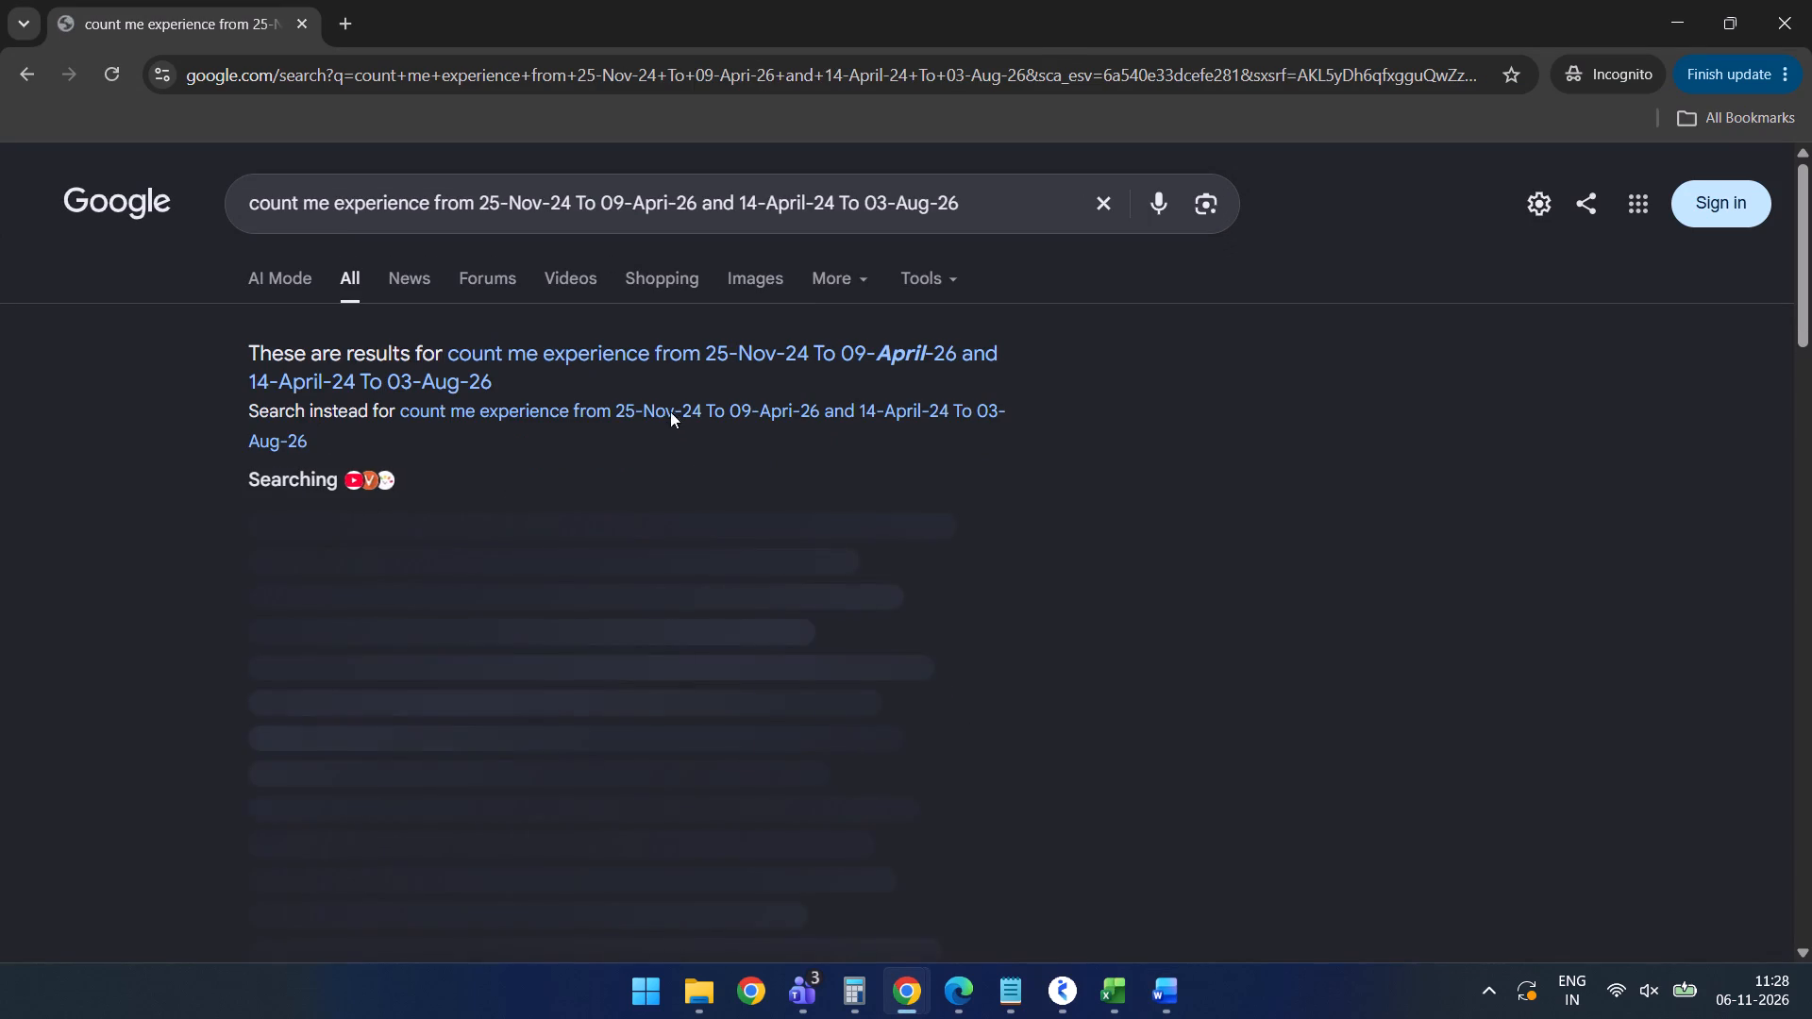
click(528, 357)
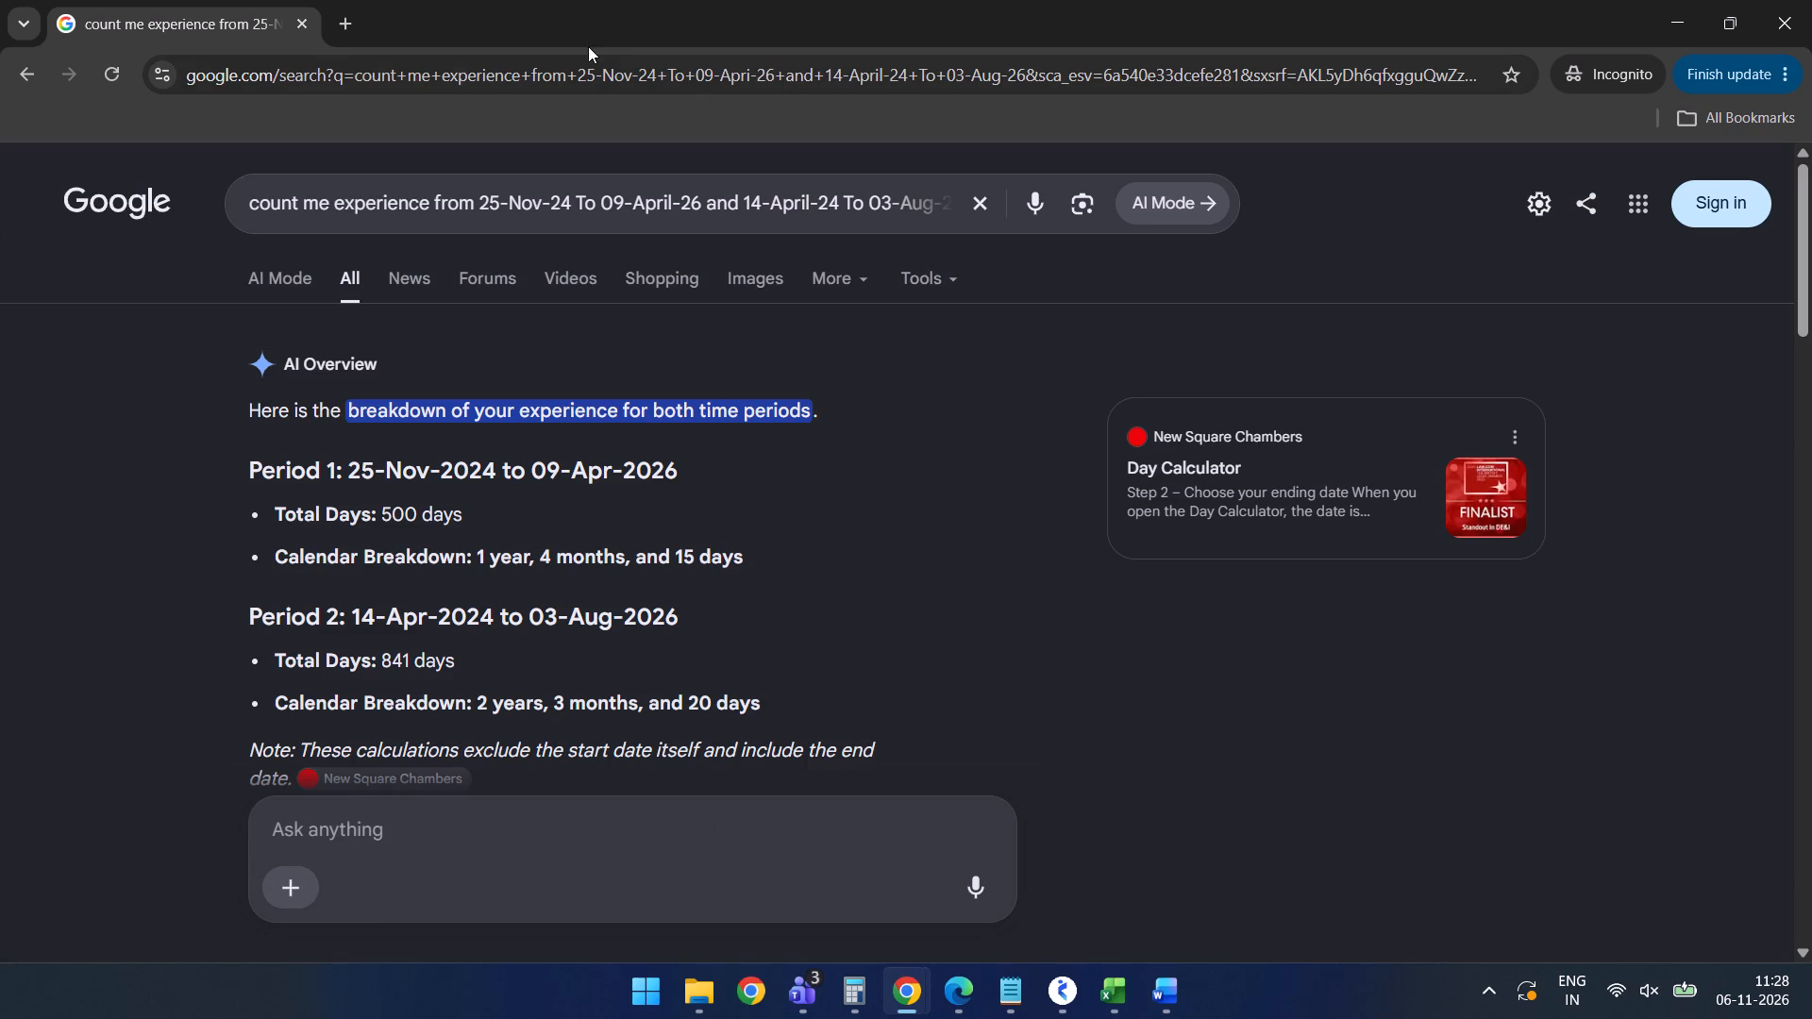
click(1811, 0)
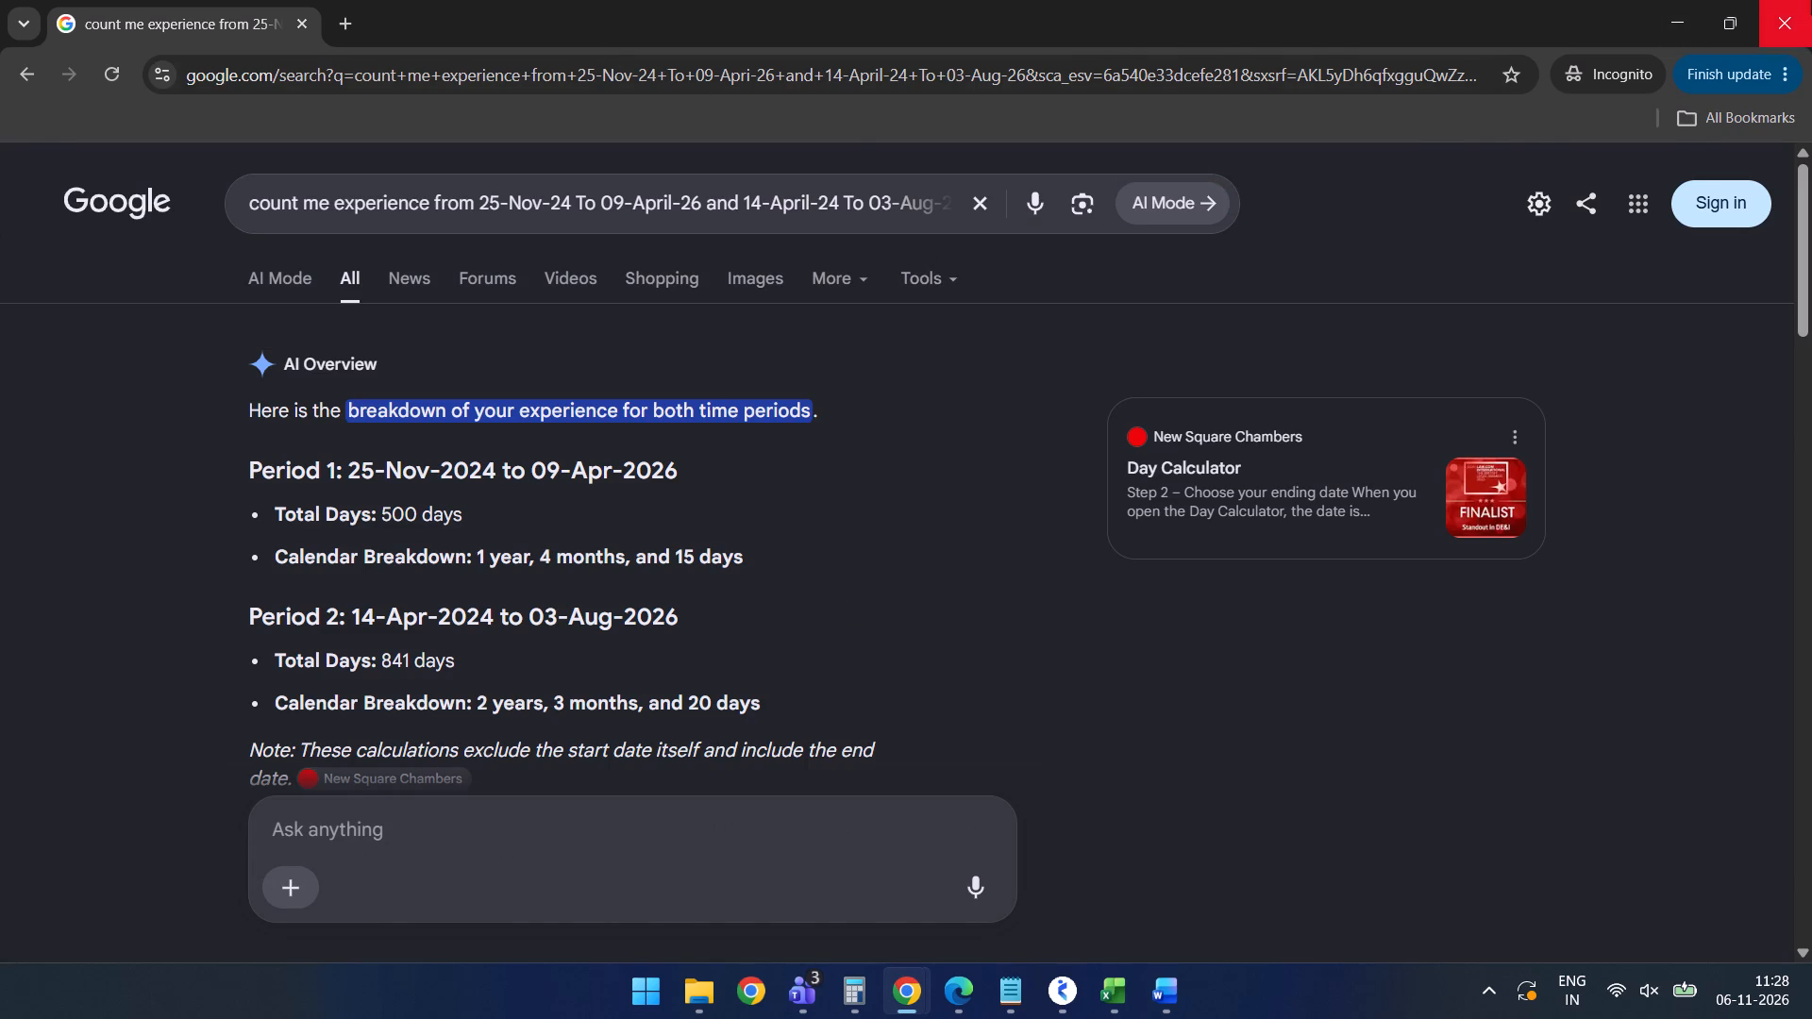
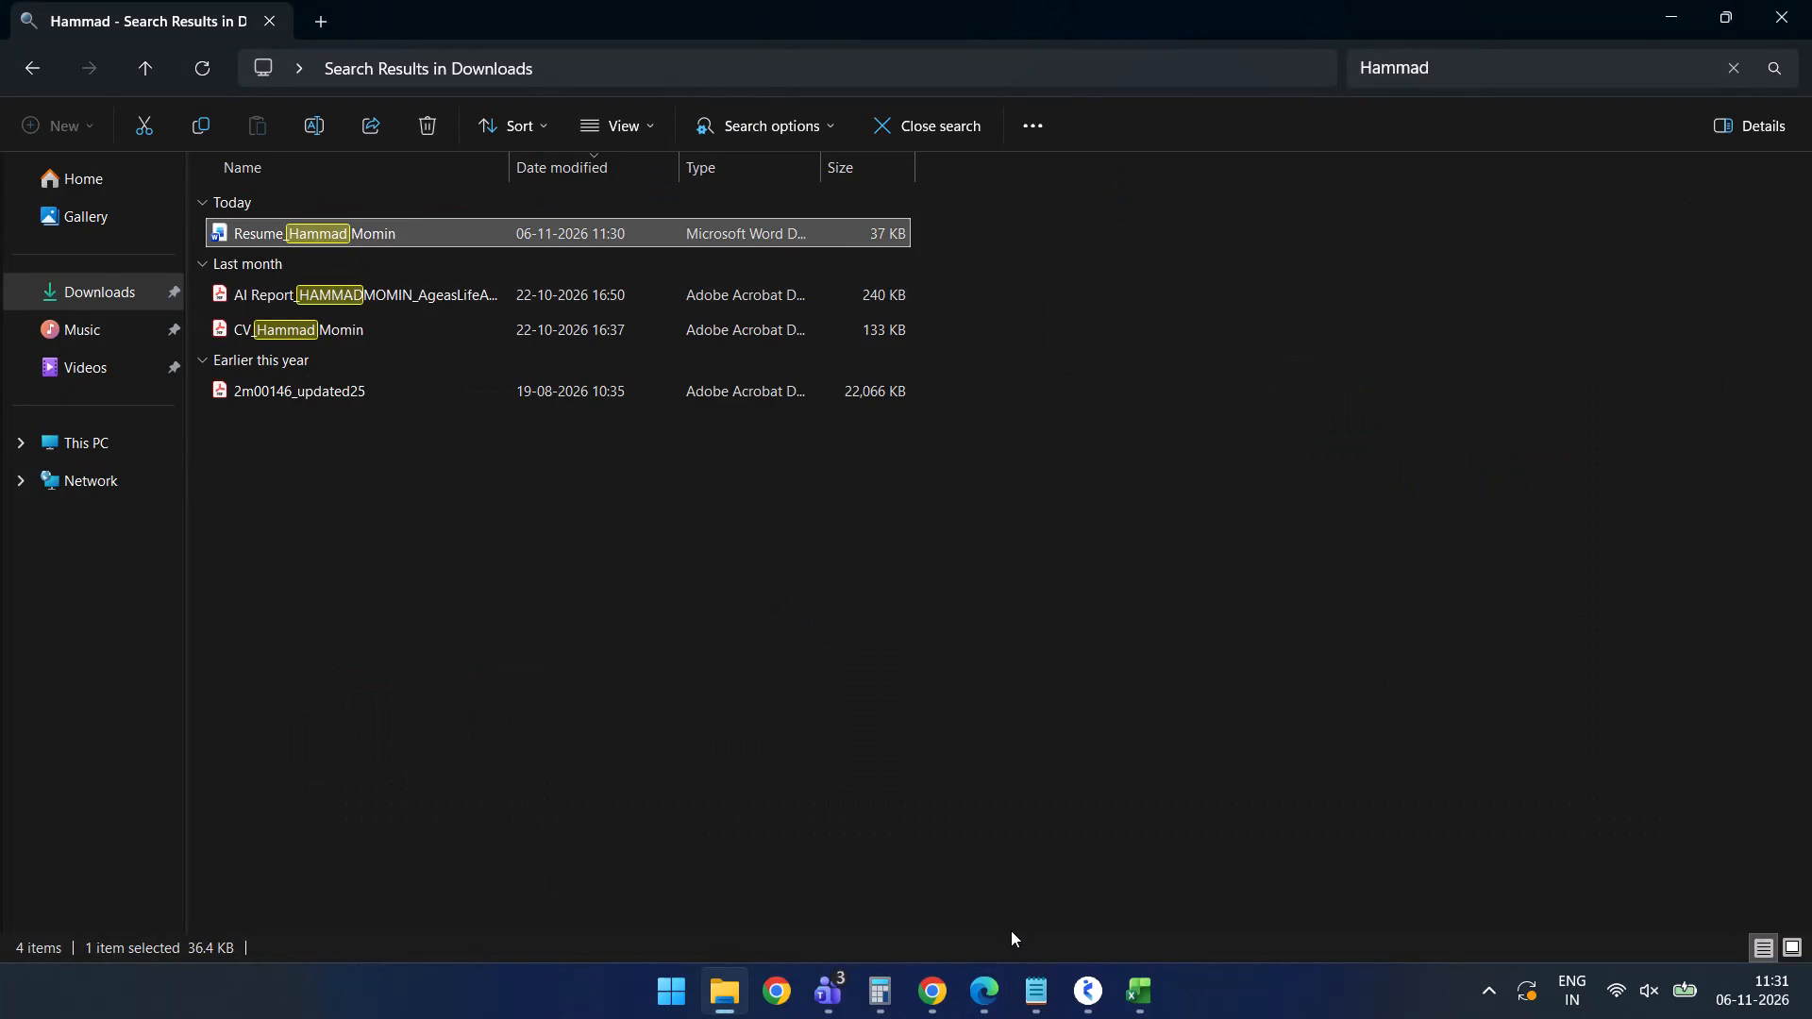
Open the candidate's original CV PDF from the Downloads search results and review its experience and Life Asia project sections.
key(Down)
key(Up)
key(alt+Tab)
key(alt+Left)
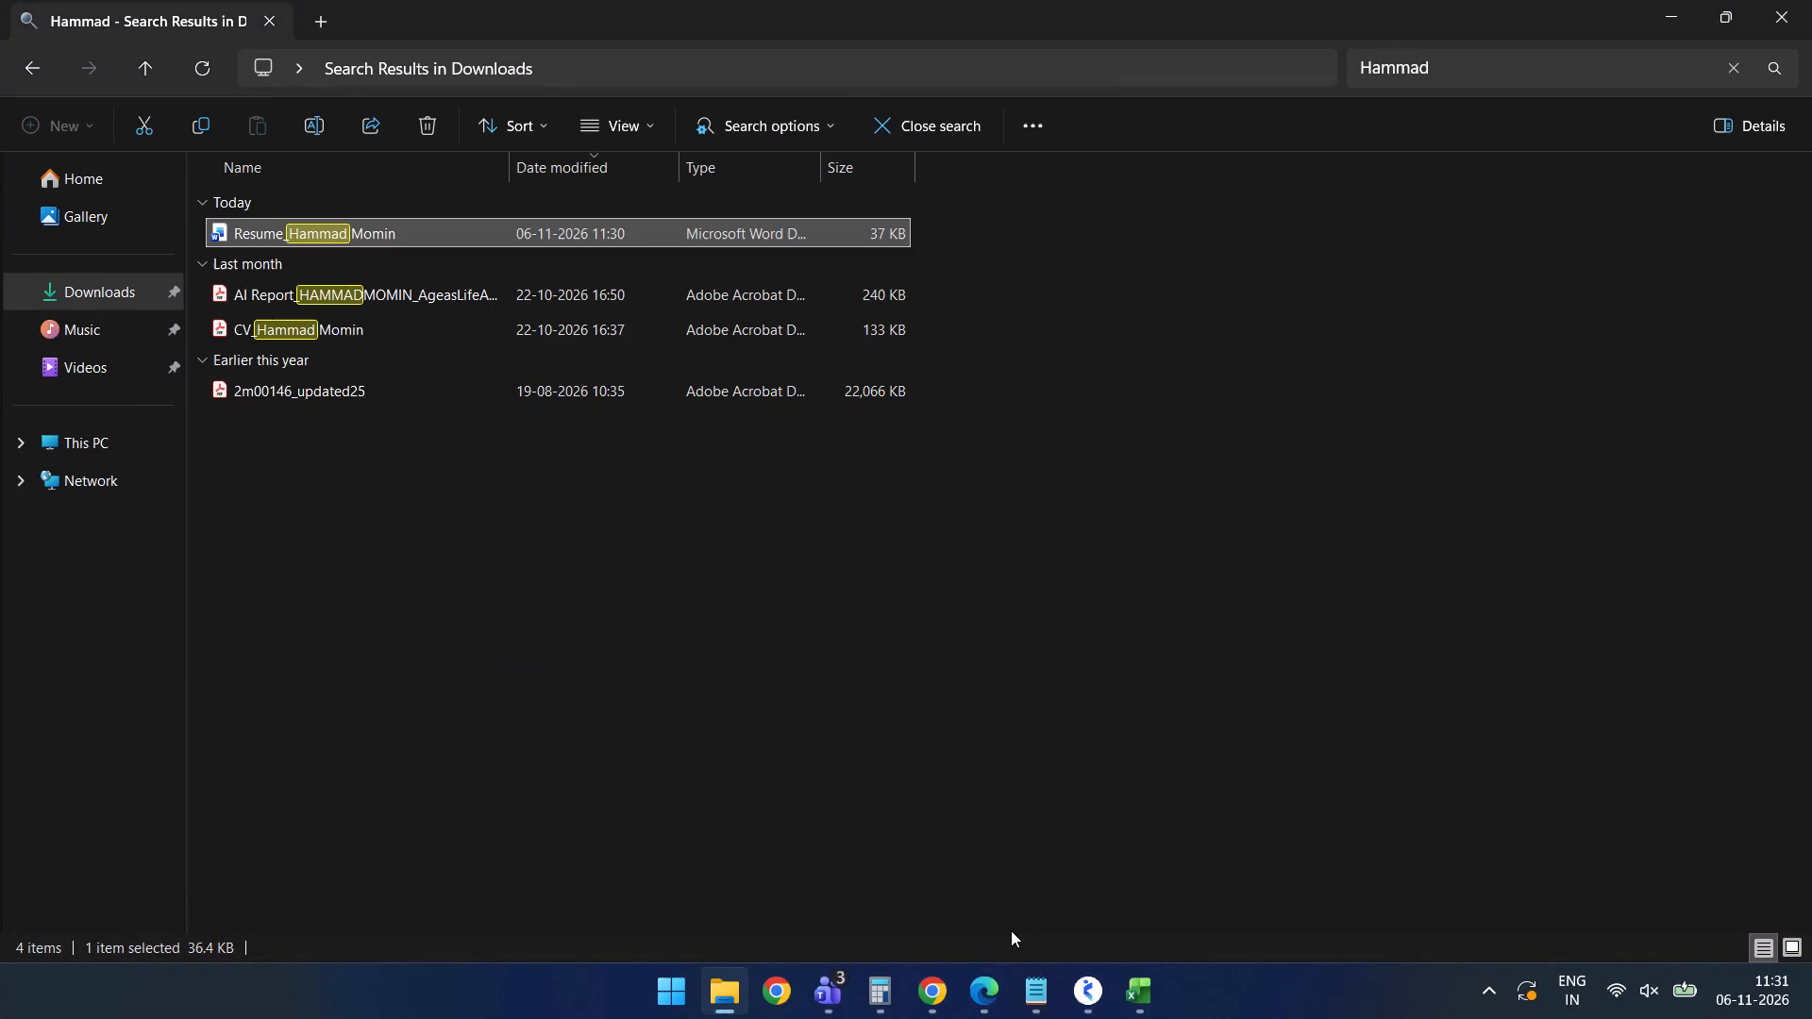
key(Down)
key(Down)
key(Down)
key(Return)
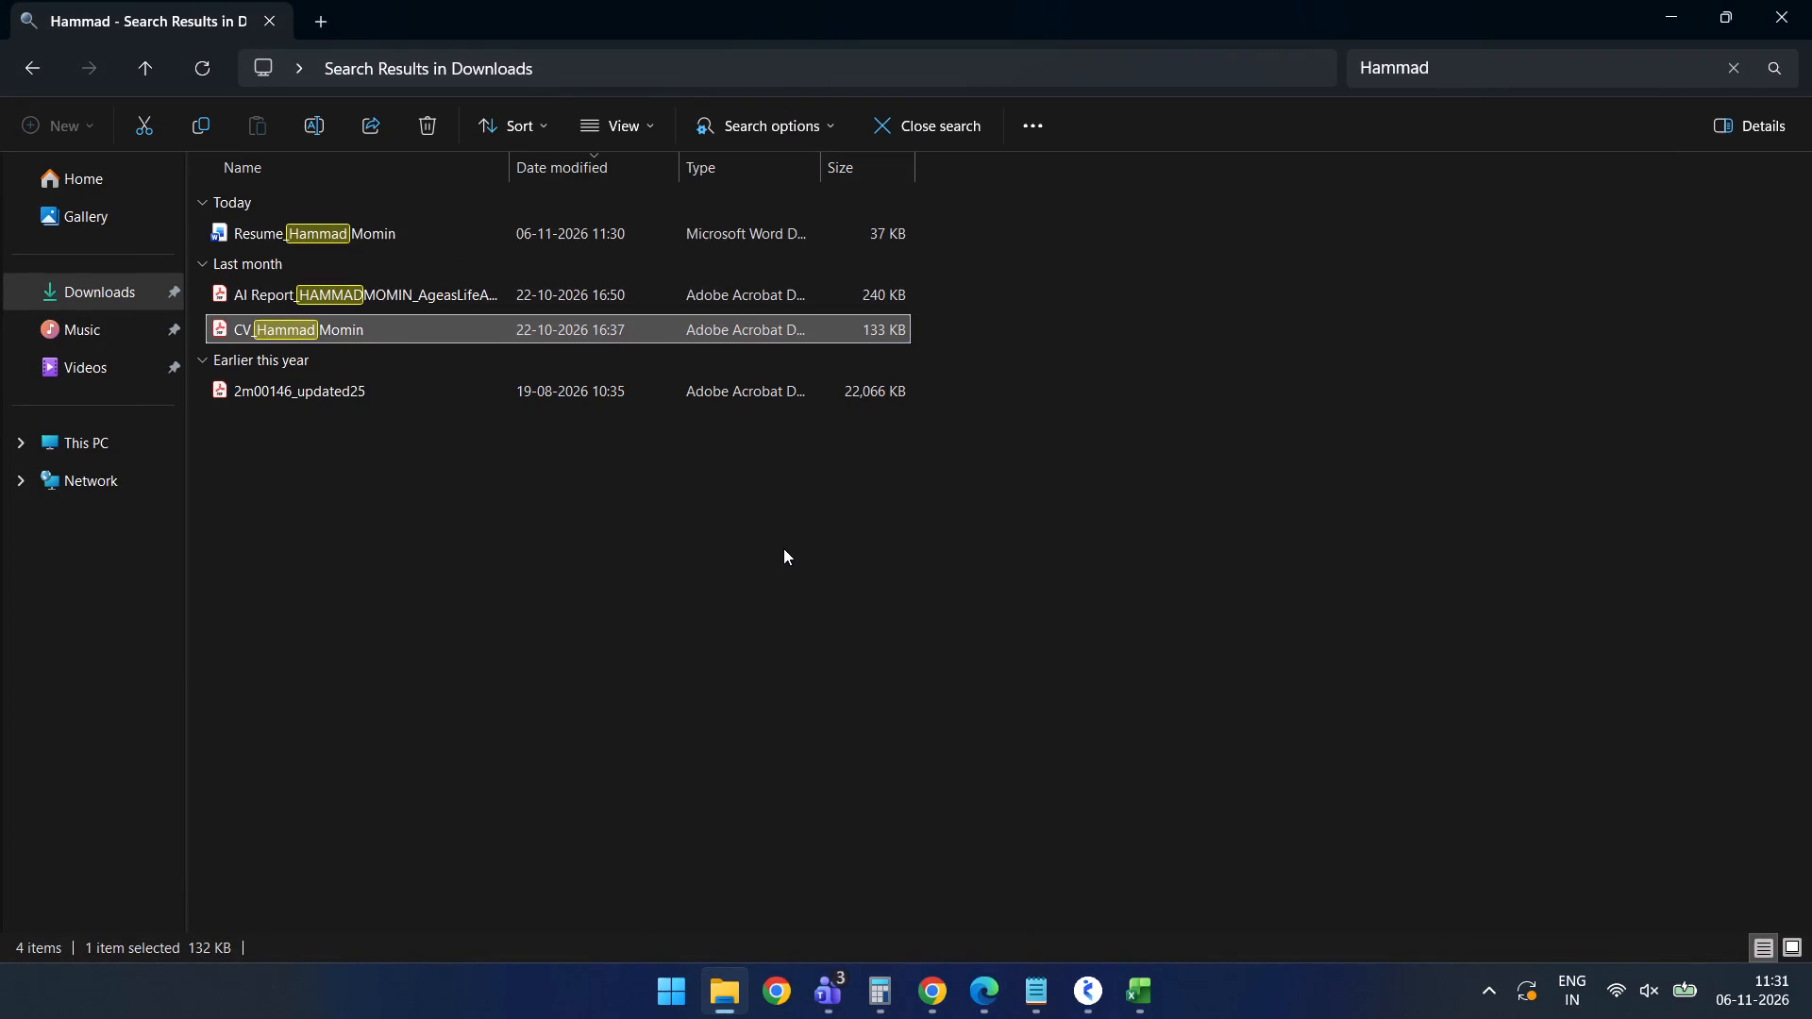
scroll(984, 524, down, 2)
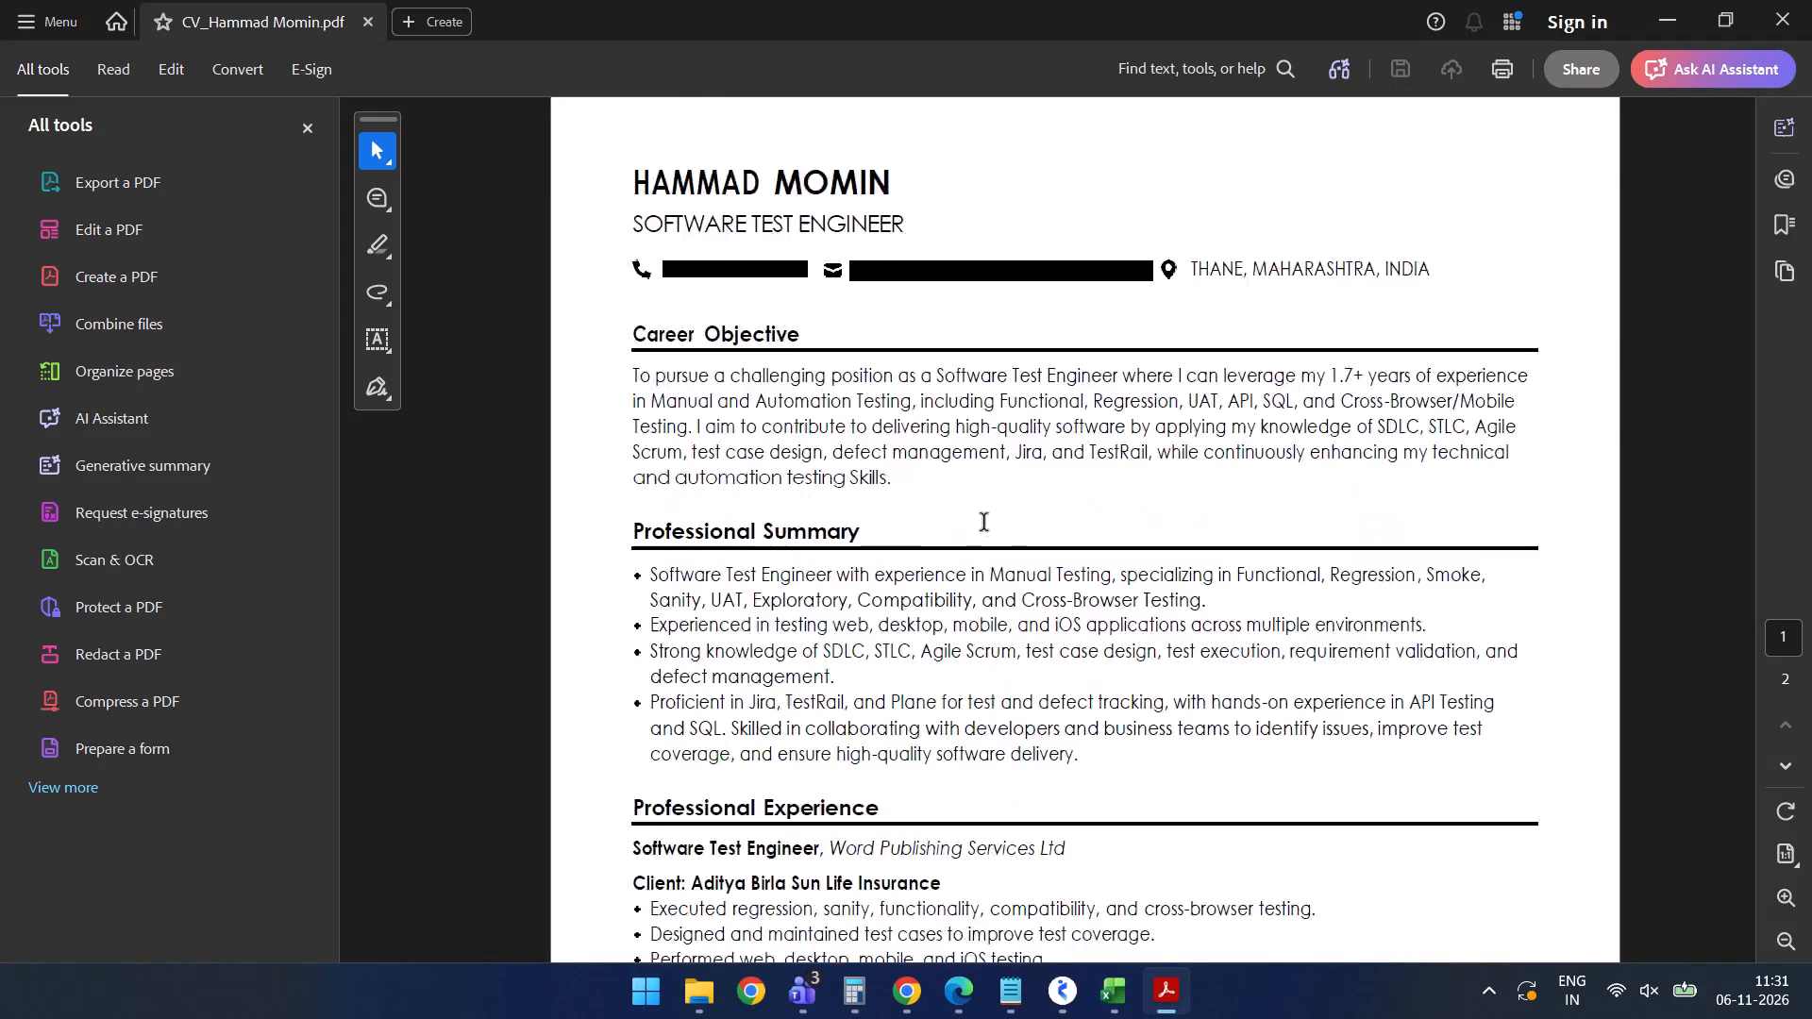
scroll(984, 524, down, 3)
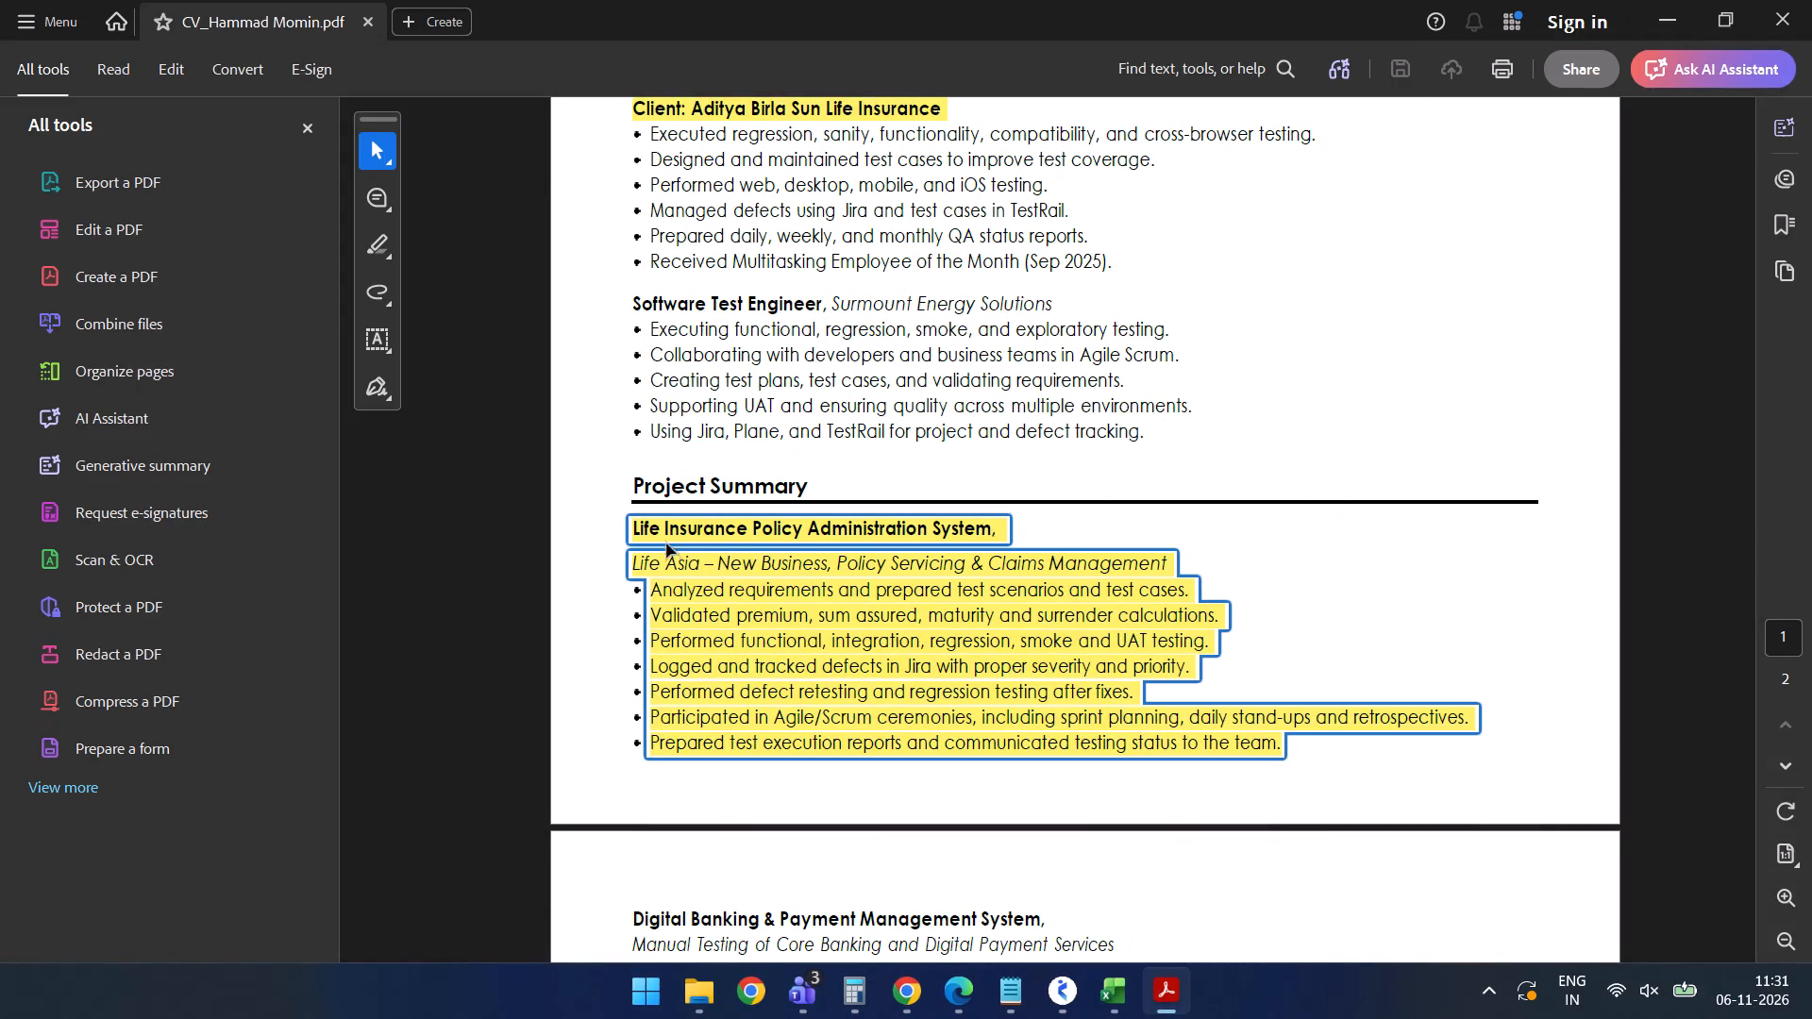
Return to the Downloads search results and open the candidate's Word résumé.
key(alt+Tab)
key(alt+Left)
key(alt+Right)
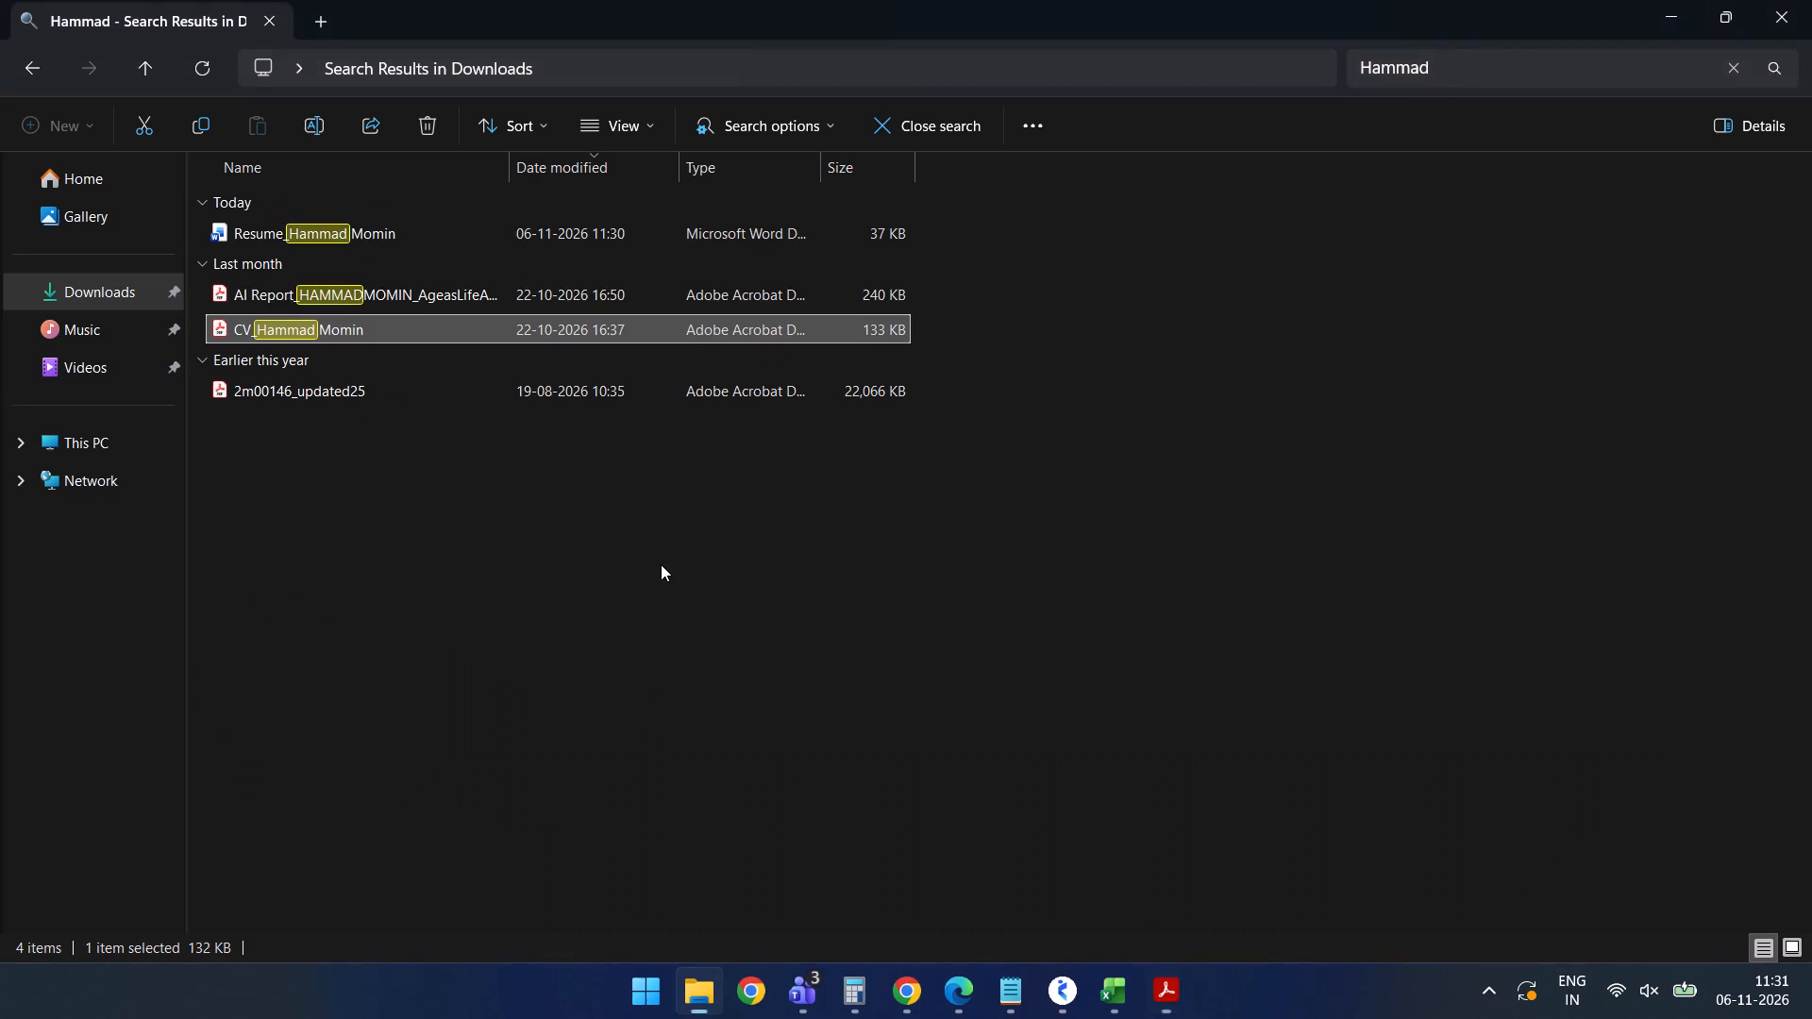
key(Up)
key(Up)
key(Up)
key(Return)
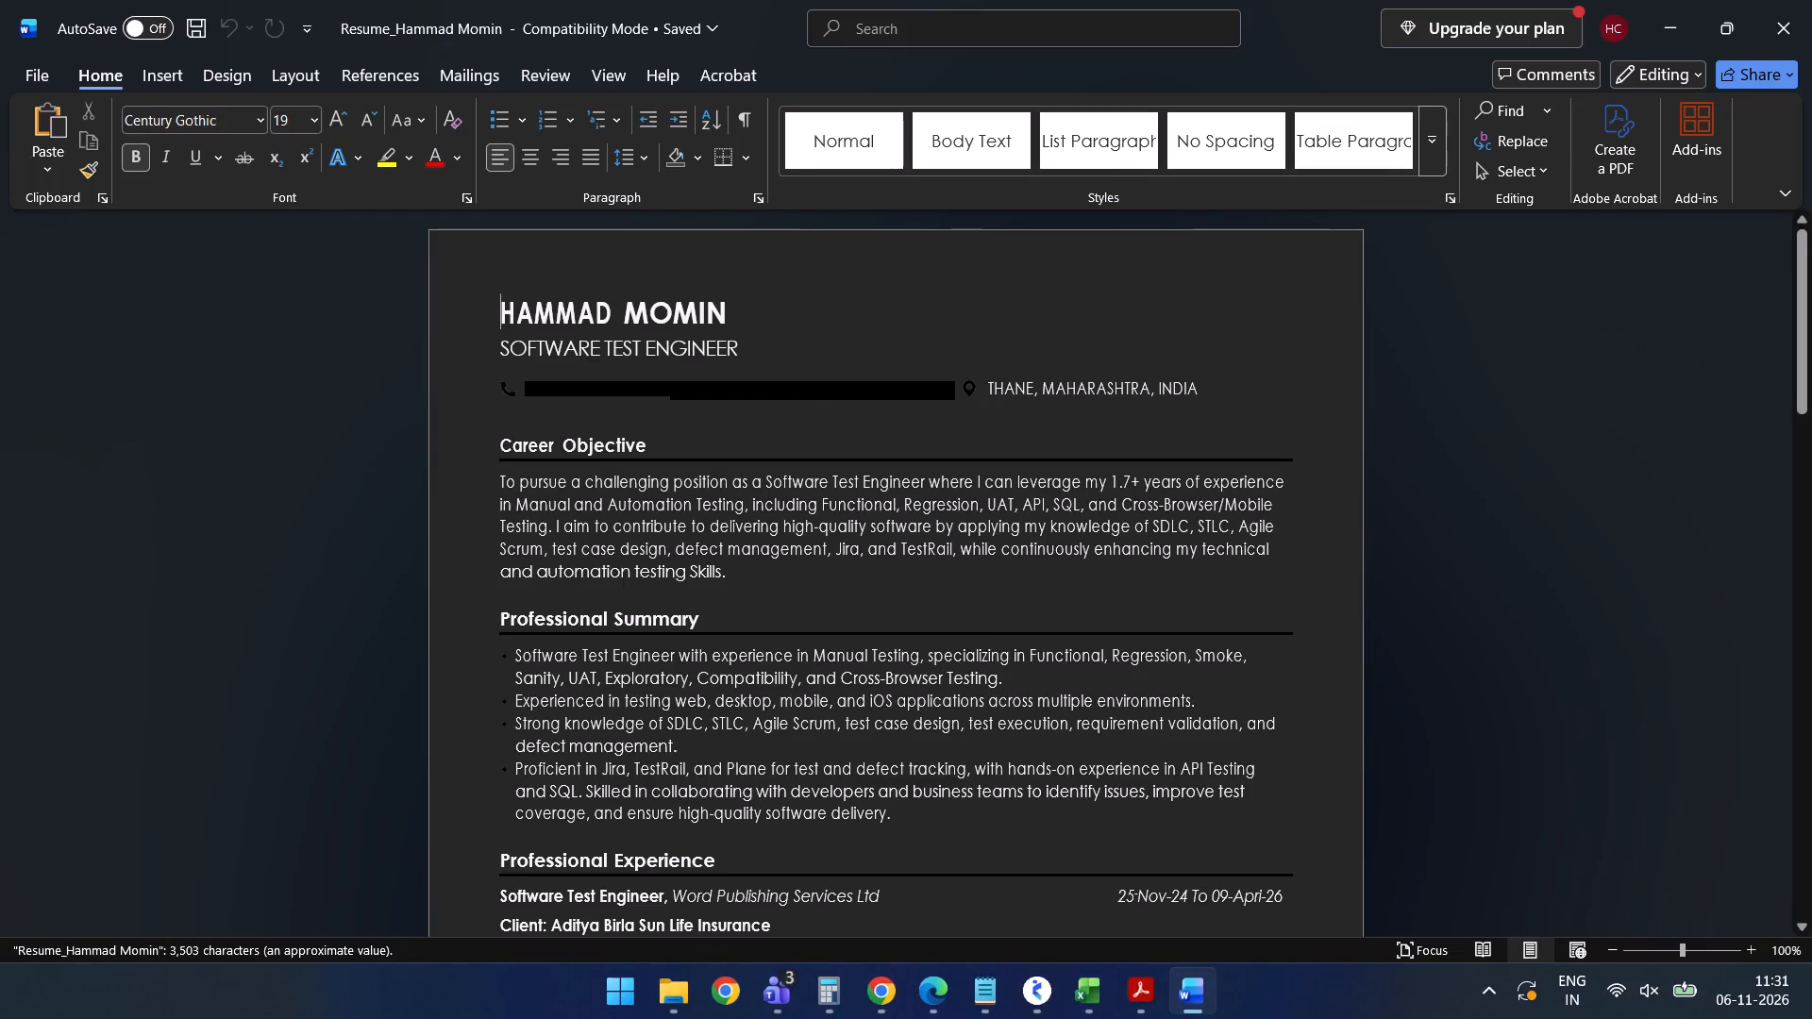
scroll(817, 560, down, 3)
scroll(817, 560, up, 1)
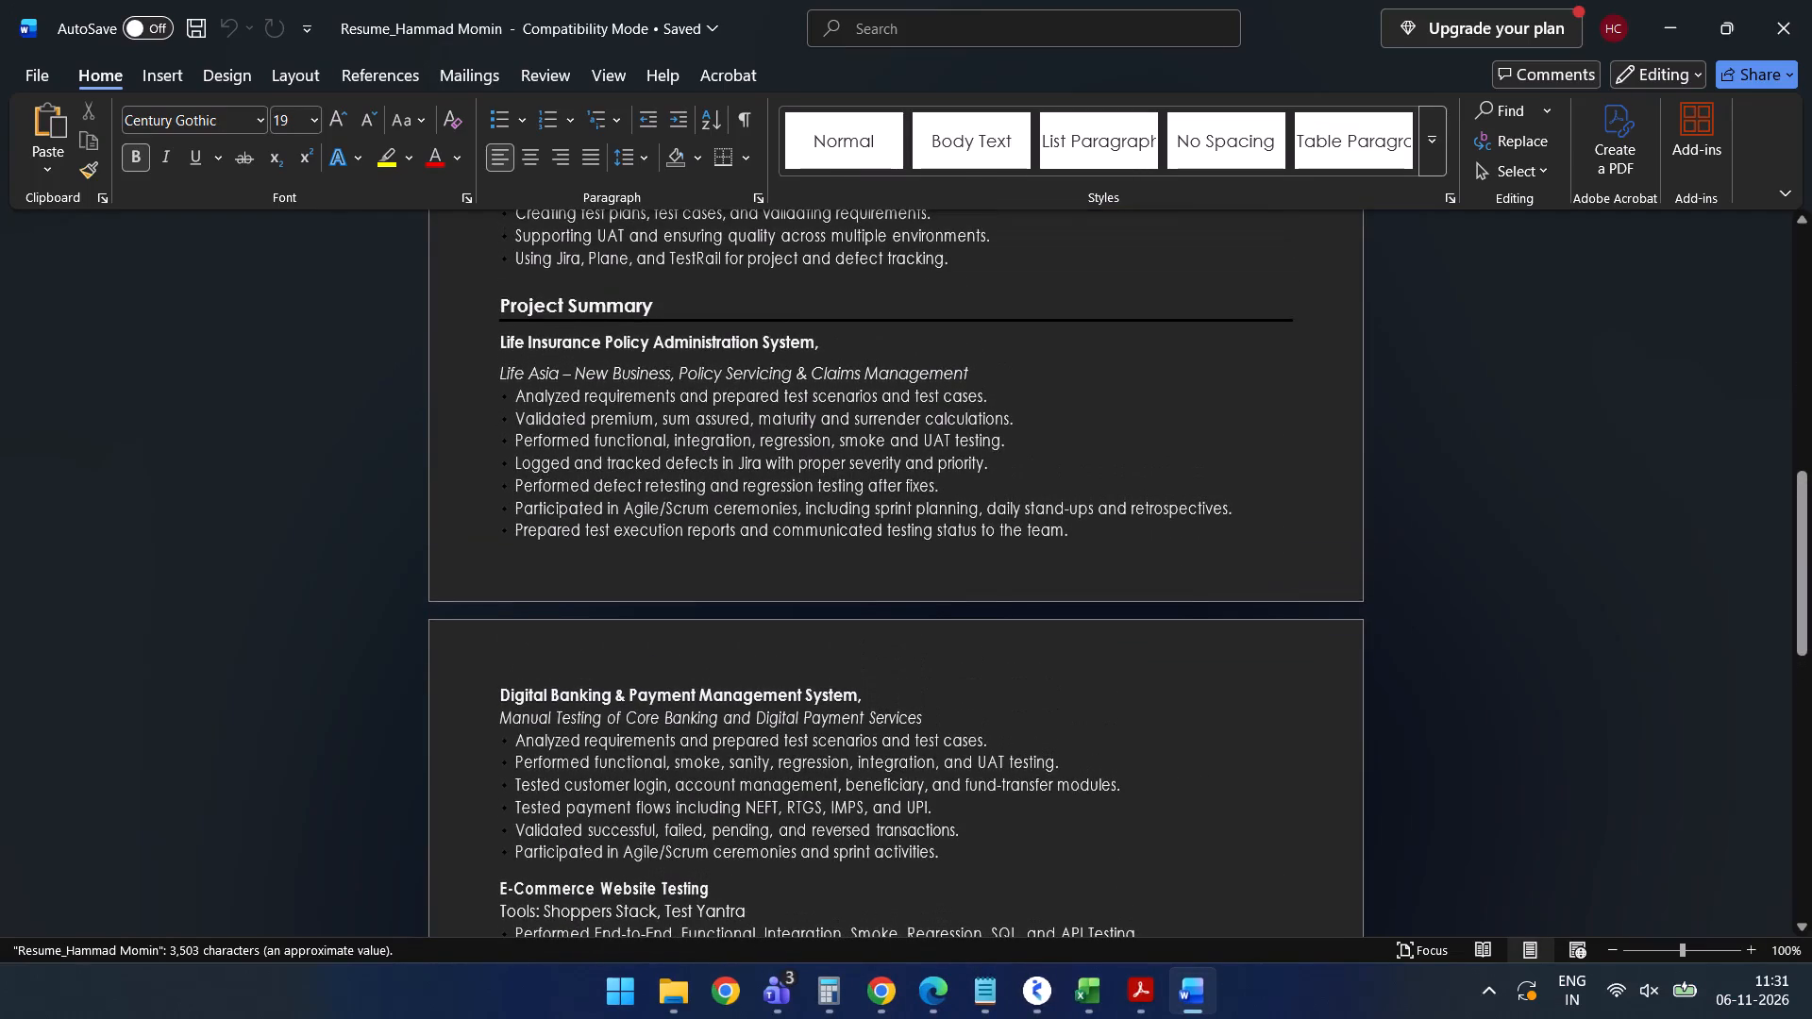
Switch back to the original CV PDF and read both pages, from the career objective through the highlighted project summary.
key(alt+Tab)
key(alt+Tab)
key(alt+Tab)
key(alt+Tab)
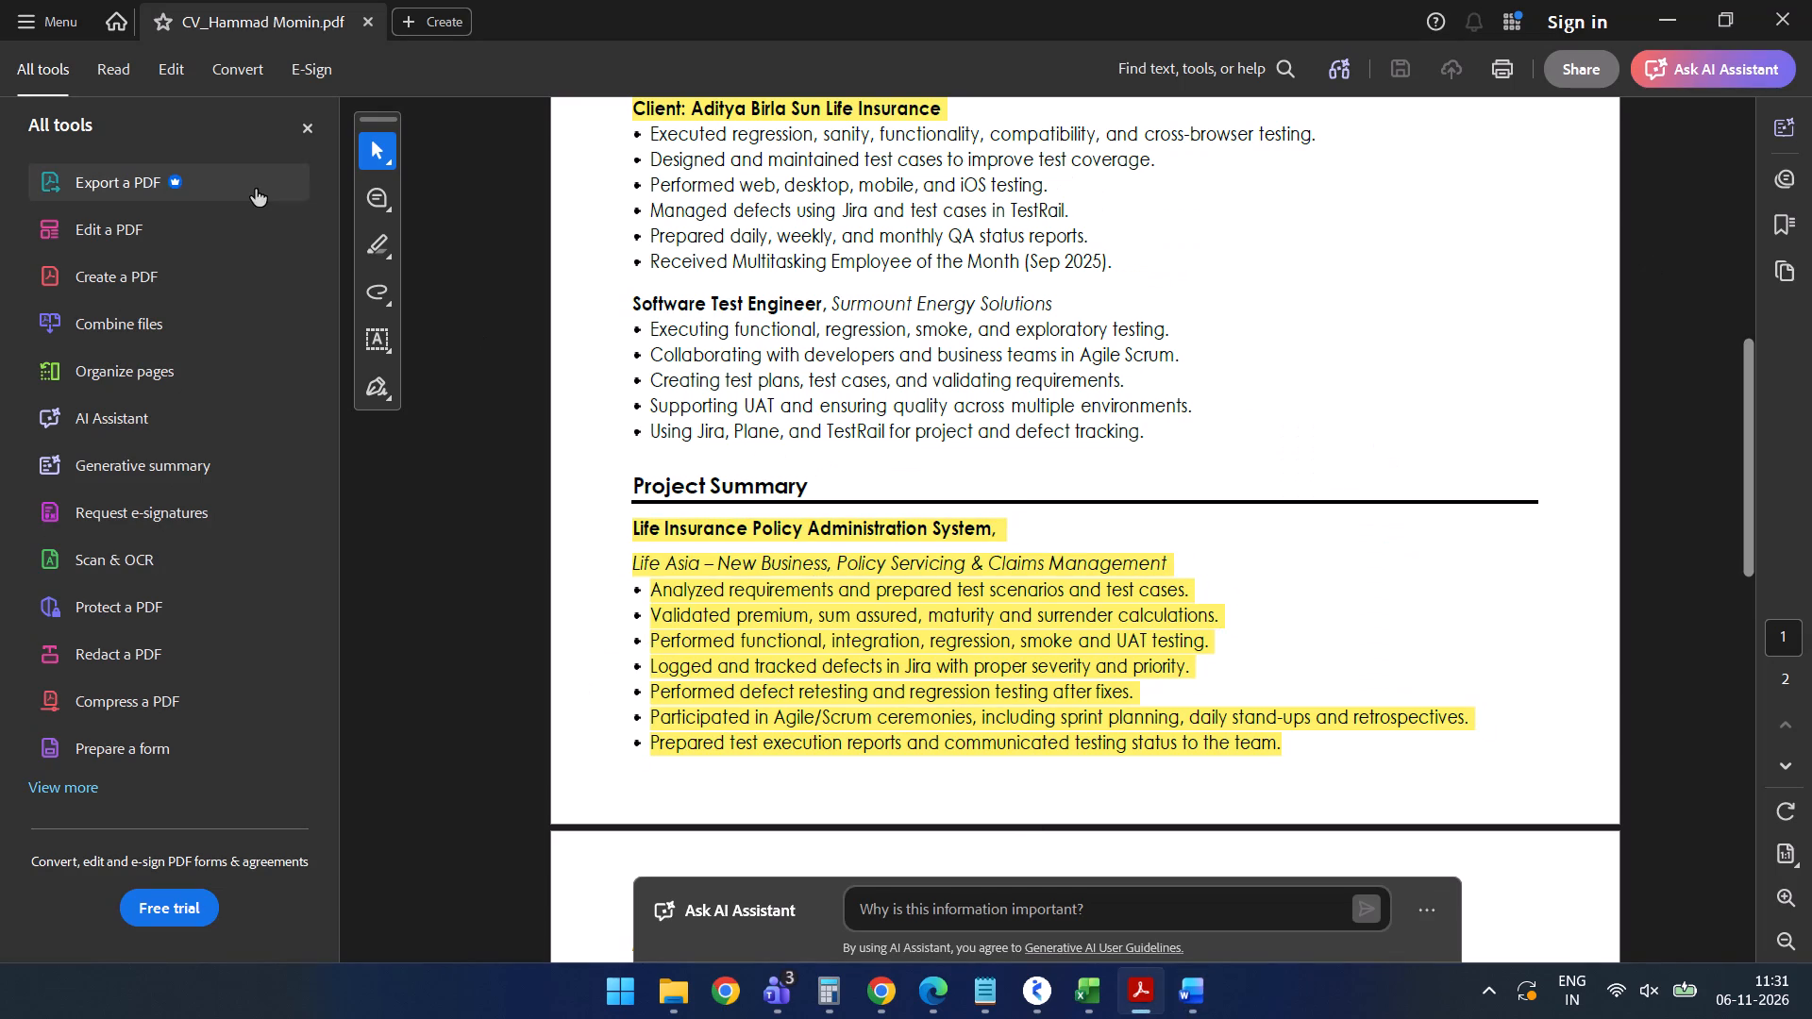
click(319, 142)
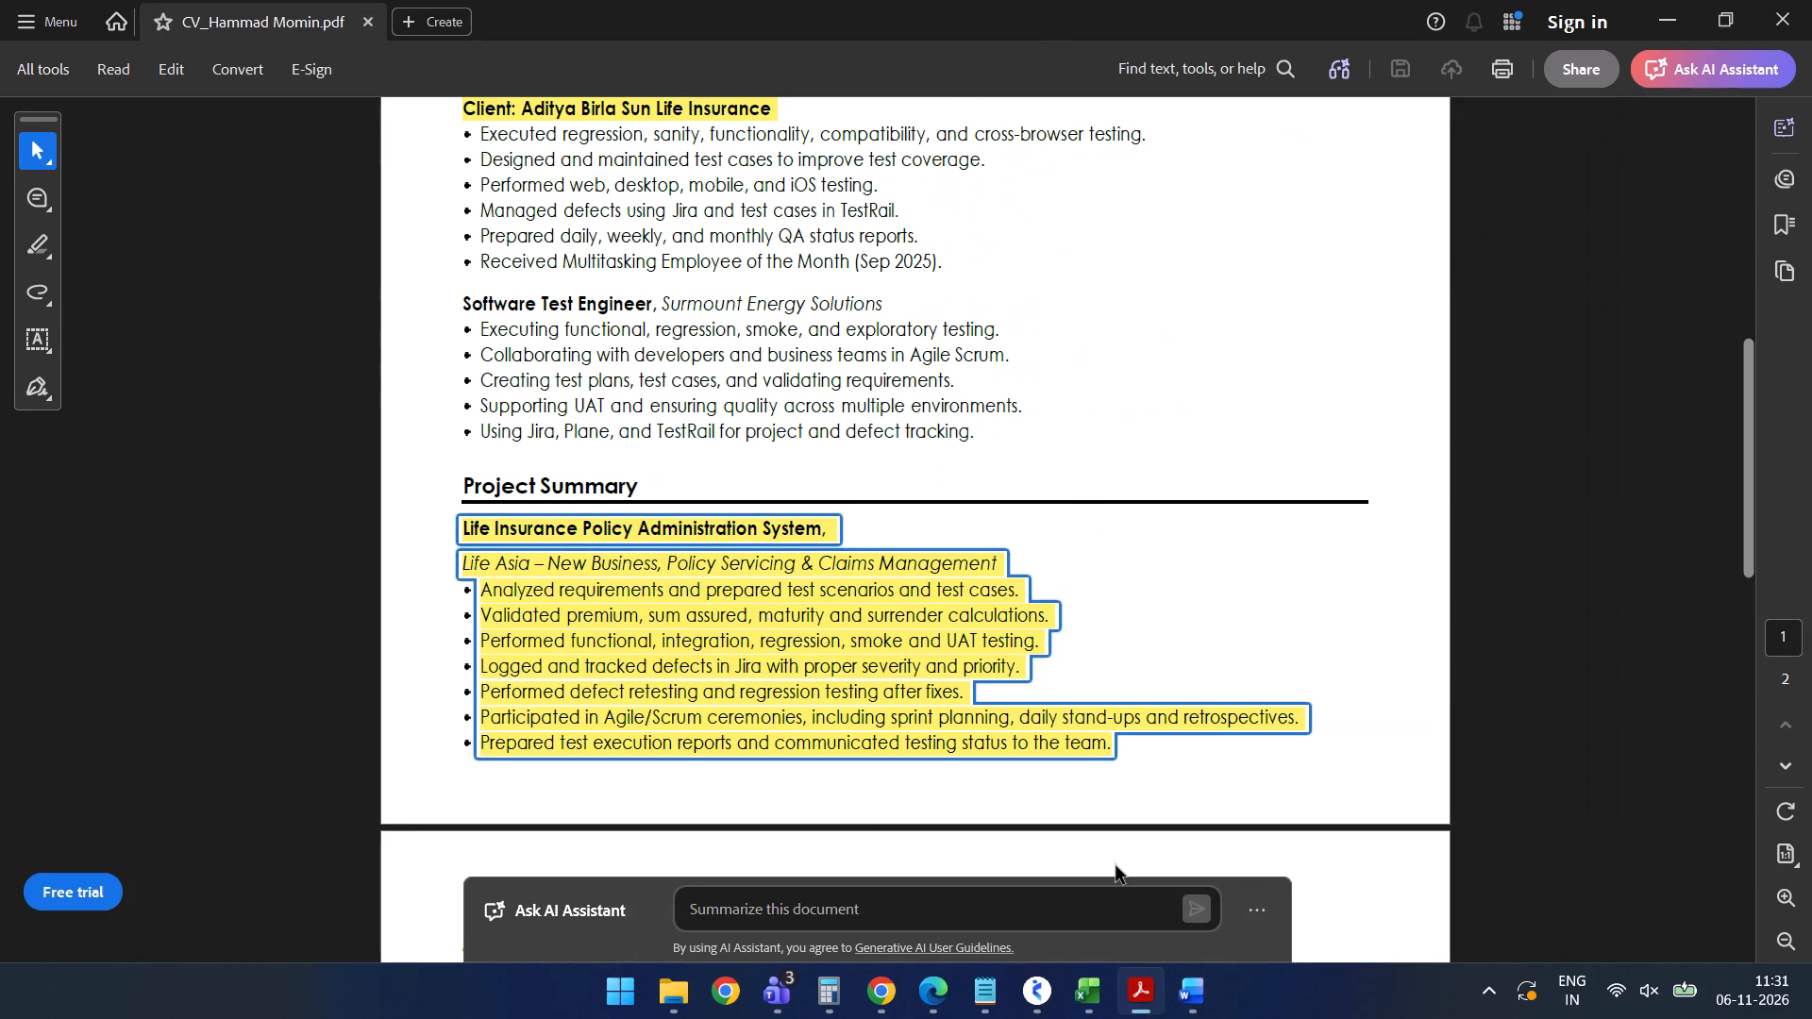
scroll(1145, 603, down, 9)
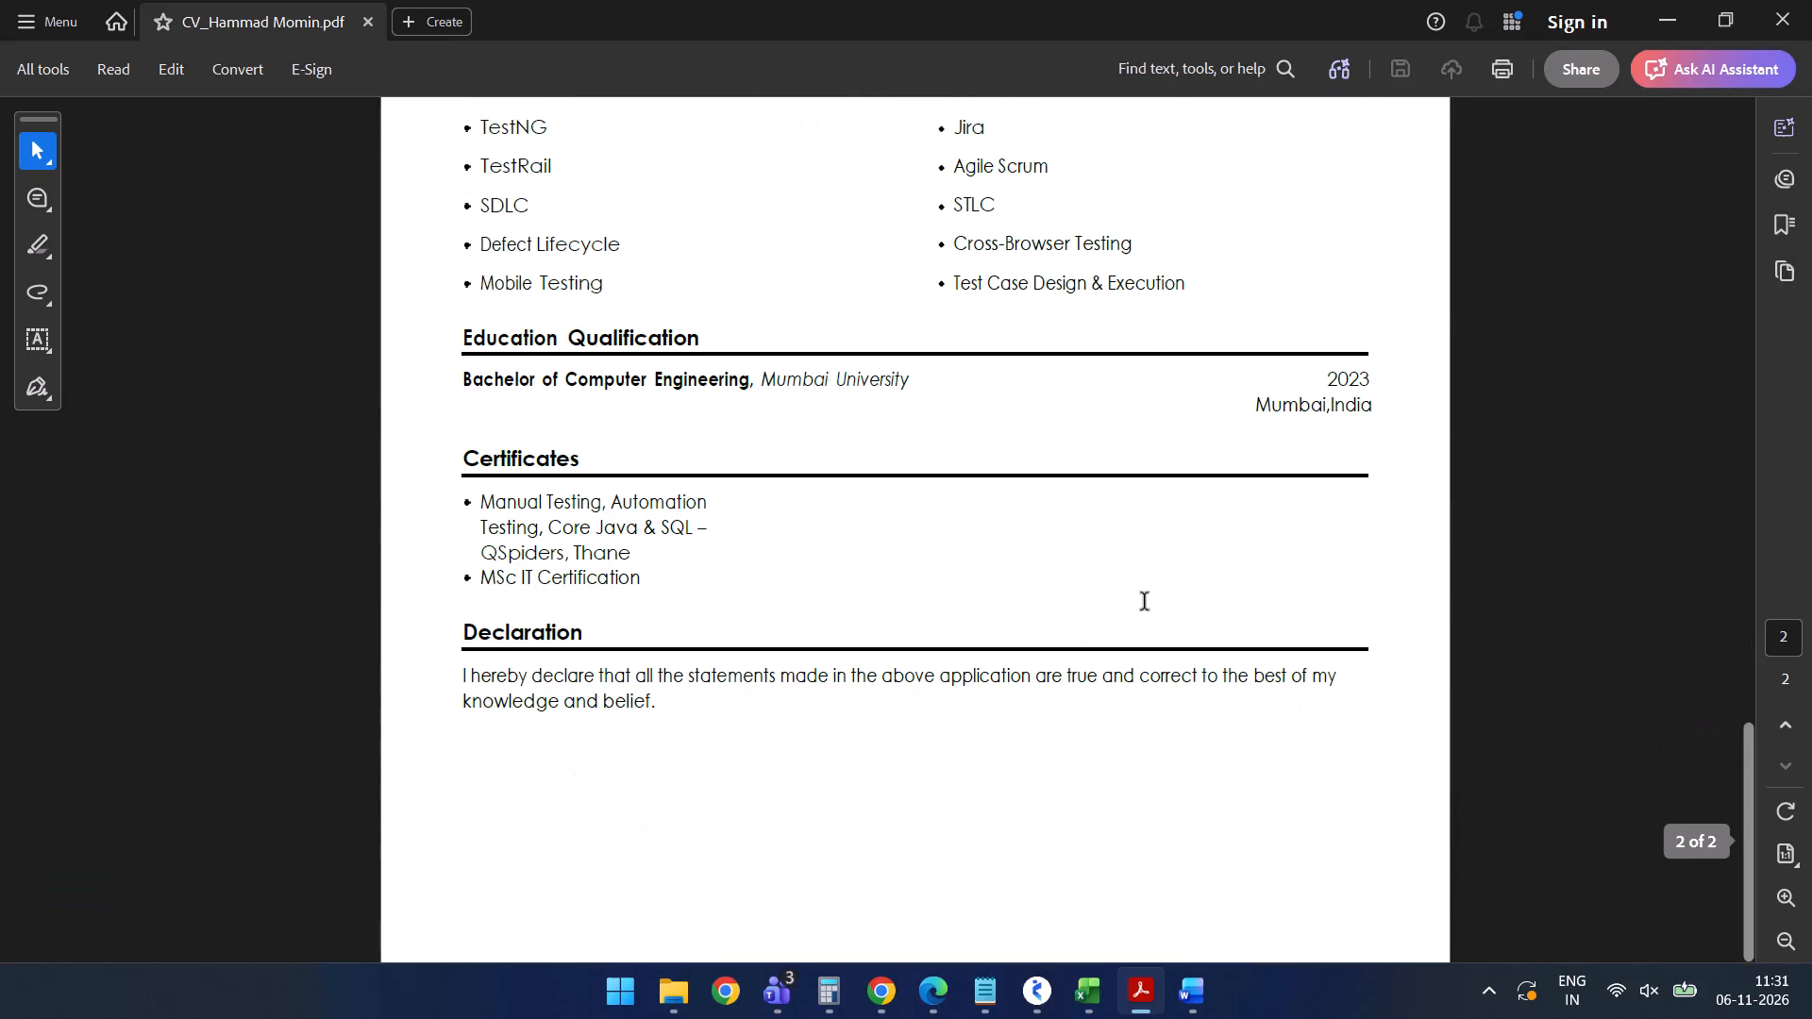
scroll(1145, 603, down, 3)
scroll(1145, 603, up, 7)
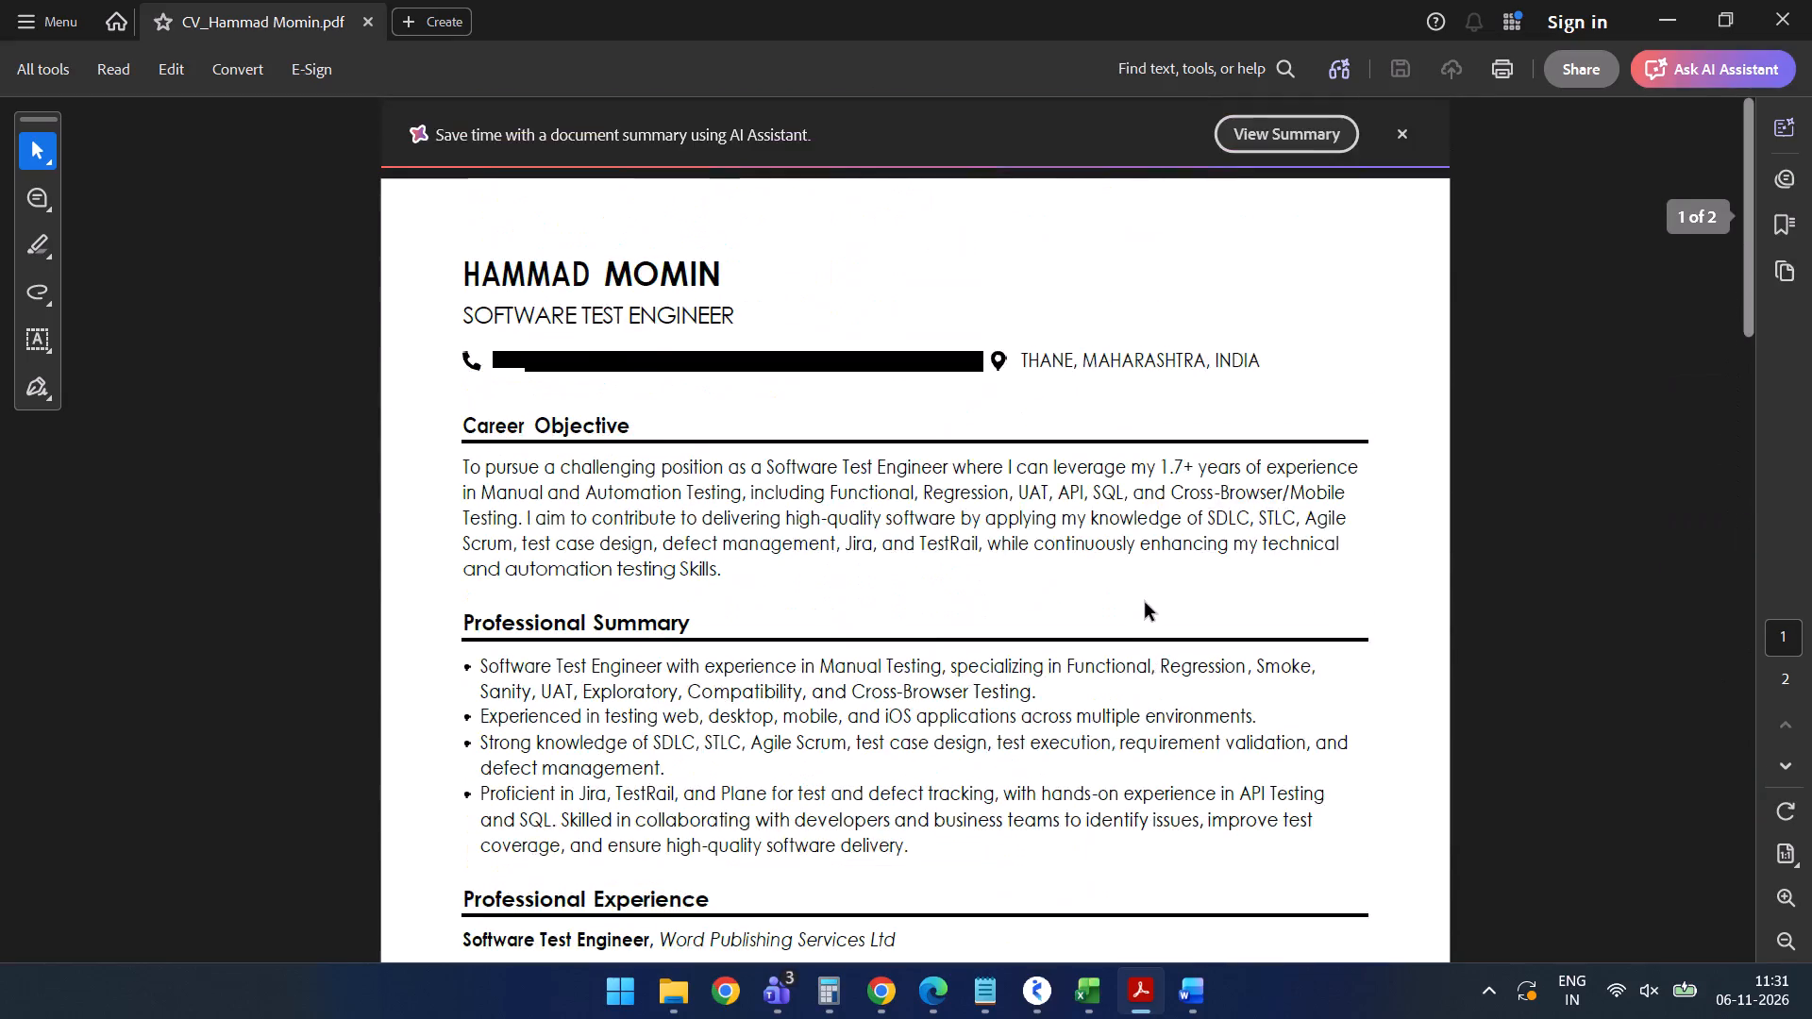
scroll(1145, 603, up, 1)
scroll(1145, 603, down, 4)
scroll(1145, 603, up, 4)
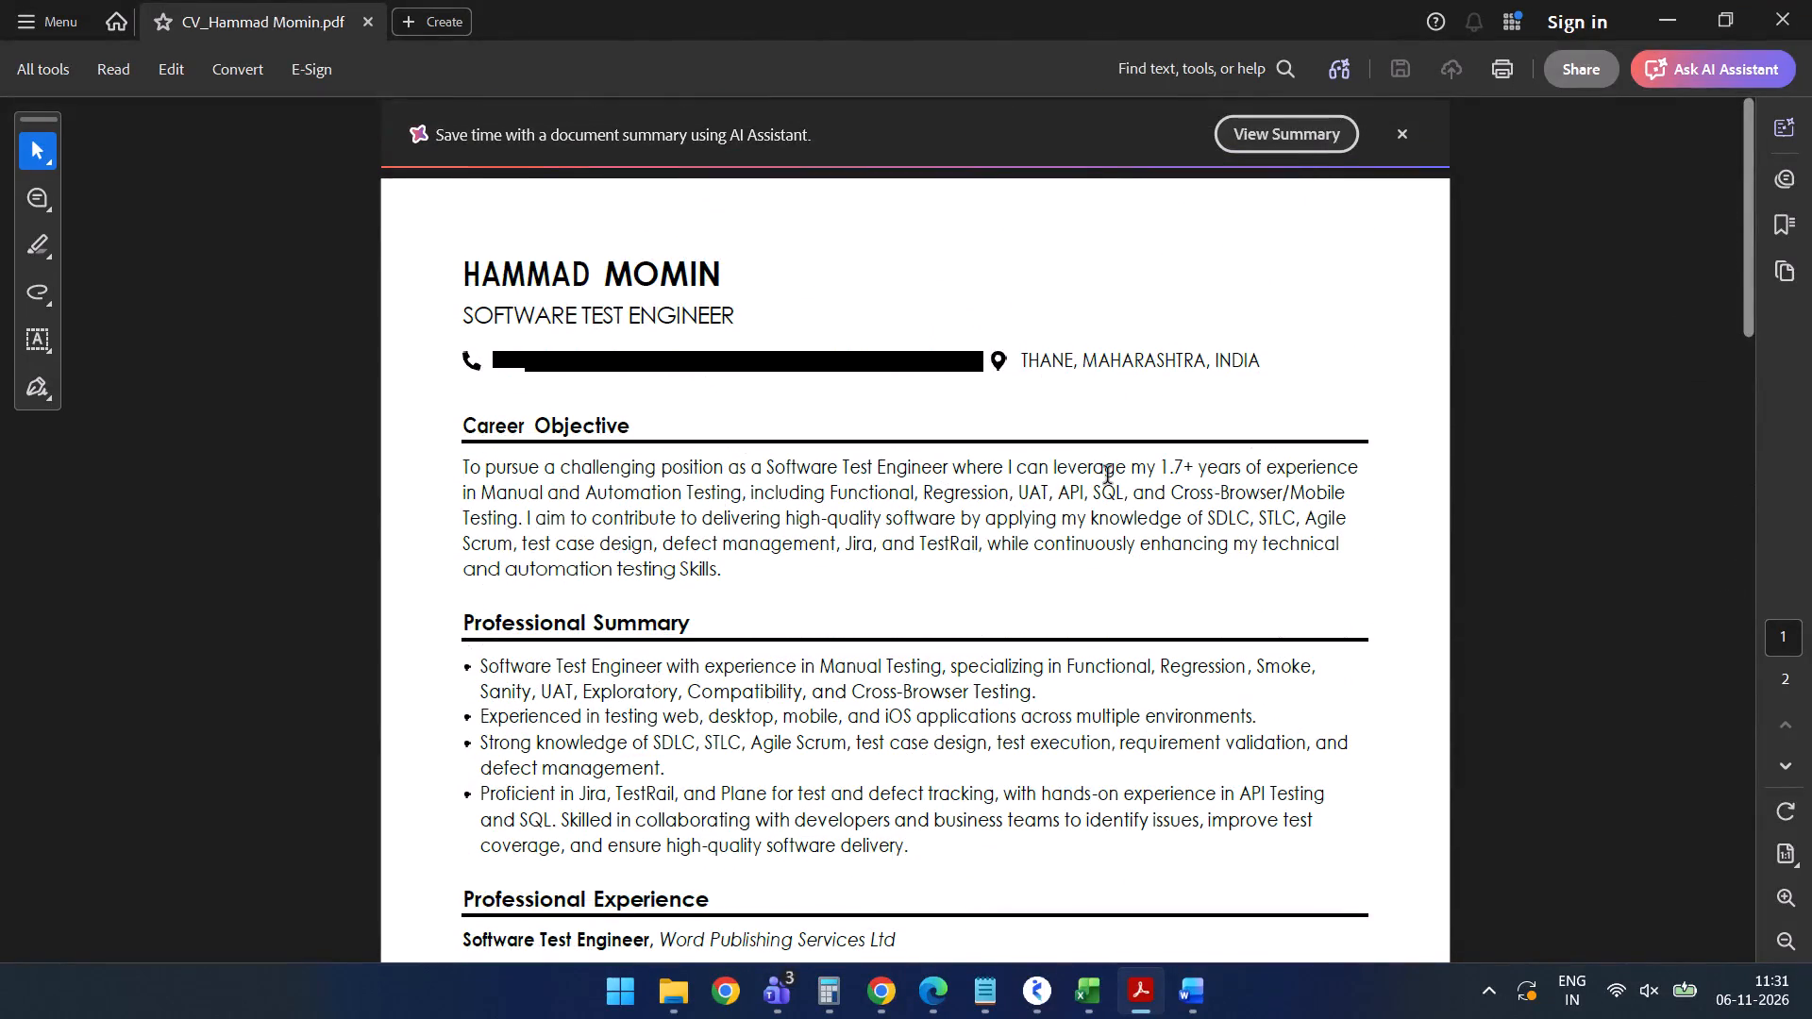
scroll(950, 630, down, 3)
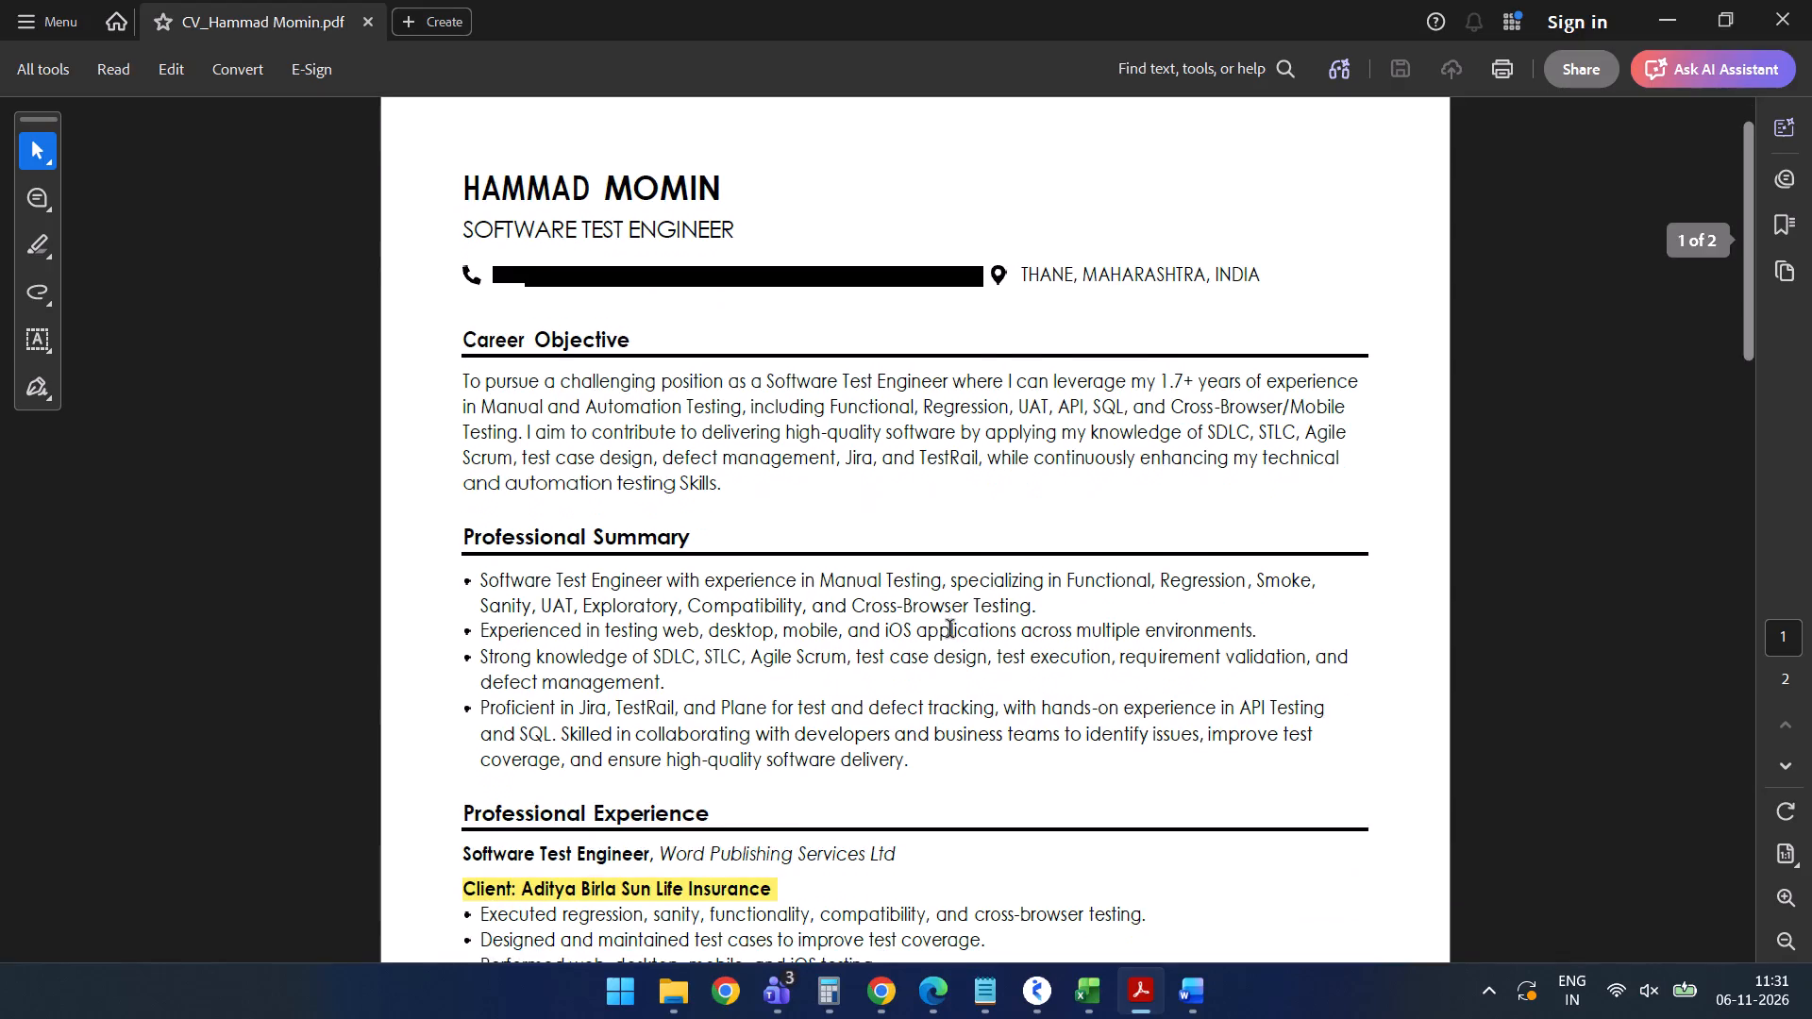
scroll(950, 630, down, 4)
scroll(950, 630, up, 6)
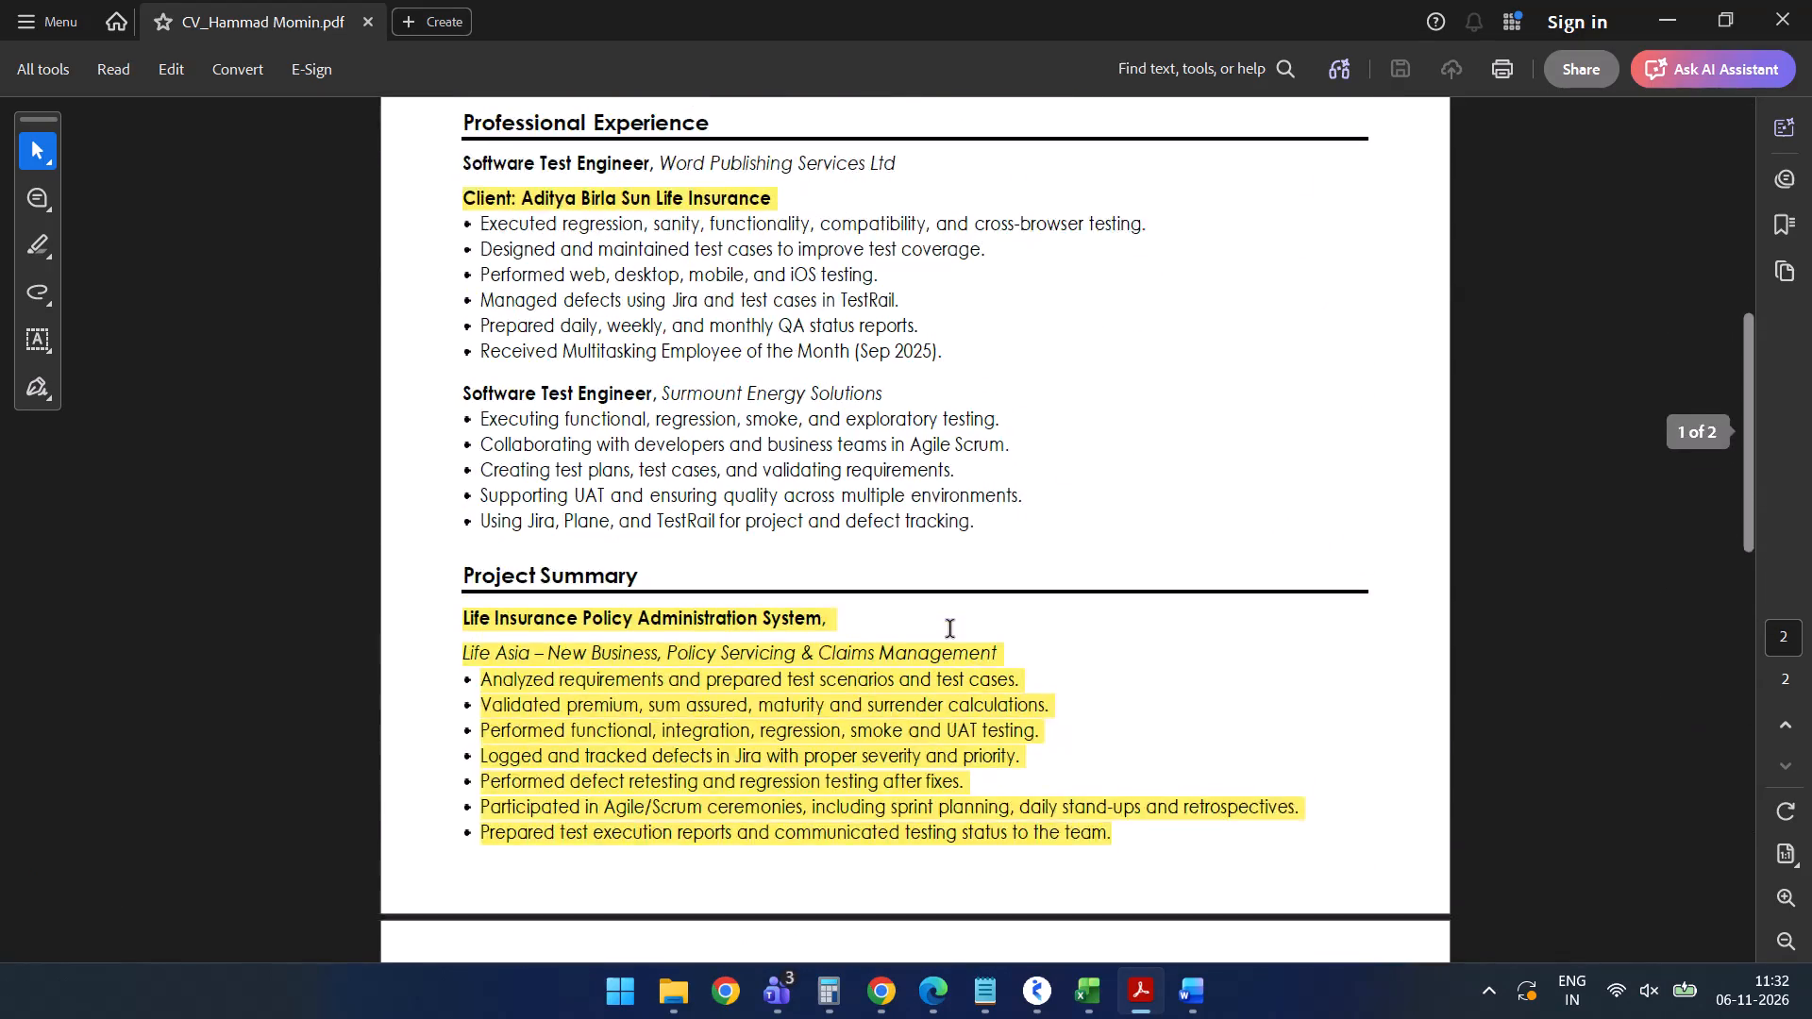
scroll(950, 630, down, 3)
Compare the PDF with the Word résumé, checking its skills, education and Professional Experience date ranges.
key(alt+Tab)
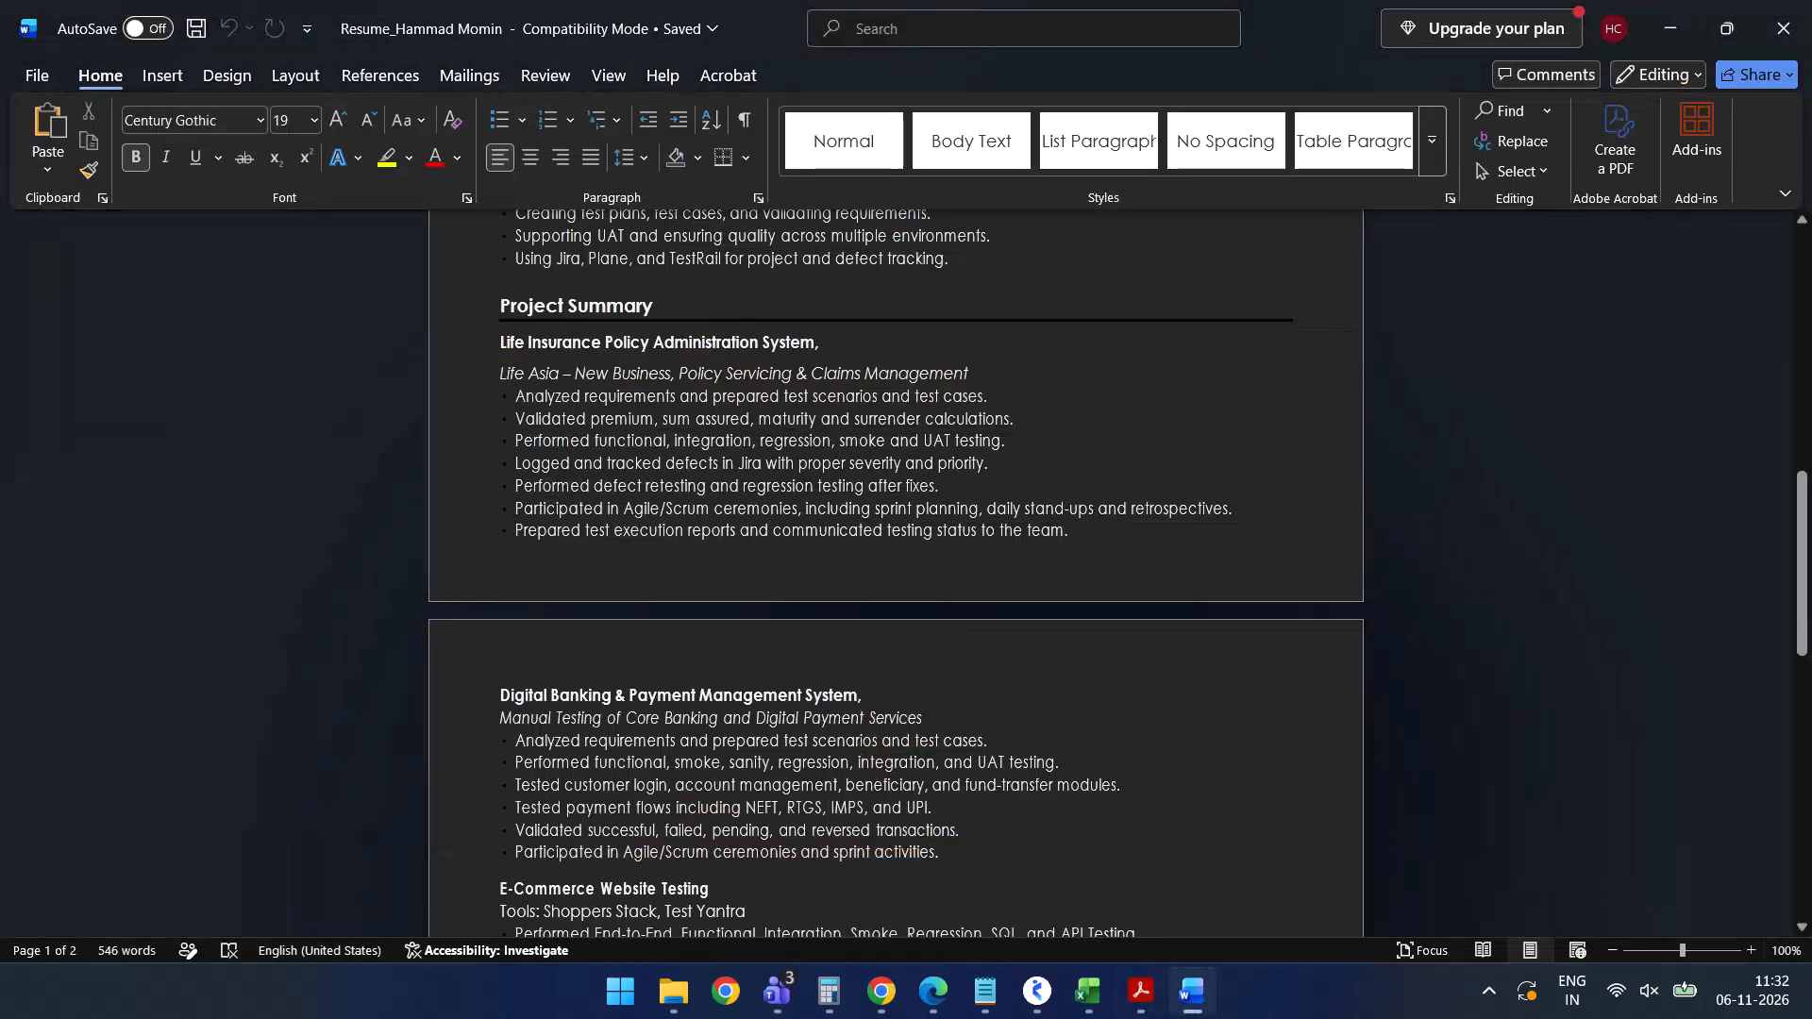
key(alt+Tab)
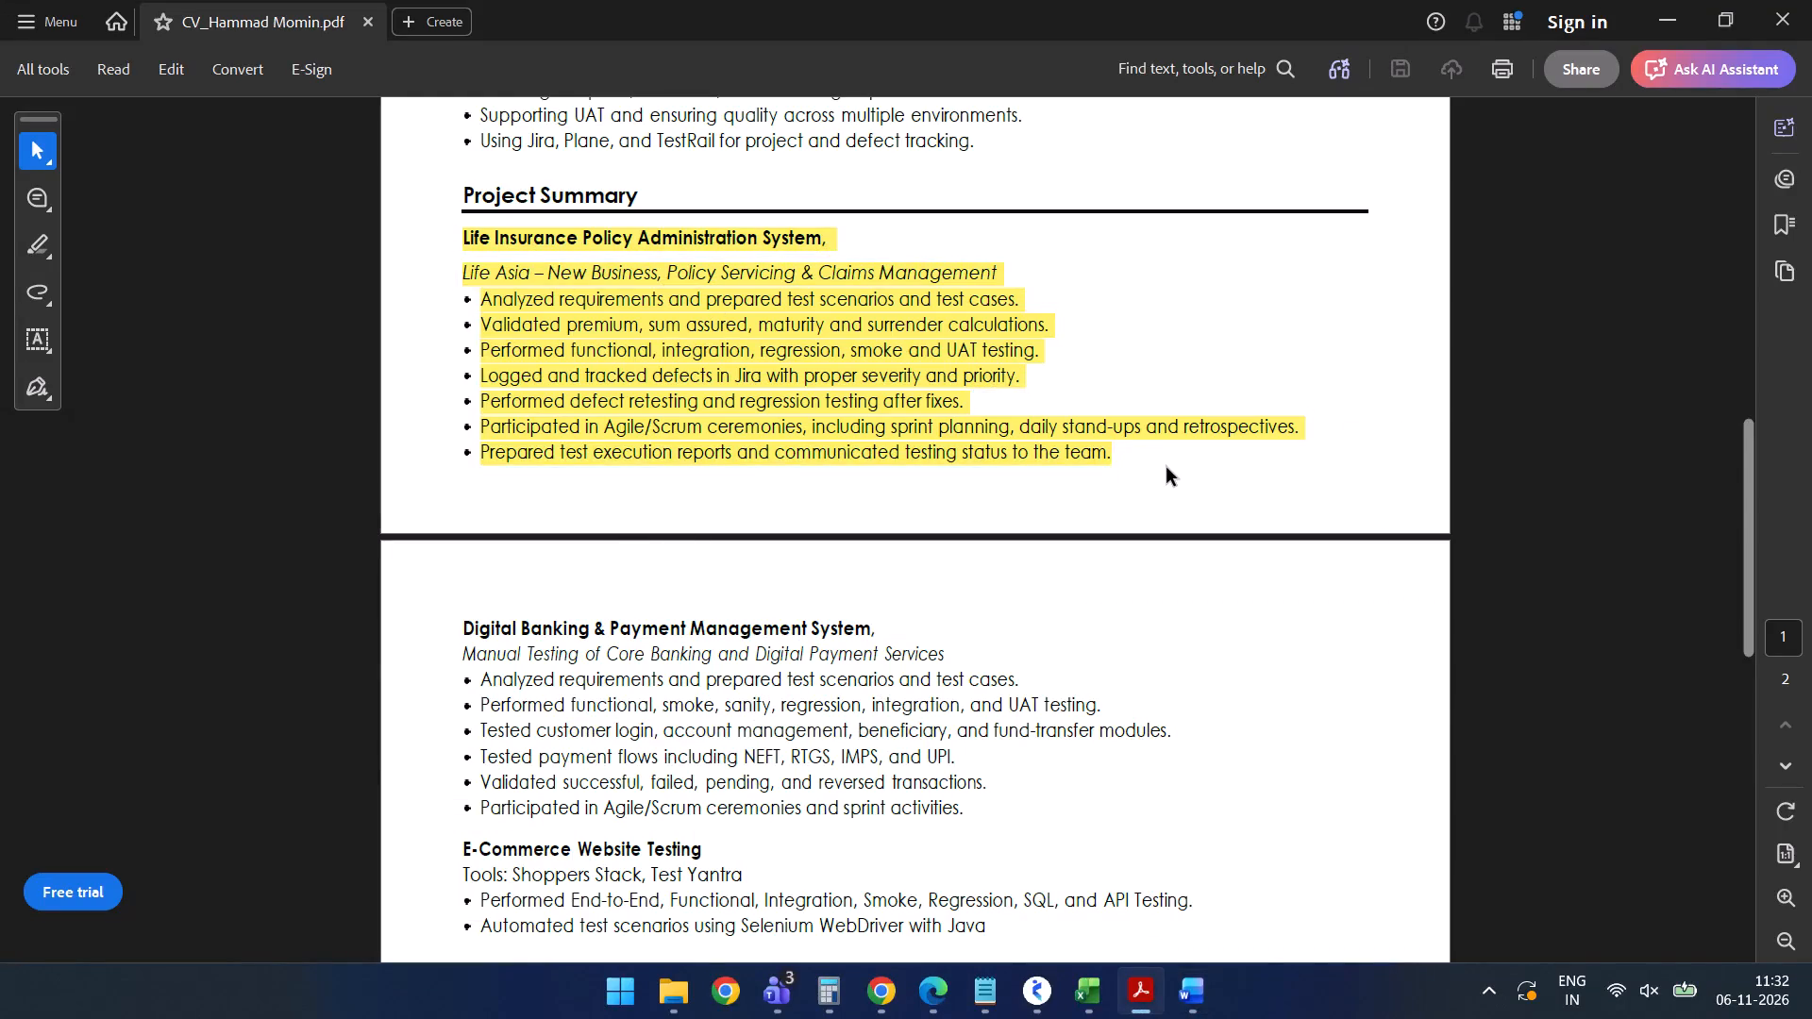
key(alt+Tab)
scroll(1014, 552, down, 3)
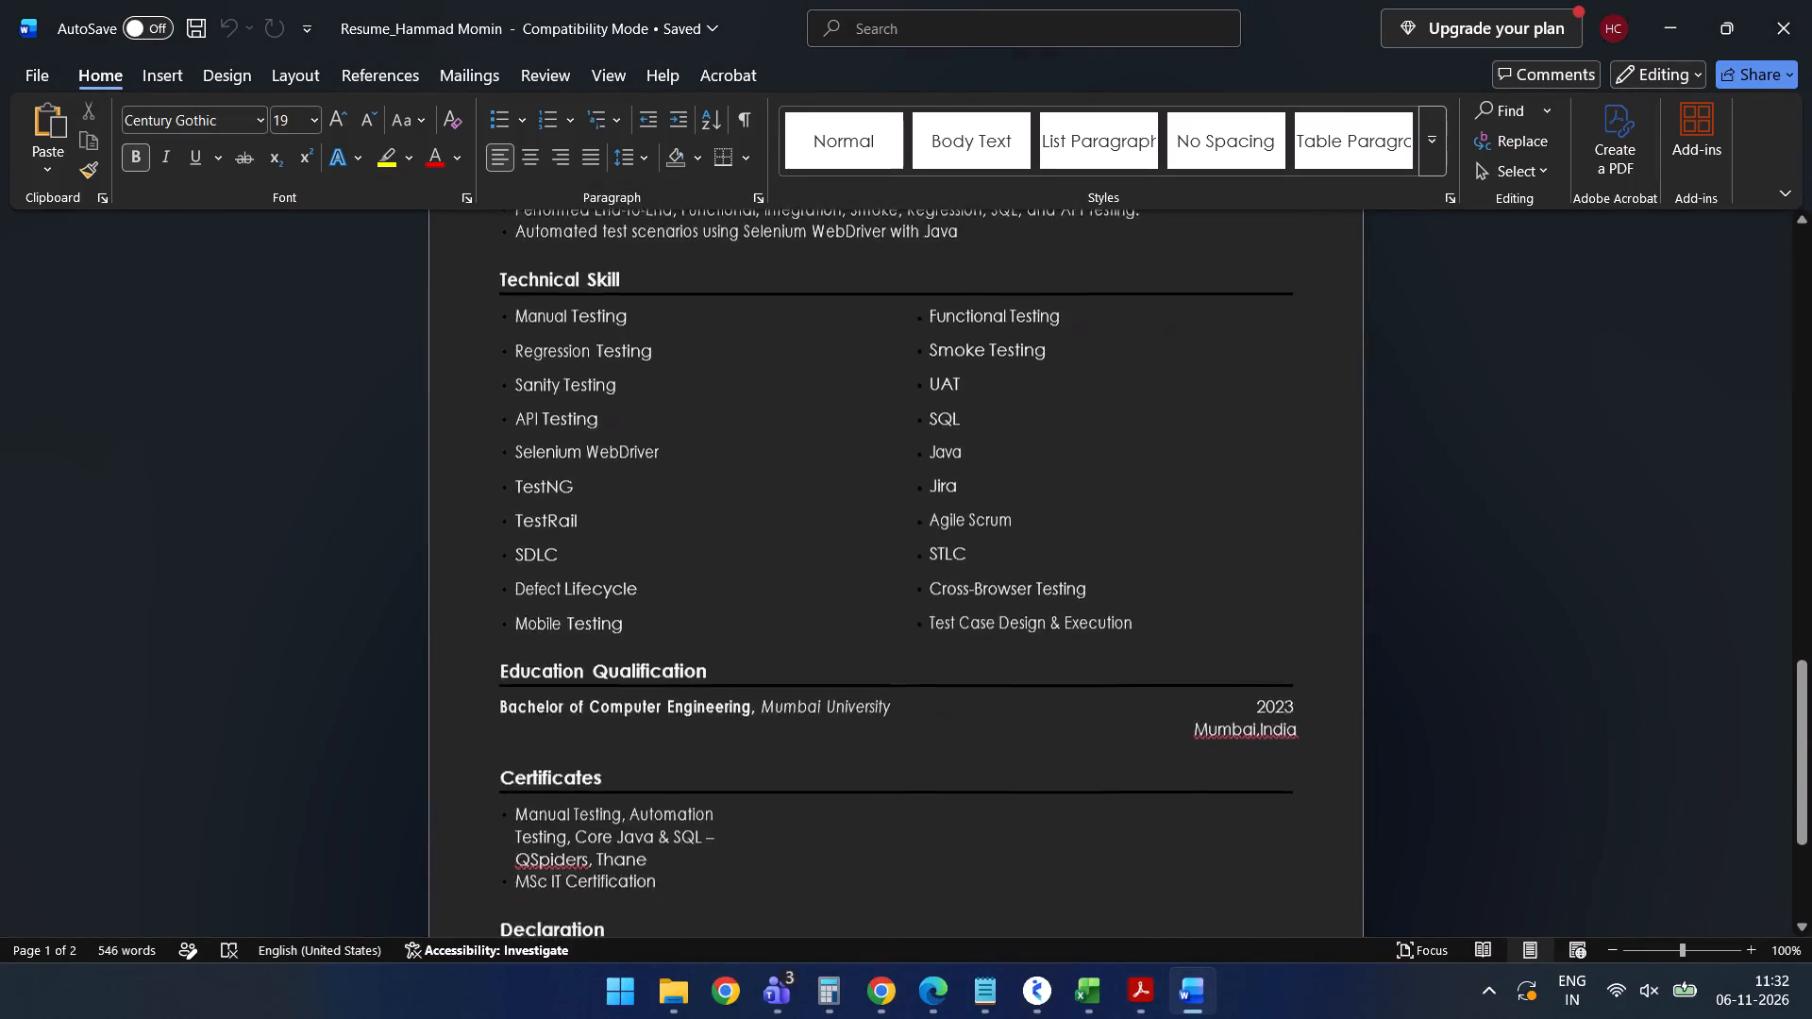
scroll(1014, 552, down, 1)
scroll(1014, 552, up, 13)
scroll(1196, 661, down, 1)
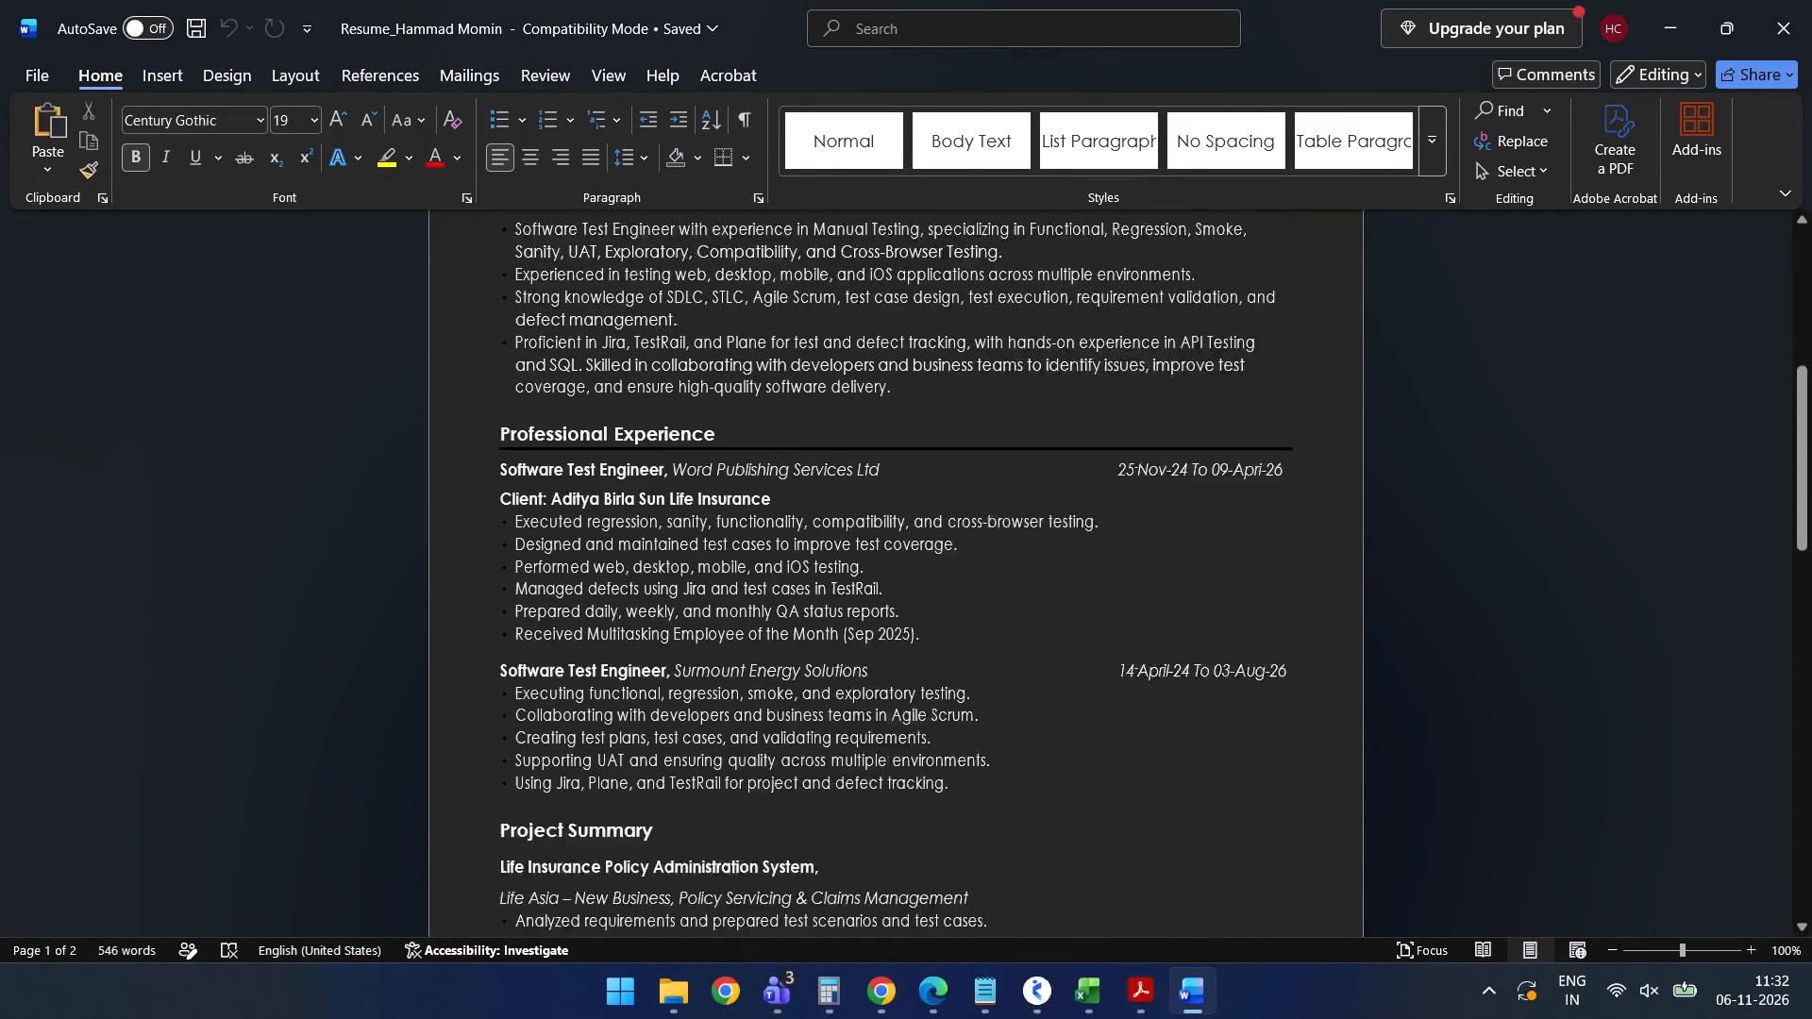
scroll(1196, 661, down, 1)
click(1175, 361)
key(Left)
key(Left)
key(Left)
key(Left)
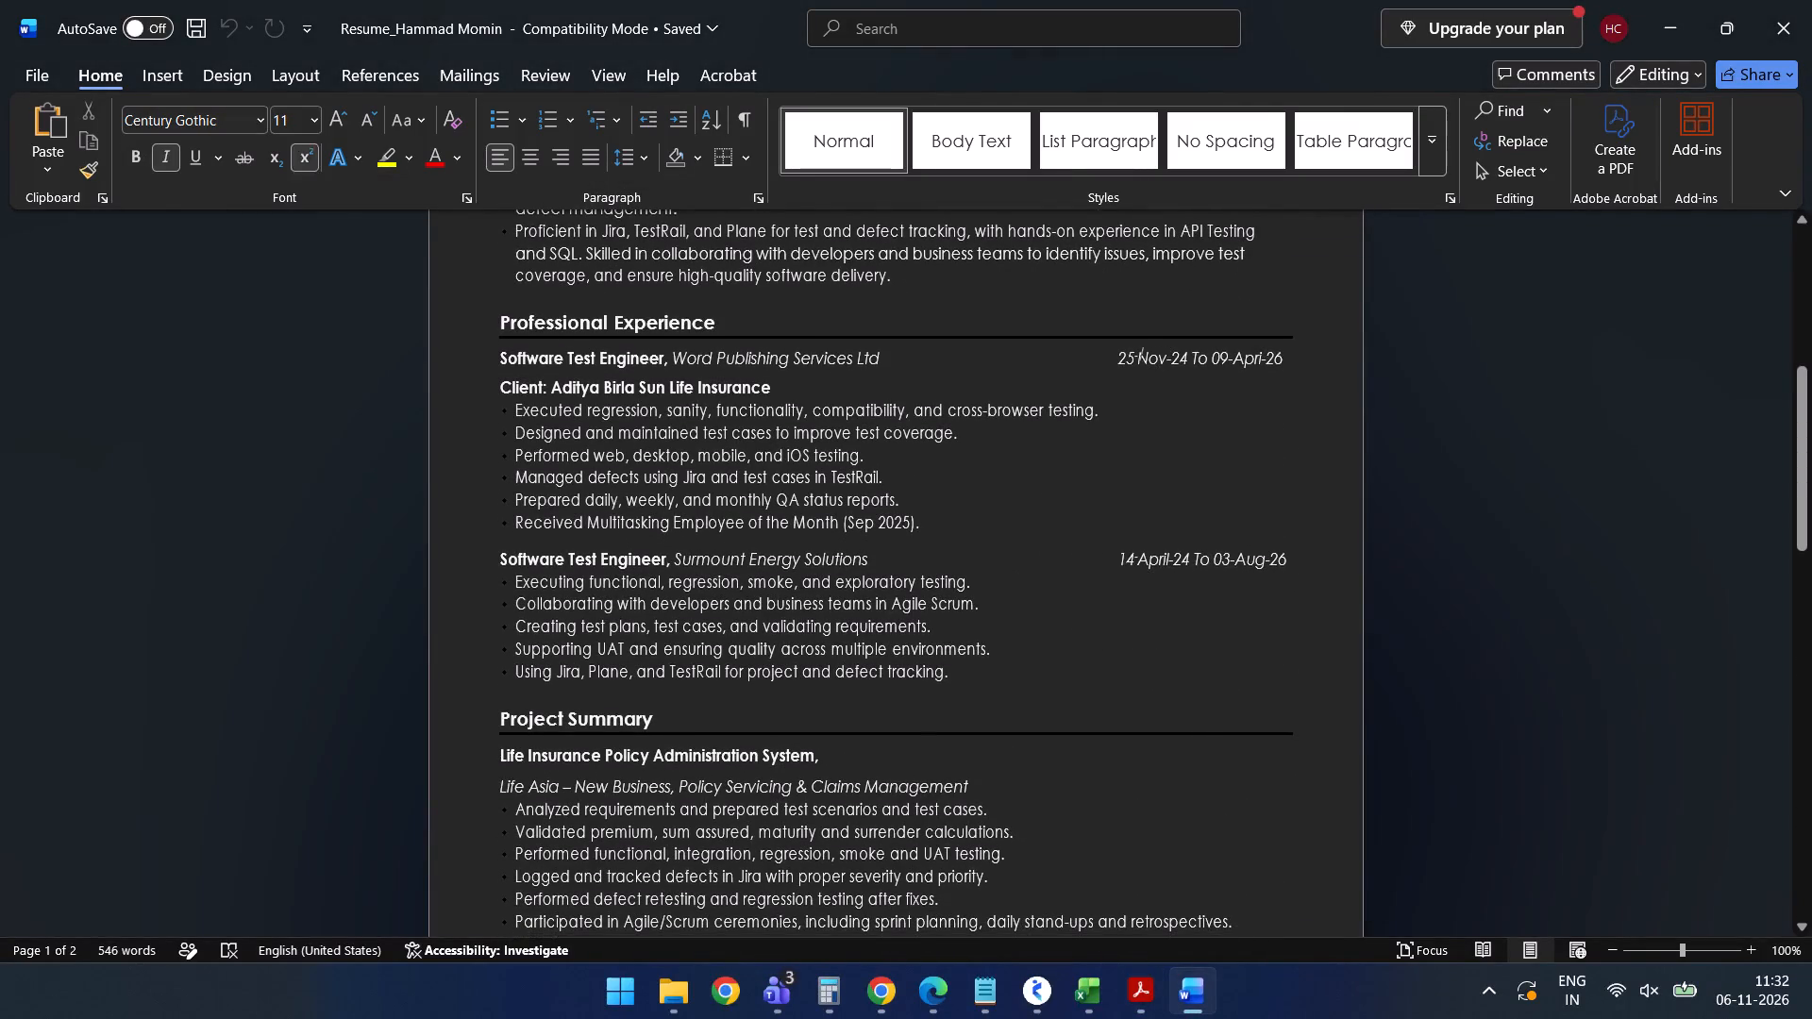
key(Left)
key(Left)
key(Left)
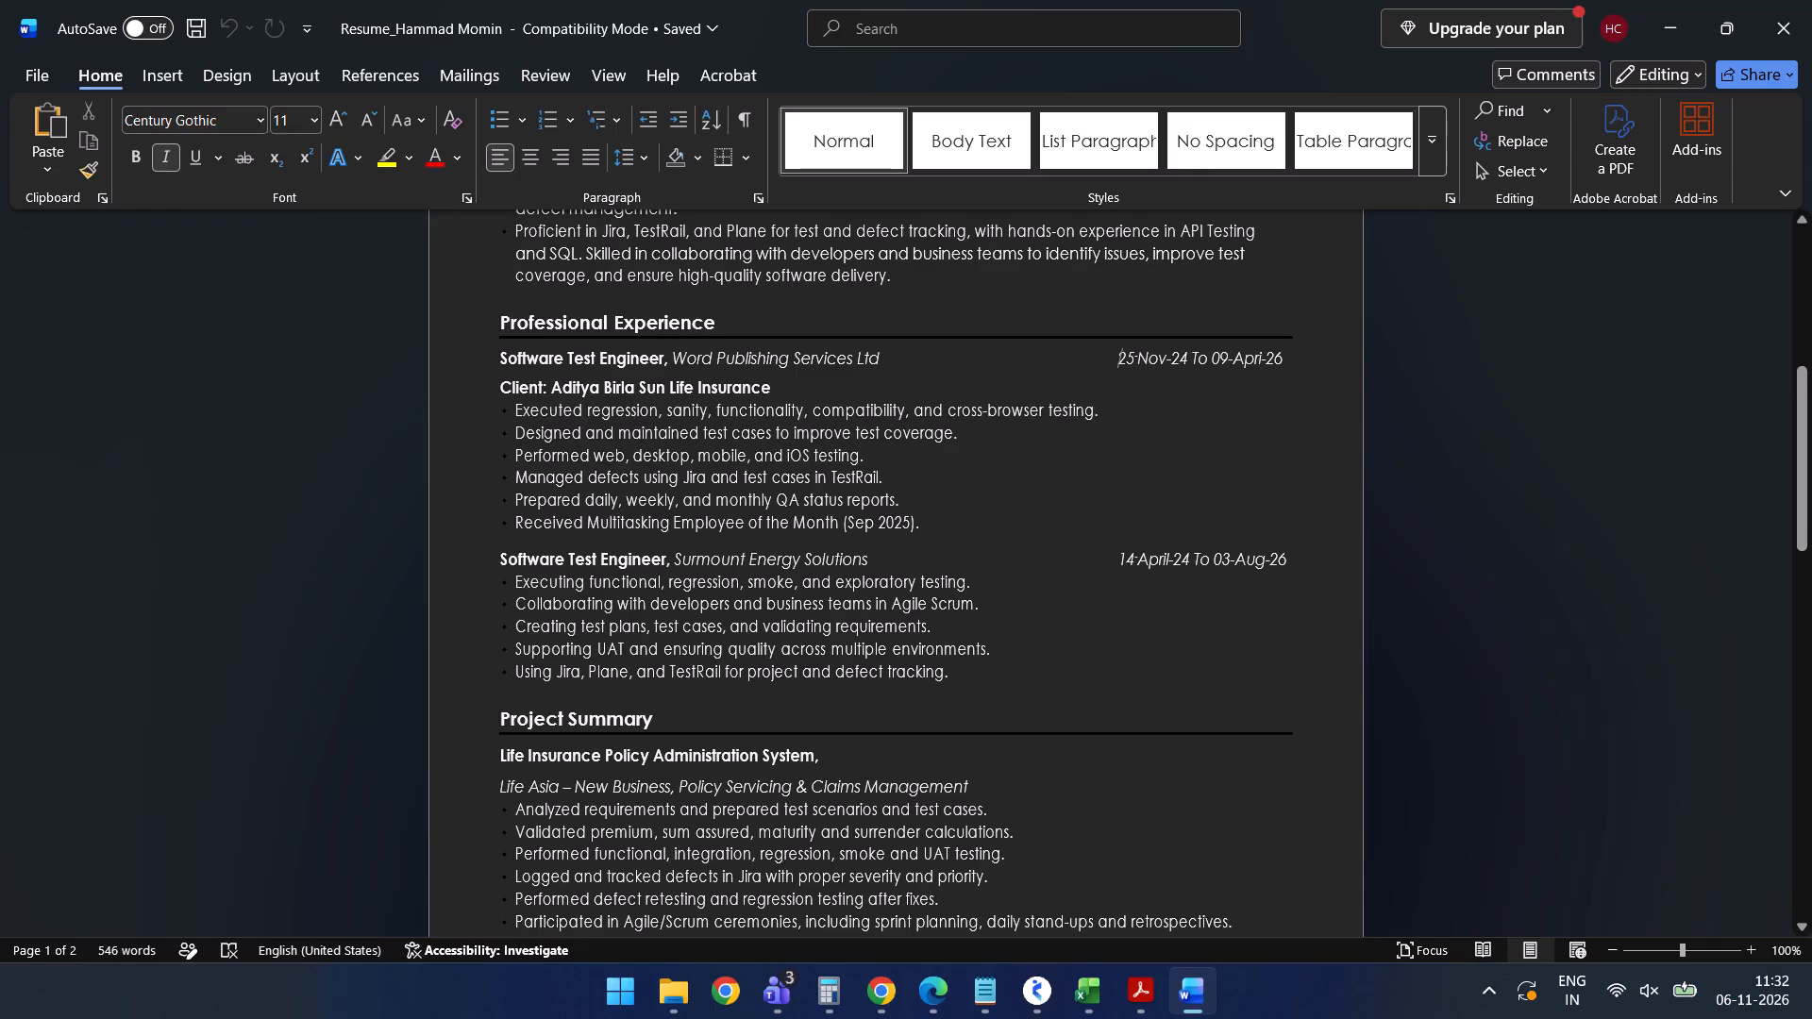
Change the years of experience figure in the résumé's Career Objective to 2+.
scroll(1149, 415, up, 3)
click(1116, 478)
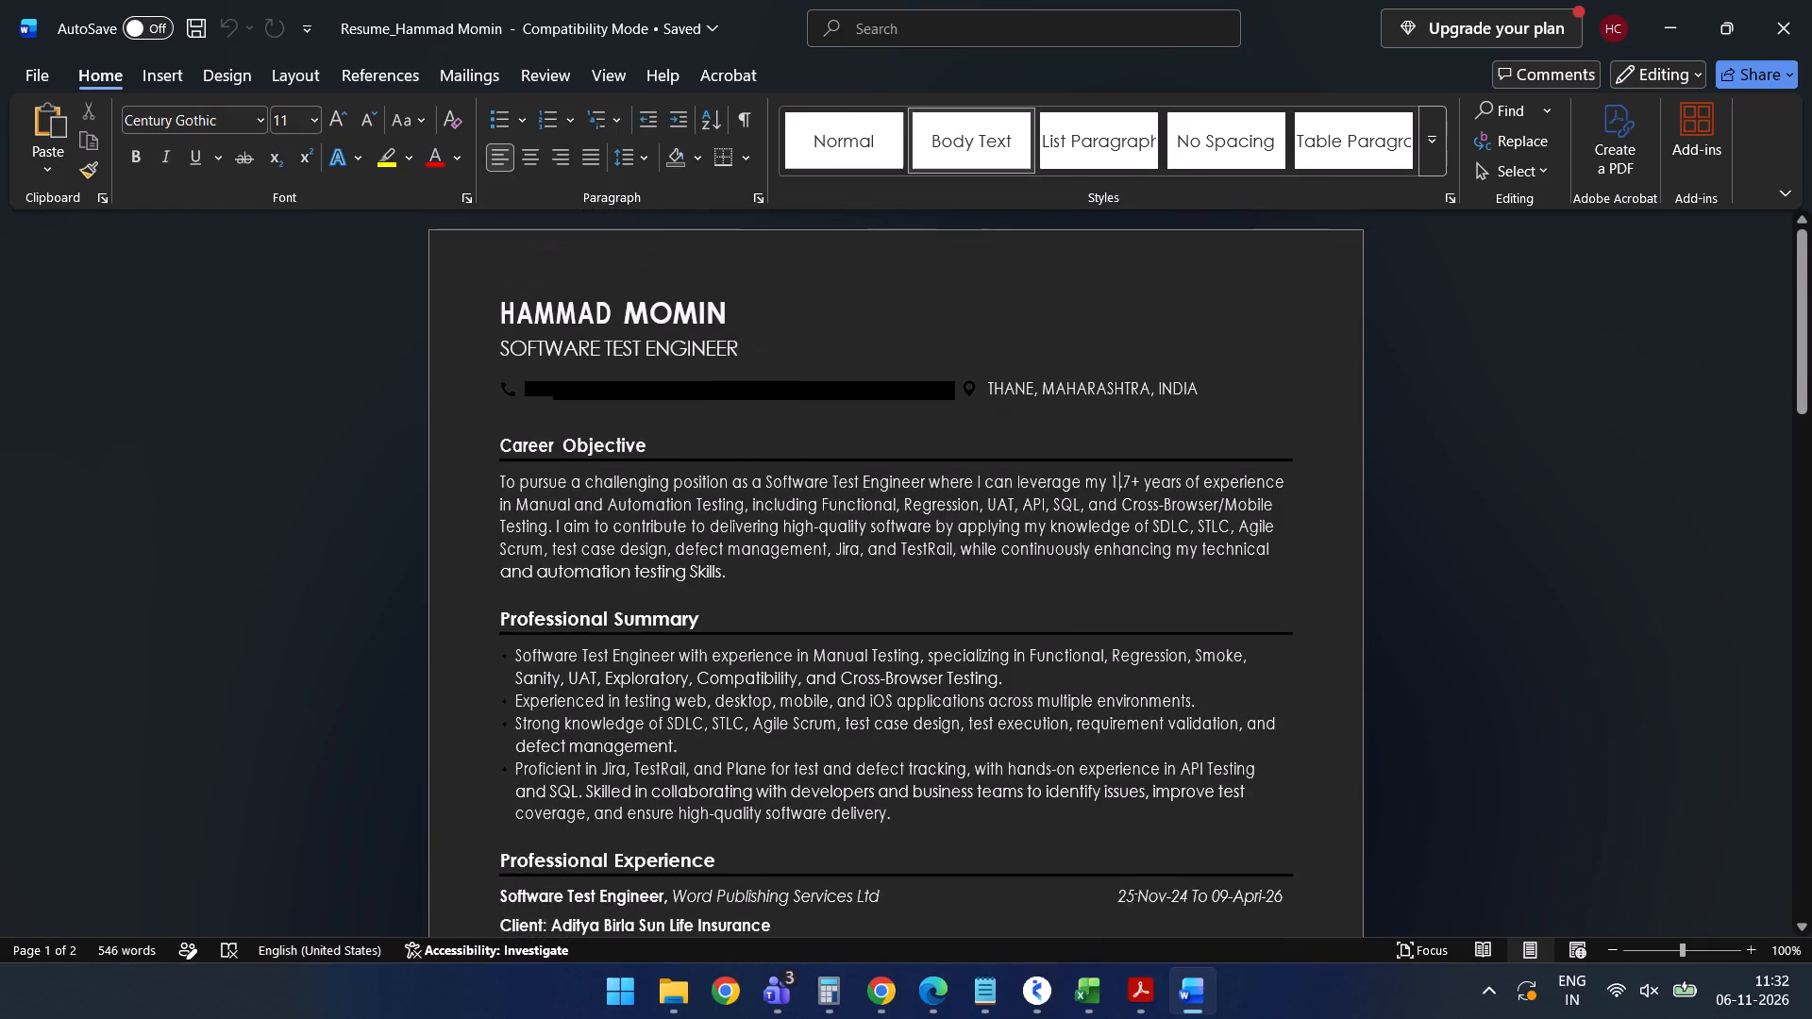
key(Left)
key(shift+Right)
key(shift+Right)
key(shift+Right)
key(2)
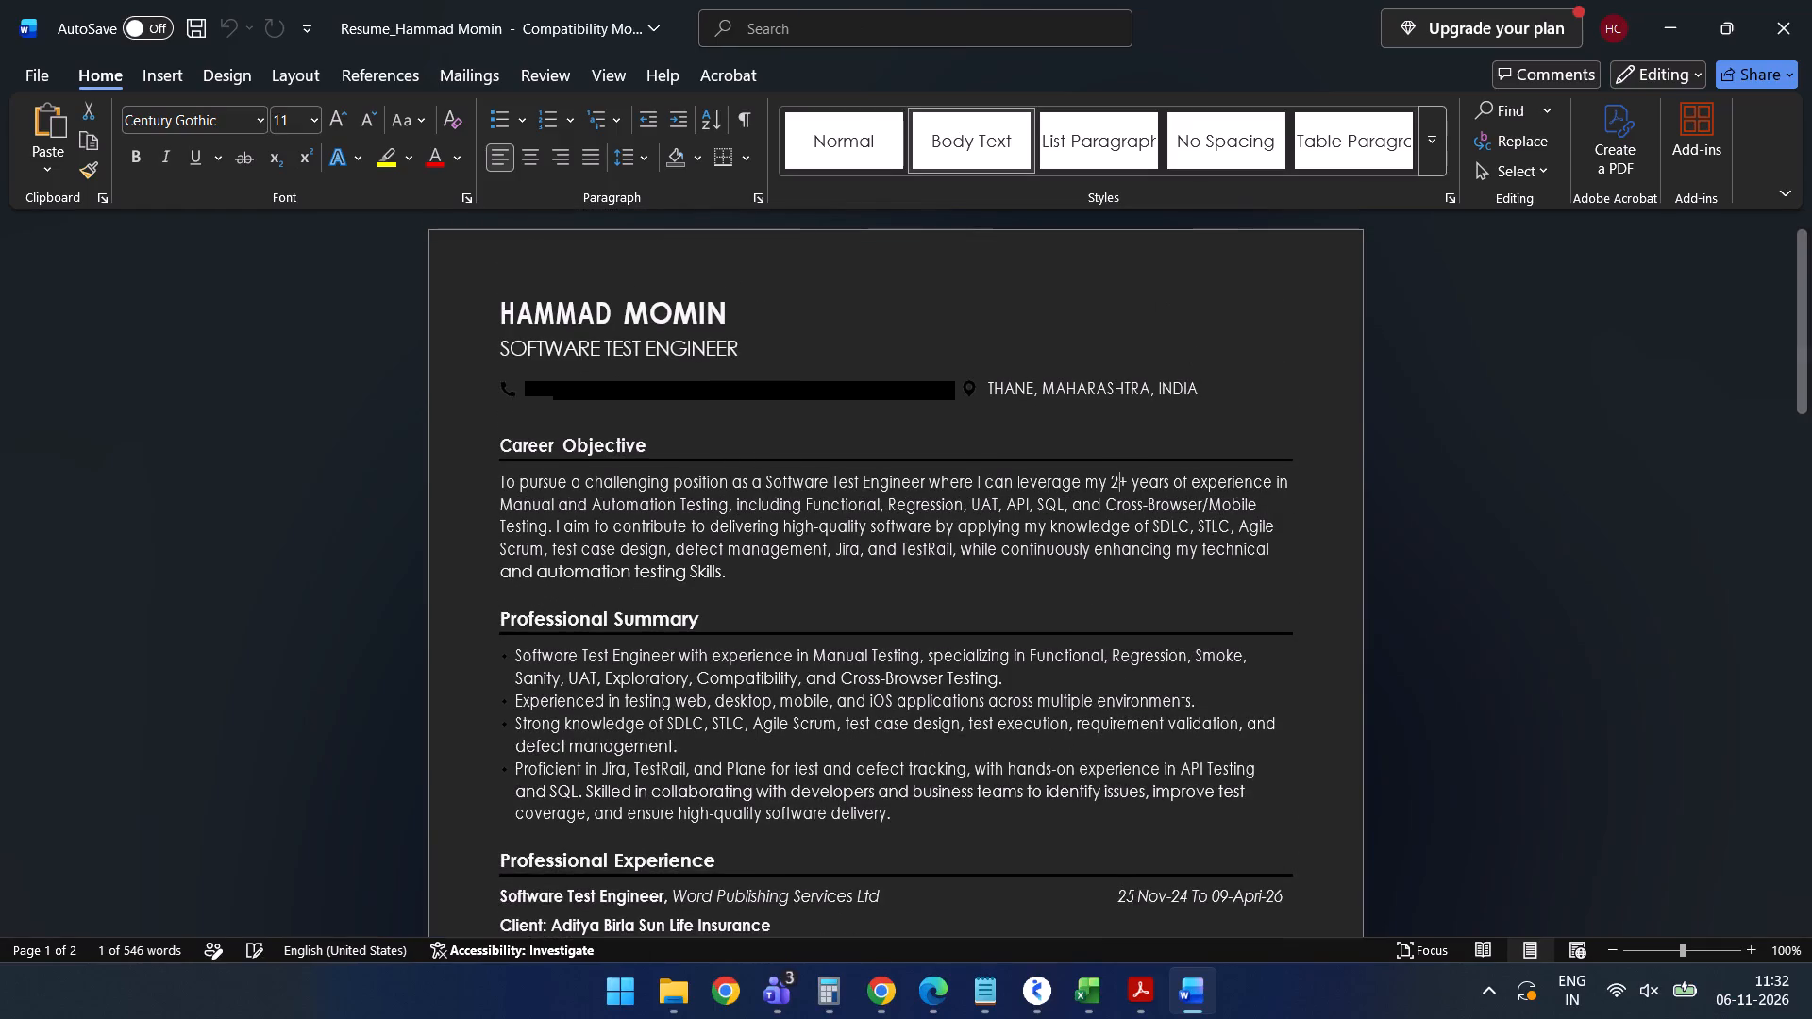
Capitalise the word "Years" after the experience figure in the Career Objective and save the résumé.
key(Right)
key(Right)
key(Right)
key(Left)
key(Left)
key(Right)
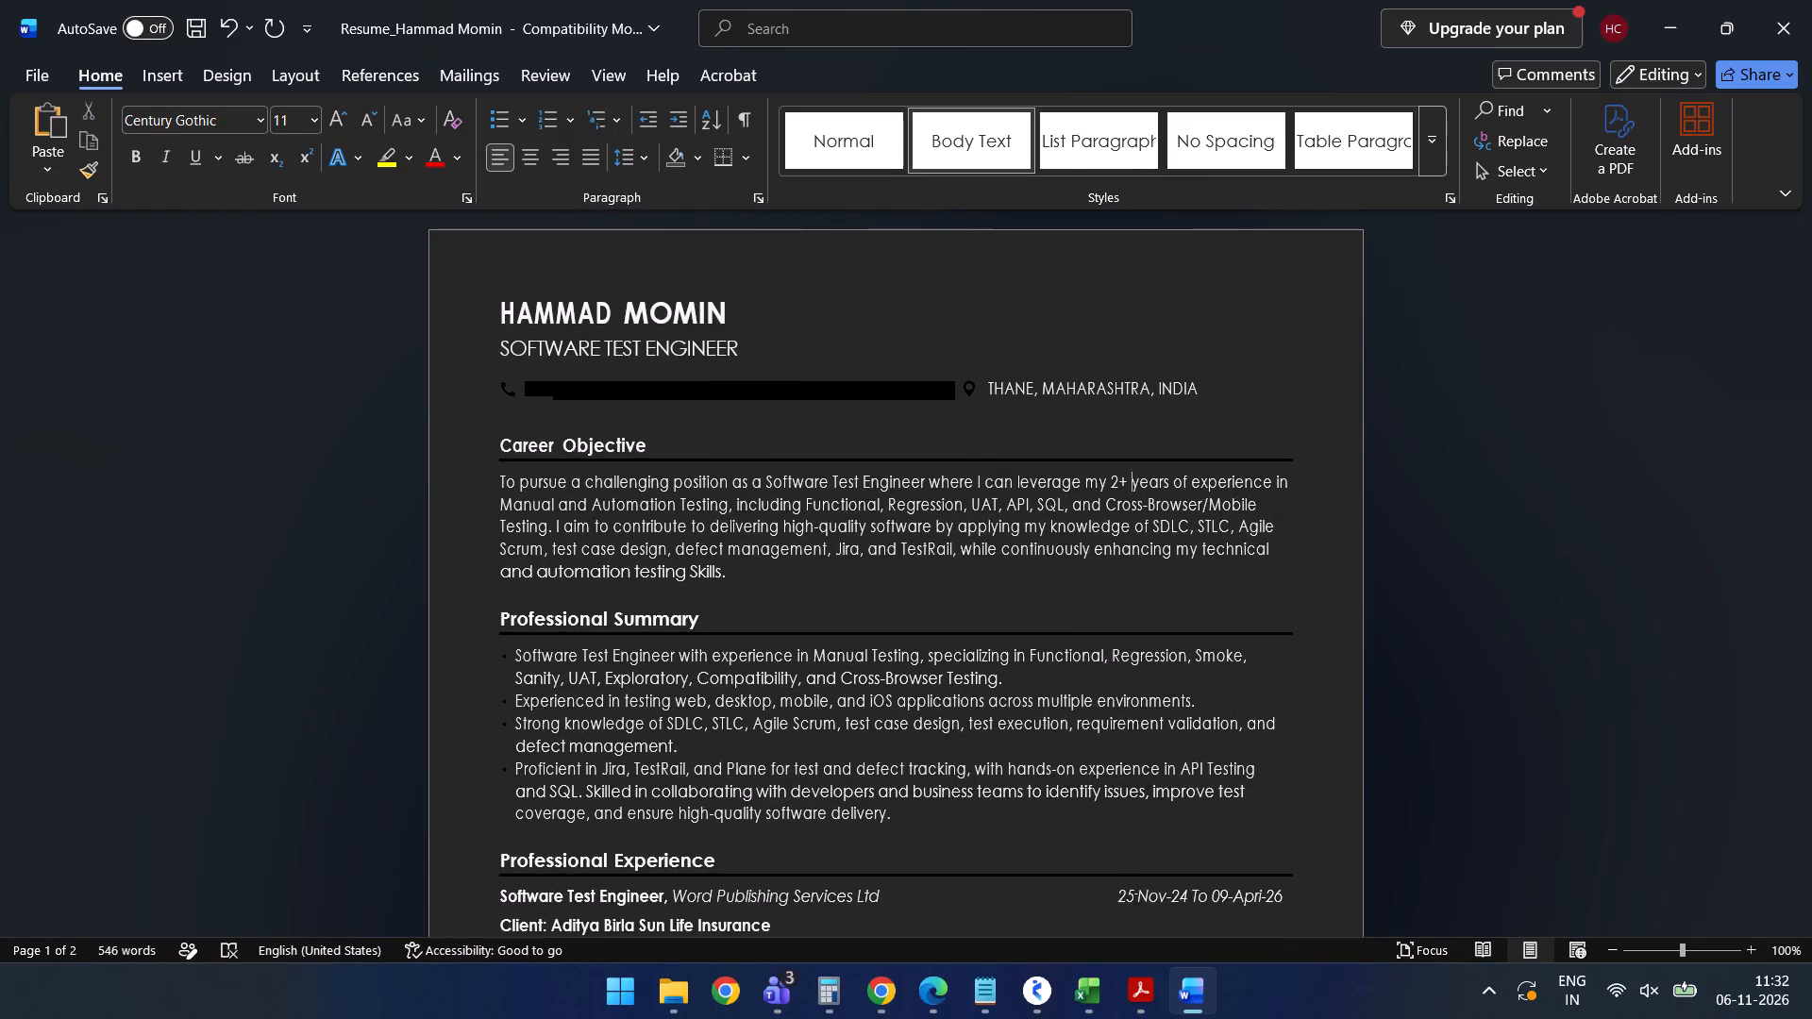
key(shift+Right)
key(shift+y)
key(Left)
key(Left)
key(Left)
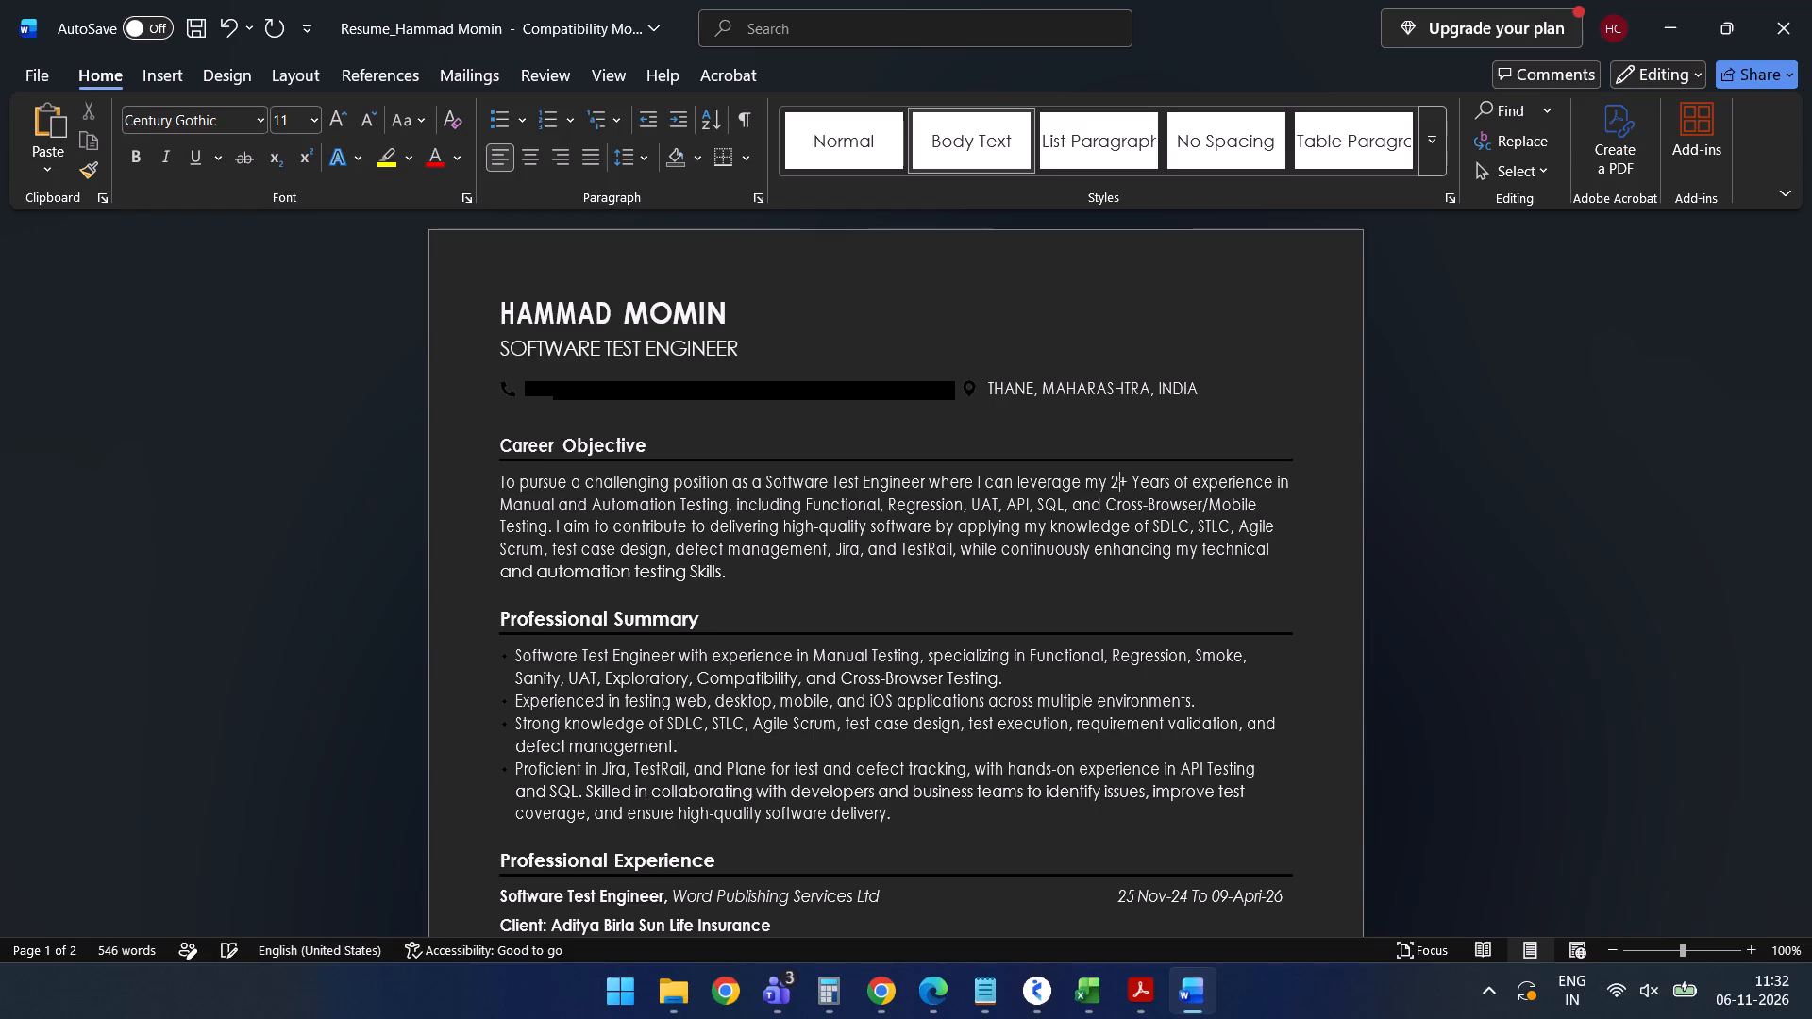
key(Down)
key(Down)
key(Down)
key(Down)
key(Down)
key(Down)
key(Down)
key(ctrl+s)
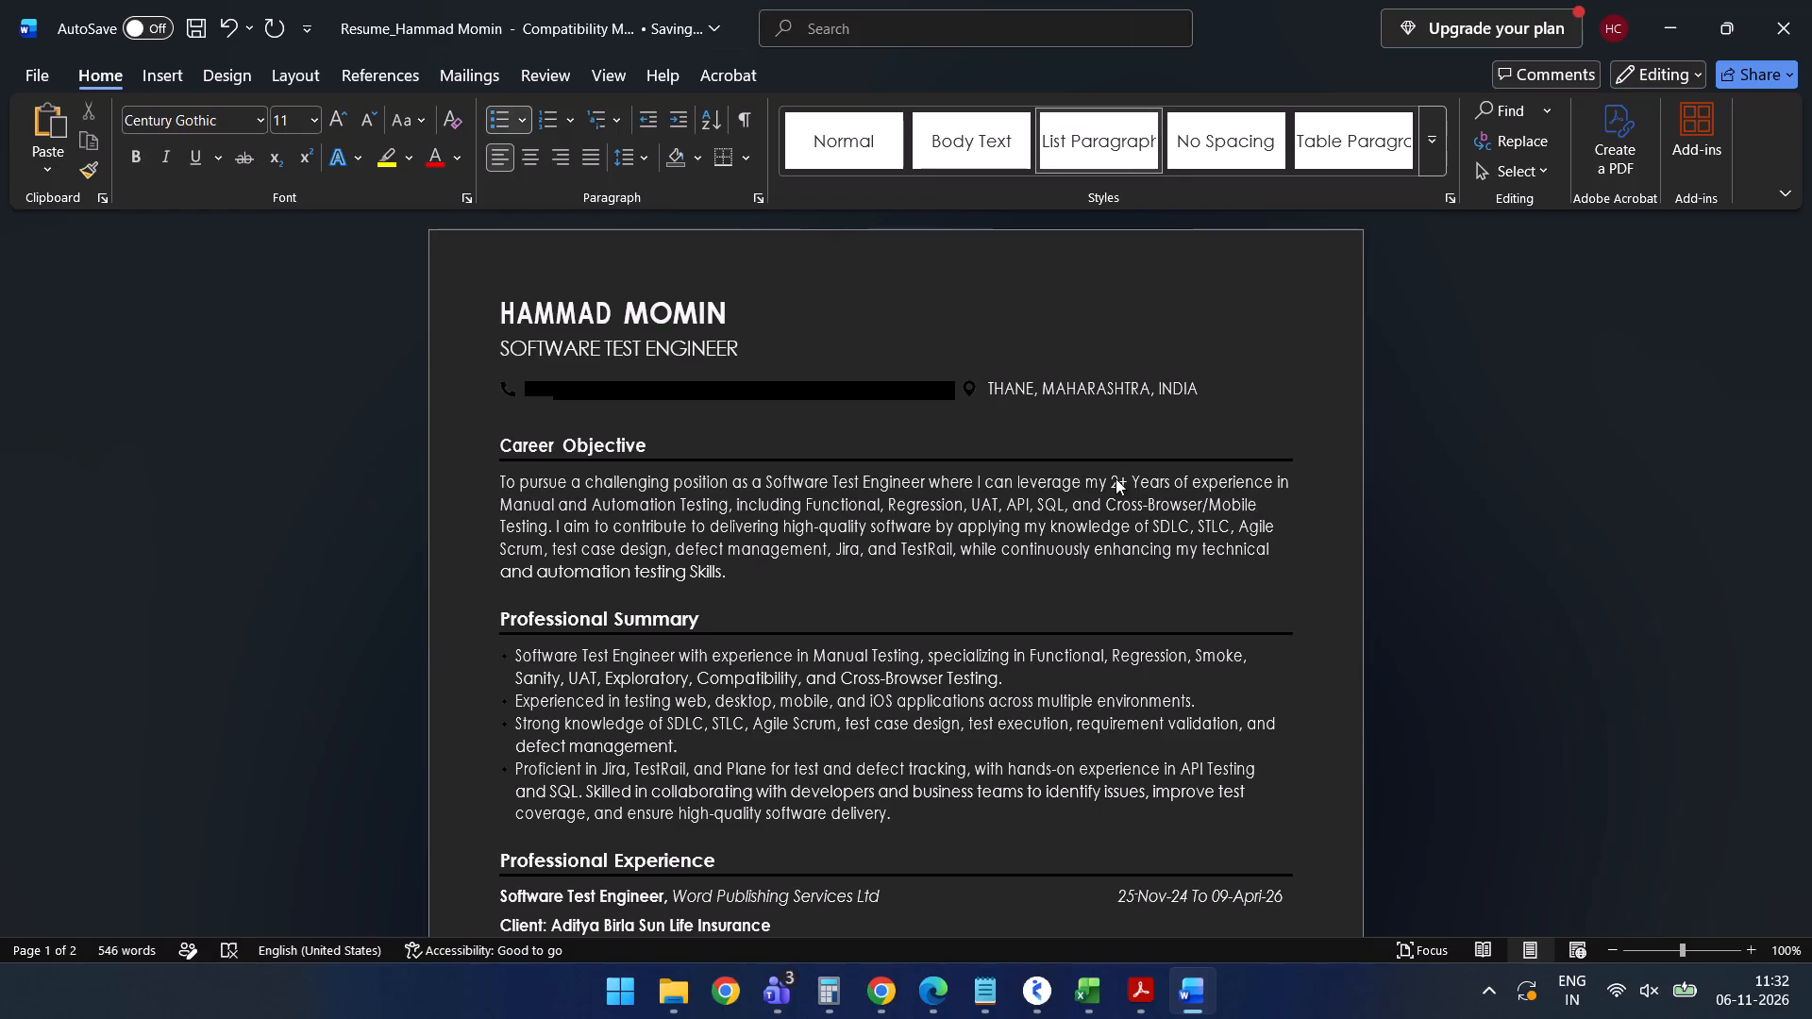
Delete the day 25 from the start date of the Word Publishing Services date range under Professional Experience.
scroll(1216, 833, down, 2)
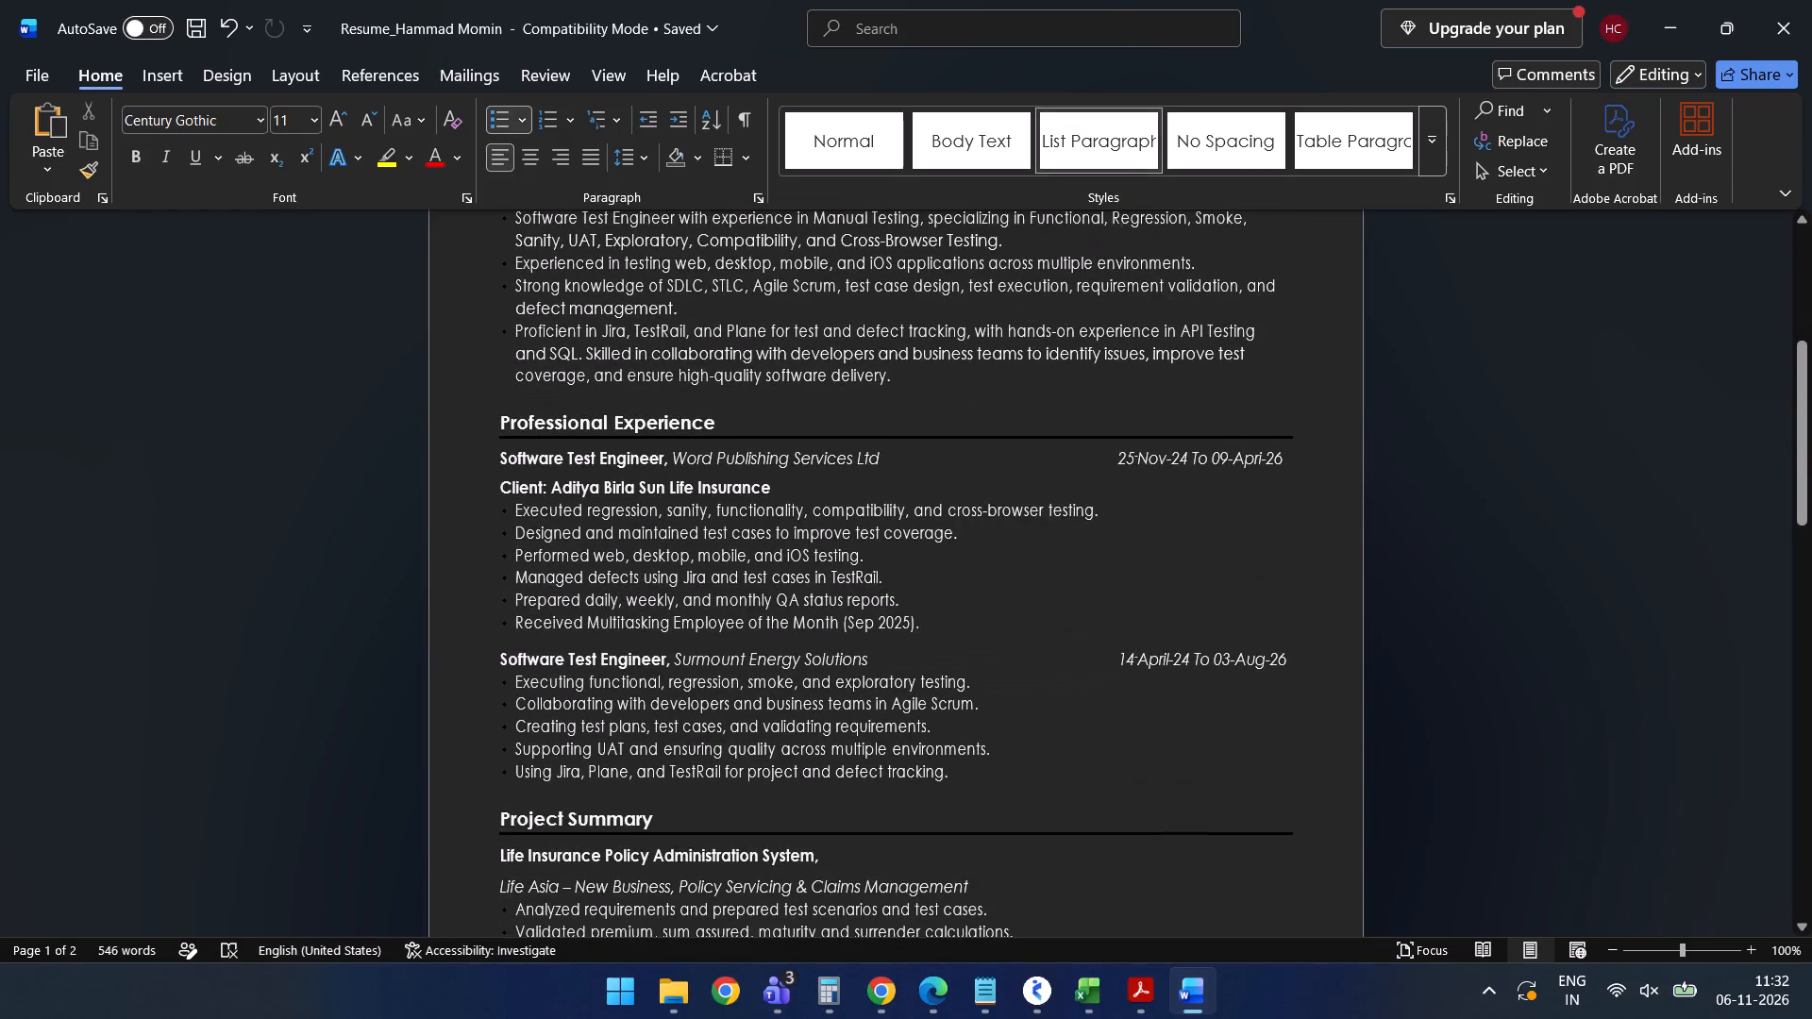
click(1243, 467)
key(Left)
key(Left)
key(Left)
key(Left)
key(shift+Right)
key(shift+Right)
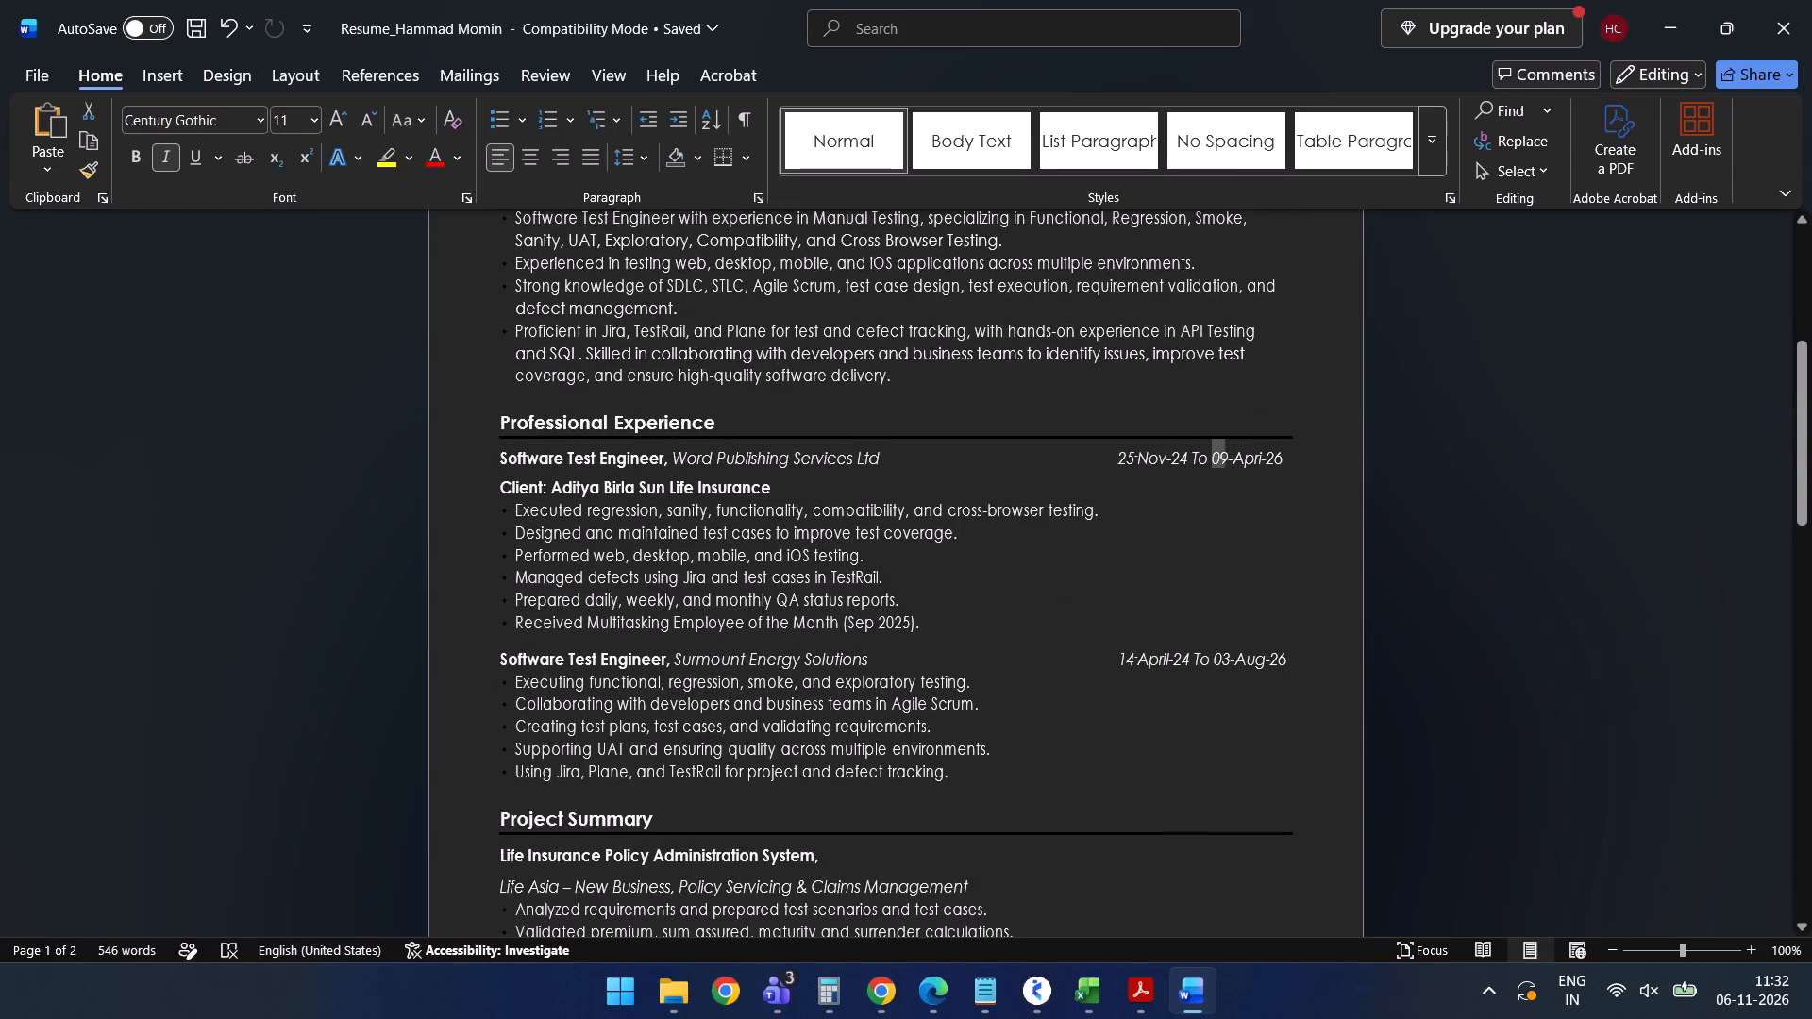
key(Left)
key(Left)
key(Left)
key(Left)
key(Left)
key(Left)
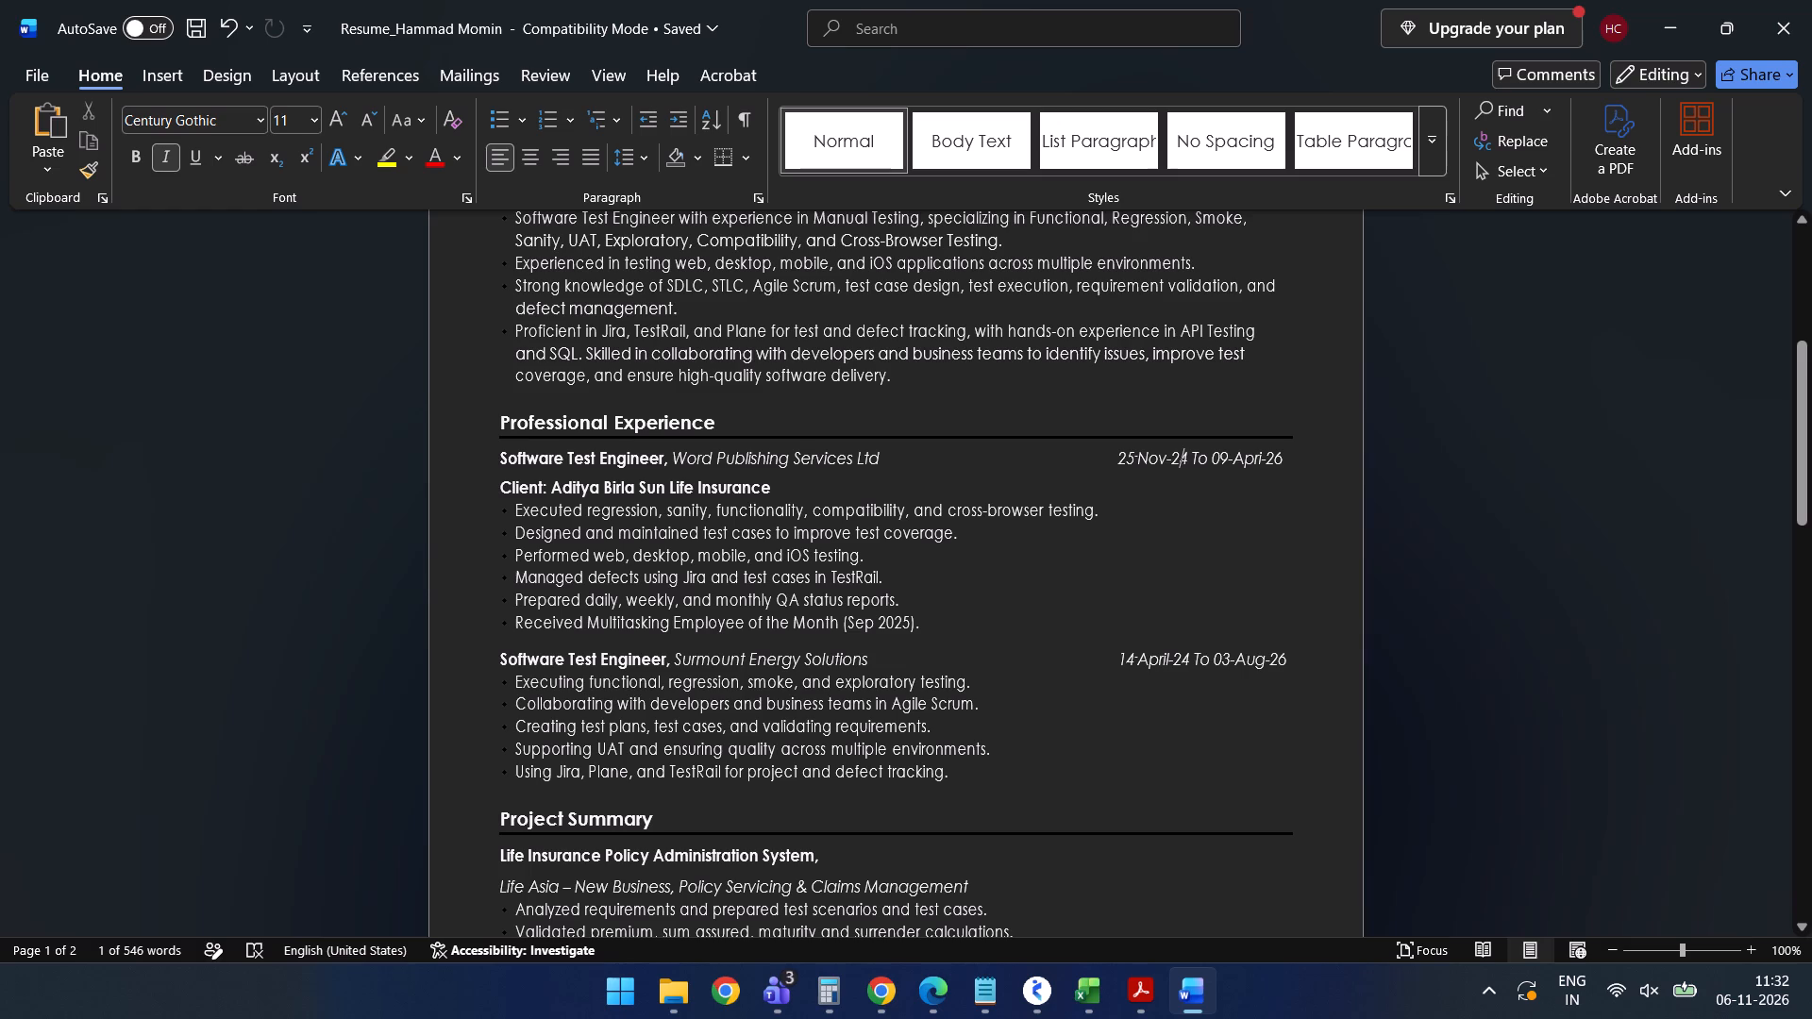
key(Left)
key(Left)
key(Left)
key(Left)
key(Left)
key(Left)
key(Right)
key(Left)
key(BackSpace)
key(BackSpace)
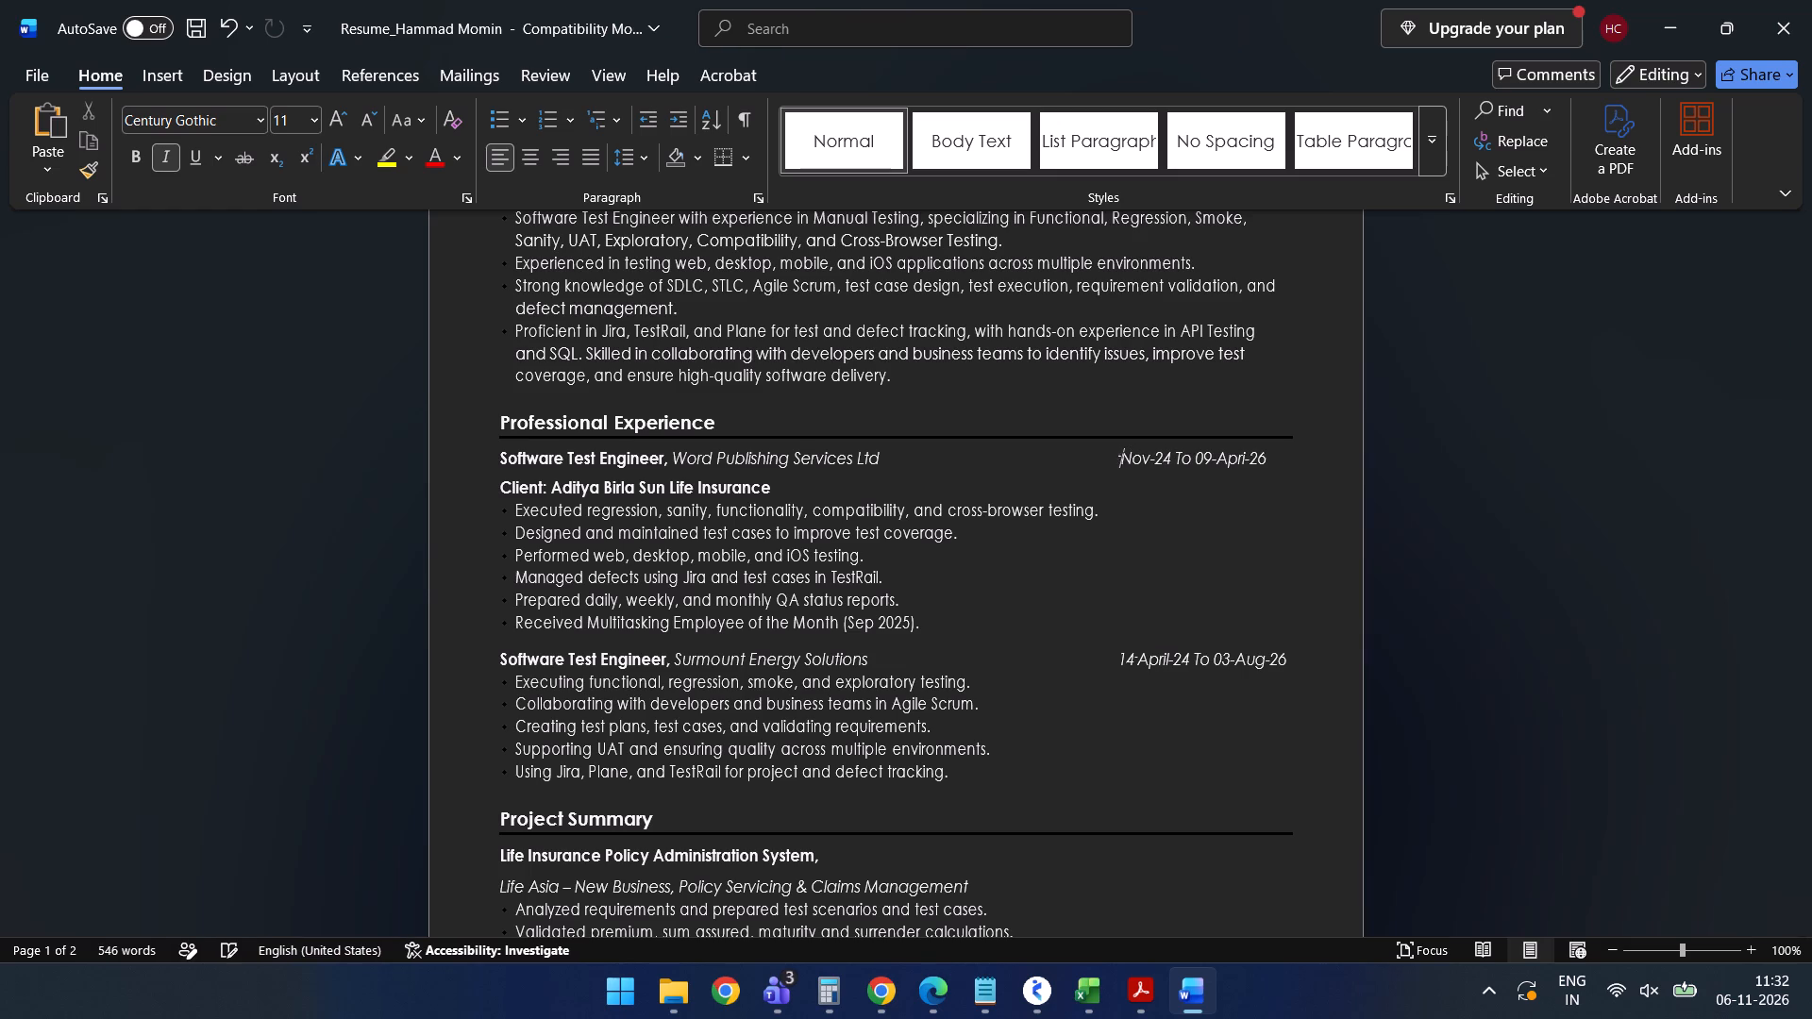
Remove one tab of spacing in front of the Word Publishing Services date range.
key(BackSpace)
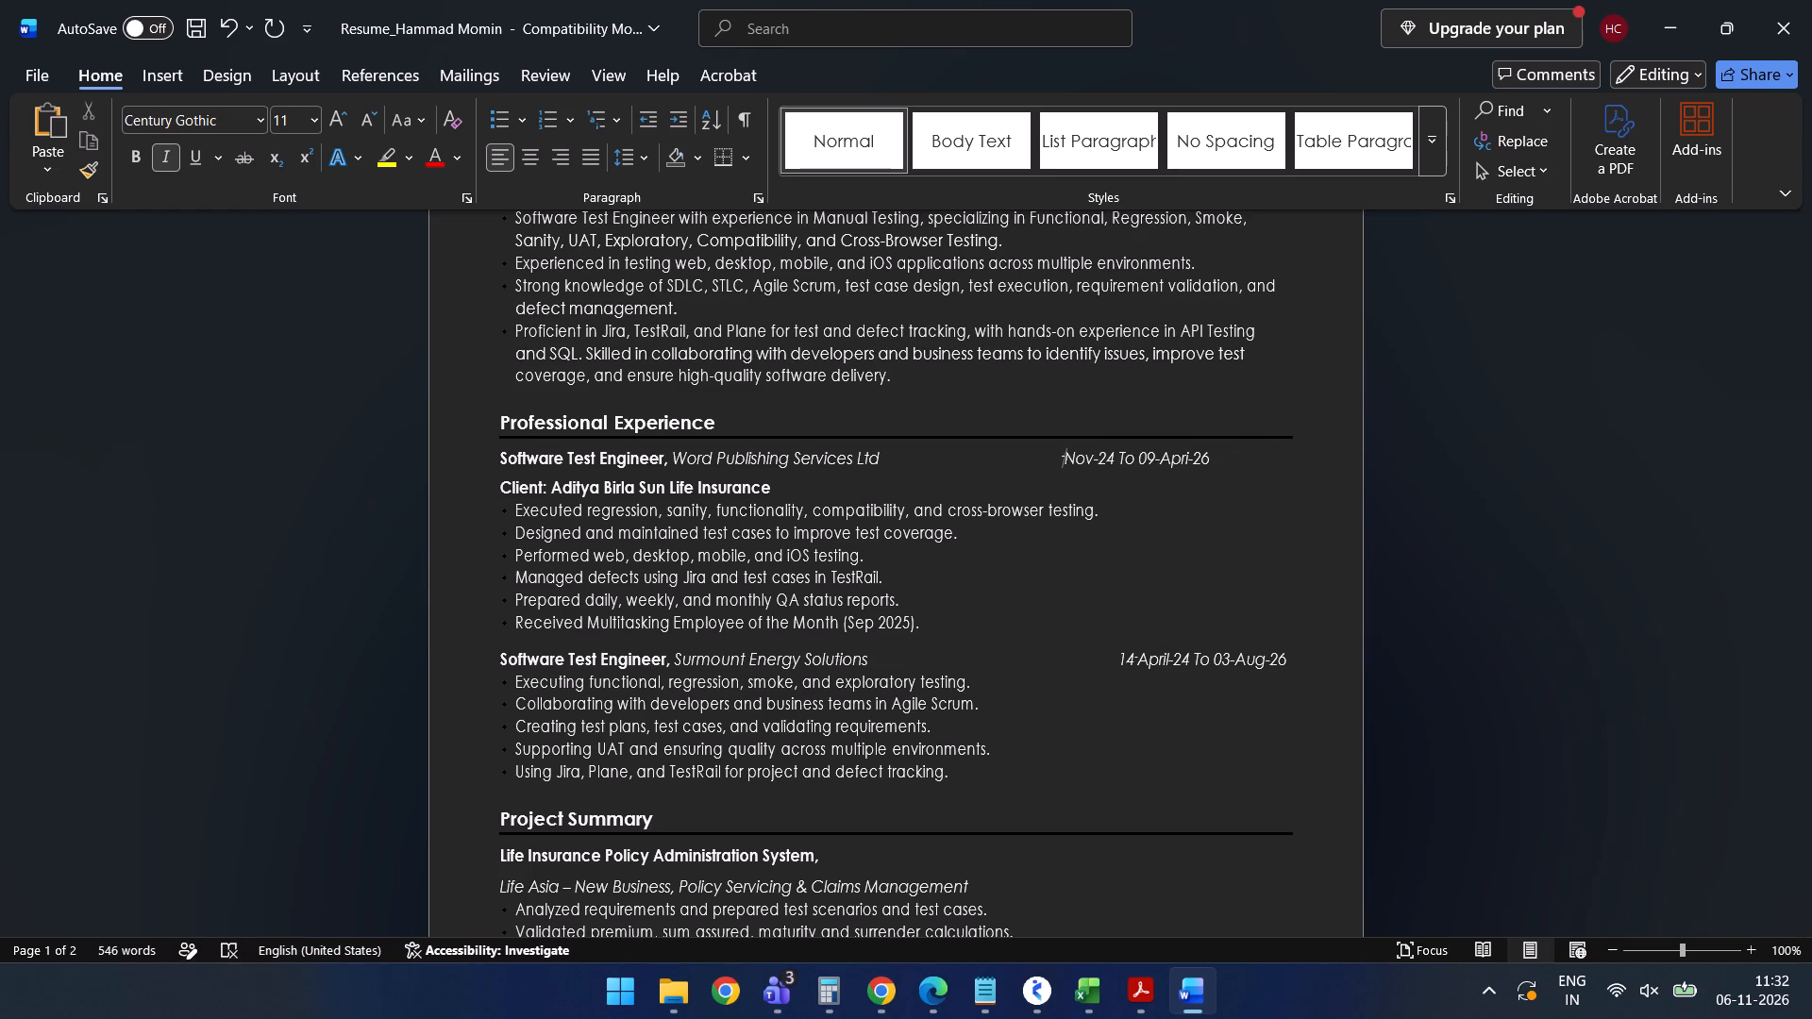
key(ctrl+z)
key(shift+Left)
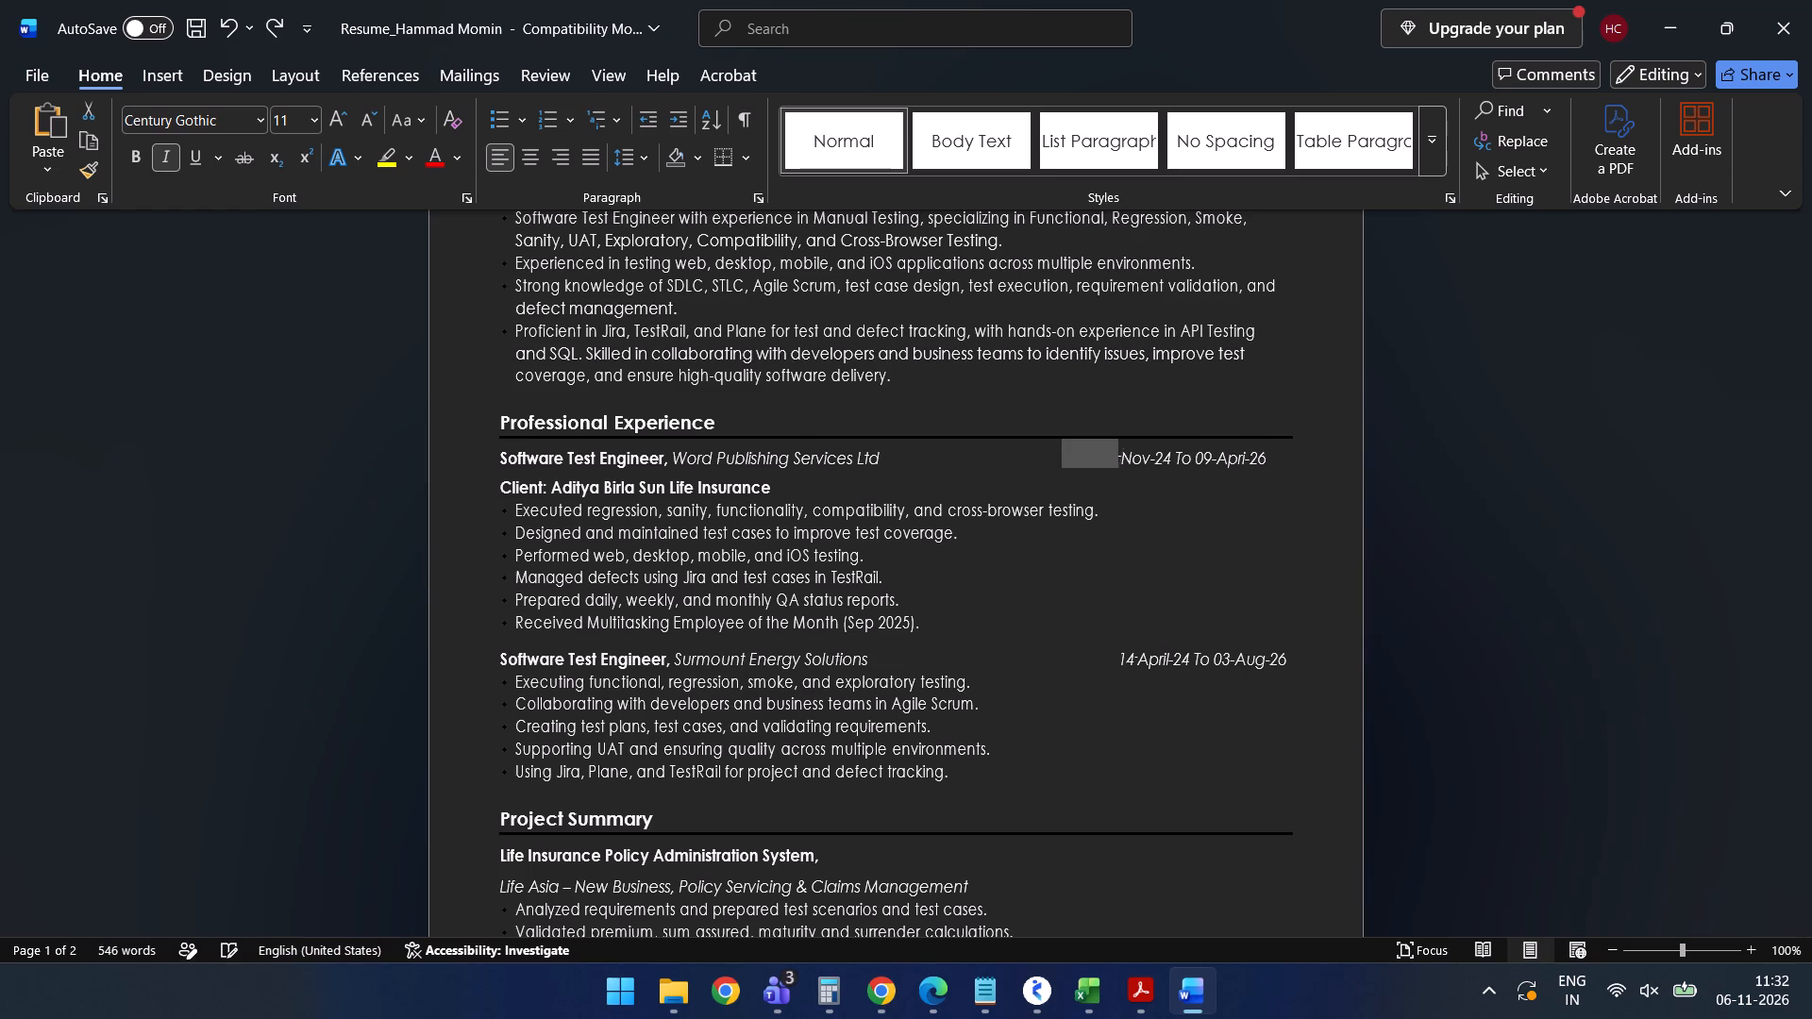
key(Right)
key(BackSpace)
key(space)
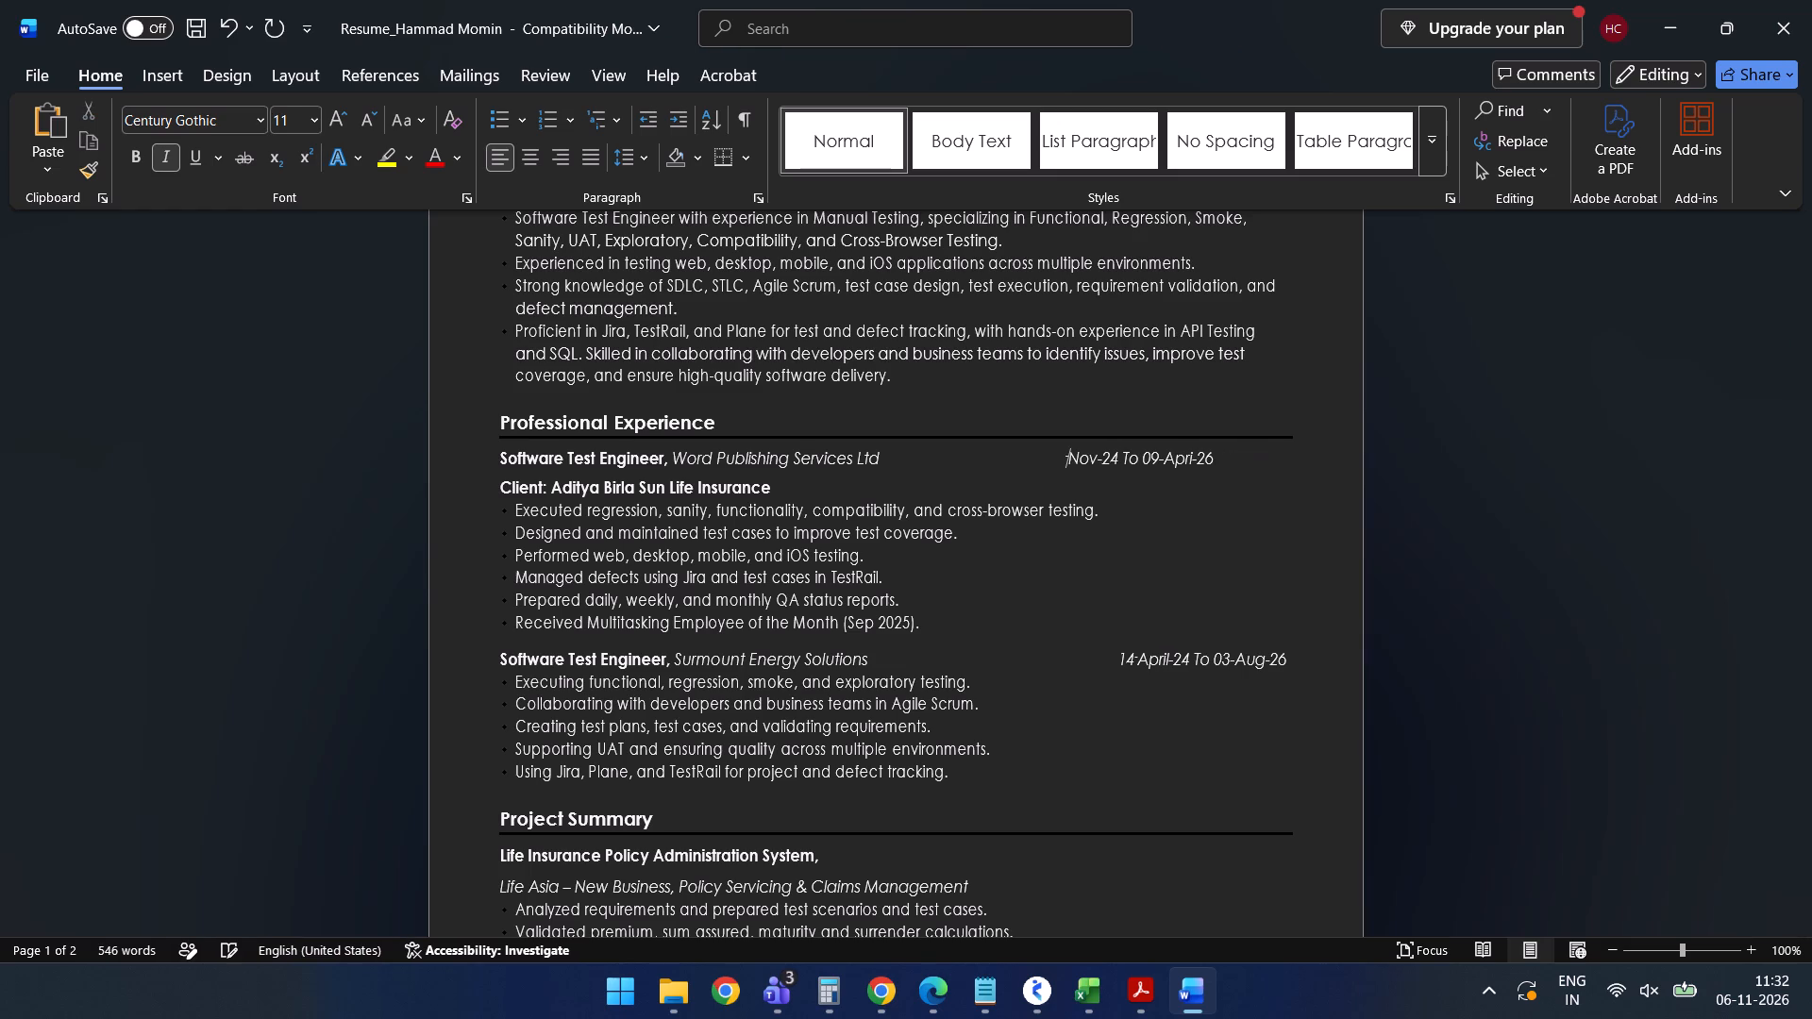
key(Left)
key(shift+Right)
key(BackSpace)
key(shift+Left)
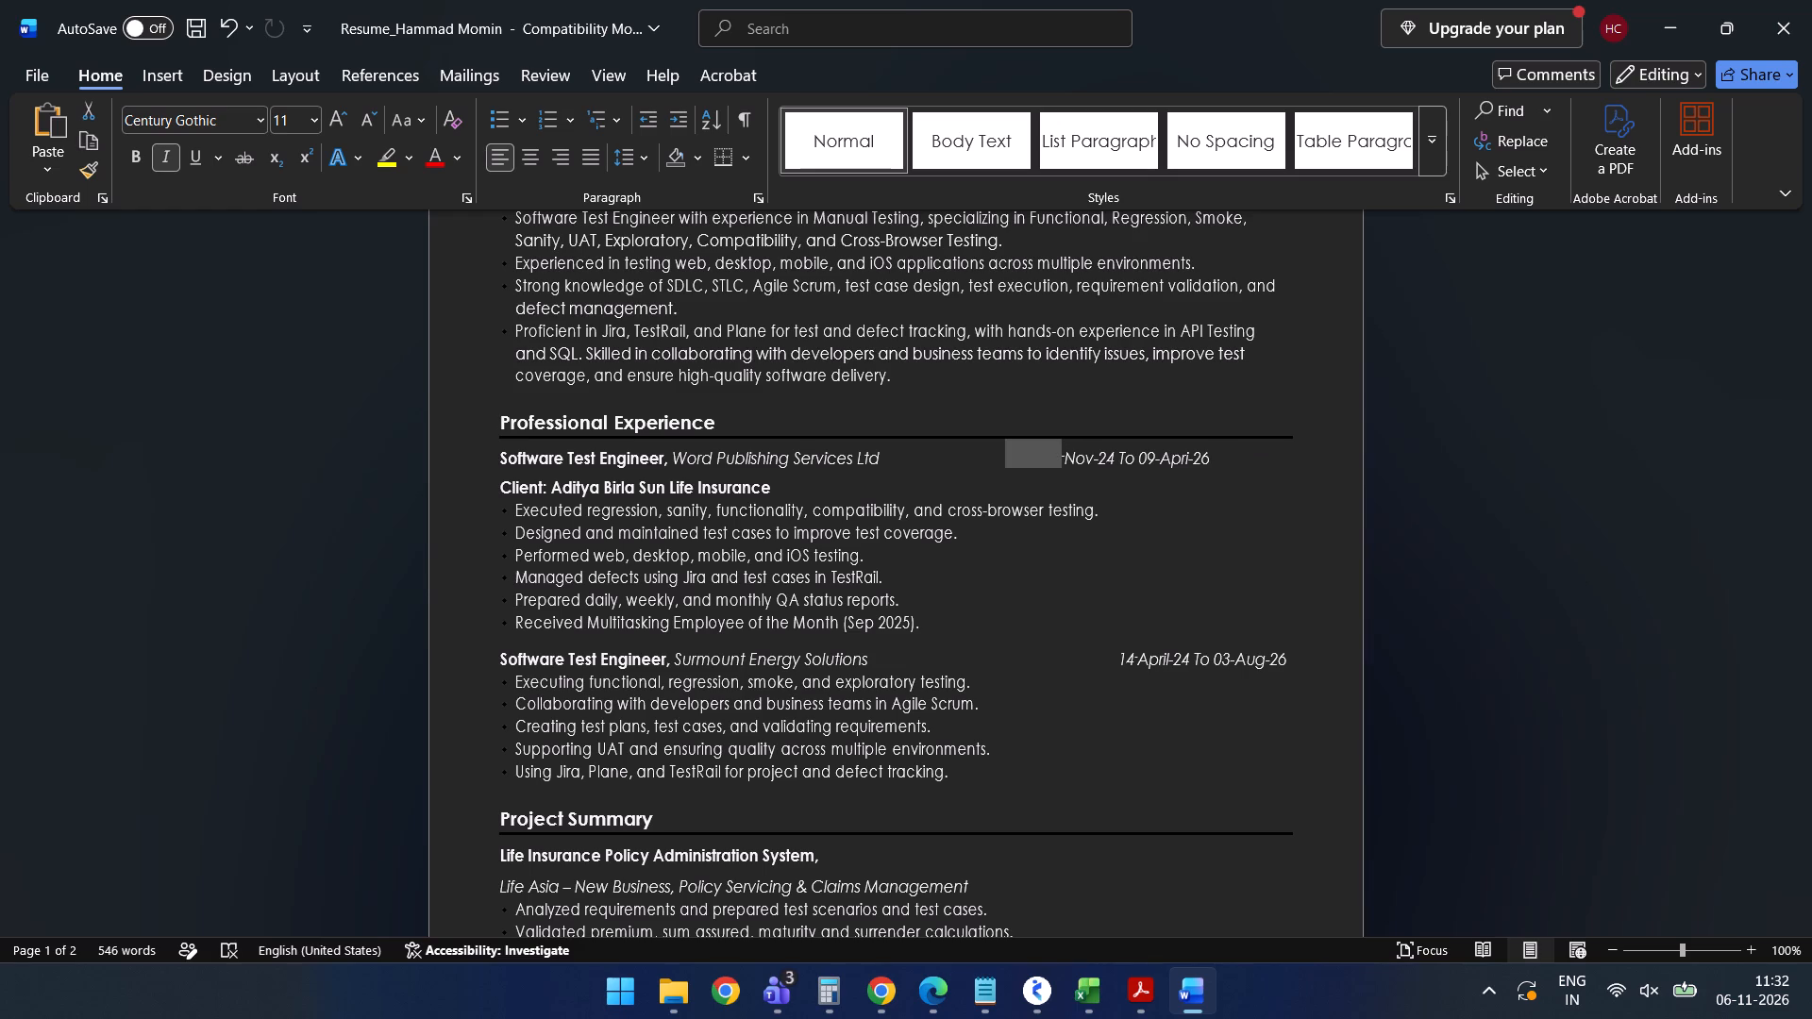
Delete the day 09 and its hyphen from the end date of the Word Publishing Services date range.
key(Right)
key(Right)
key(Right)
key(Right)
key(Right)
key(Right)
key(Right)
key(Right)
key(Right)
key(Right)
key(Right)
key(Right)
key(Right)
key(Right)
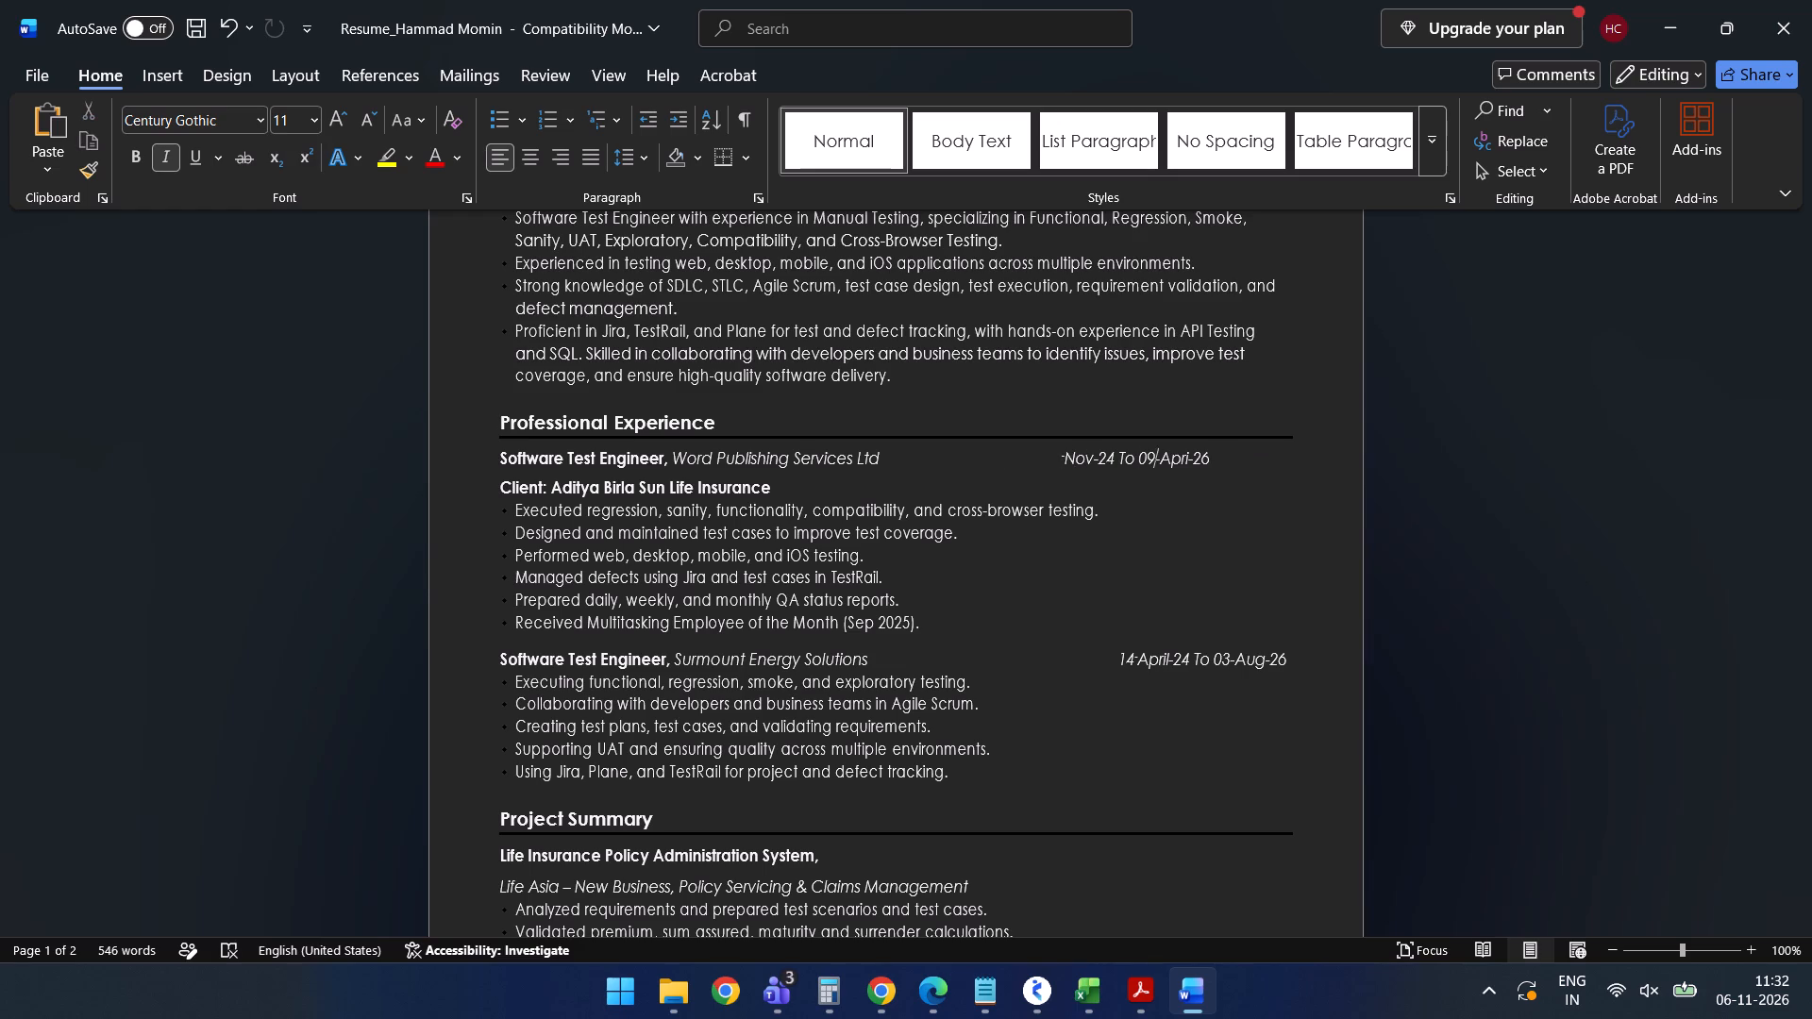
key(Right)
key(BackSpace)
key(BackSpace)
key(BackSpace)
Complete the spelling of the end month in the Word Publishing Services date range to read April-26.
key(Left)
key(Left)
key(Right)
key(Right)
key(Right)
key(Right)
key(Right)
key(l)
key(Left)
key(Left)
key(Left)
key(Left)
key(Right)
key(Right)
key(ctrl+z)
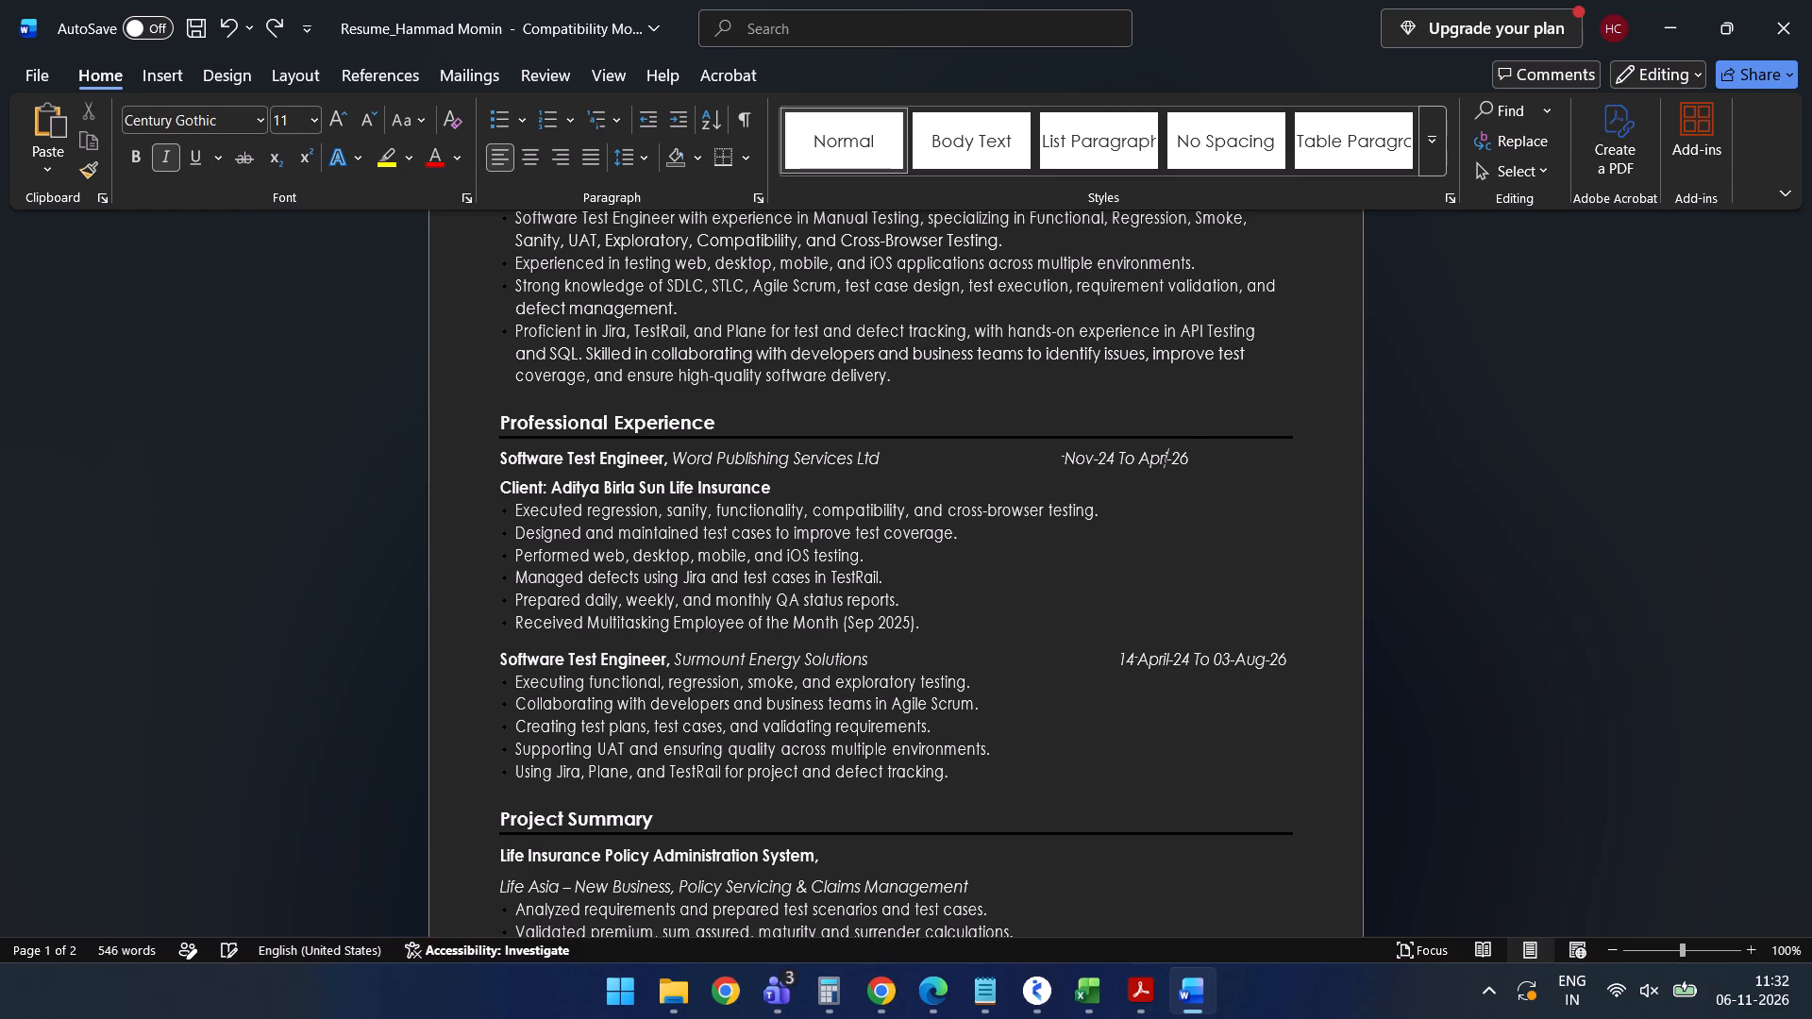
key(Right)
key(l)
key(Left)
key(Left)
Replace the stray superscript mark in front of Nov-24 in the Word Publishing Services line with one tab.
key(Left)
key(Left)
key(Left)
key(Left)
key(Left)
key(Left)
key(Left)
key(Left)
key(Left)
key(Left)
key(Left)
key(Left)
key(Left)
key(Left)
key(Left)
key(Right)
key(shift+Right)
key(BackSpace)
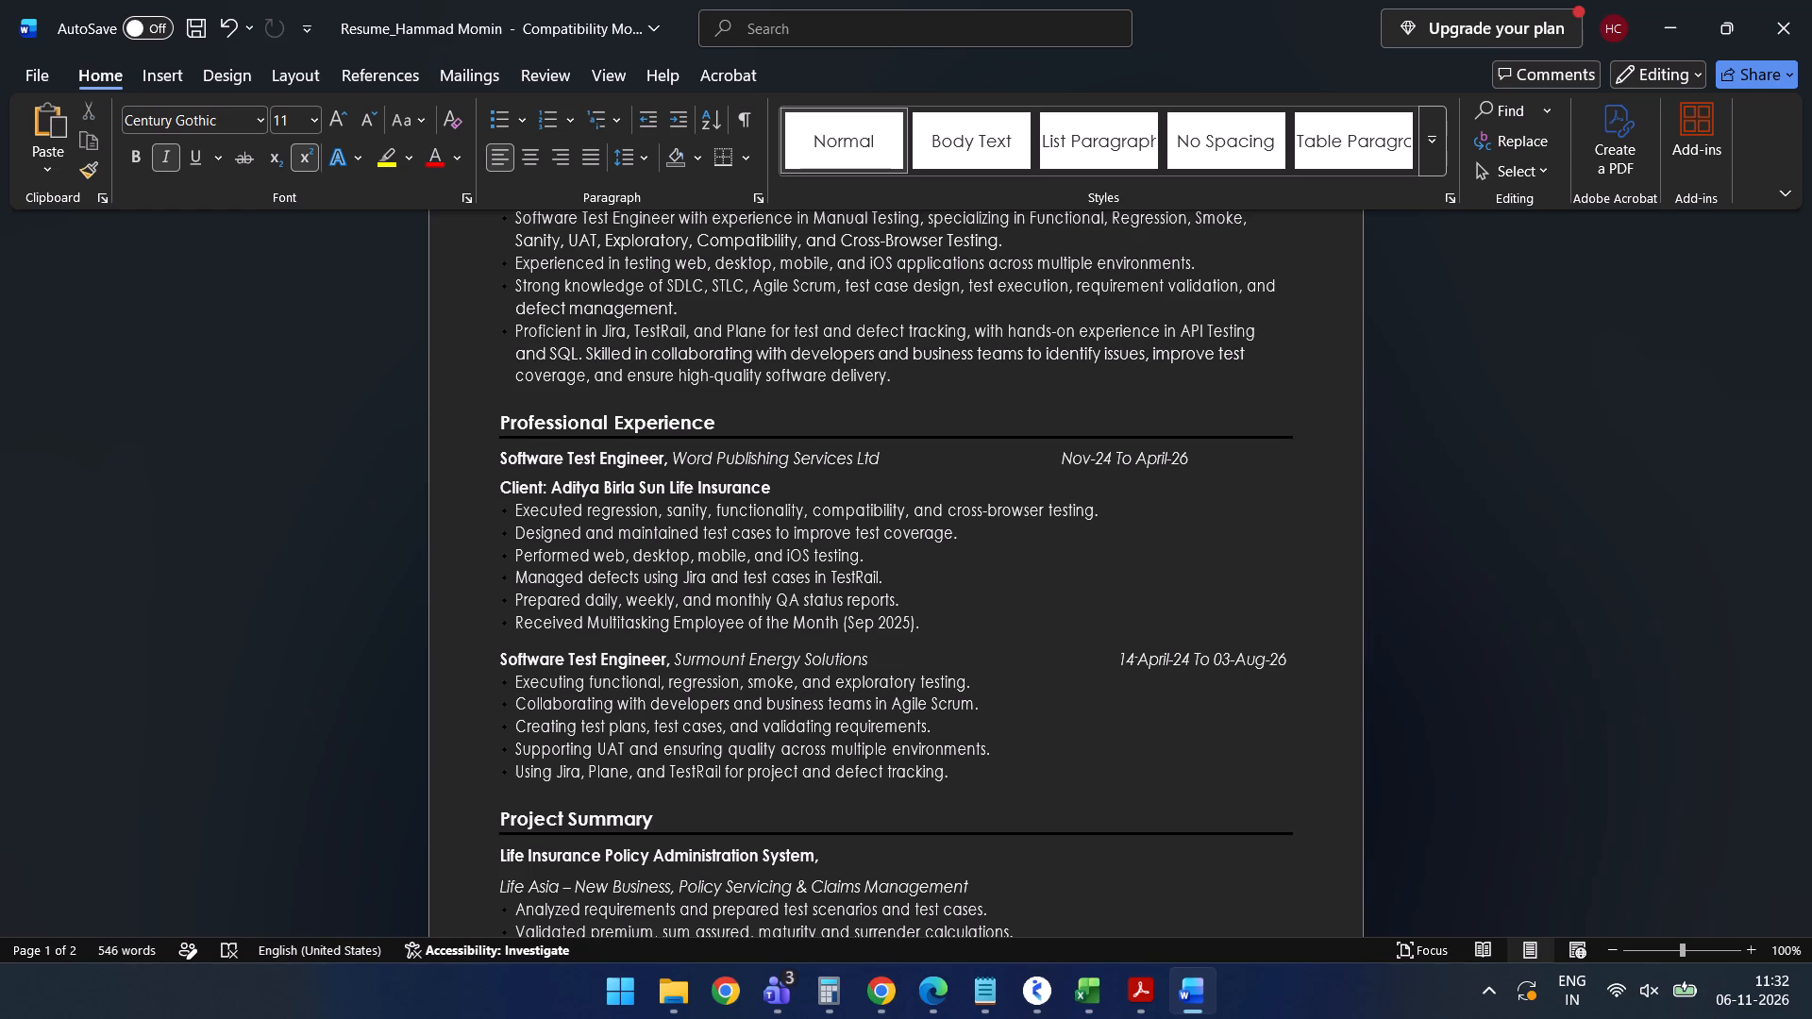
key(Tab)
key(Tab)
key(ctrl+z)
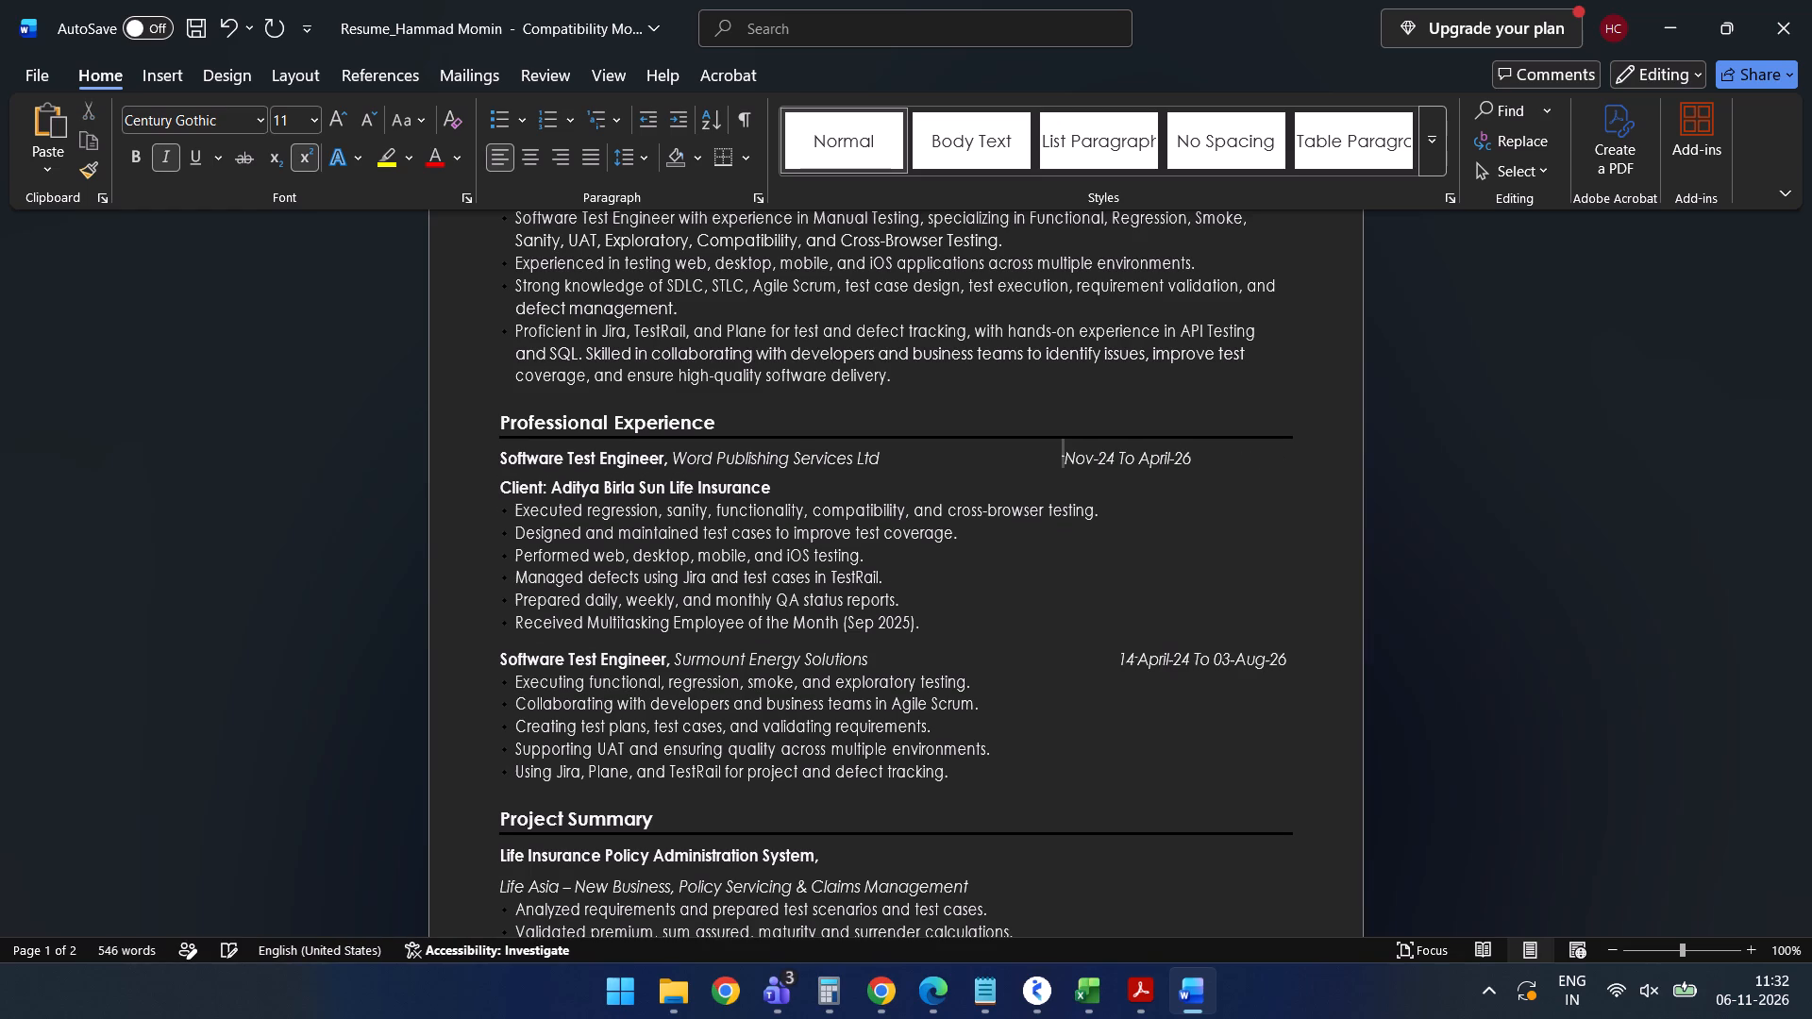
key(Tab)
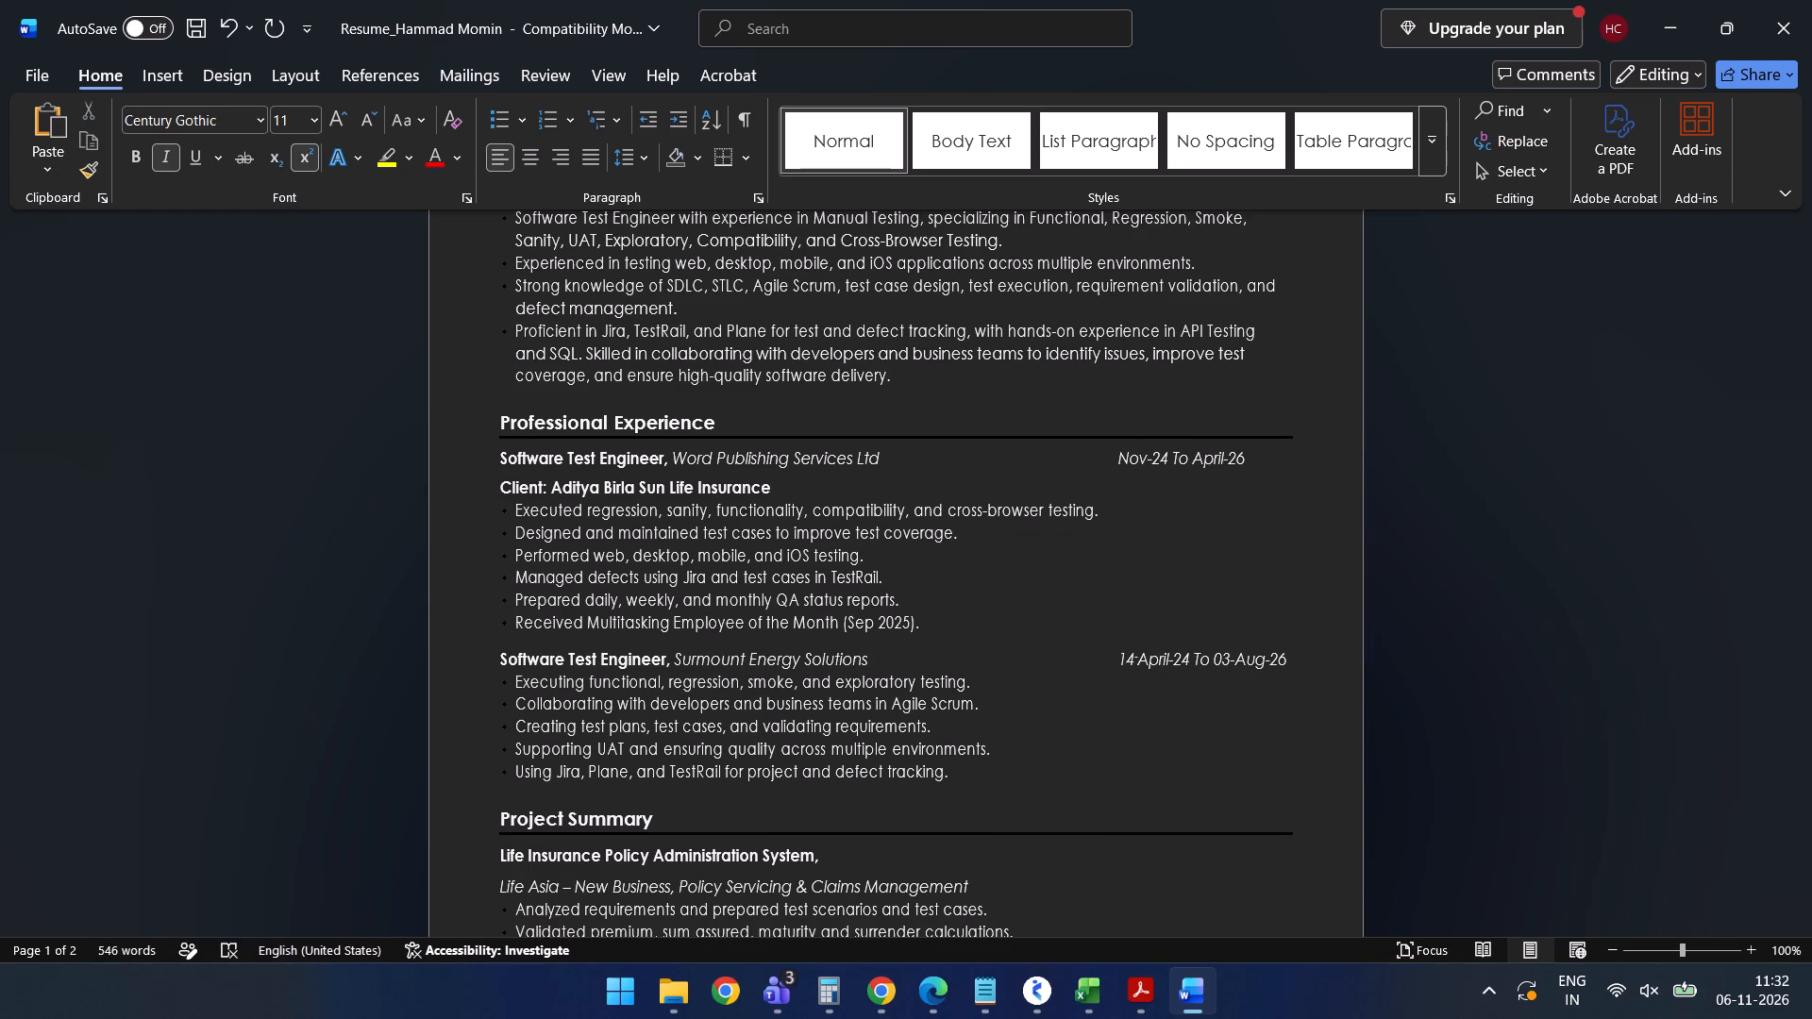
Insert spaces in front of Nov-24 until the Word Publishing Services date range ends at the page's right margin.
key(Left)
key(Right)
key(space)
key(space)
key(space)
key(space)
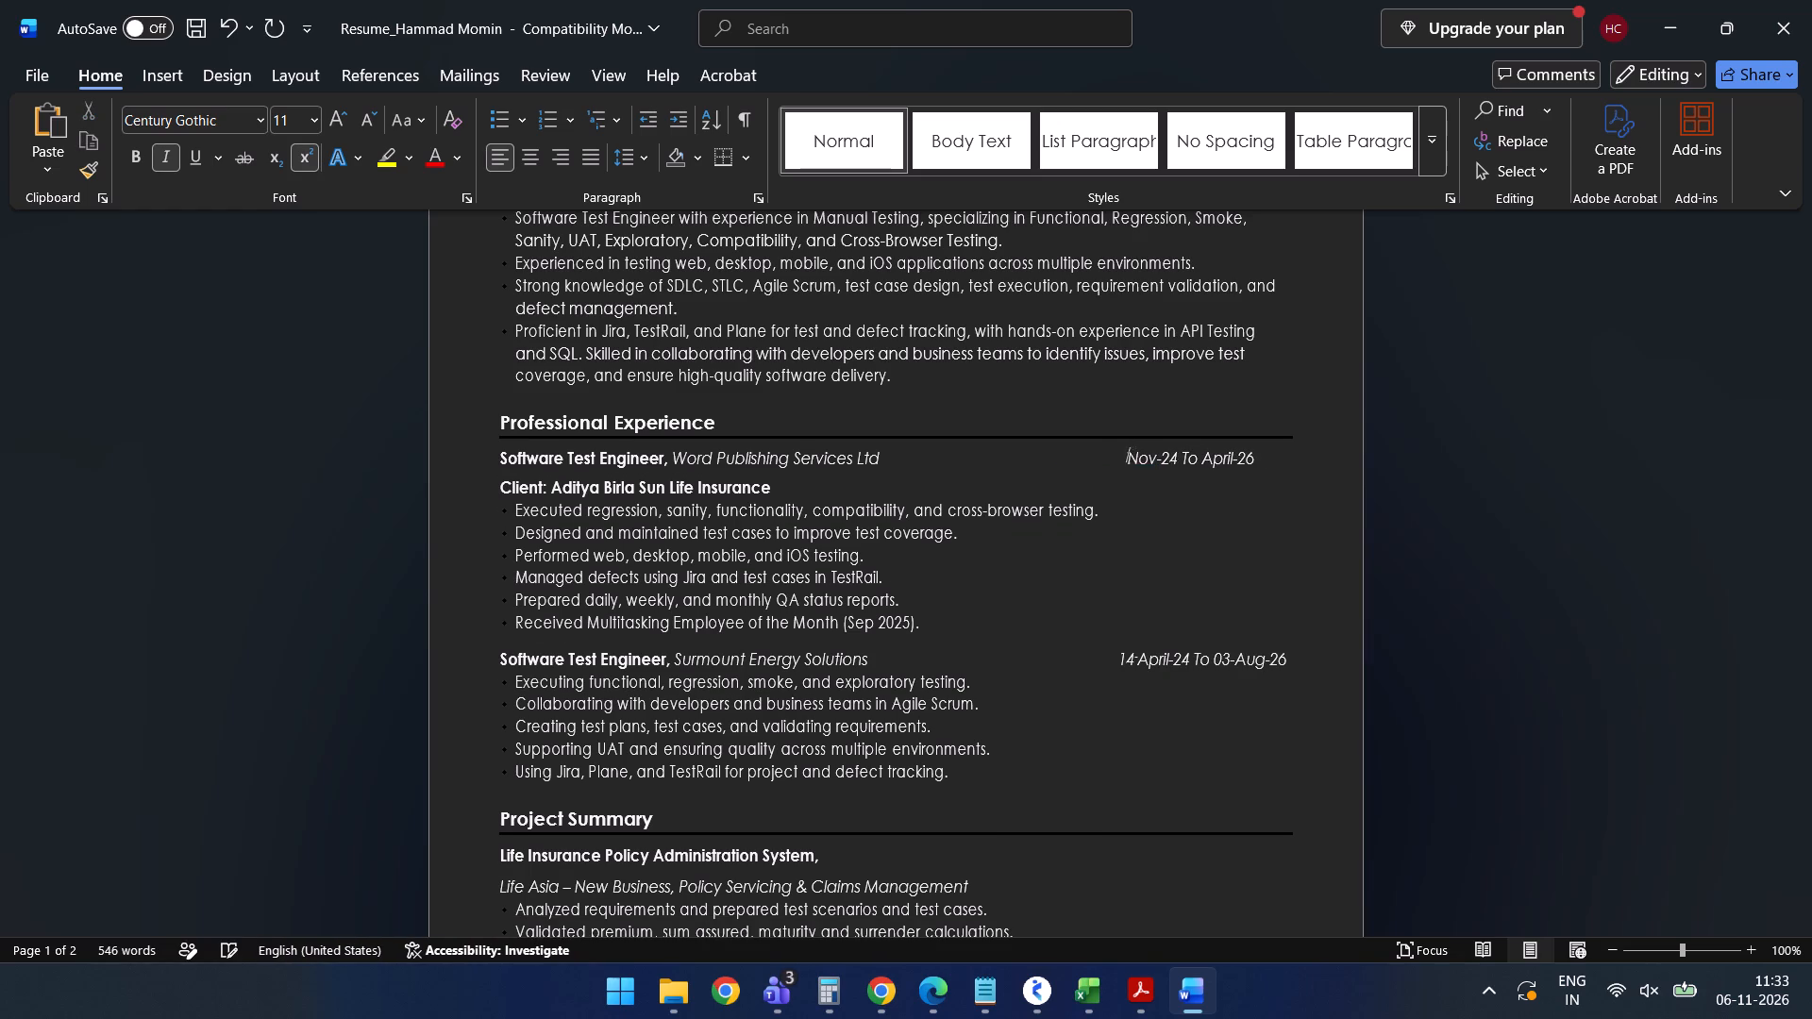
key(space)
key(space)
key(space)
key(space)
key(space)
key(space)
key(space)
key(space)
key(space)
key(space)
key(space)
key(space)
key(space)
key(space)
key(space)
key(space)
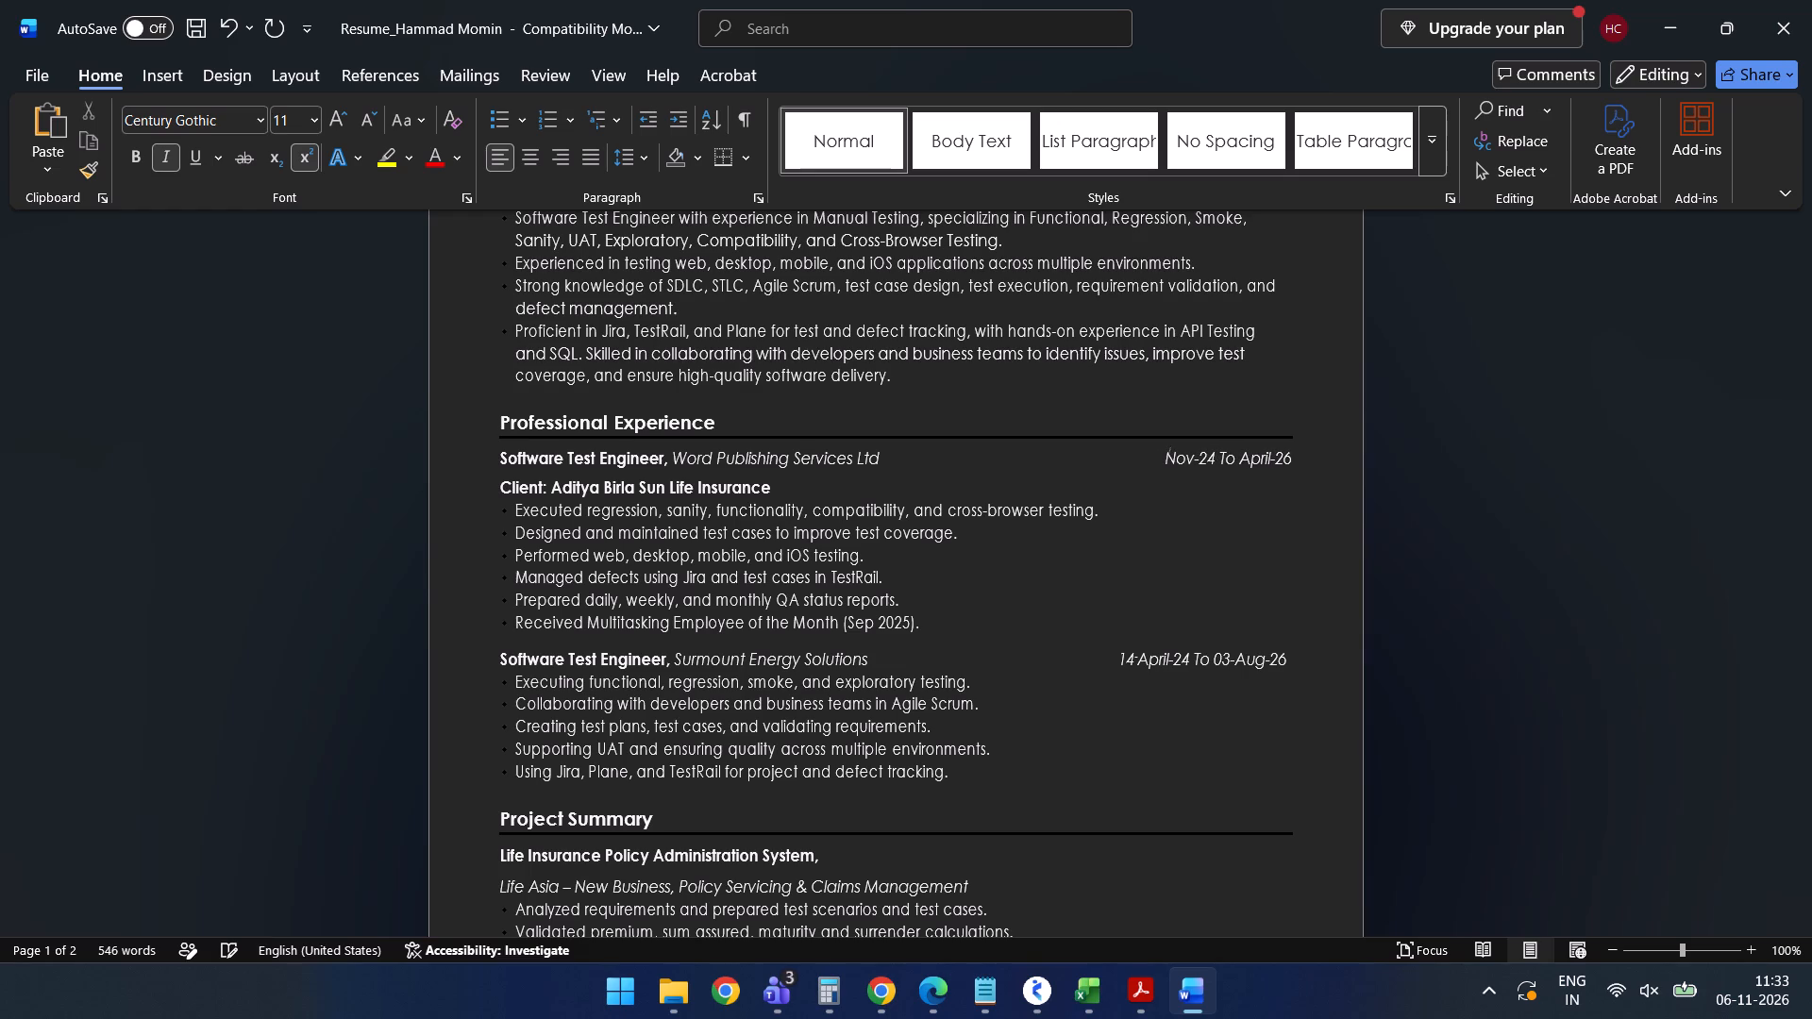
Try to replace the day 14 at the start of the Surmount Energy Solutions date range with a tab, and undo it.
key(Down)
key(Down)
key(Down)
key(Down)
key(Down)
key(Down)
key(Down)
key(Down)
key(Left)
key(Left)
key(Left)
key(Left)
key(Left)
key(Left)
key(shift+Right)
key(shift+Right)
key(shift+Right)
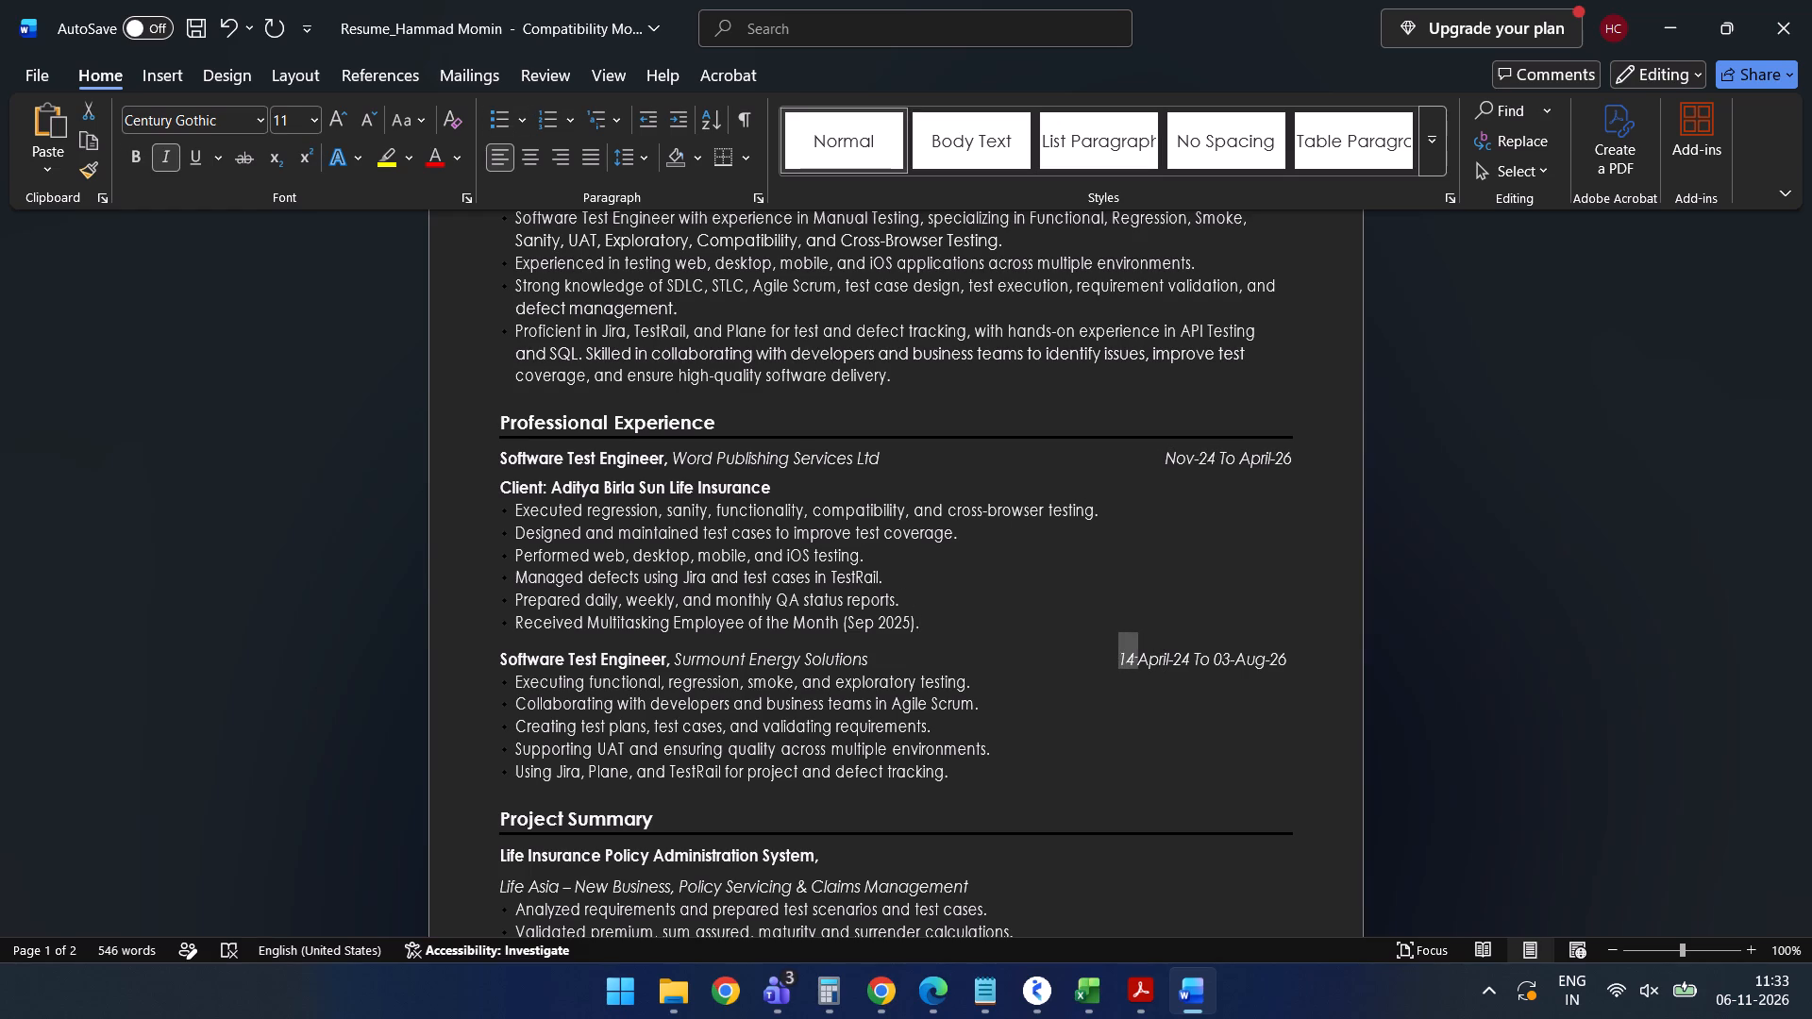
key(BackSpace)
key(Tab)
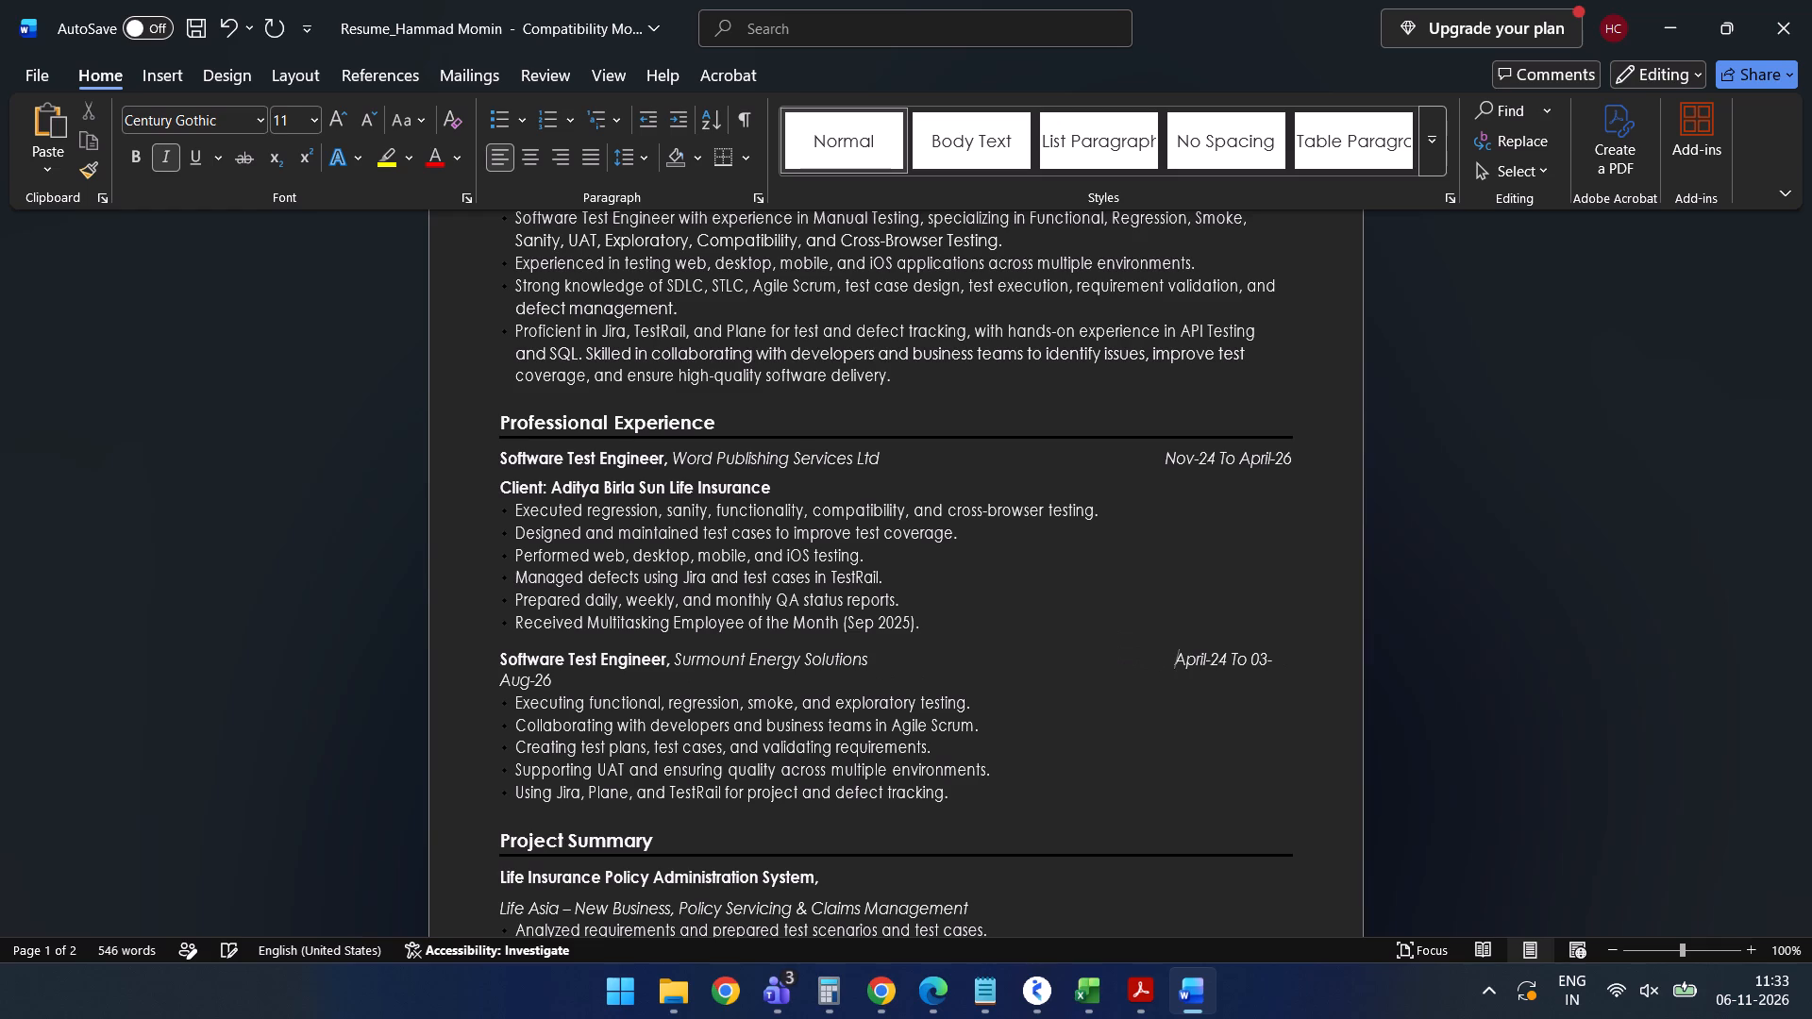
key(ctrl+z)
Replace the day 14 and its hyphen at the start of the Surmount Energy Solutions date range with four spaces.
key(Right)
key(shift+Left)
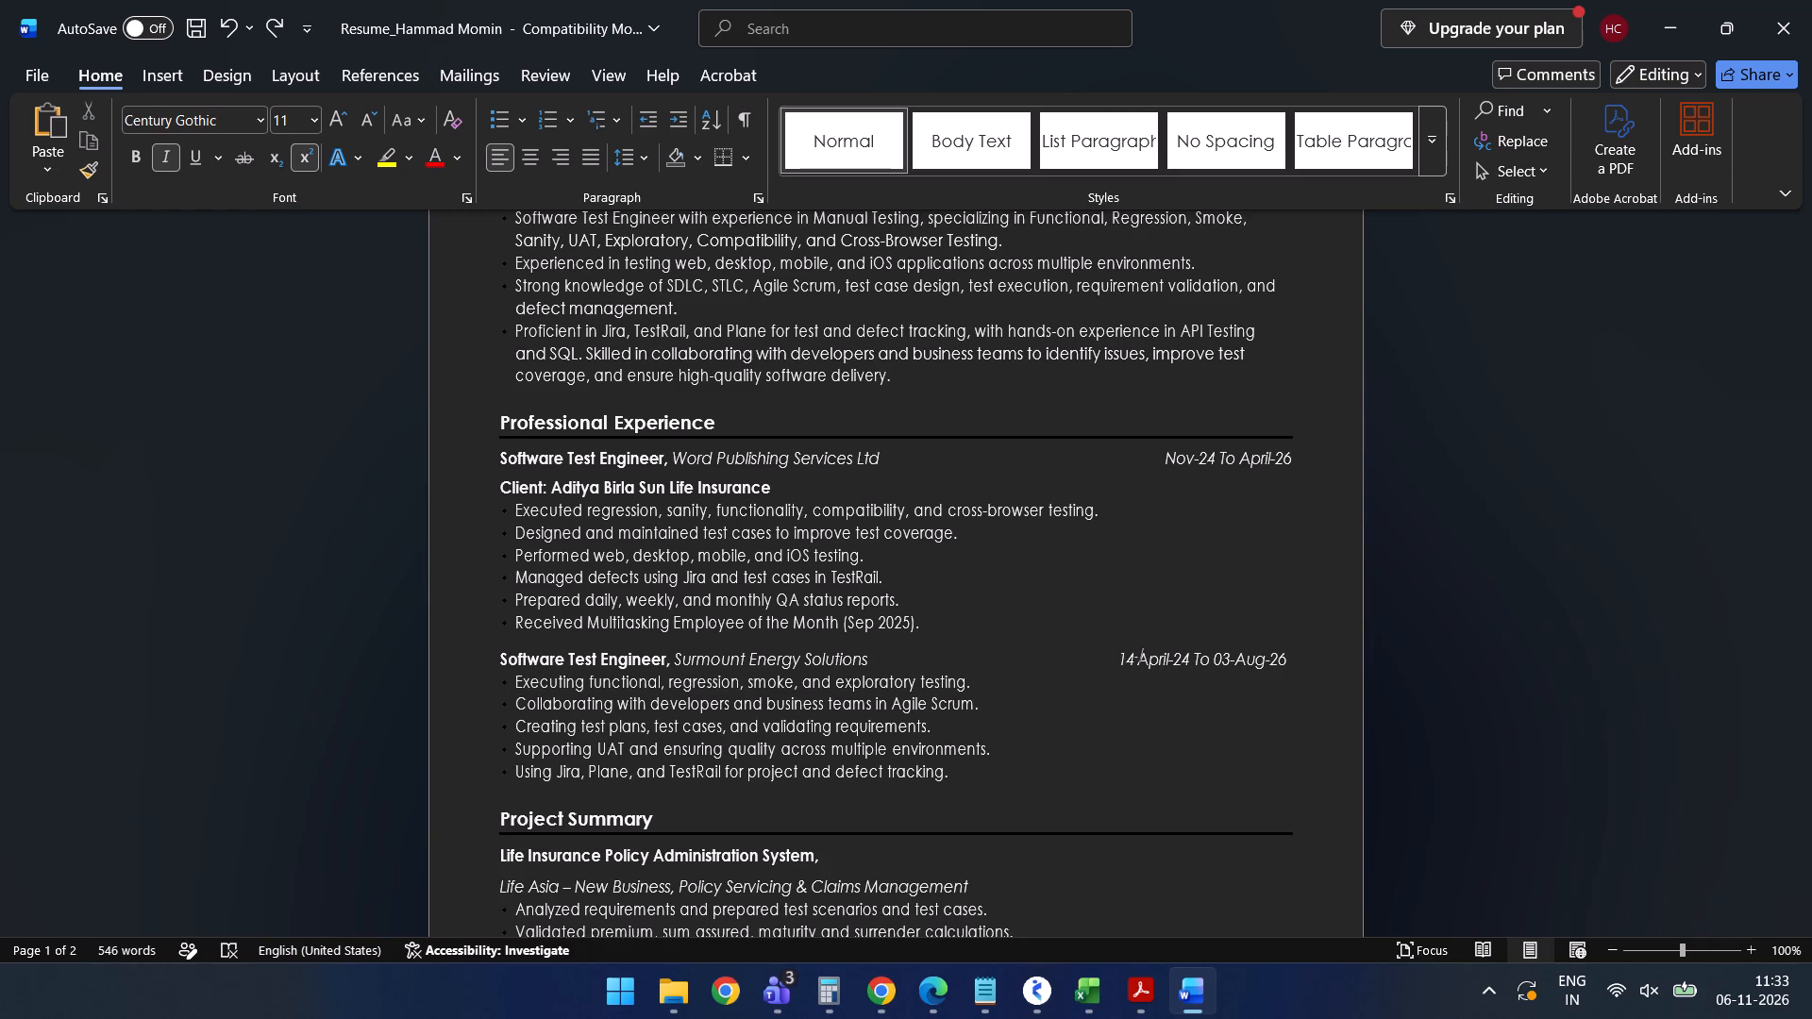
key(shift+Left)
key(shift+Left)
key(BackSpace)
key(space)
key(space)
key(space)
key(space)
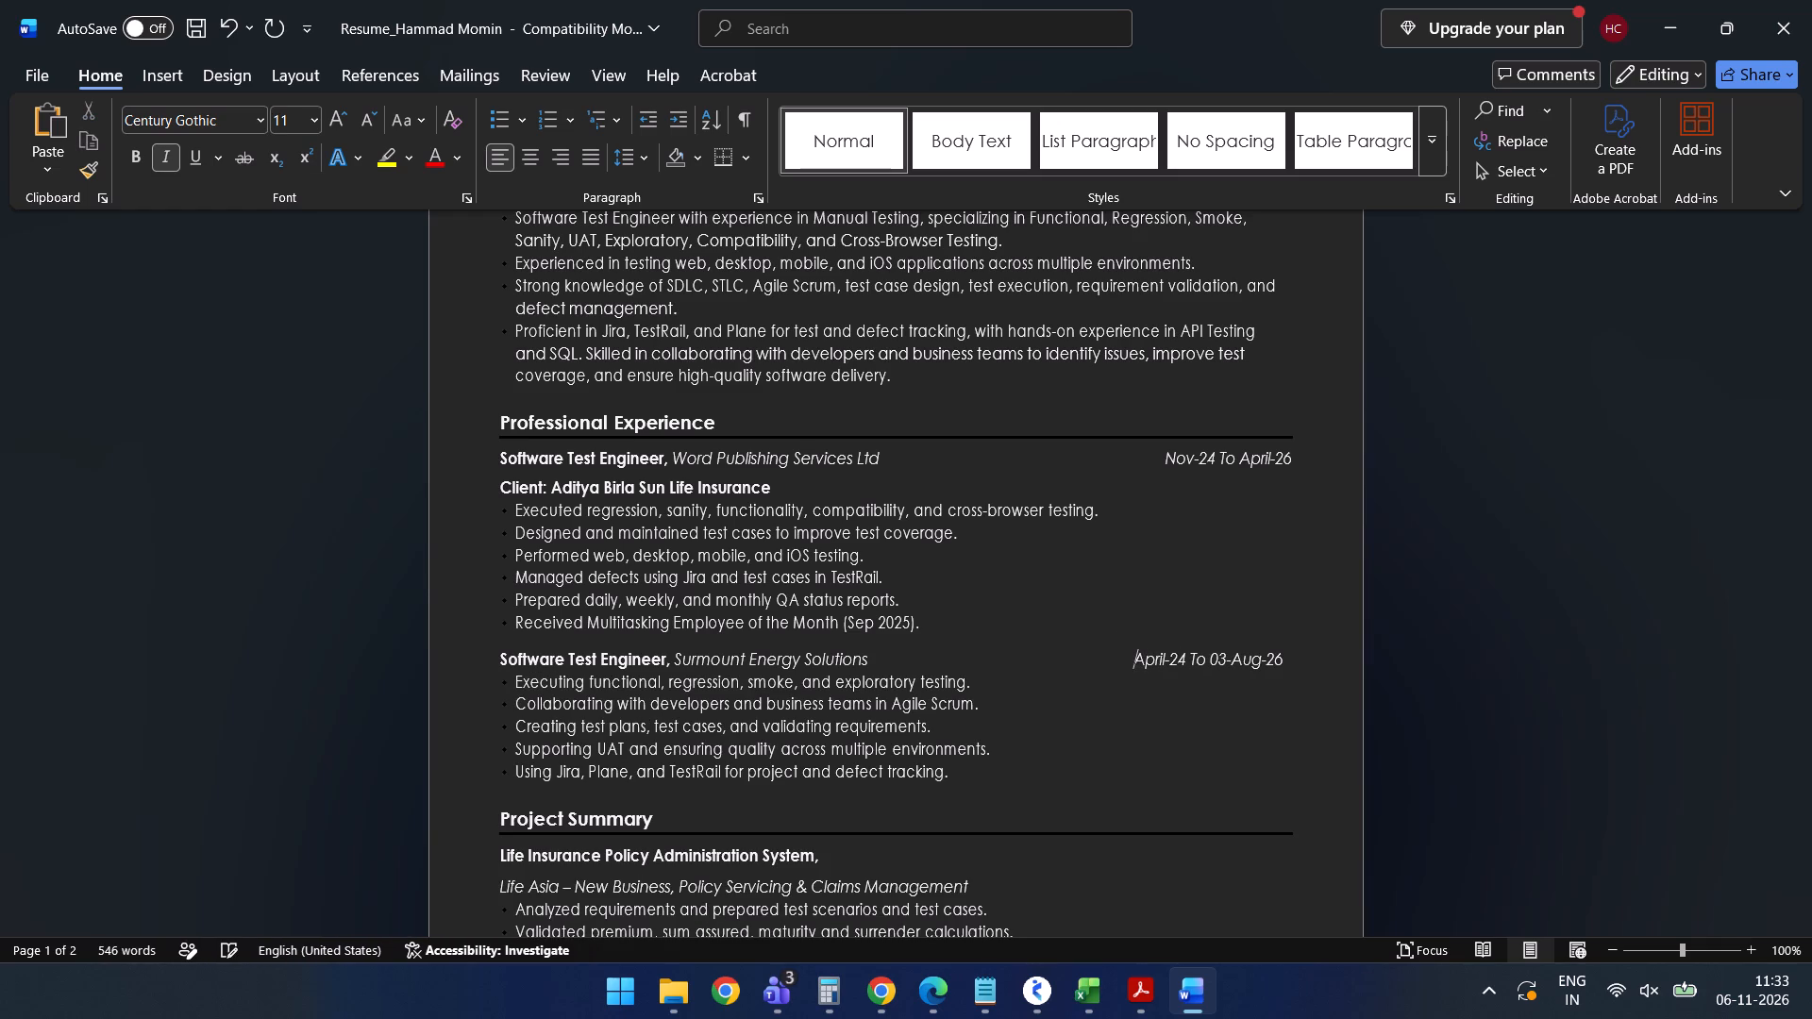
Delete the day 03 and its hyphen from the end date of the Surmount Energy Solutions date range.
key(Right)
key(Right)
key(Right)
key(Right)
key(Right)
key(Right)
key(Right)
key(Right)
key(Right)
key(Right)
key(Right)
key(Right)
key(Right)
key(Right)
key(Right)
key(Right)
key(Left)
key(shift+Left)
key(shift+Left)
key(shift+Left)
key(BackSpace)
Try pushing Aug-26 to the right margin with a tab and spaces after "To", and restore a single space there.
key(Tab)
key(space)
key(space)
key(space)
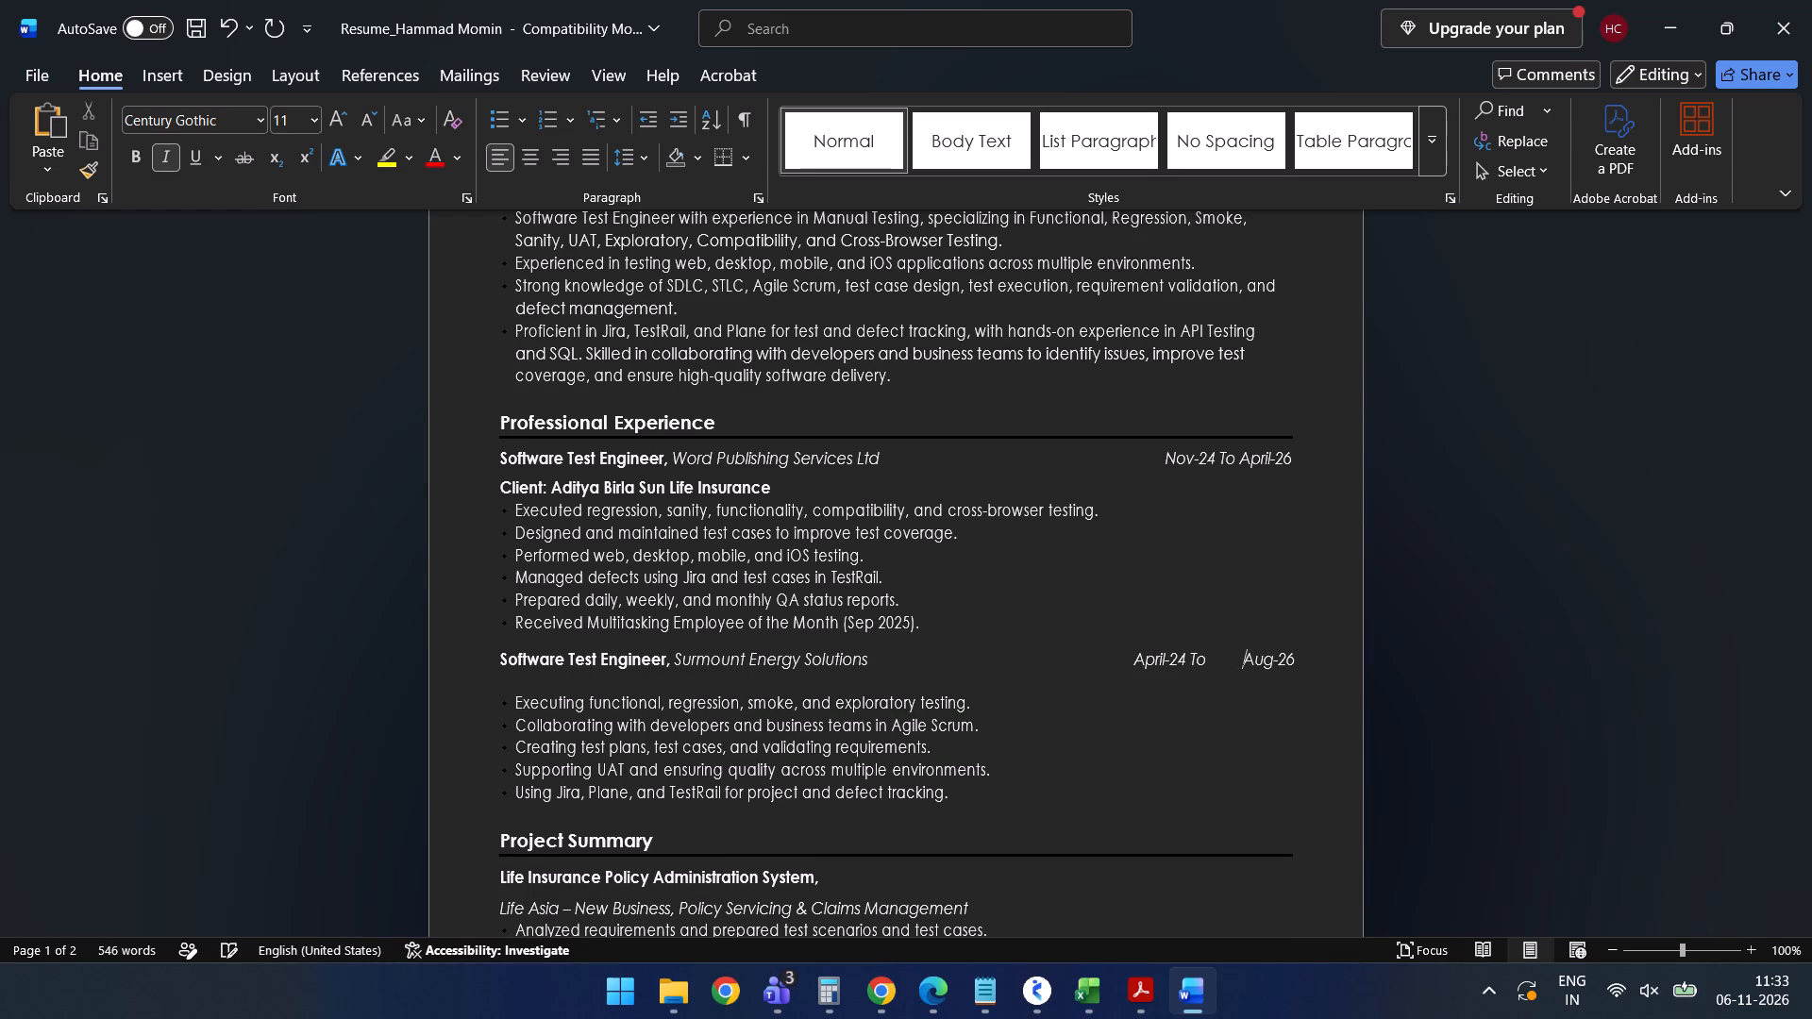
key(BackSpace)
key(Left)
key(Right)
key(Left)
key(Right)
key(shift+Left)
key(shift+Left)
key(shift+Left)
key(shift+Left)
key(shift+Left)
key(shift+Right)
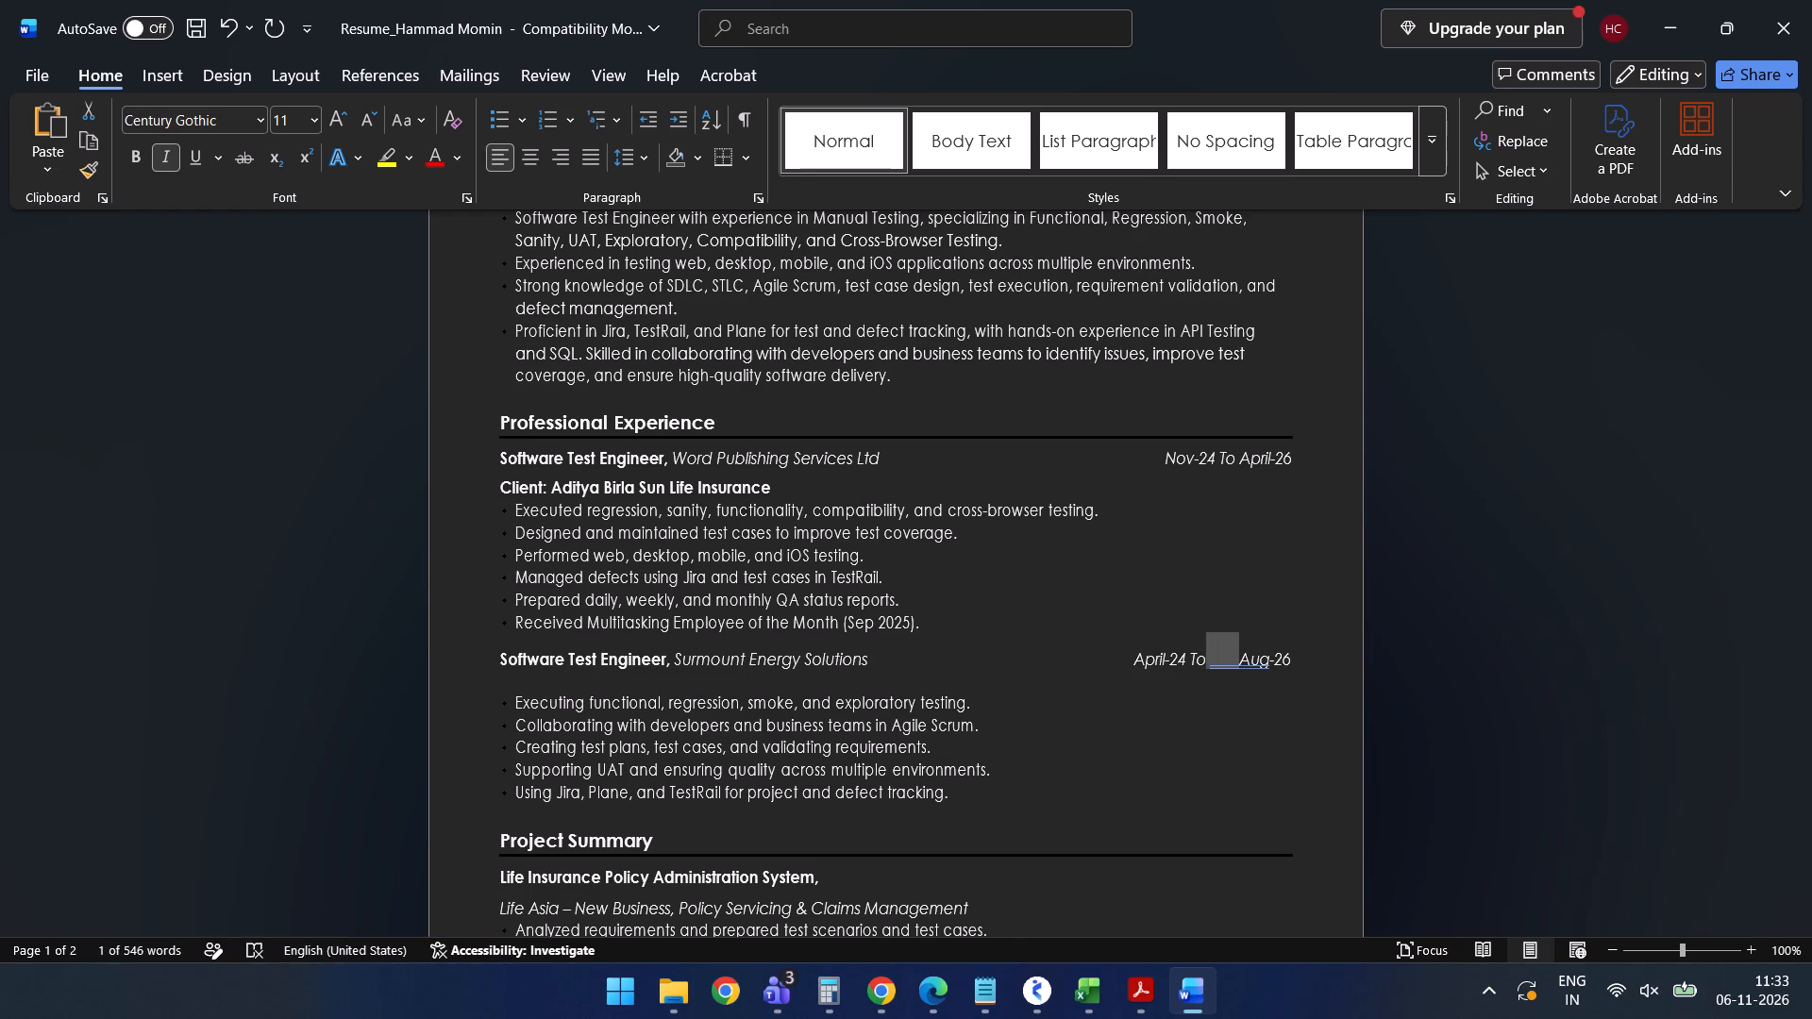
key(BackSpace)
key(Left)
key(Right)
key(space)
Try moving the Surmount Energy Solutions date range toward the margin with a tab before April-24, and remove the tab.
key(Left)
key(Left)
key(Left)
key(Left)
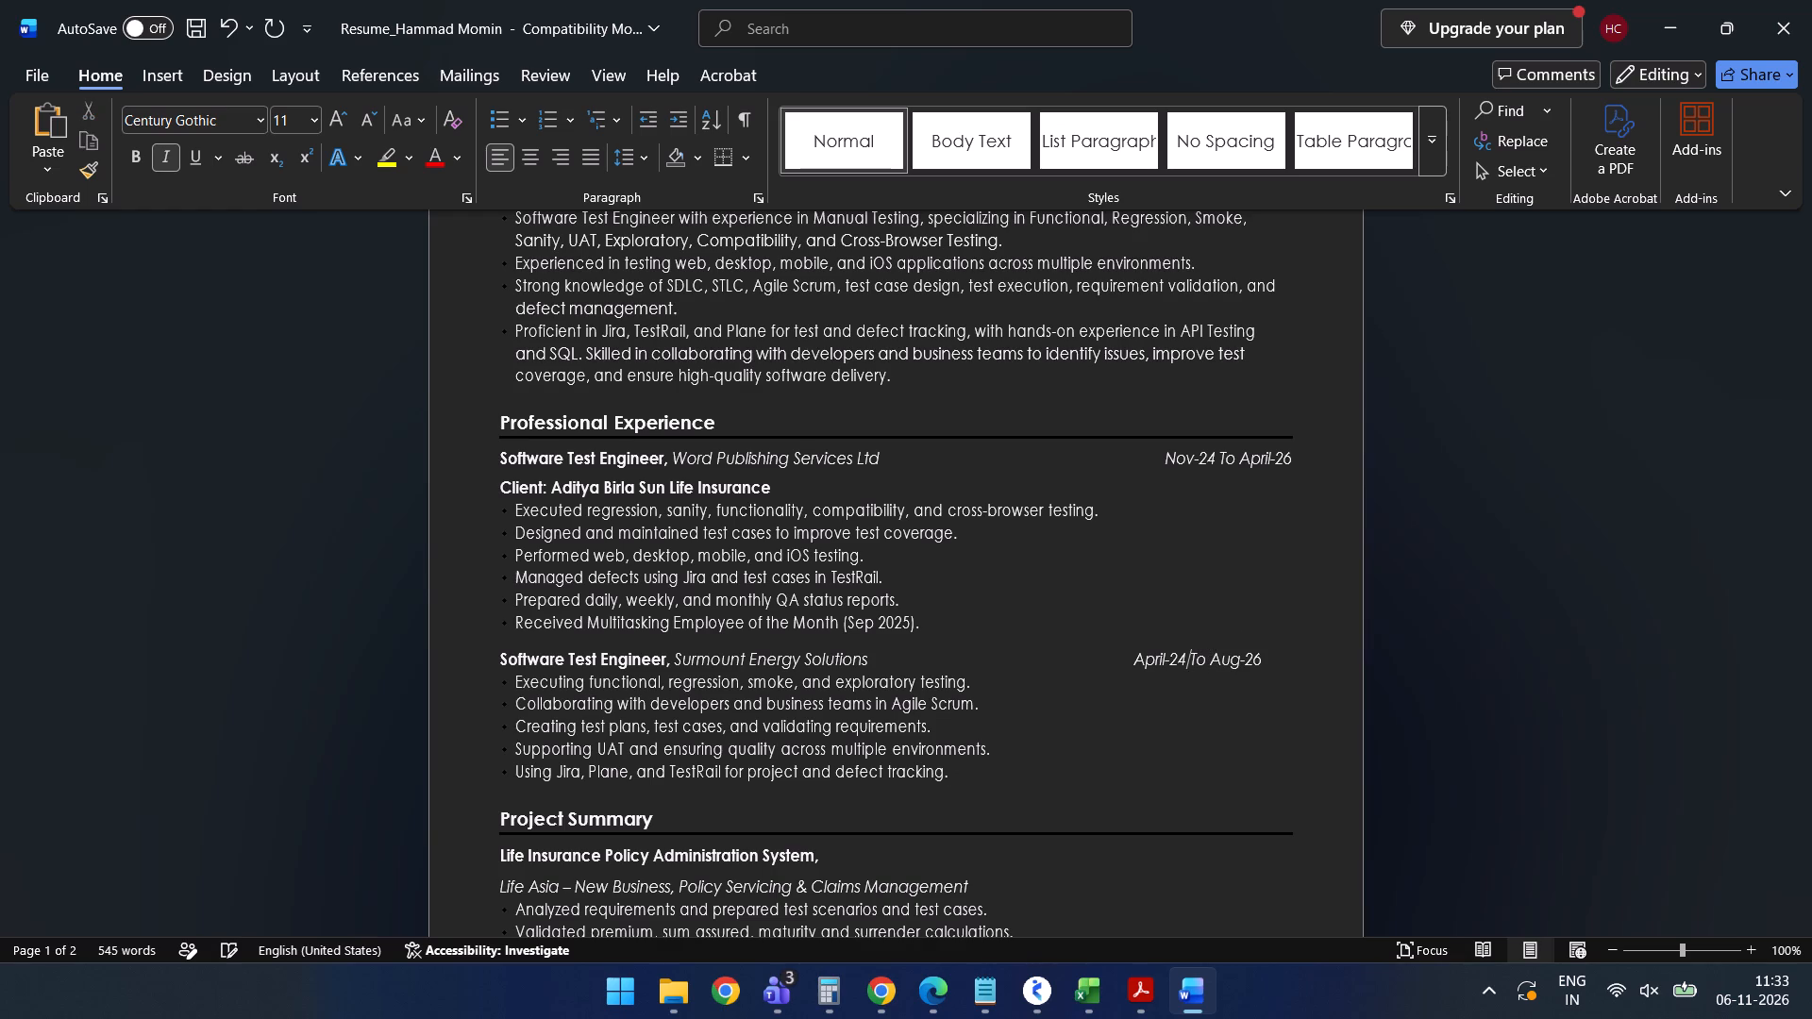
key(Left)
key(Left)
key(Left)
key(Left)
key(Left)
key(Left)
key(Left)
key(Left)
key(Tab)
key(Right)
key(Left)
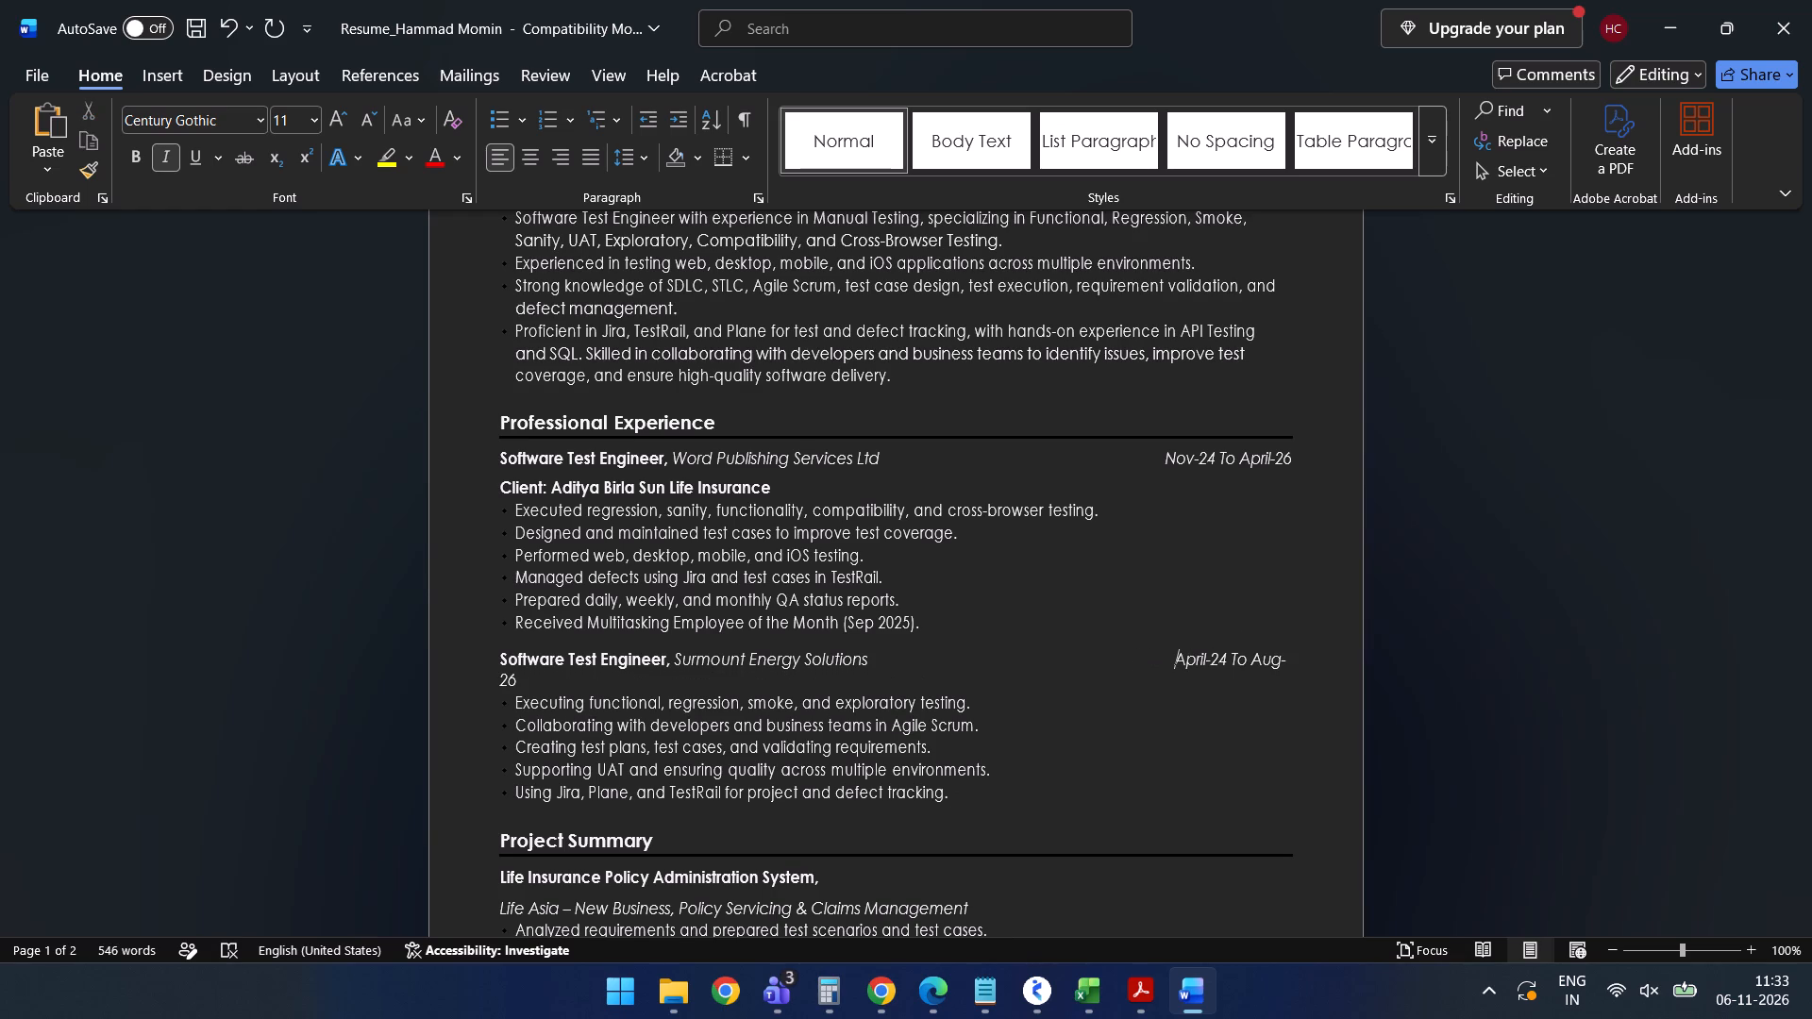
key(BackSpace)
Align the Surmount Energy Solutions date range closer to the right margin by adding six spaces before April-24.
key(space)
key(space)
key(space)
key(space)
key(space)
key(space)
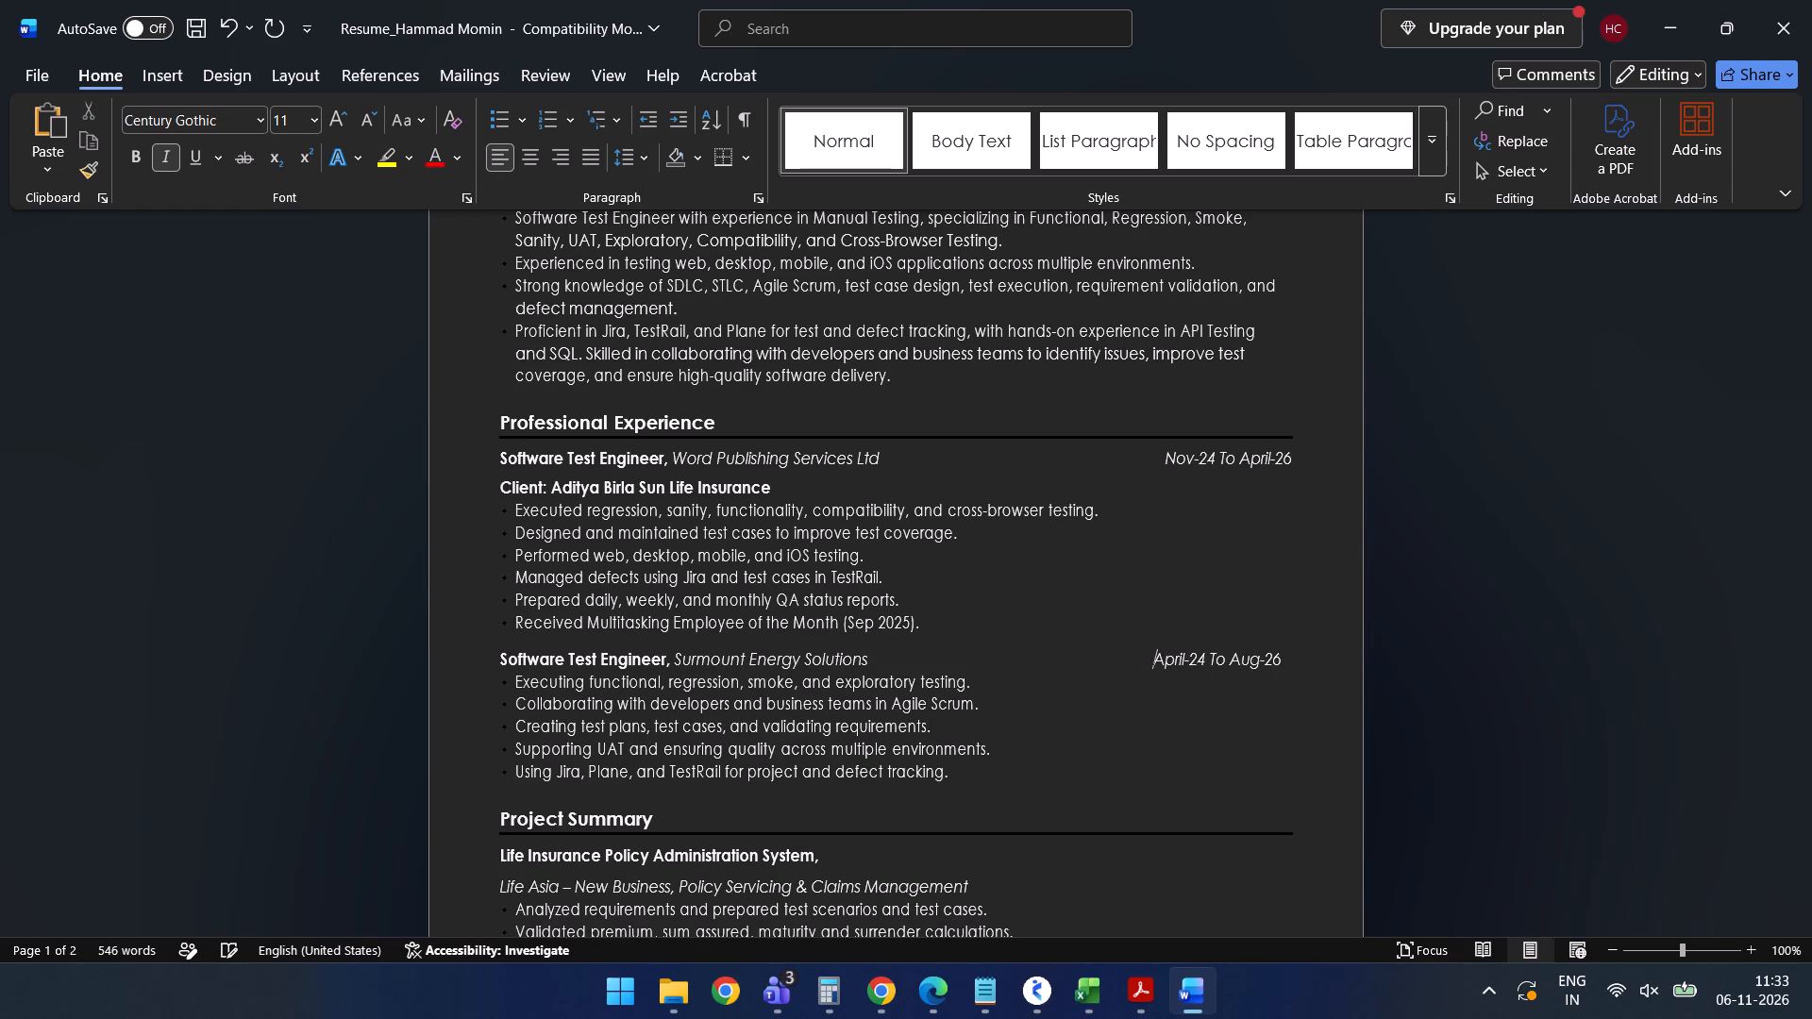
key(space)
key(space)
key(BackSpace)
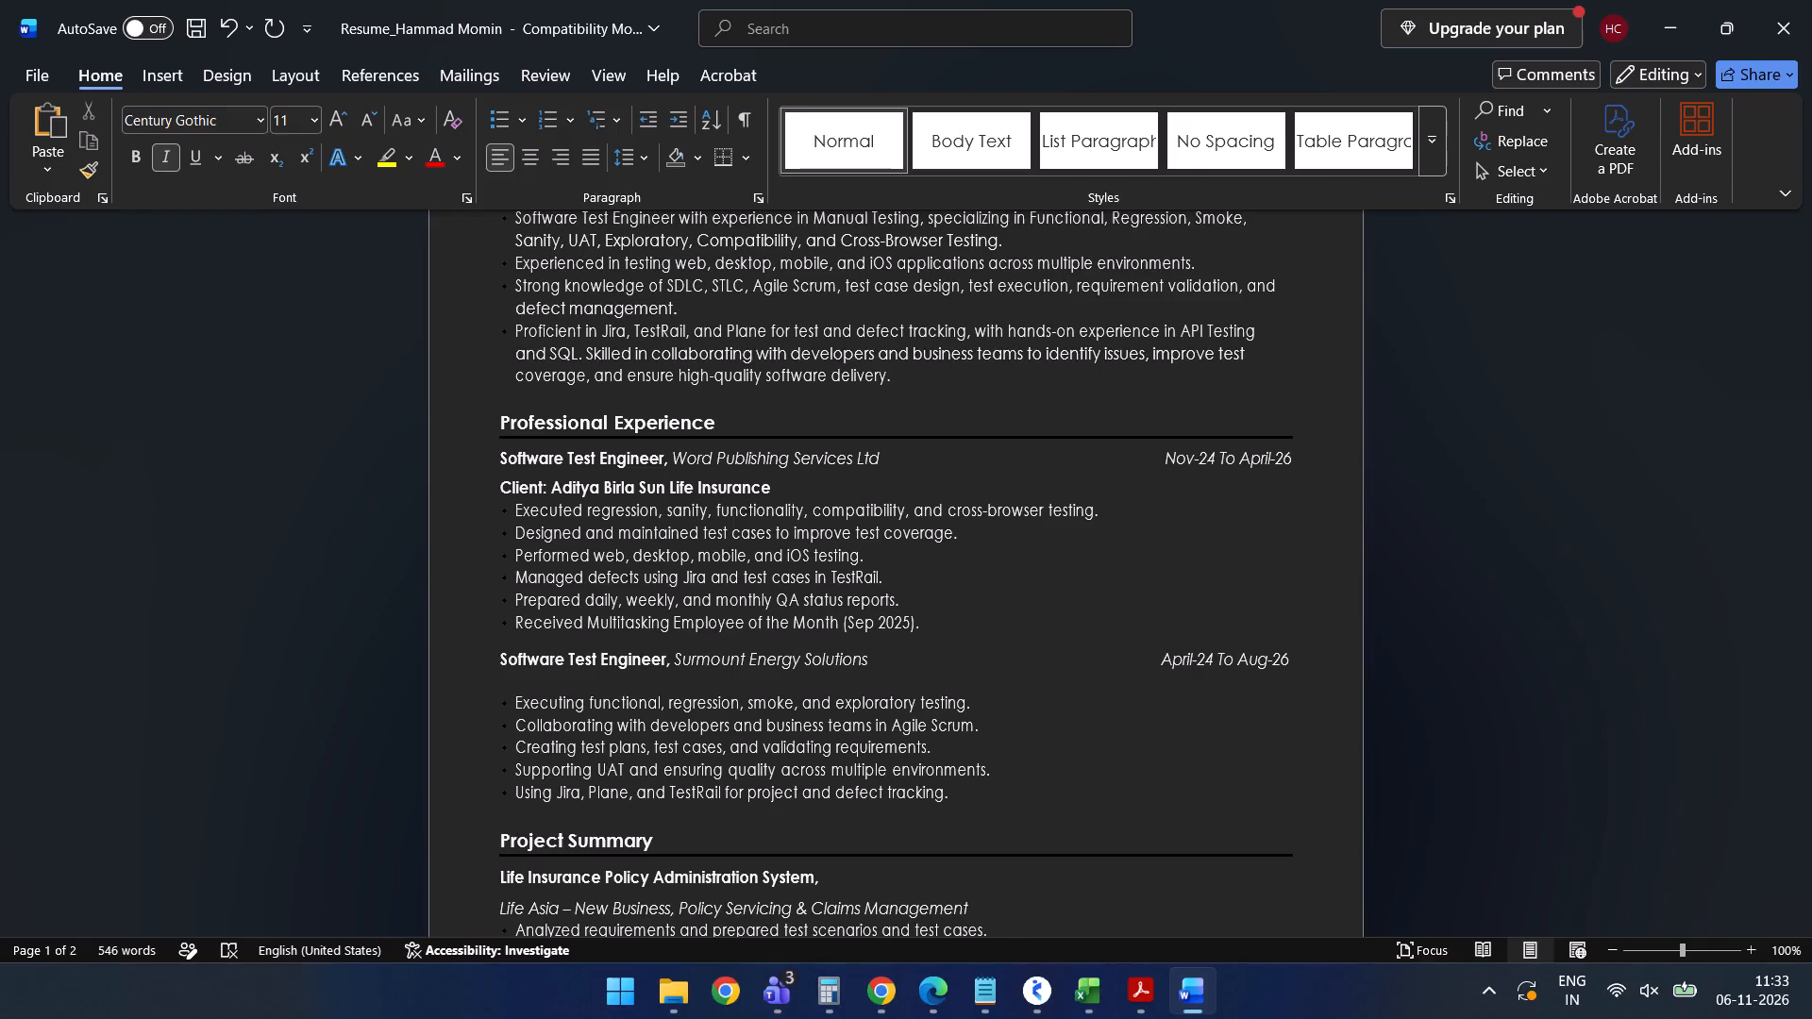
key(BackSpace)
key(Right)
key(Left)
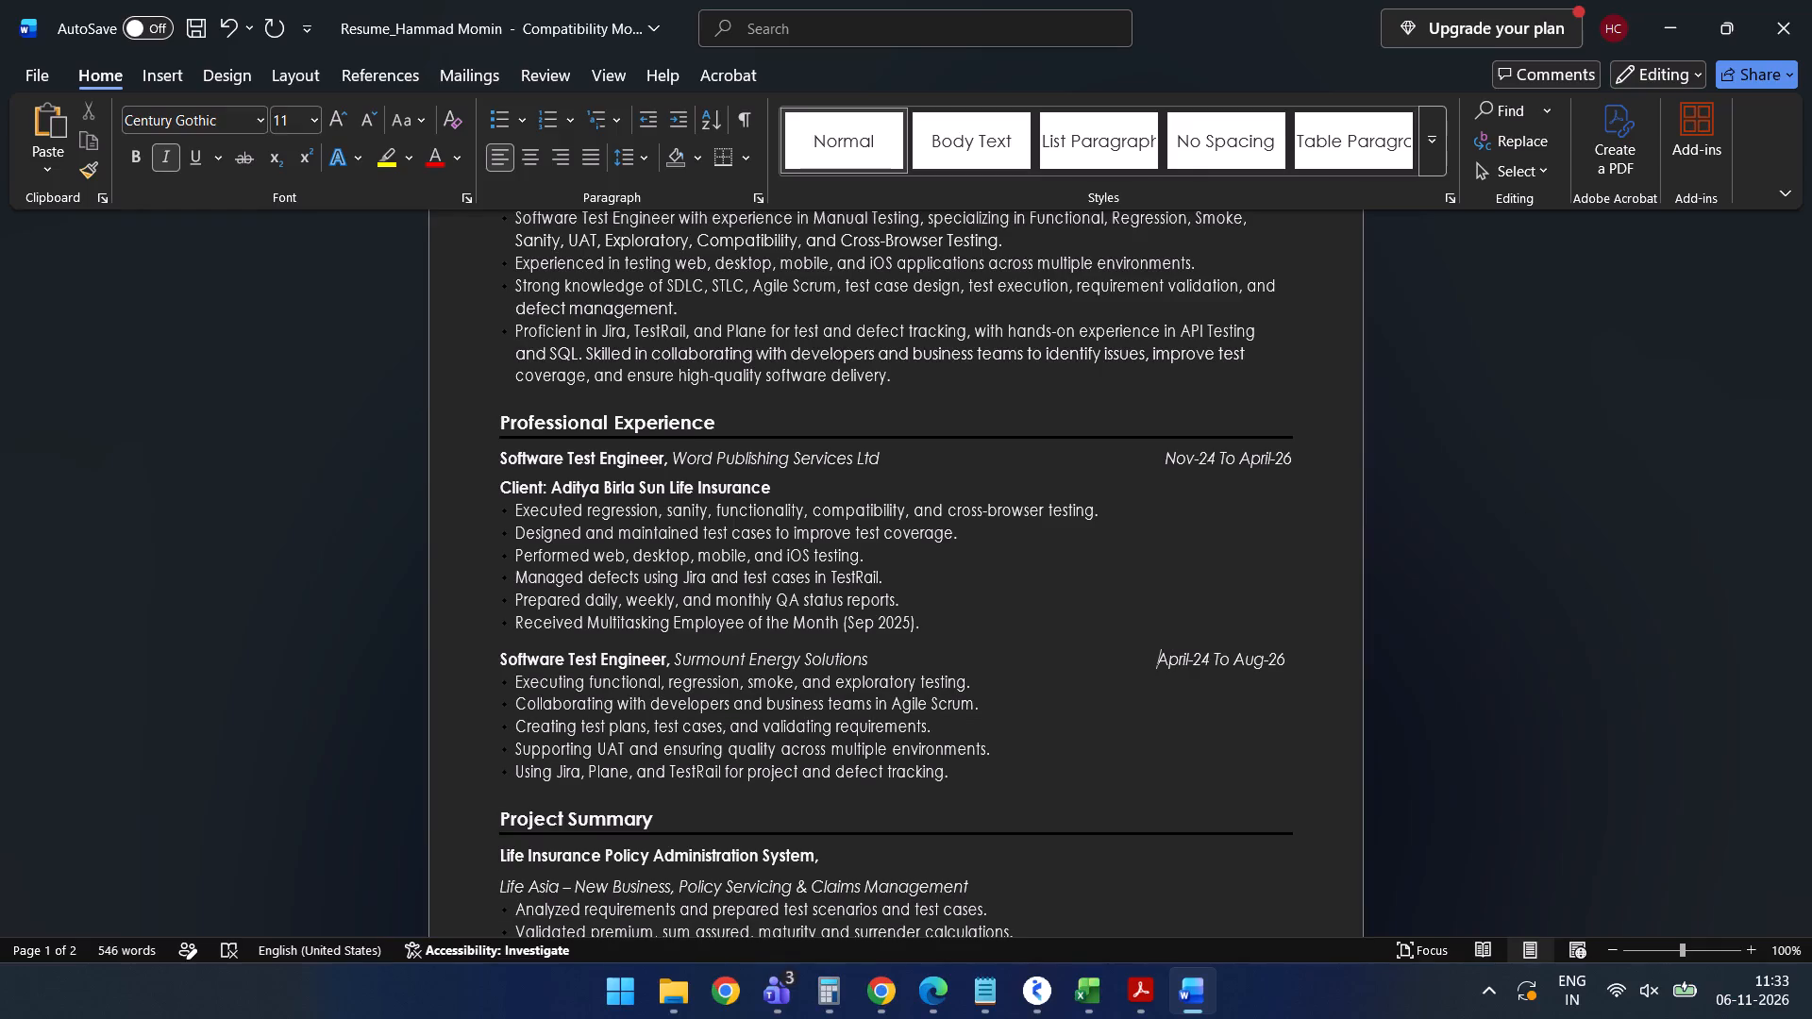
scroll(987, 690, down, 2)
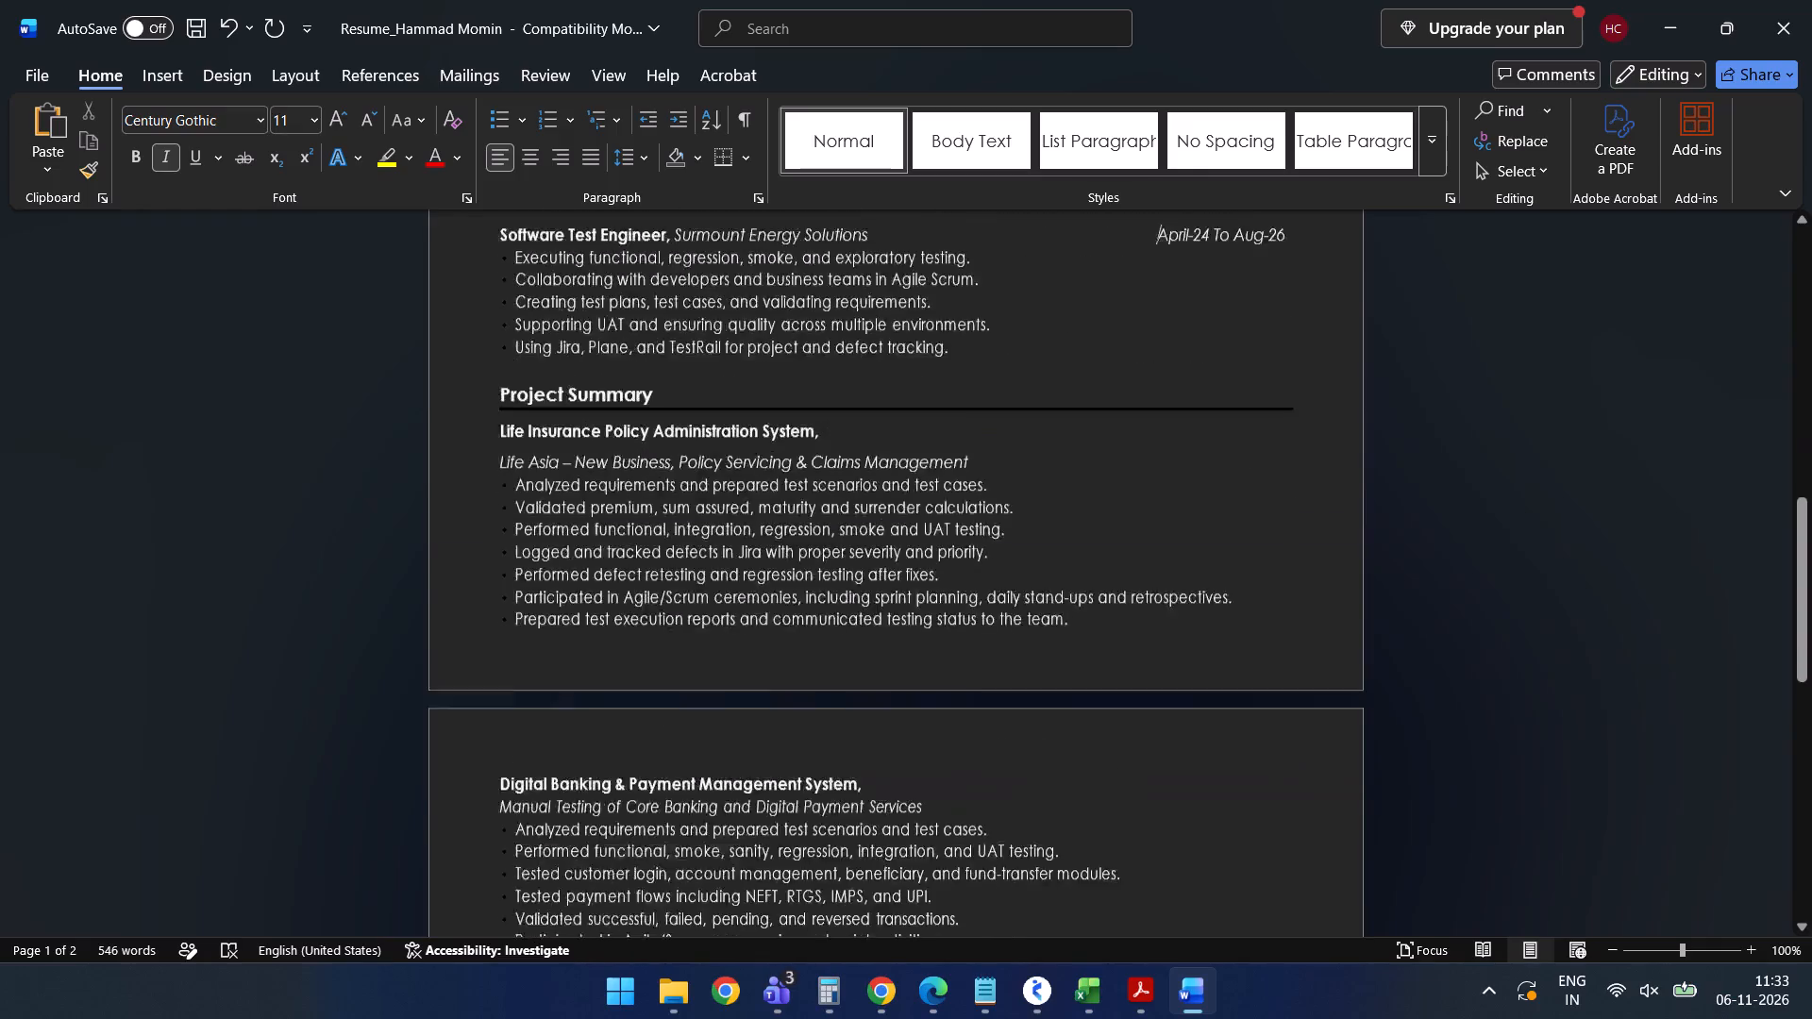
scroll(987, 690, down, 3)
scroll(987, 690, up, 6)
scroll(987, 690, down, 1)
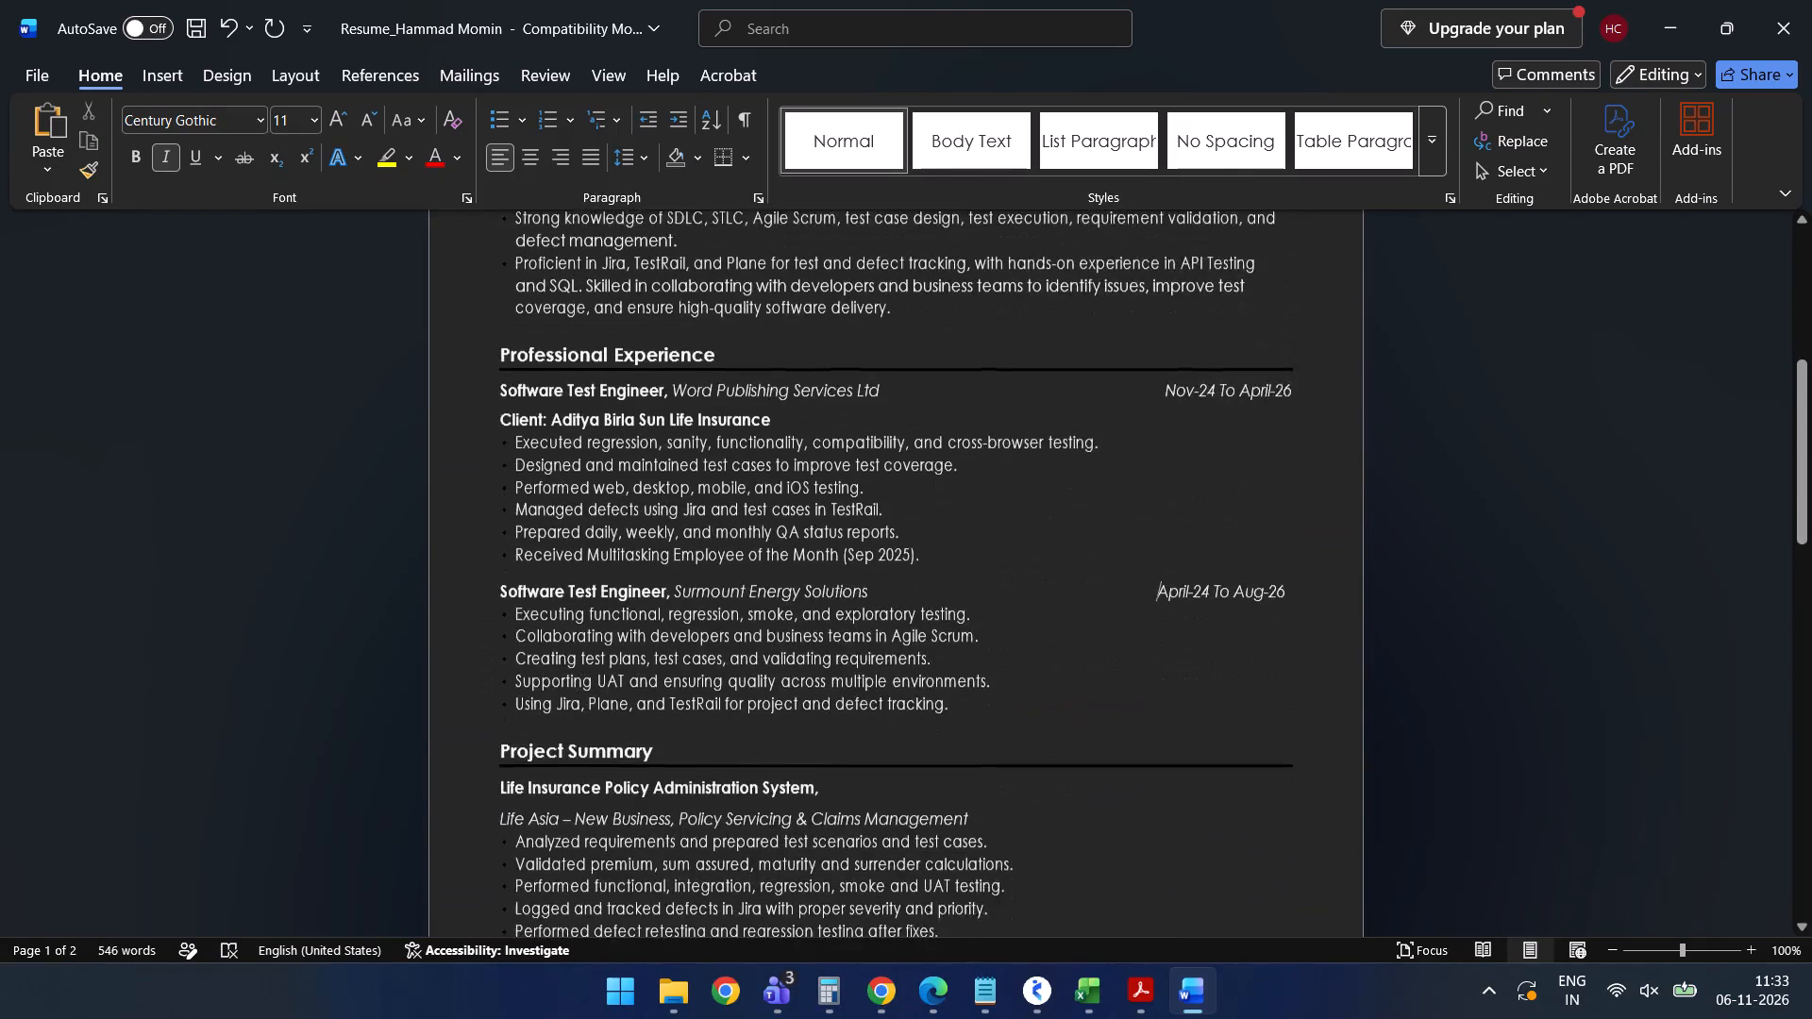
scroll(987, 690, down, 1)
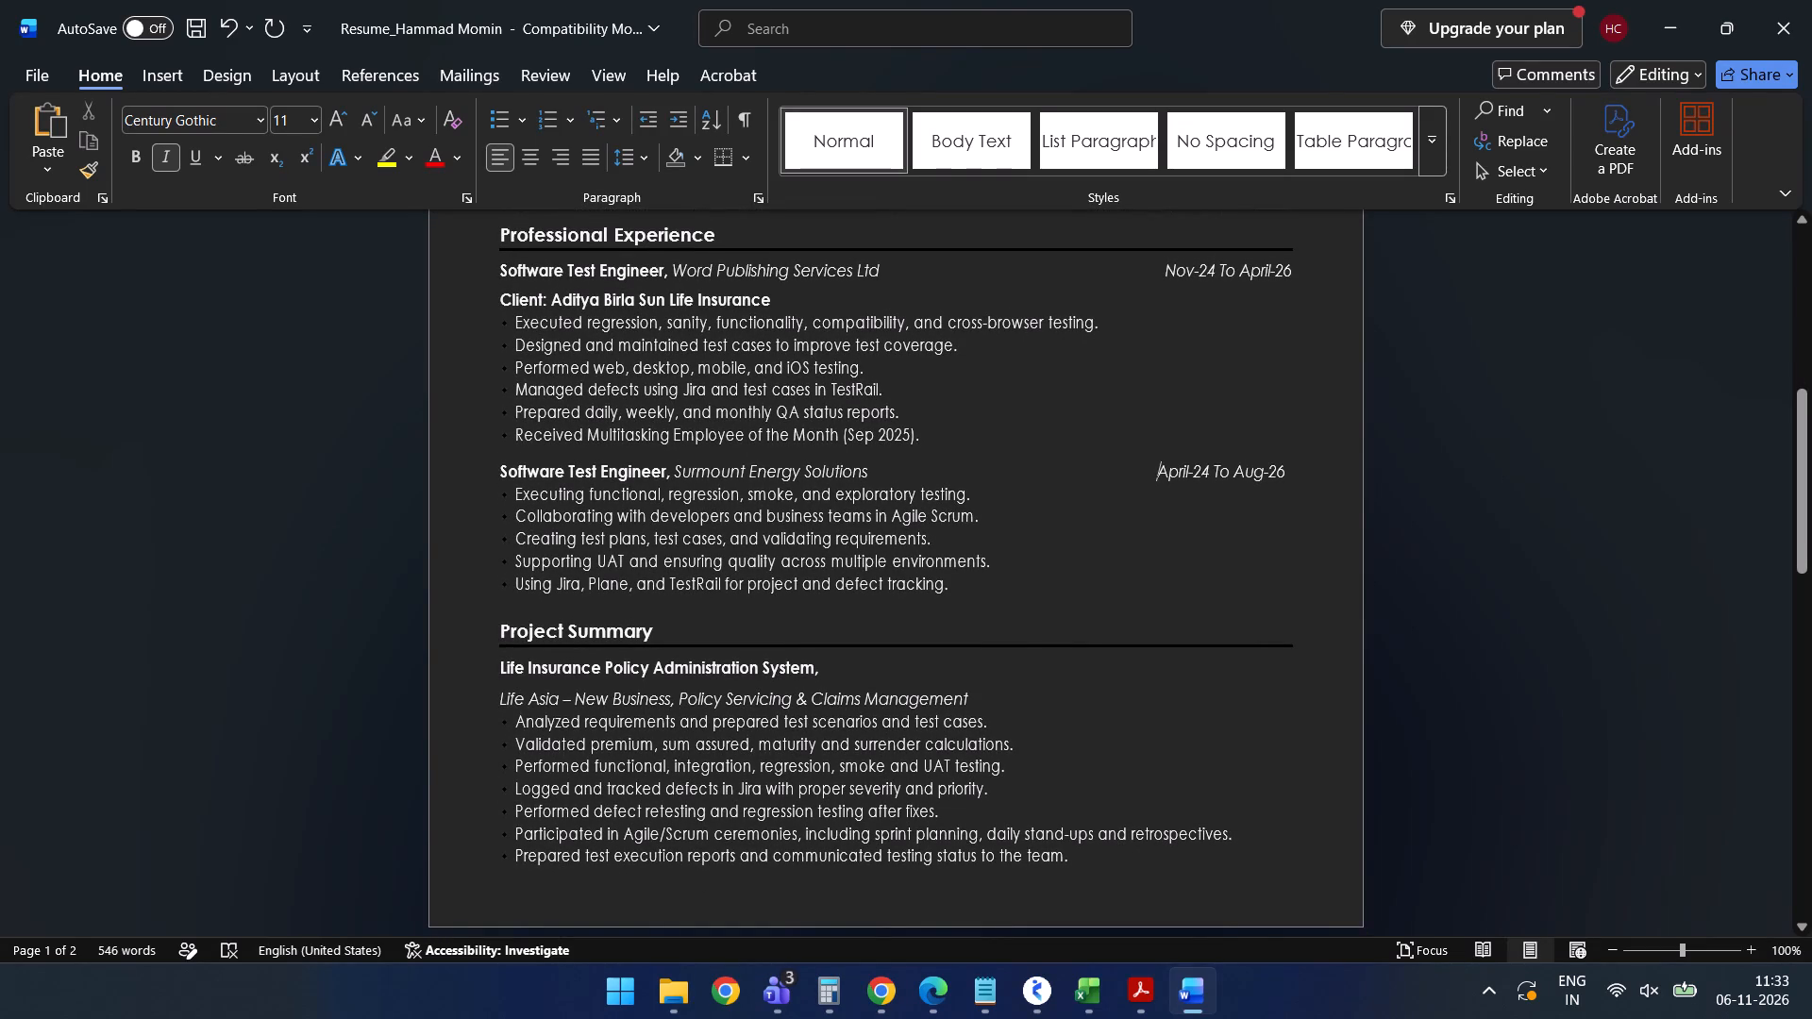
Switch from Word to Chrome and open a new incognito window.
key(alt+Tab)
key(alt+Left)
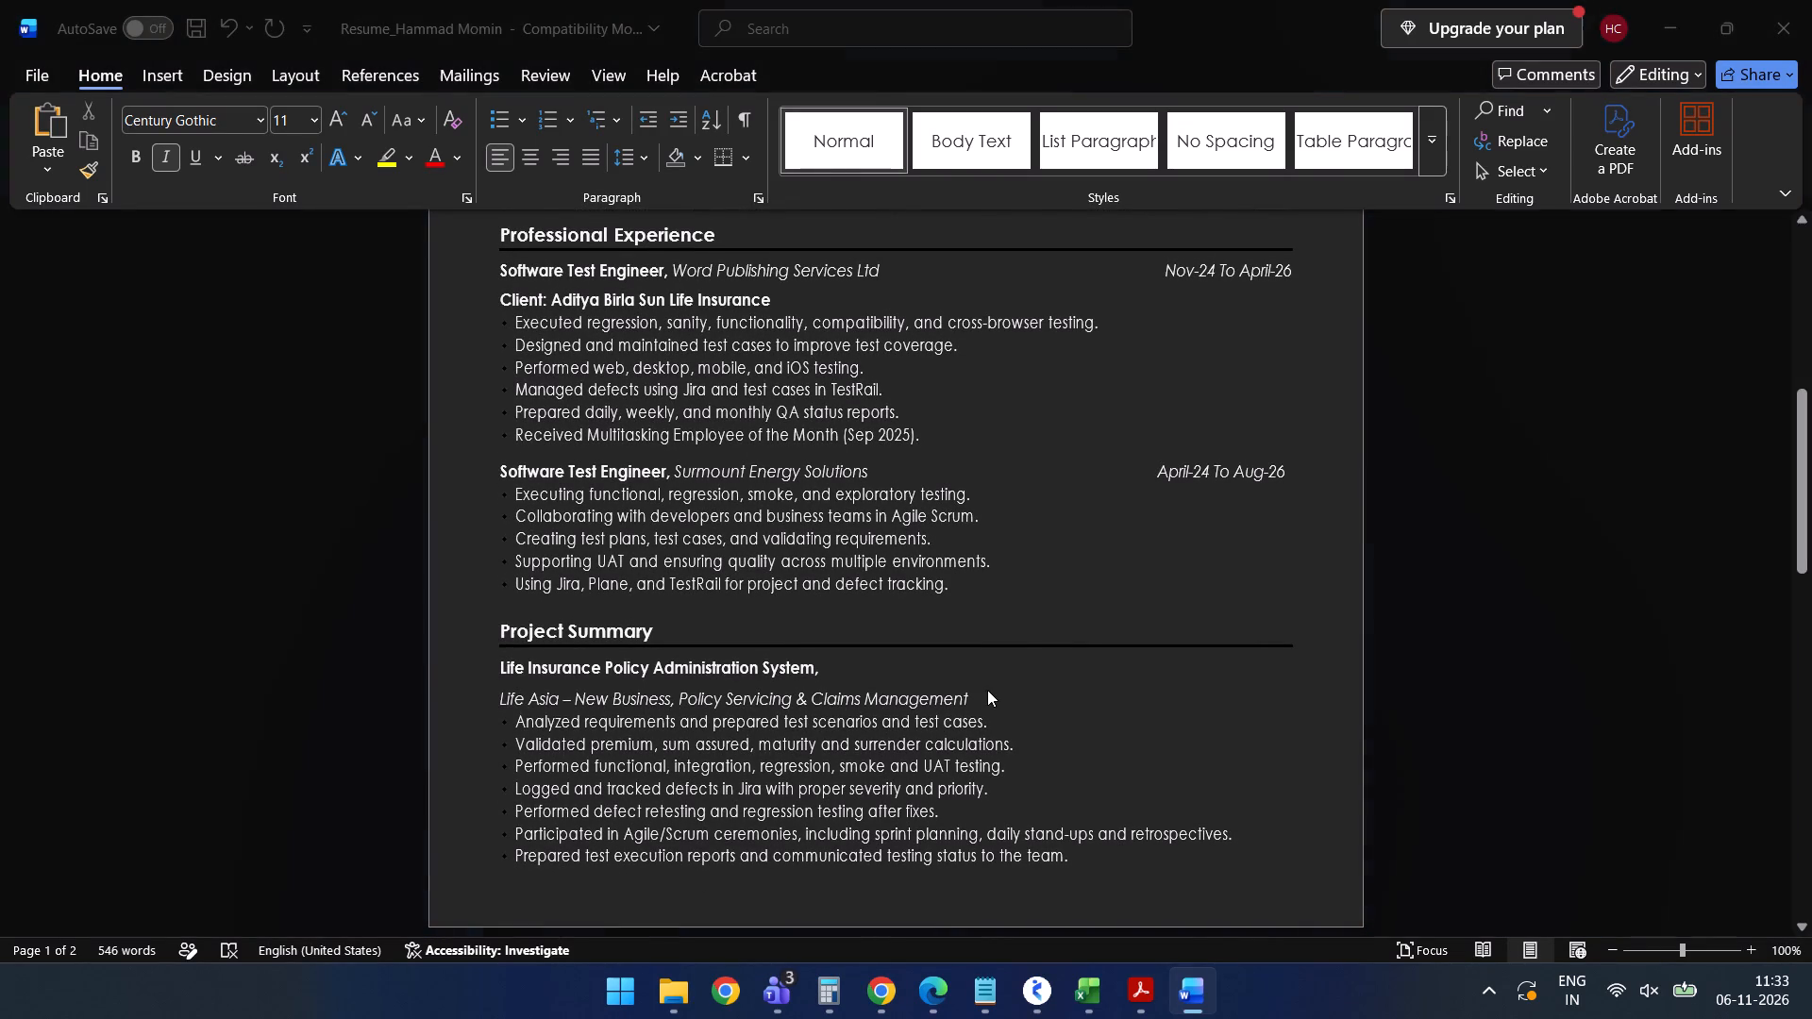
key(alt+Right)
key(alt+Right)
key(alt+Left)
key(alt+Left)
key(alt+Right)
key(alt+Right)
key(alt+Right)
key(alt+Right)
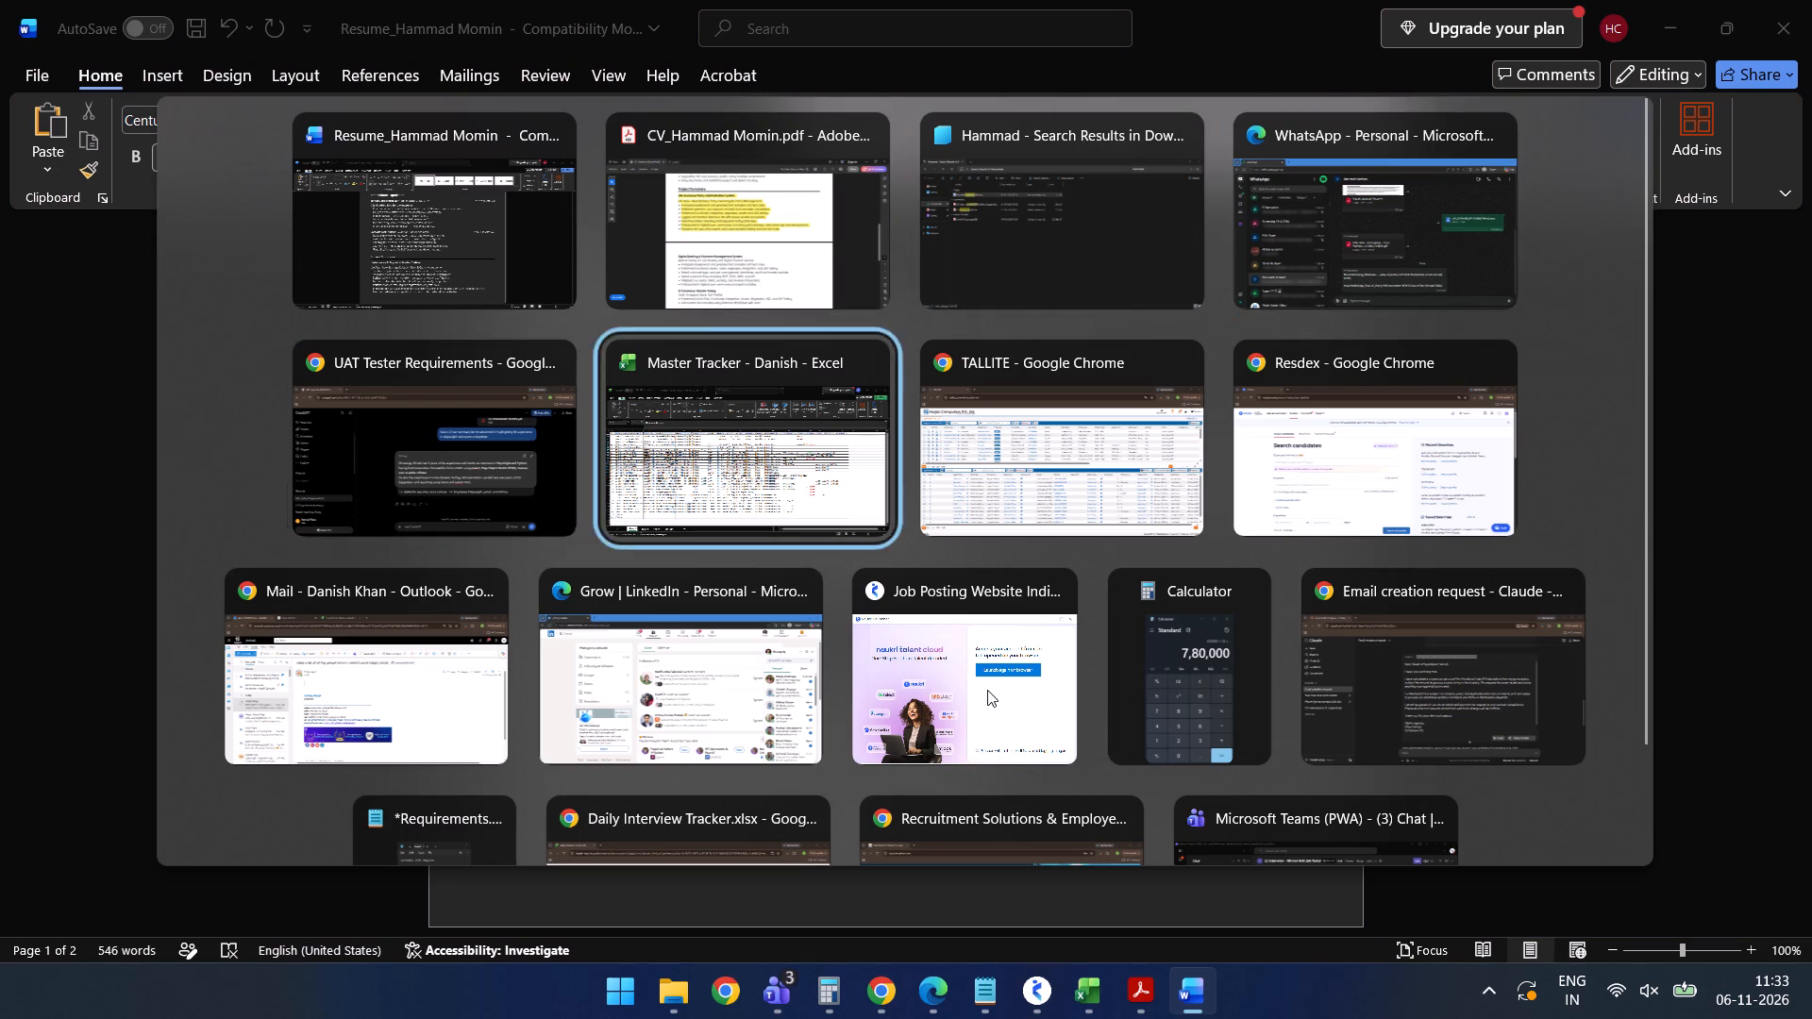
key(alt+Right)
key(alt+Left)
key(alt+Left)
key(alt+Right)
key(alt+Up)
key(alt+Left)
key(alt+Right)
key(alt+Right)
key(alt+Right)
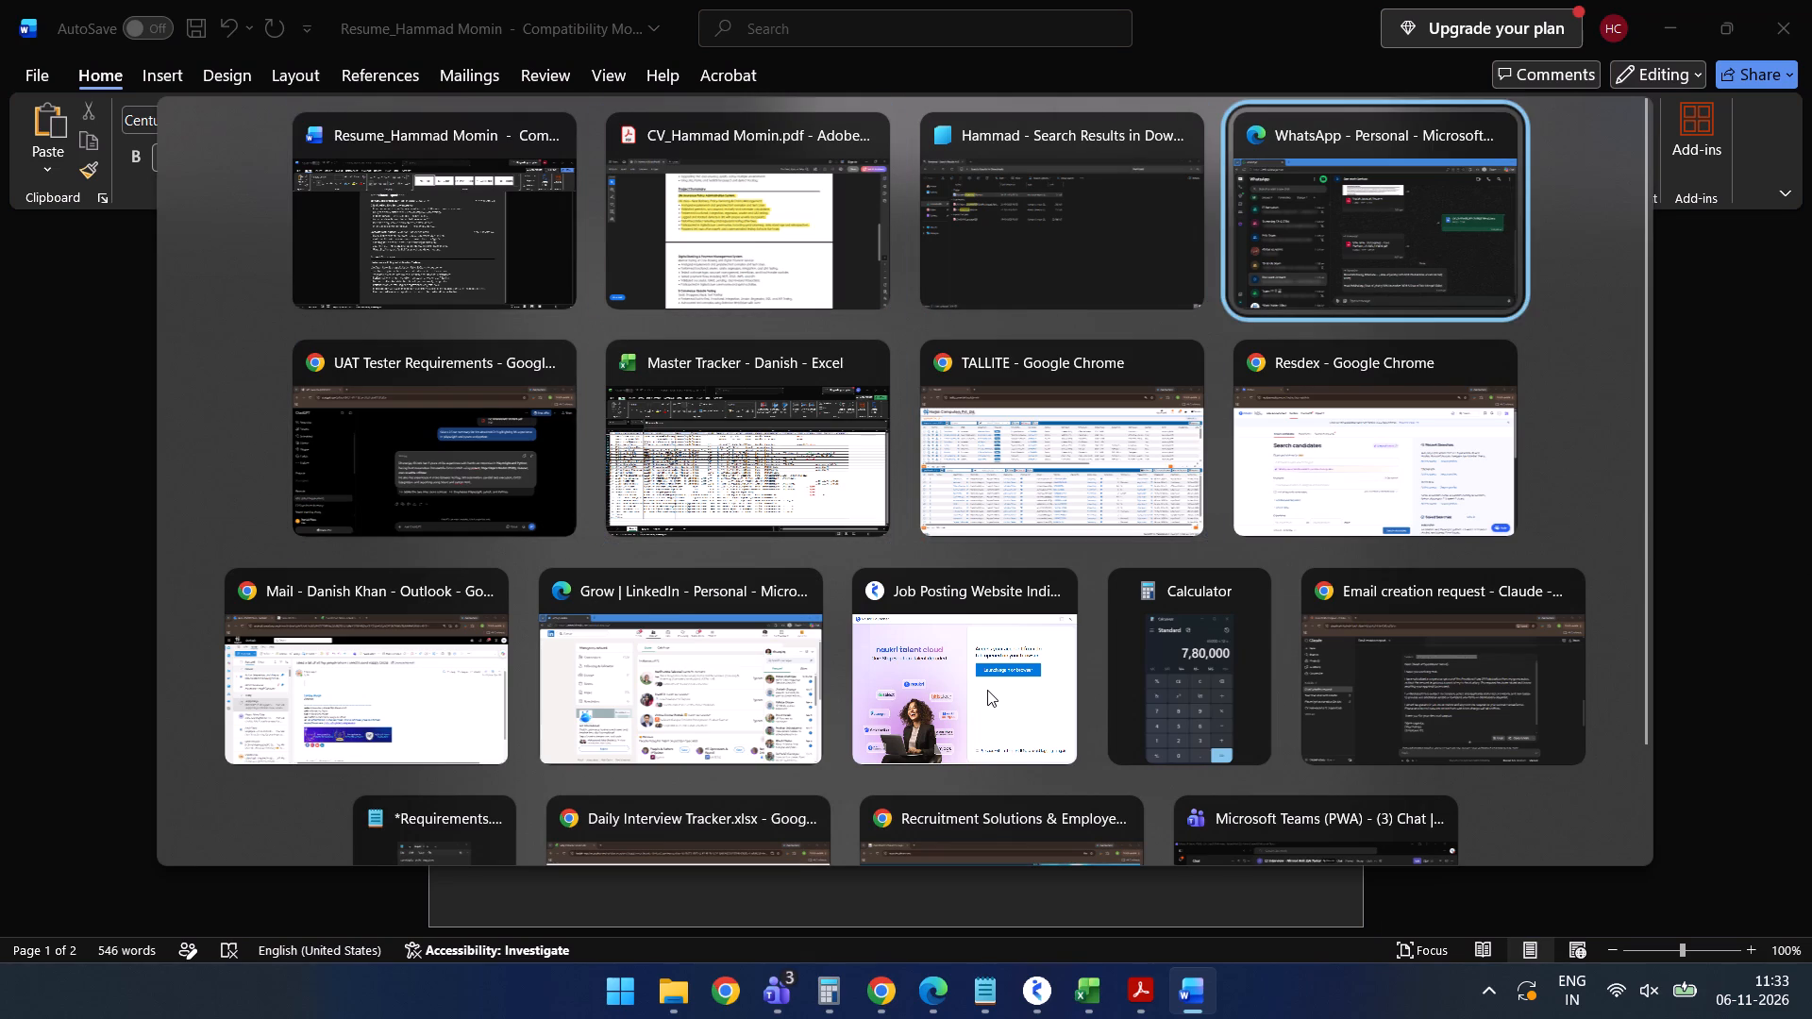
key(alt+Left)
key(alt+Right)
key(alt+Right)
key(alt+Right)
key(alt+Right)
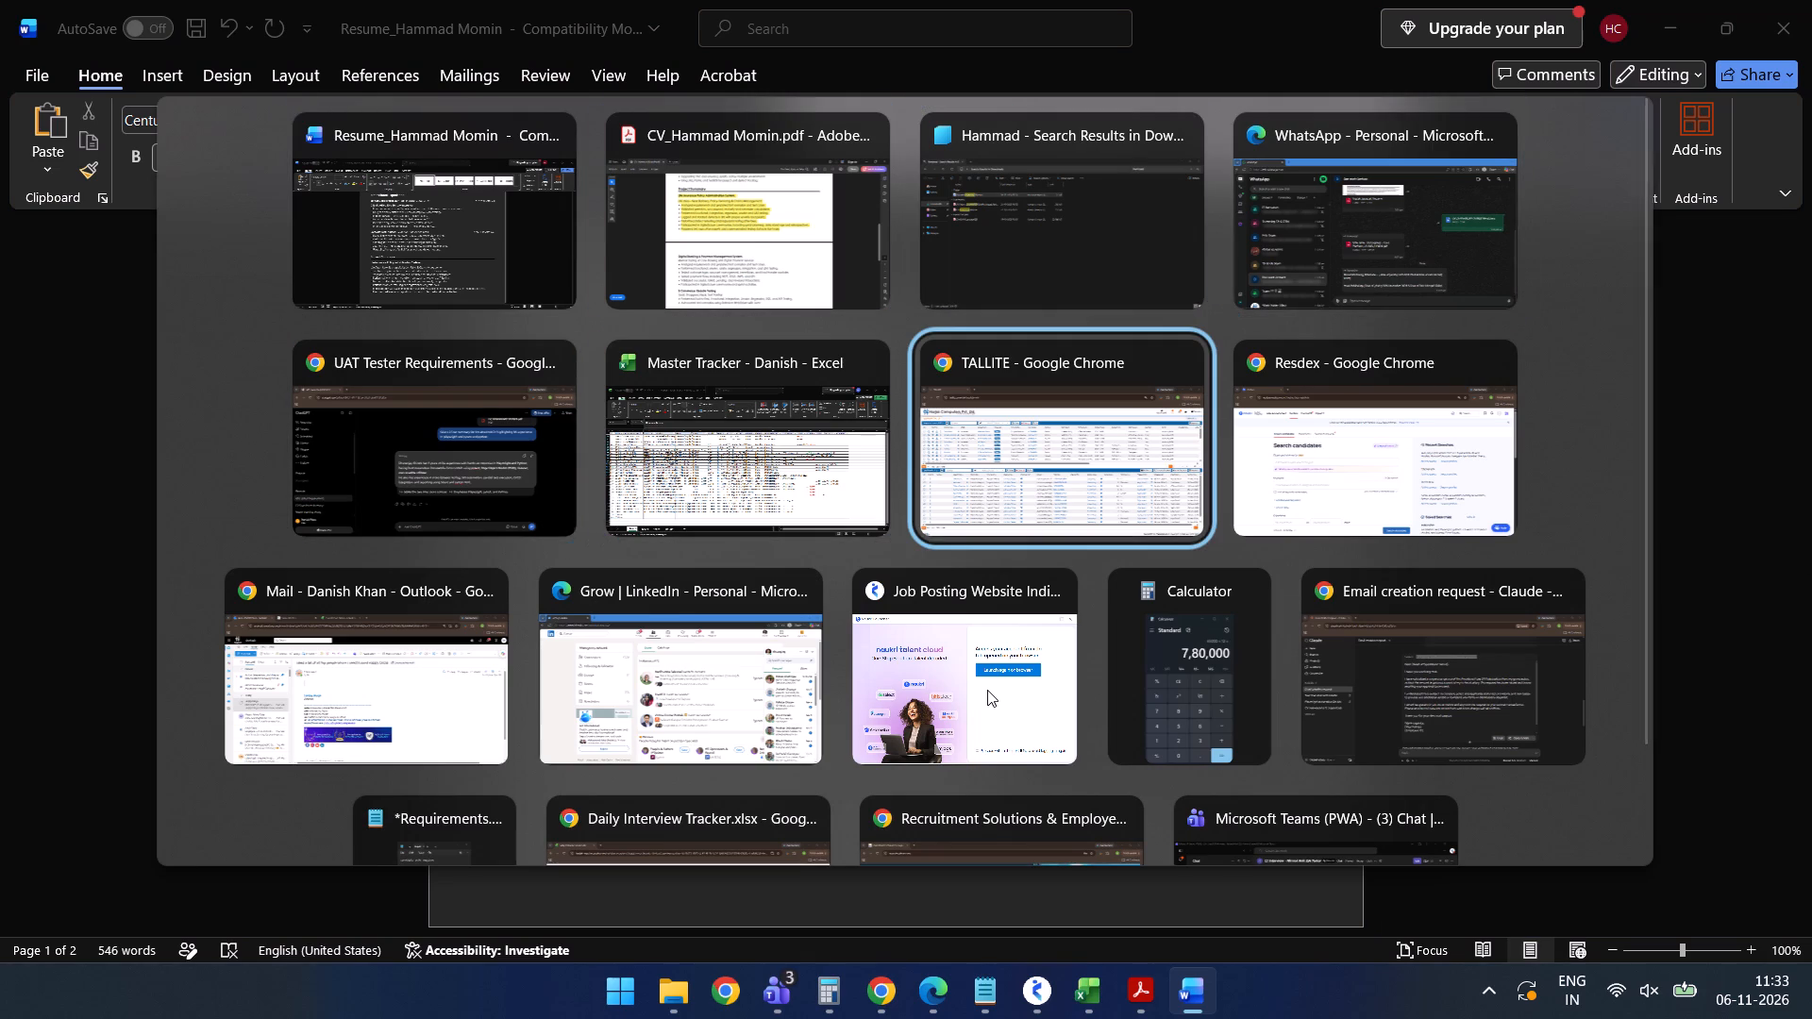
key(ctrl+shift+n)
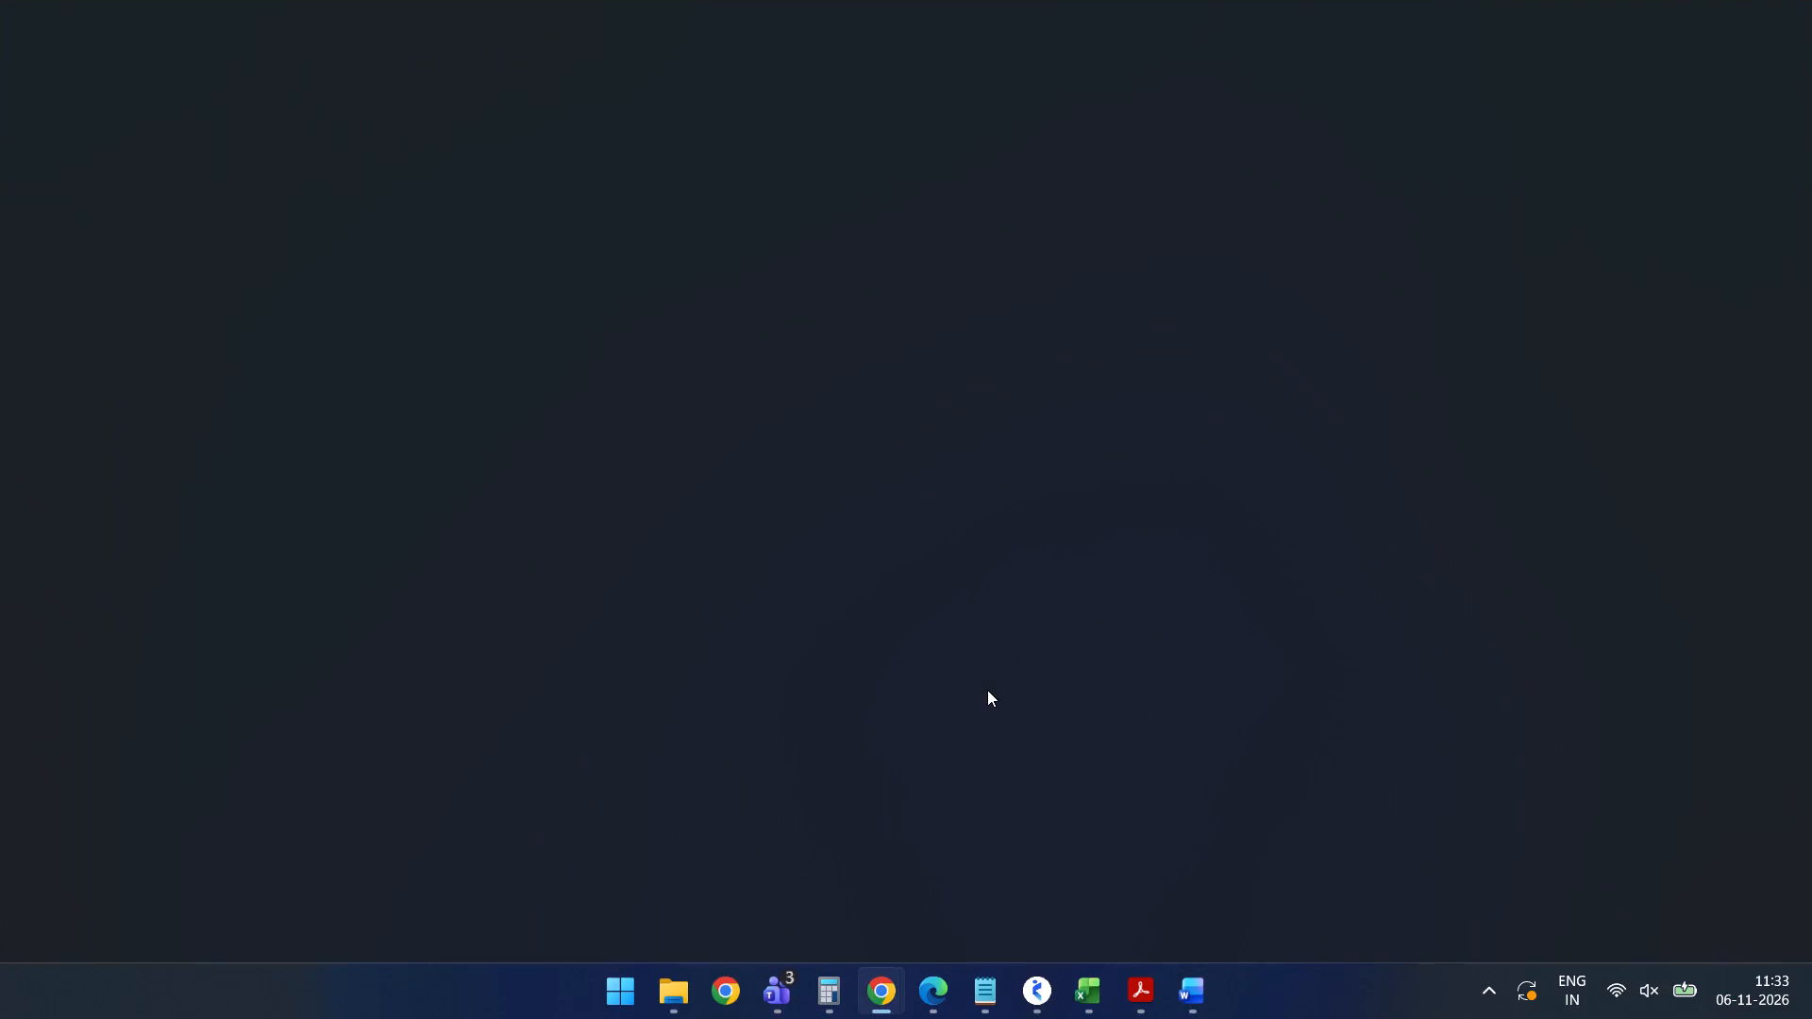
Search Google for "count total experience from".
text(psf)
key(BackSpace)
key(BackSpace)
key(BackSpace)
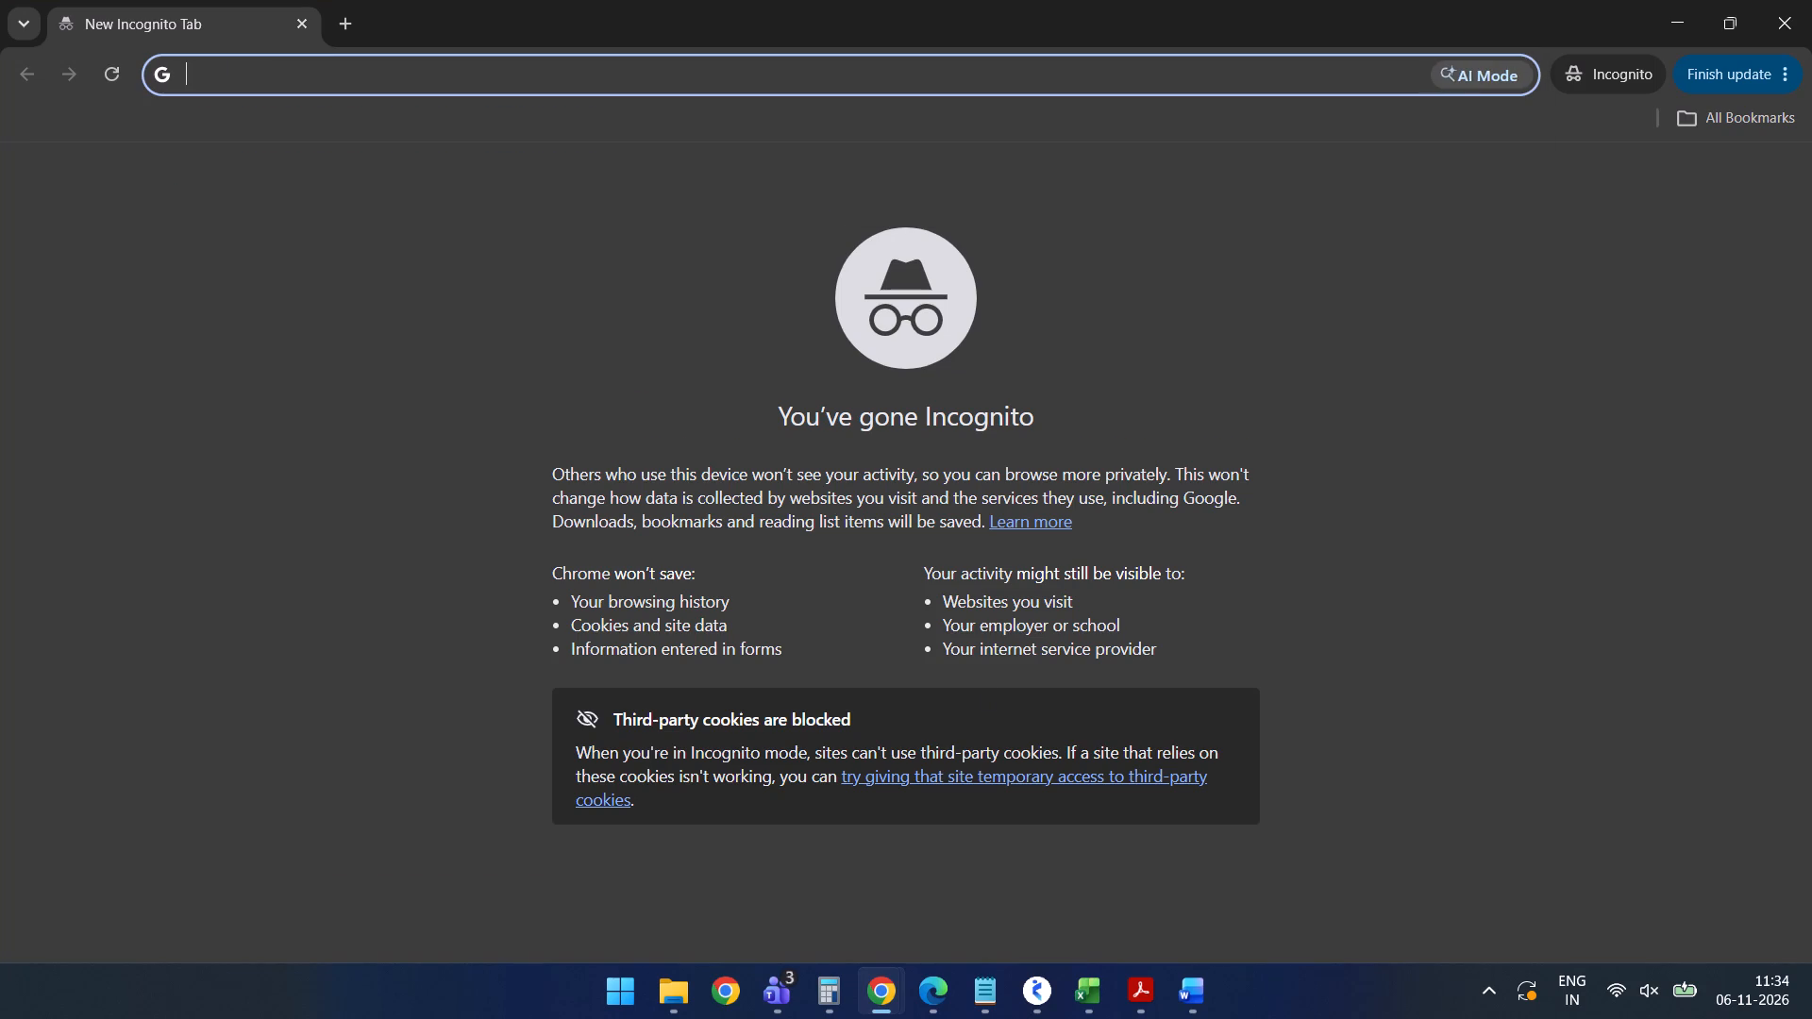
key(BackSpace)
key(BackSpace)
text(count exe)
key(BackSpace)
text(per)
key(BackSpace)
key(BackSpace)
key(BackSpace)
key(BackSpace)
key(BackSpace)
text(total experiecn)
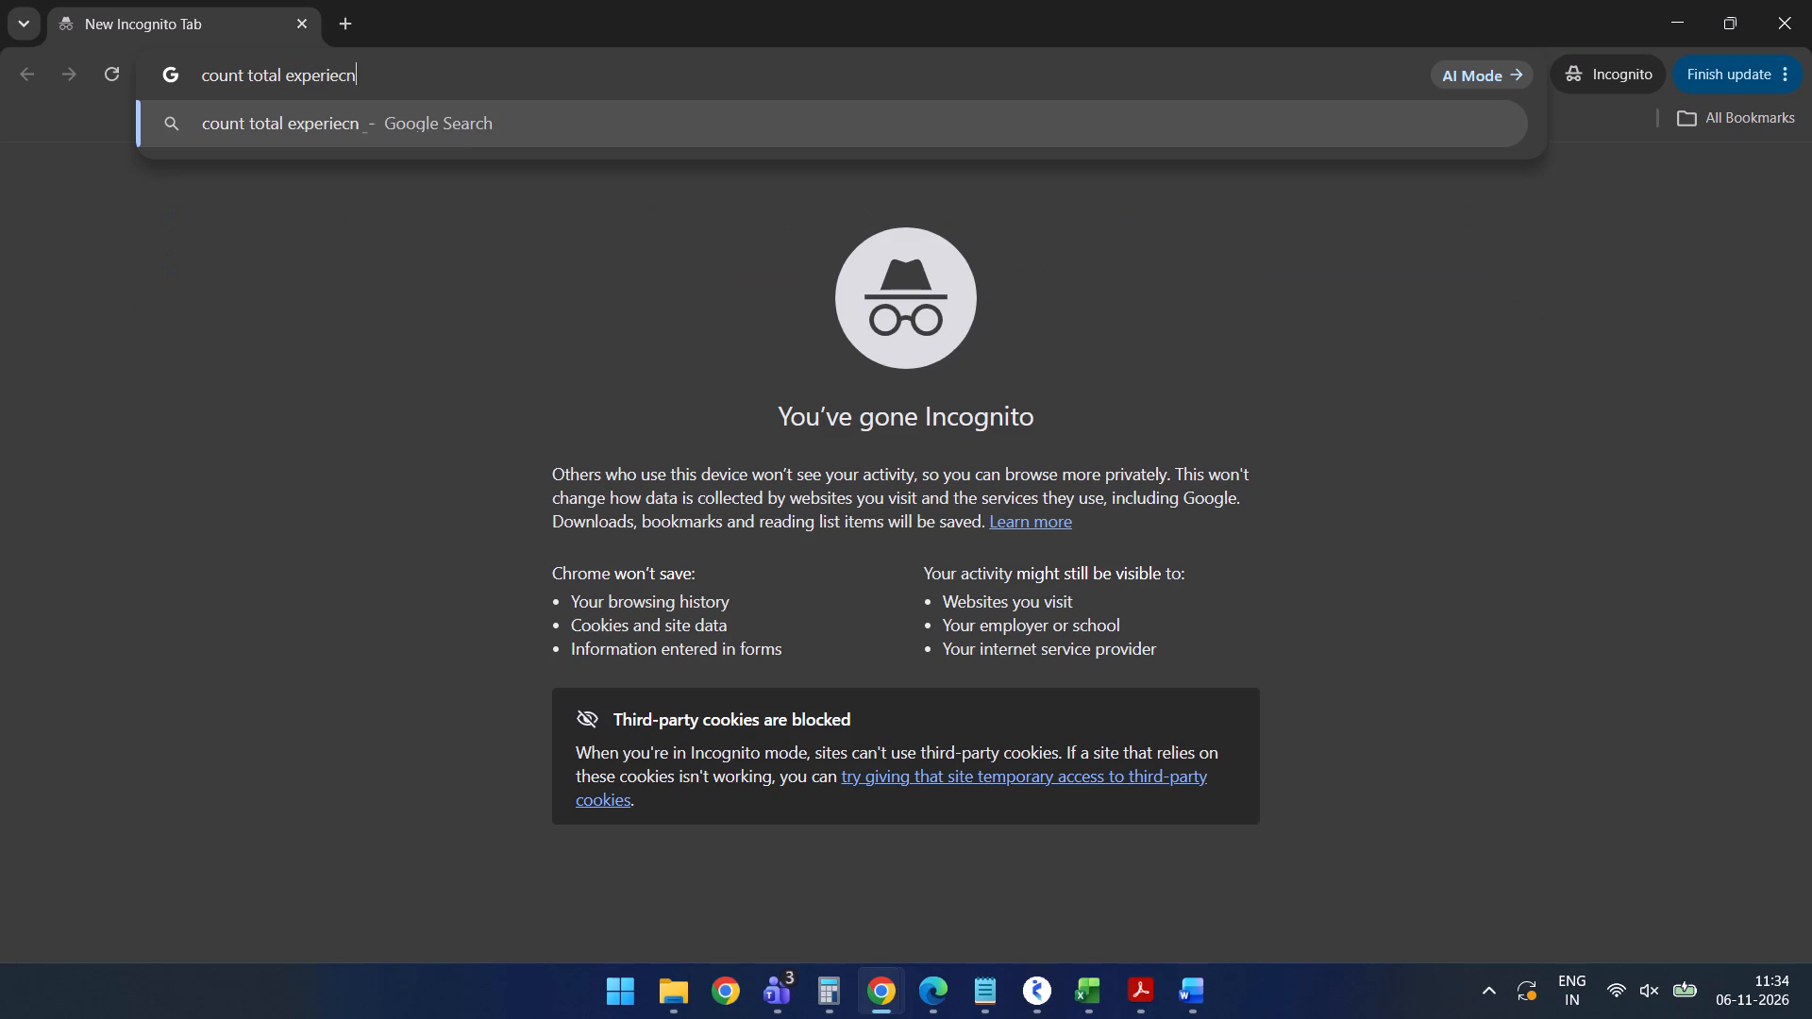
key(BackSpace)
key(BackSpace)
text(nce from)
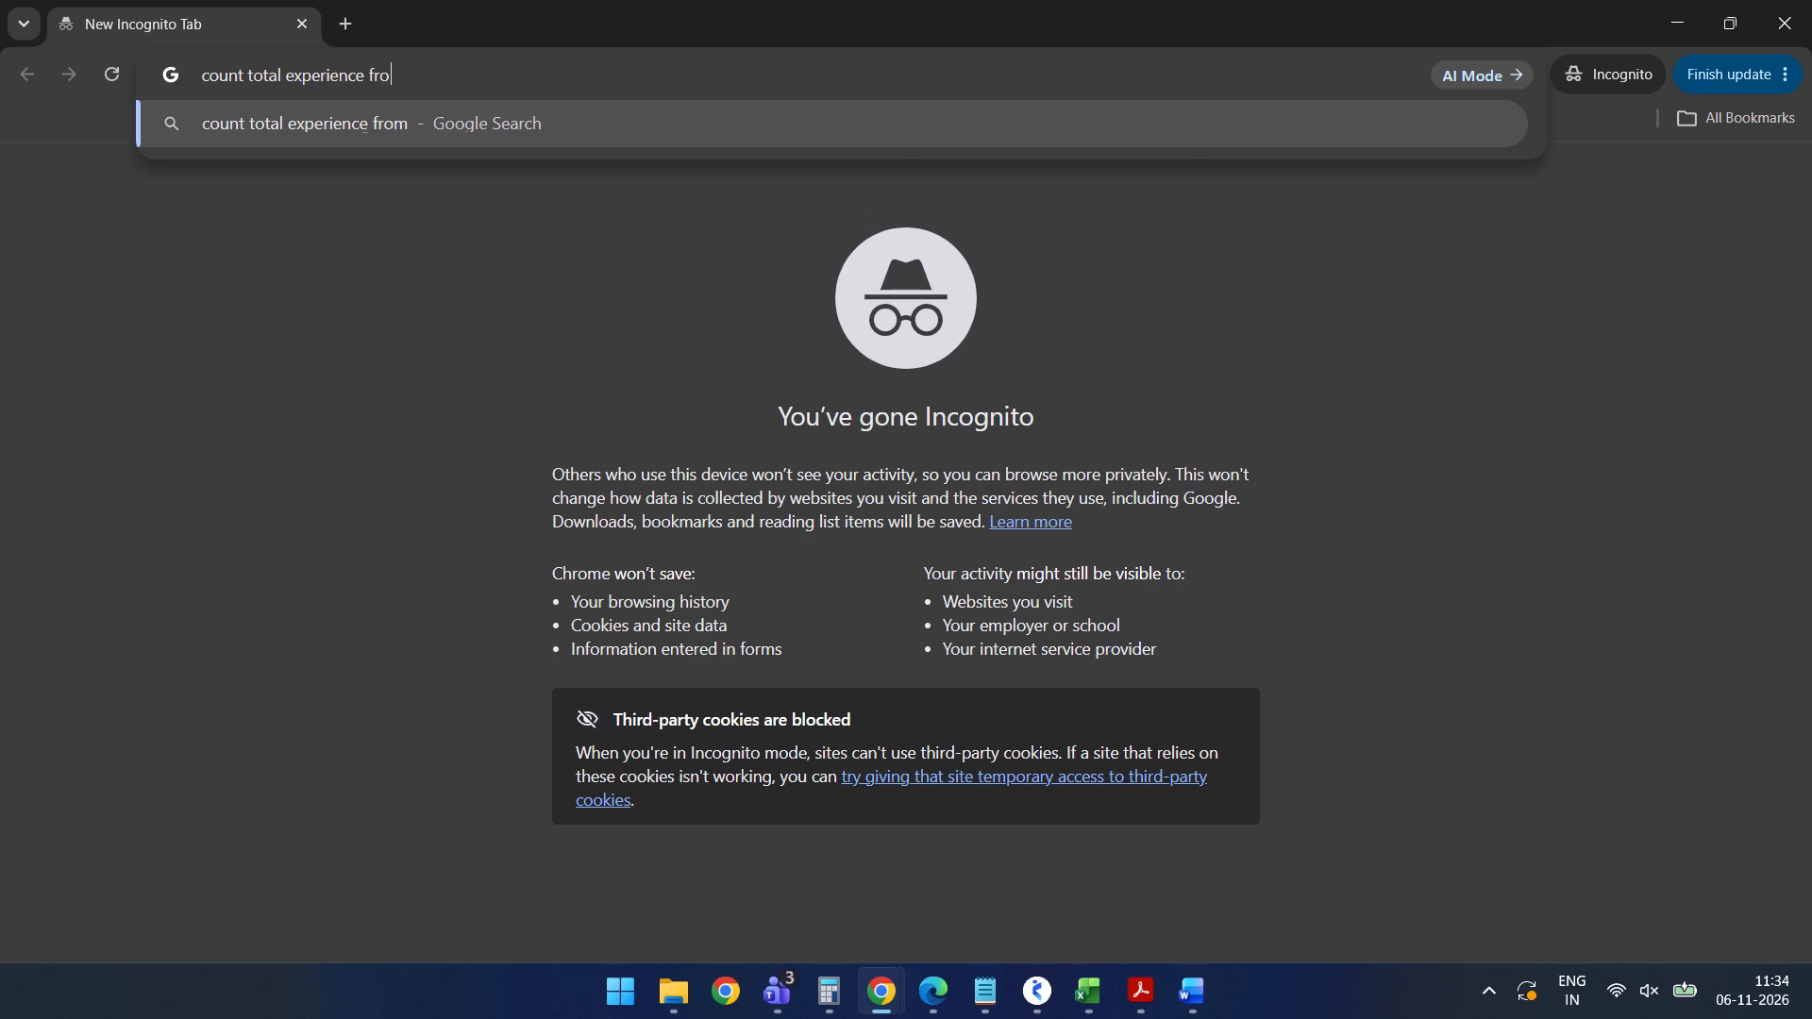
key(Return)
Reopen the Google query for extension after "from" and switch back to the resume in Word to check the employment dates.
click(661, 203)
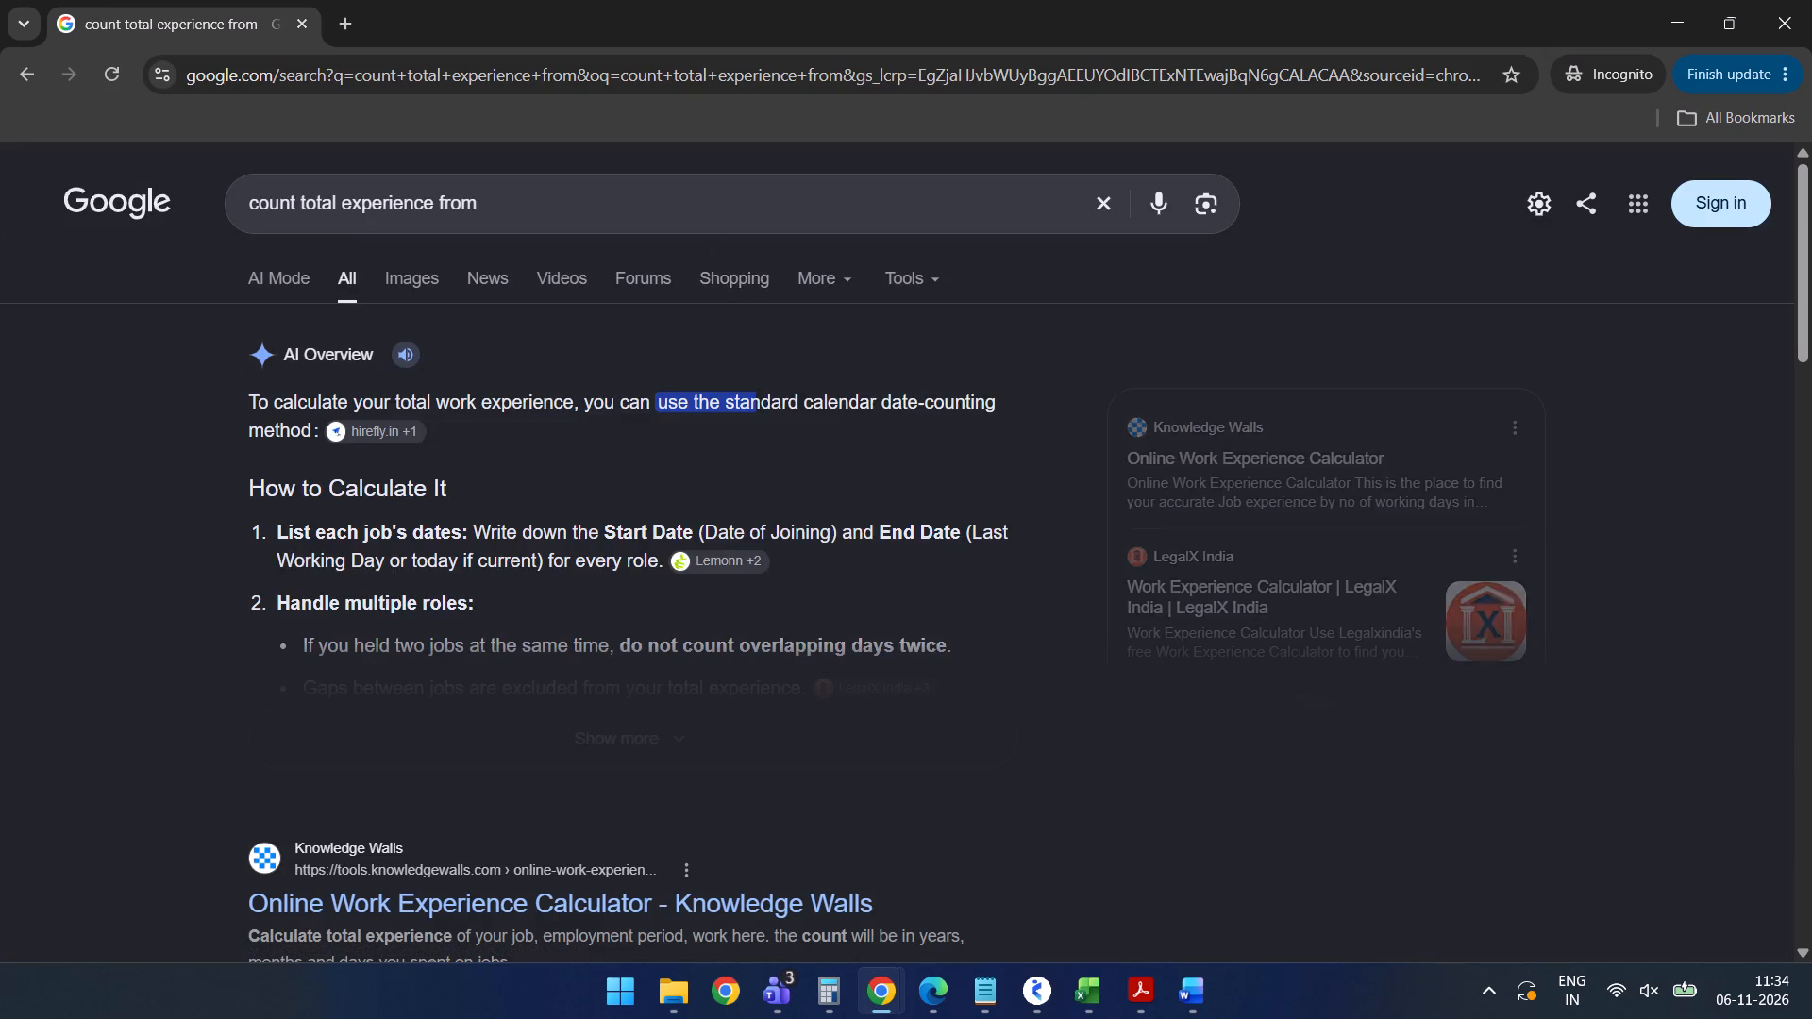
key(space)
key(alt+Tab)
key(alt+Left)
key(alt+Right)
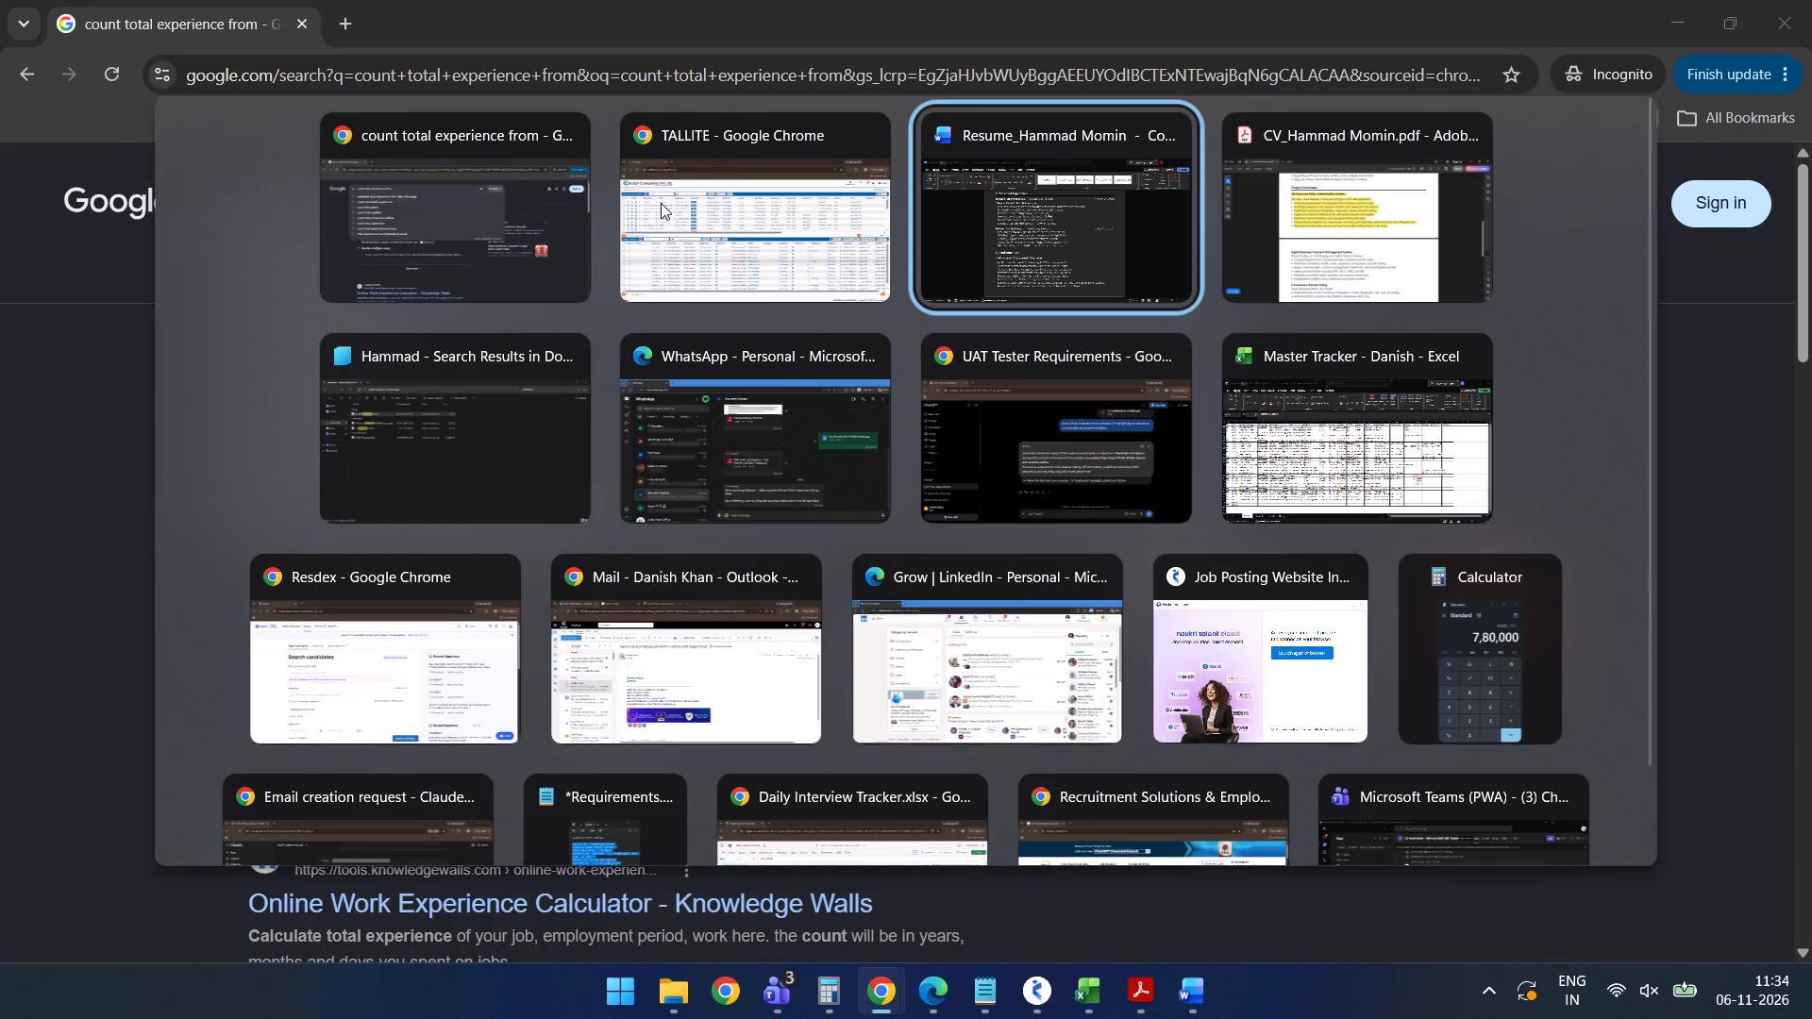
Copy the Word Publishing Services date range from the resume into the Google query "count total experience from", followed by "and".
triple_click(1186, 259)
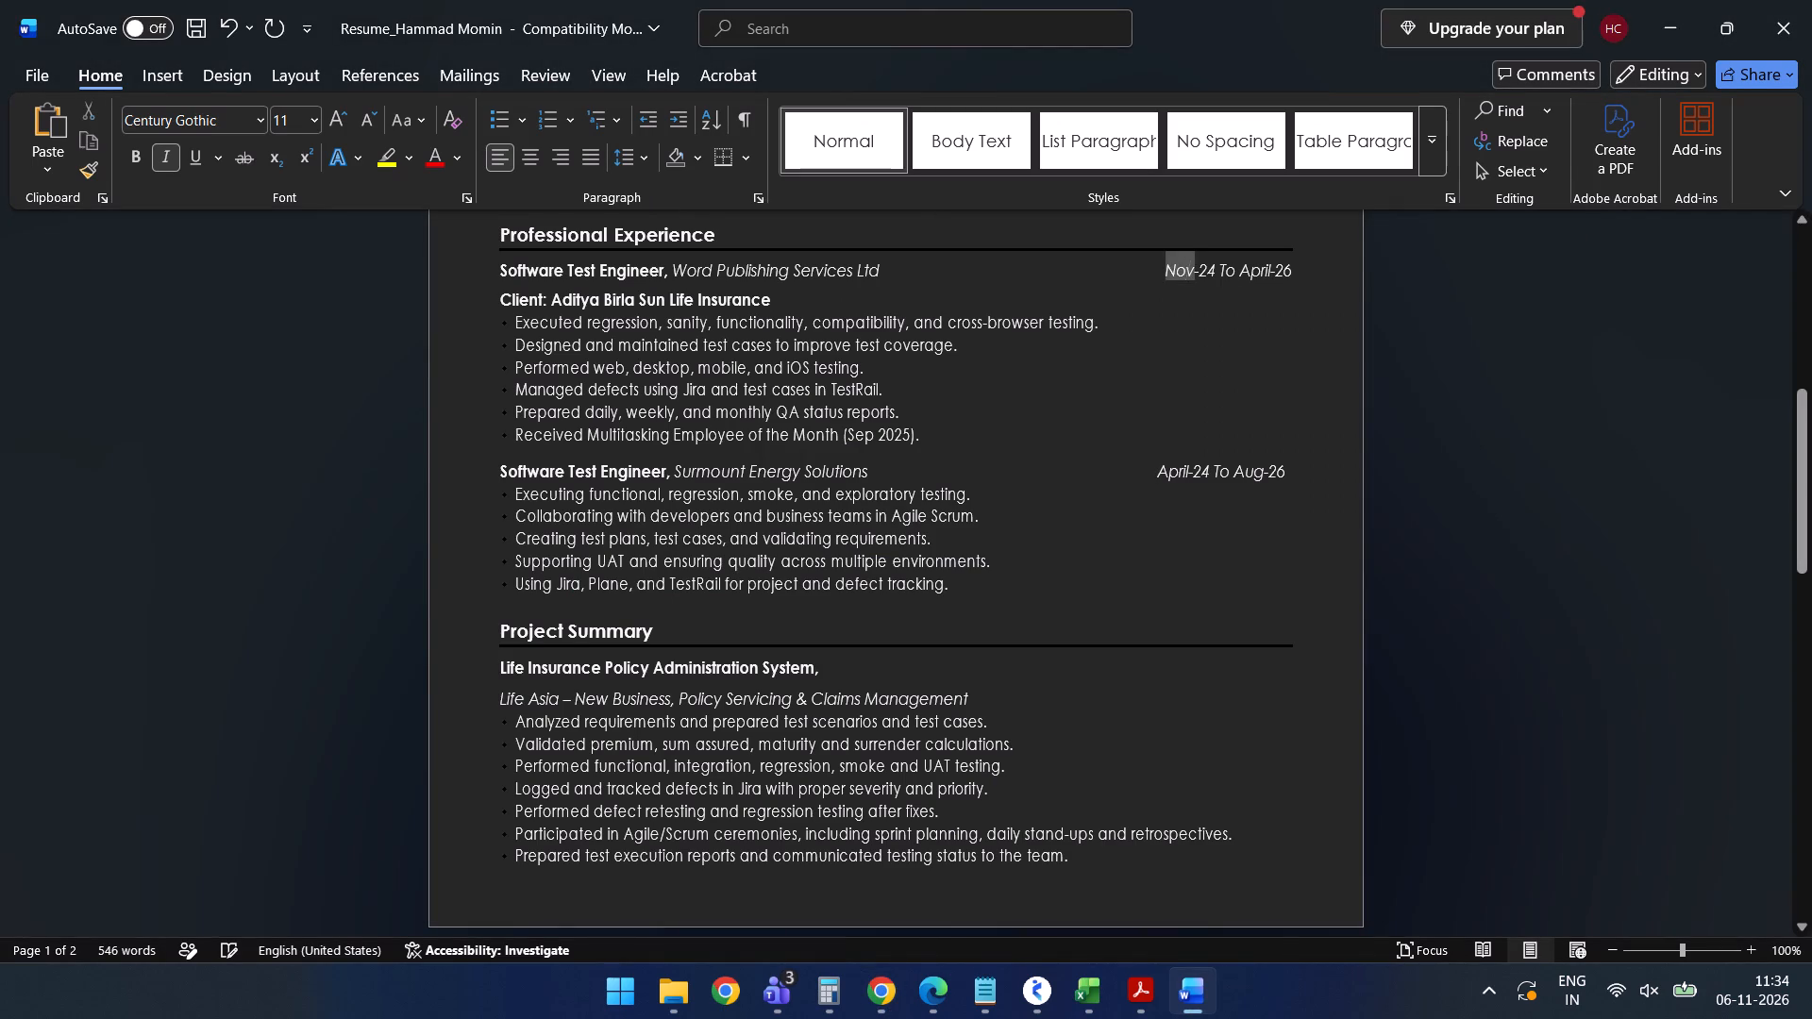
double_click(1186, 259)
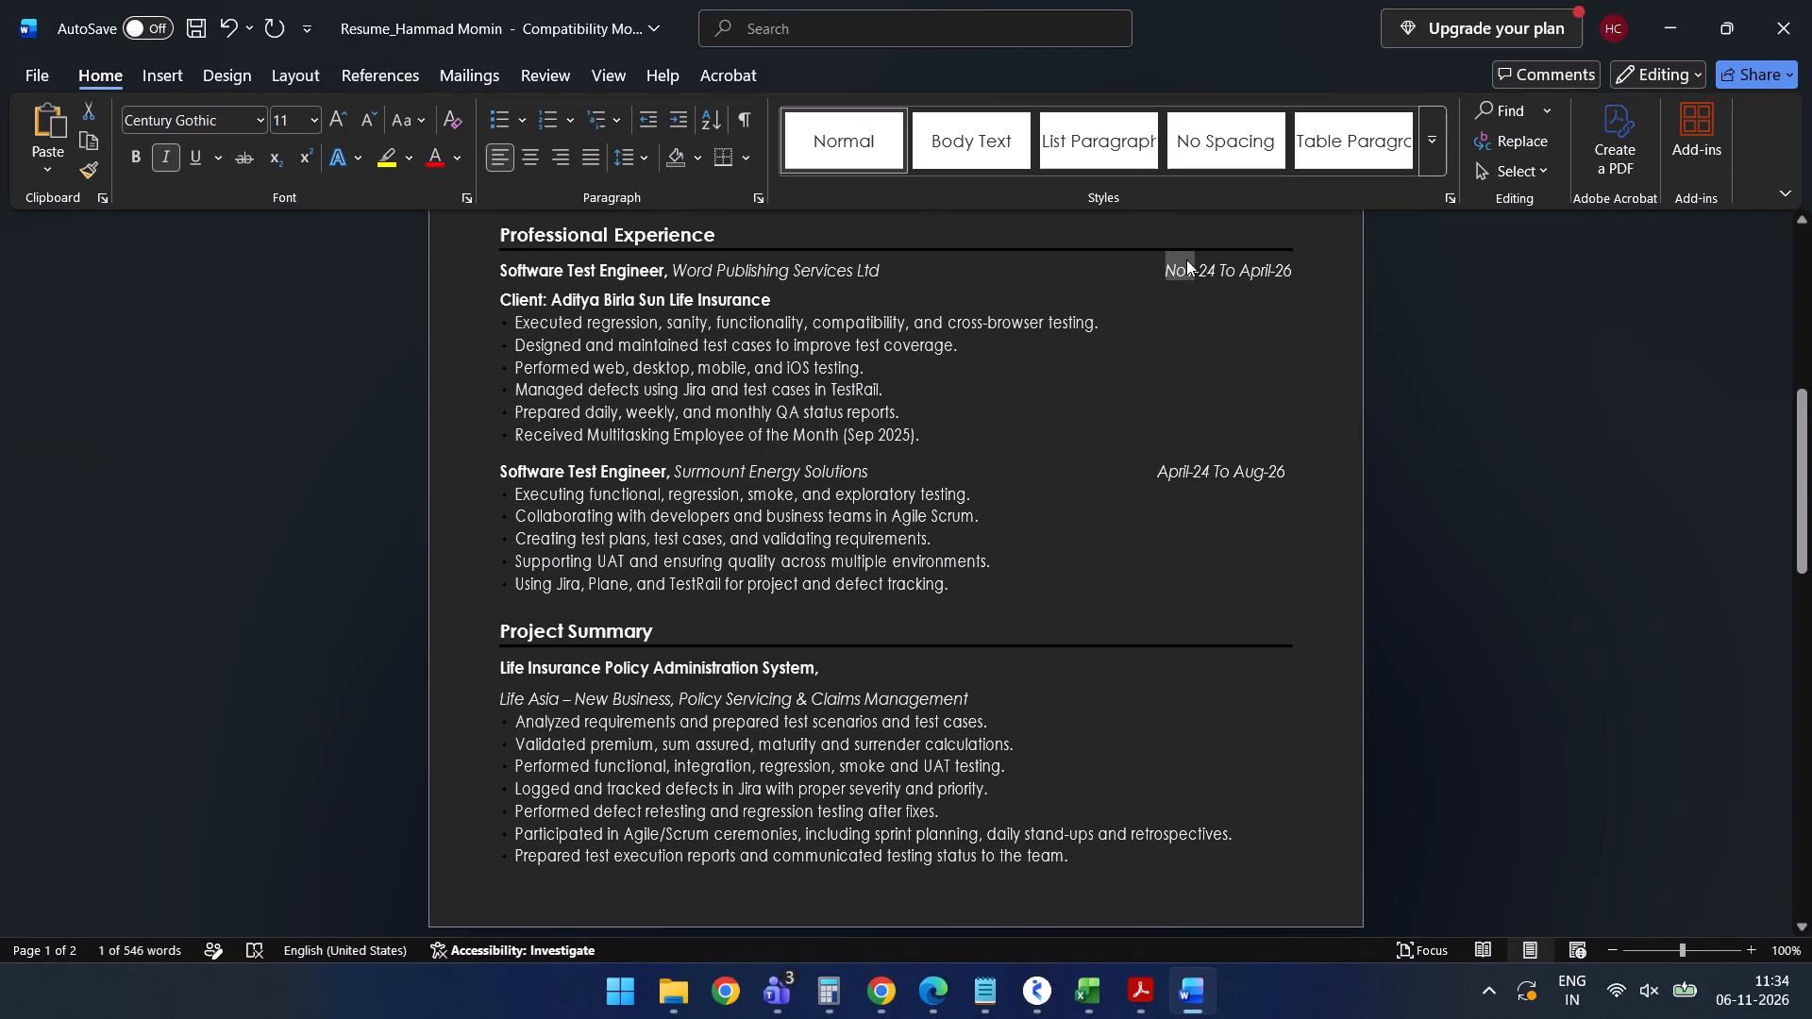
key(shift+Right)
key(shift+Right)
key(shift+Right)
key(shift+Right)
key(shift+Right)
key(shift+Right)
key(shift+Right)
key(shift+Right)
key(shift+Right)
key(shift+Right)
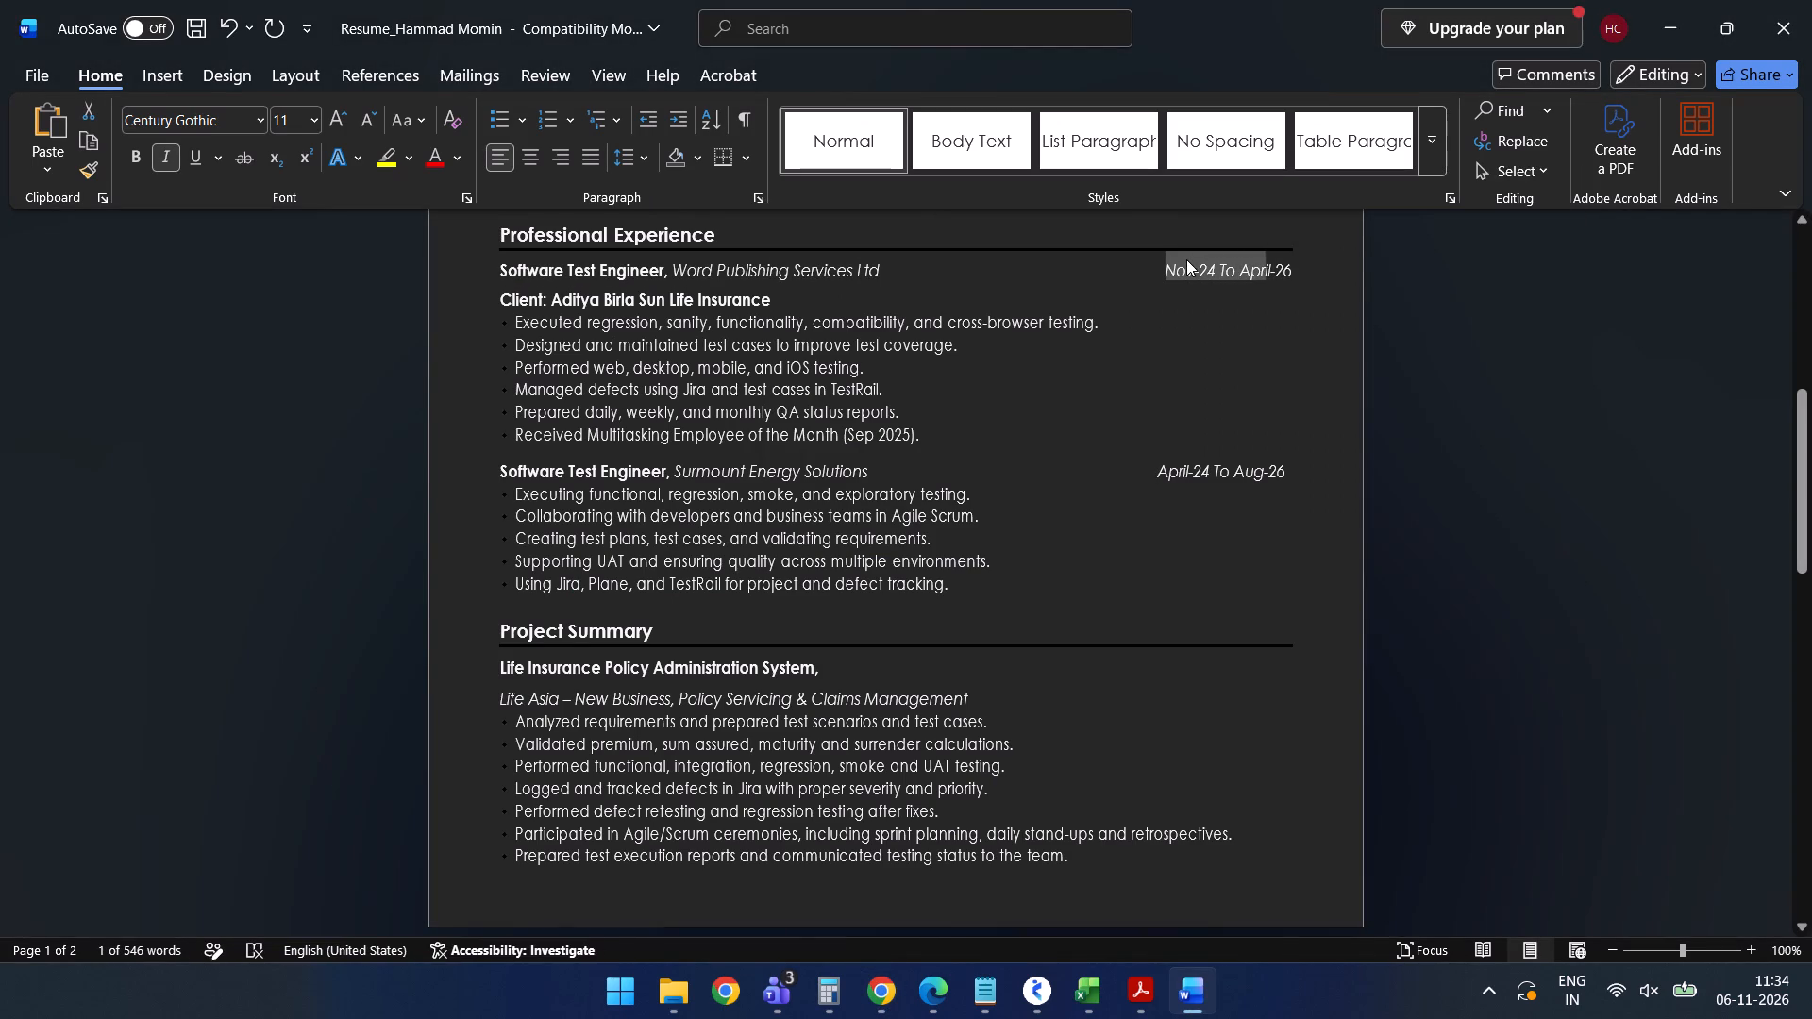
key(shift+Right)
key(shift+Right)
key(shift+Right)
key(shift+Right)
key(shift+Right)
key(ctrl+c)
key(alt+Tab)
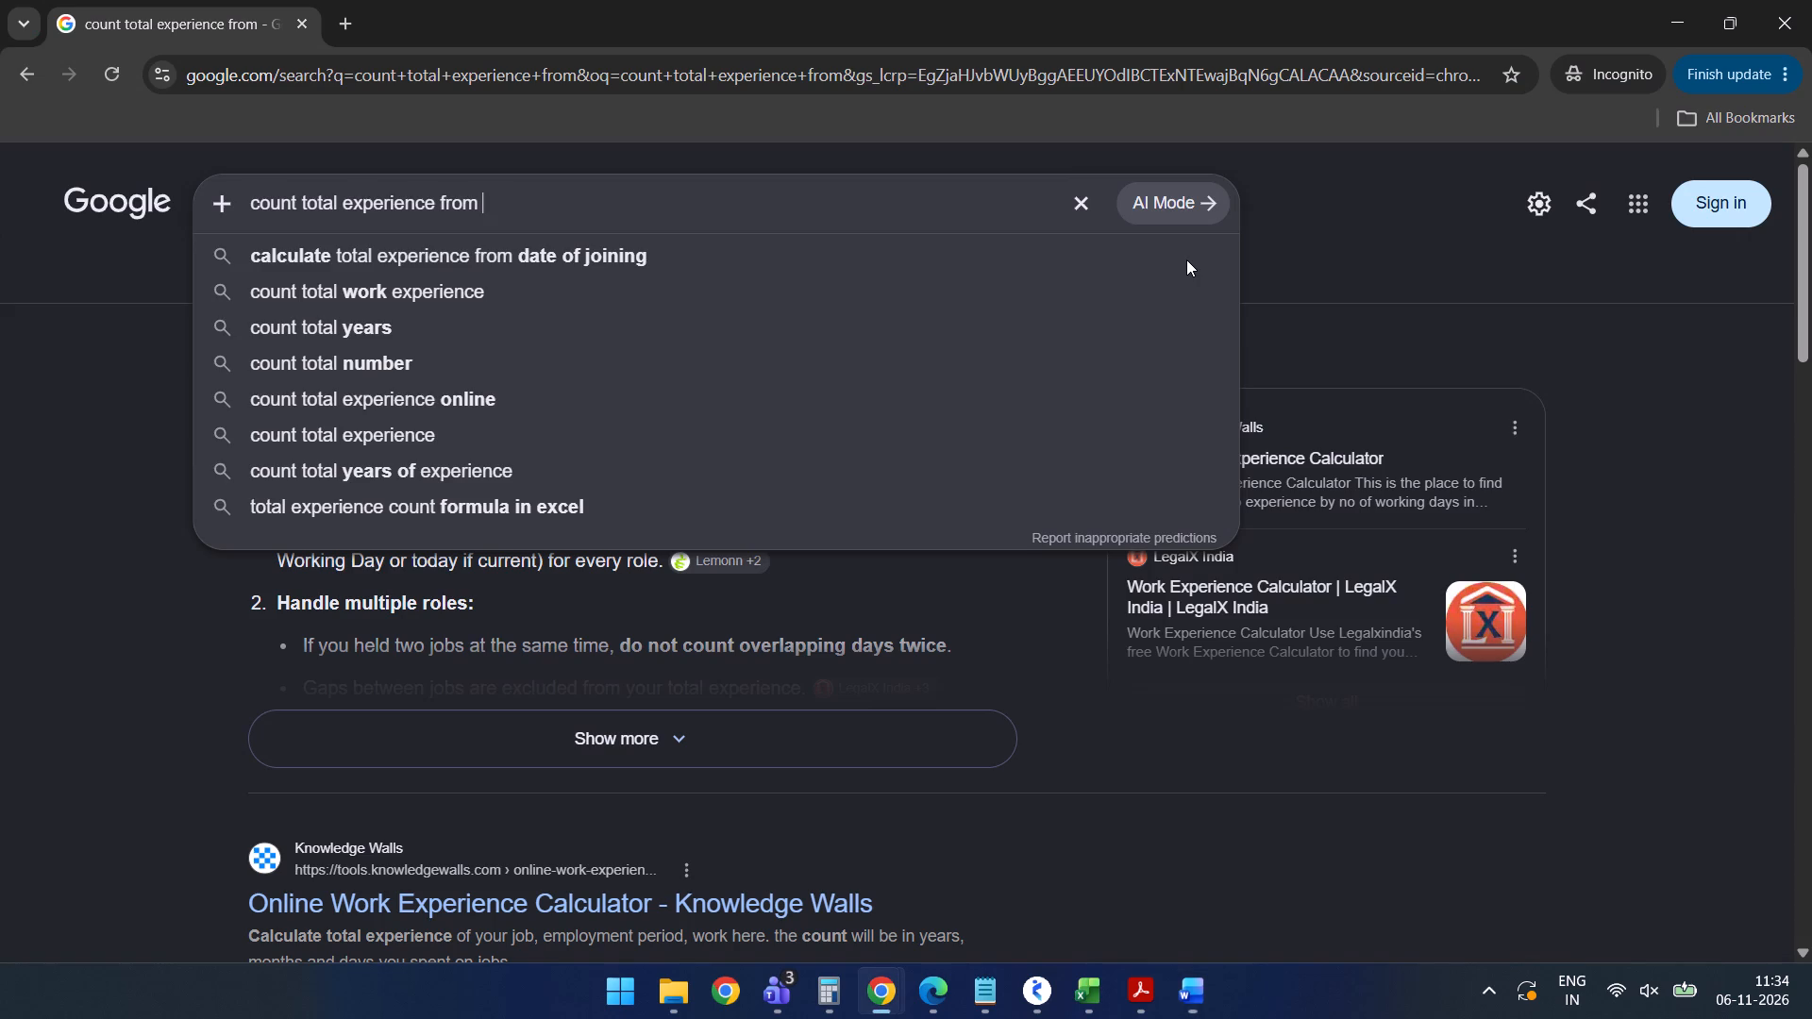
key(ctrl+v)
key(space)
text(and)
key(space)
Back in the Word resume, delete the trailing space after Aug-26 in the Surmount Energy Solutions date range.
key(alt+Tab)
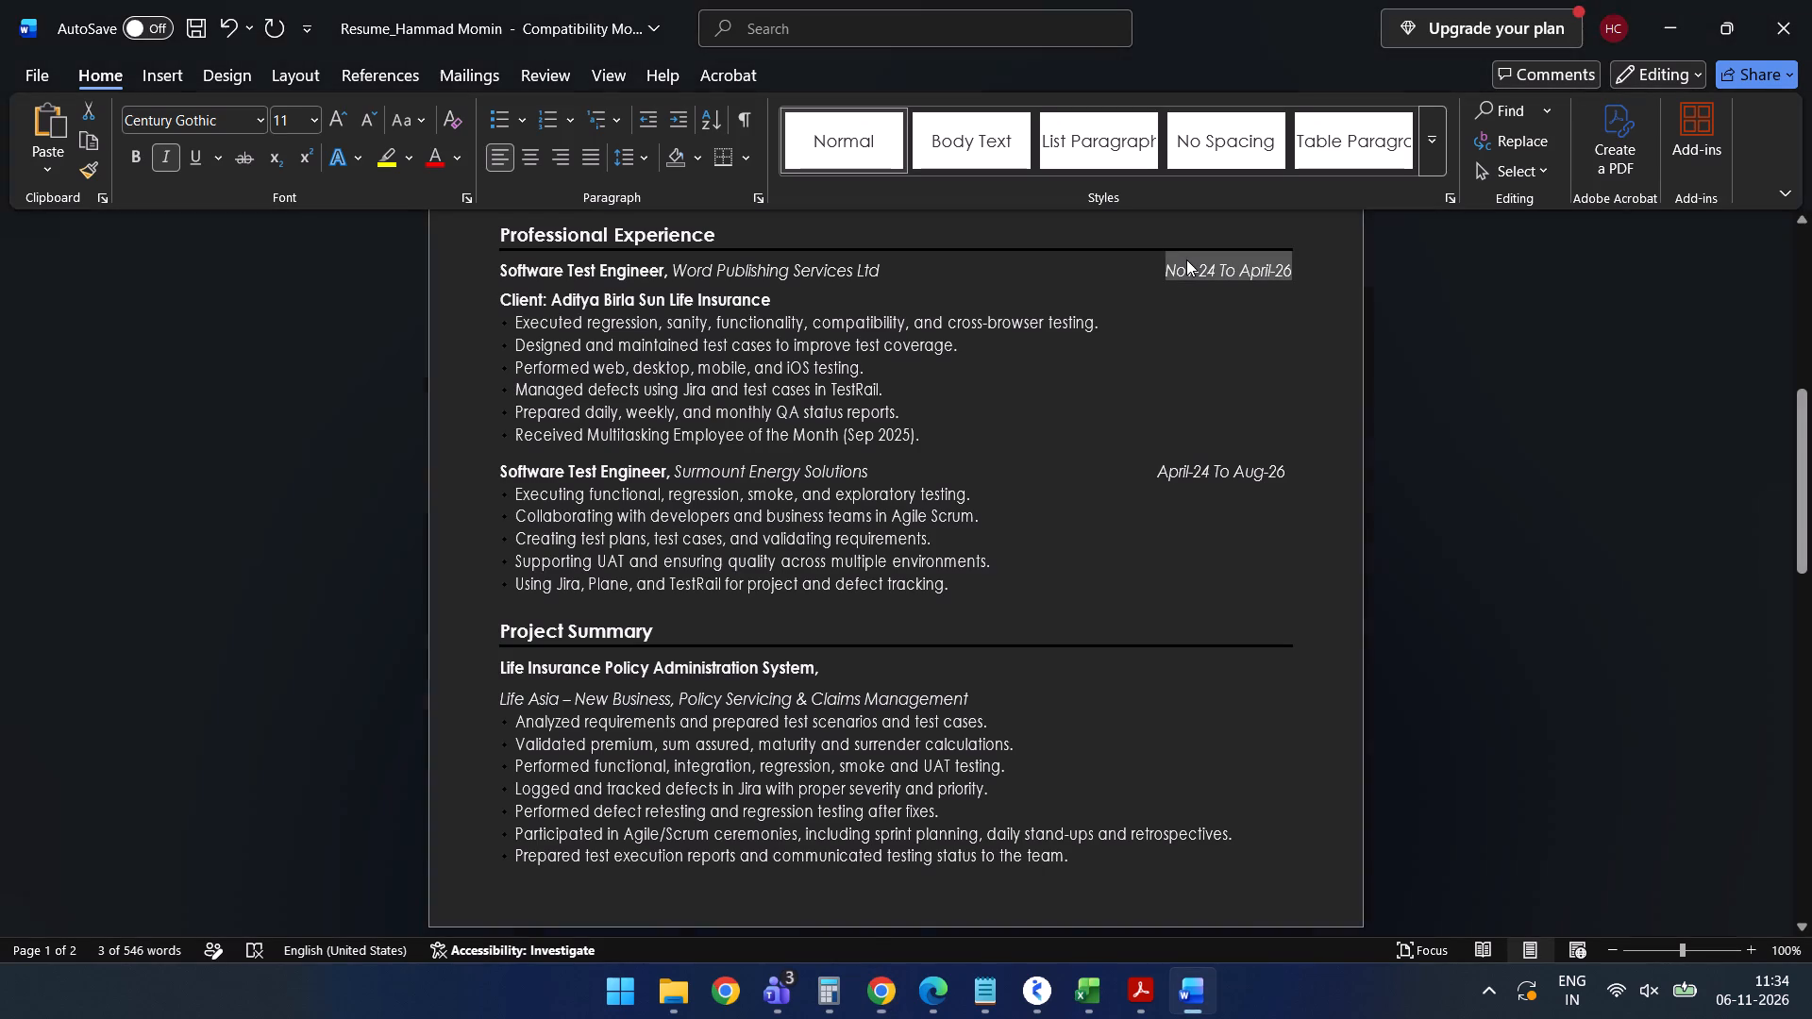
key(Down)
key(Down)
key(Down)
key(Down)
key(Down)
key(Down)
key(Down)
key(Down)
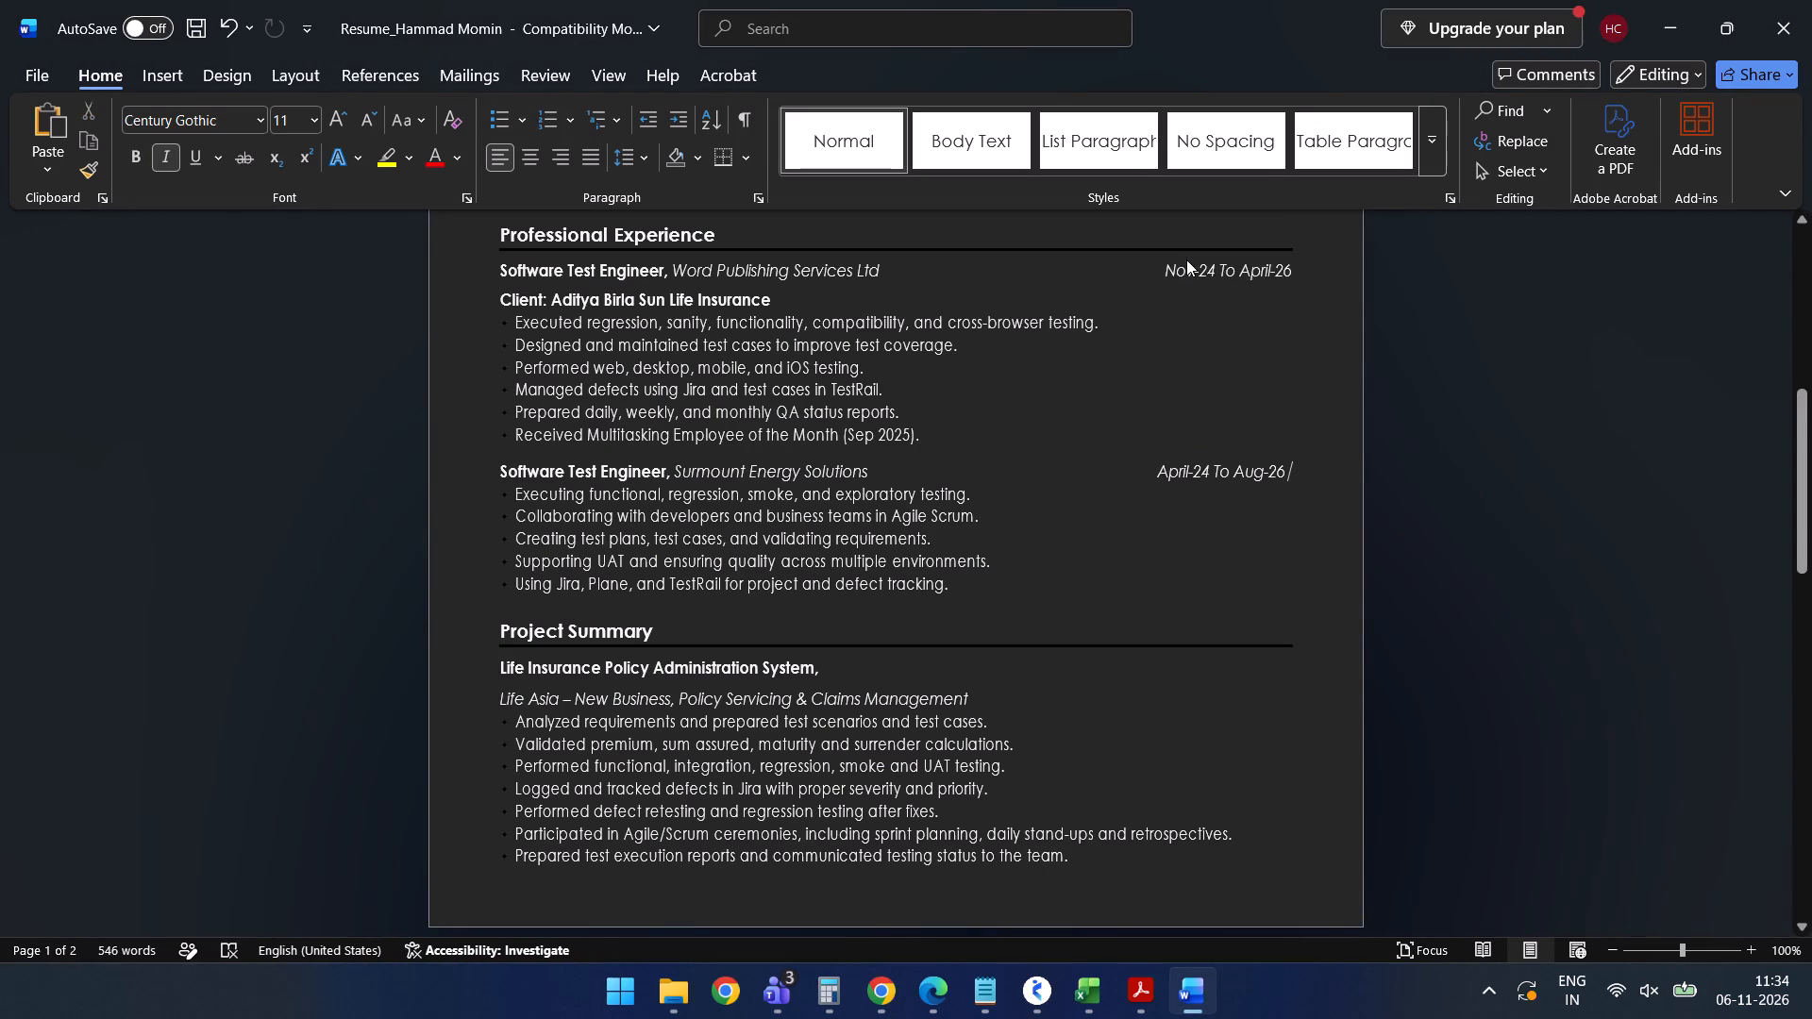
key(shift+Left)
key(Right)
key(BackSpace)
Copy the Surmount Energy Solutions date range to the end of the Google query and search for the combined total experience.
key(shift+Left)
key(shift+Left)
key(shift+Left)
key(shift+Left)
key(shift+Left)
key(shift+Left)
key(shift+Left)
key(shift+Left)
key(shift+Left)
key(shift+Left)
key(shift+Left)
key(shift+Left)
key(shift+Left)
key(shift+Left)
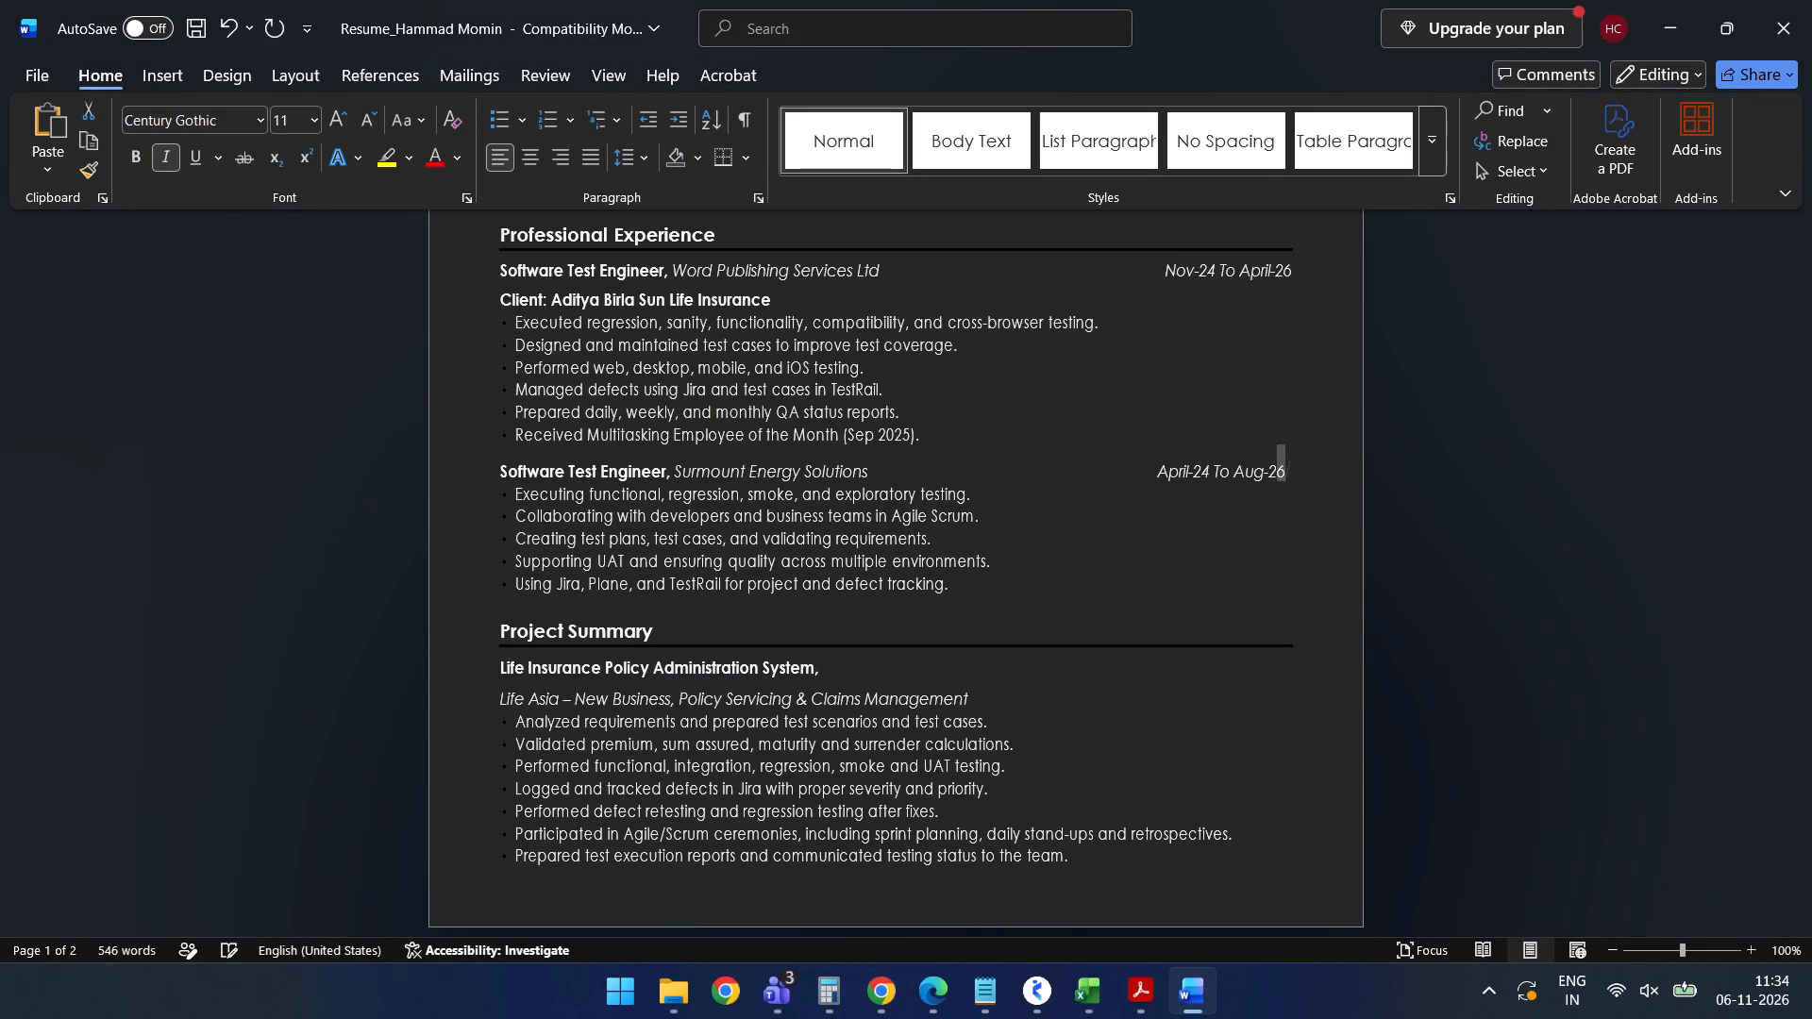
key(shift+Left)
key(shift+Left)
key(shift+Left)
key(shift+Left)
key(ctrl+c)
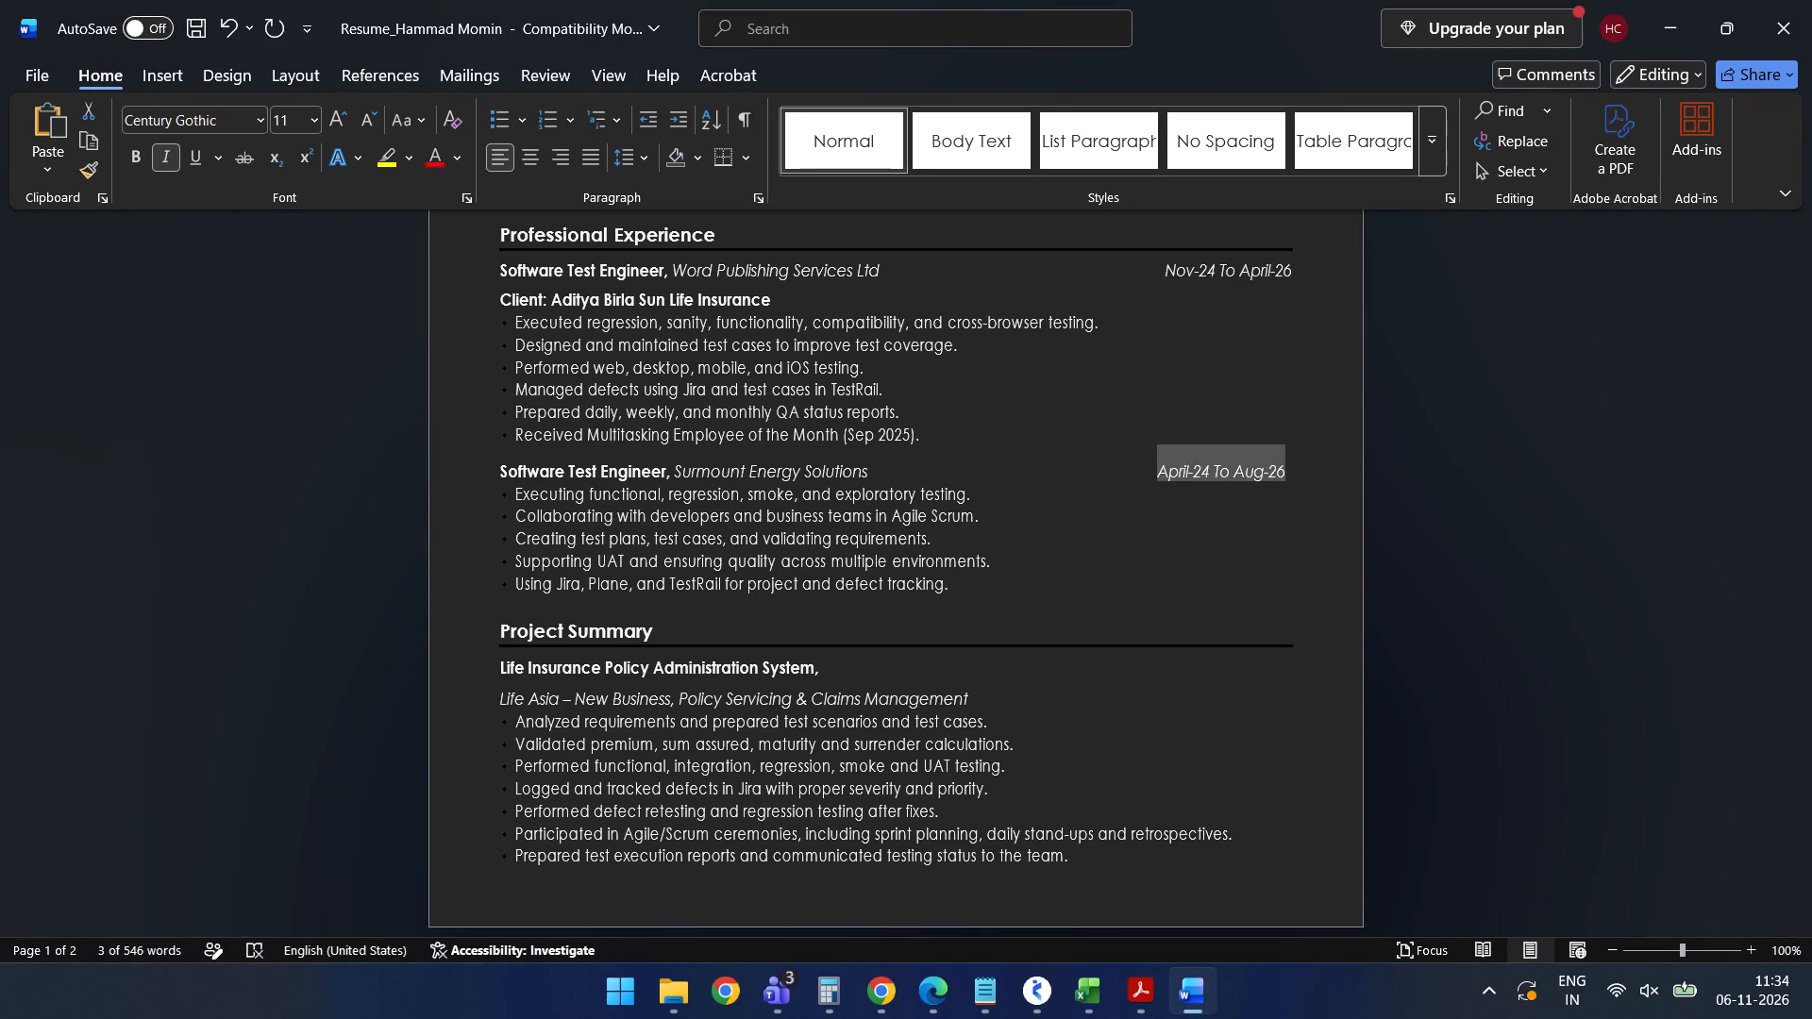
key(alt+Tab)
key(ctrl+v)
key(Return)
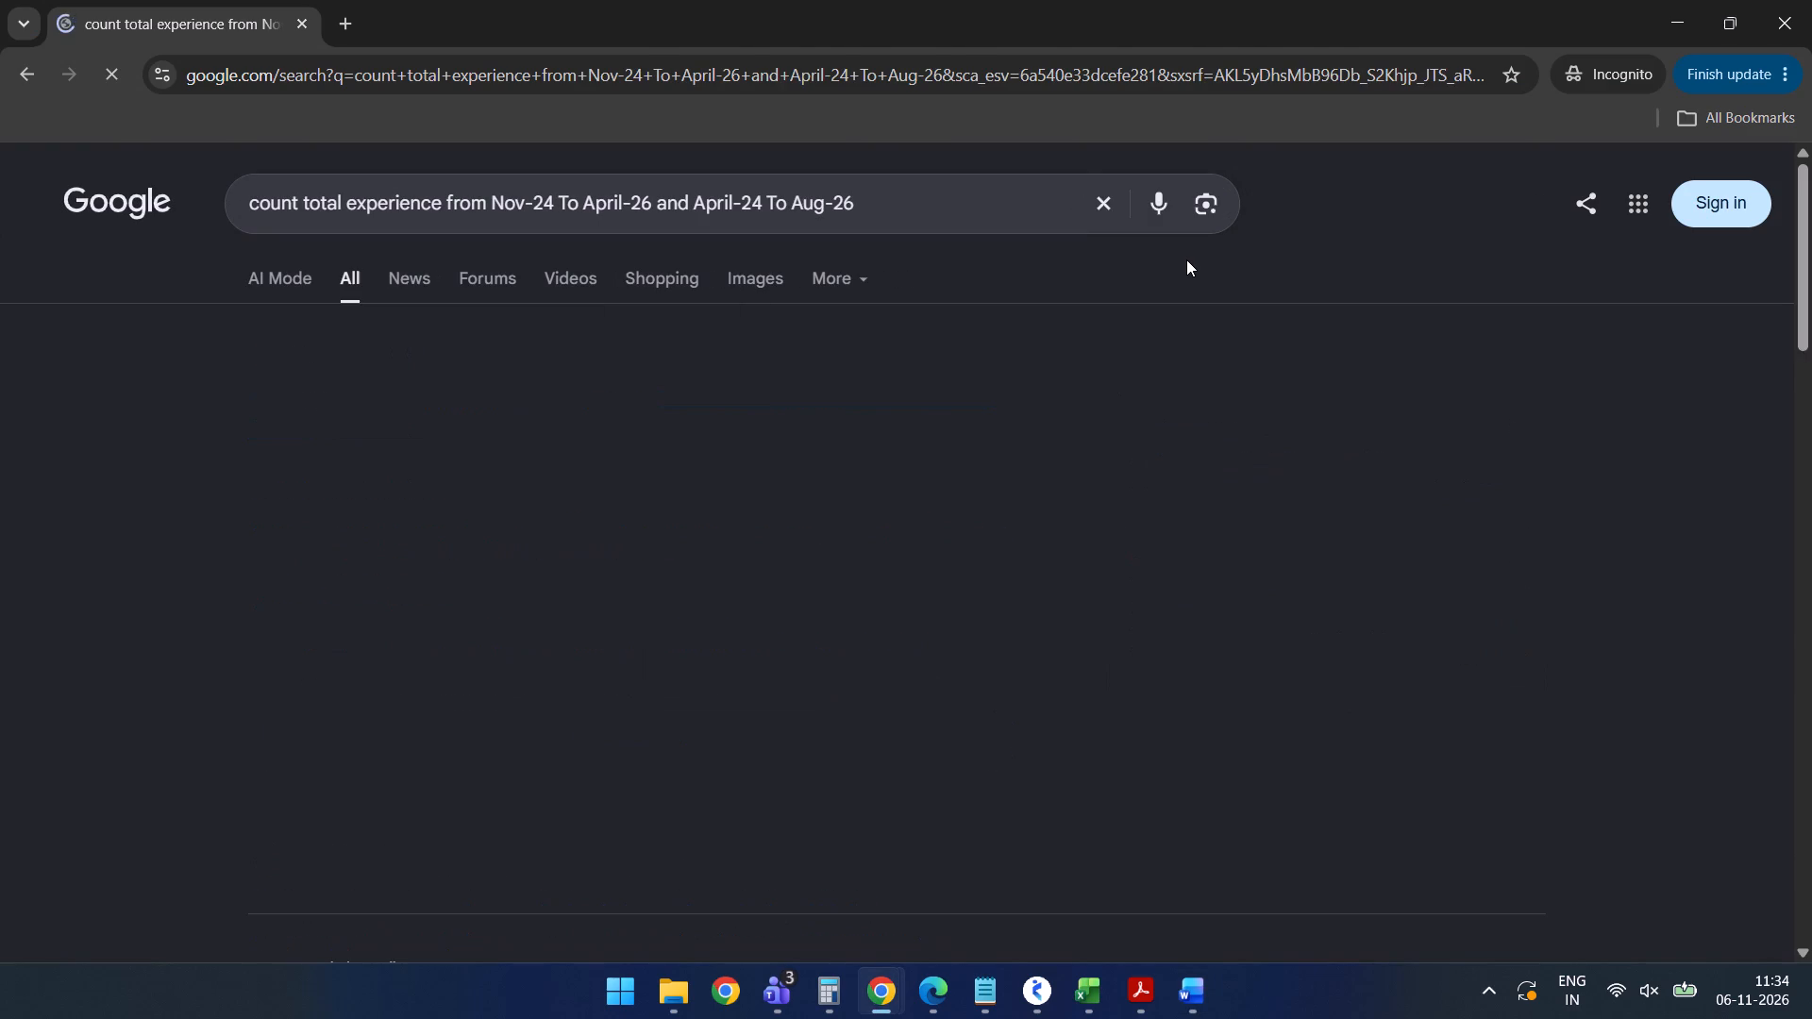
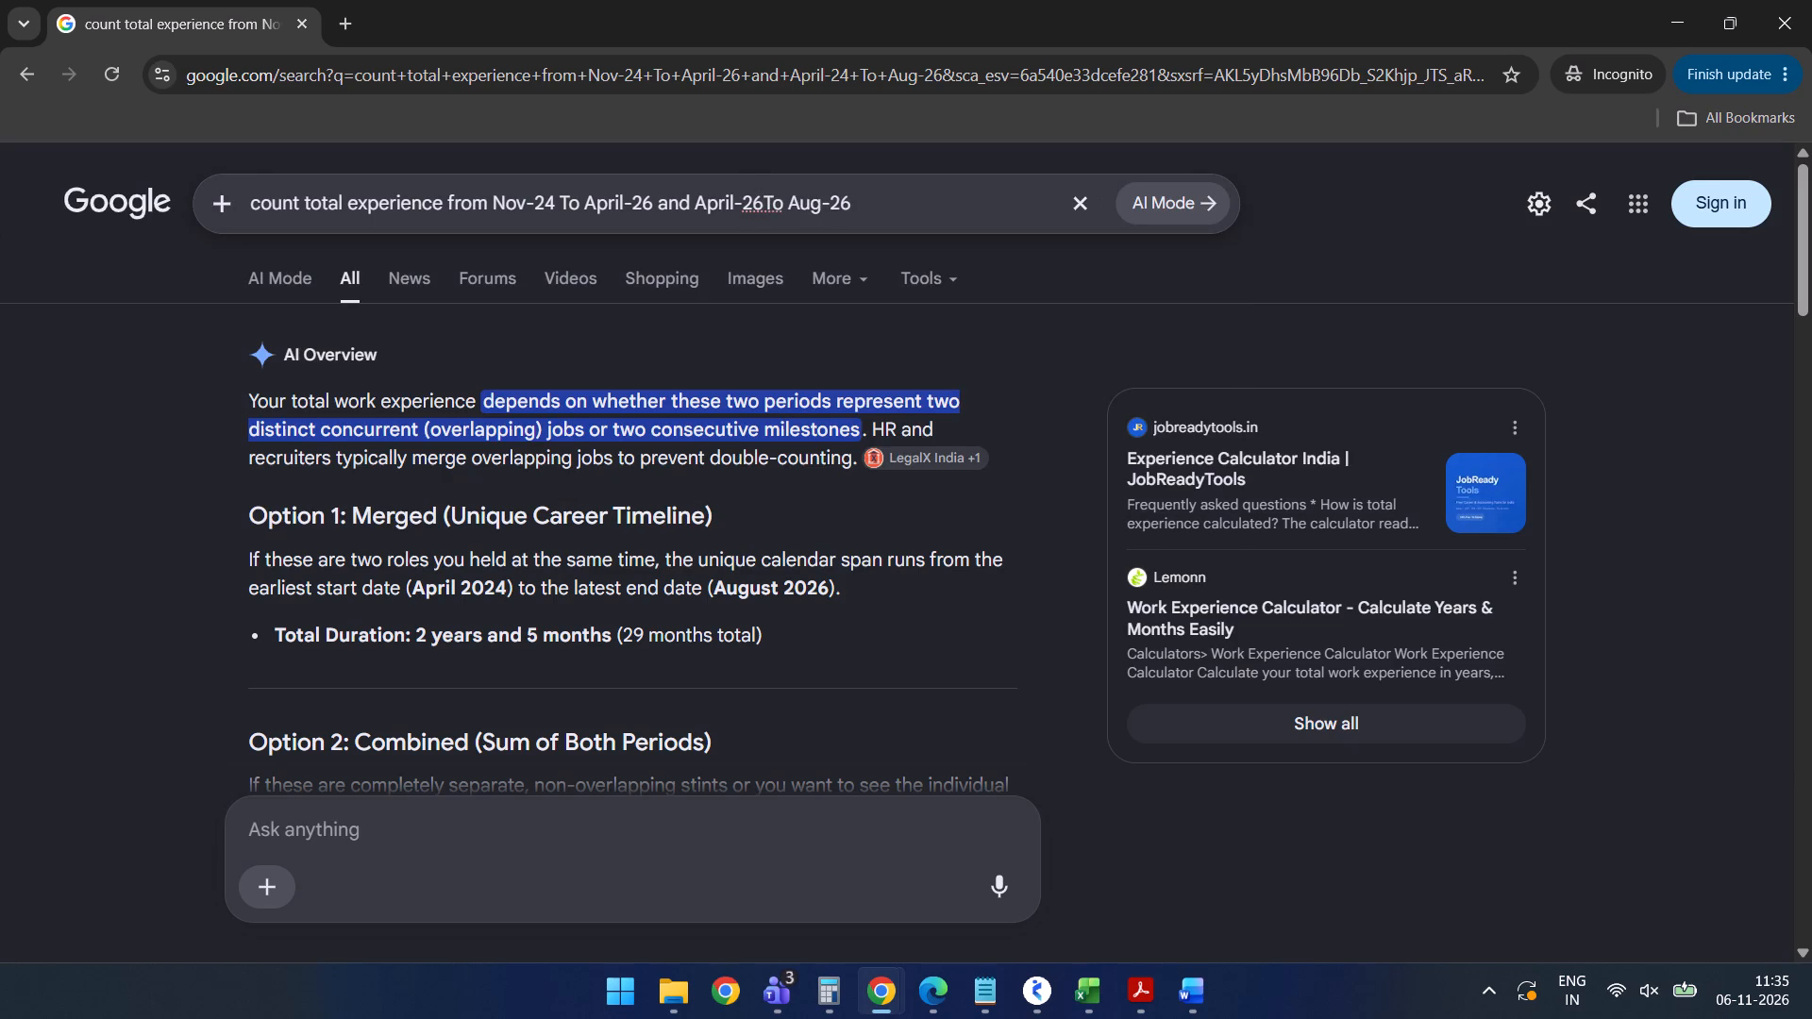
Switch back to the Word resume and set the end date of the Word Publishing Services Ltd range to April-24.
key(space)
key(alt+Tab)
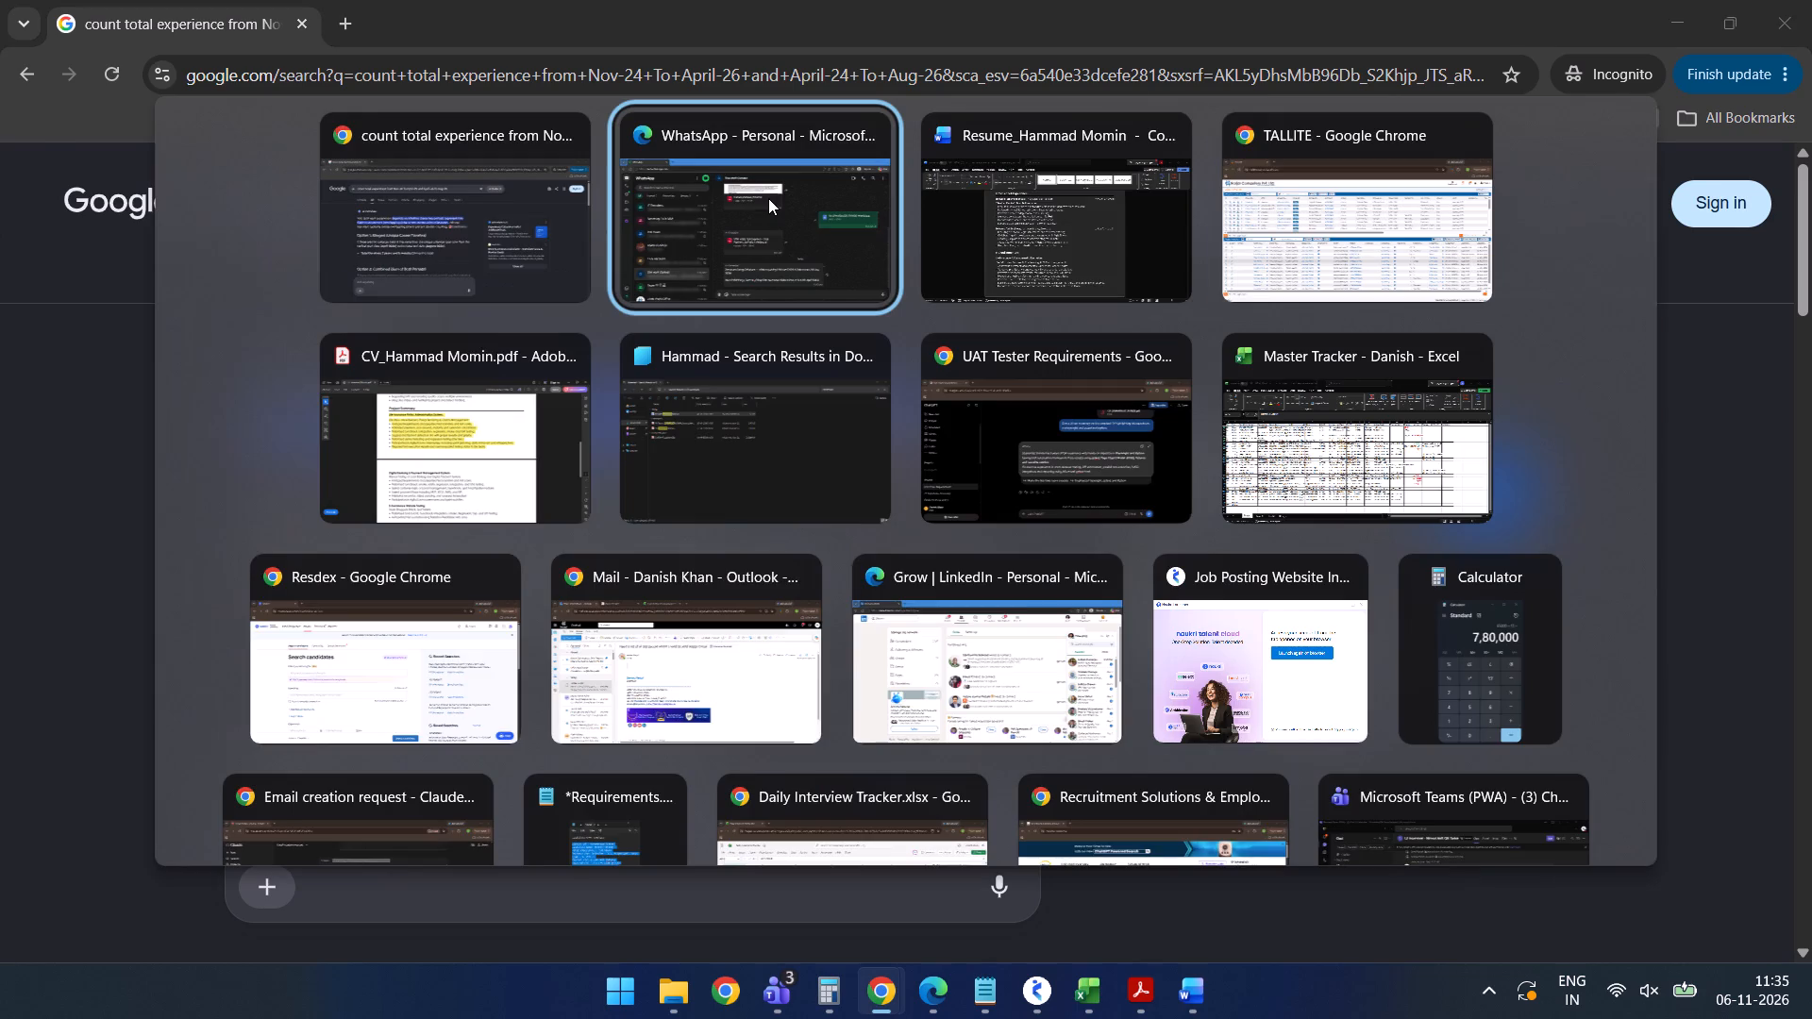
key(alt+Tab)
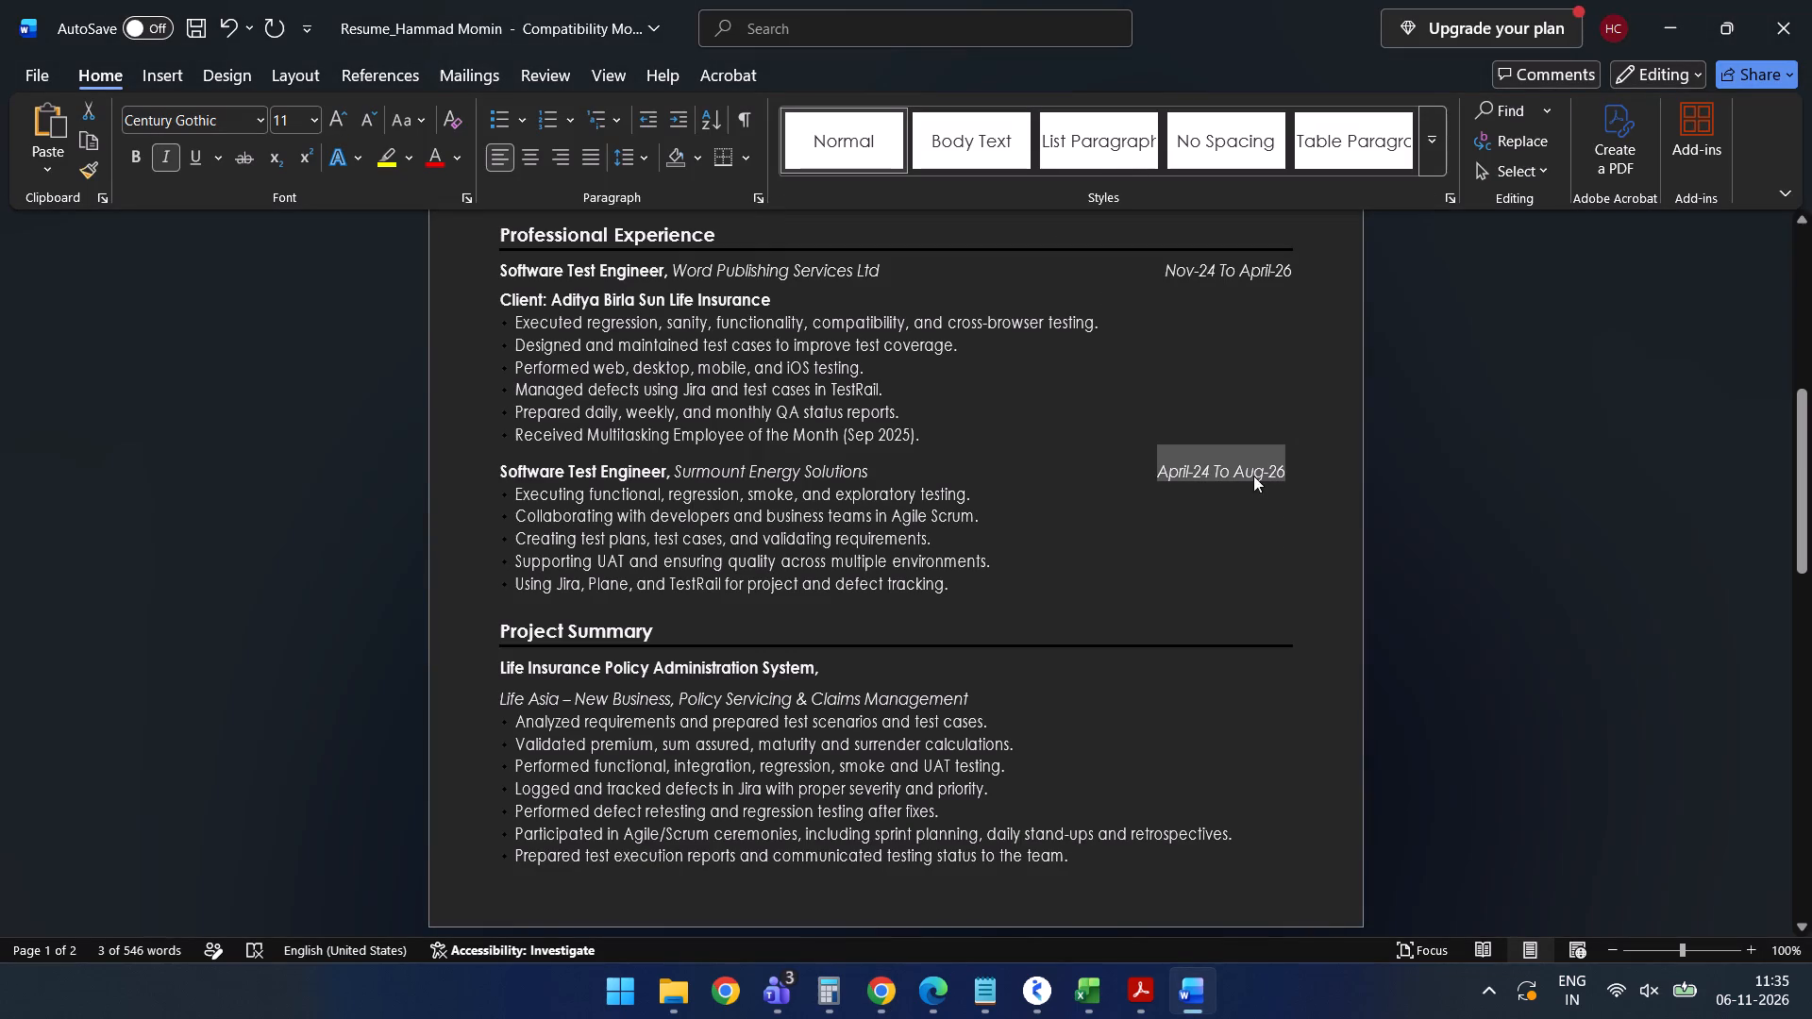
click(1288, 268)
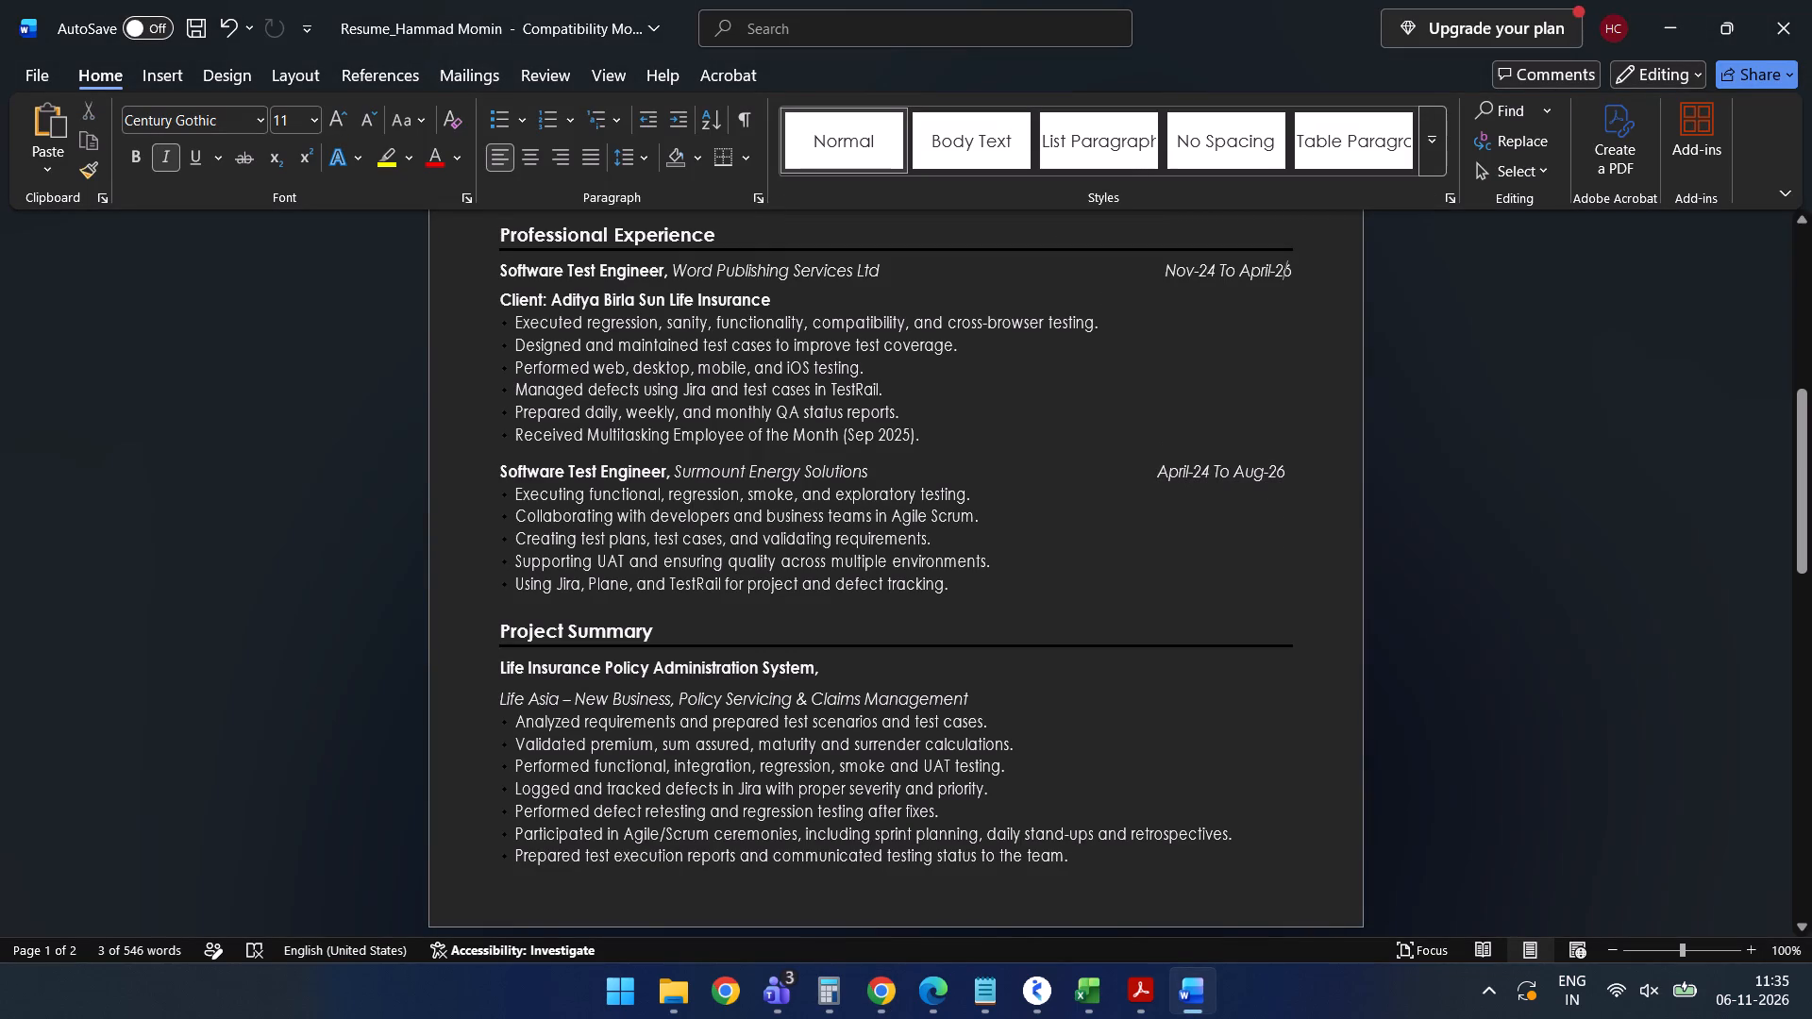
key(shift+Right)
key(4)
key(Down)
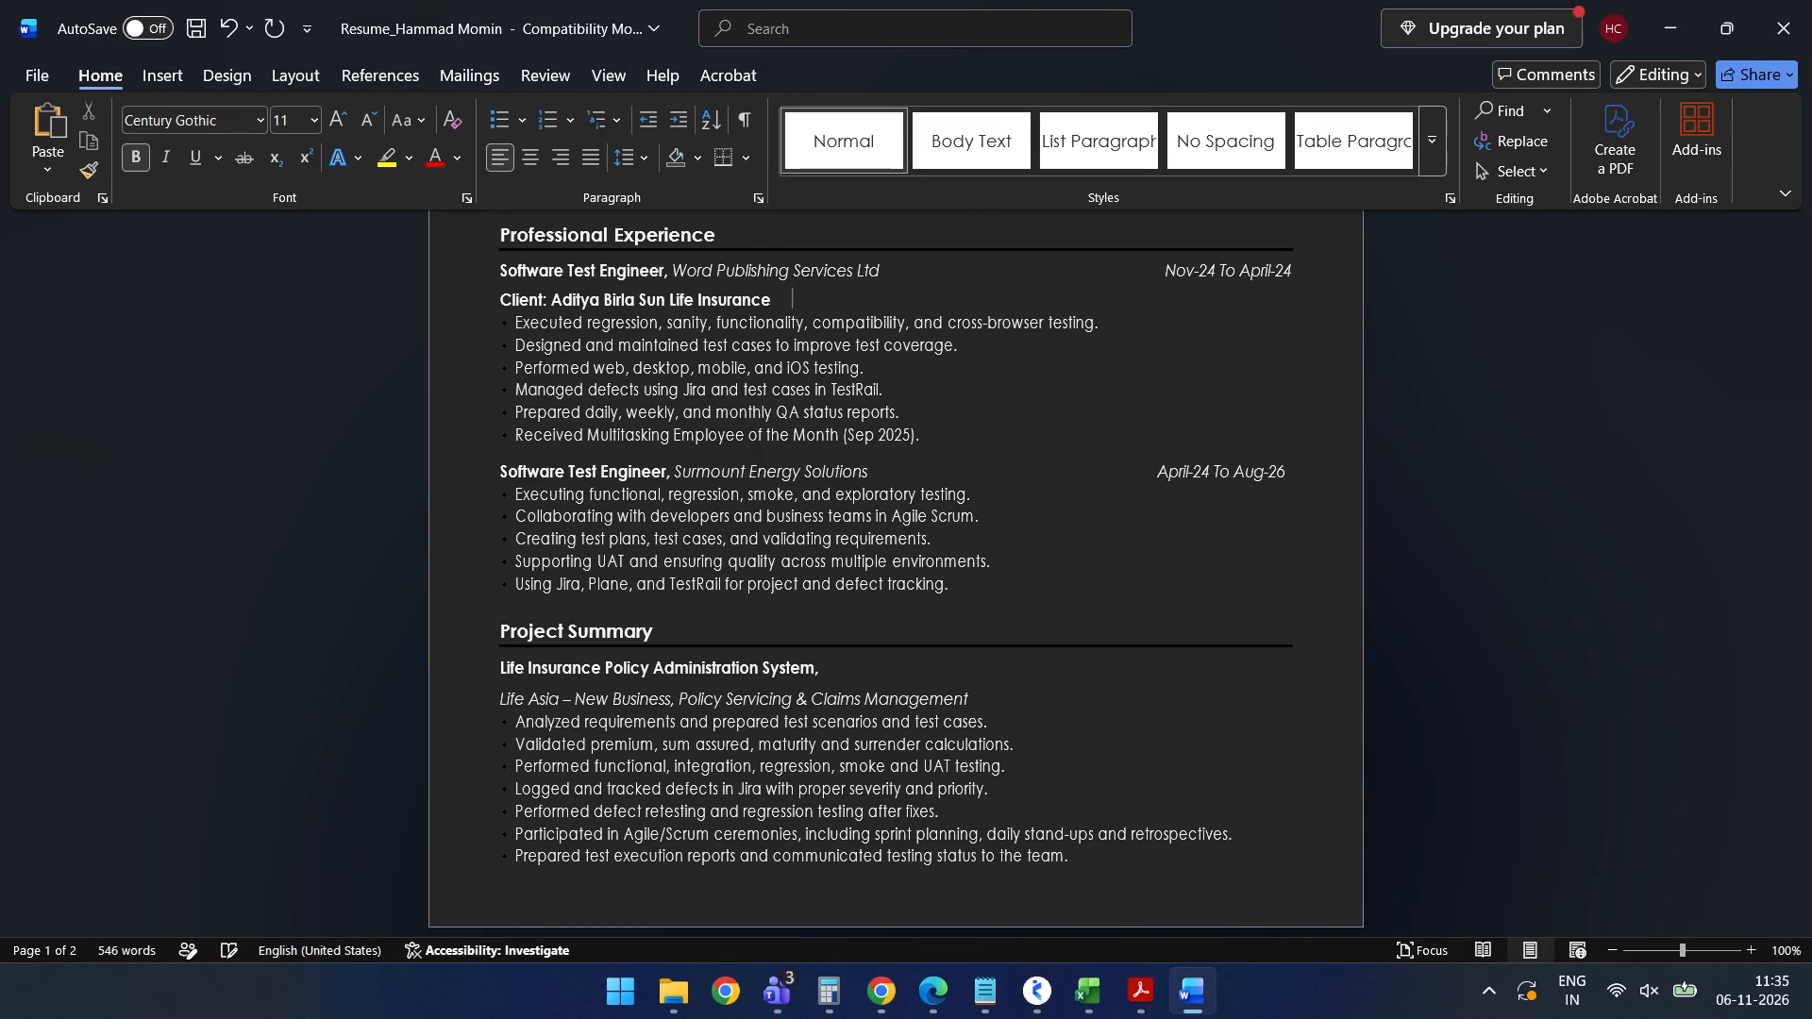
Compare the employment date ranges in the Word resume with those in the Google total-experience query and its answer.
key(Down)
key(Down)
key(Up)
key(Up)
key(Up)
key(alt+Tab)
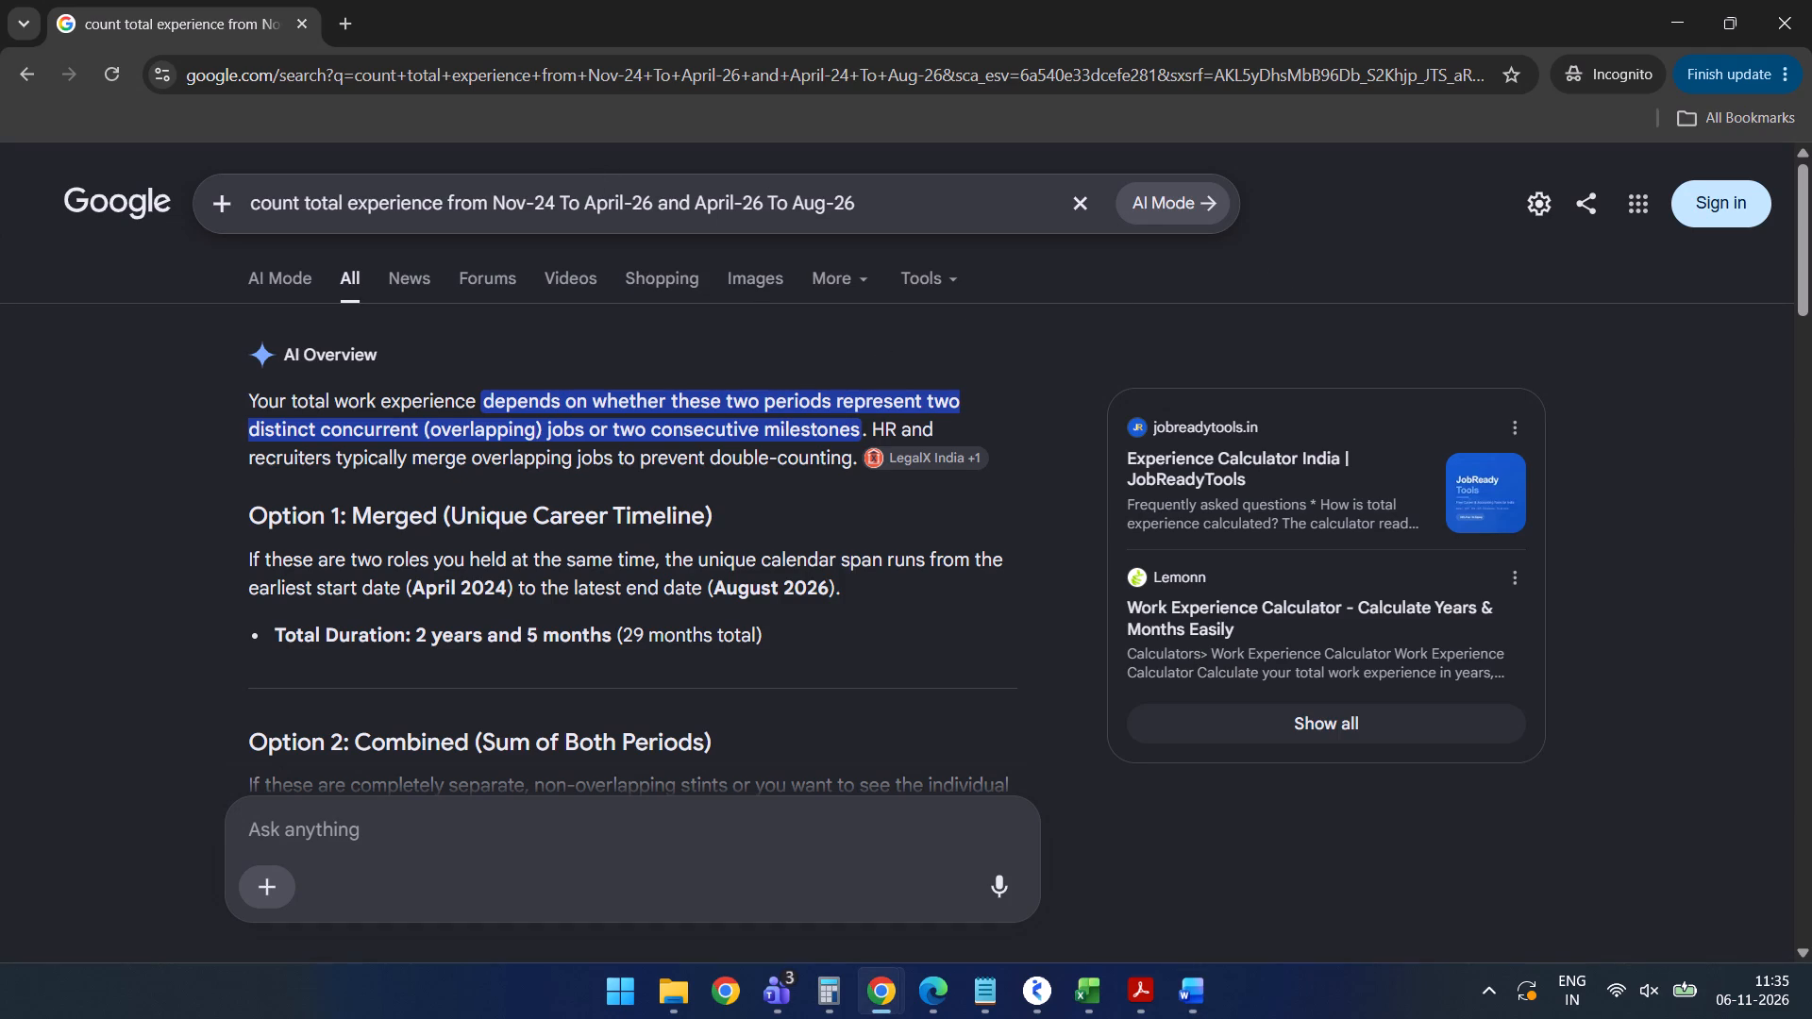
key(alt+Tab)
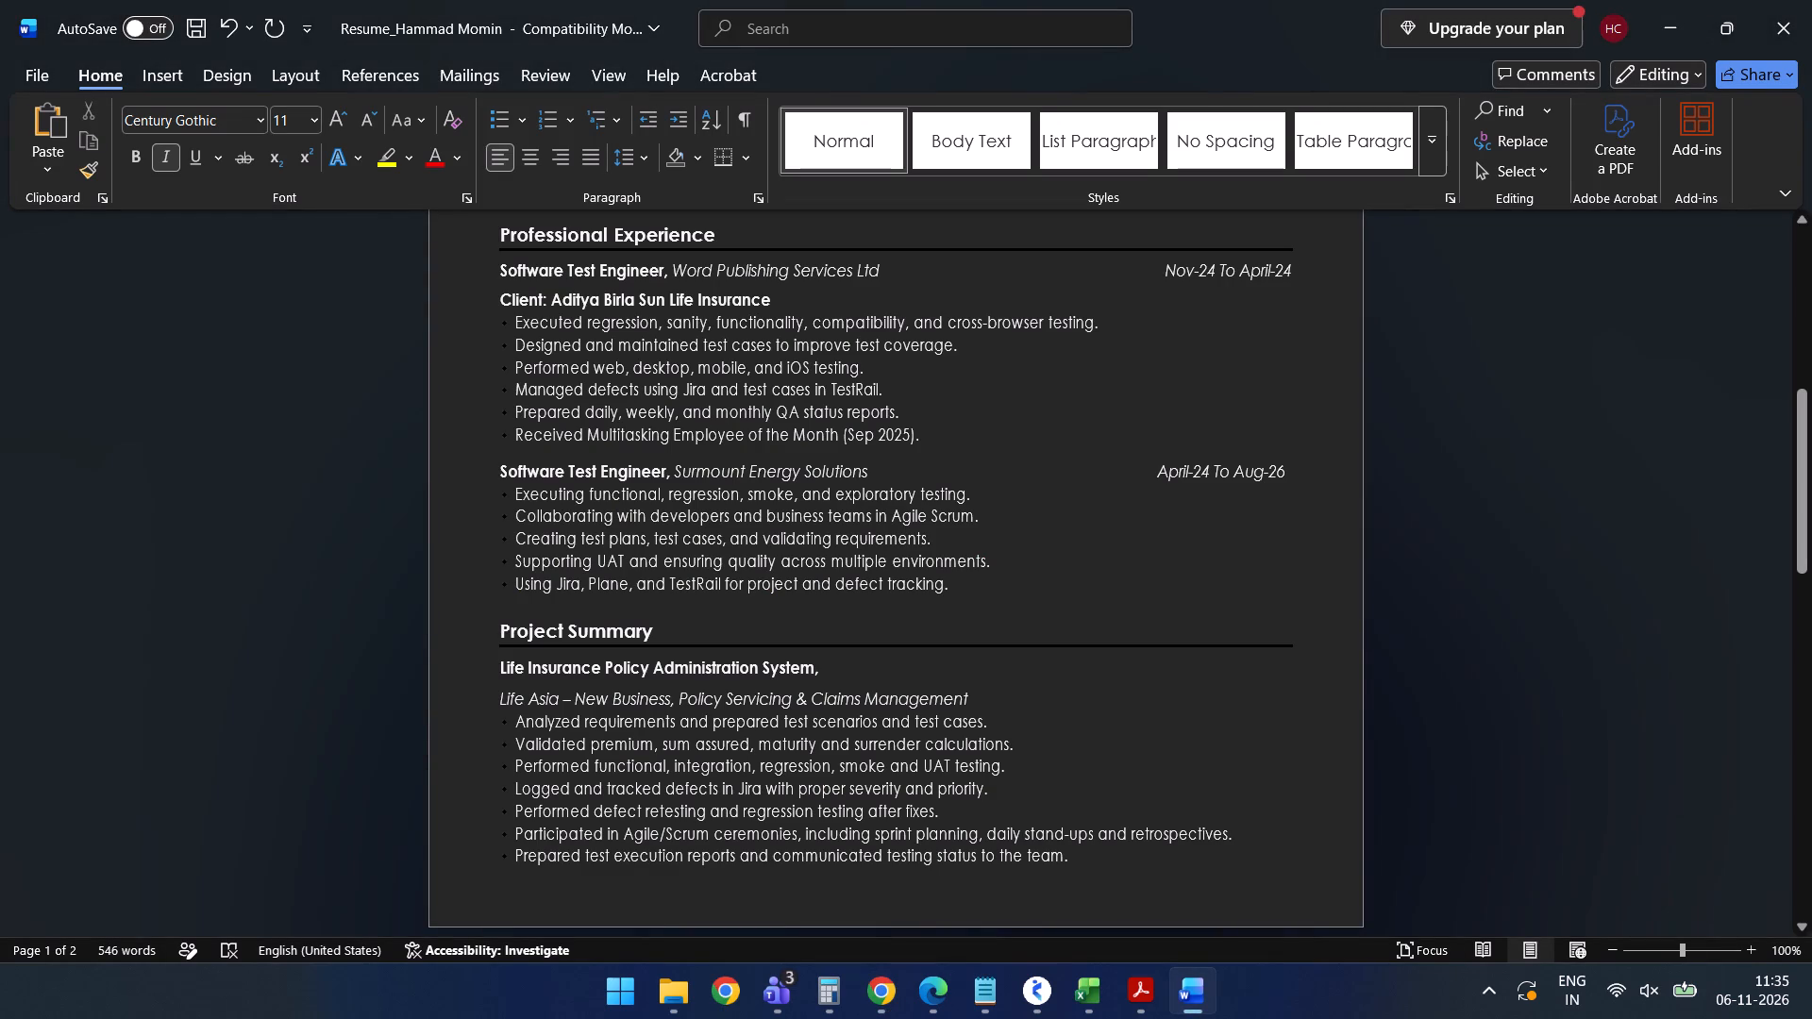
key(alt+Tab)
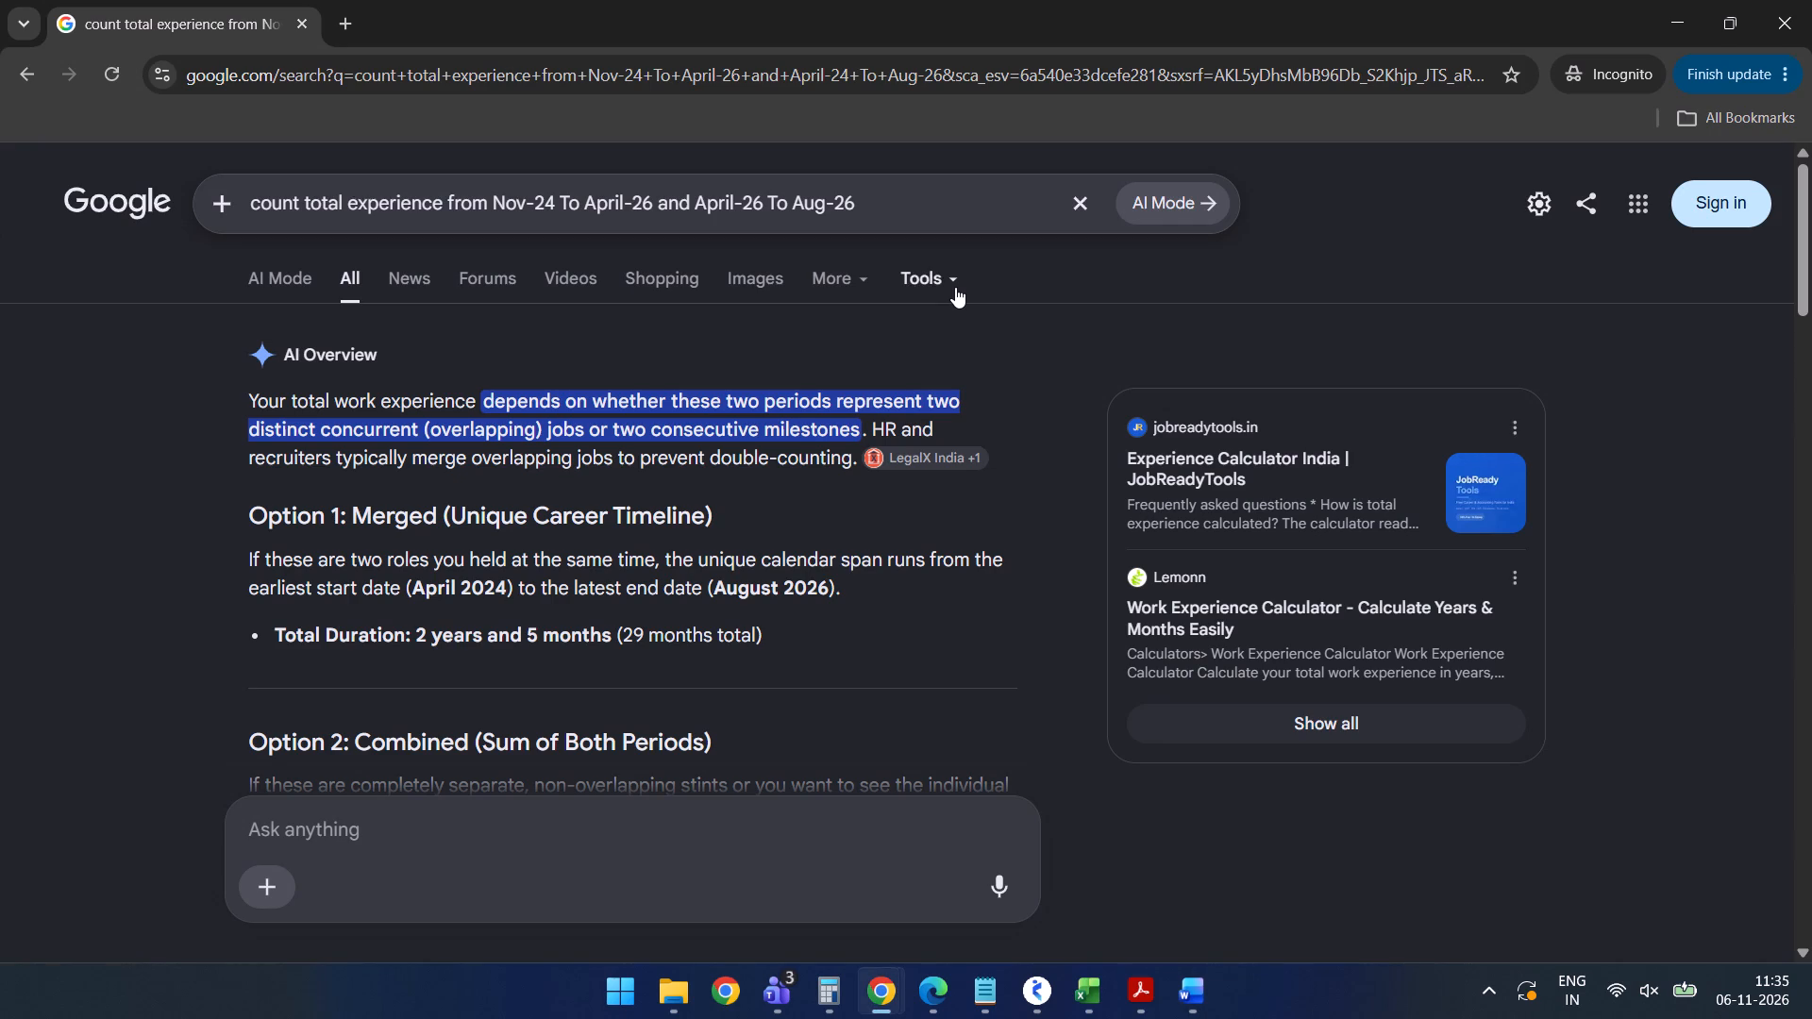
Switch from the Google results to the WhatsApp window in Microsoft Edge.
key(alt+Tab)
key(alt+Left)
key(alt+Right)
key(alt+Right)
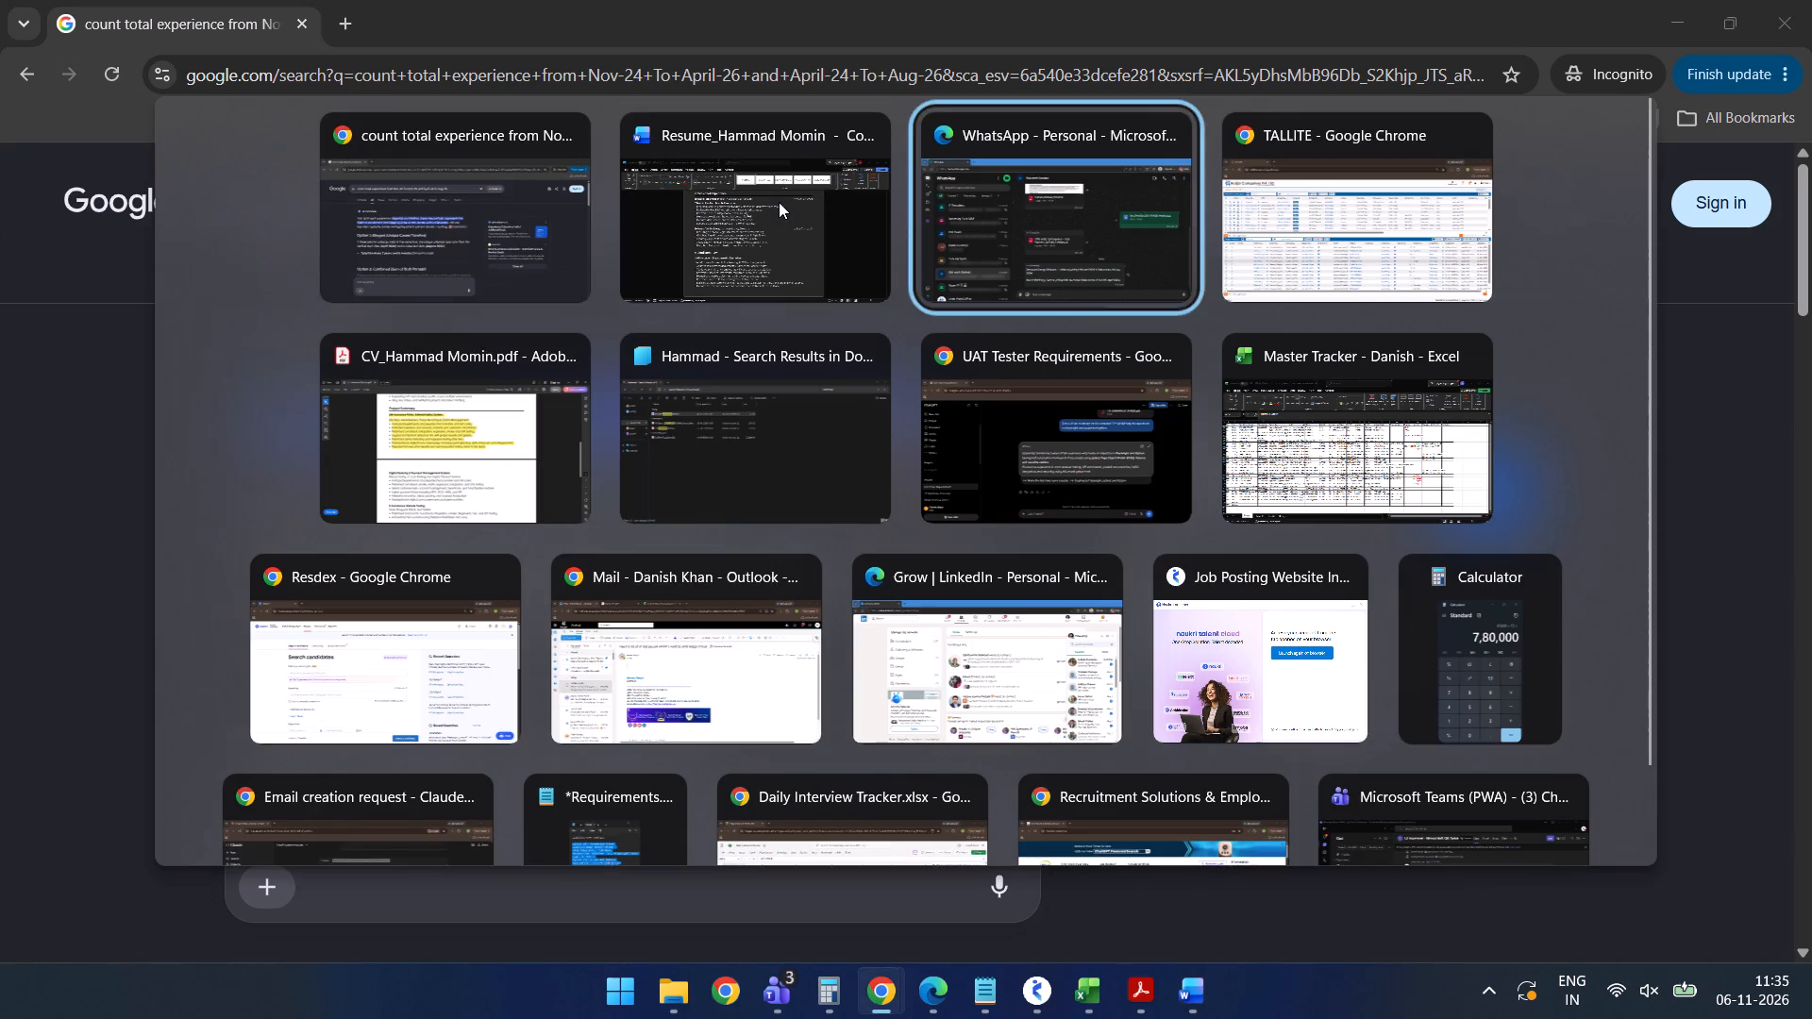
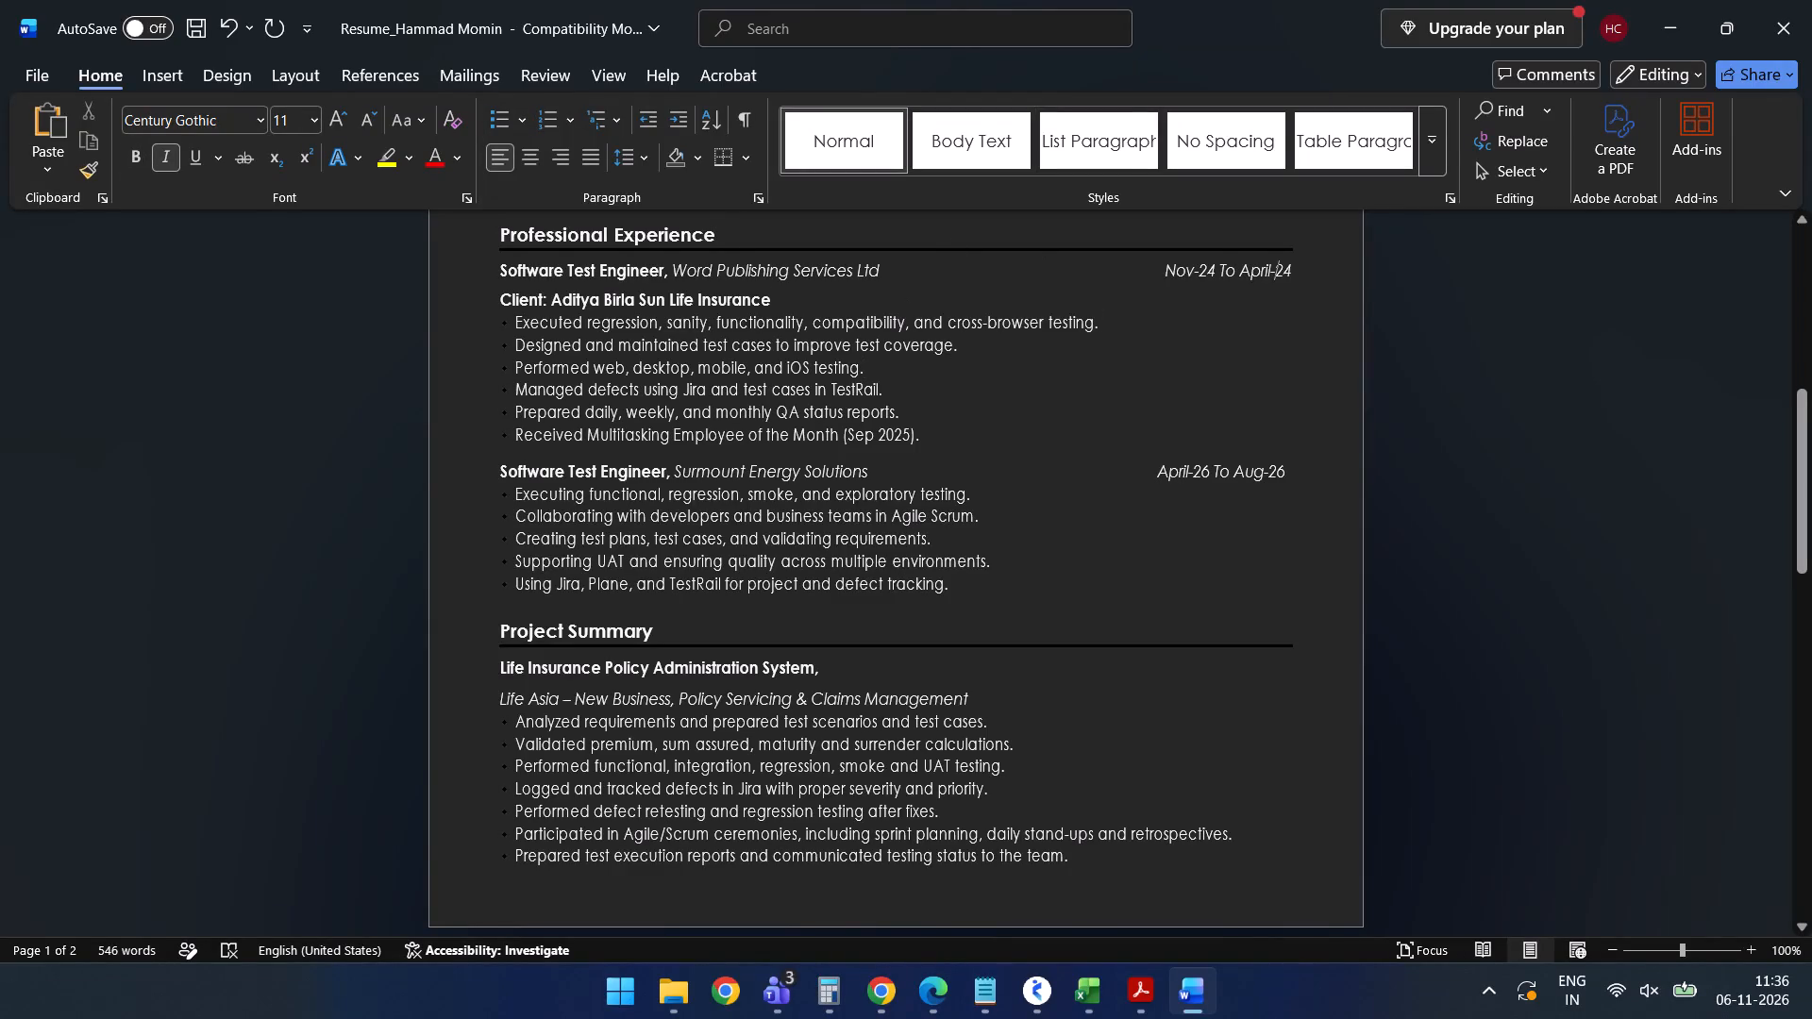
Change the year in the end date of the Word Publishing Services Ltd range to 26, making it April-26.
key(shift+Right)
key(shift+Right)
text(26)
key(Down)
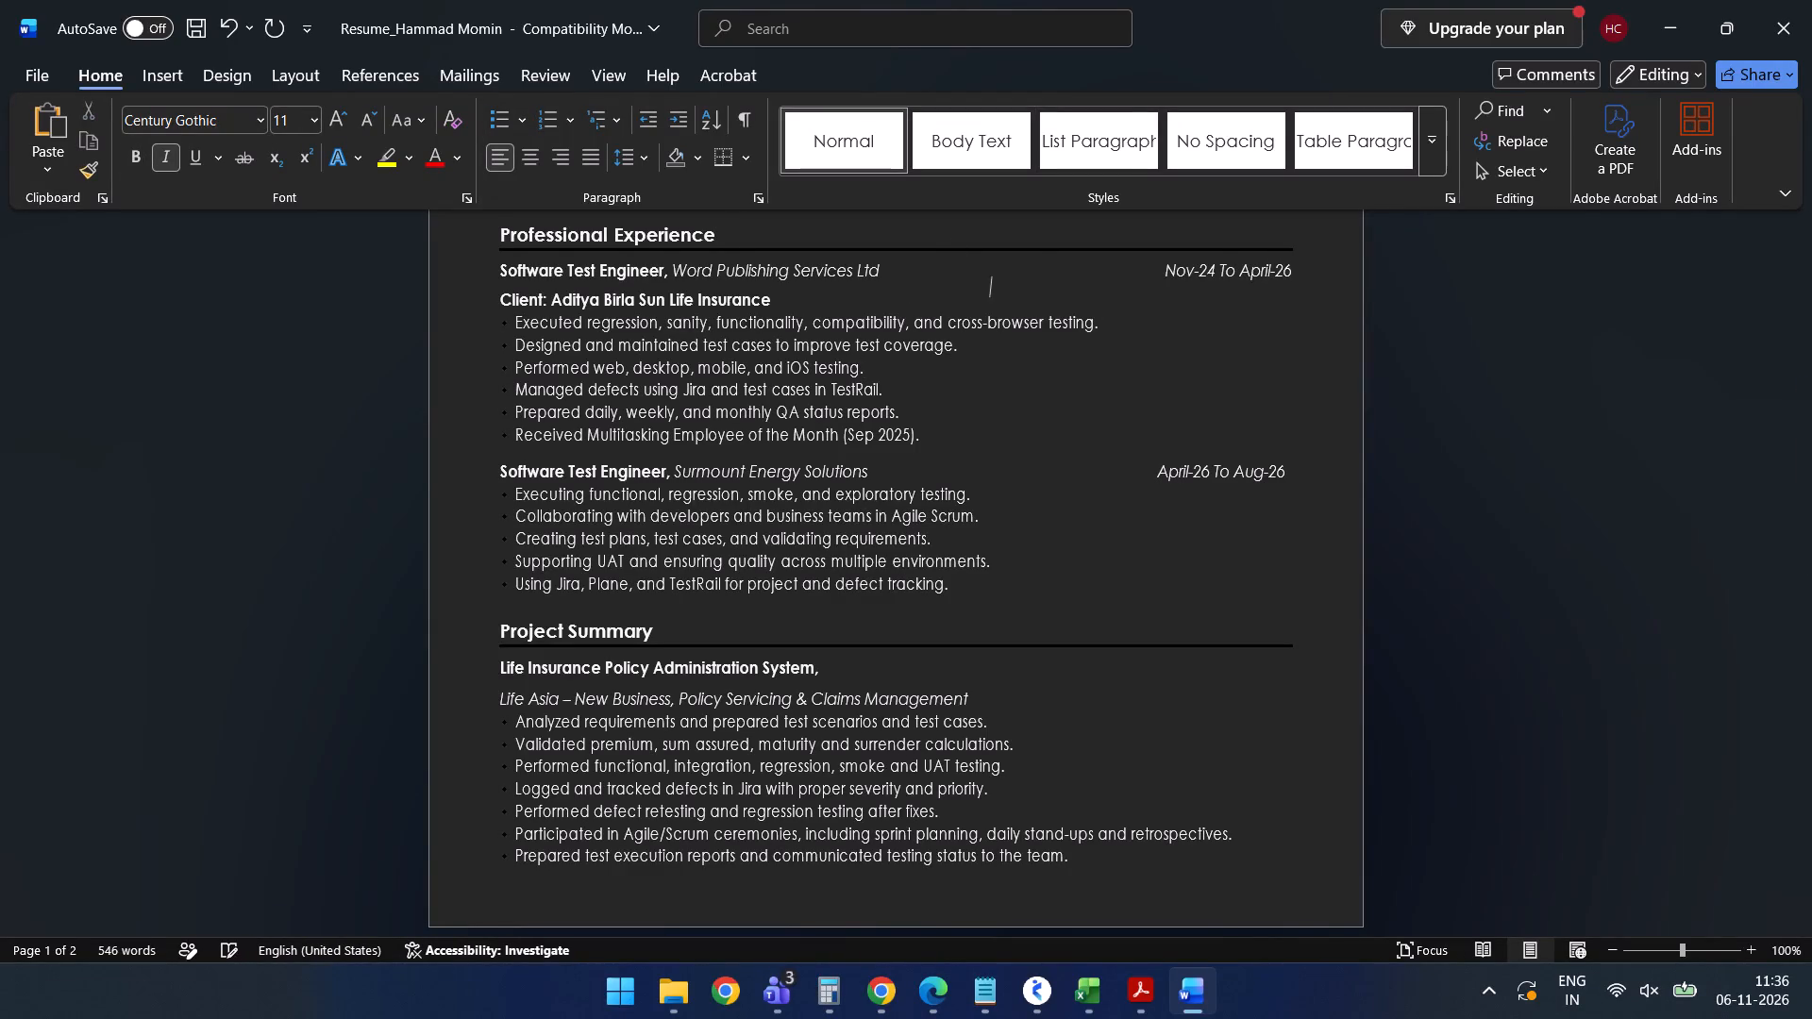
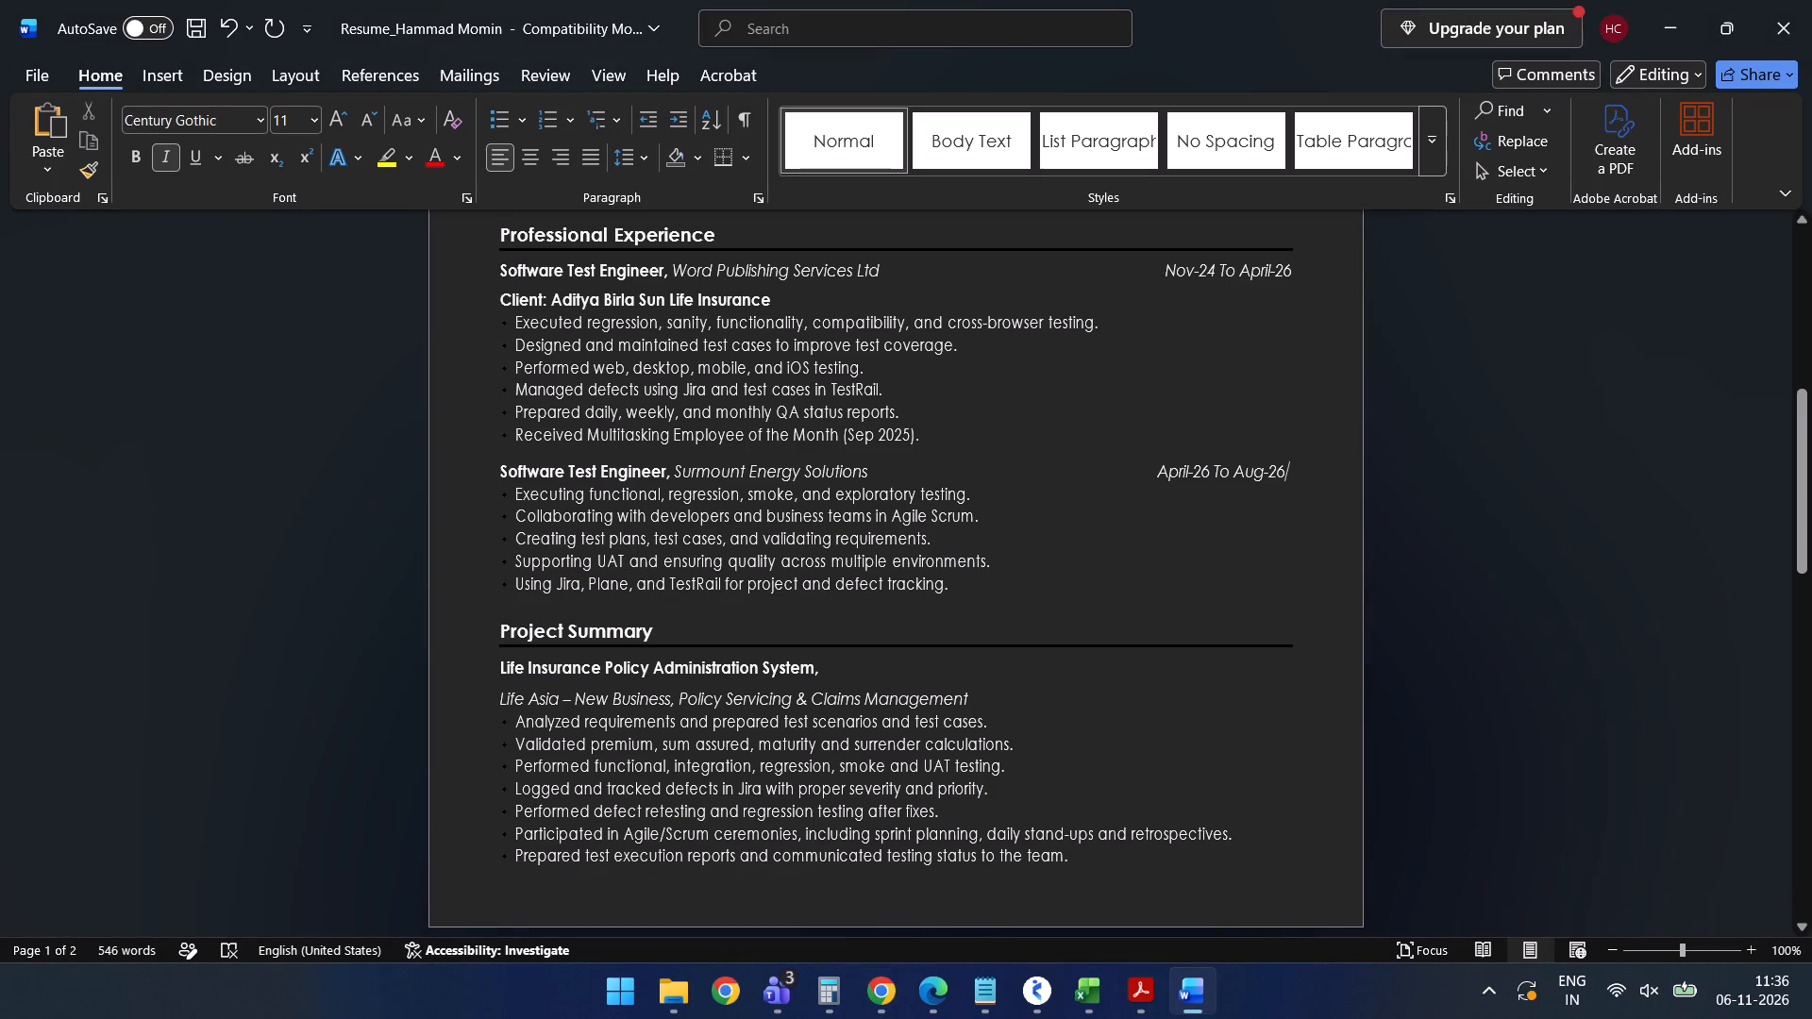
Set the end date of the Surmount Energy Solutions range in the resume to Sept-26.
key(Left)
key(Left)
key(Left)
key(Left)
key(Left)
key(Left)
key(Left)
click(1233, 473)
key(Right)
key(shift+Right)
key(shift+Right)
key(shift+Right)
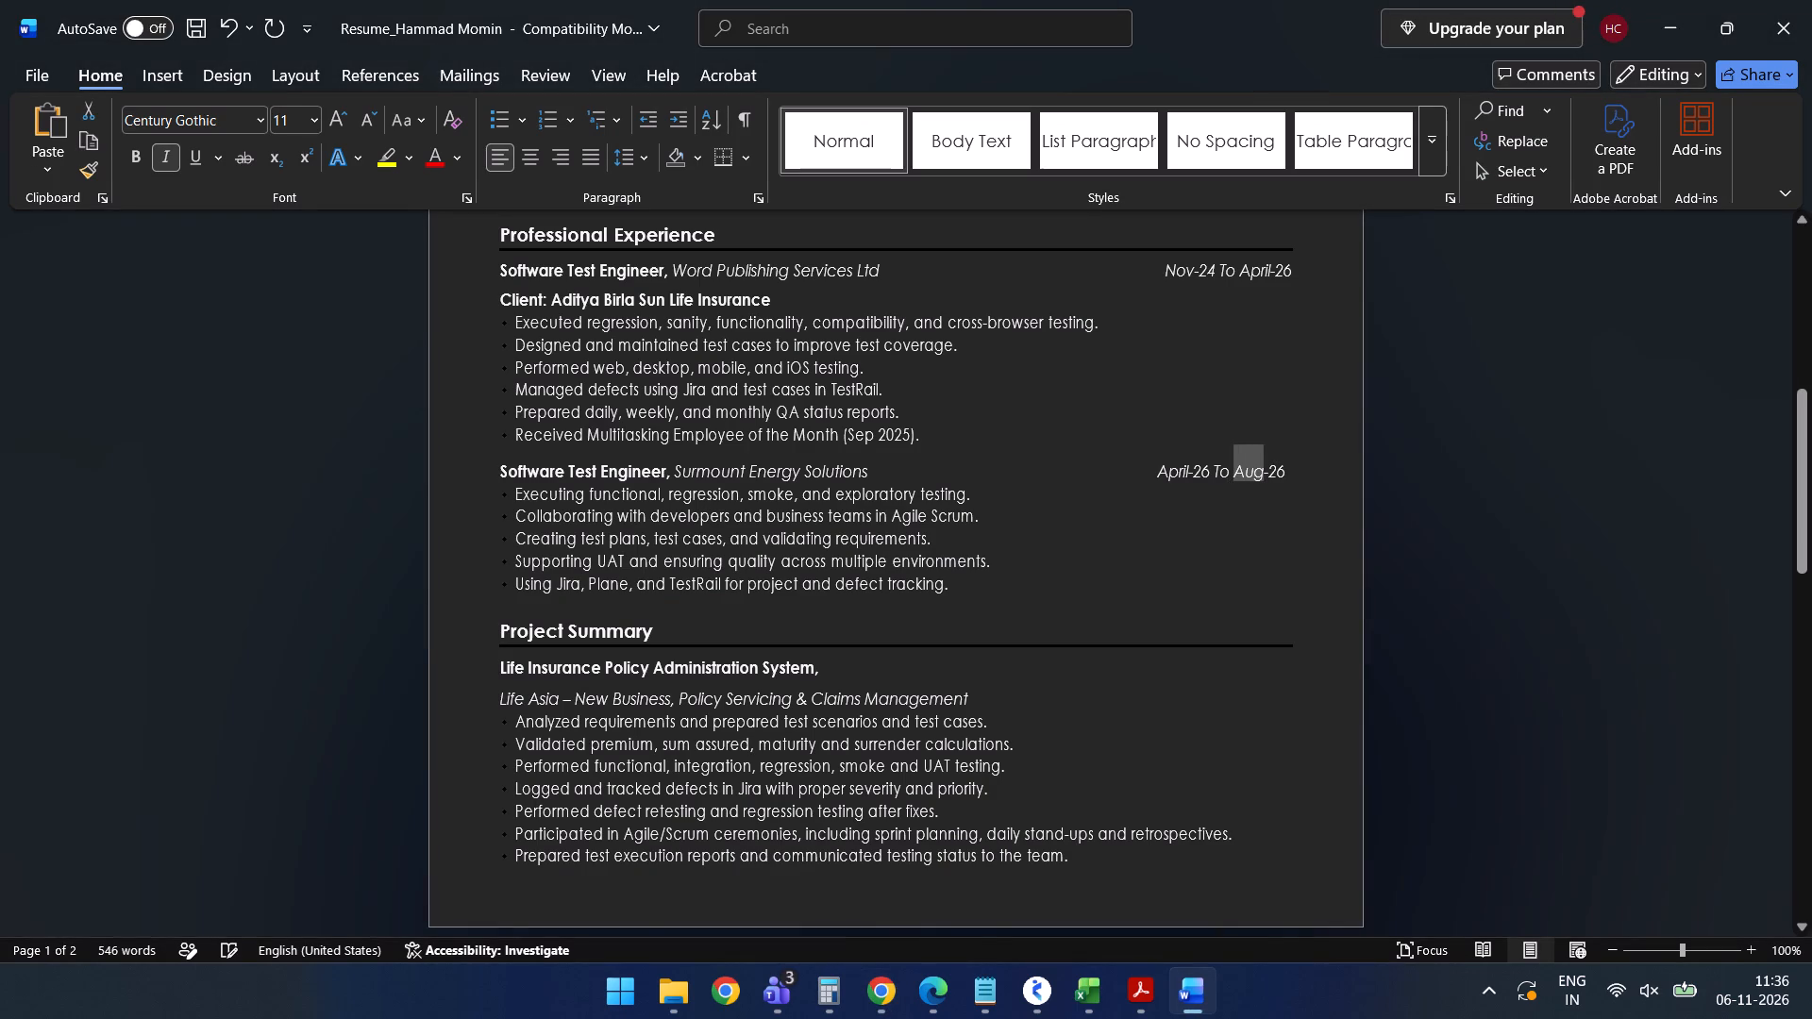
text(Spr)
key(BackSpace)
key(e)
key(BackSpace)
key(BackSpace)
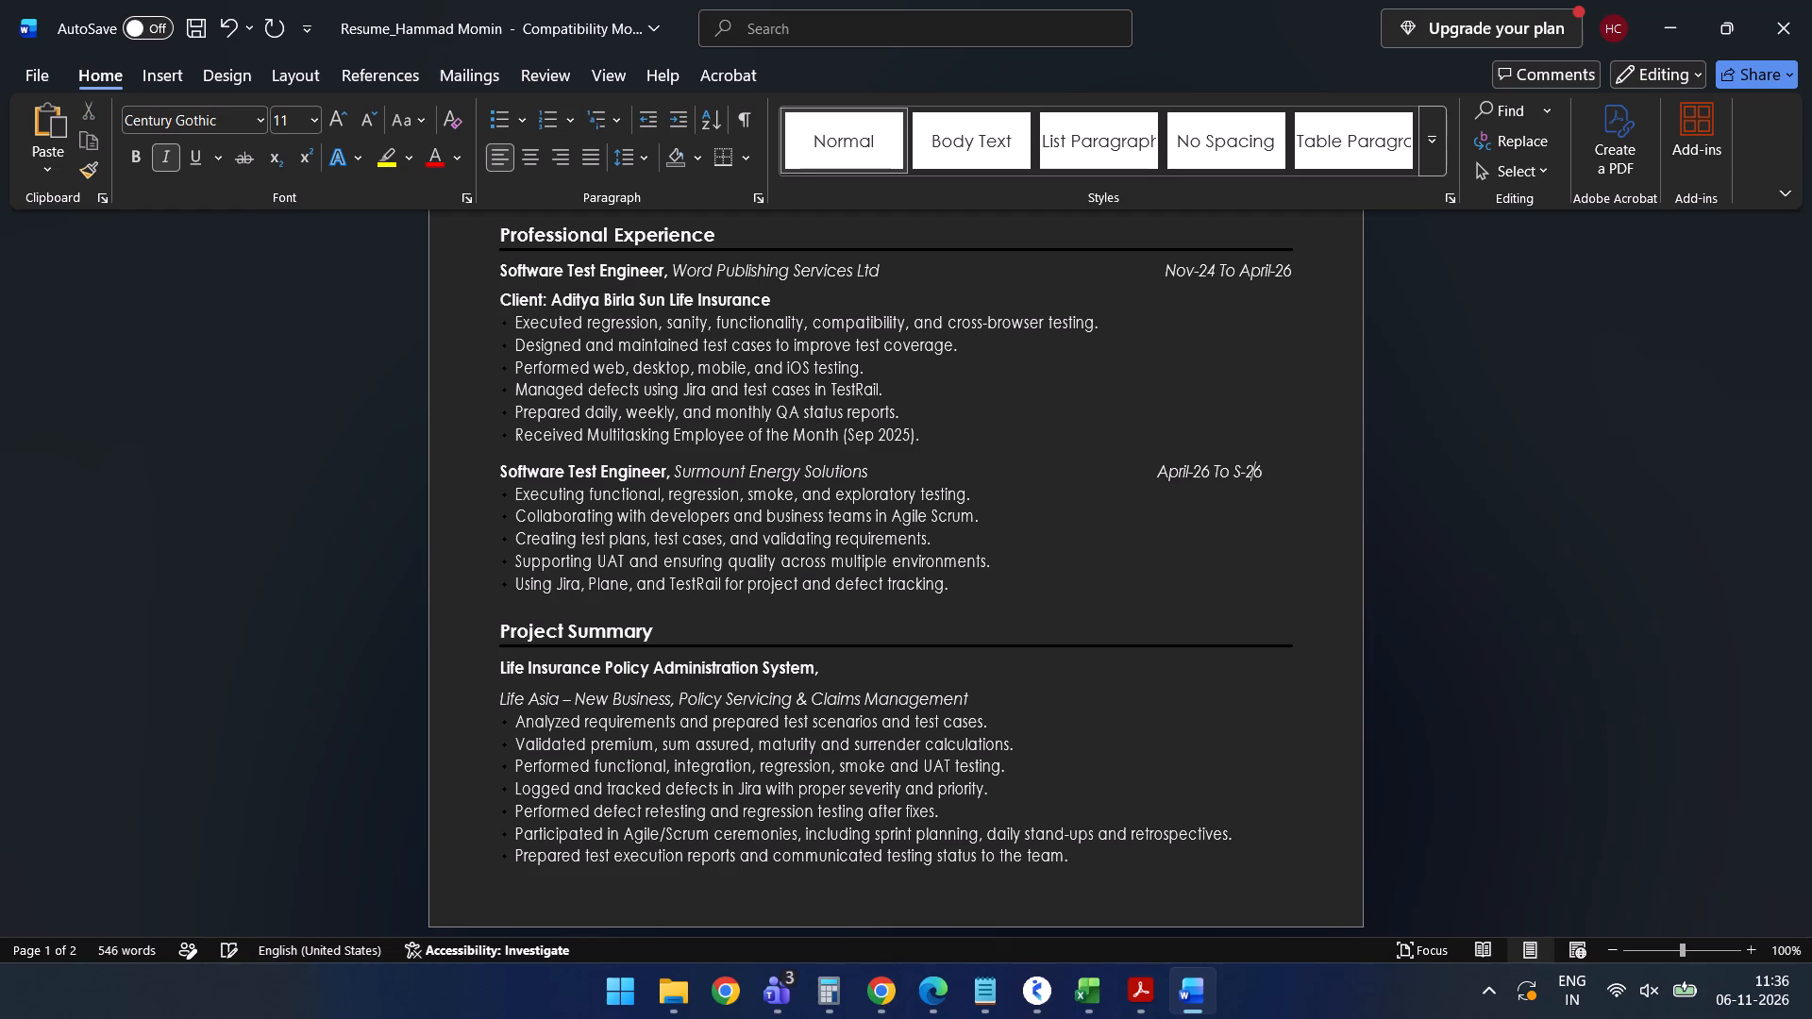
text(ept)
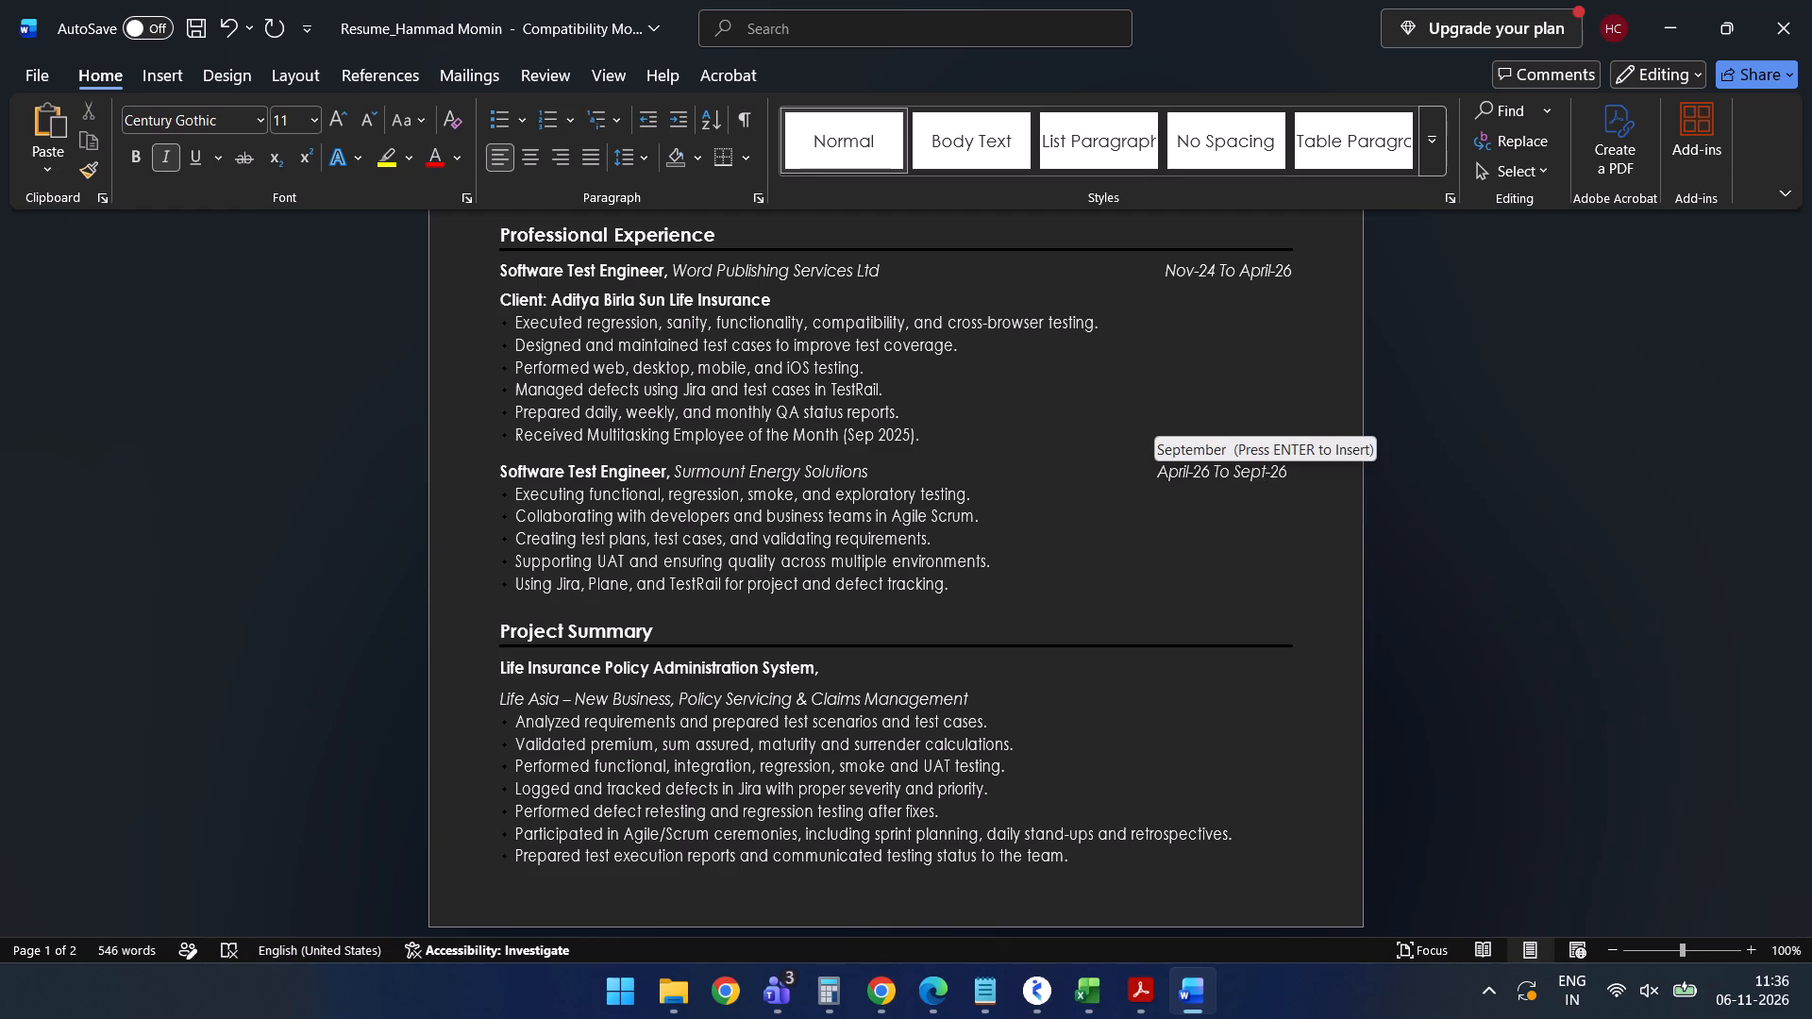
Switch to Chrome and search for the total experience from Nov-24 To April-26 and April-26 To Sept-26.
key(alt+Tab)
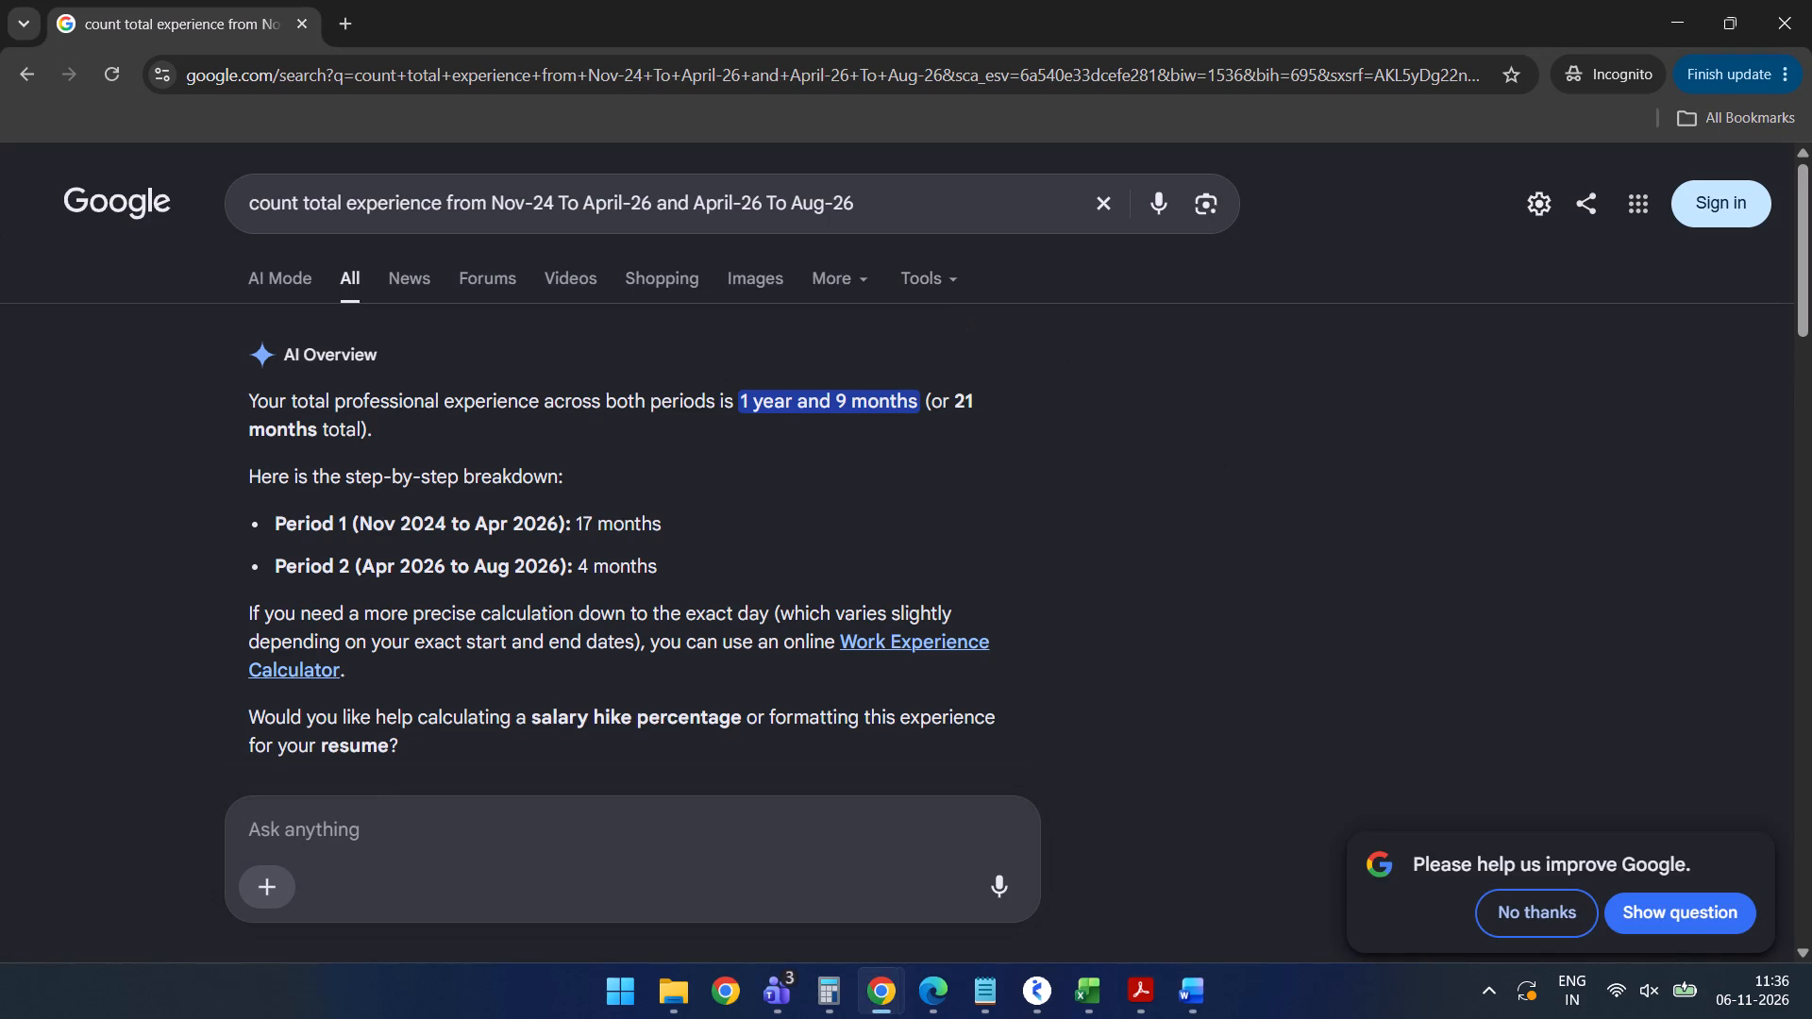
click(817, 213)
key(Right)
key(shift+Left)
key(shift+Left)
key(shift+Left)
text(Sept)
key(Return)
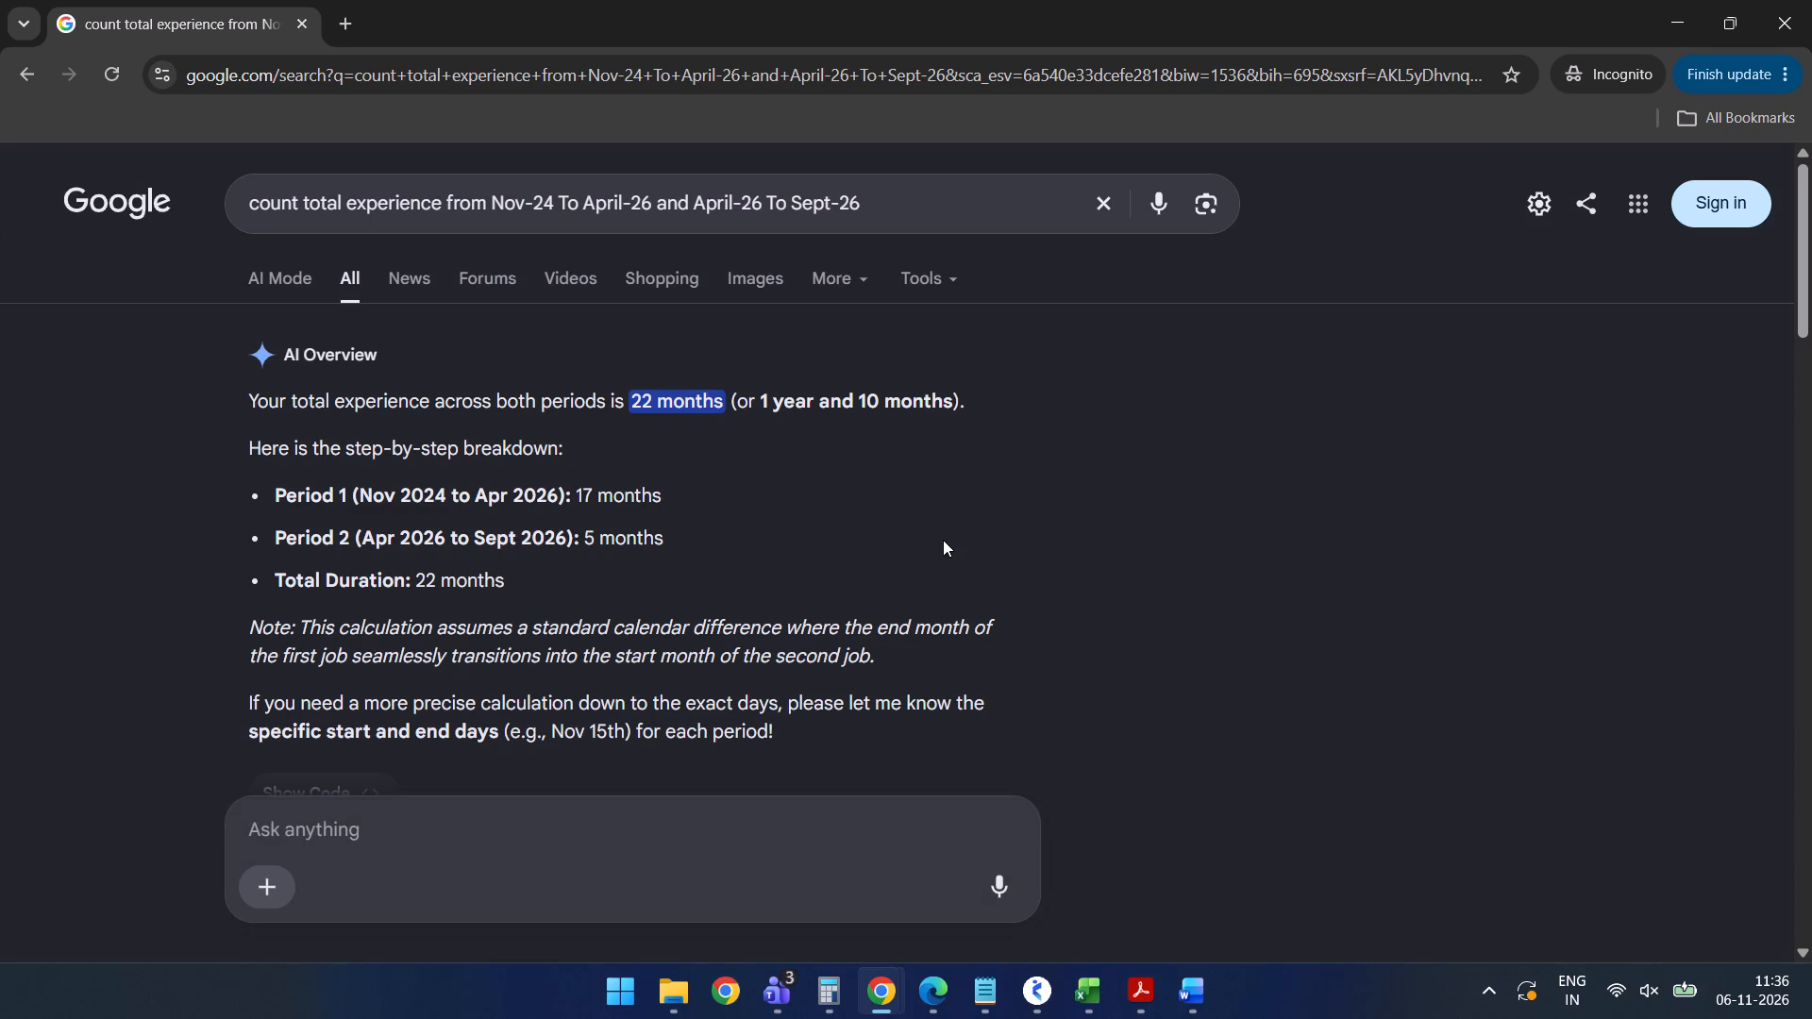
Switch back to the Word resume and move the whole Word Publishing Services Ltd entry, with client and bullets, below the Surmount Energy Solutions entry.
key(alt+Tab)
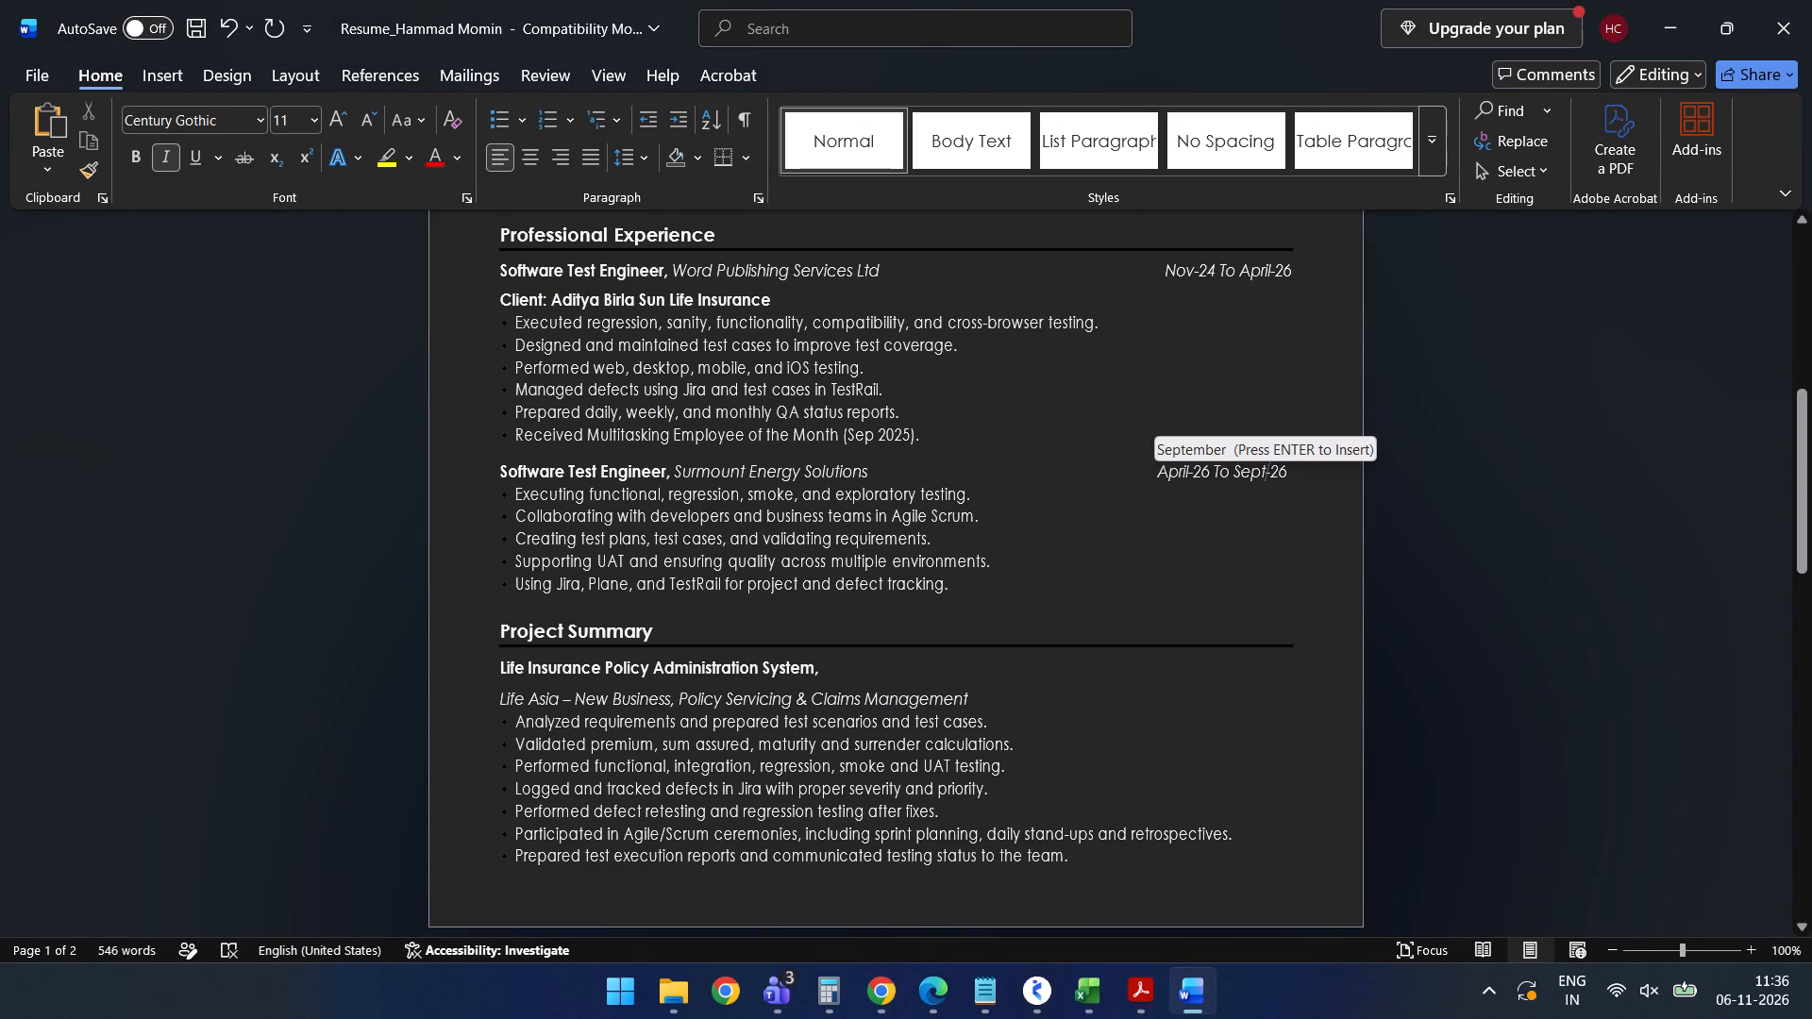
click(1189, 271)
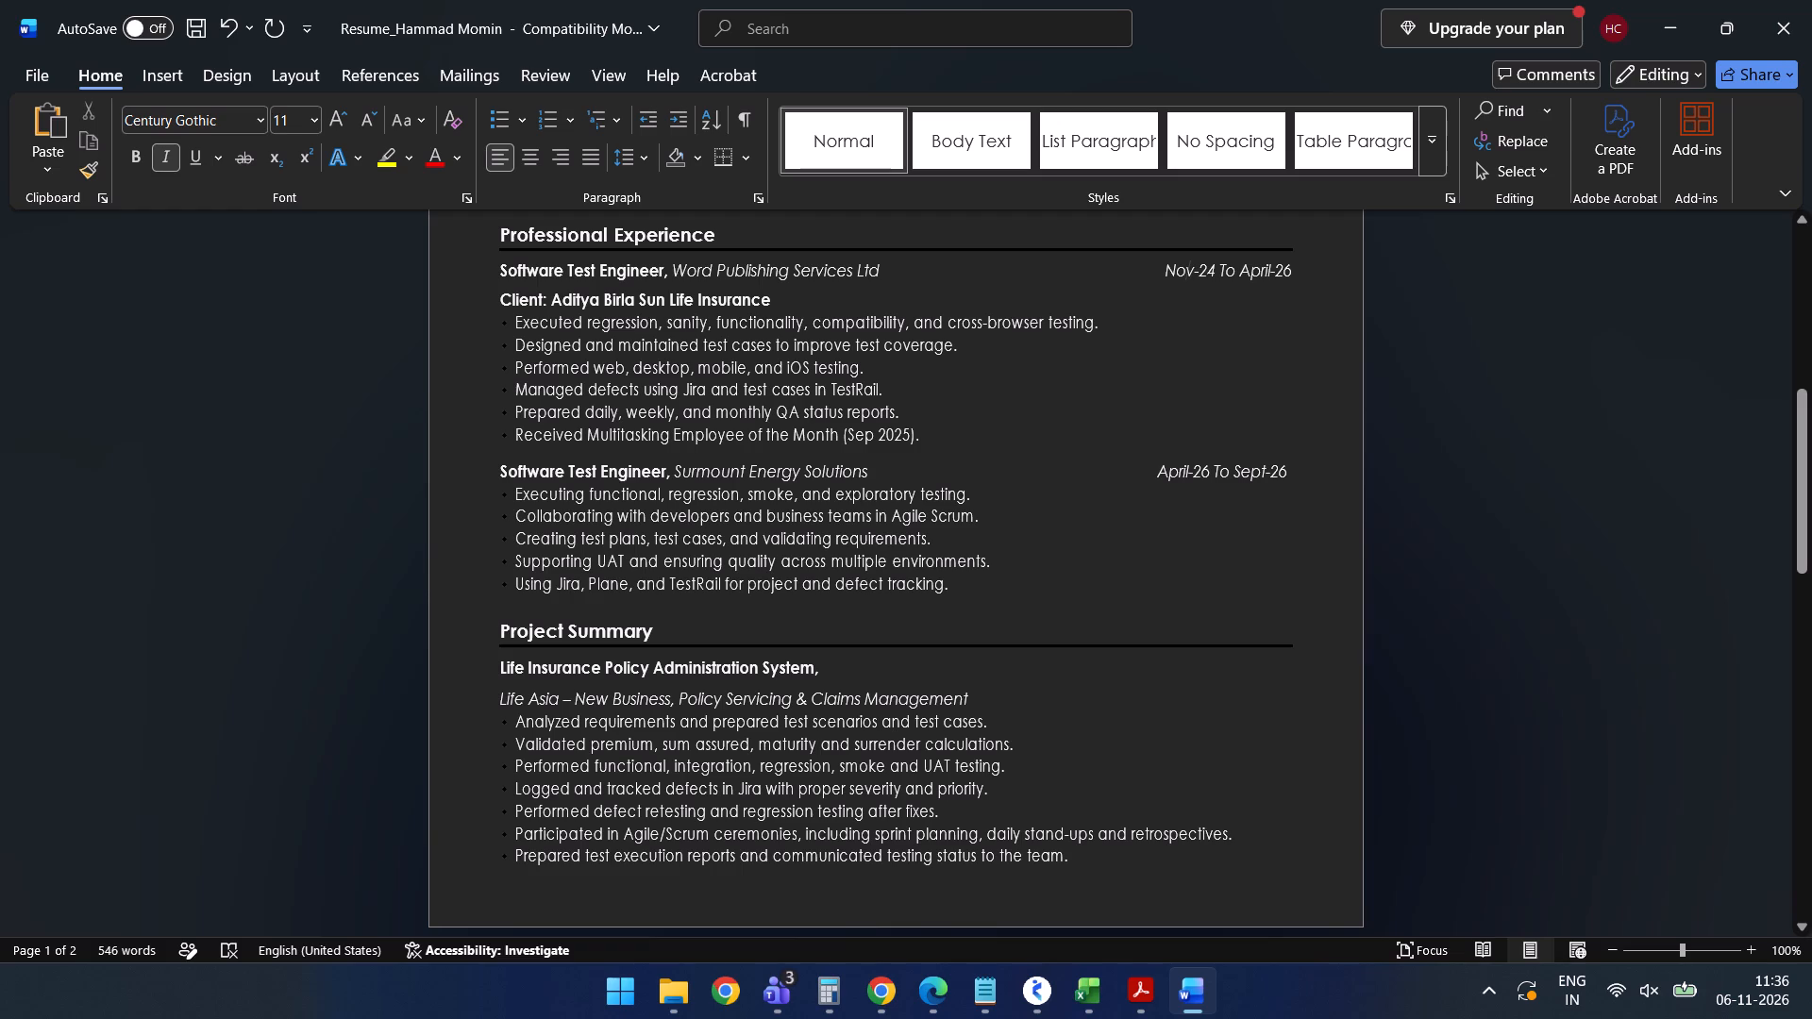
key(Left)
key(Left)
key(Left)
key(Left)
key(Left)
key(Left)
key(Left)
key(Left)
key(Left)
key(Left)
key(Left)
key(Left)
key(Left)
key(Left)
key(Left)
key(Left)
key(Left)
key(Left)
key(Left)
key(Left)
key(Left)
key(Left)
key(Left)
key(Left)
key(Left)
key(Left)
key(Left)
key(Left)
key(Left)
key(Left)
key(Left)
key(Left)
key(Left)
key(Left)
key(Left)
key(Left)
key(Left)
key(Left)
key(Left)
key(Left)
key(Left)
key(Left)
key(Left)
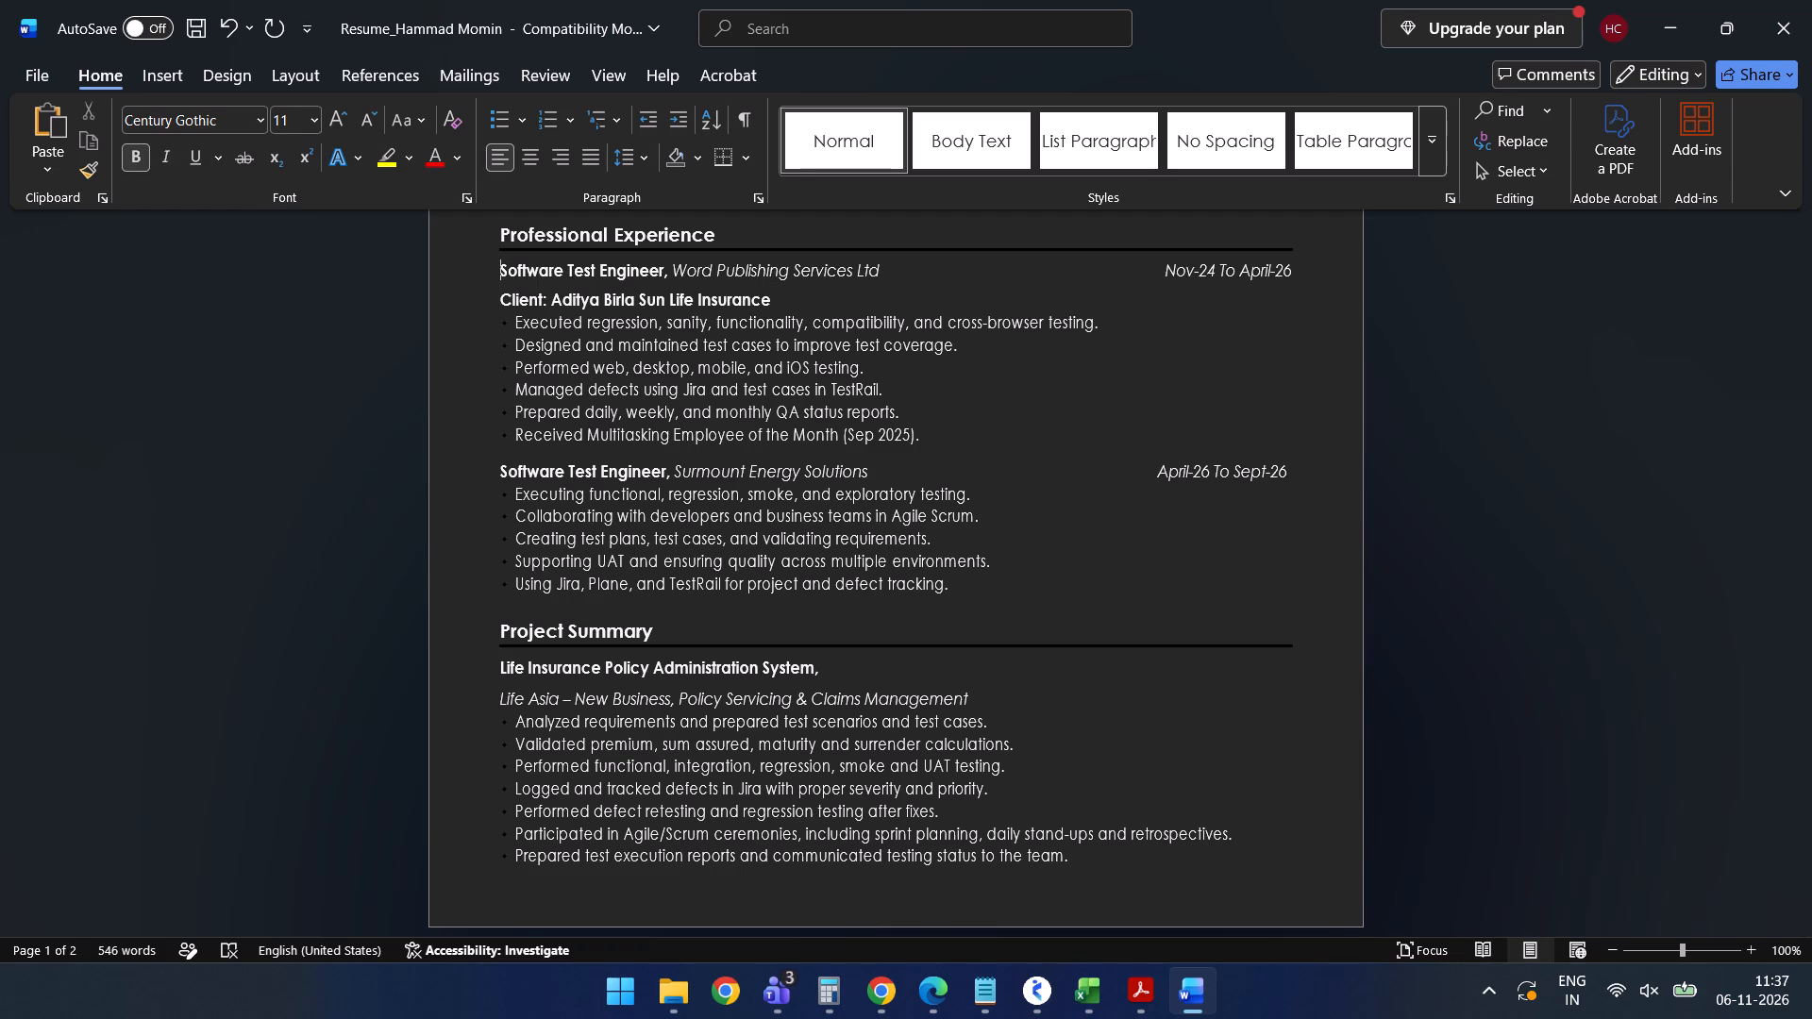
key(shift+Down)
key(shift+Down)
key(shift+Down)
key(shift+Down)
key(shift+Down)
key(shift+Down)
key(shift+Down)
key(shift+Down)
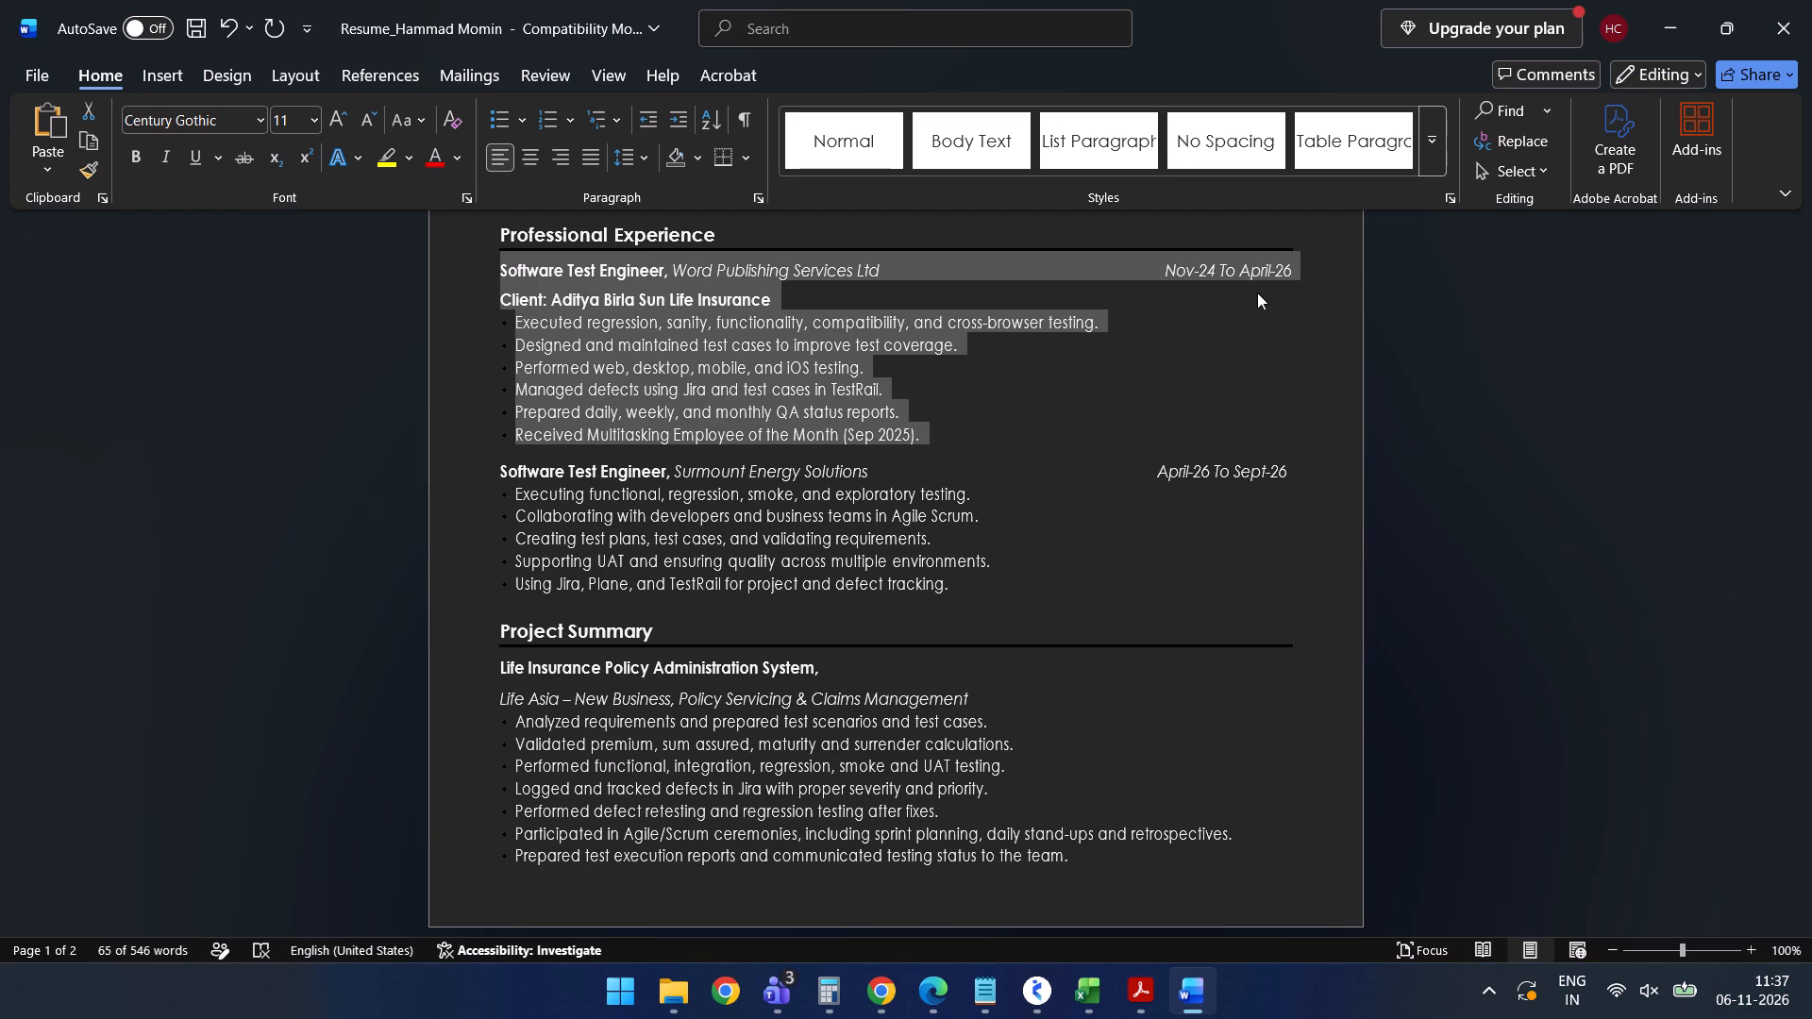
key(ctrl+x)
key(Down)
key(Down)
key(Down)
key(Down)
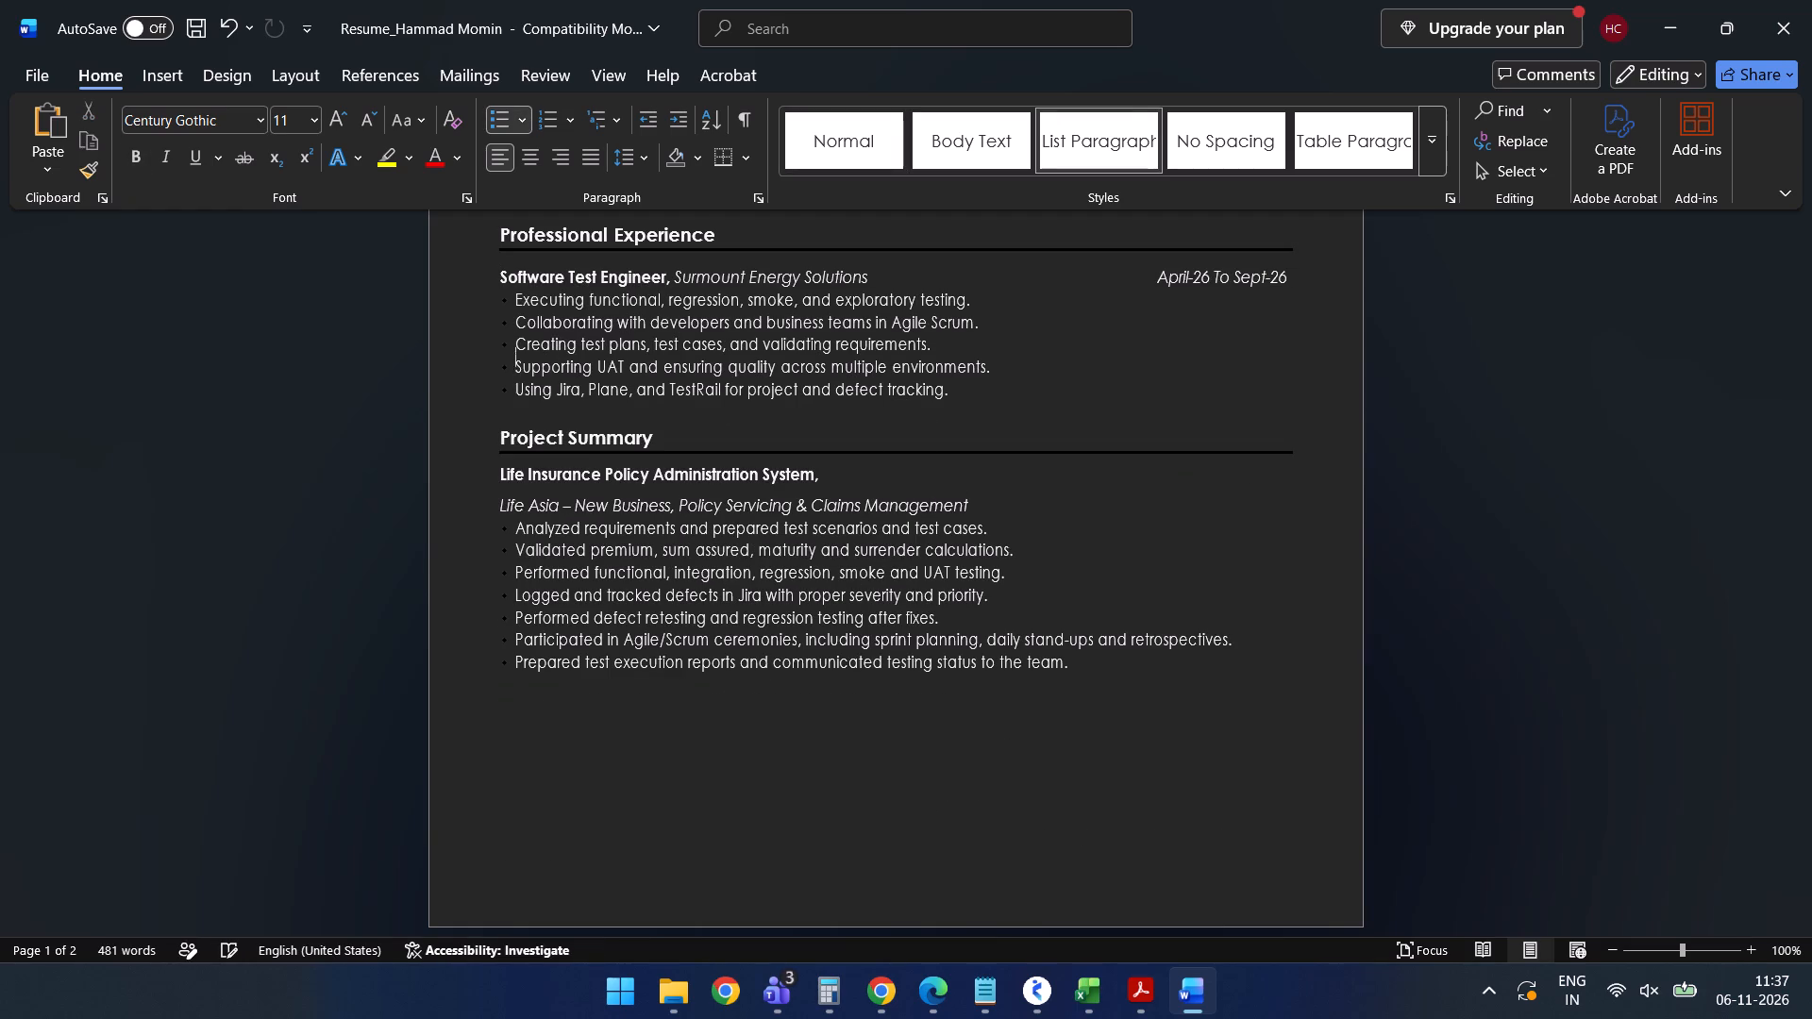
key(Down)
key(Down)
key(Return)
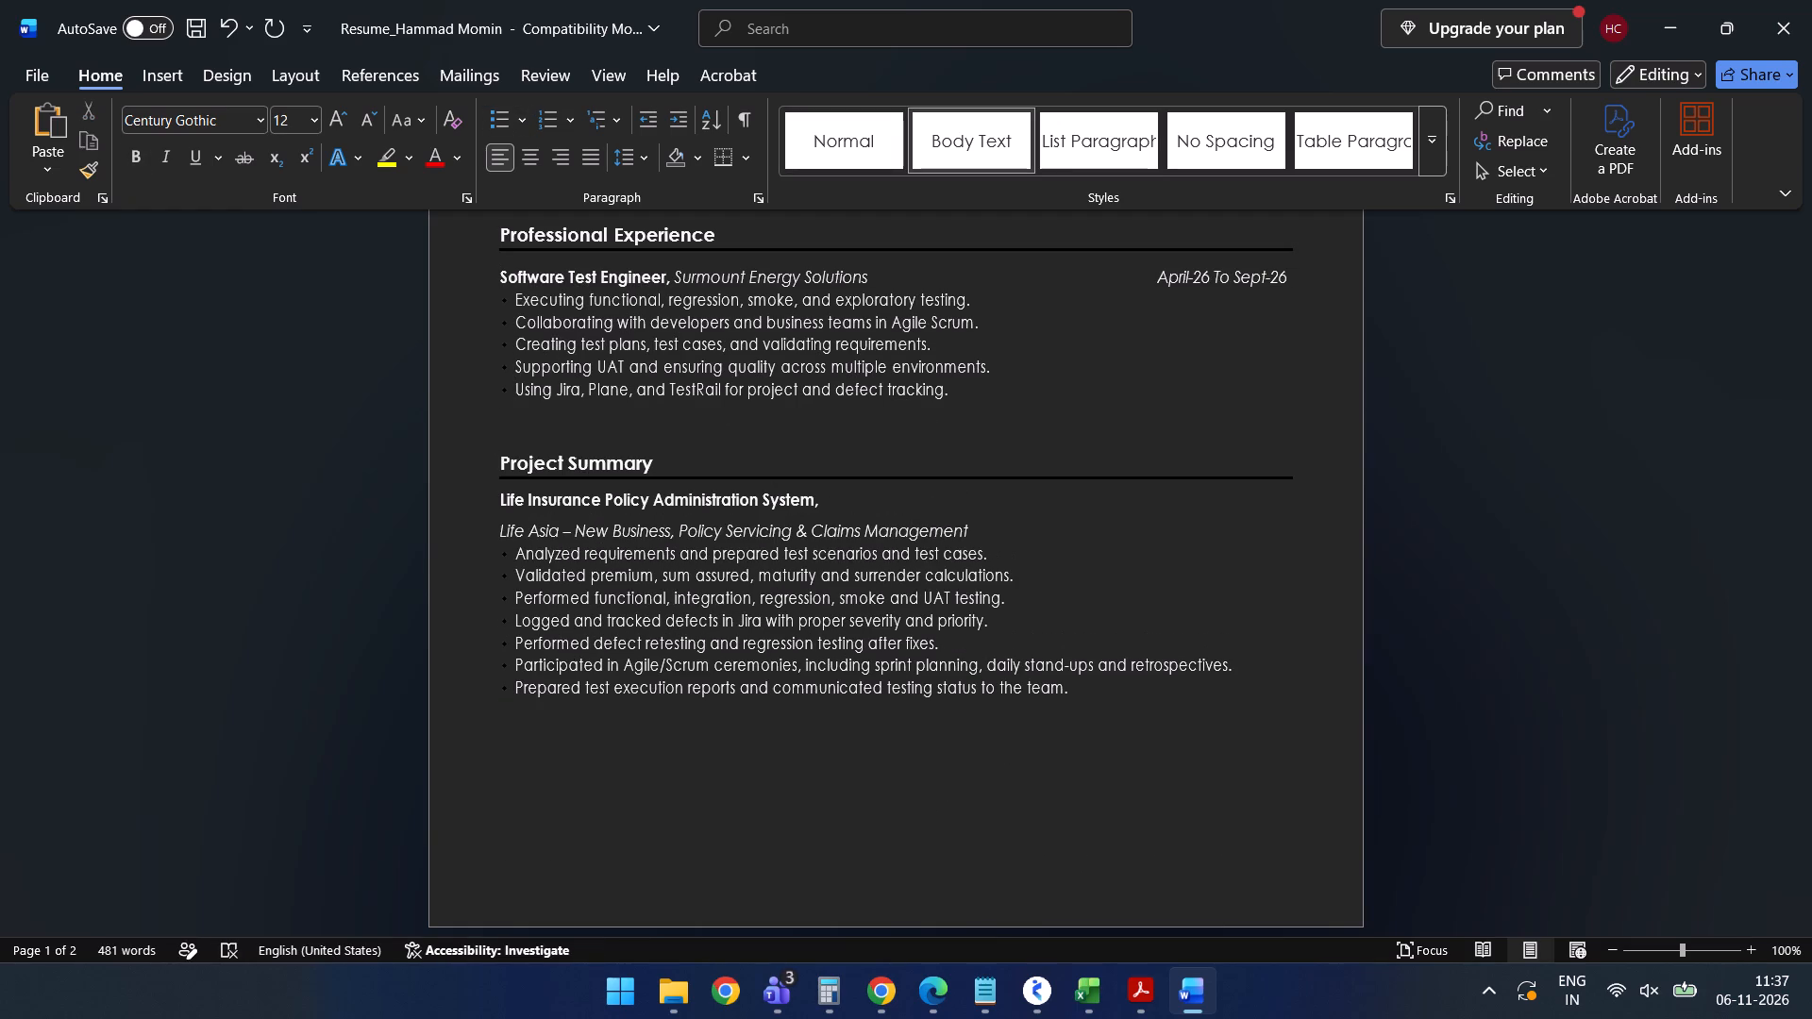
key(ctrl+v)
key(Down)
key(Down)
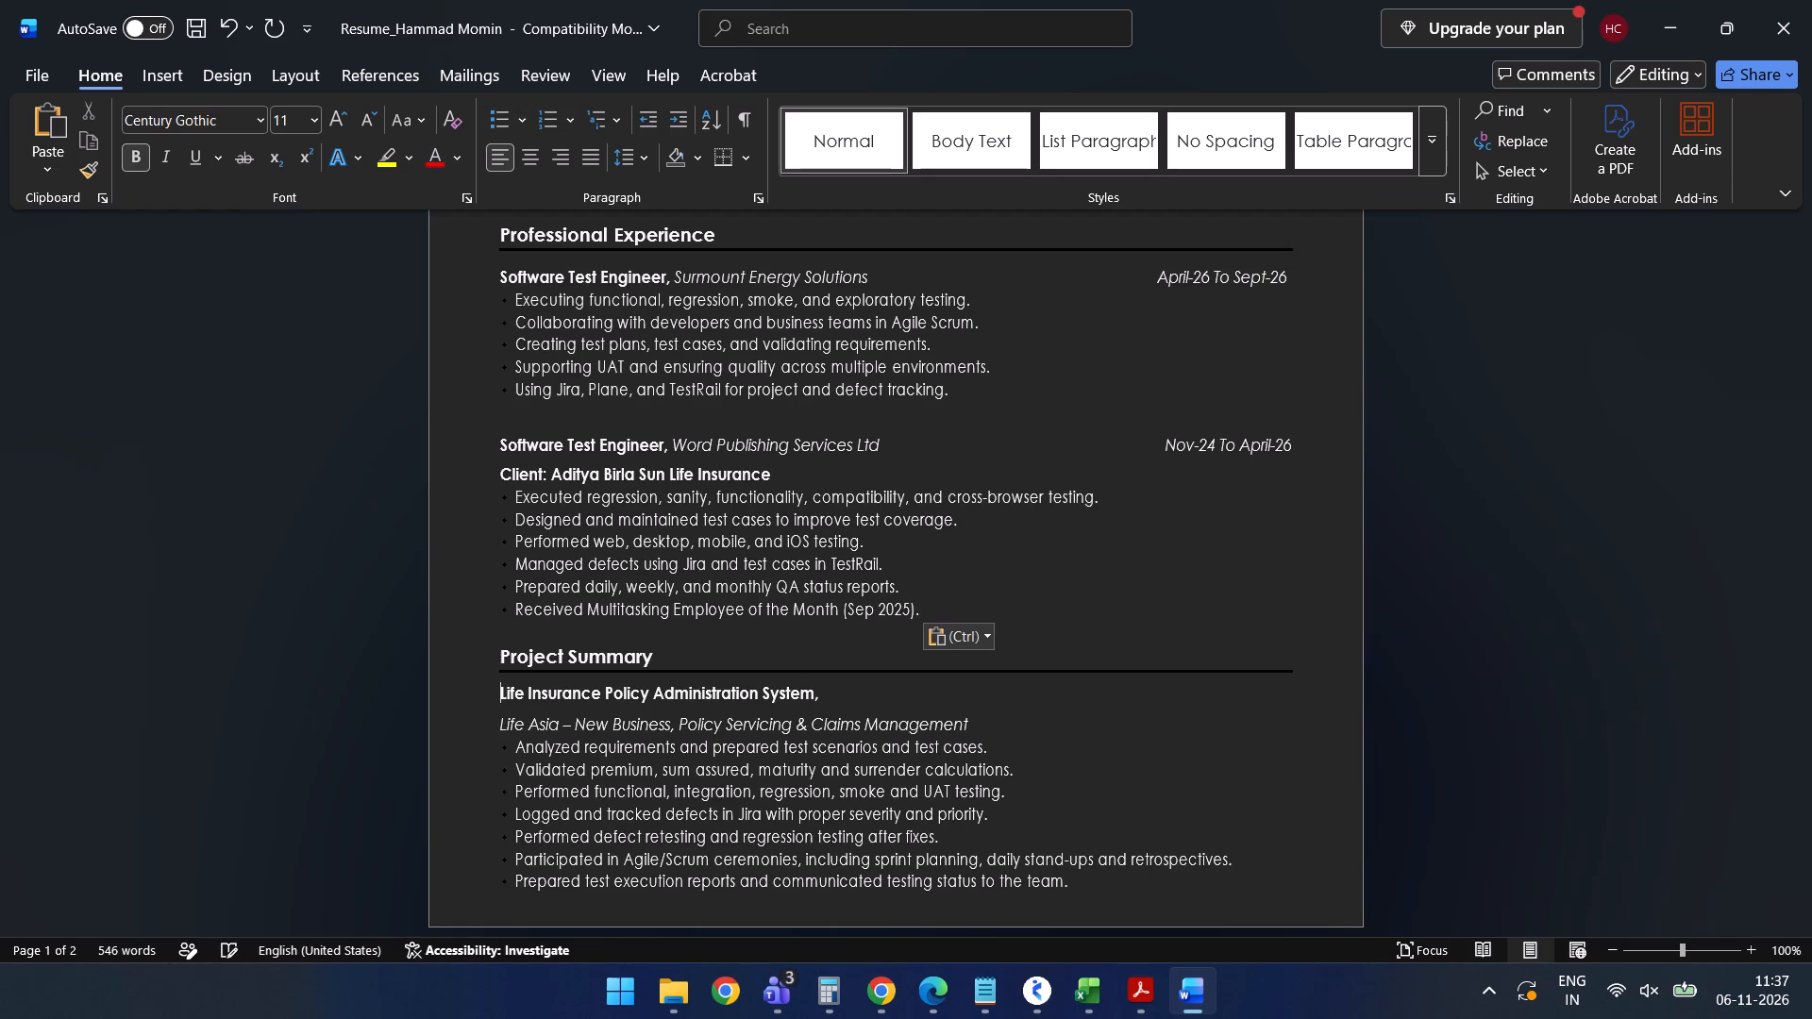
Replace the end date of the Surmount Energy Solutions range with Till Date.
scroll(1057, 626, down, 5)
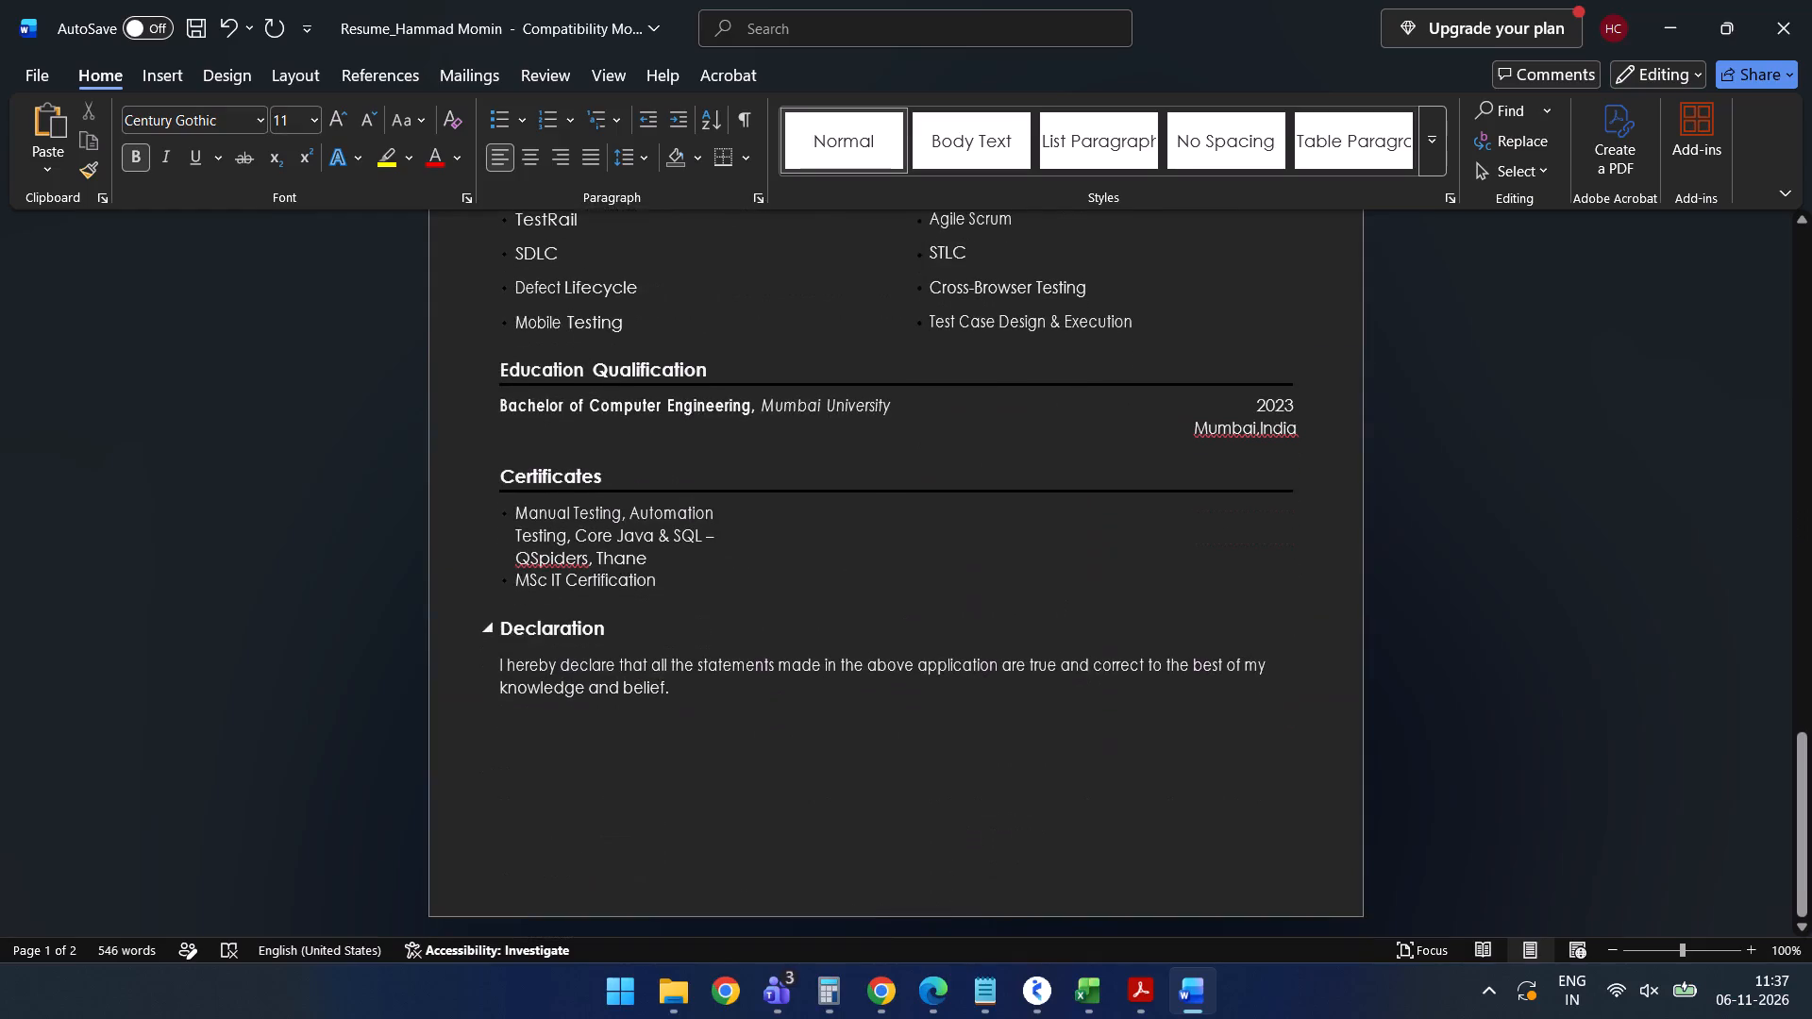
scroll(1057, 626, down, 1)
scroll(1057, 626, up, 10)
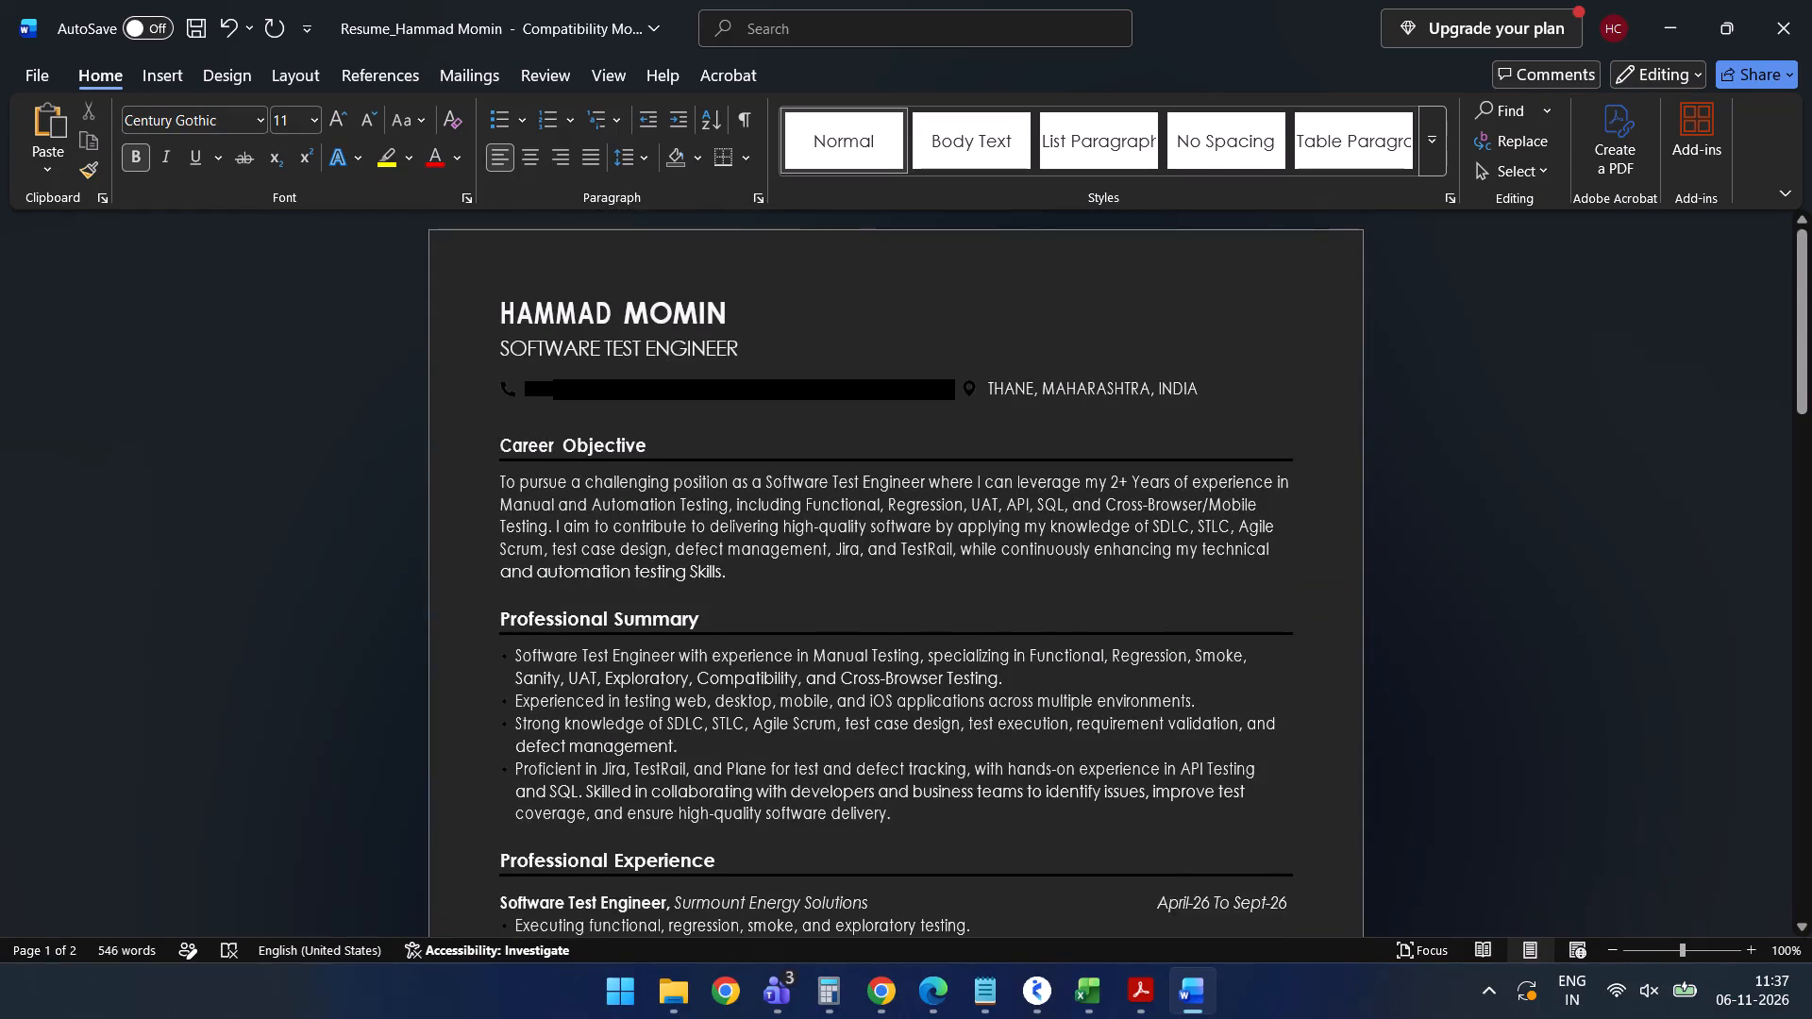
scroll(1193, 579, down, 3)
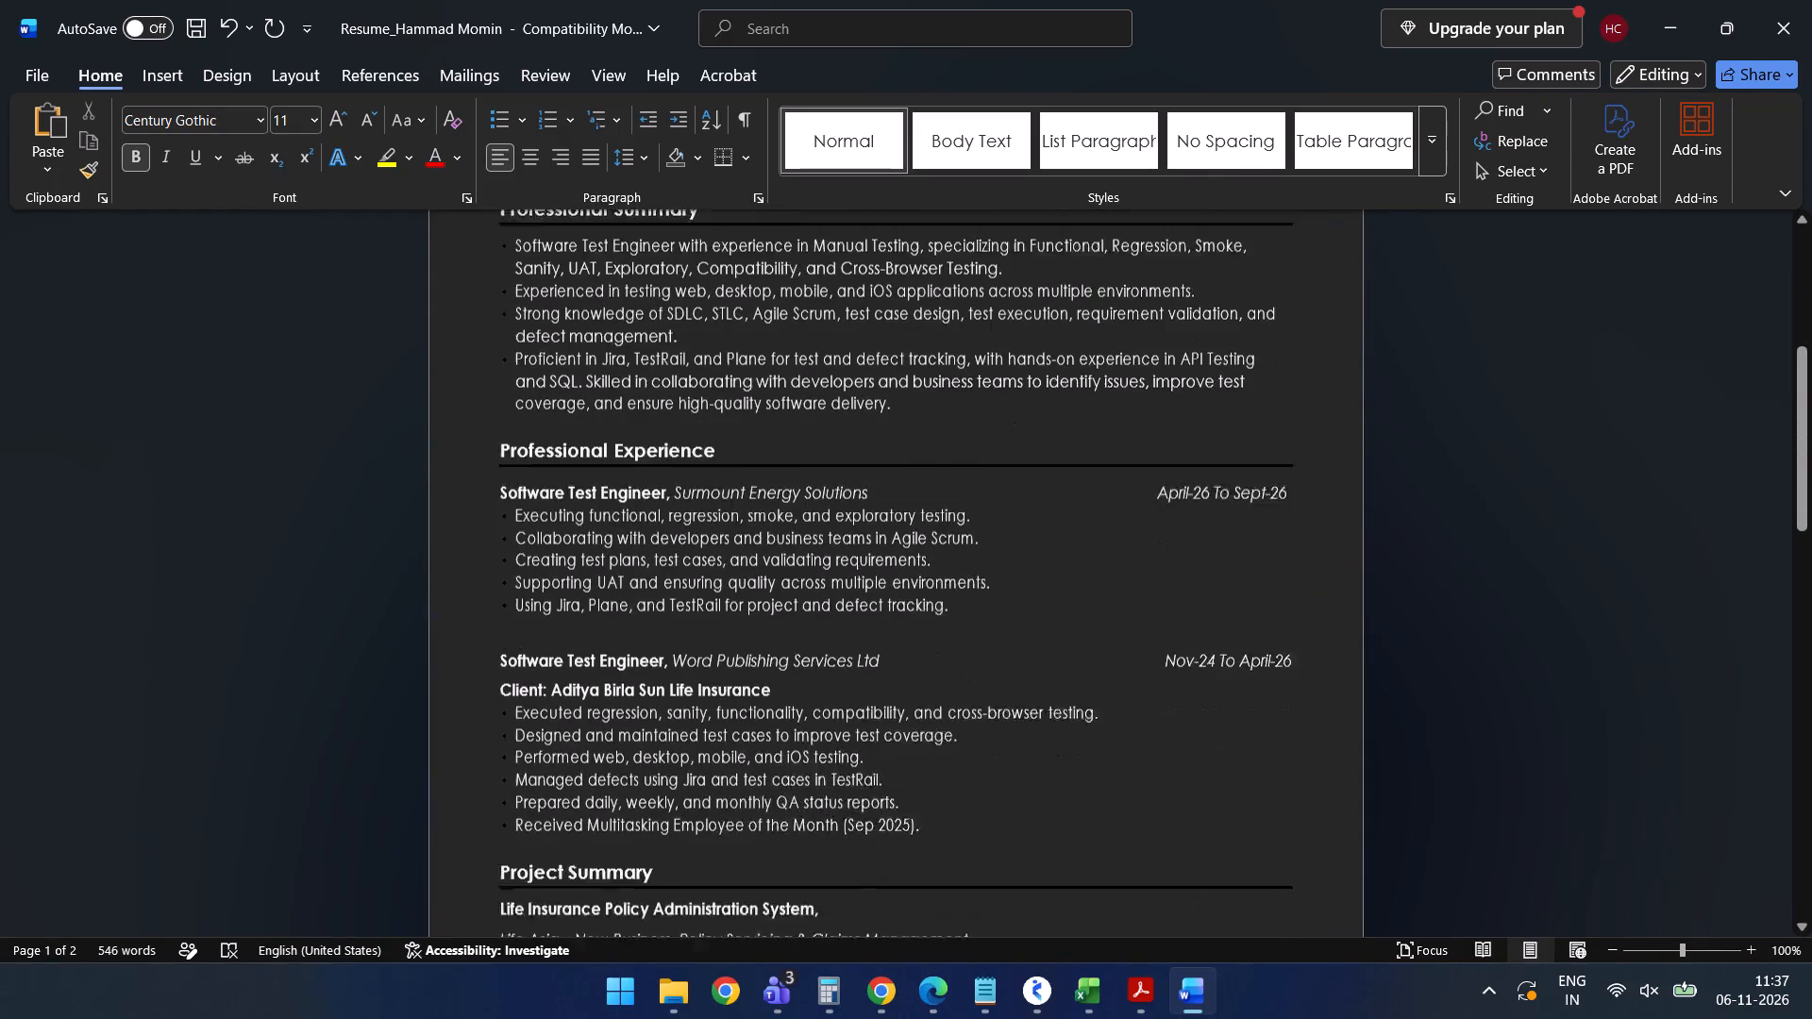
scroll(1193, 579, down, 1)
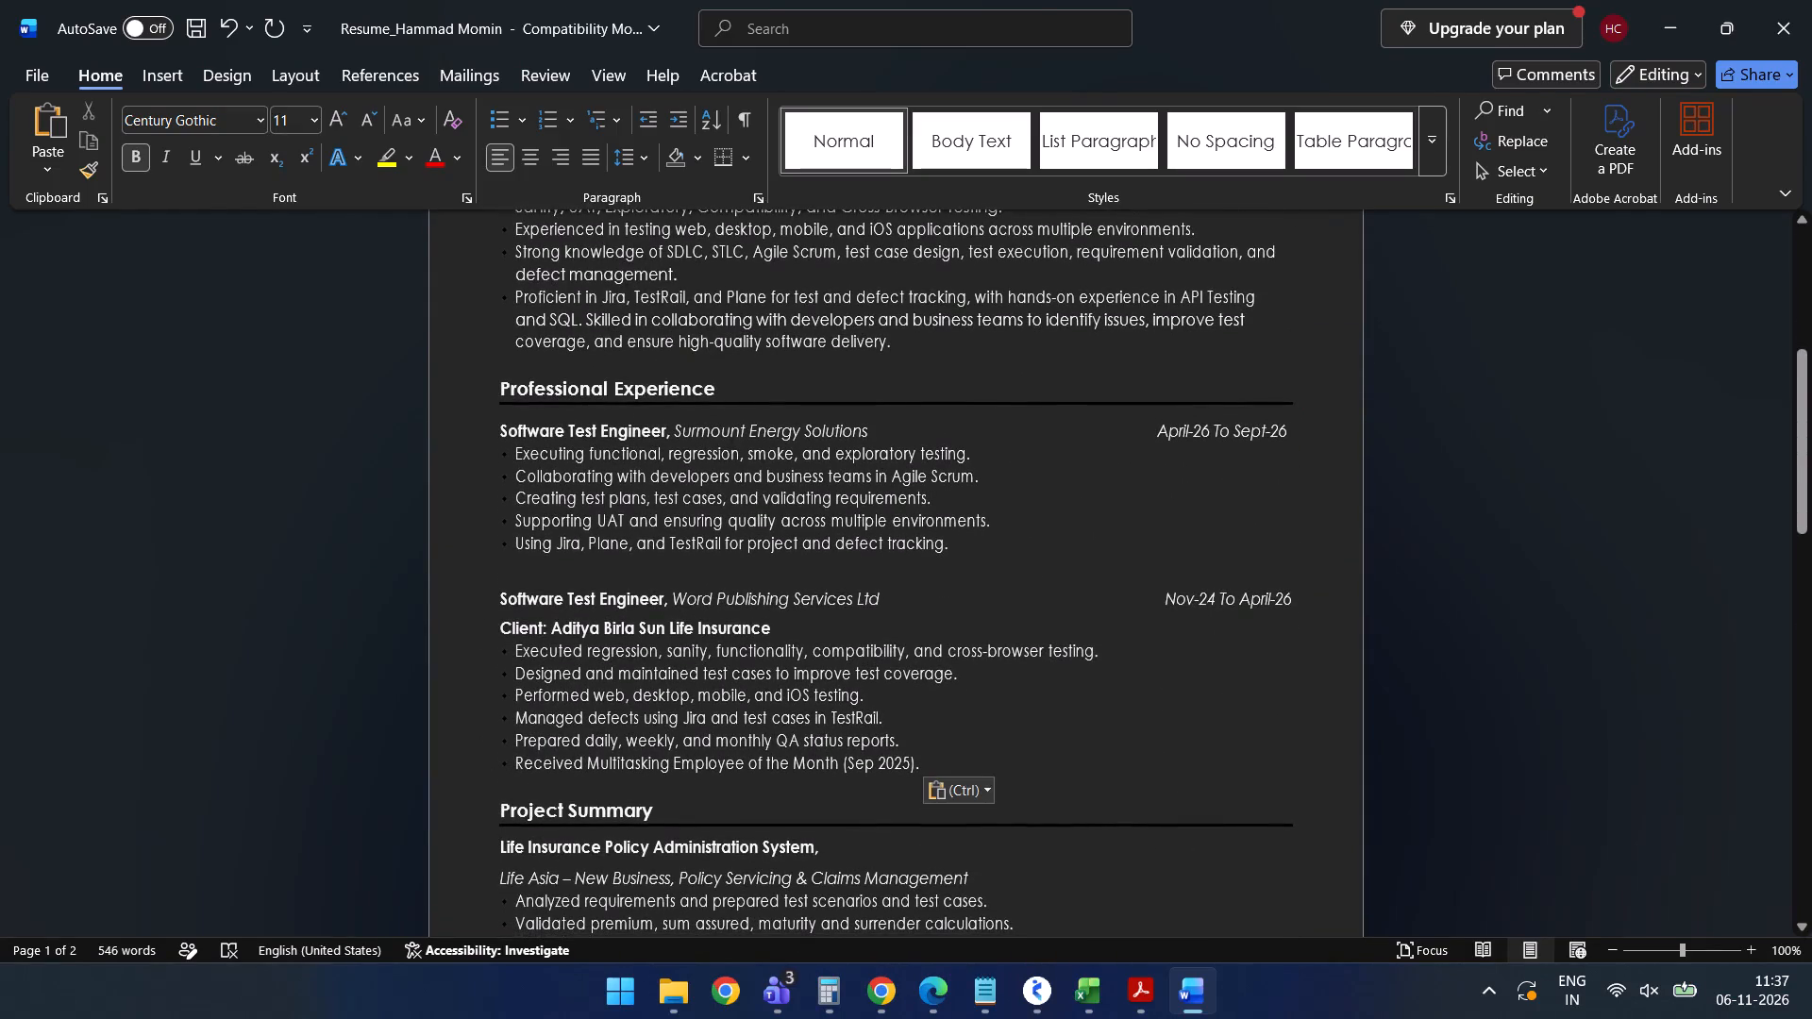
click(1241, 429)
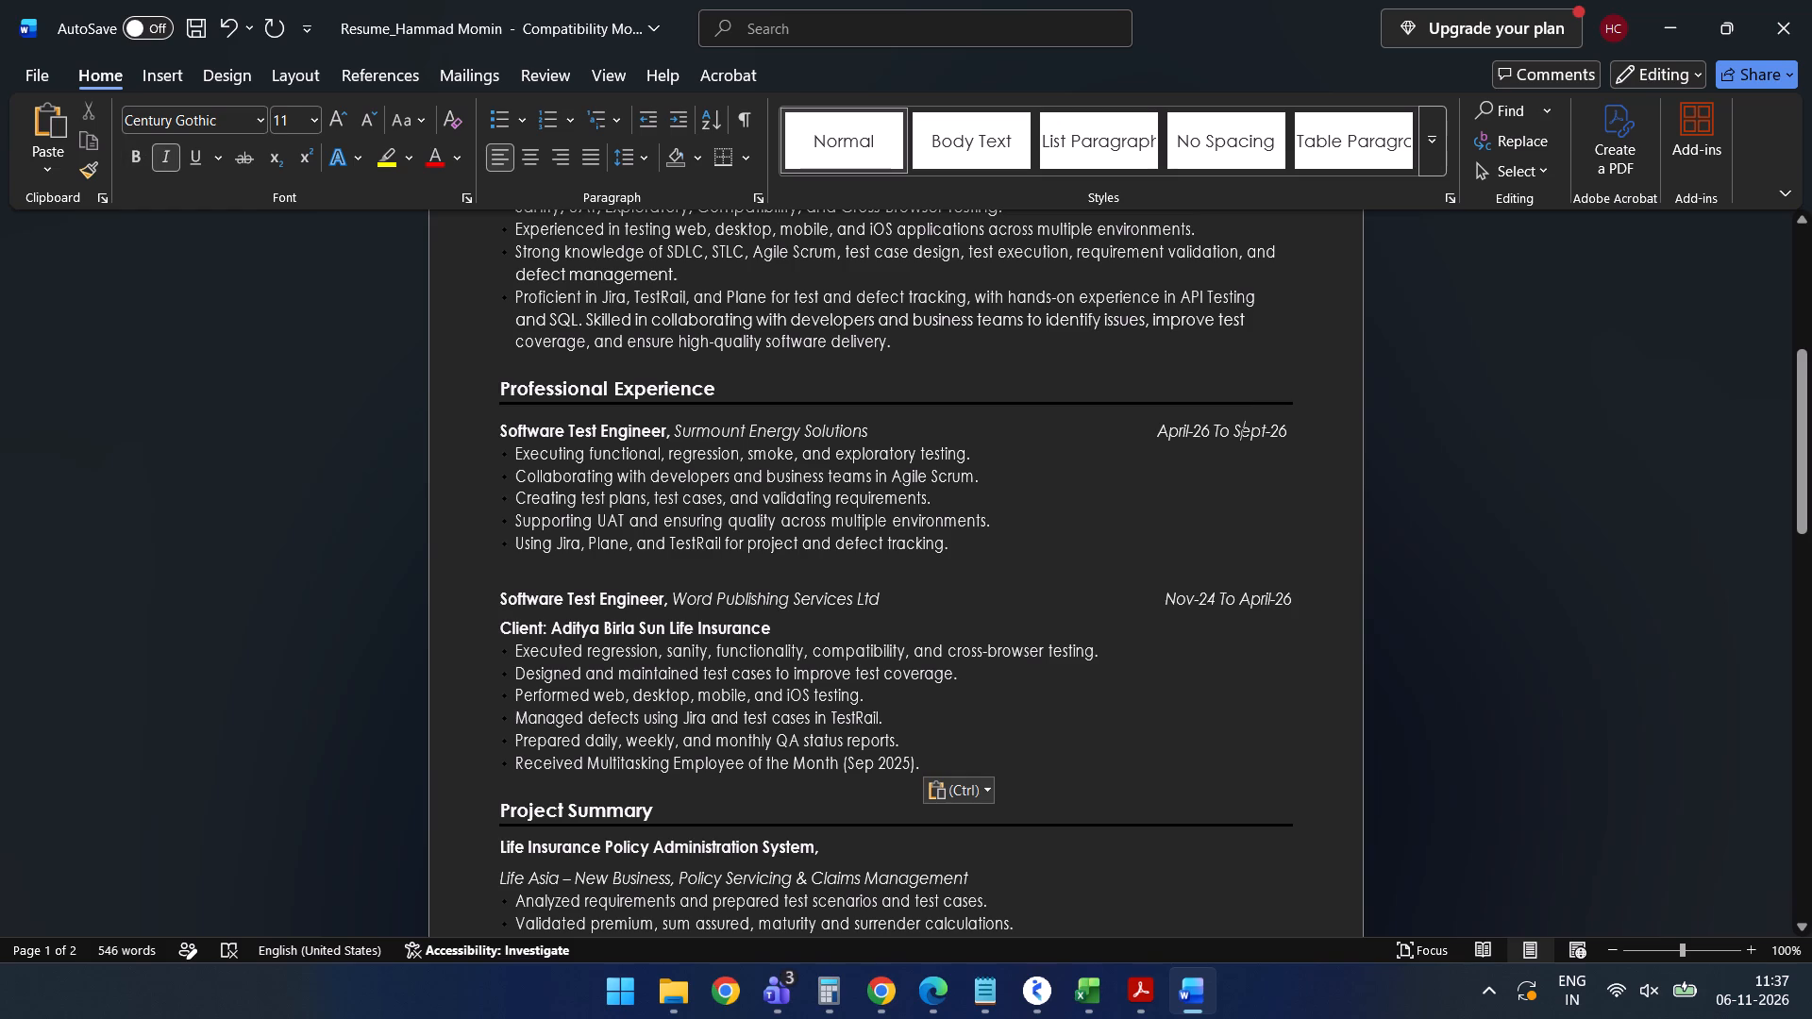
key(Left)
key(shift+Right)
key(shift+Right)
key(shift+Right)
key(shift+Right)
key(shift+Right)
key(shift+Right)
key(shift+Right)
key(shift+Right)
key(shift+Left)
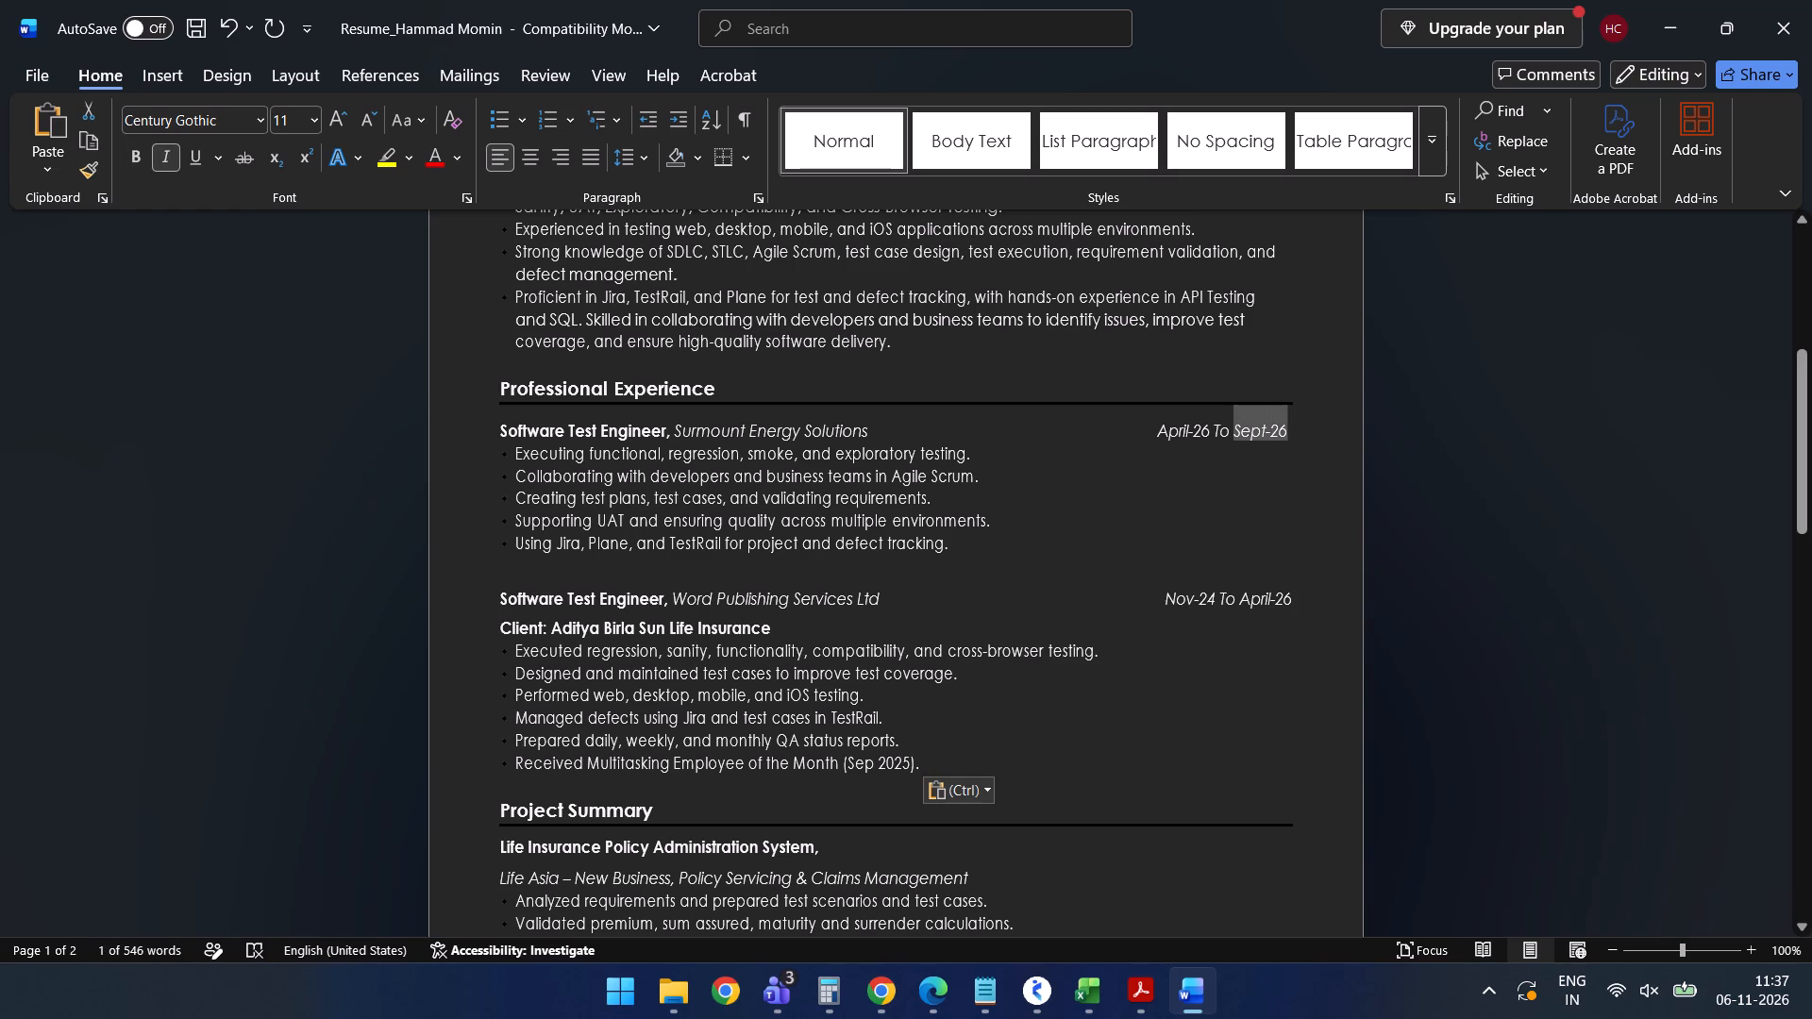
text(Till Day)
key(BackSpace)
text(te)
key(Down)
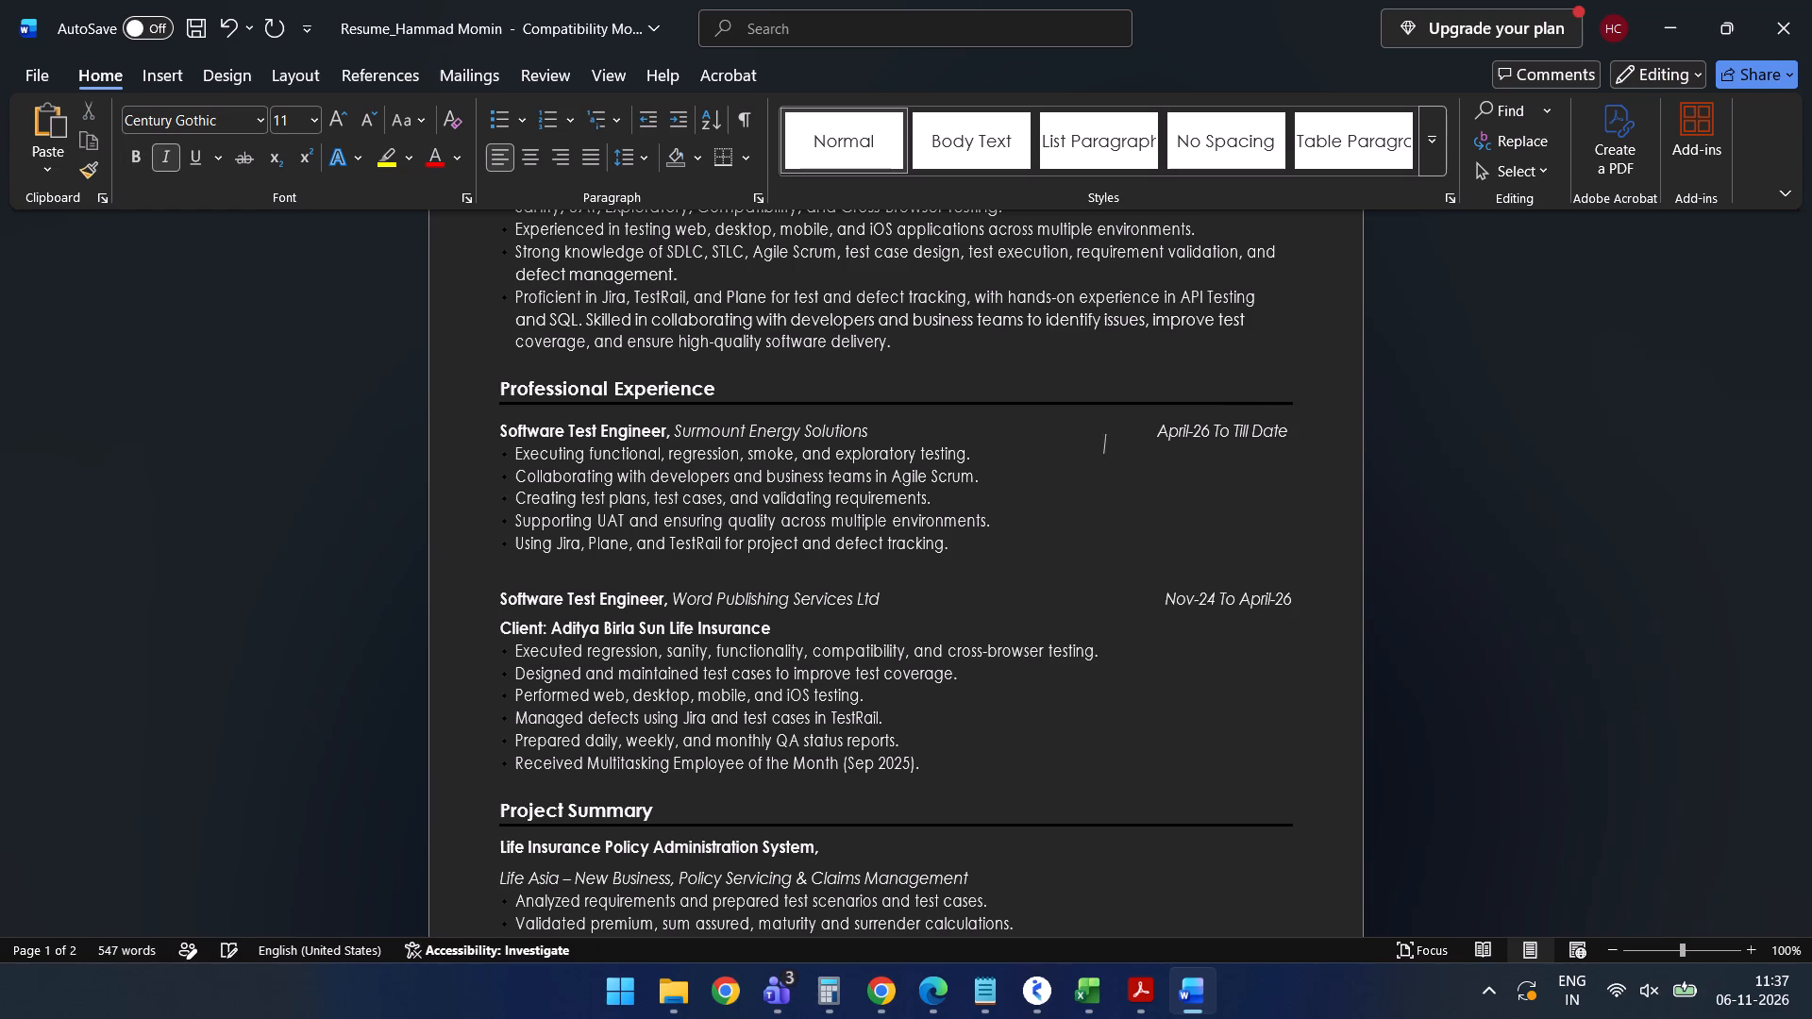
key(Down)
key(Down)
key(Down)
Save the resume and close the document.
key(ctrl+s)
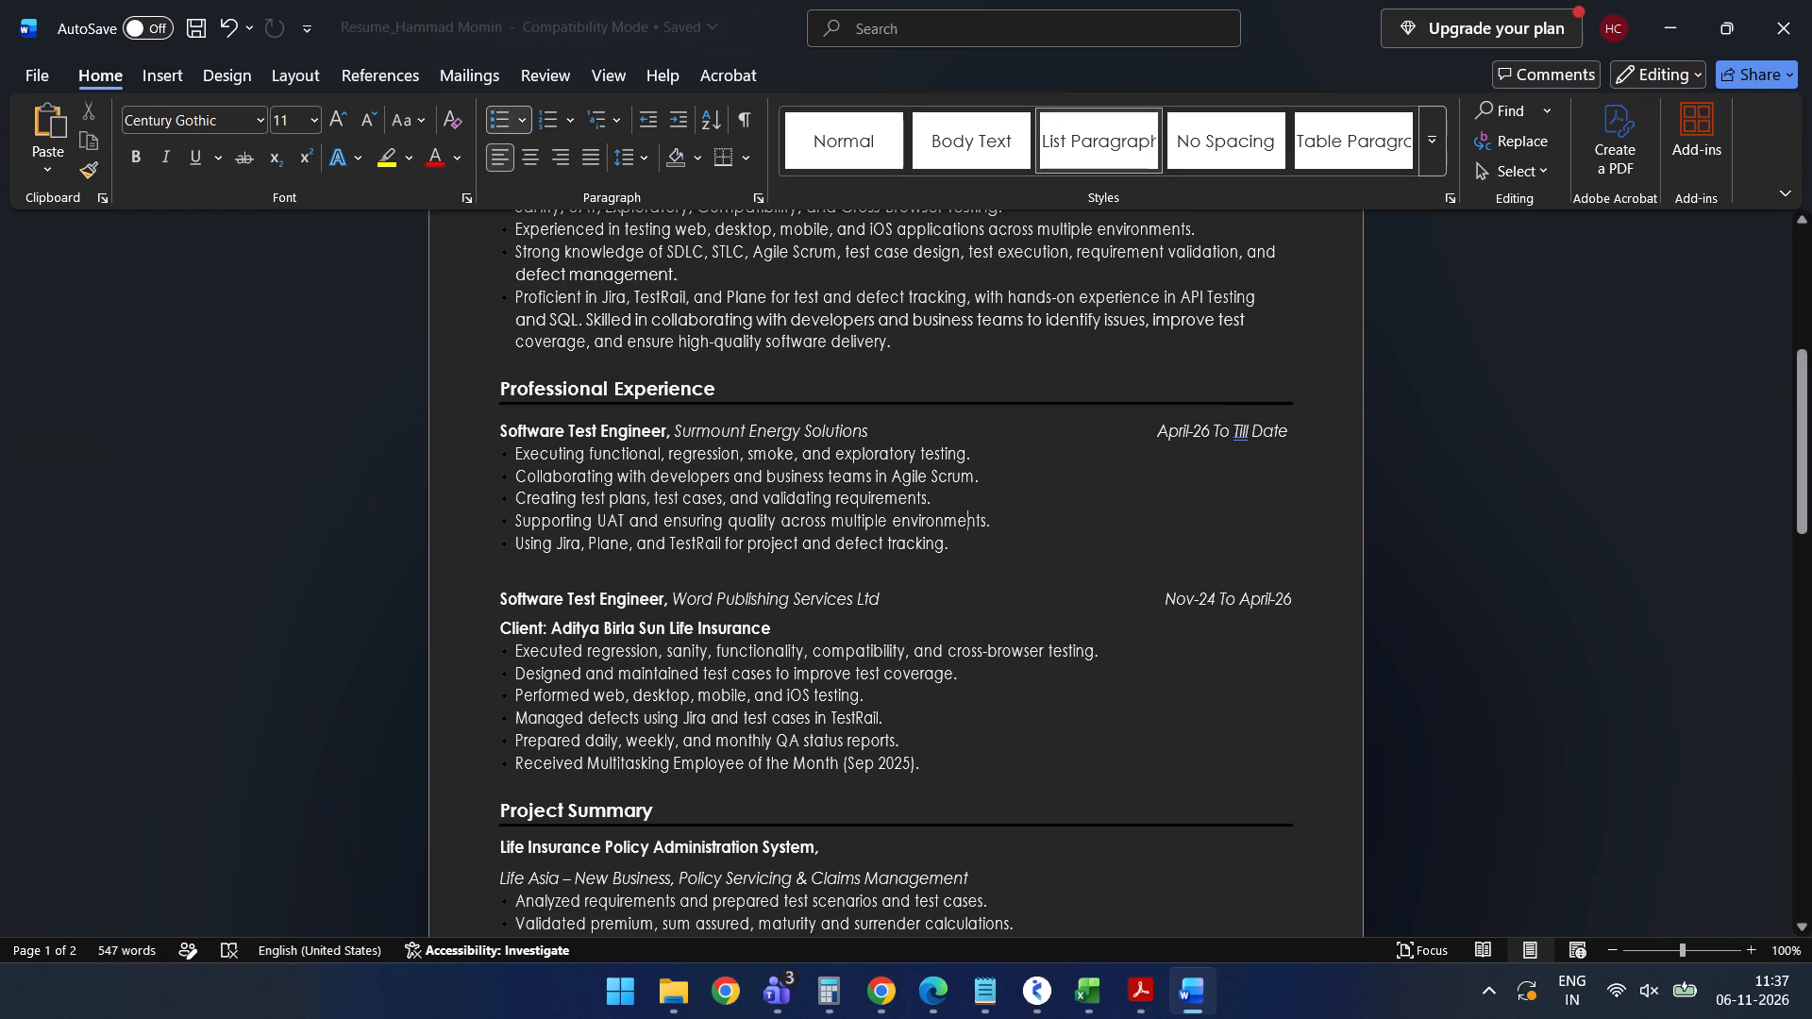
click(1811, 0)
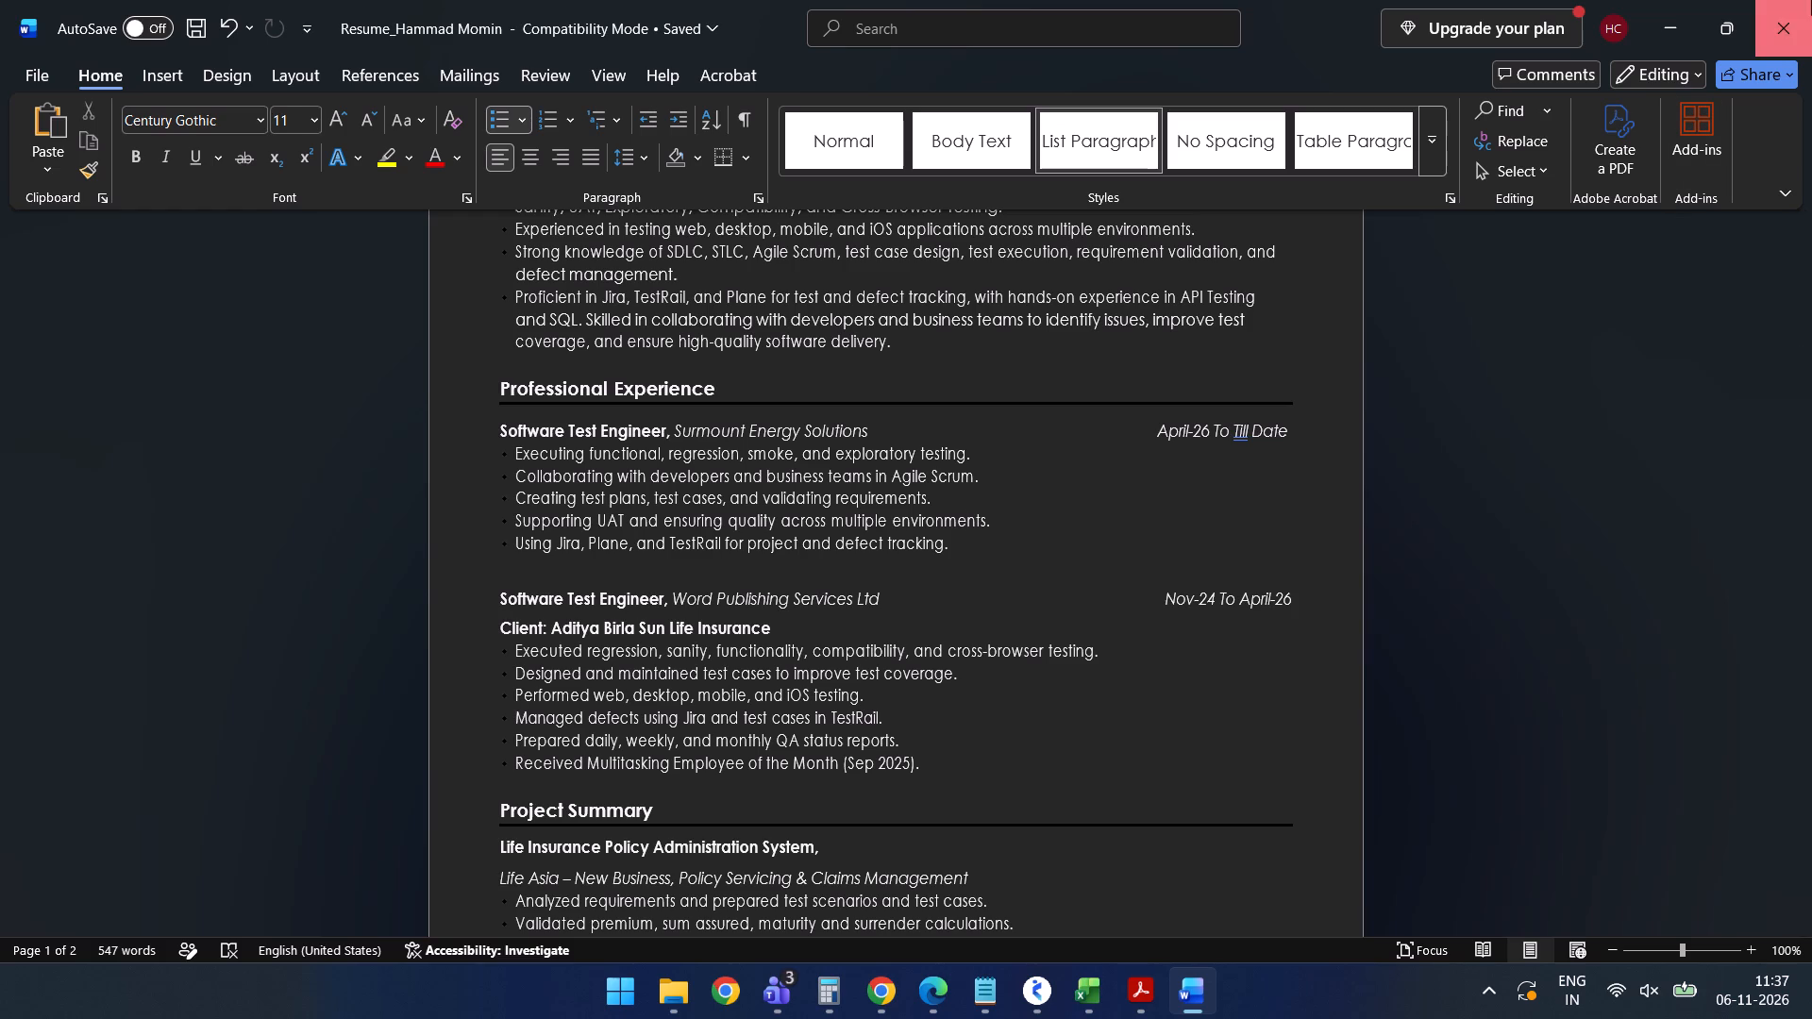
In Chrome, rerun the total experience search with the second period's end changed to "Till Dat".
key(alt+Tab)
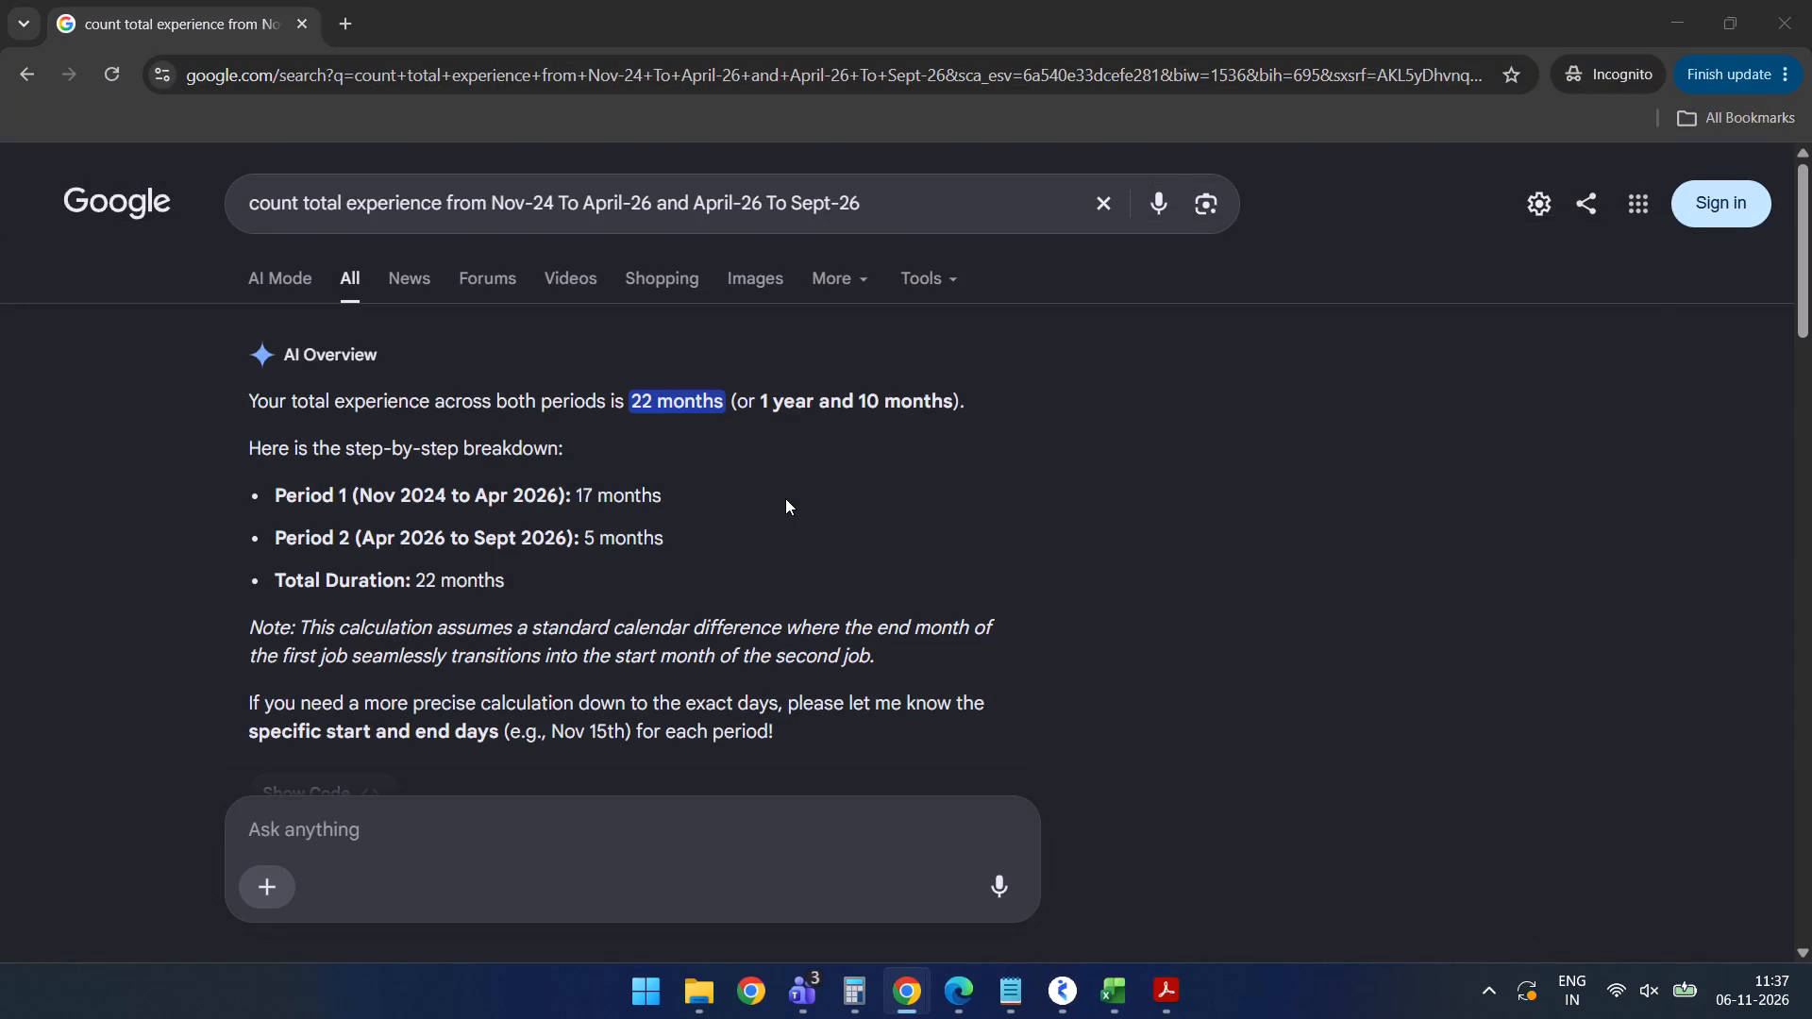
key(alt+Left)
key(alt+Right)
key(alt+Left)
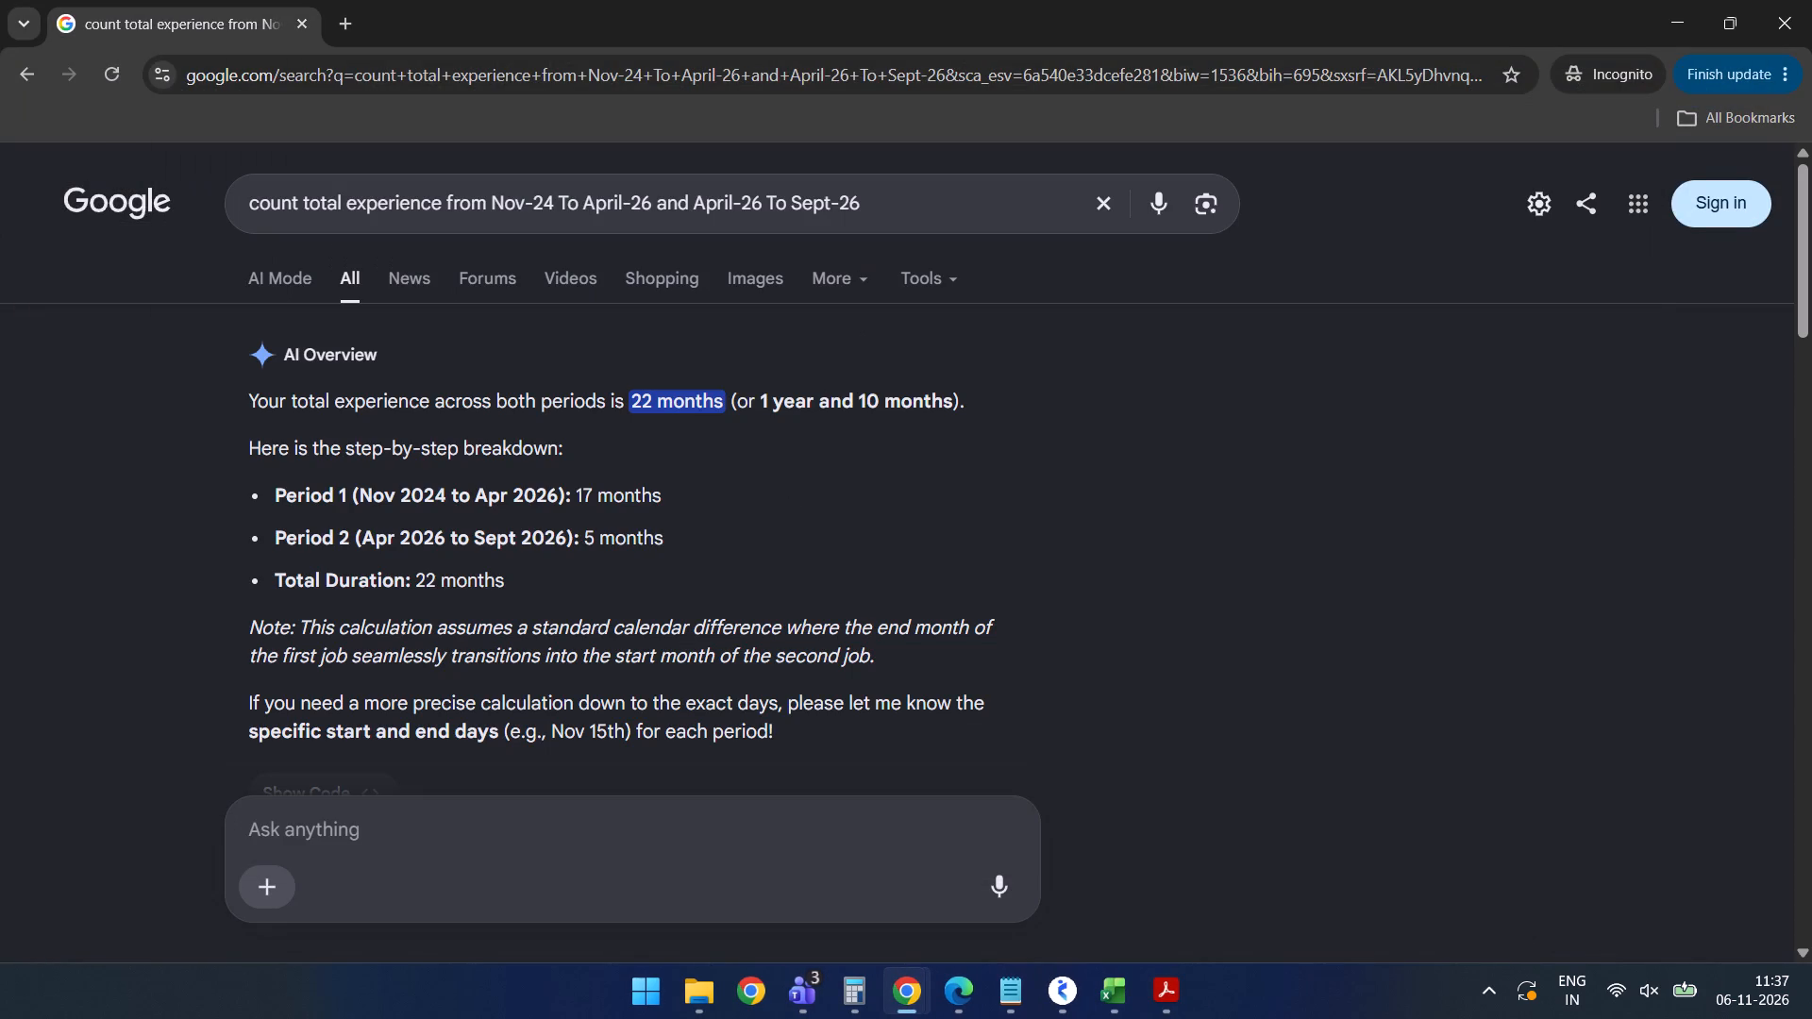
click(895, 200)
key(shift+Left)
key(shift+Left)
key(shift+Left)
key(shift+Left)
key(shift+Left)
key(shift+Left)
key(shift+Left)
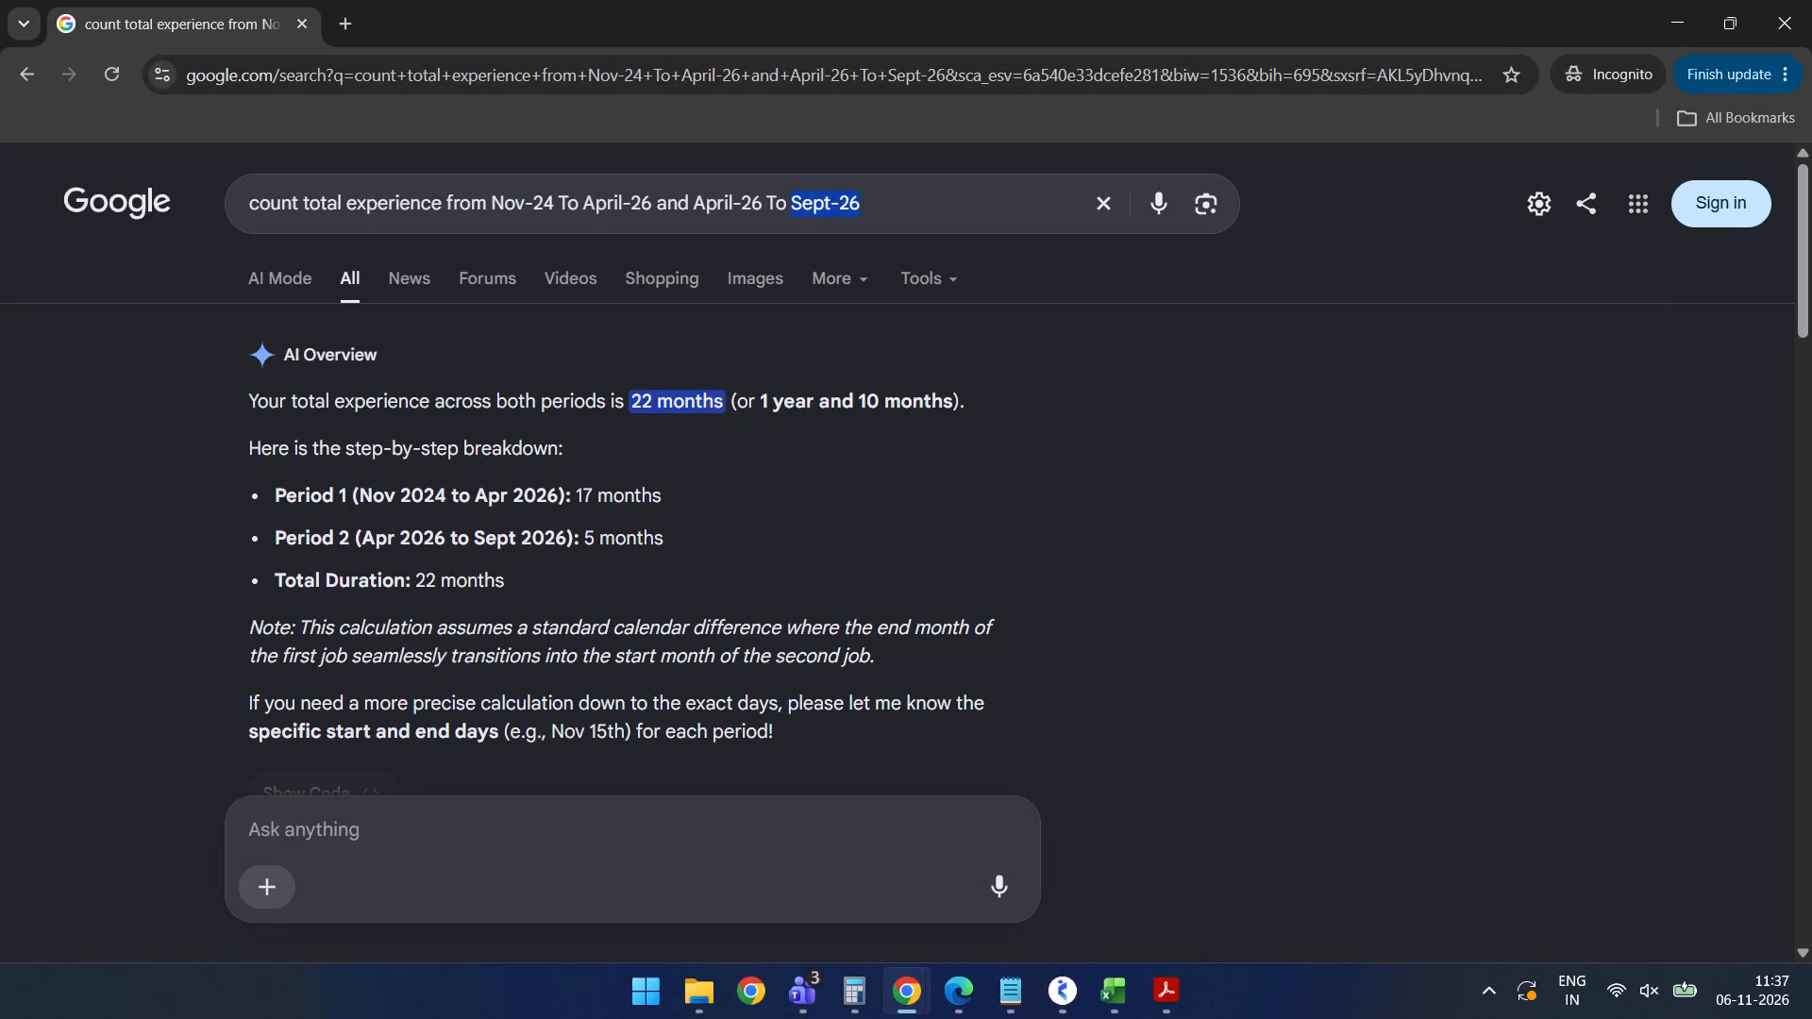
text(Till Dat)
key(Return)
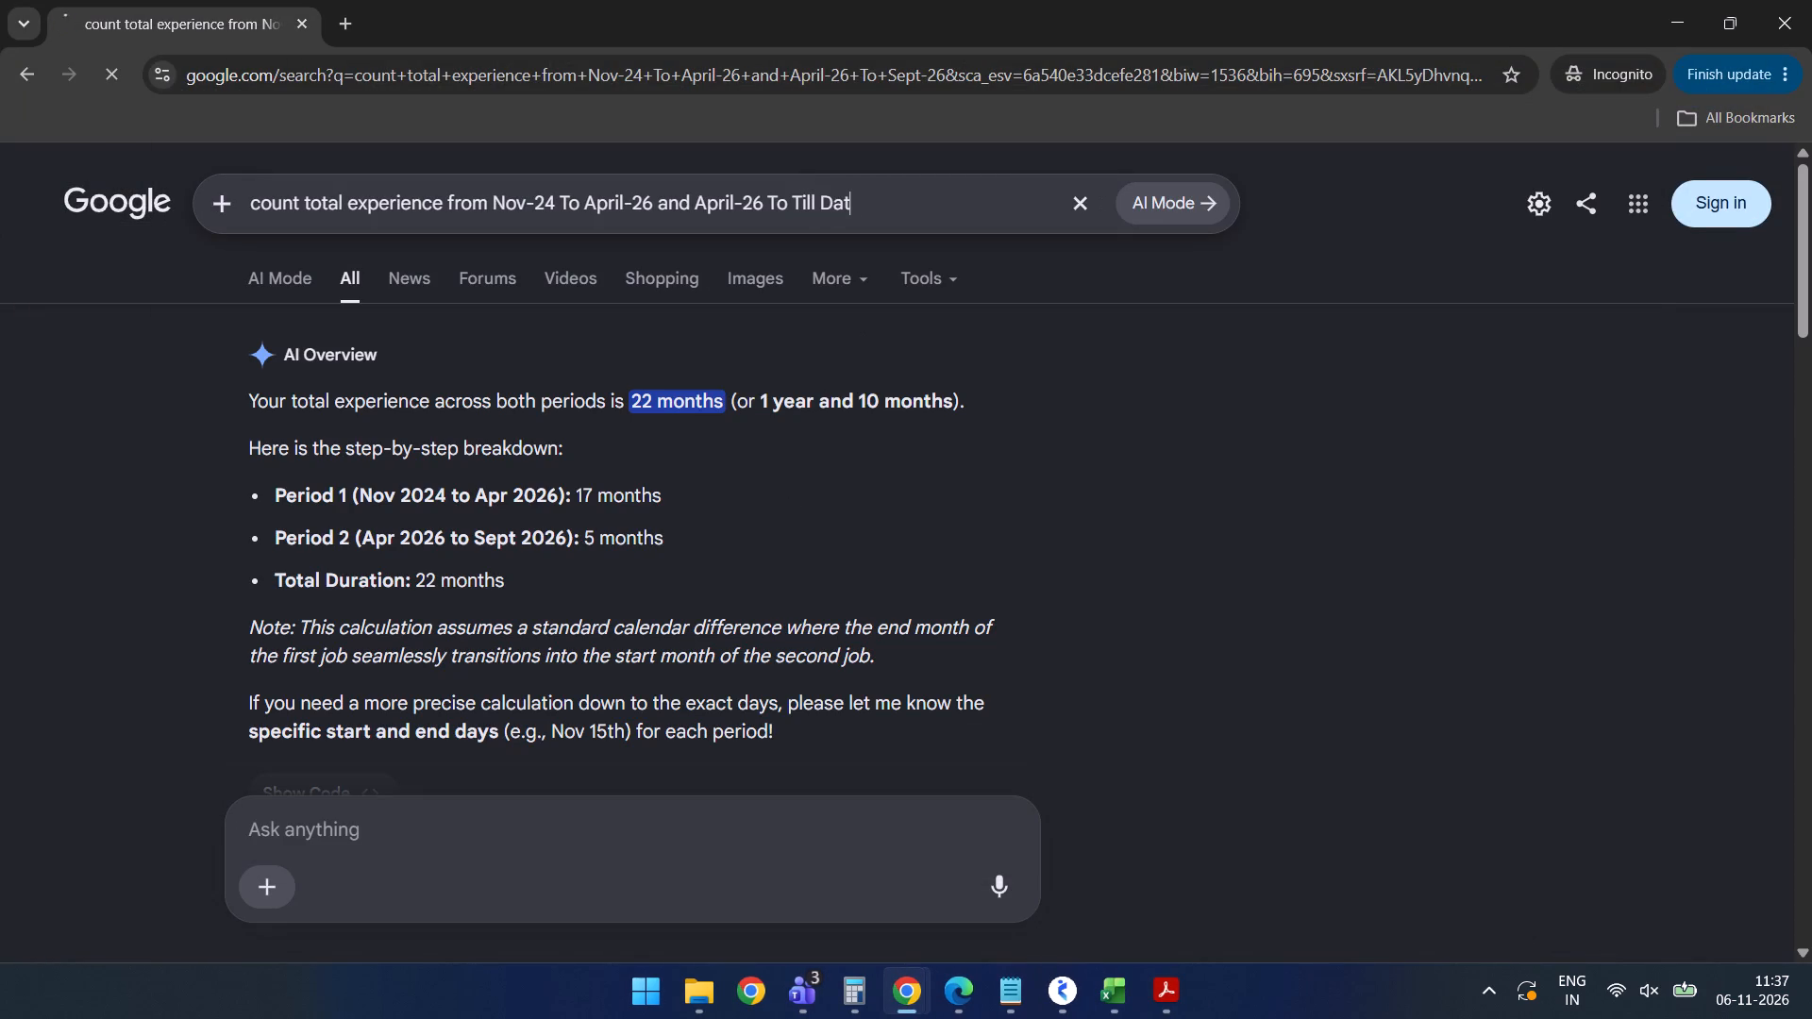
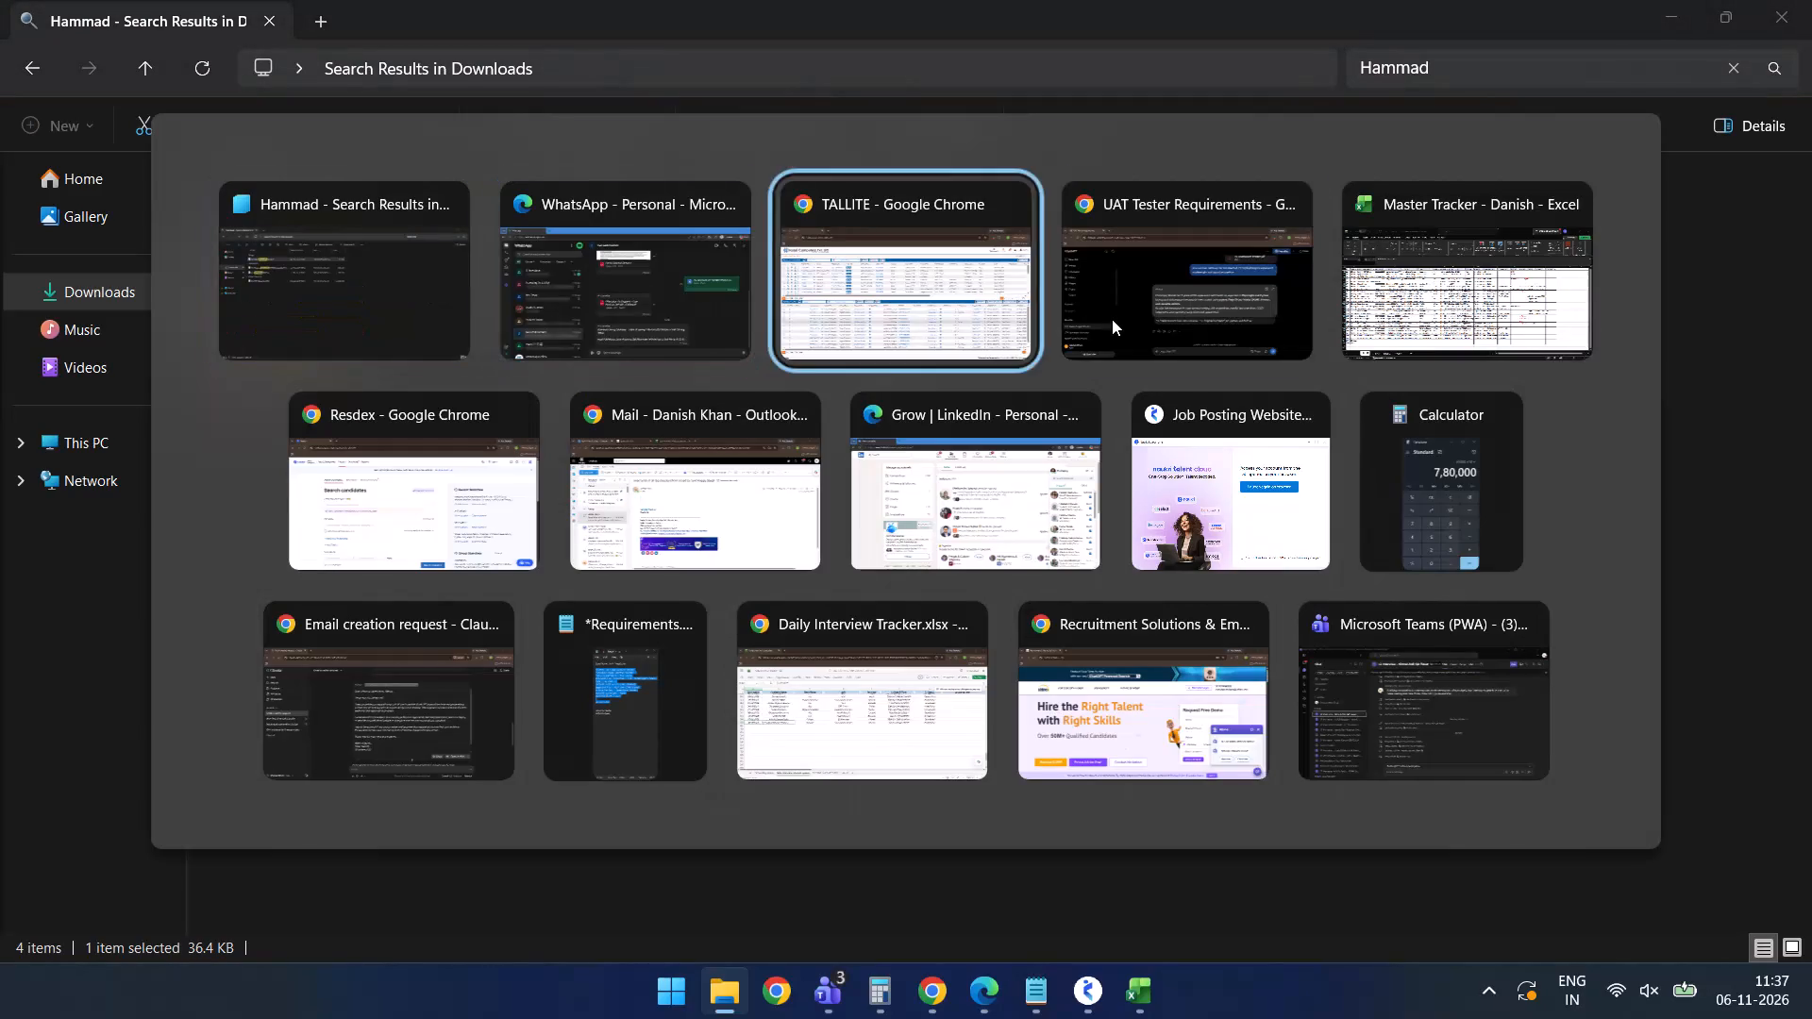
Open the candidate's Word resume from the Downloads search results, review it through to the Declaration section, save and close it.
key(alt+Right)
key(alt+Left)
key(alt+Left)
key(alt+Left)
key(Return)
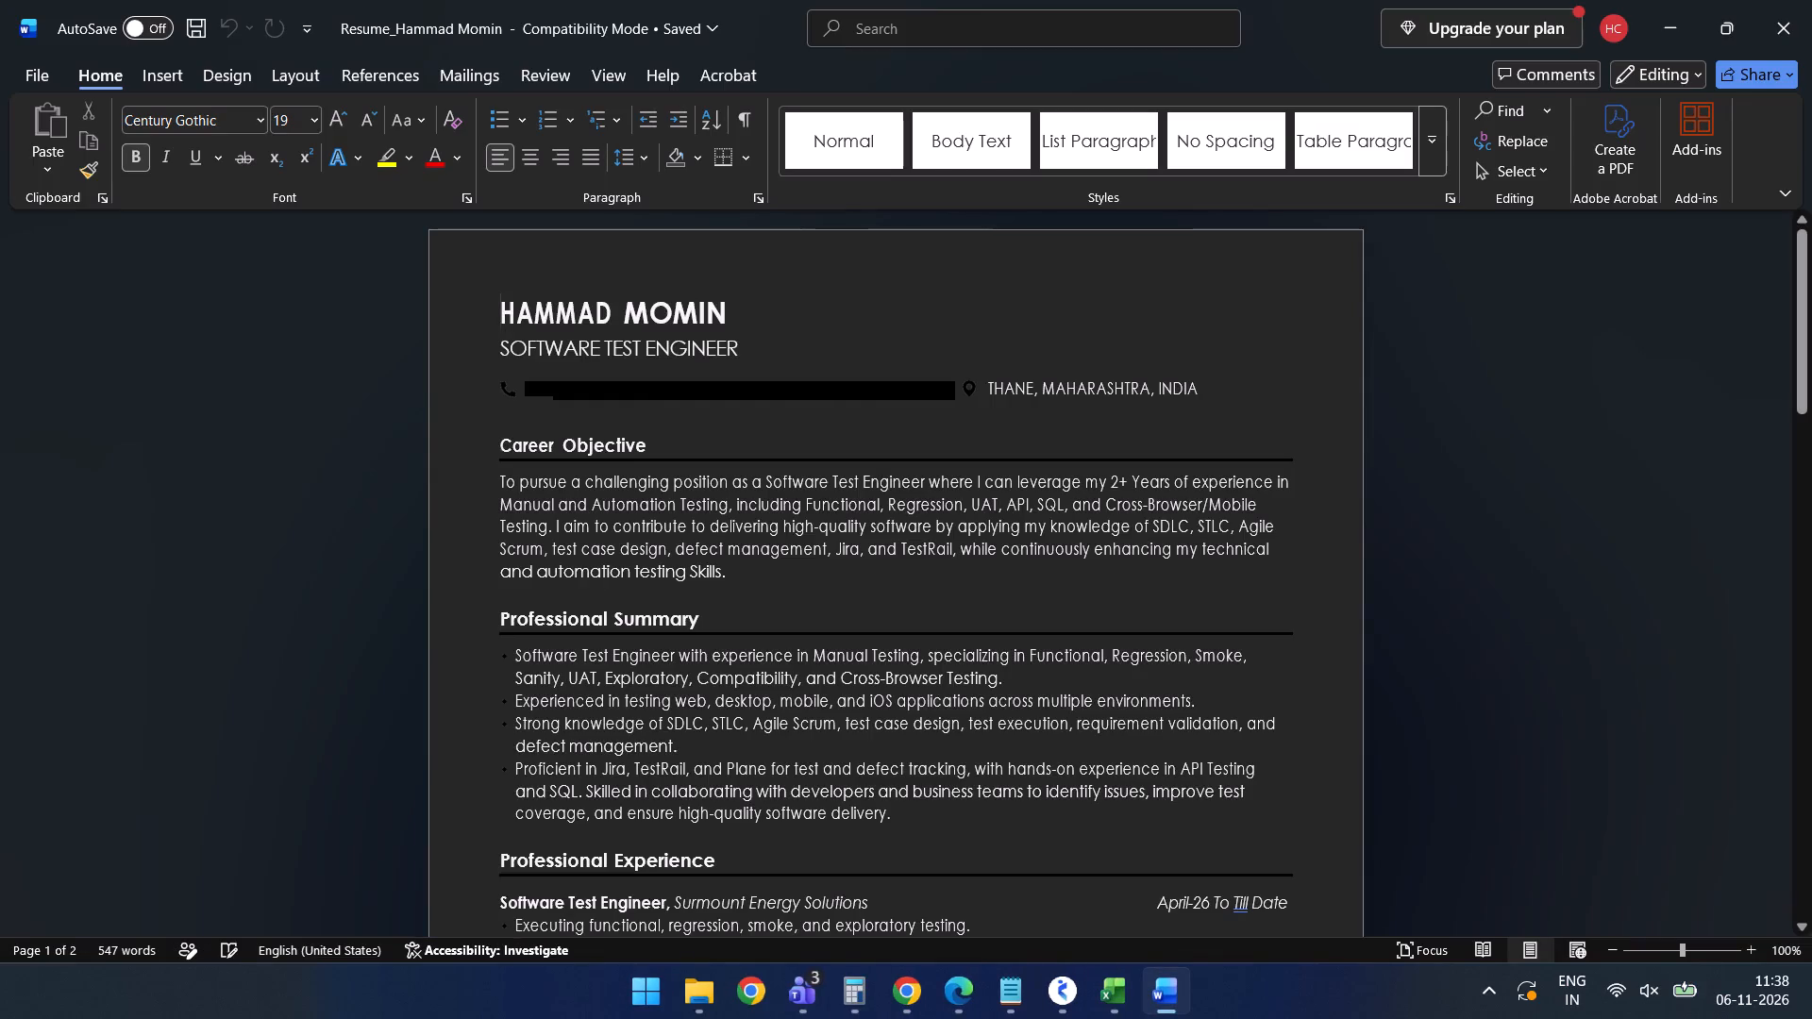
key(alt+Tab)
key(alt+Left)
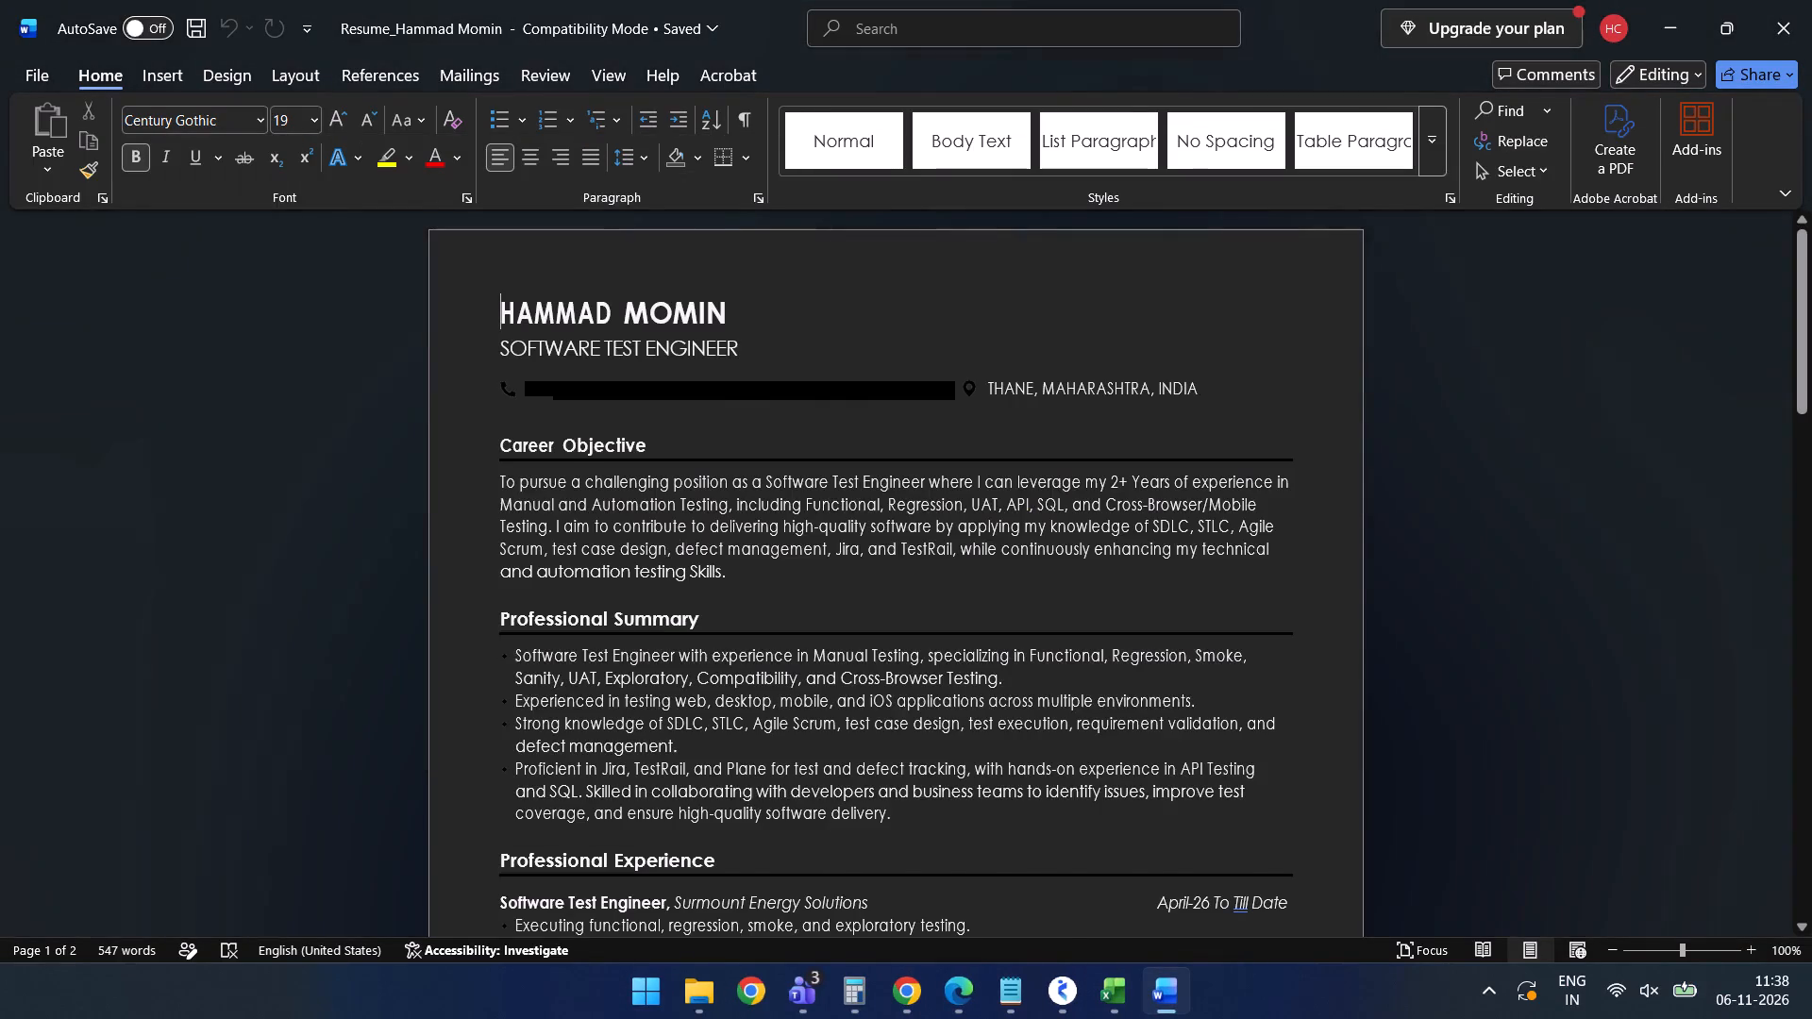
scroll(890, 645, down, 2)
scroll(890, 645, up, 1)
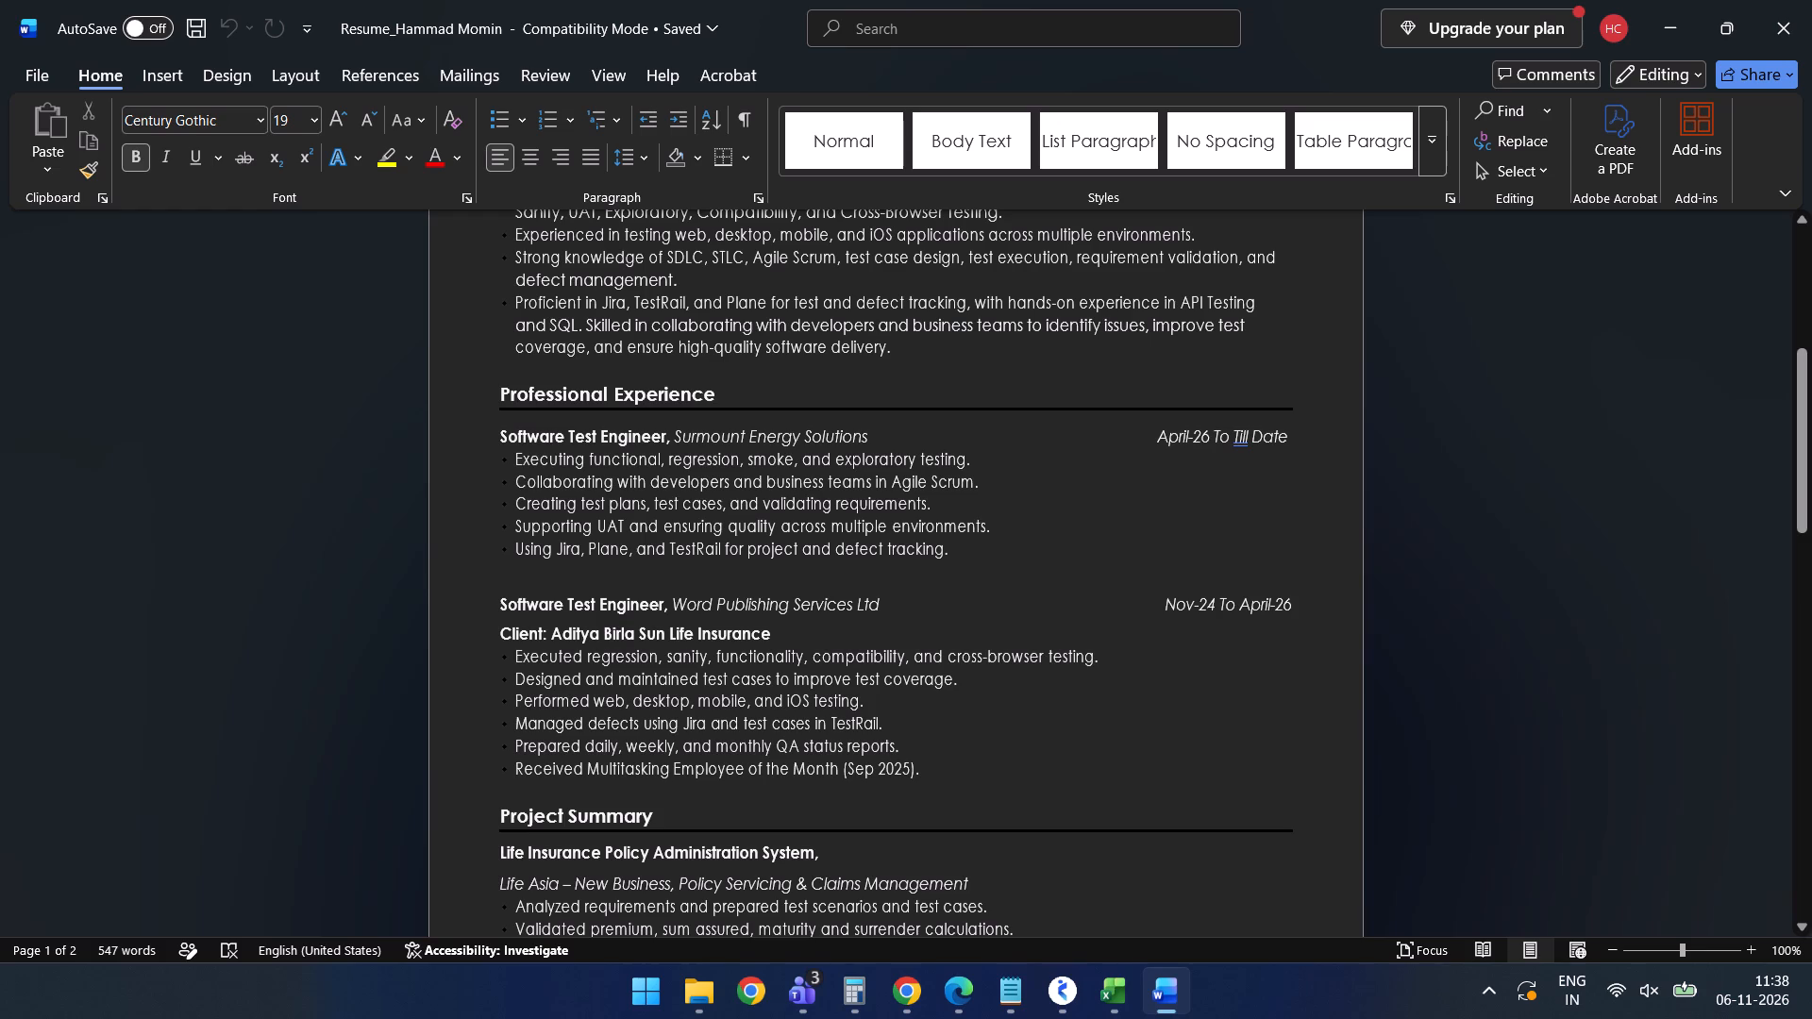
scroll(1218, 752, down, 13)
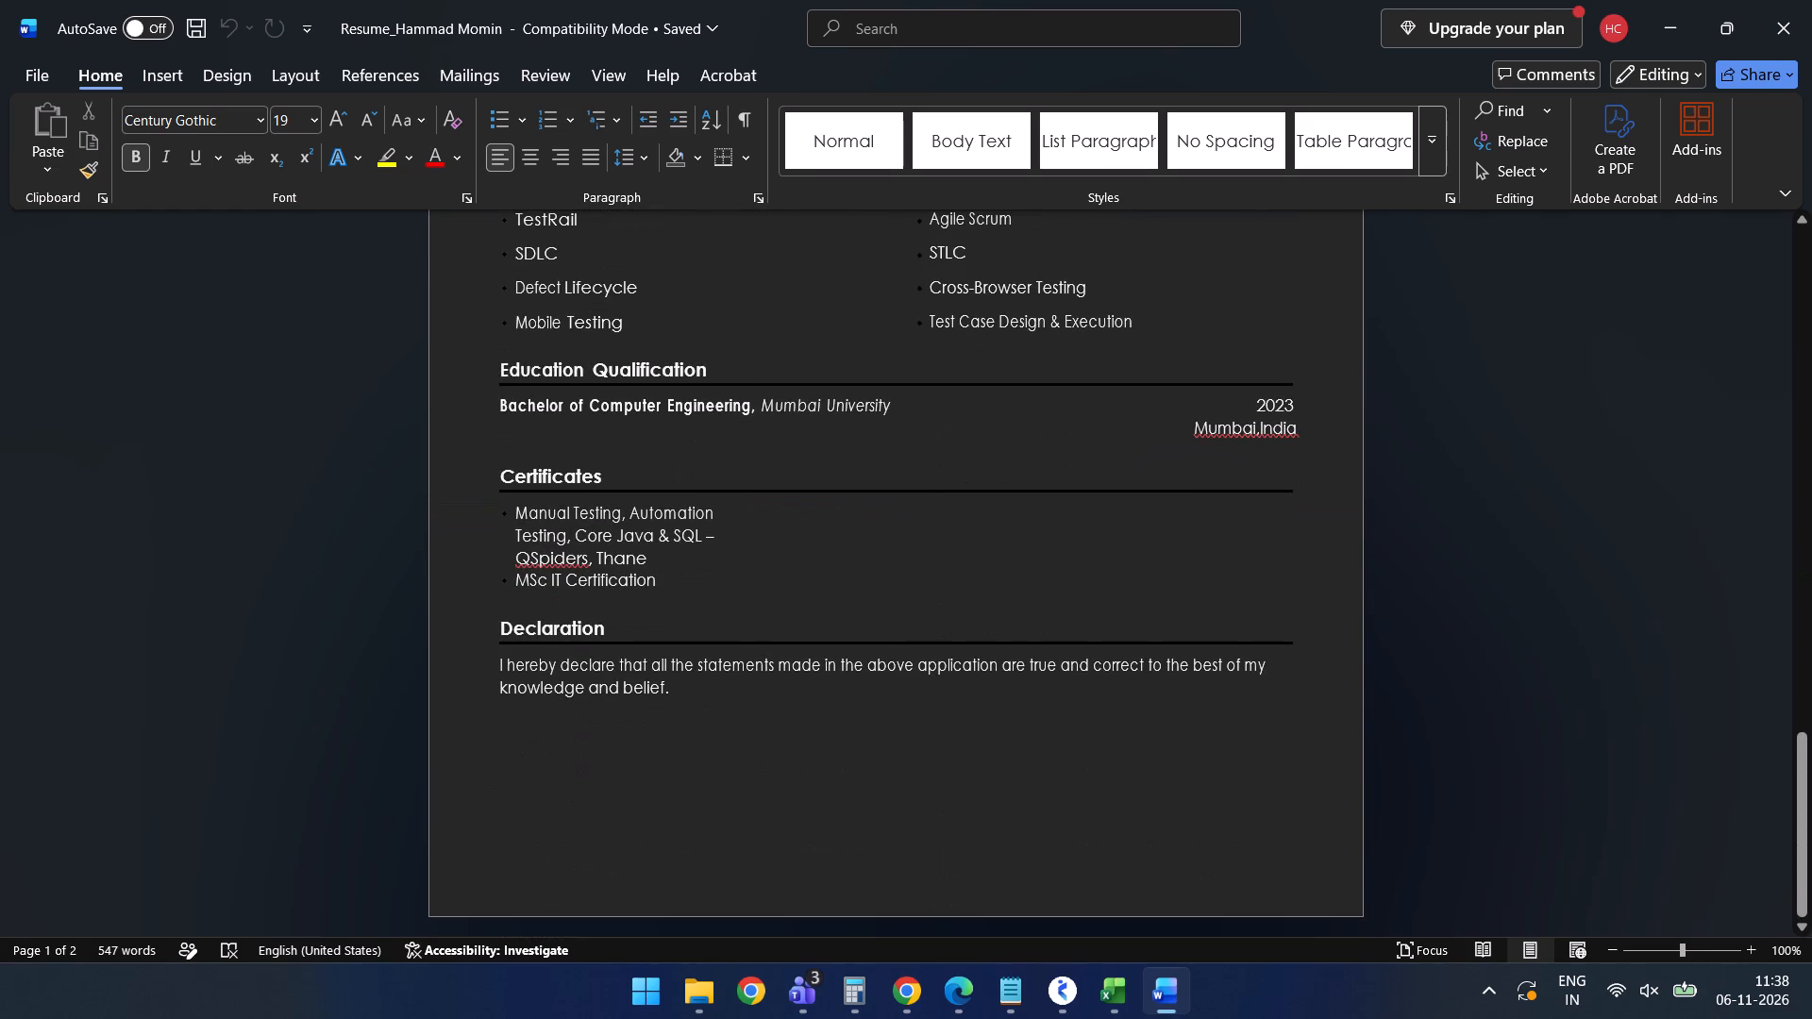
key(ctrl+s)
click(1811, 0)
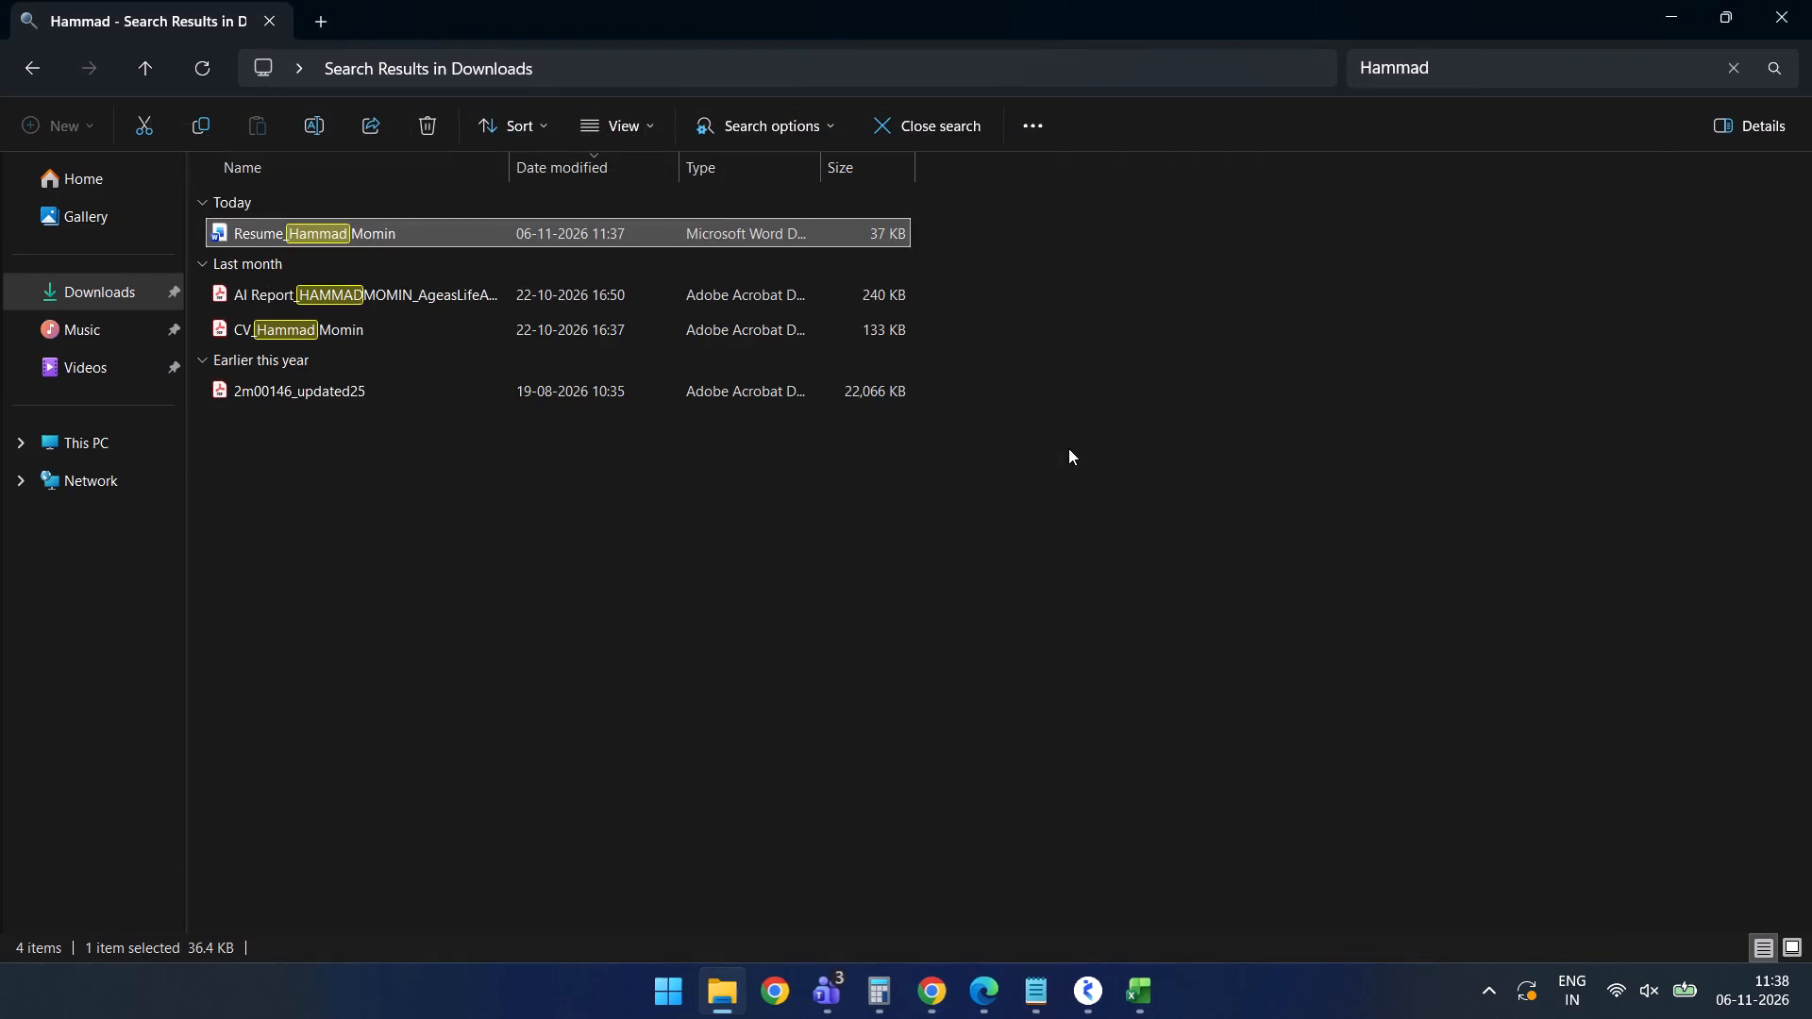
Delete the candidate's old CV PDF dated 22-10-2026 from the Downloads search results.
key(alt+Tab)
key(alt+Left)
key(alt+Right)
key(alt+Left)
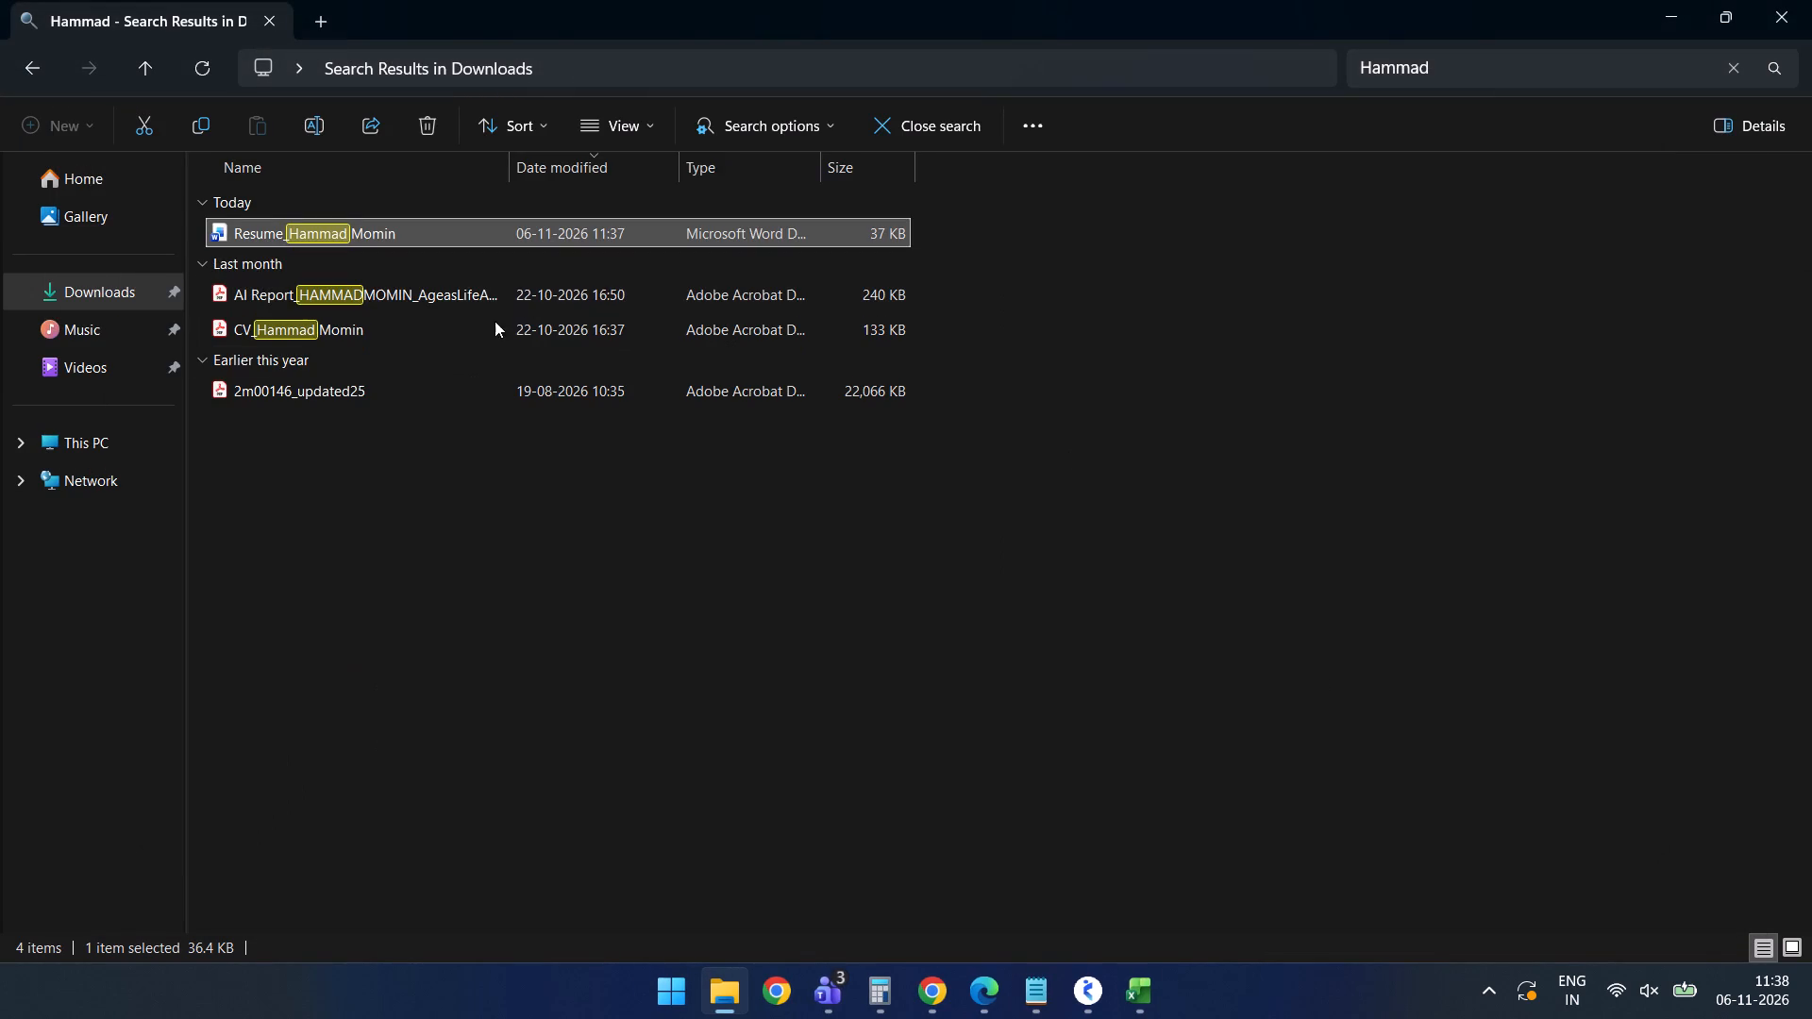
click(485, 328)
key(Delete)
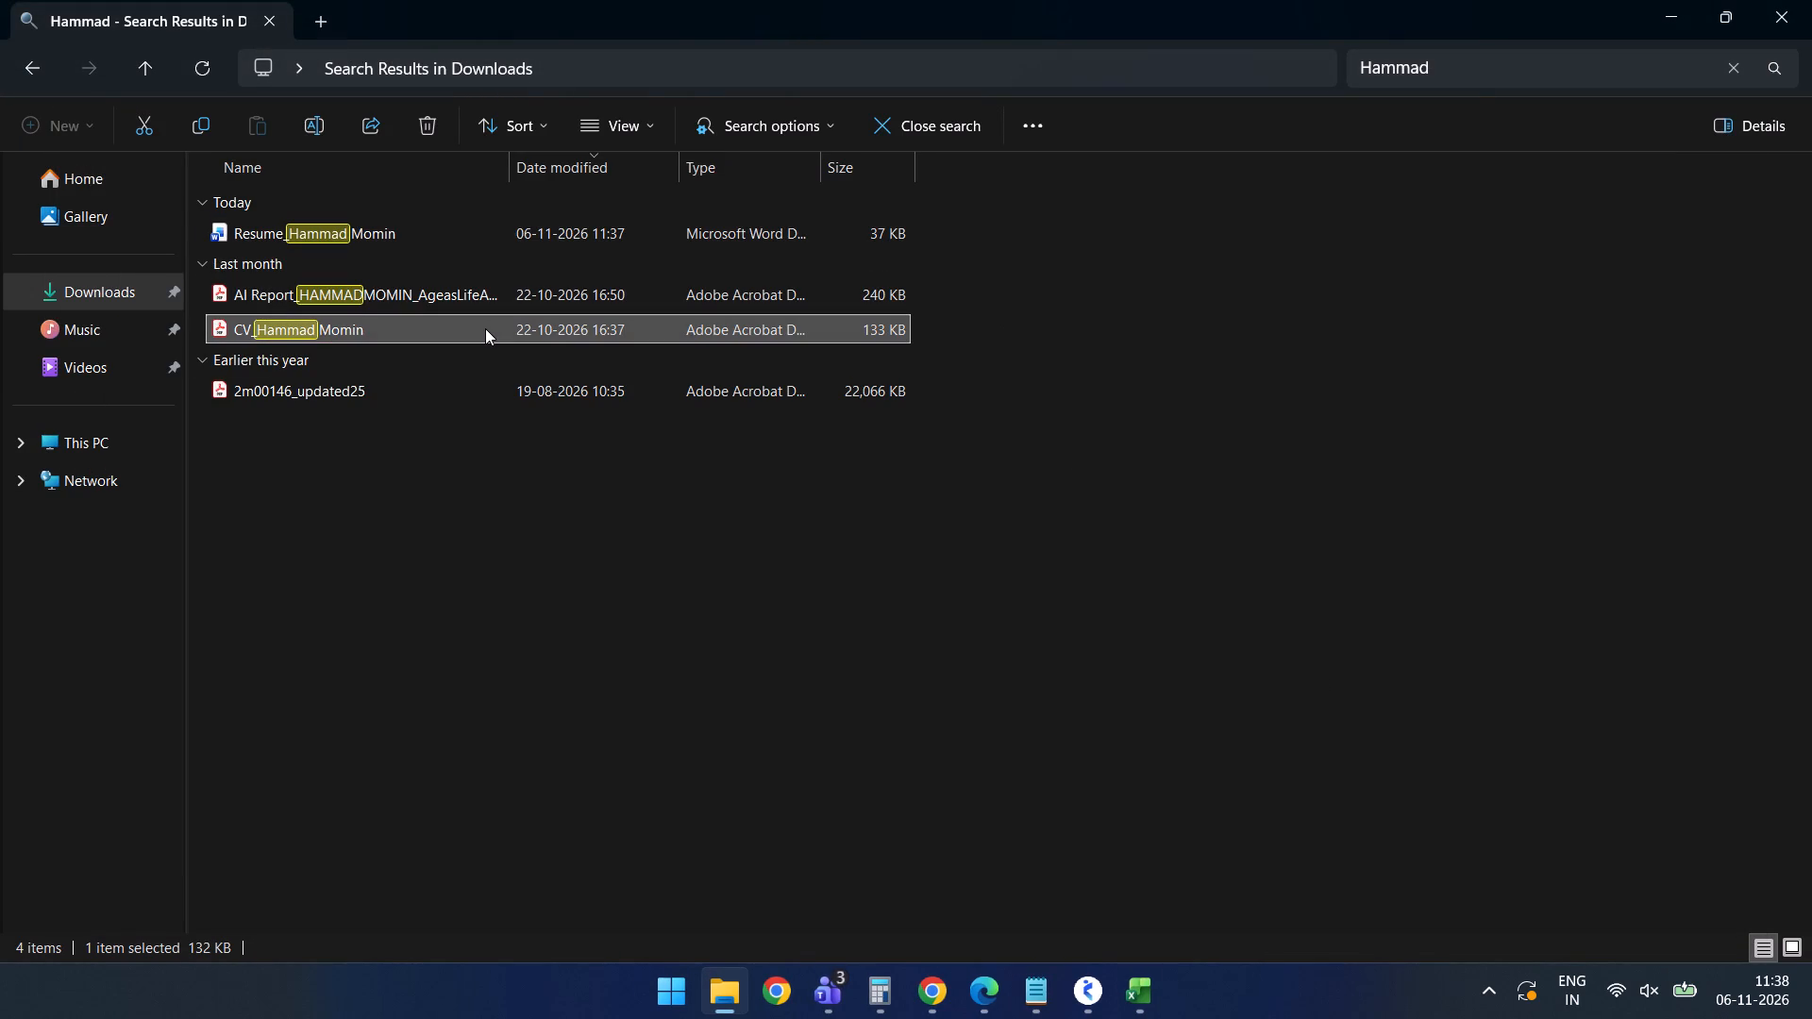
key(Up)
key(Up)
key(Down)
key(Down)
key(Up)
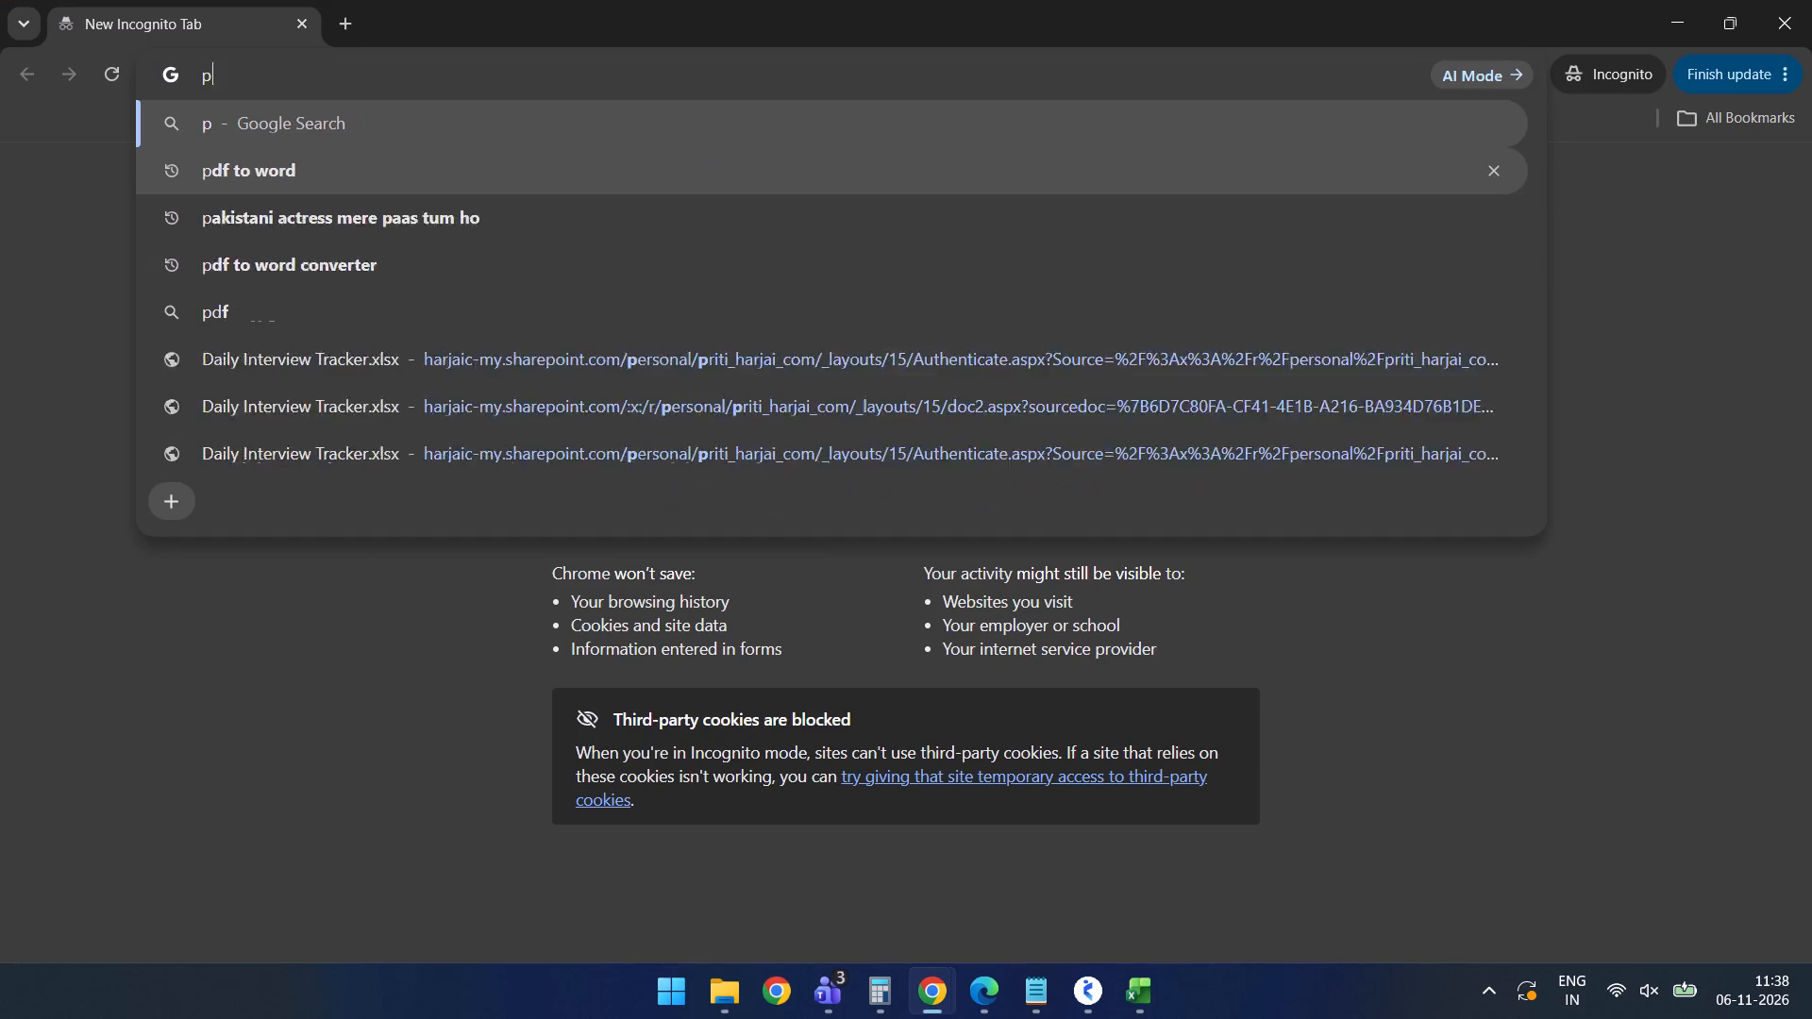
key(BackSpace)
key(BackSpace)
key(BackSpace)
text(word to pdf)
key(Return)
click(439, 396)
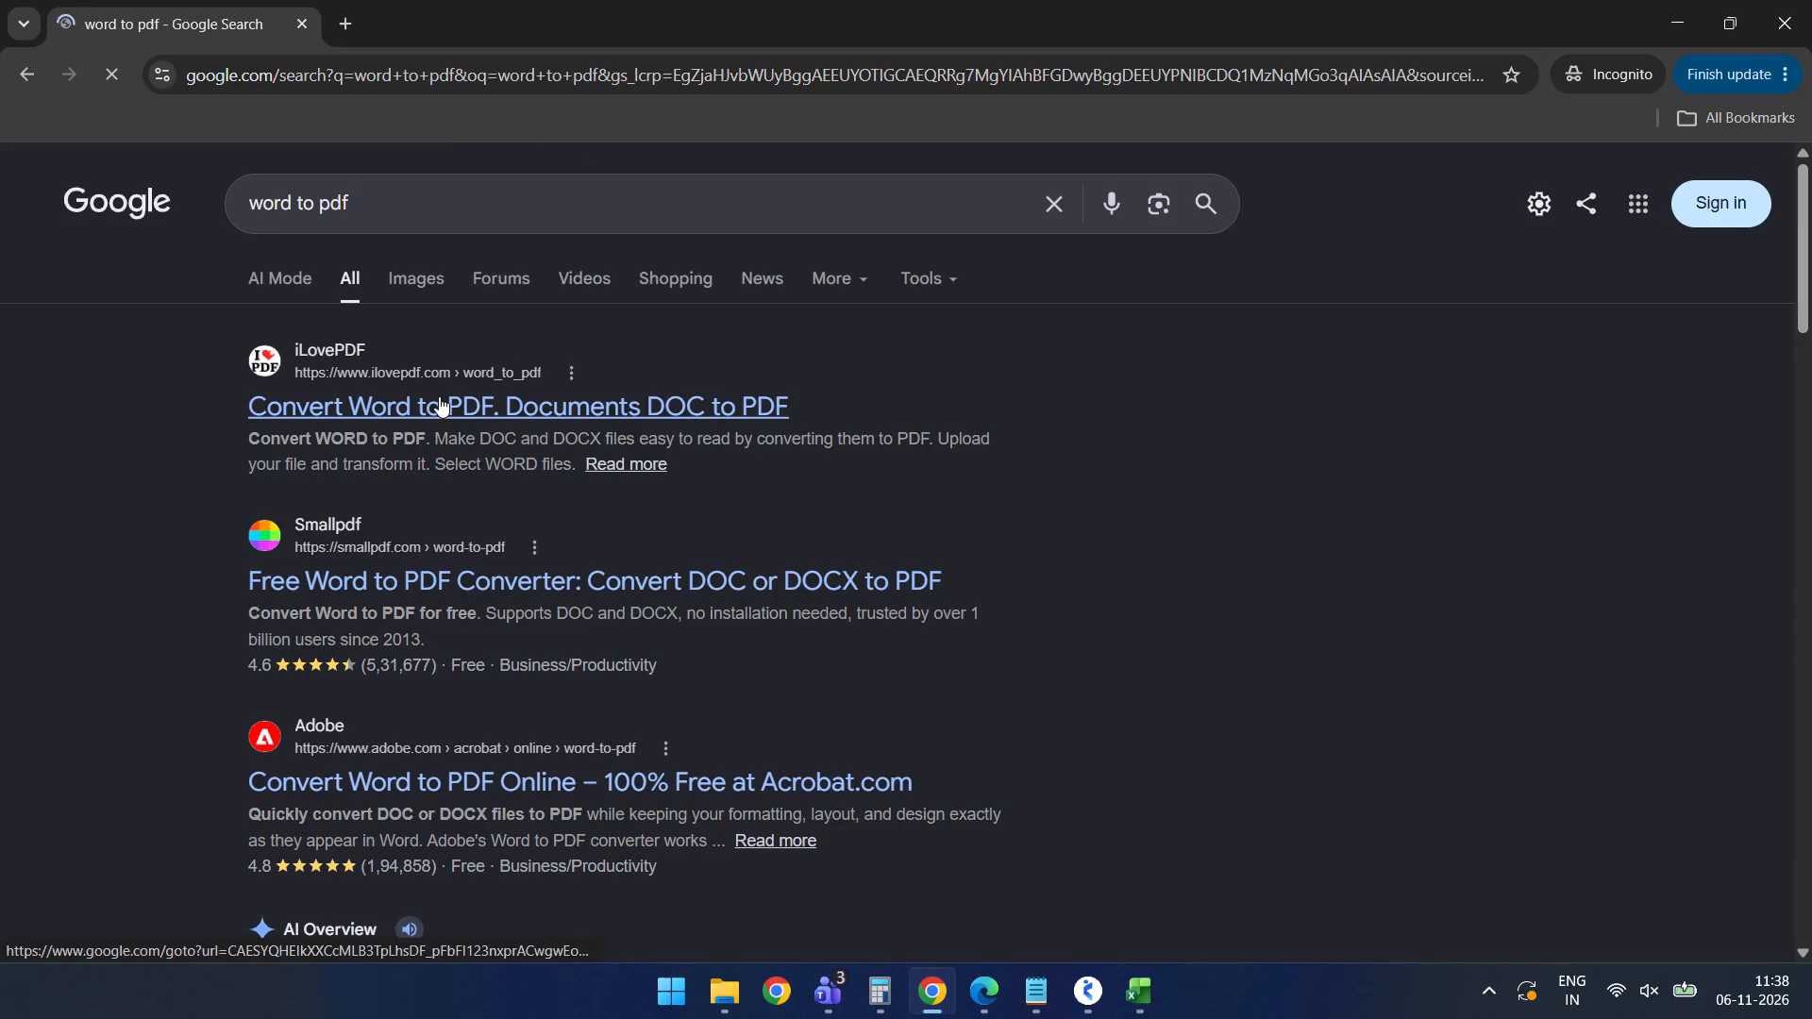
click(884, 420)
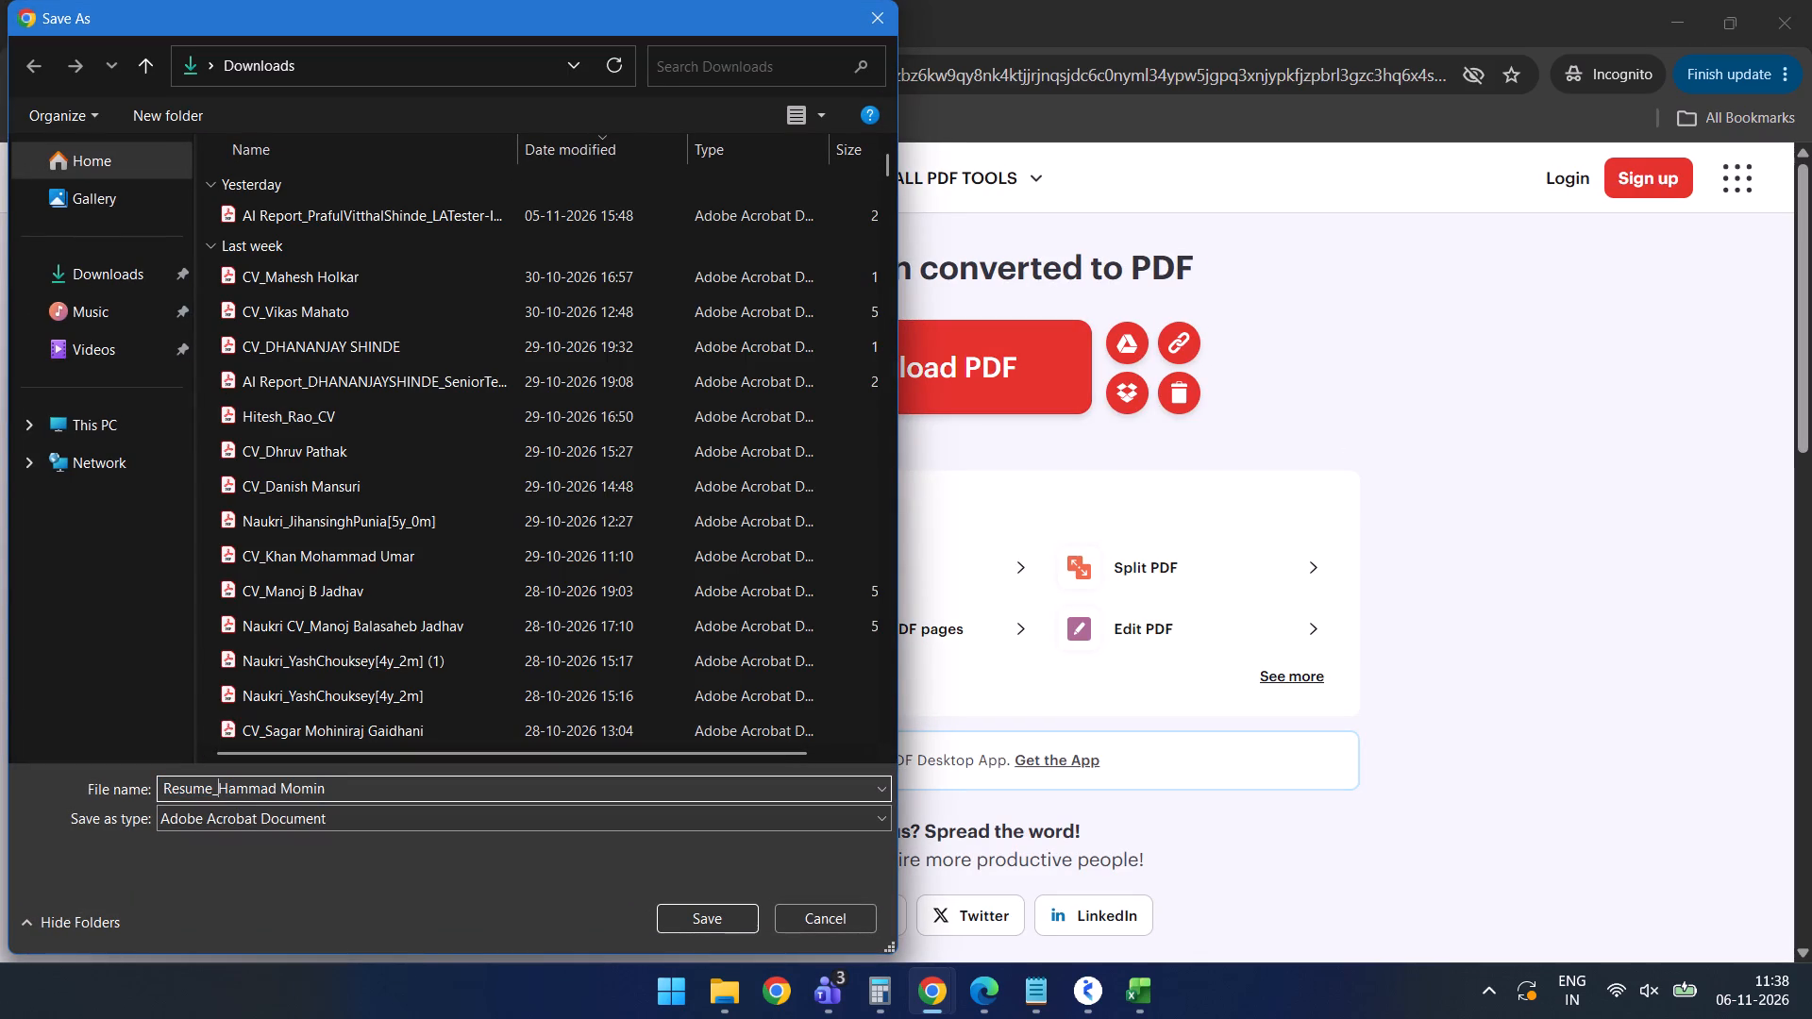
key(Left)
key(Return)
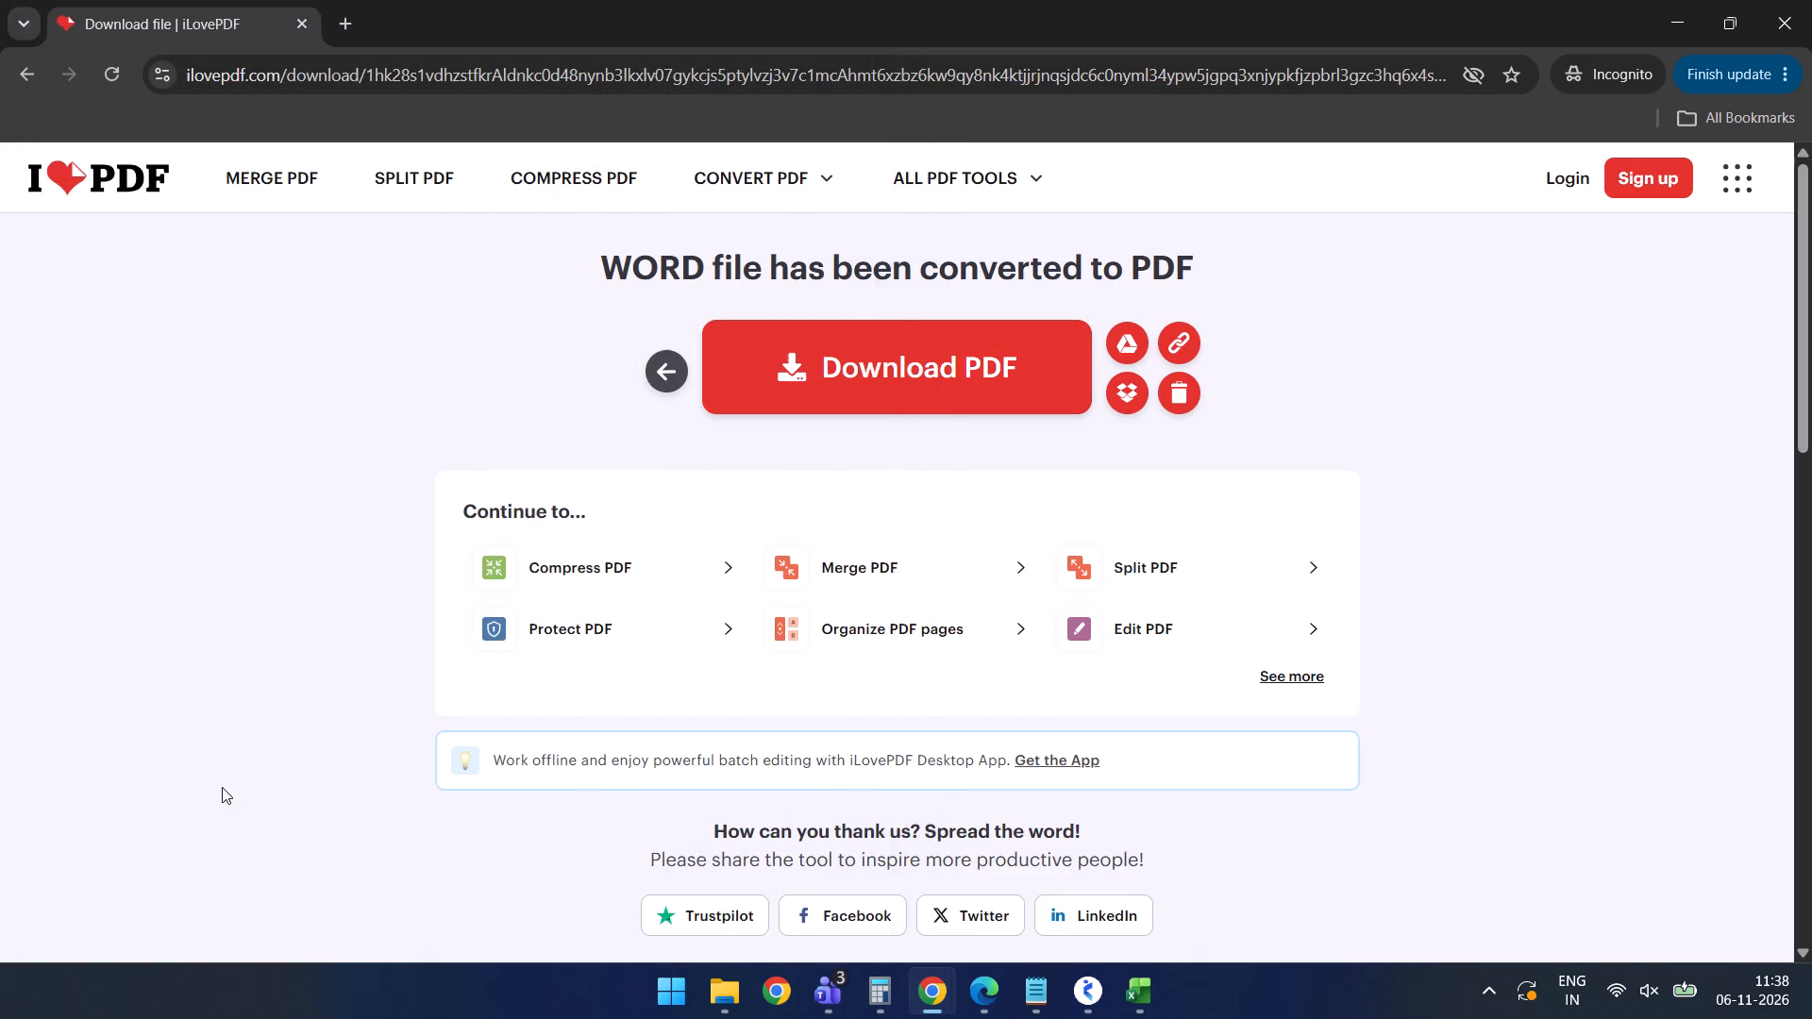
click(1811, 0)
Switch to Acrobat to check the first page of the converted resume PDF, and close it.
key(alt+Tab)
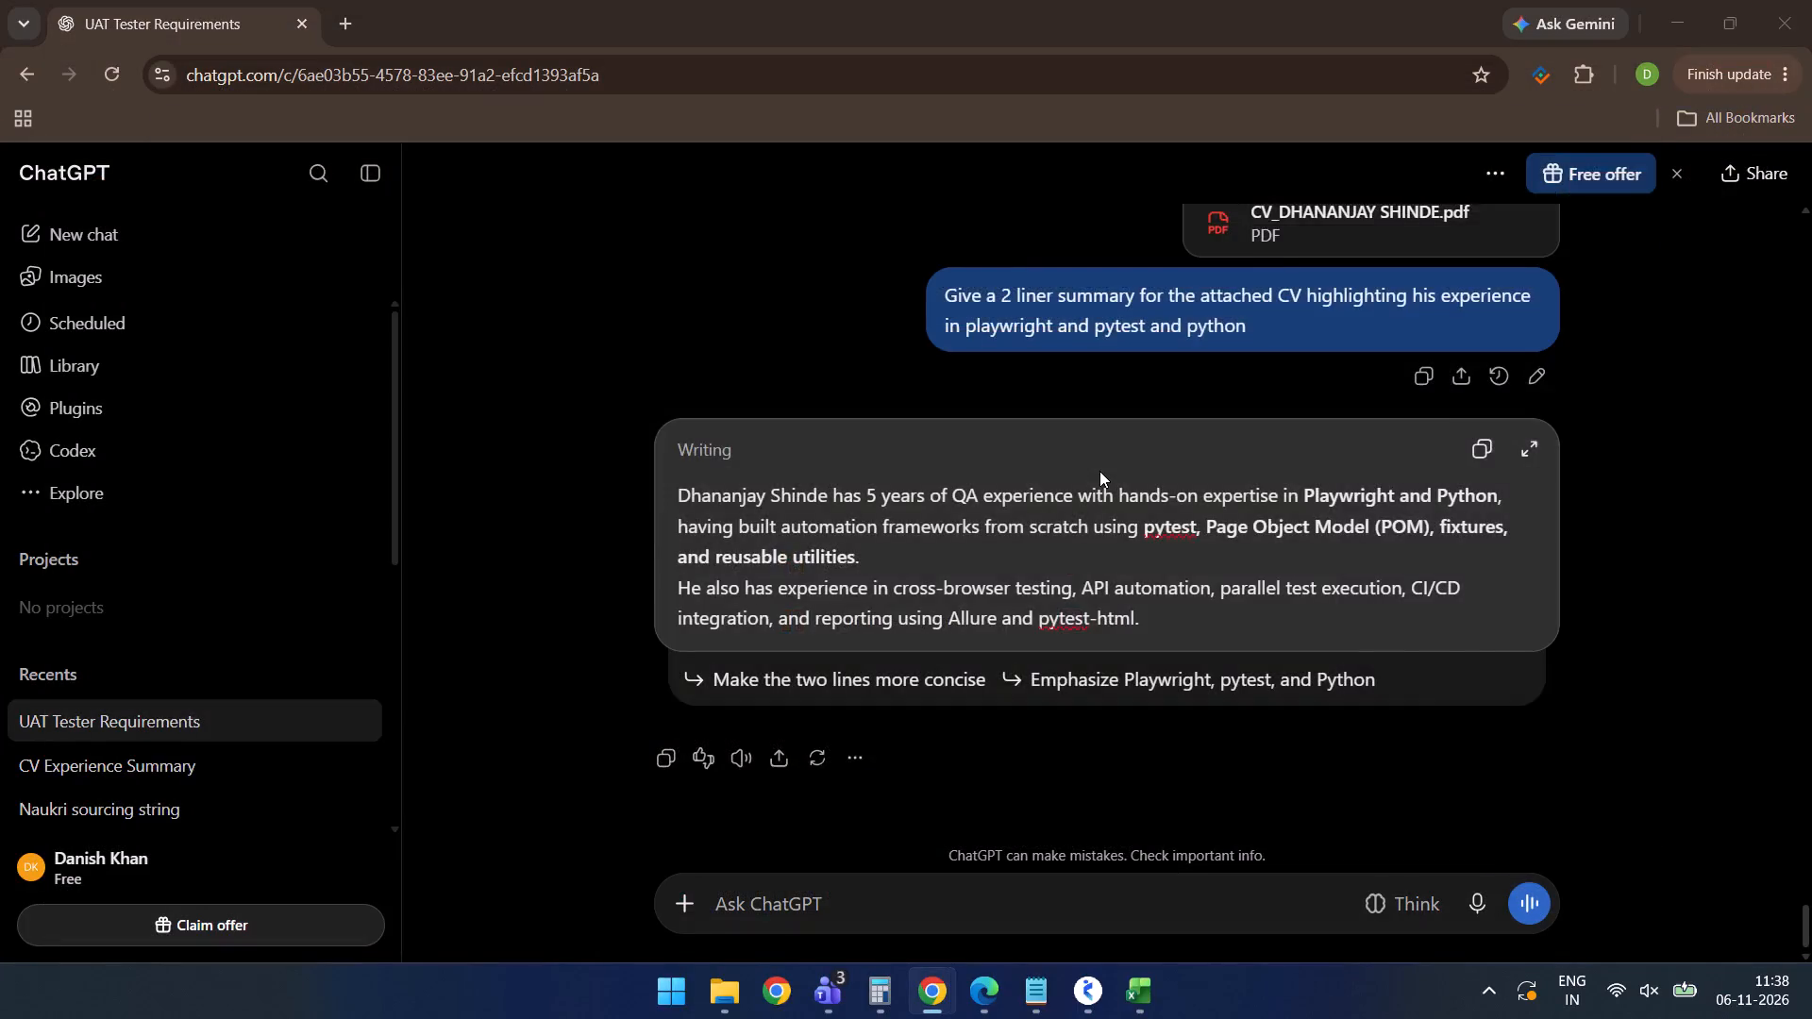
key(alt+Left)
key(alt+Right)
key(alt+Right)
key(alt+Right)
key(alt+Left)
key(alt+Left)
key(alt+Left)
key(alt+Left)
key(alt+Right)
key(alt+Right)
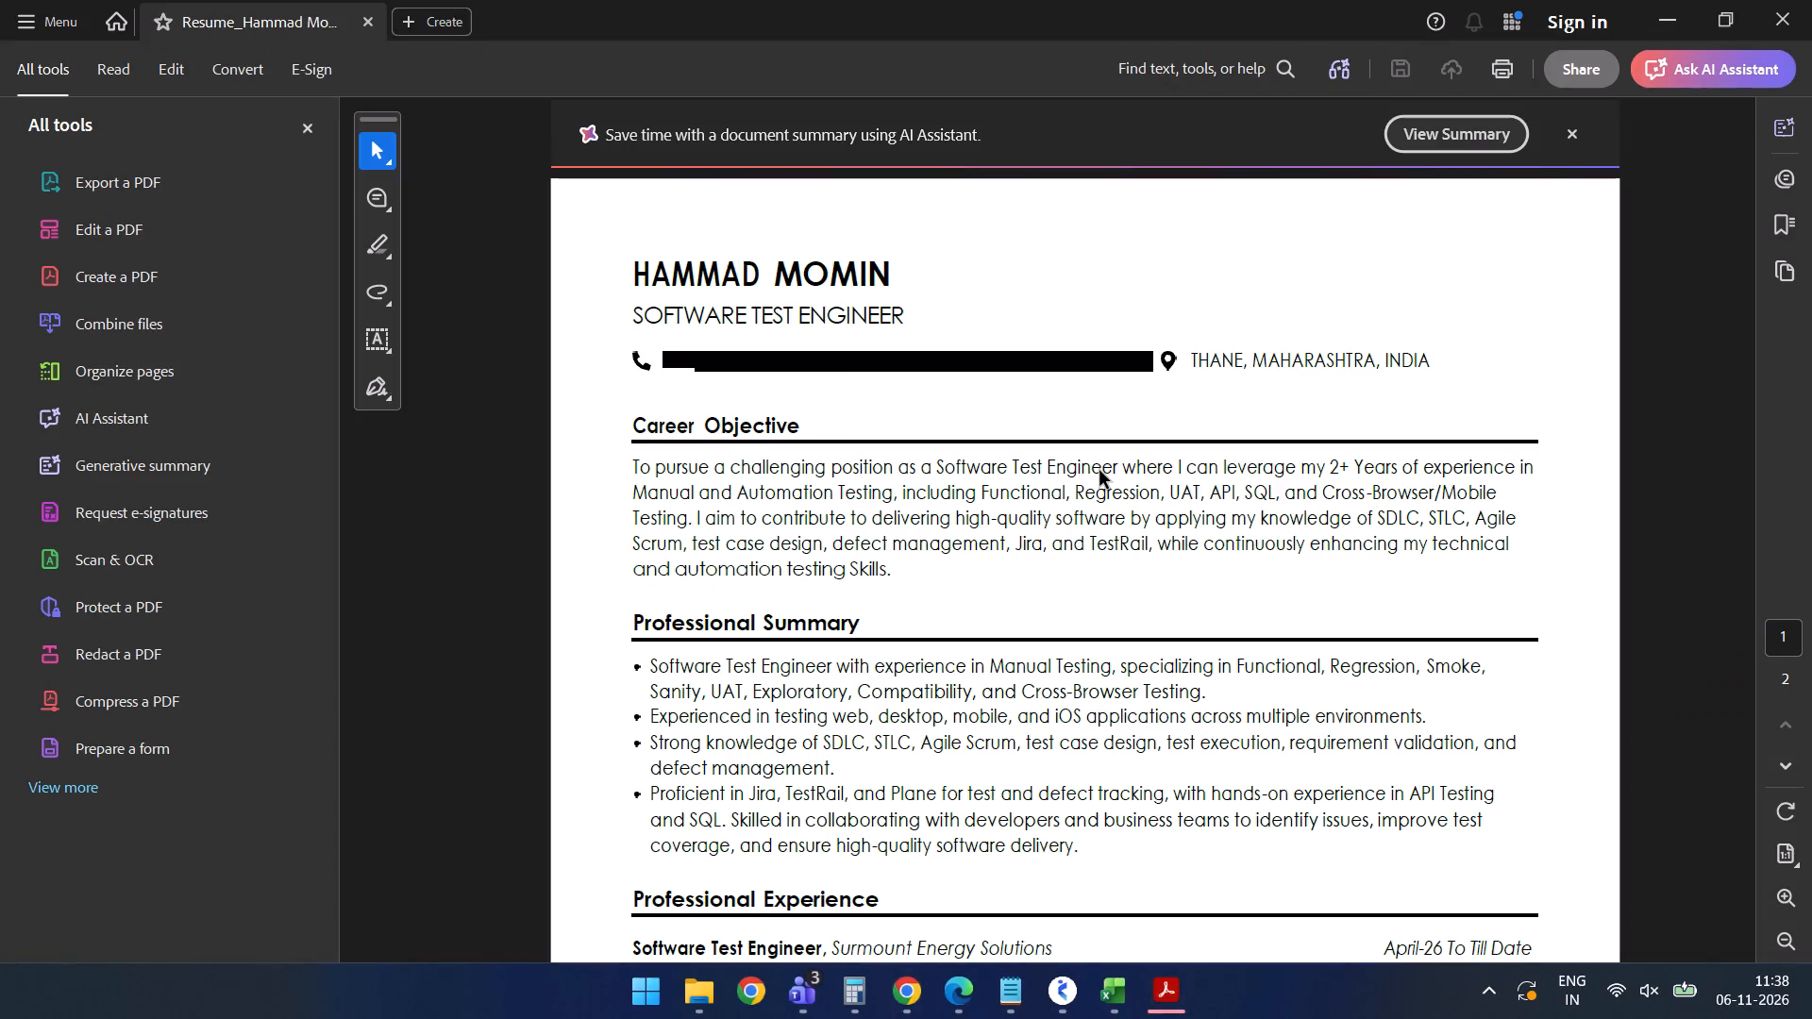
click(1811, 0)
Switch to the Master Tracker in Excel and find the candidate's row by searching for "hammad".
key(alt+Tab)
key(alt+Left)
key(alt+Right)
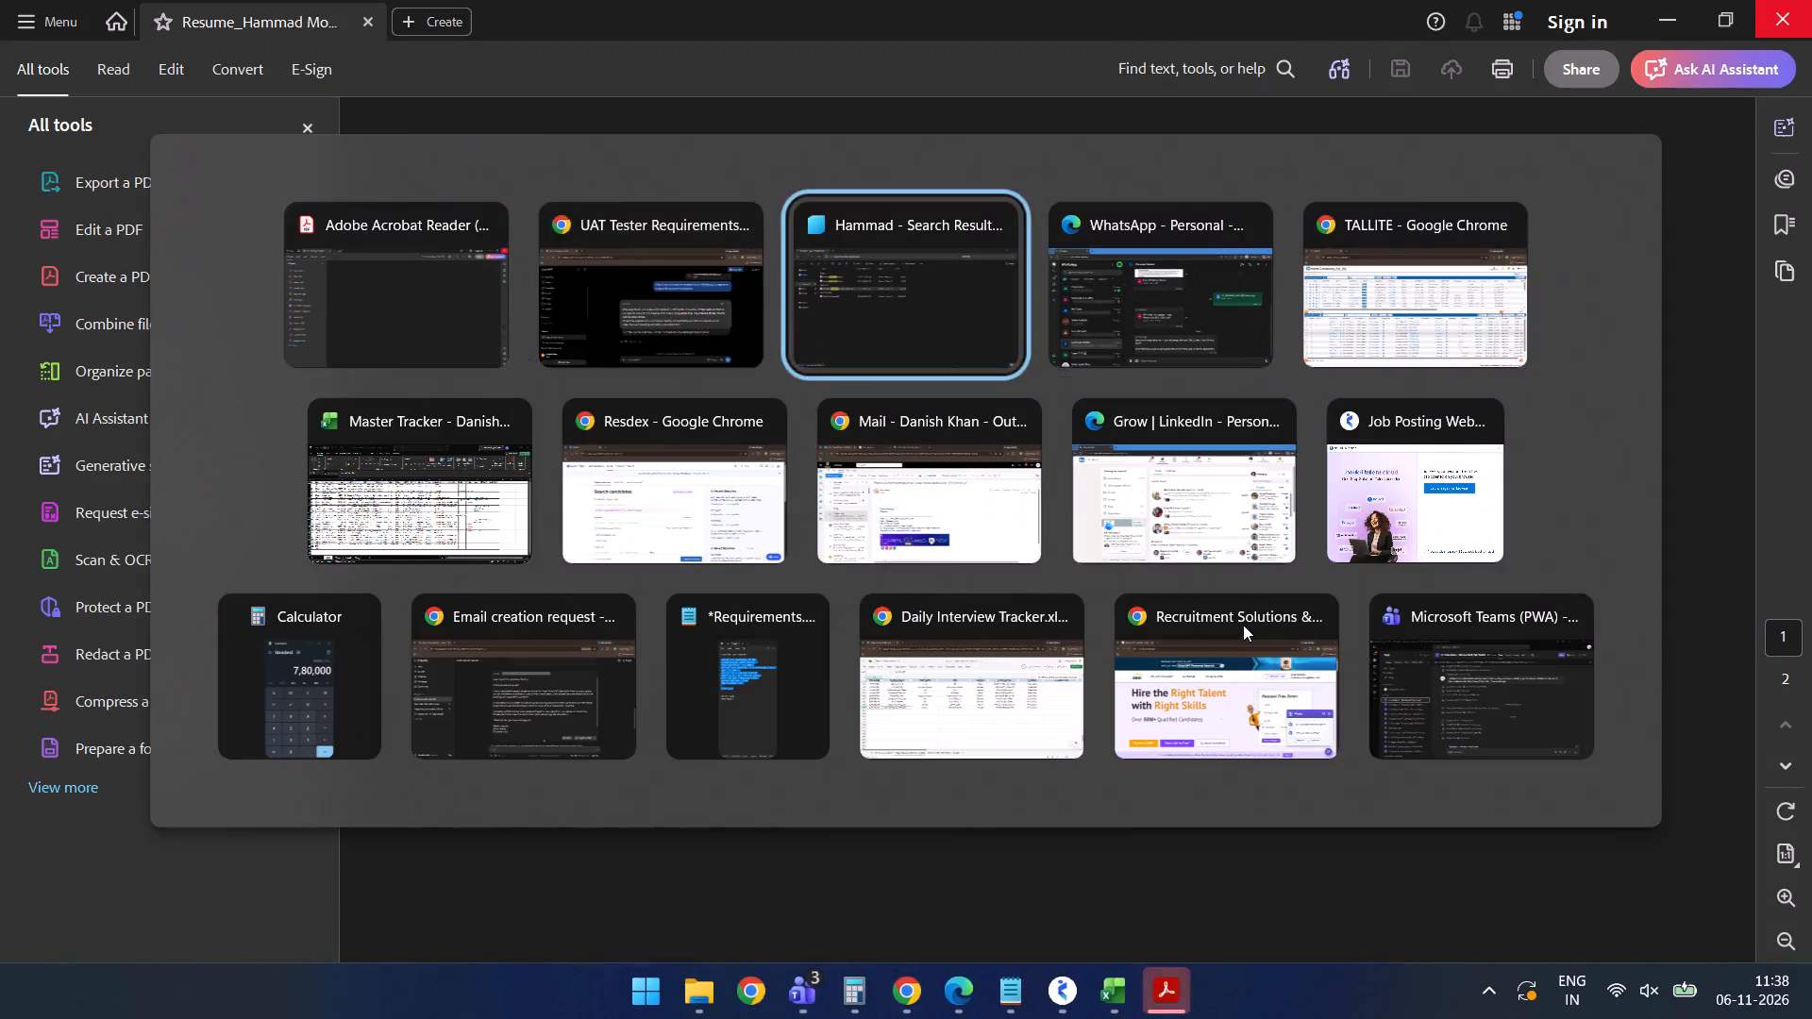
key(alt+Right)
key(alt+Left)
key(alt+Left)
key(alt+Right)
key(alt+Right)
key(alt+Right)
key(alt+Right)
key(alt+Right)
key(alt+Right)
key(alt+Left)
key(alt+Up)
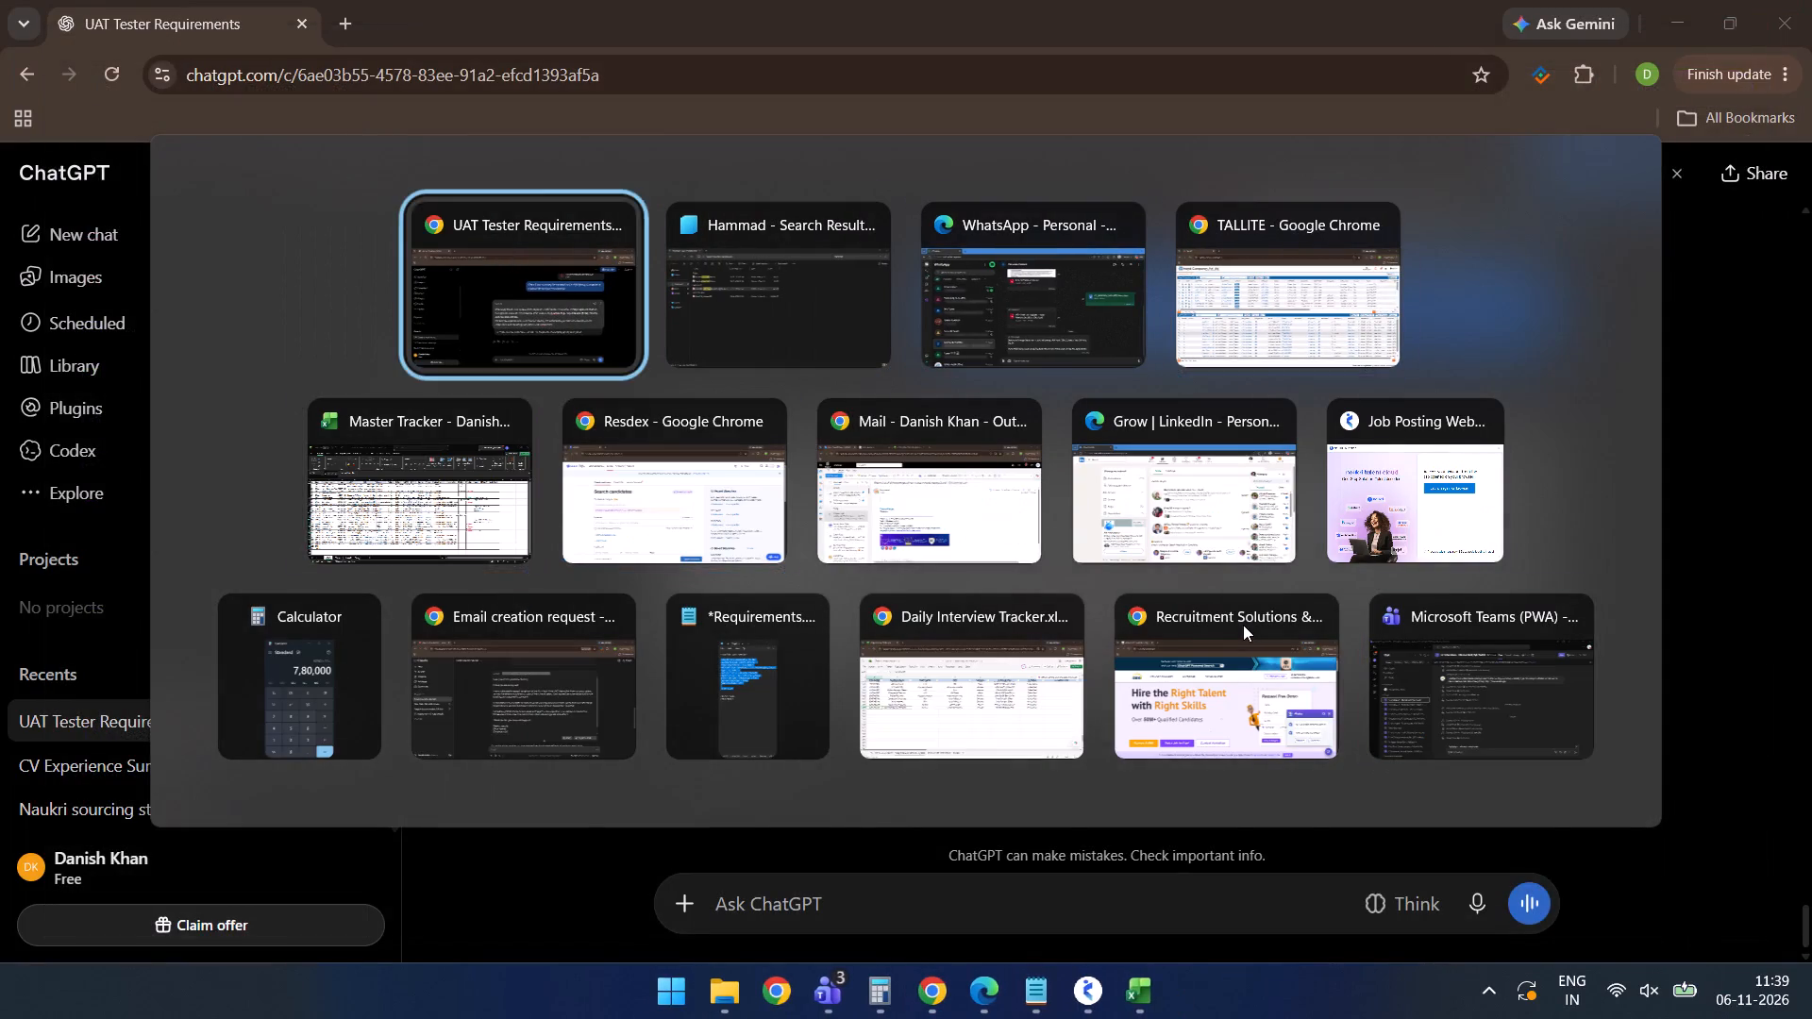
key(alt+Down)
key(alt+Up)
key(alt+Down)
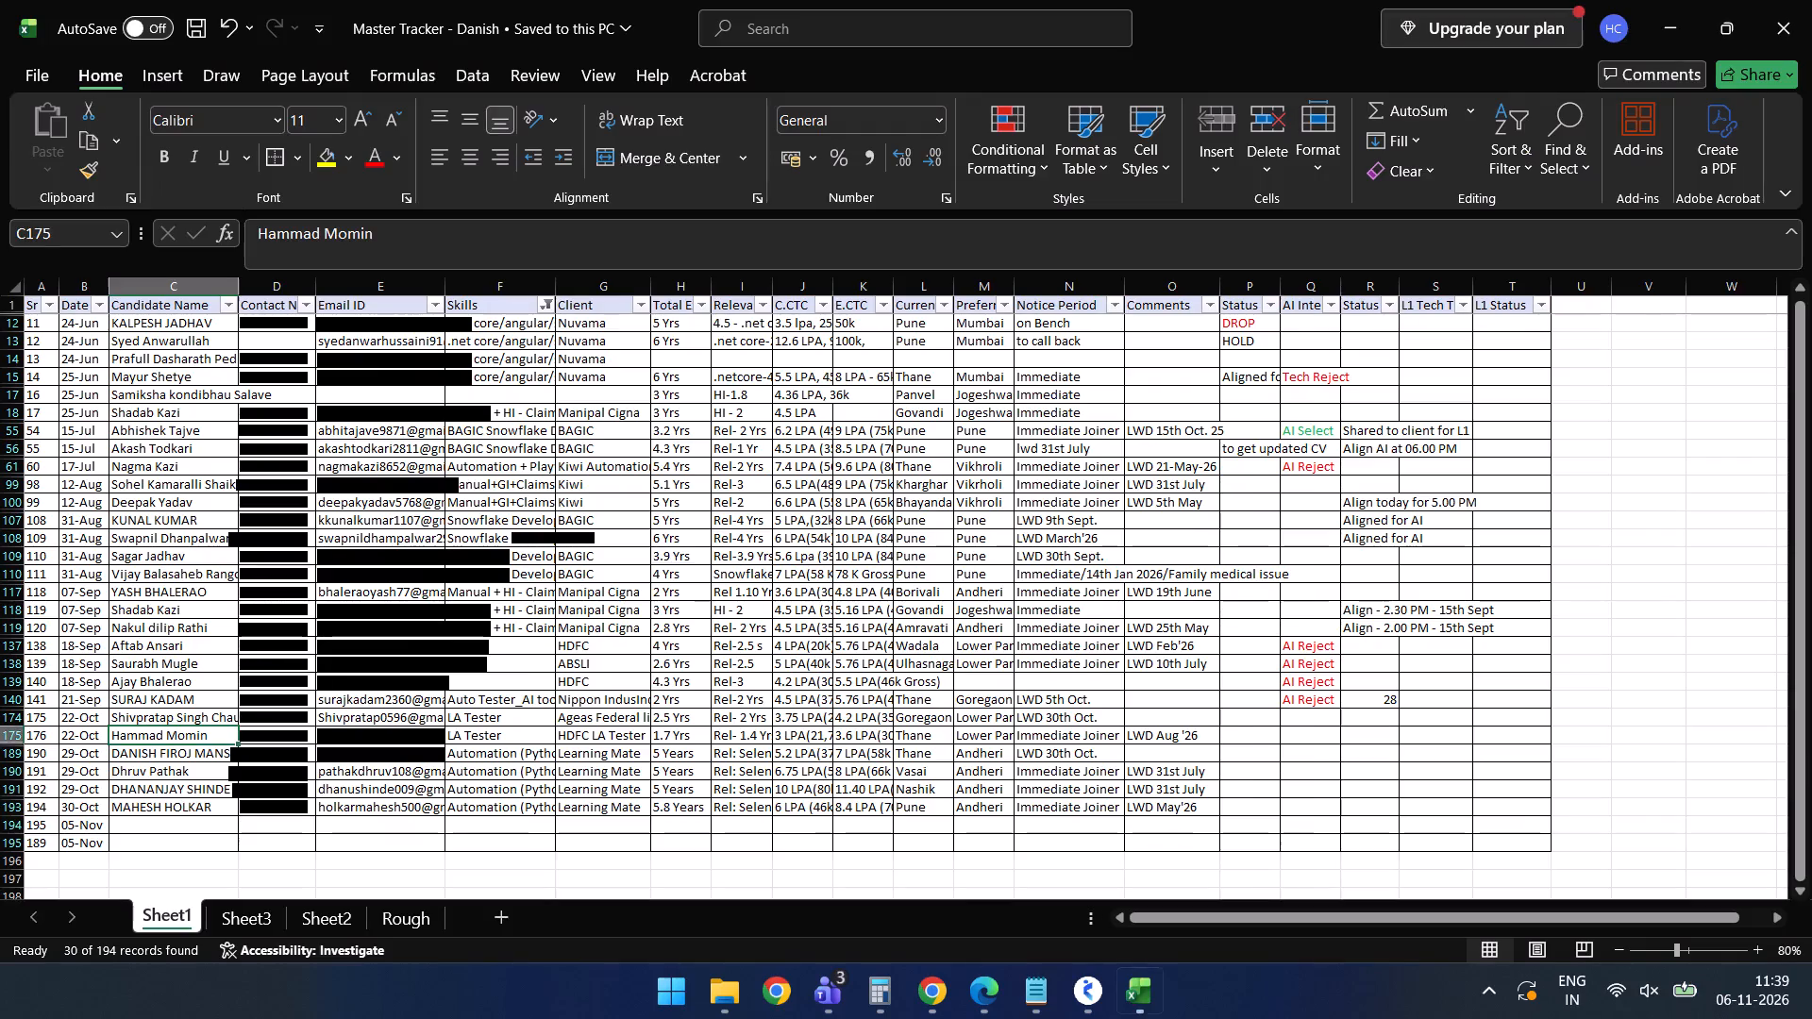
key(Down)
key(Down)
key(Down)
key(Down)
key(Down)
key(Up)
key(Up)
key(Up)
key(Up)
key(alt+Tab)
key(alt+Left)
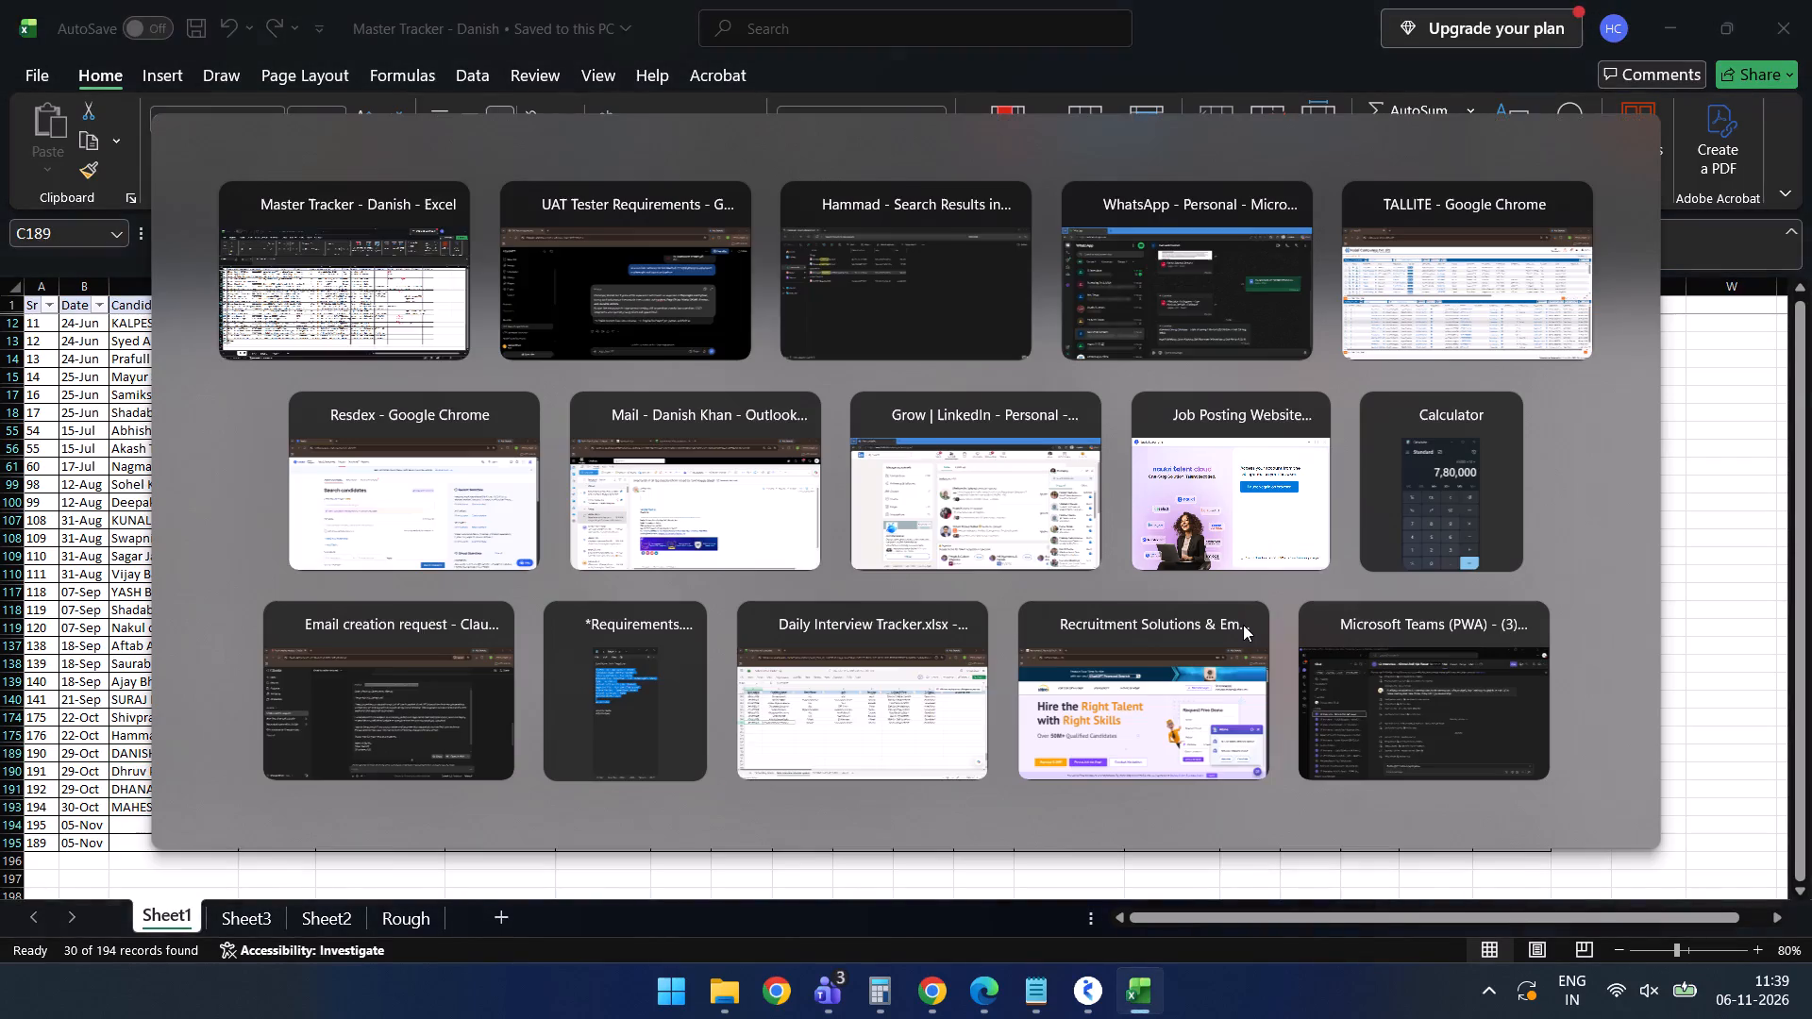
key(alt+Left)
key(alt+Right)
key(alt+Left)
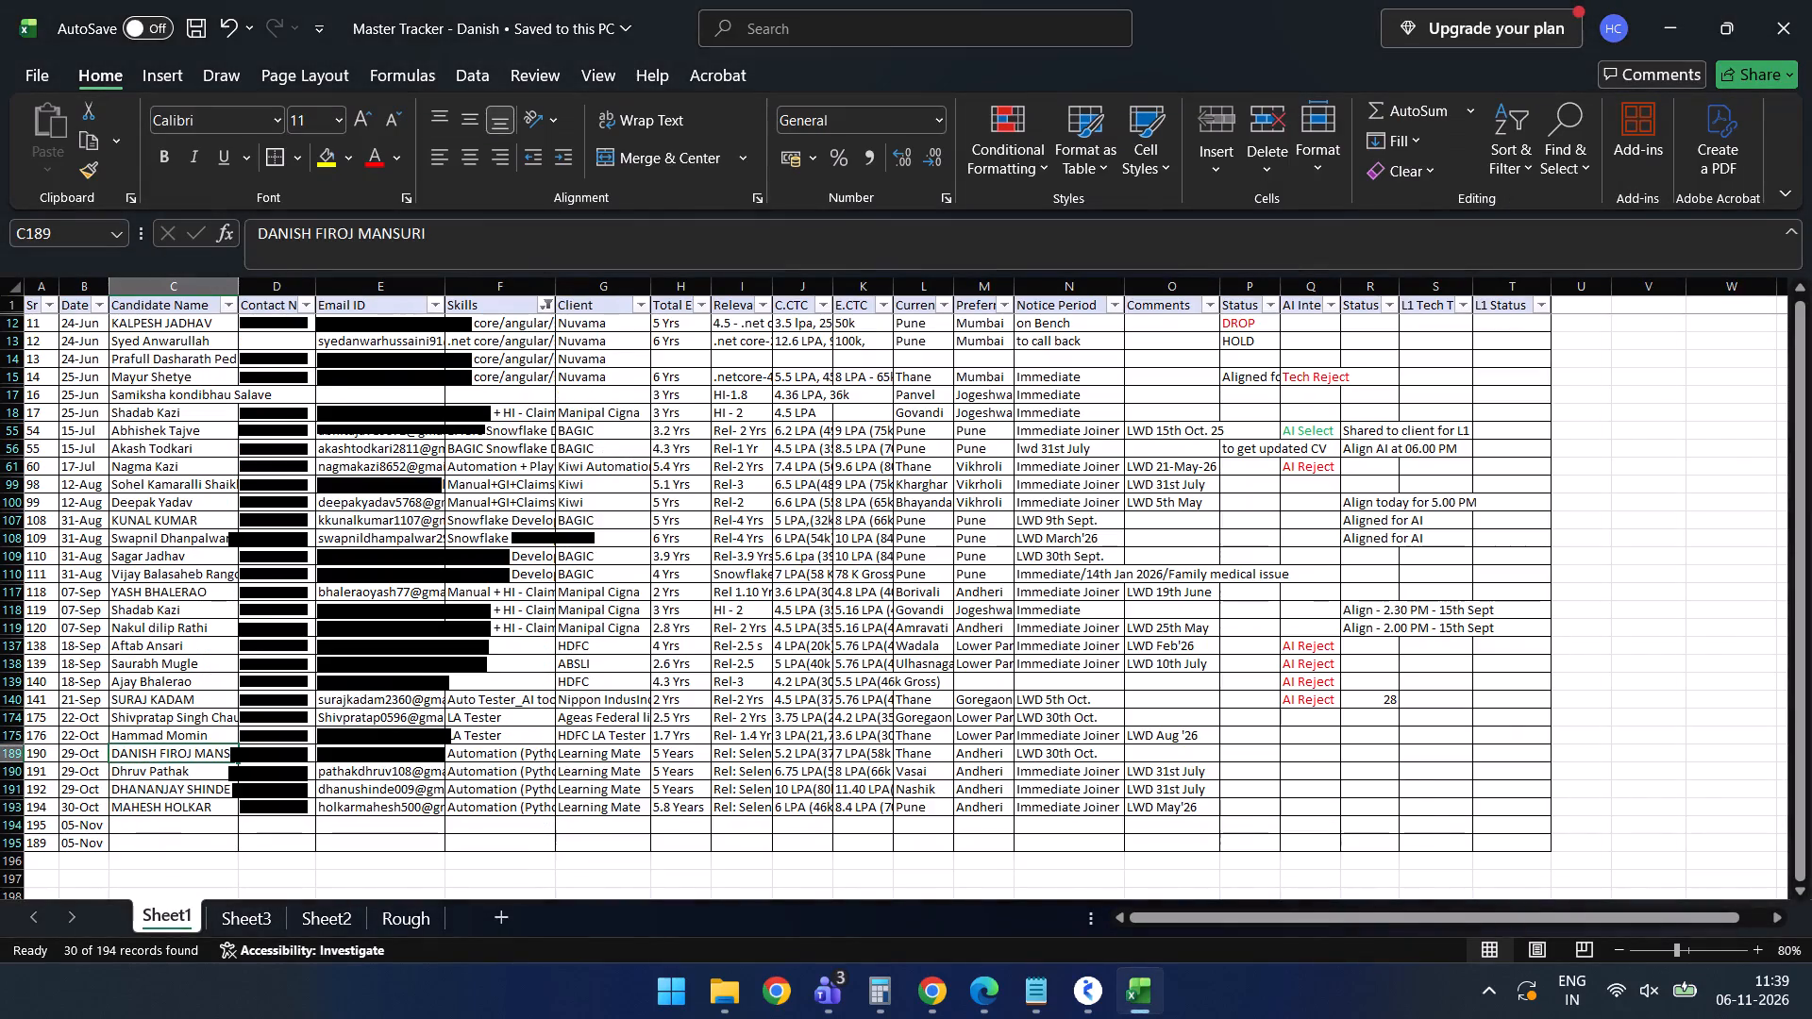
key(ctrl+f)
text(hammad)
key(Return)
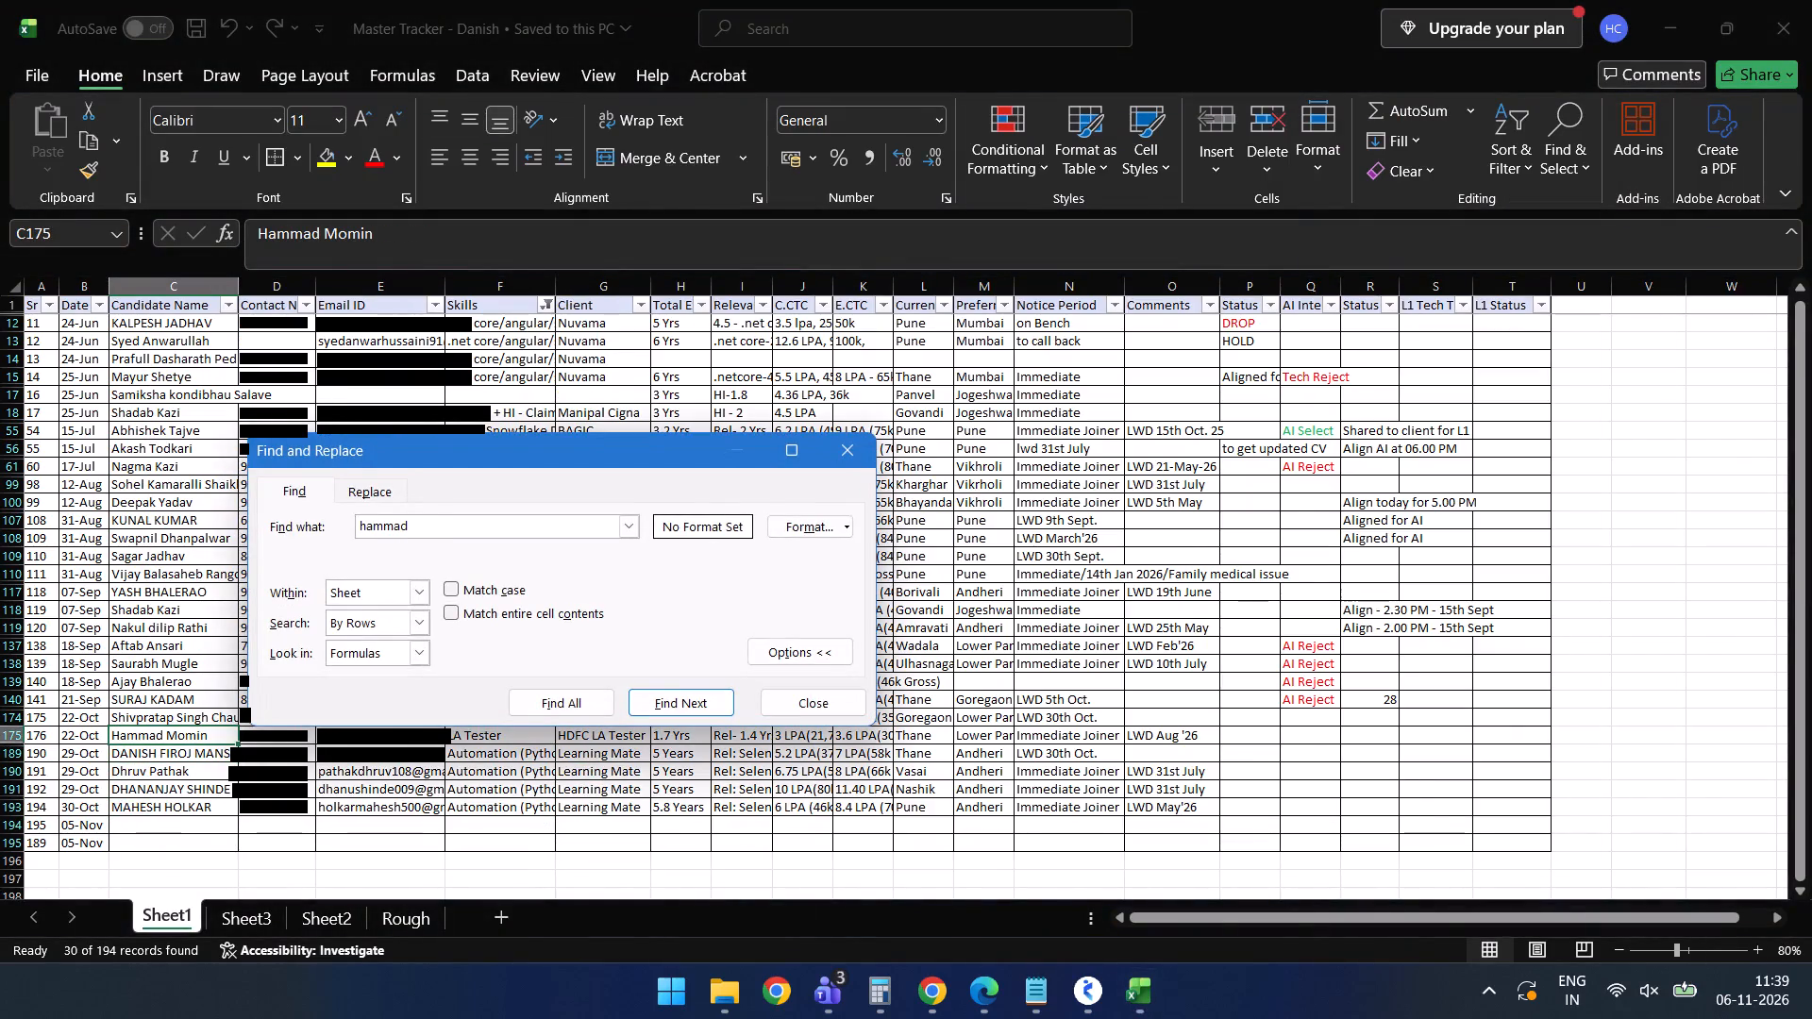
click(845, 451)
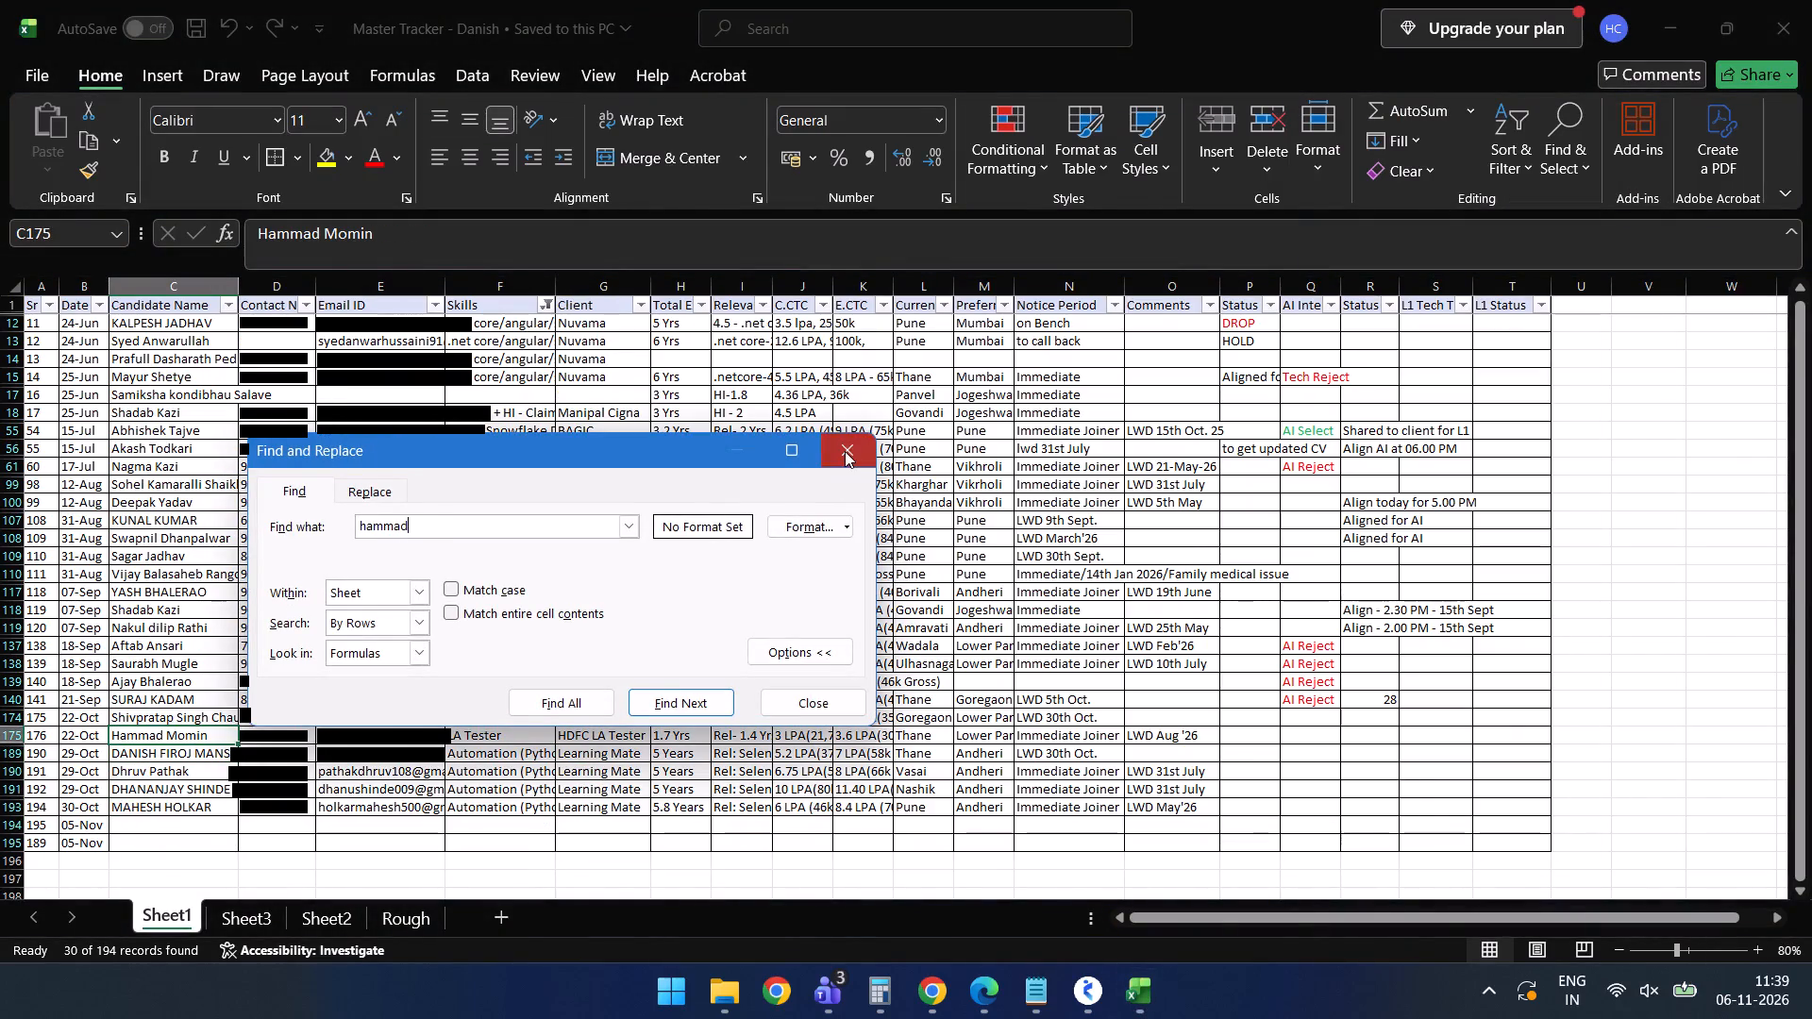
Examine the candidate's relevant experience, current CTC and expected CTC cells in the row, saving the workbook along the way.
key(Right)
key(Right)
key(Right)
key(Right)
key(Right)
key(Right)
key(Right)
key(Right)
key(ctrl+s)
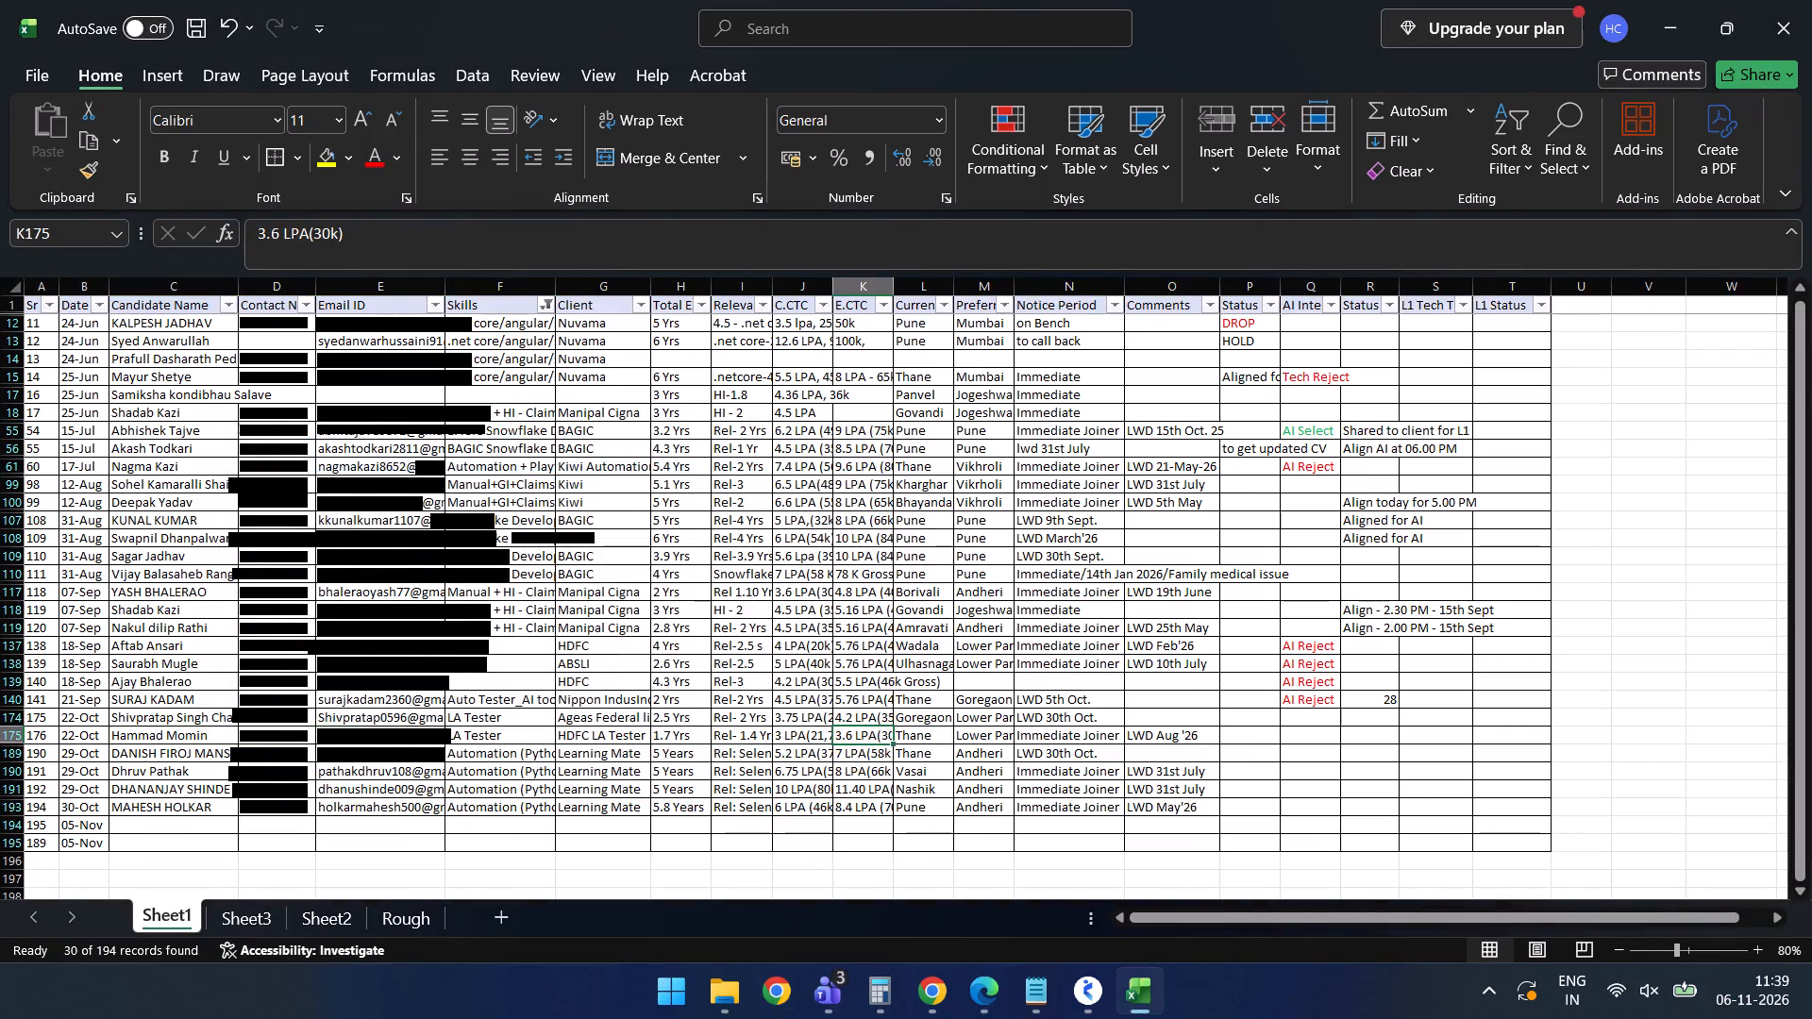
key(Right)
key(Left)
key(Left)
key(Left)
key(Right)
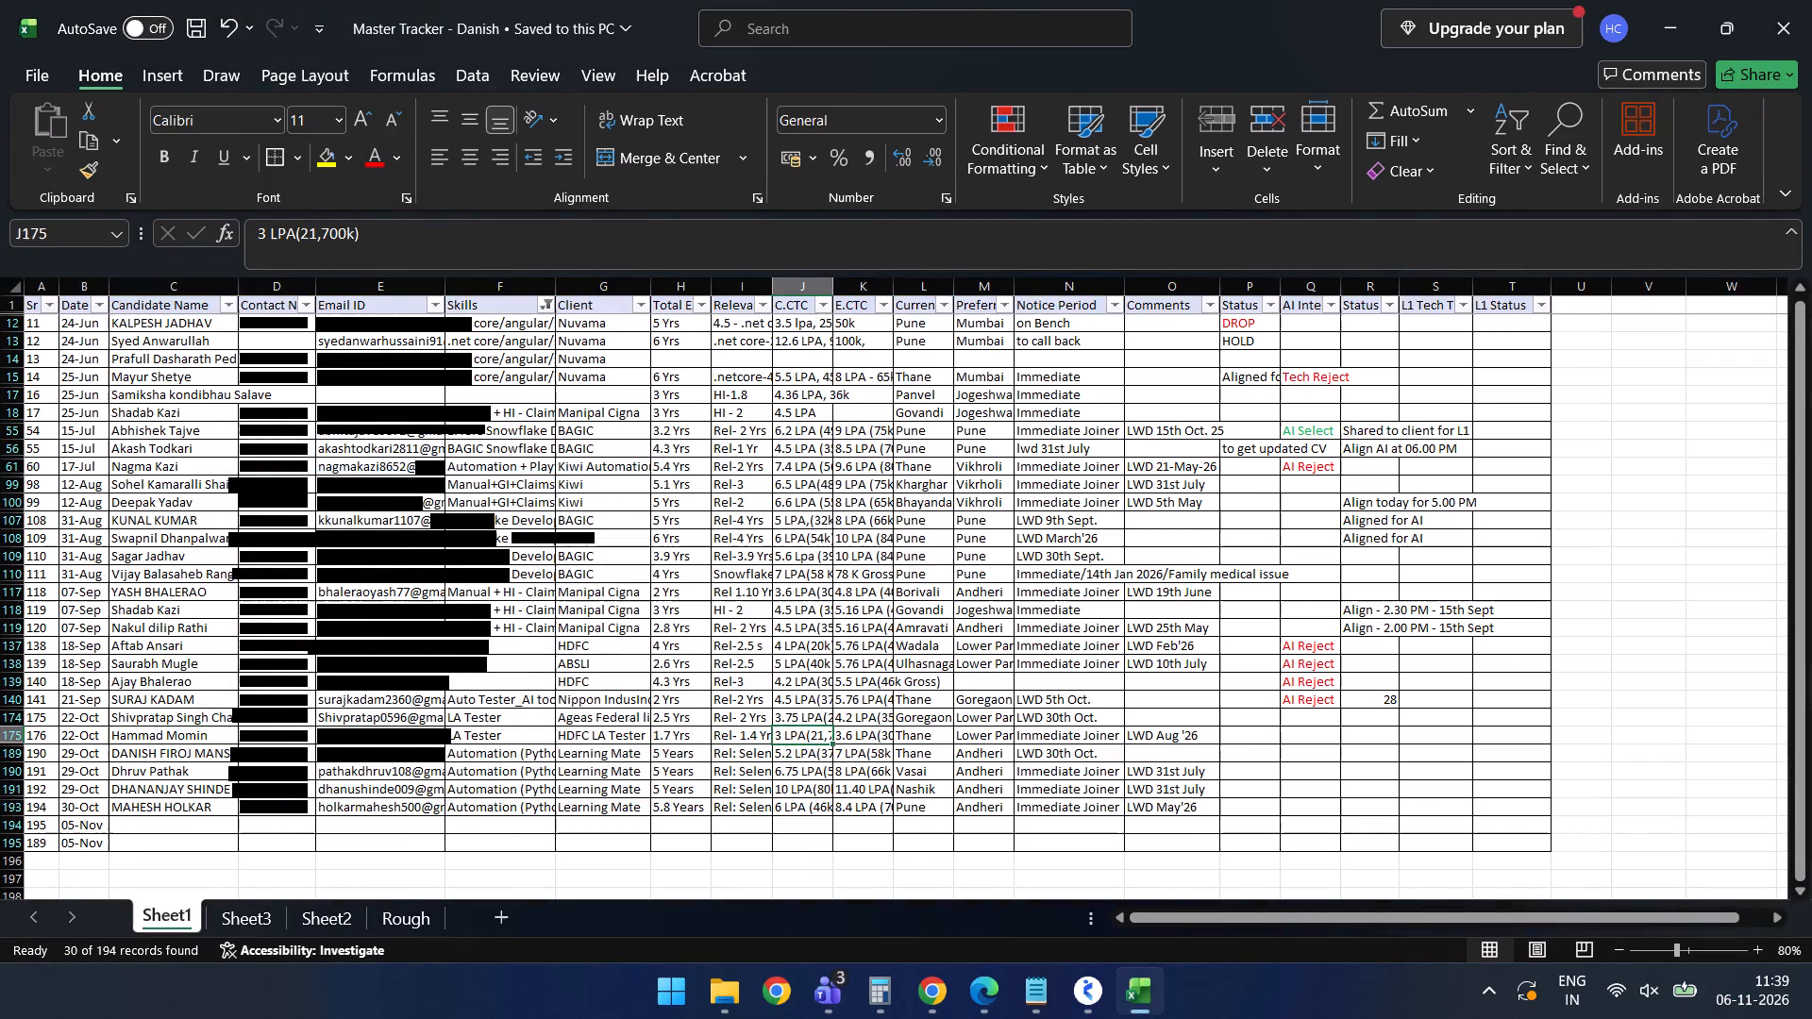
key(Right)
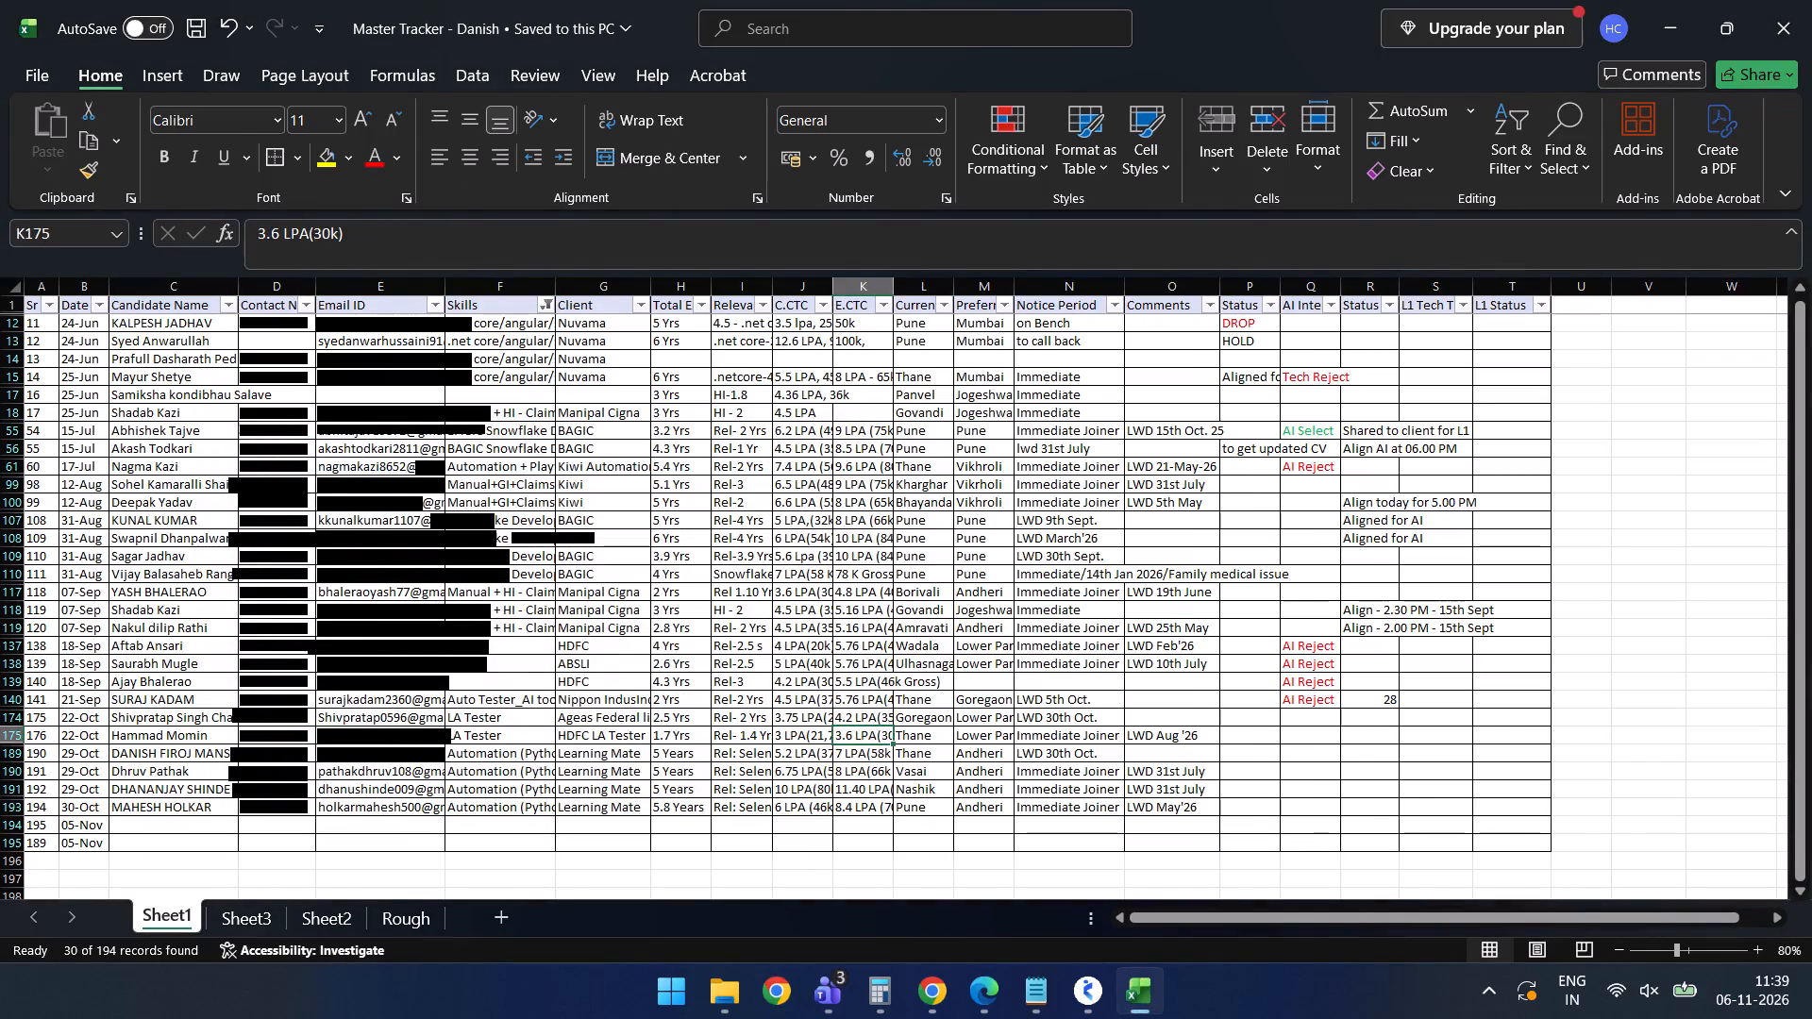
Switch to Calculator and multiply 45000 by 12.
click(1774, 1004)
key(alt+Tab)
key(alt+Right)
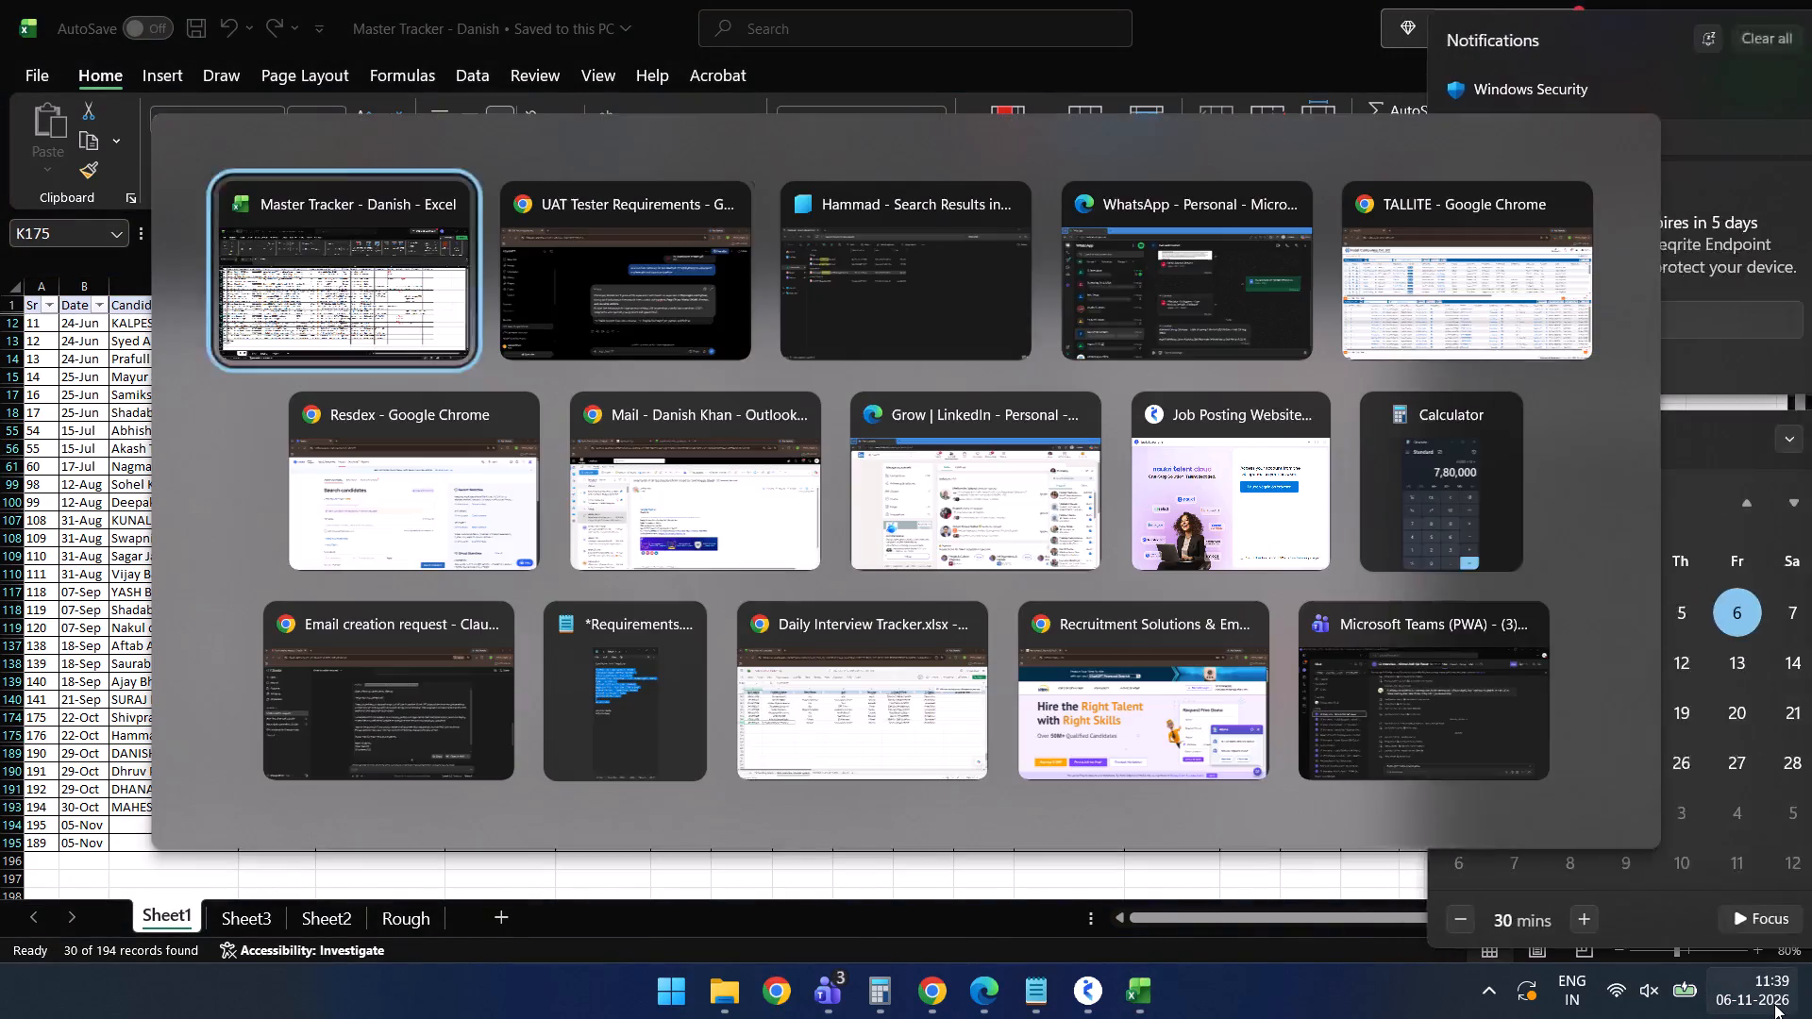
key(alt+Right)
key(alt+Right)
key(alt+Right)
key(alt+Right)
key(alt+Right)
key(alt+Right)
key(alt+Right)
key(alt+Right)
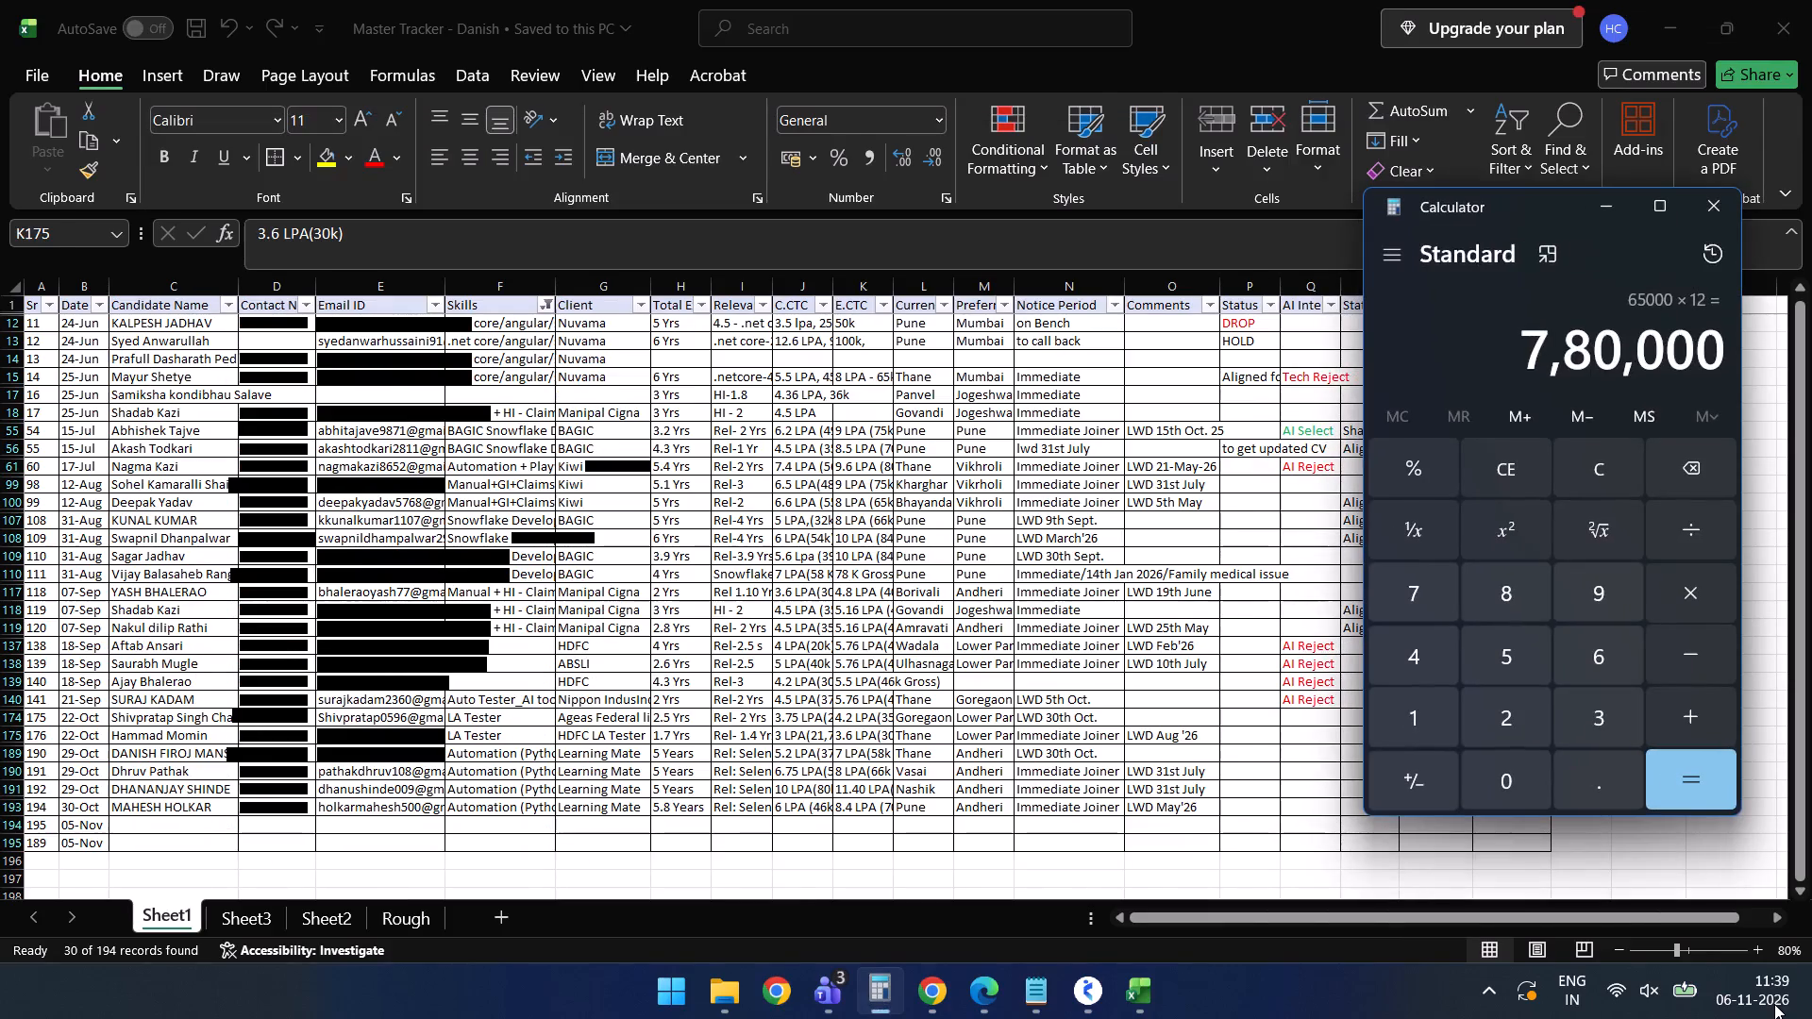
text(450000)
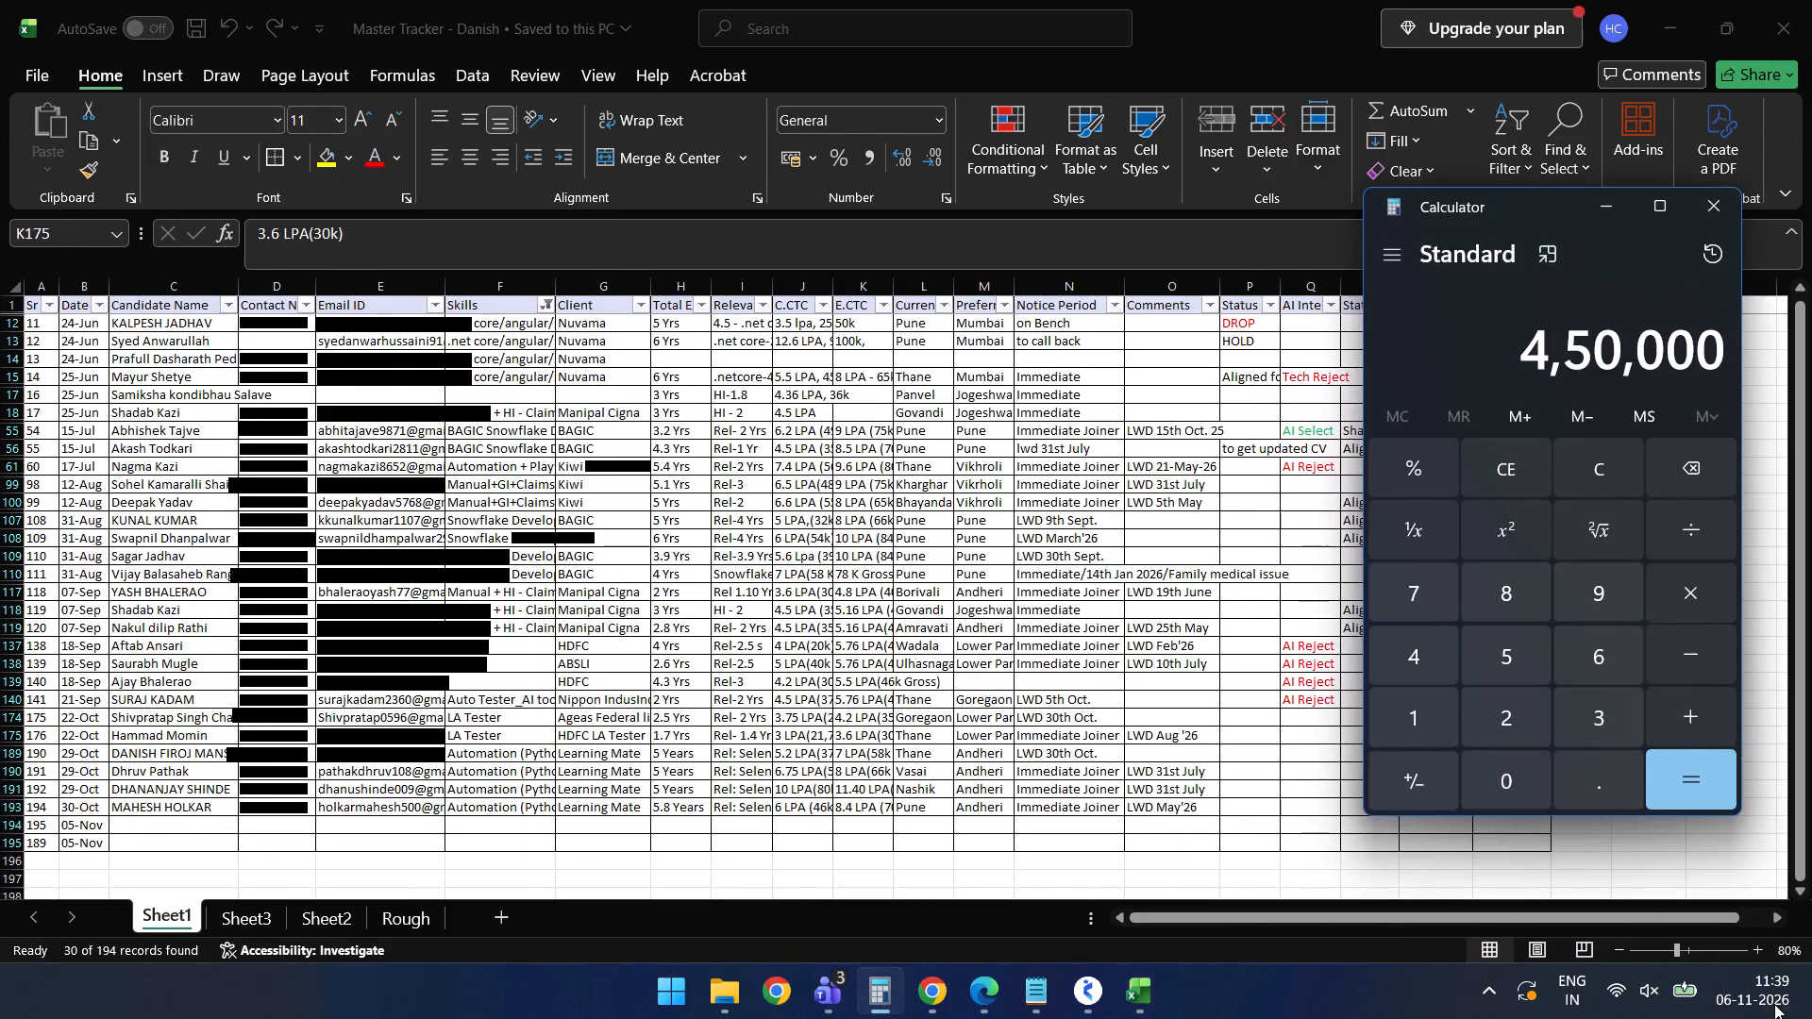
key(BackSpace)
click(1653, 593)
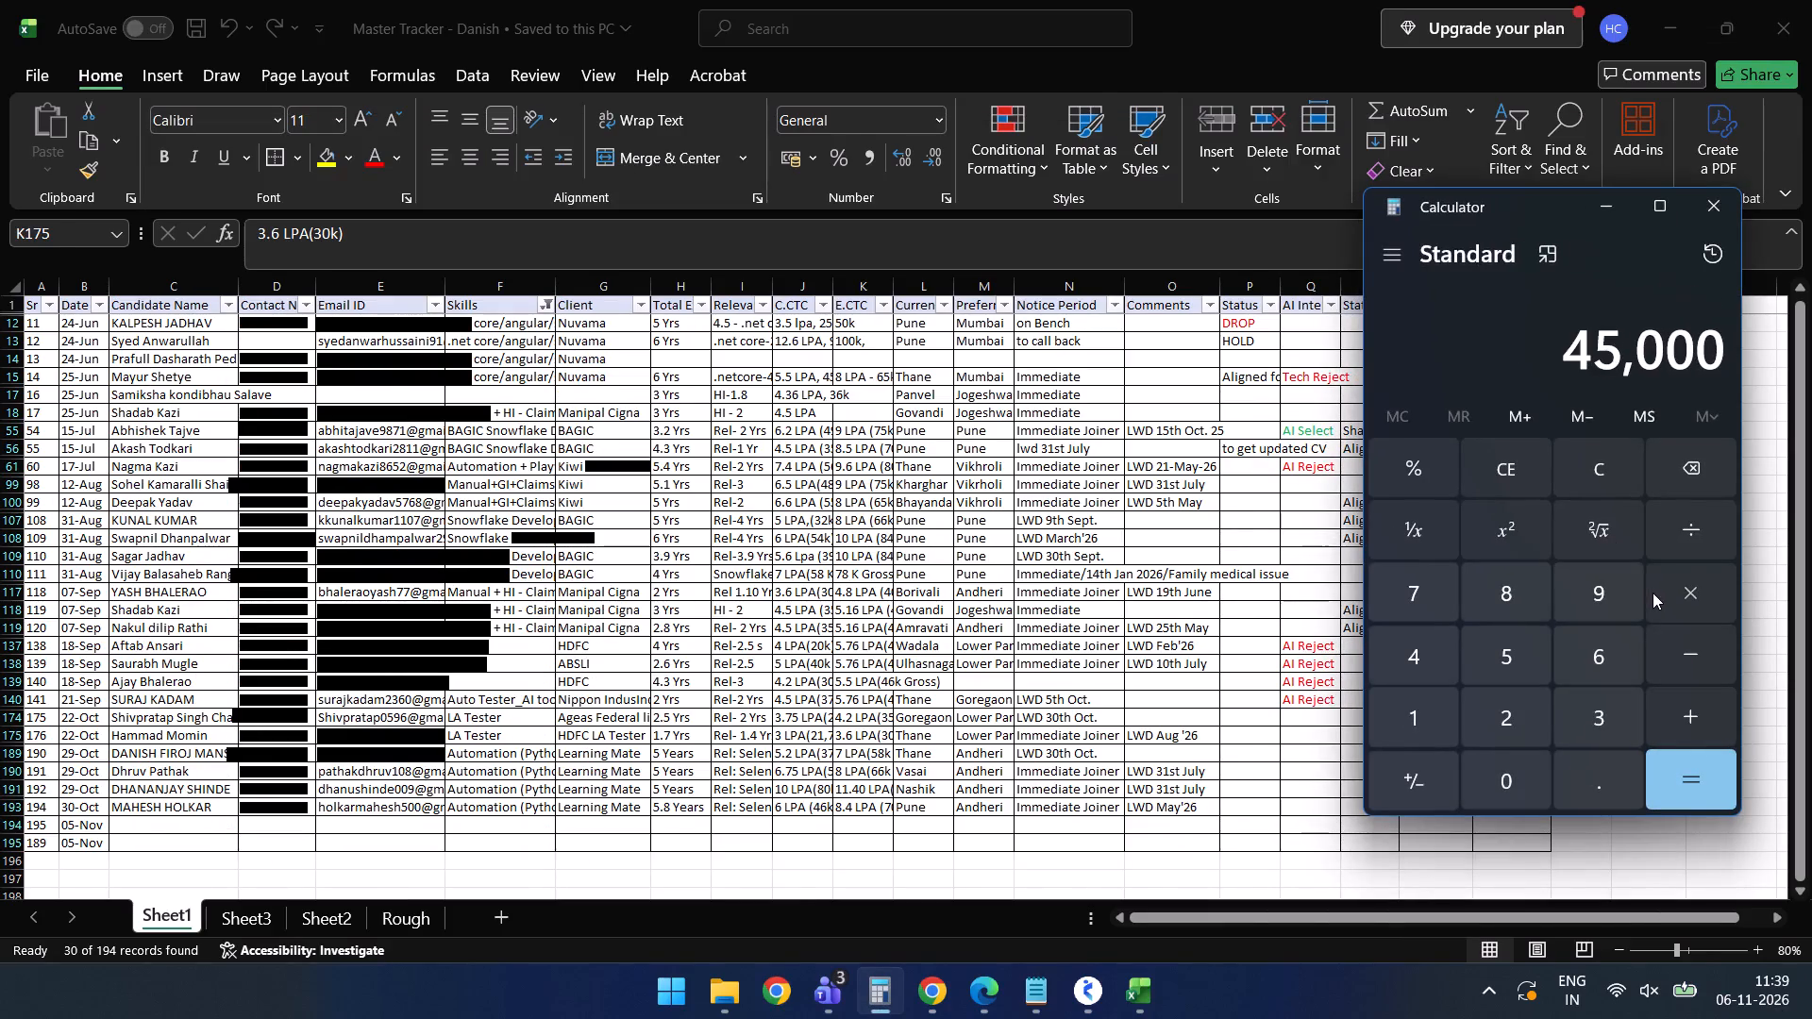
text(12)
key(Return)
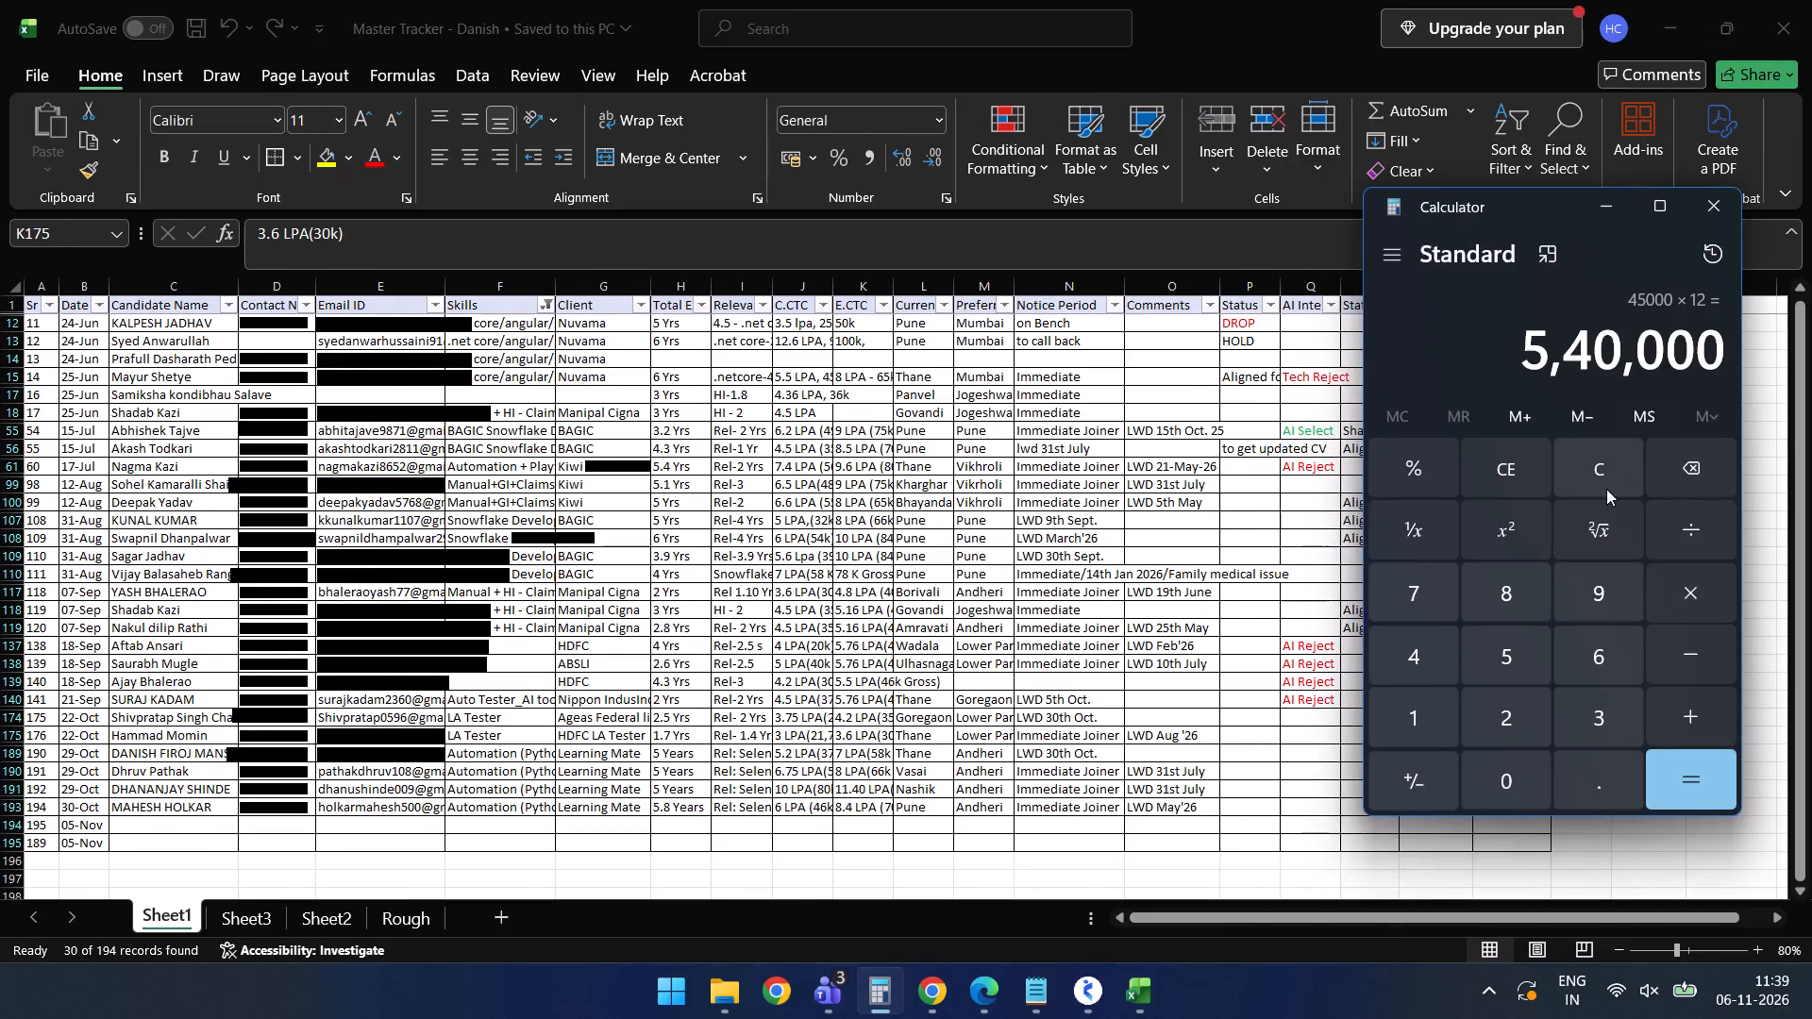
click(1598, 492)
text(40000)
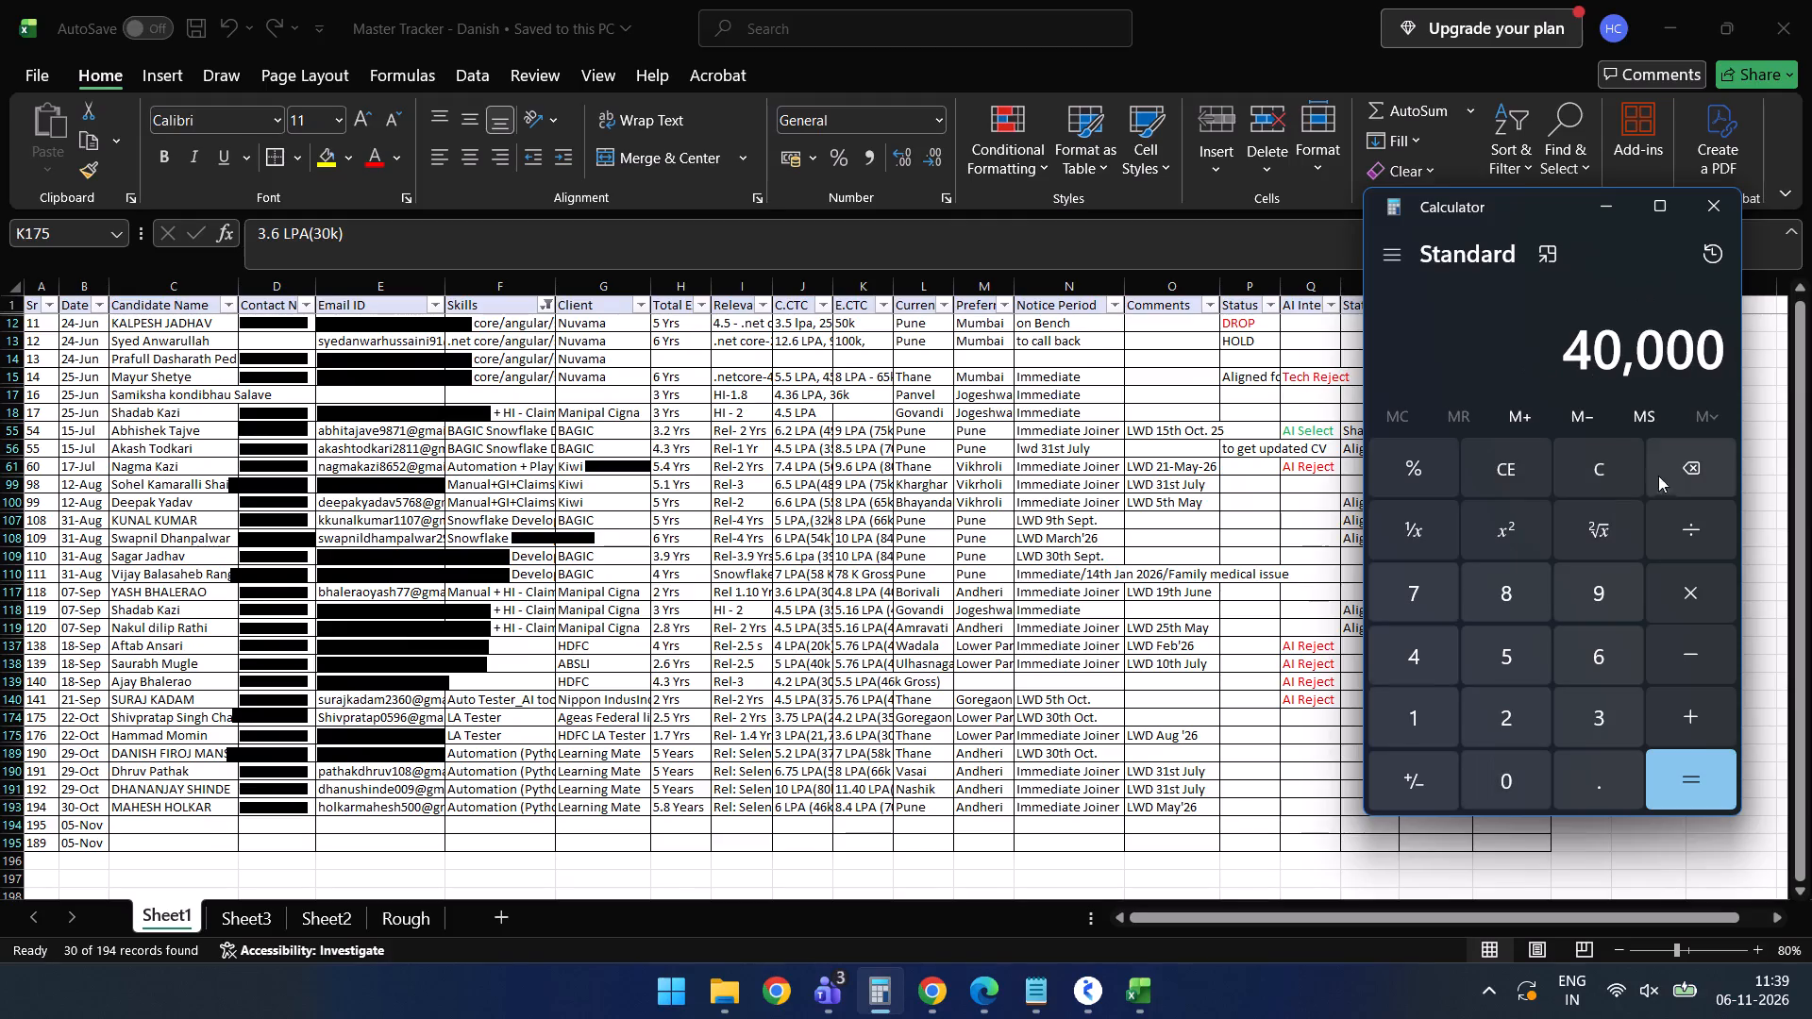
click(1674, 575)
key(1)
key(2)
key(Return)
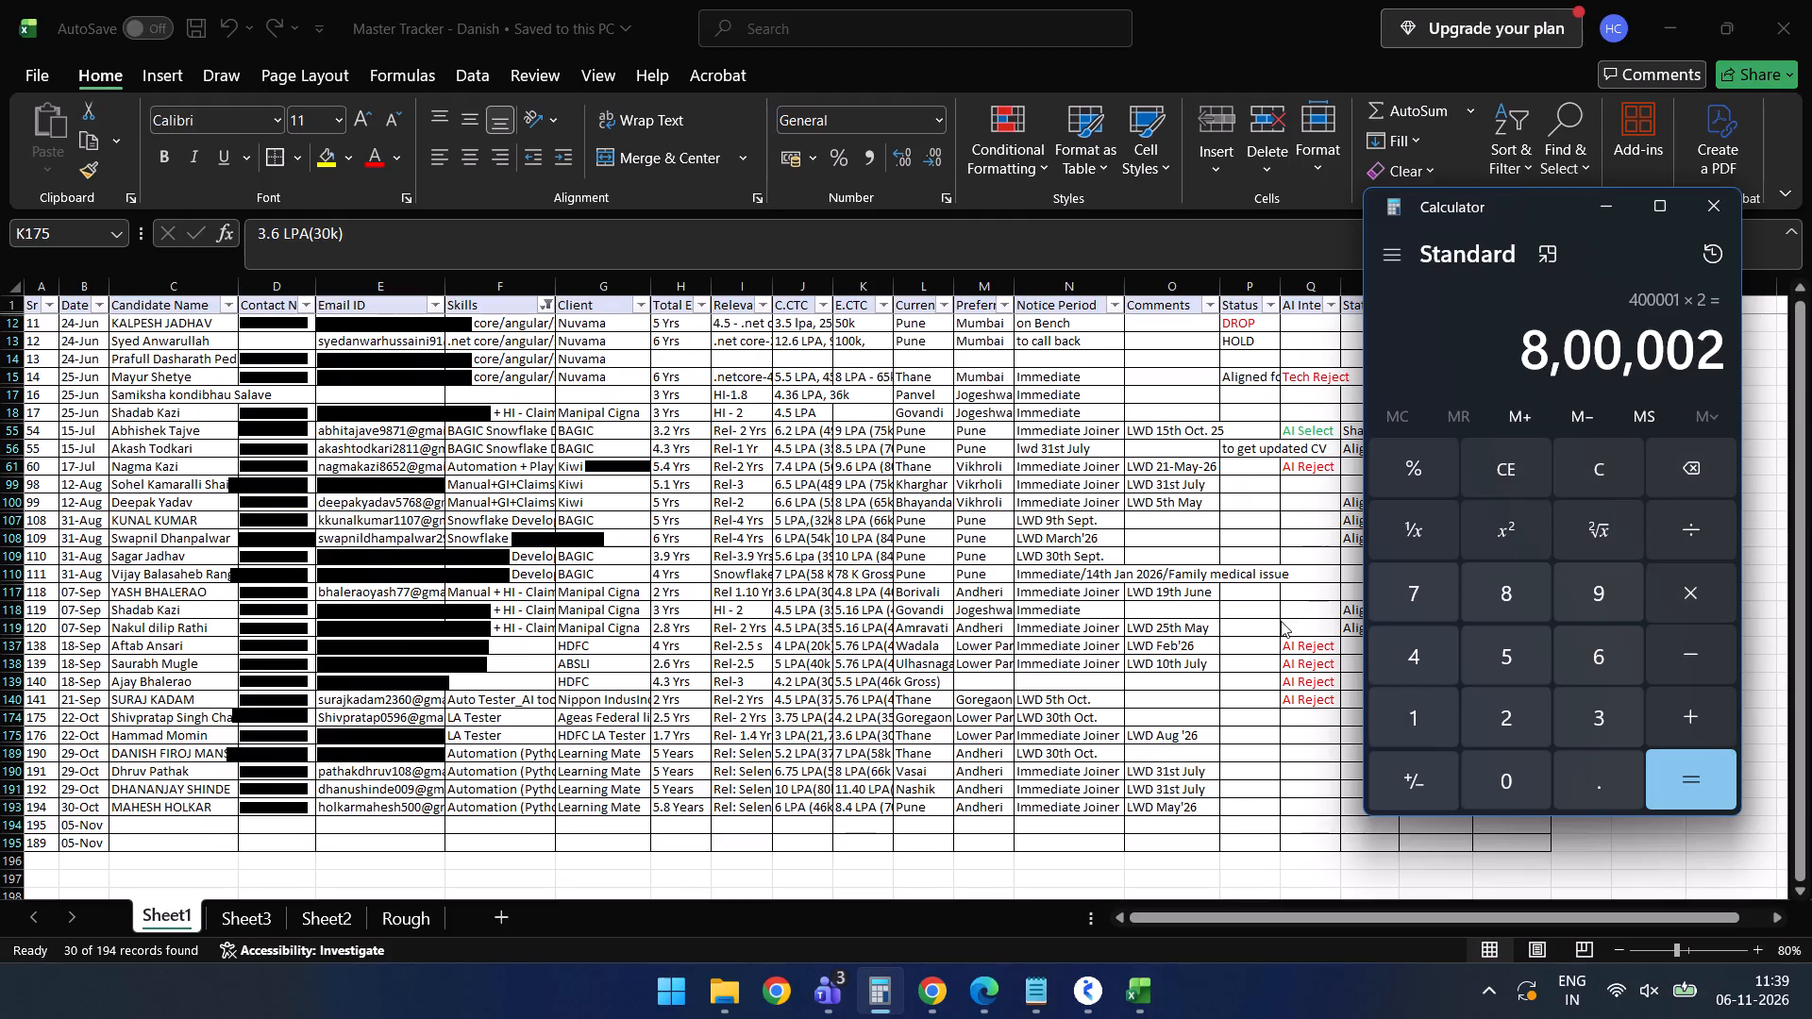
Clear the calculator and multiply 40000 by 12.
click(1592, 464)
text(40000)
click(1687, 608)
text(12)
key(Return)
Switch to the Master Tracker in Excel and check the current CTC and expected CTC cells in row 175.
click(847, 780)
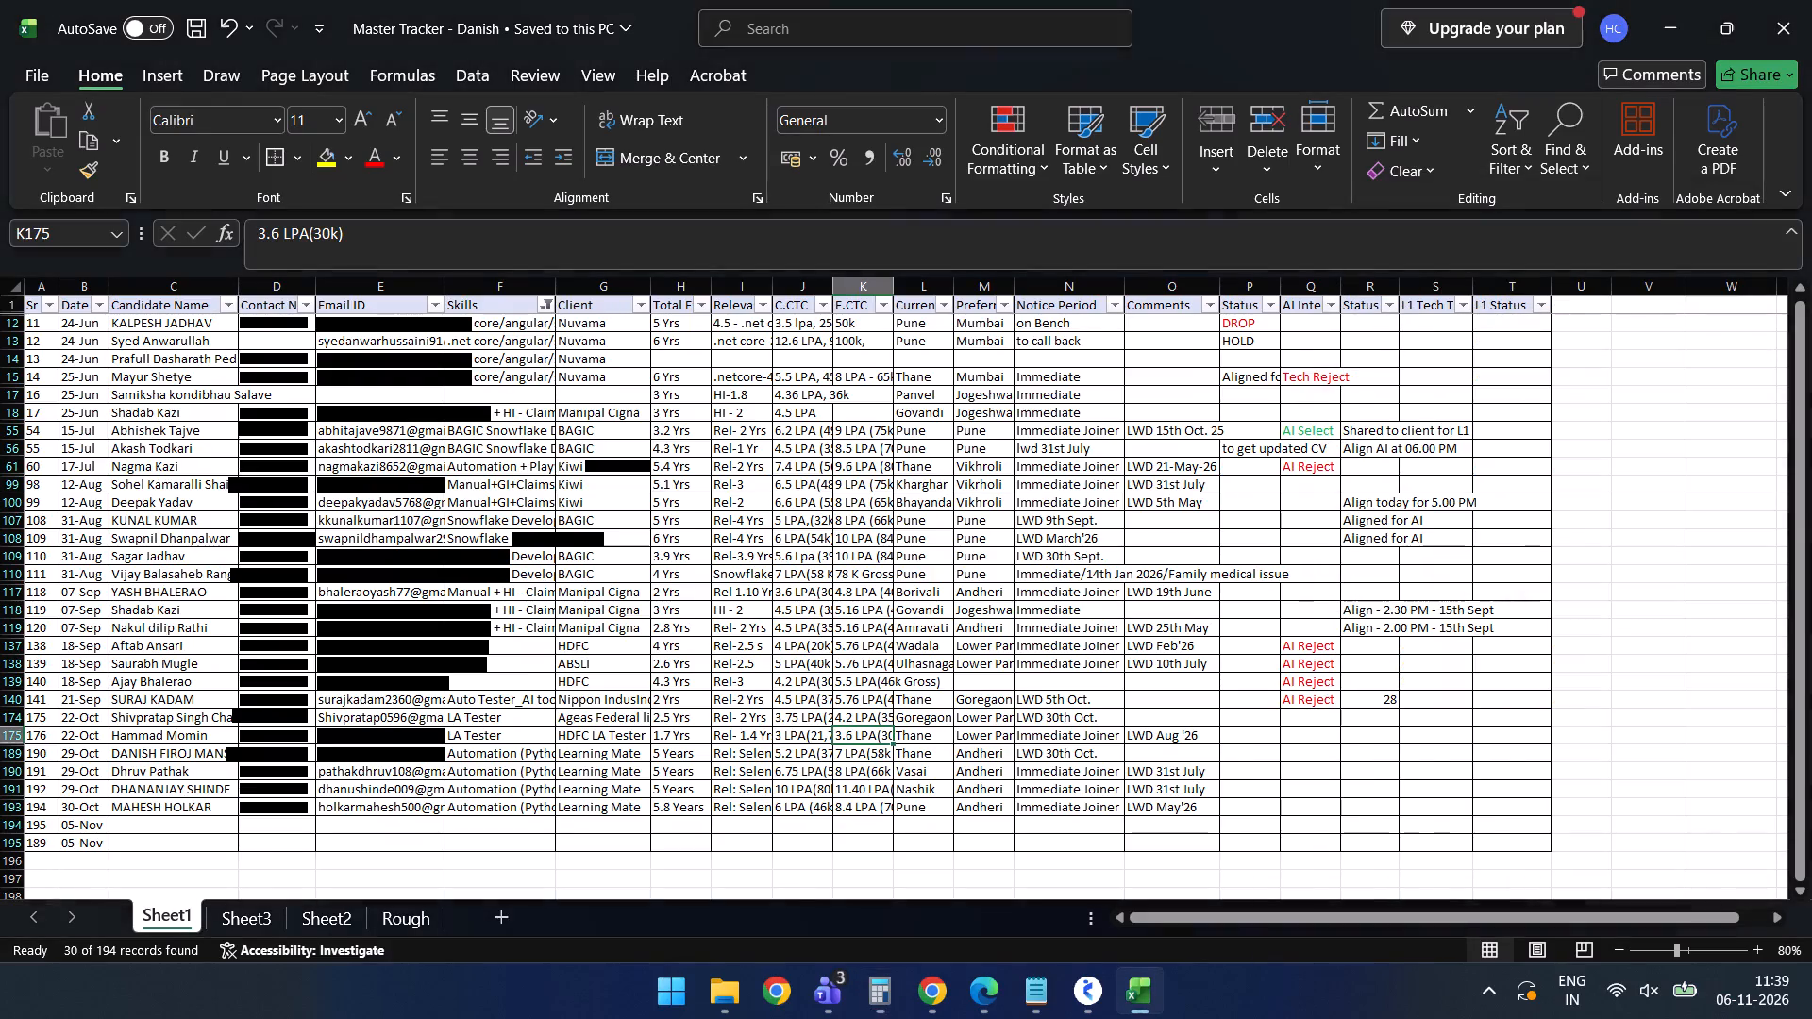
key(Left)
key(Right)
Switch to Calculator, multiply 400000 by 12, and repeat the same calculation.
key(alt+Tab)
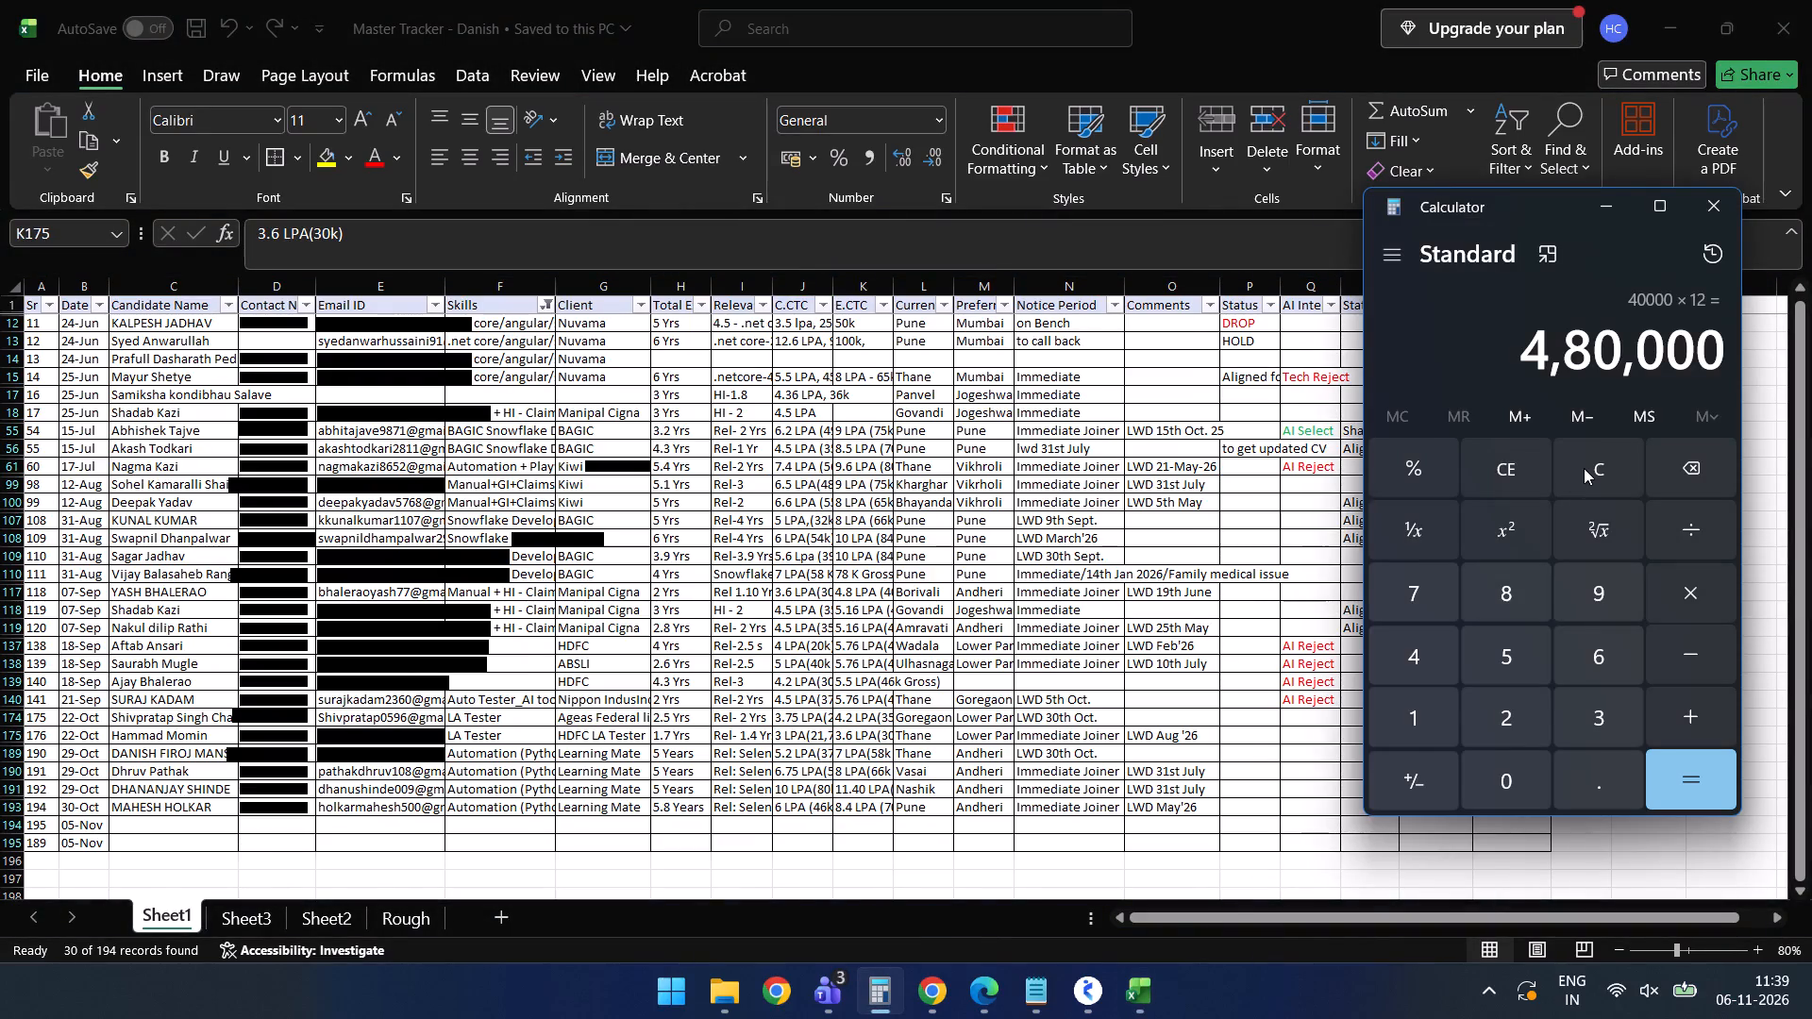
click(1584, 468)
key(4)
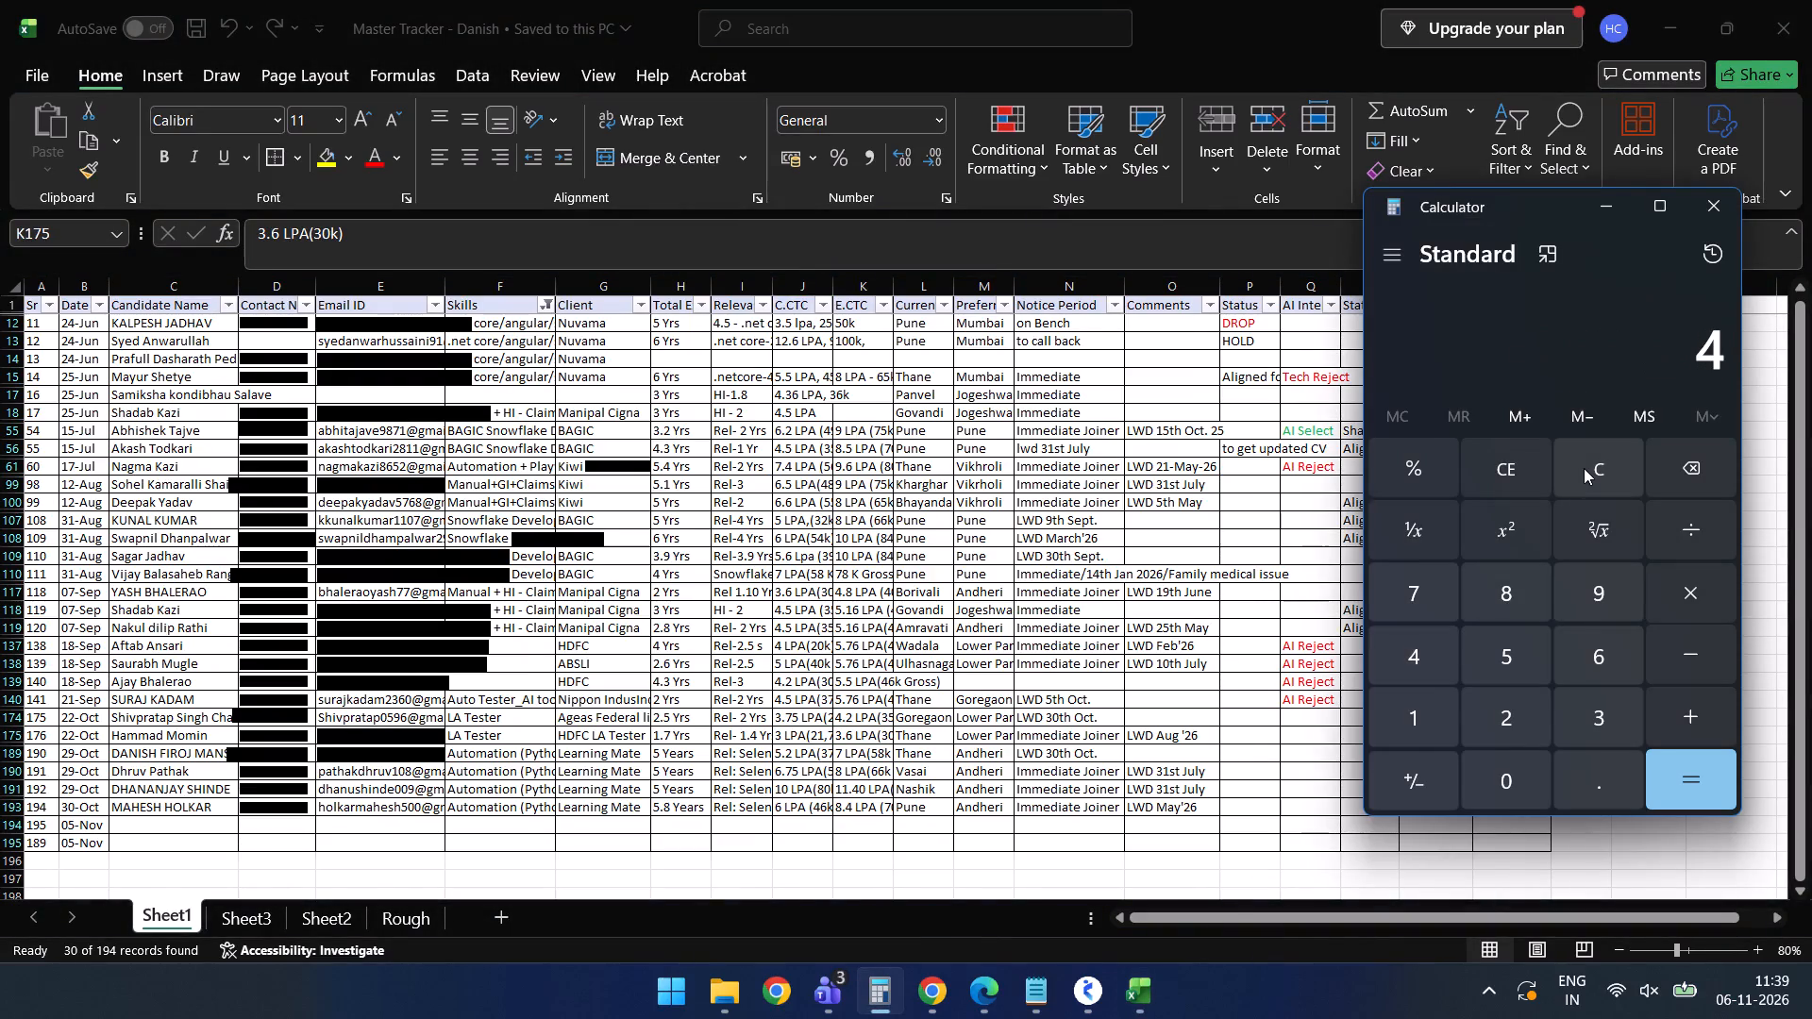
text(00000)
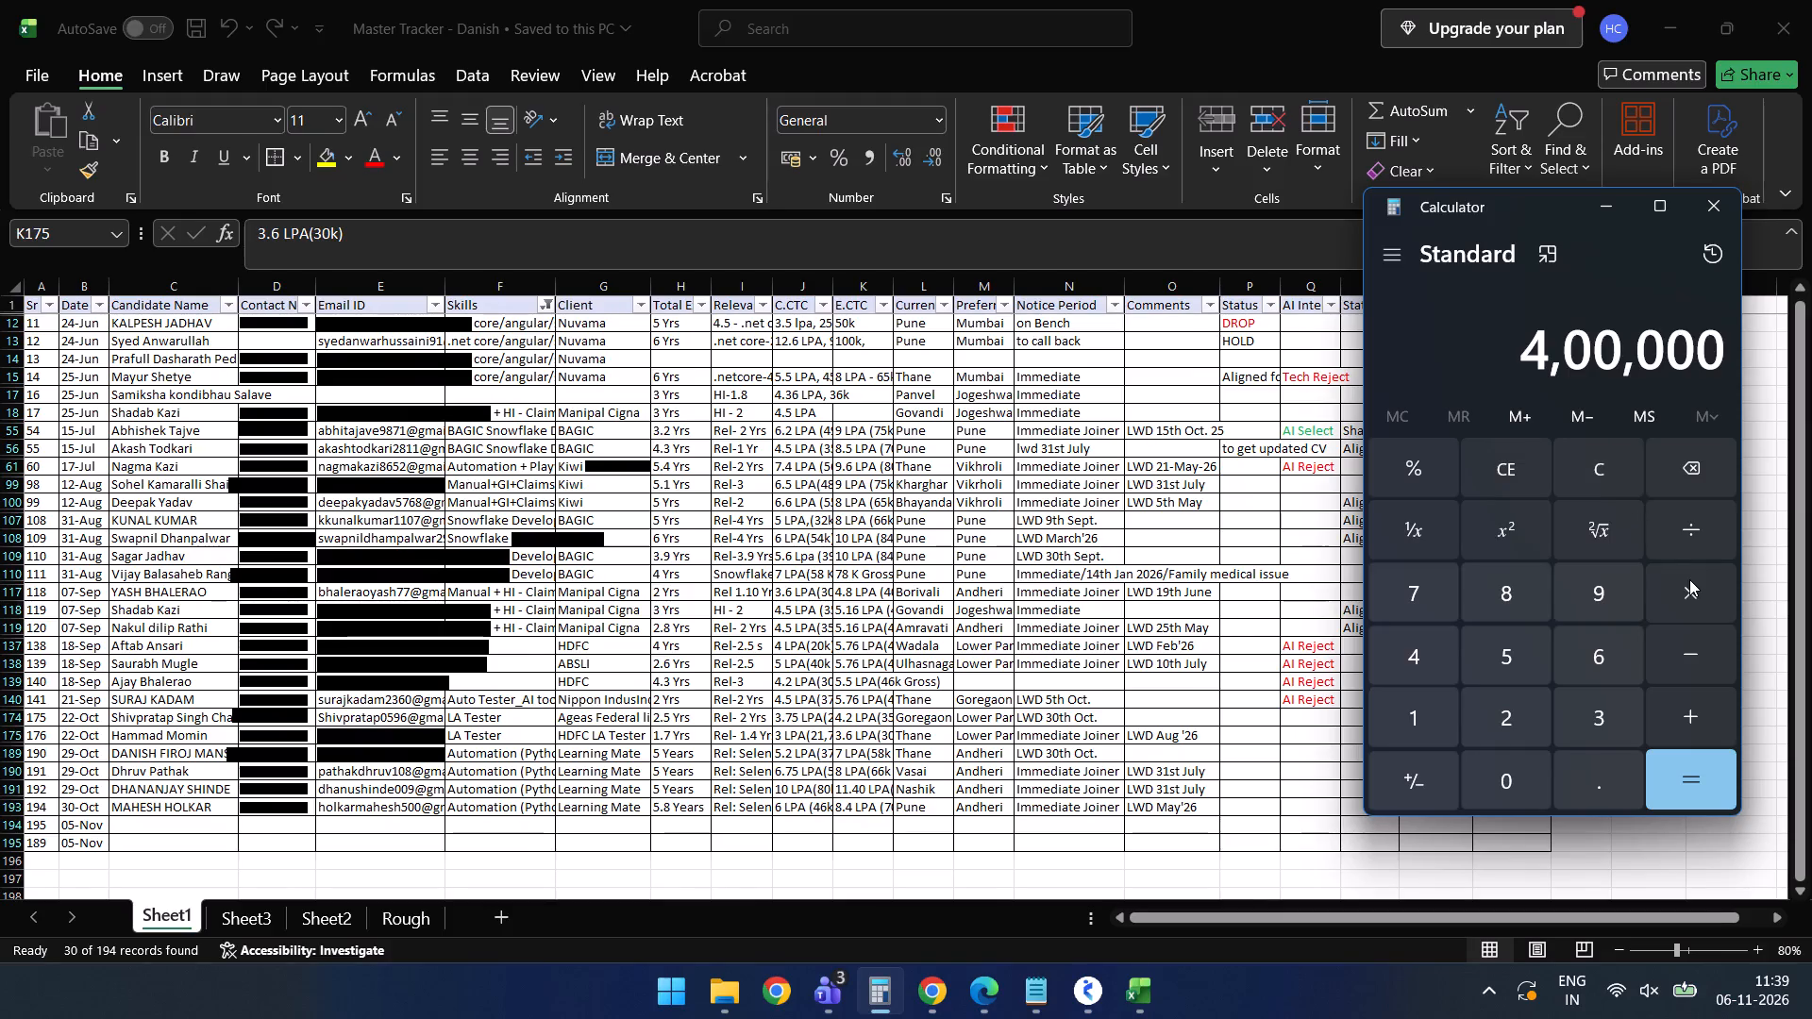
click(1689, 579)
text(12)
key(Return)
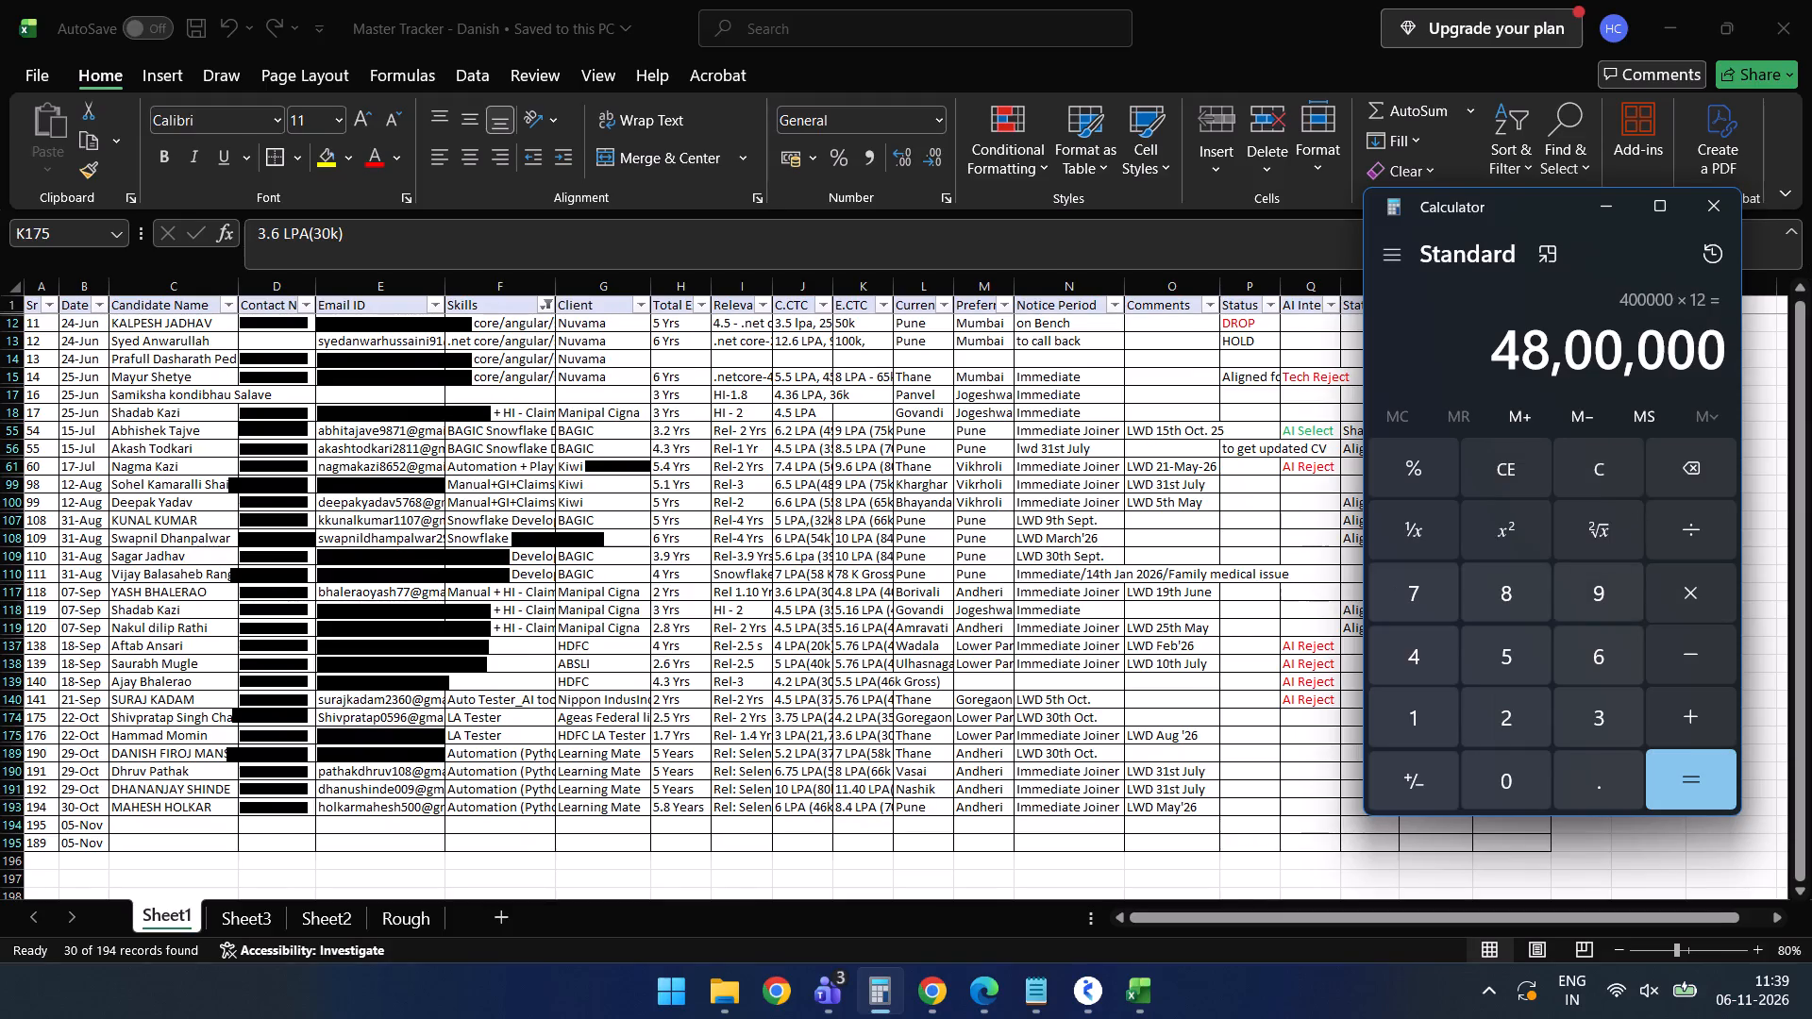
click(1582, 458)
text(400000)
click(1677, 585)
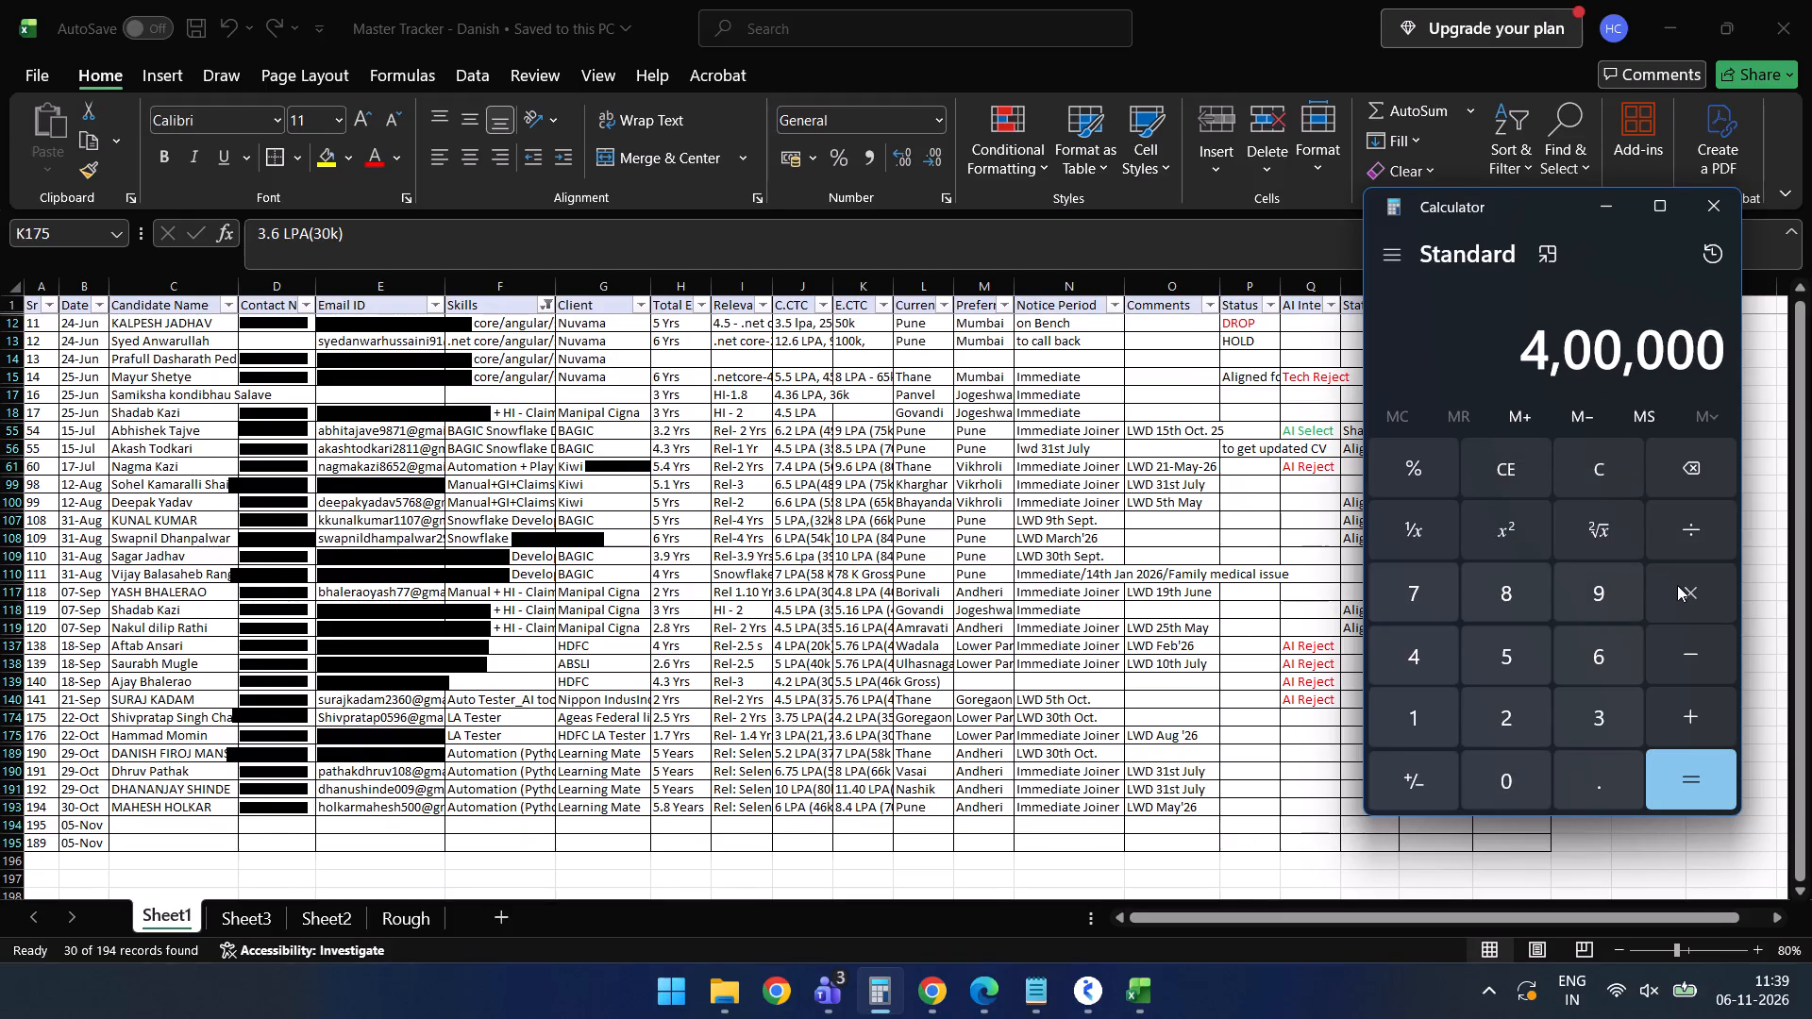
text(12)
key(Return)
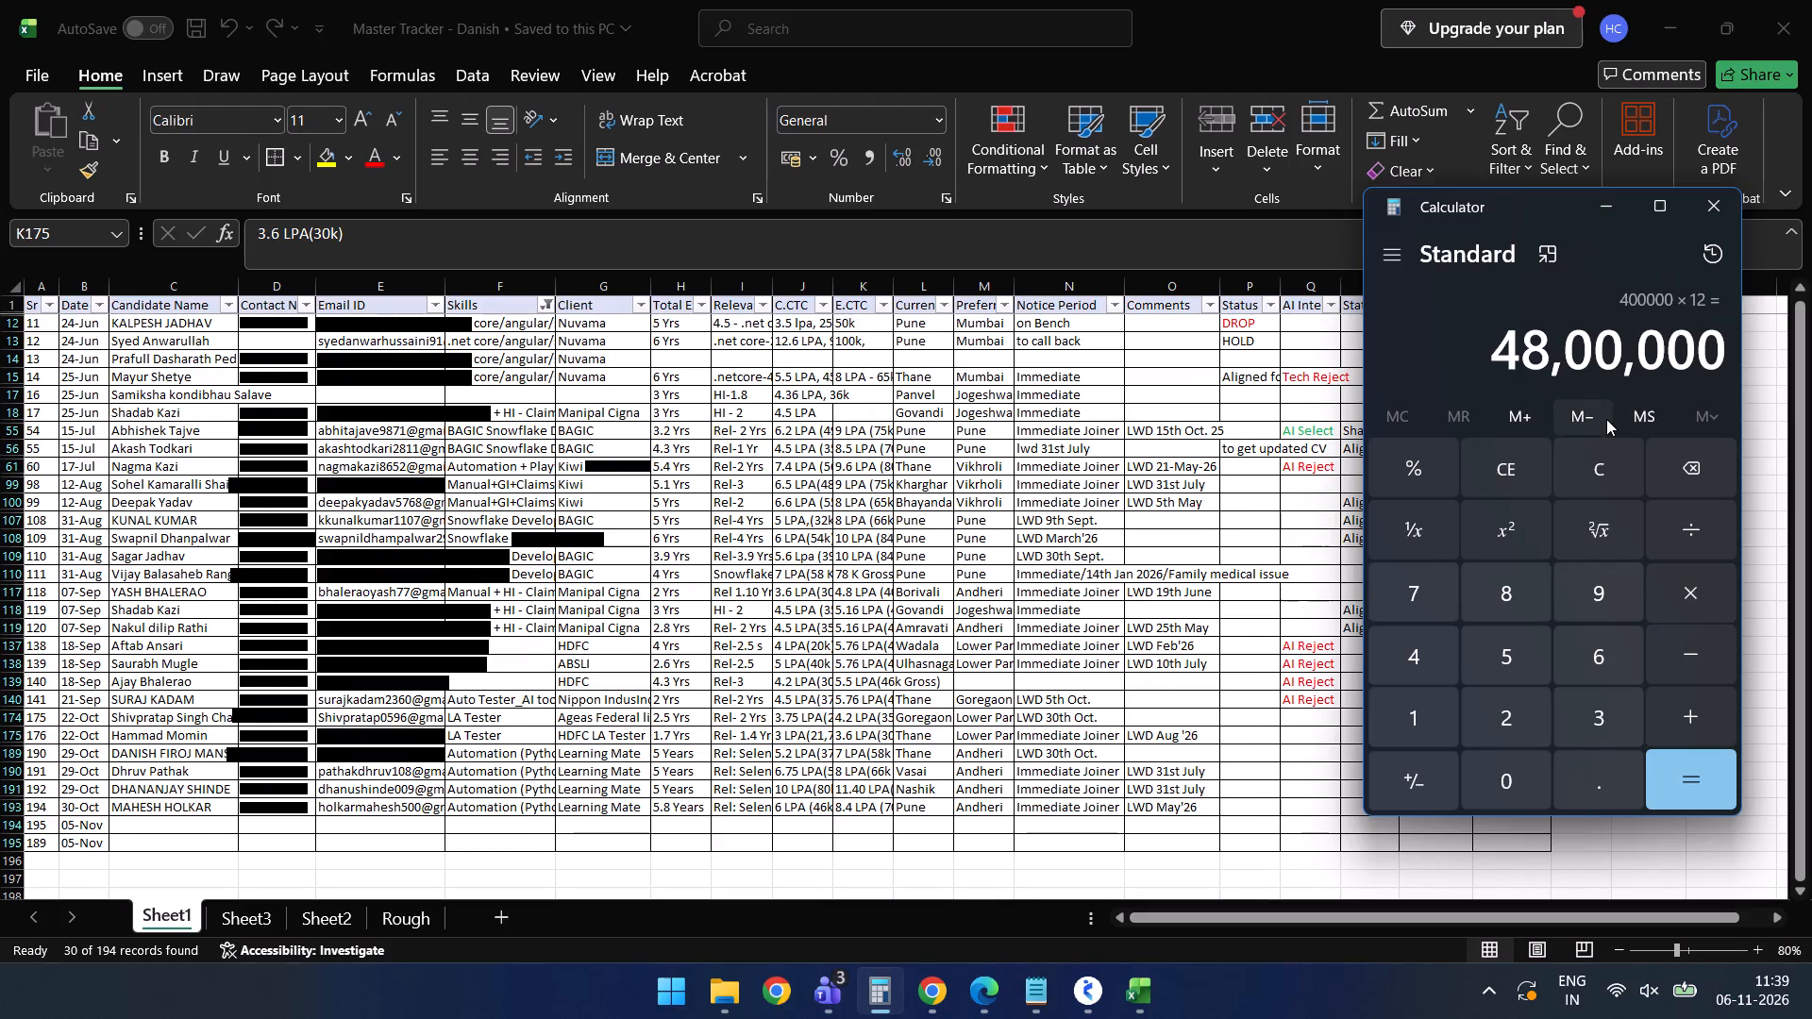
Clear the calculator and multiply 40000 by 12 again.
click(1601, 468)
text(40000)
click(1669, 580)
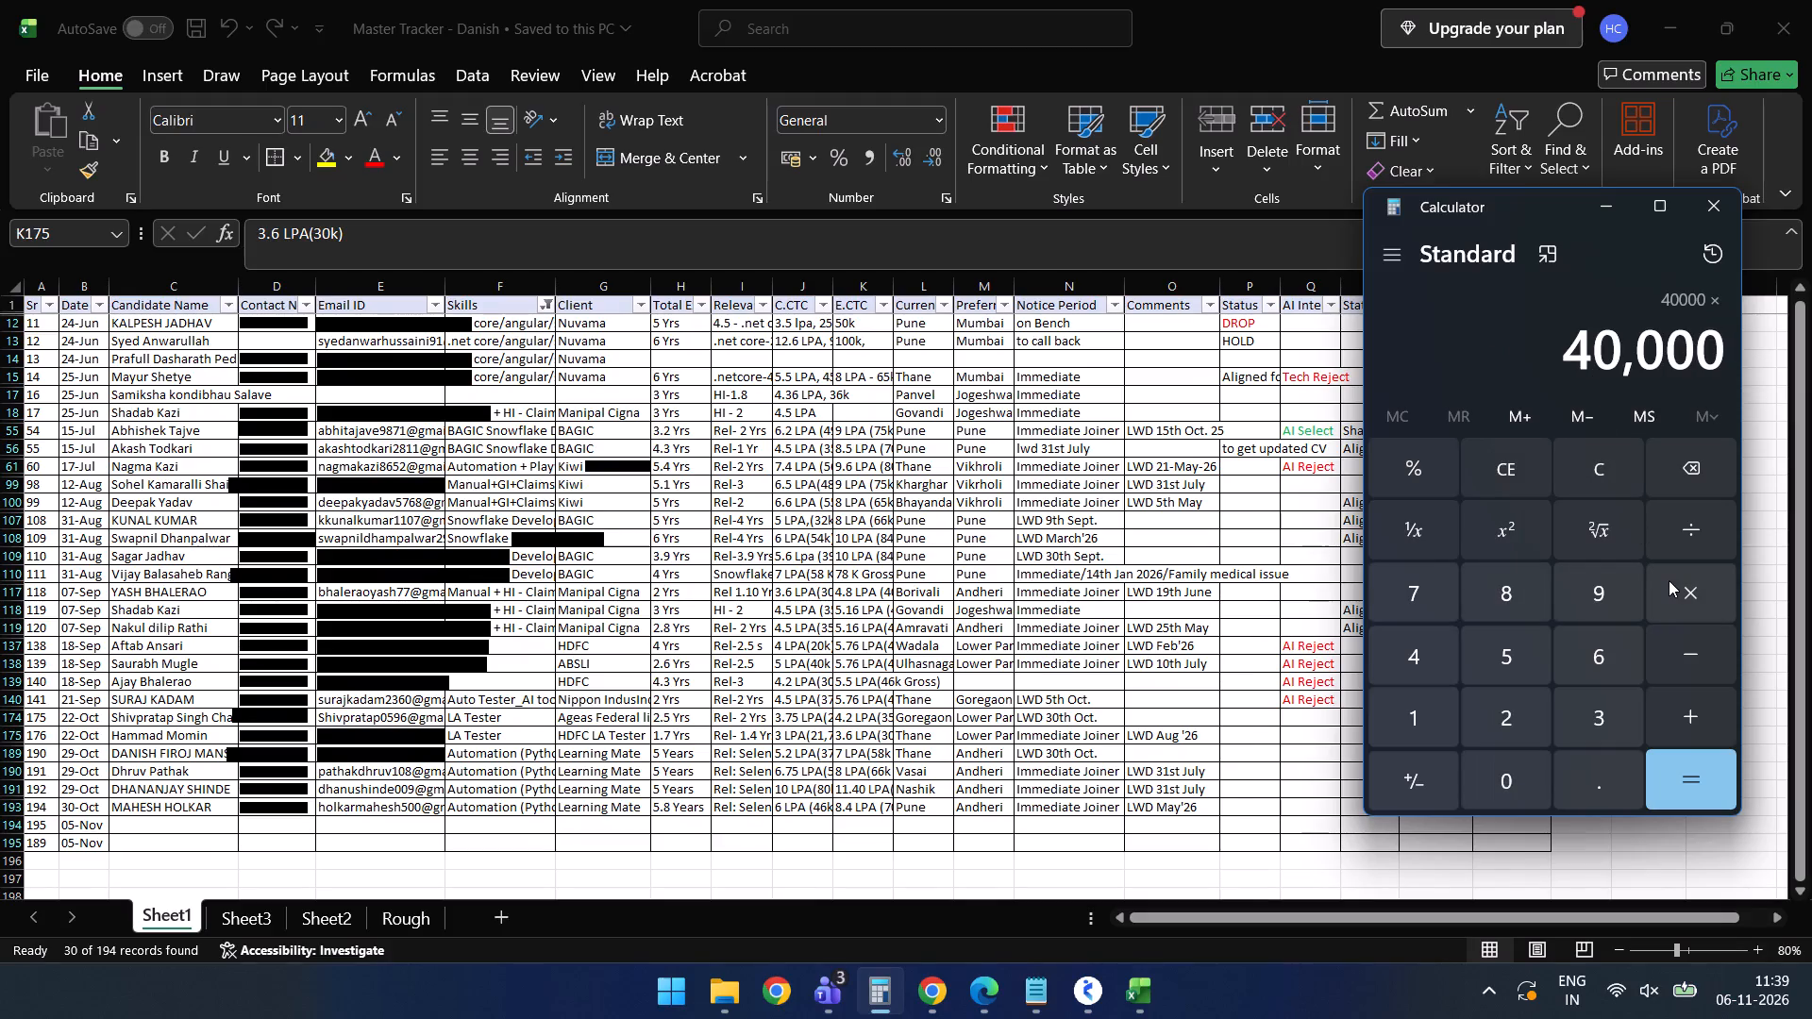
text(12)
key(Return)
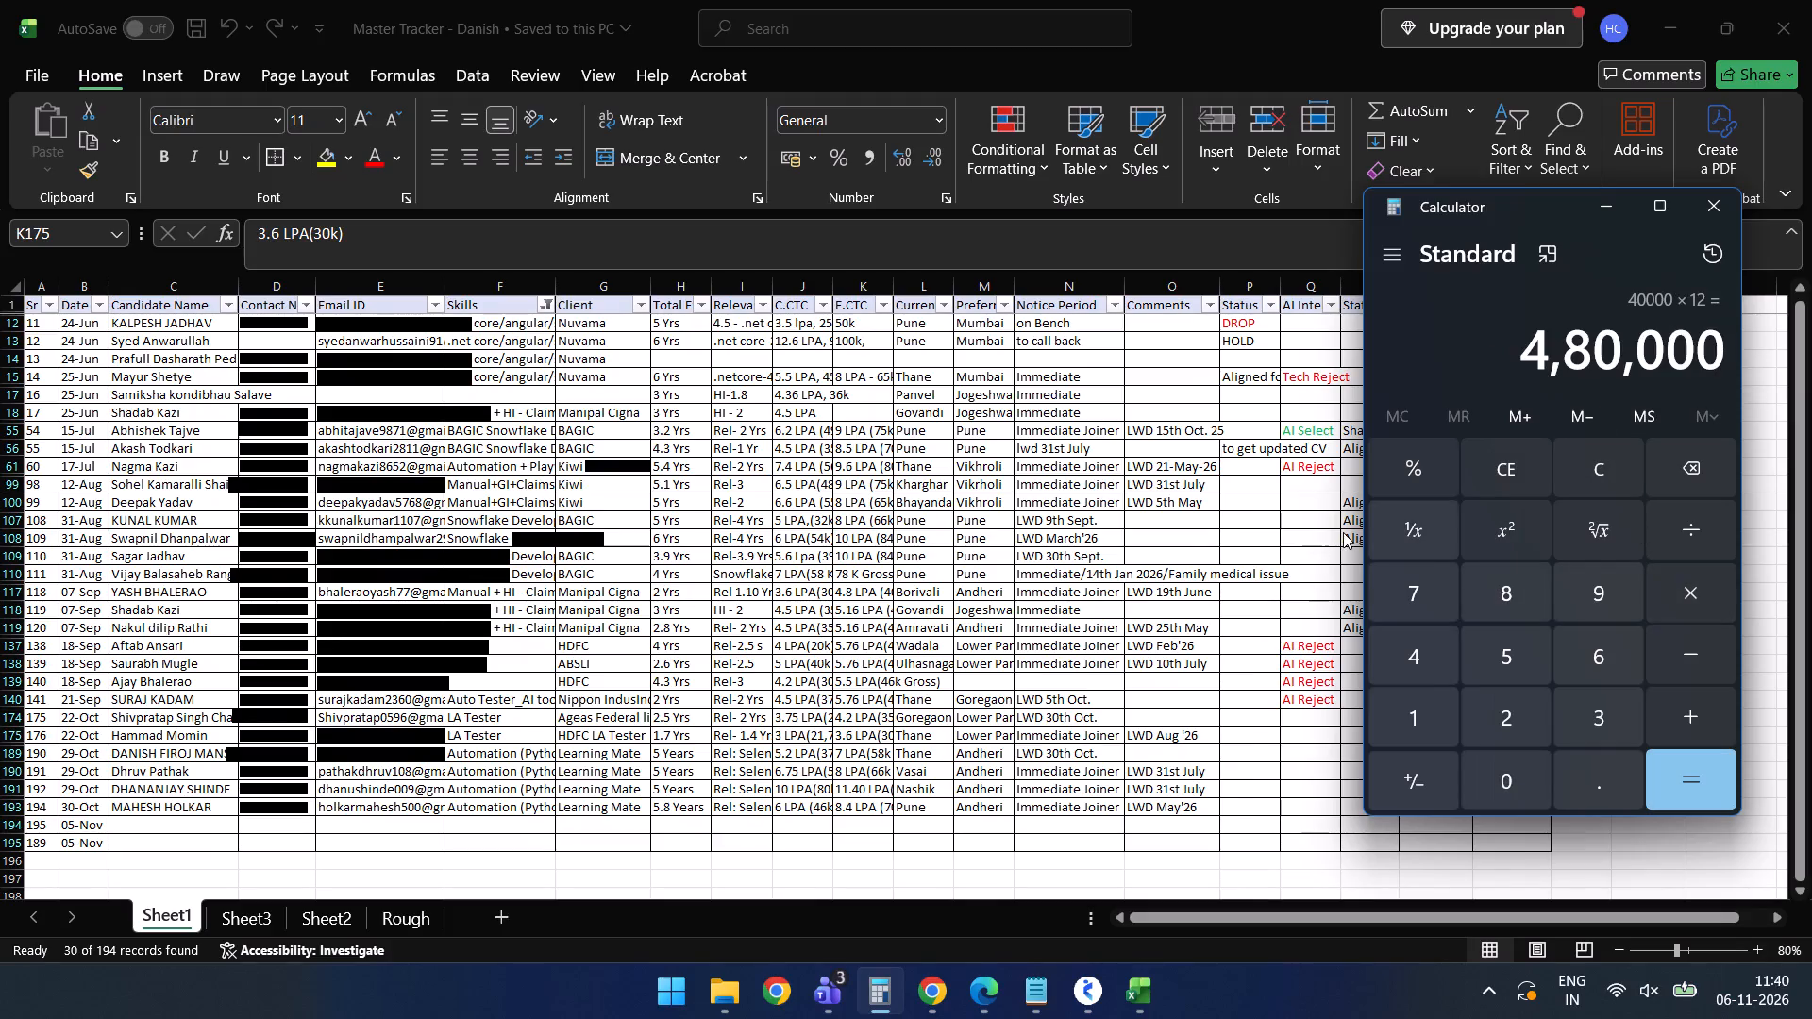
Switch to Excel and compare the current CTC and expected CTC cells in the candidate's row 175.
click(927, 660)
key(Left)
key(Right)
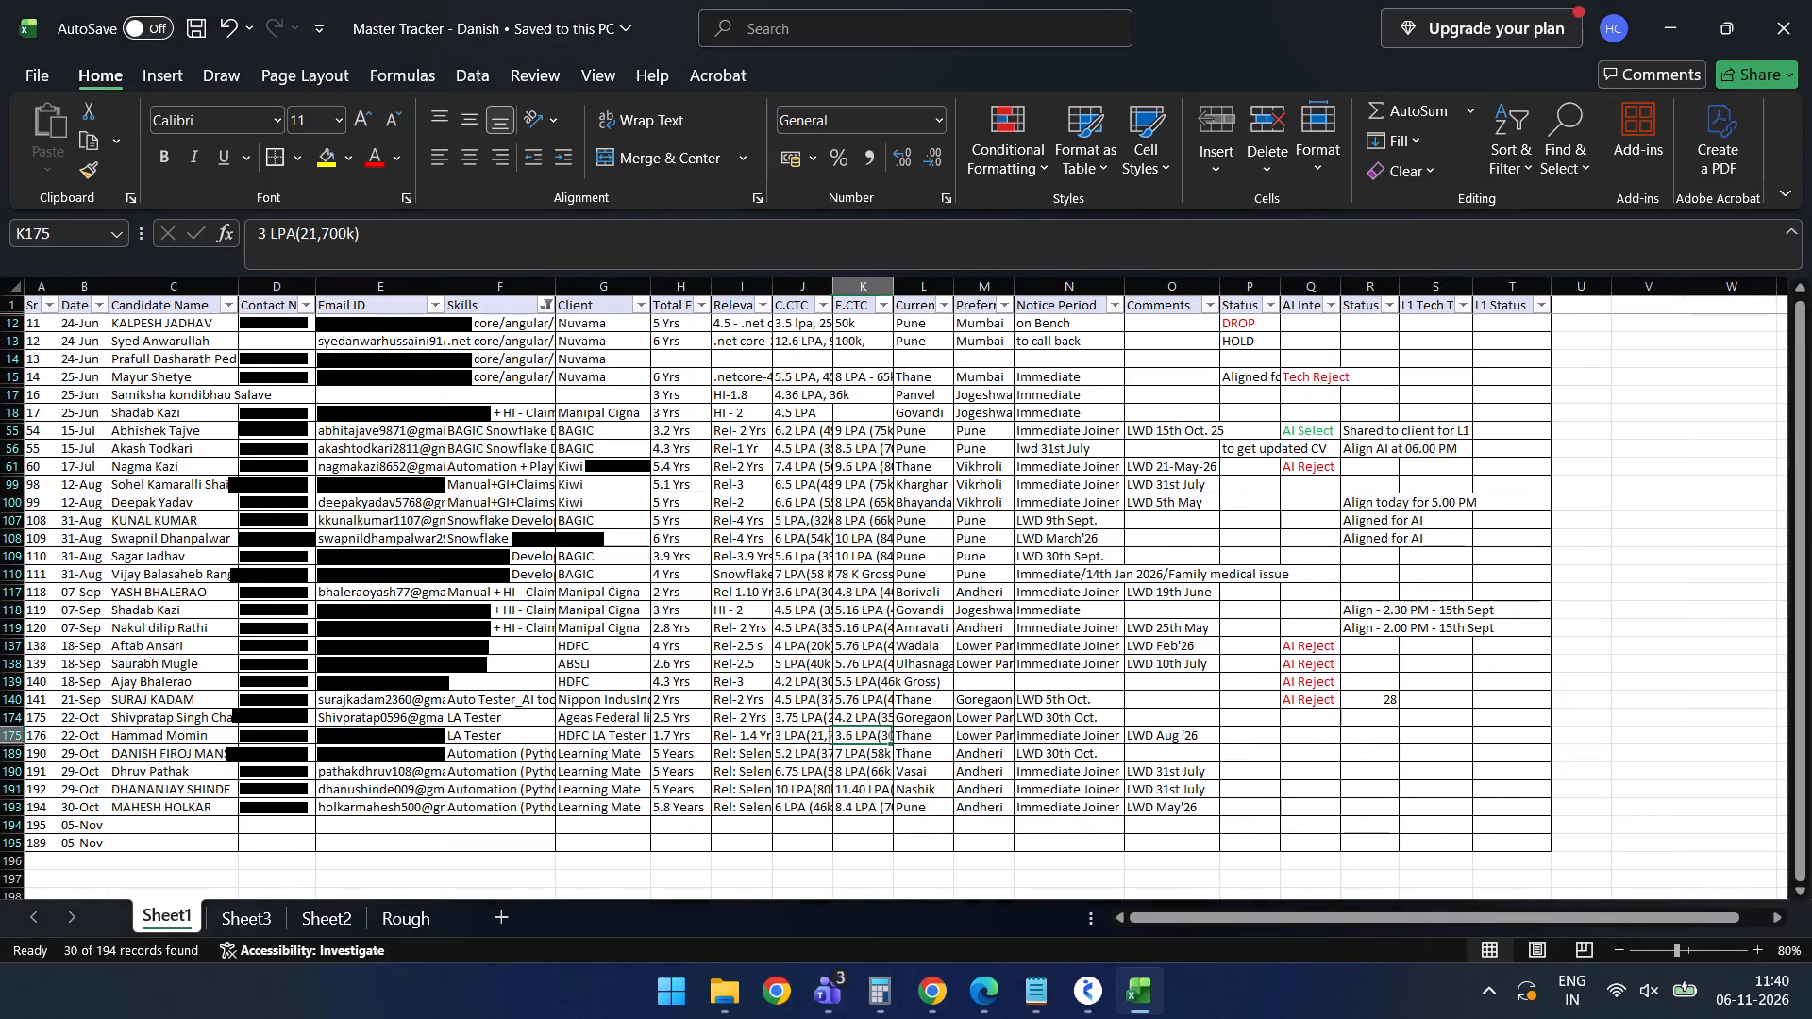
key(alt+Tab)
key(alt+Tab)
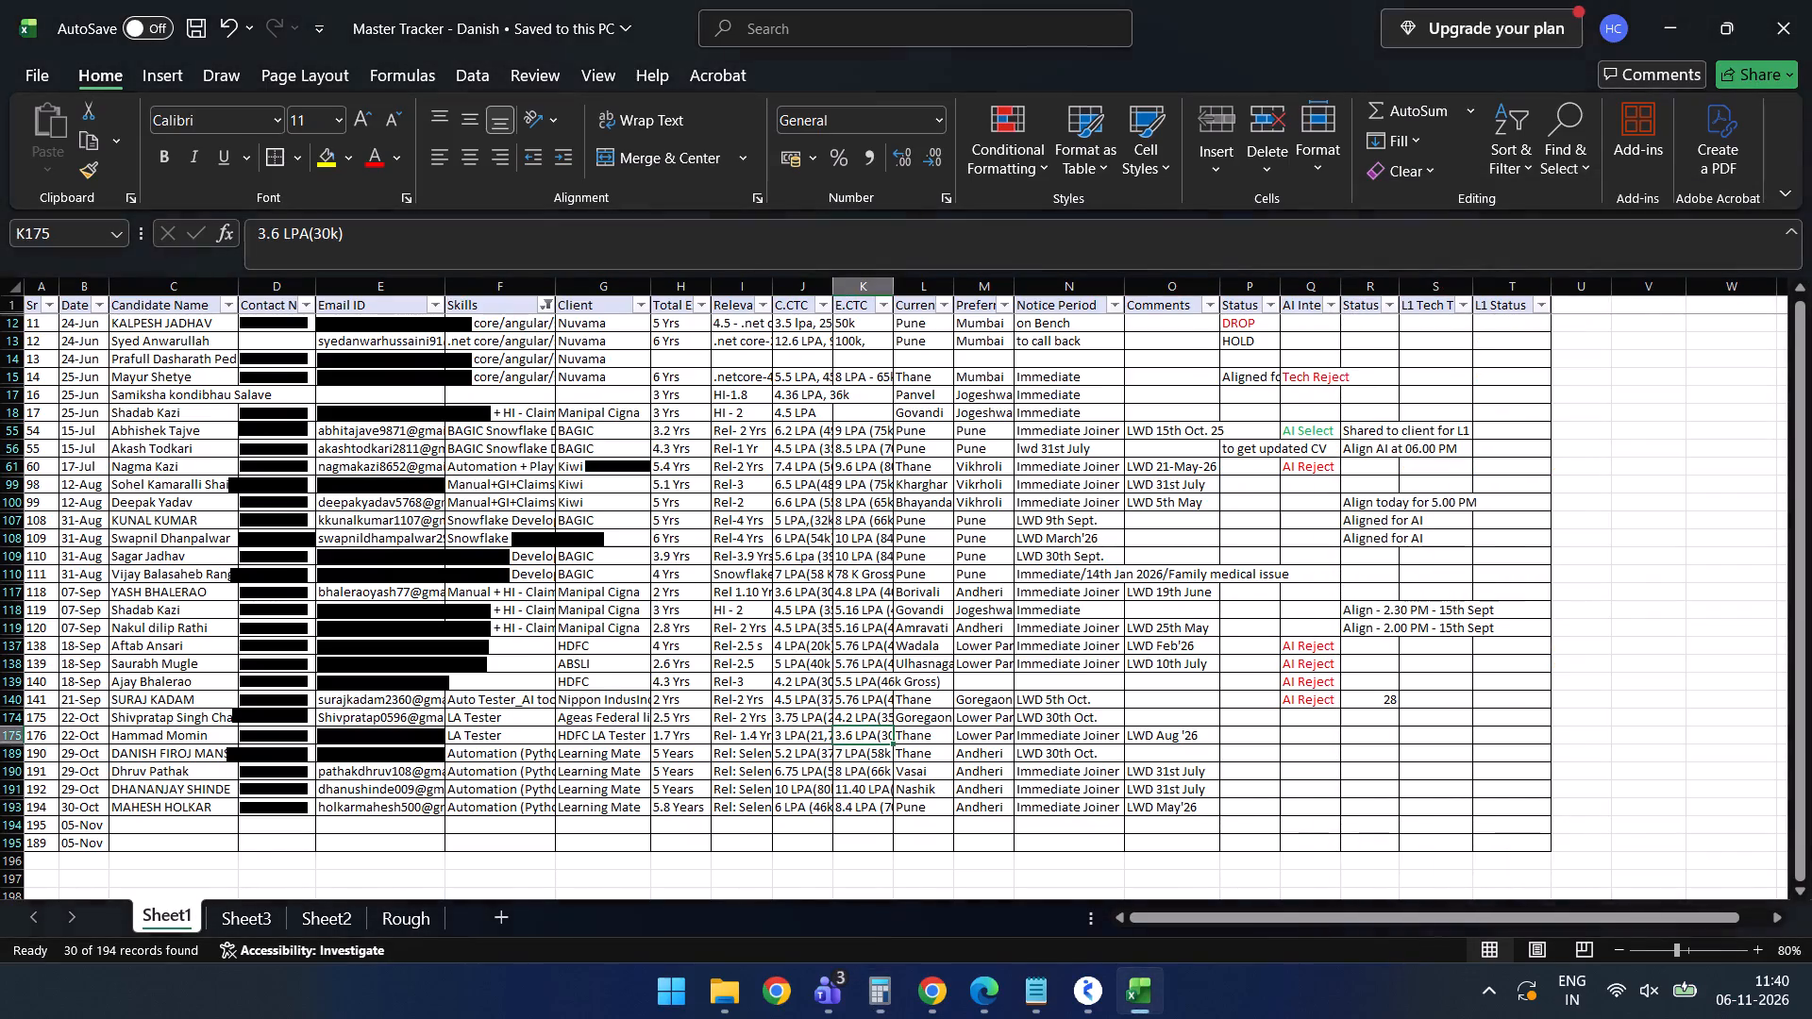
key(Left)
key(Right)
key(Left)
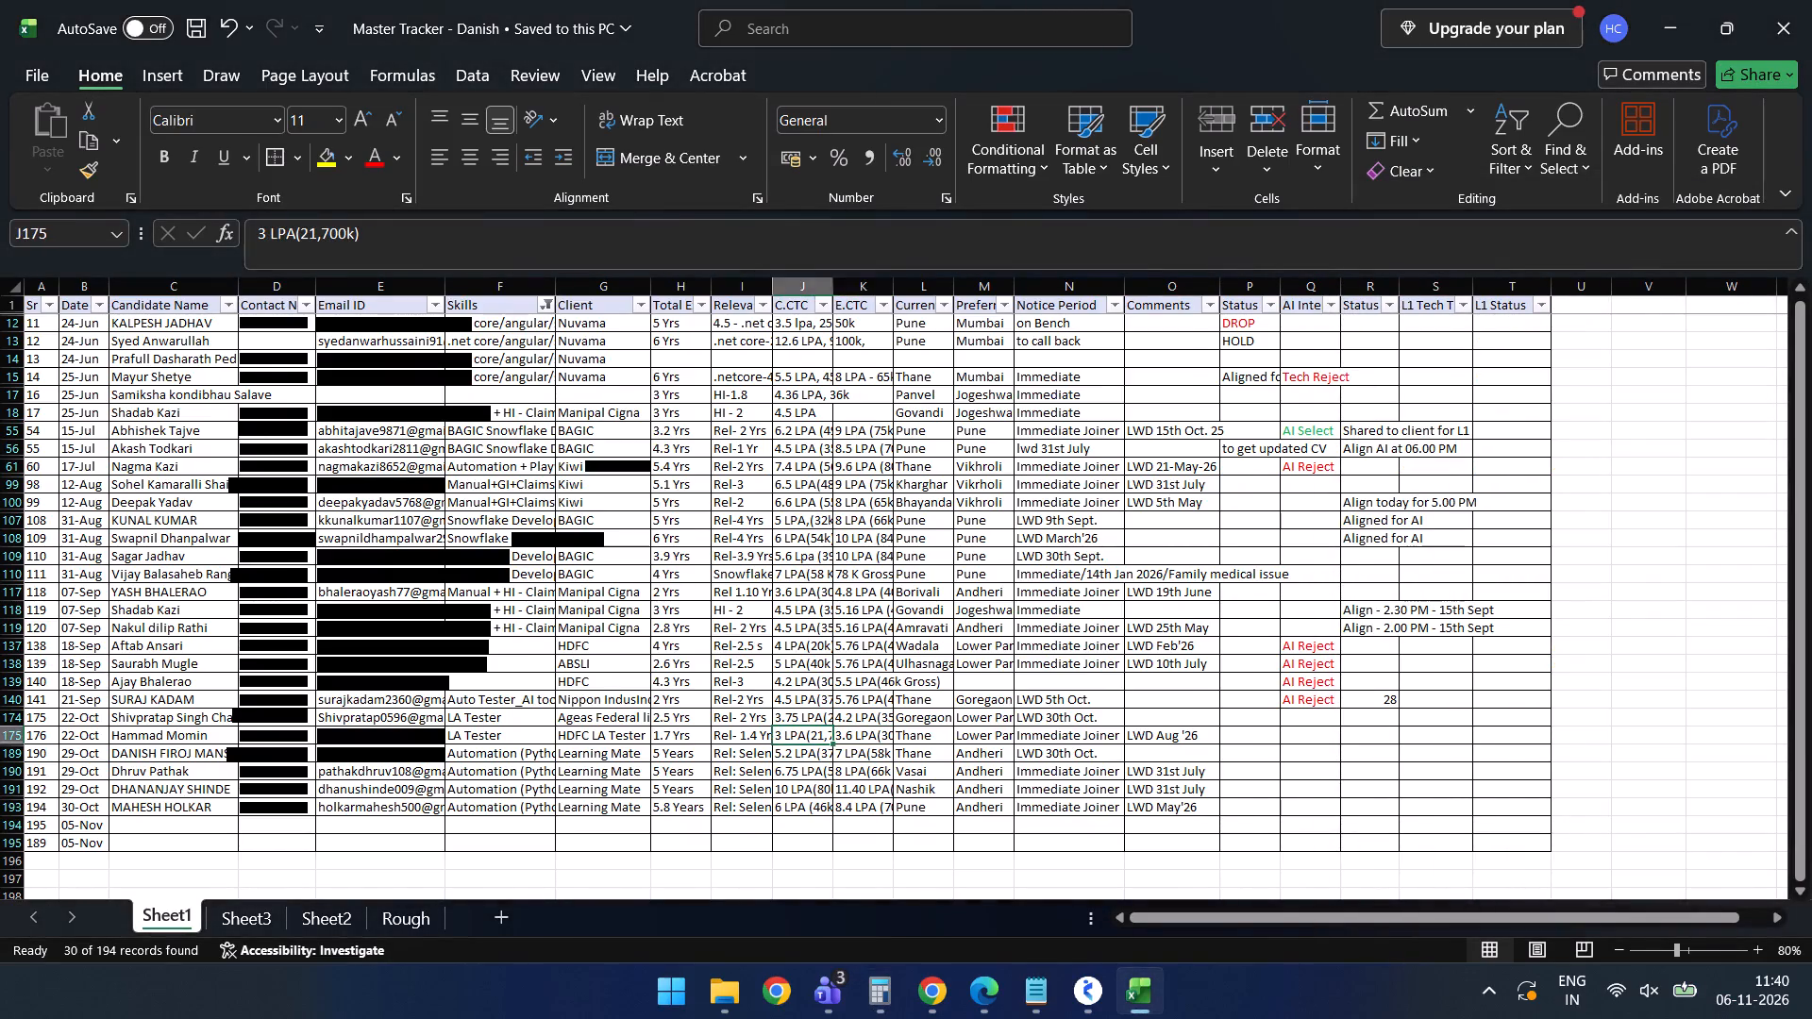
key(Right)
key(Left)
key(Right)
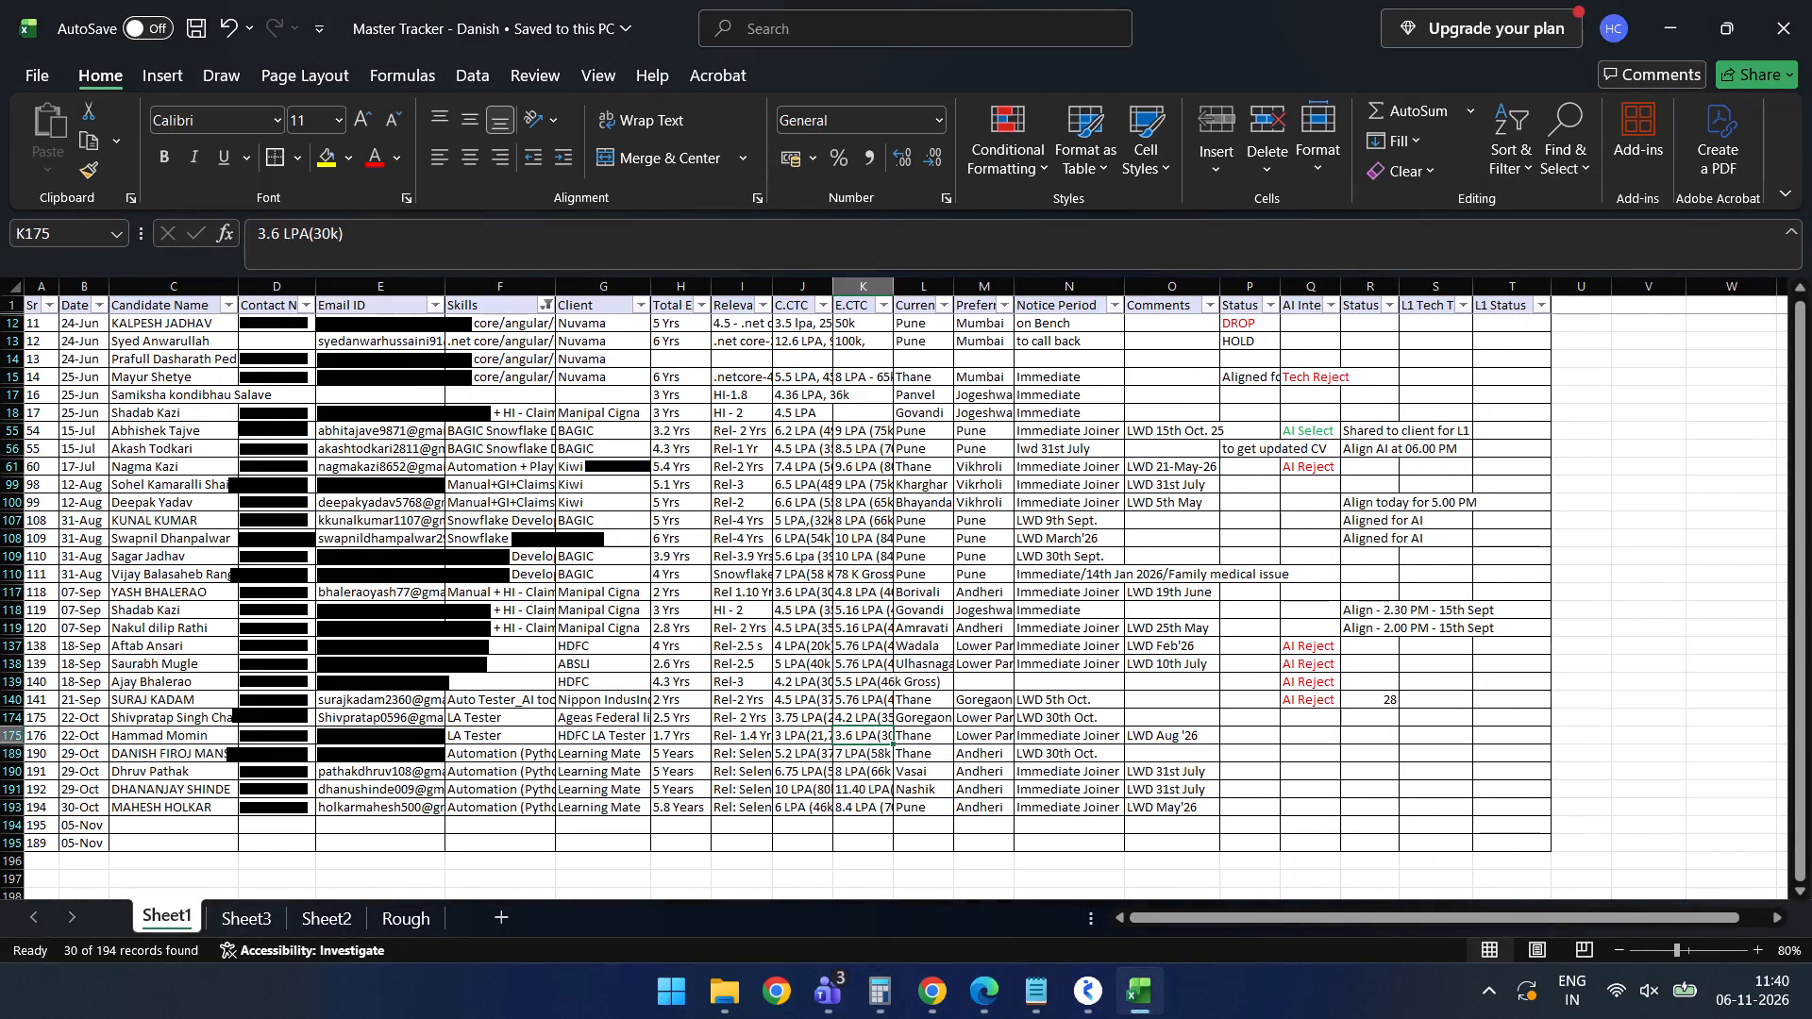
Switch to Calculator and multiply 35000 by 12.
key(alt+Tab)
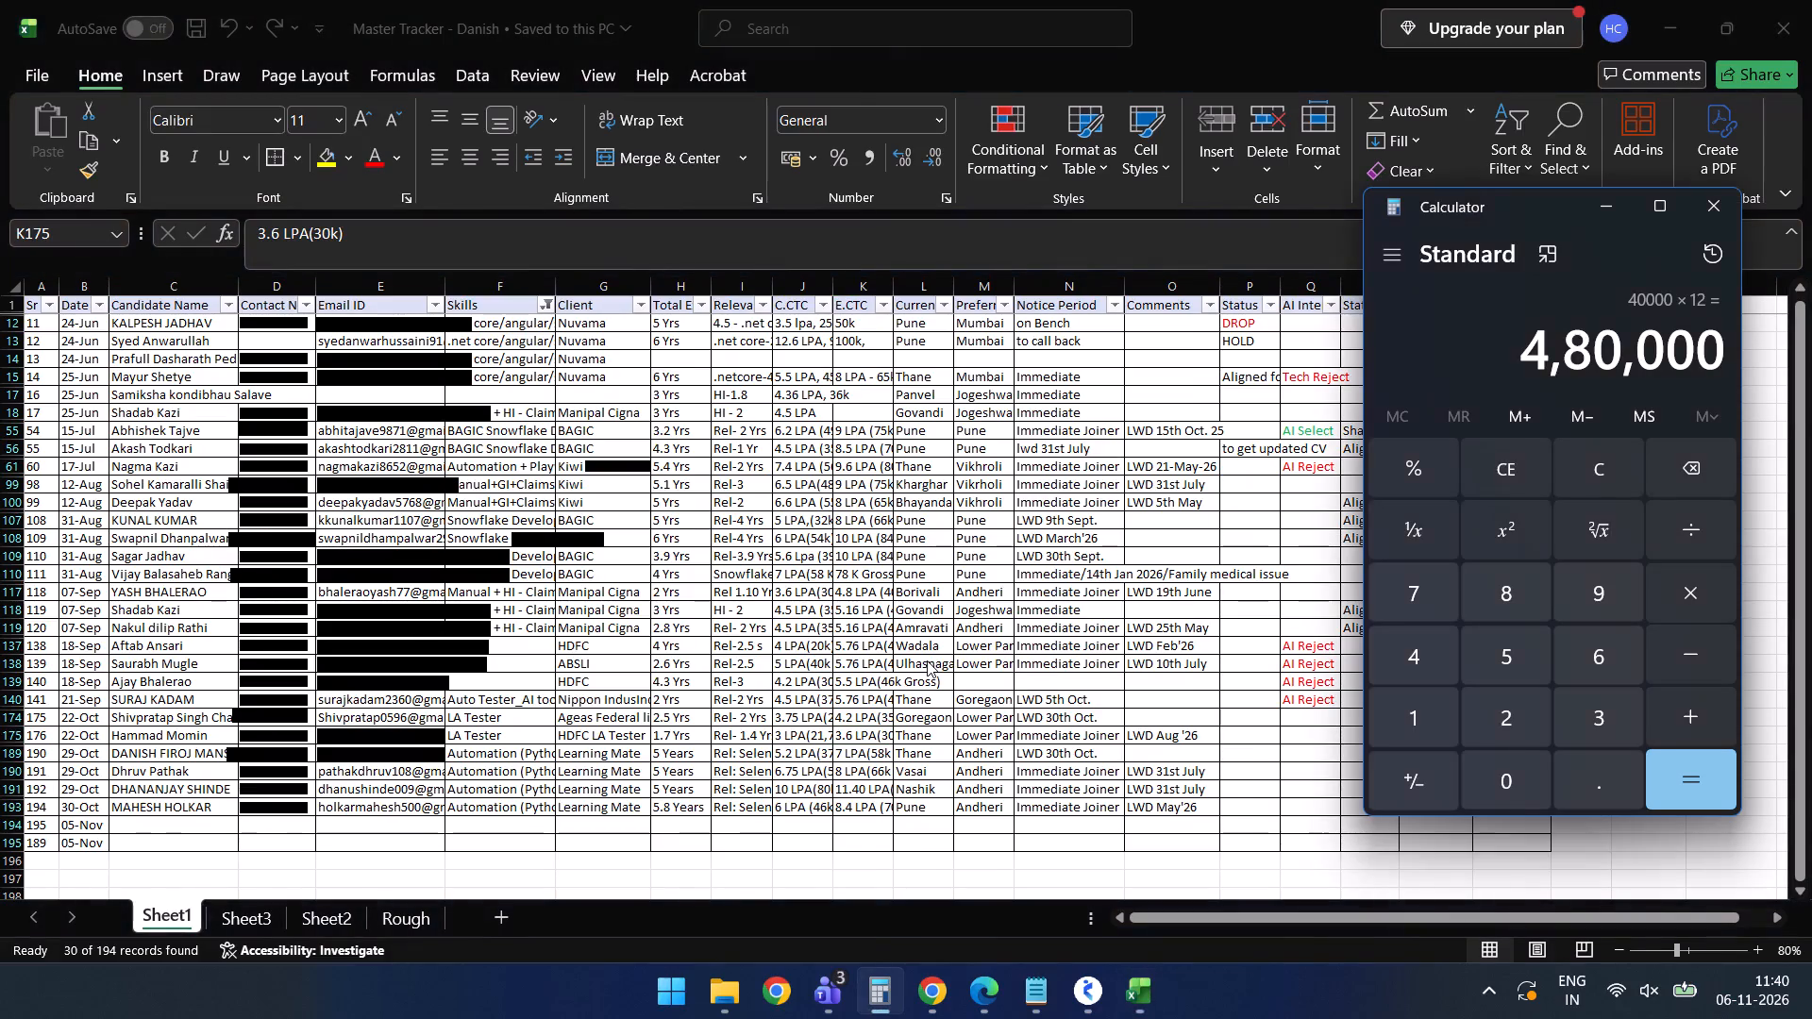
text(35000)
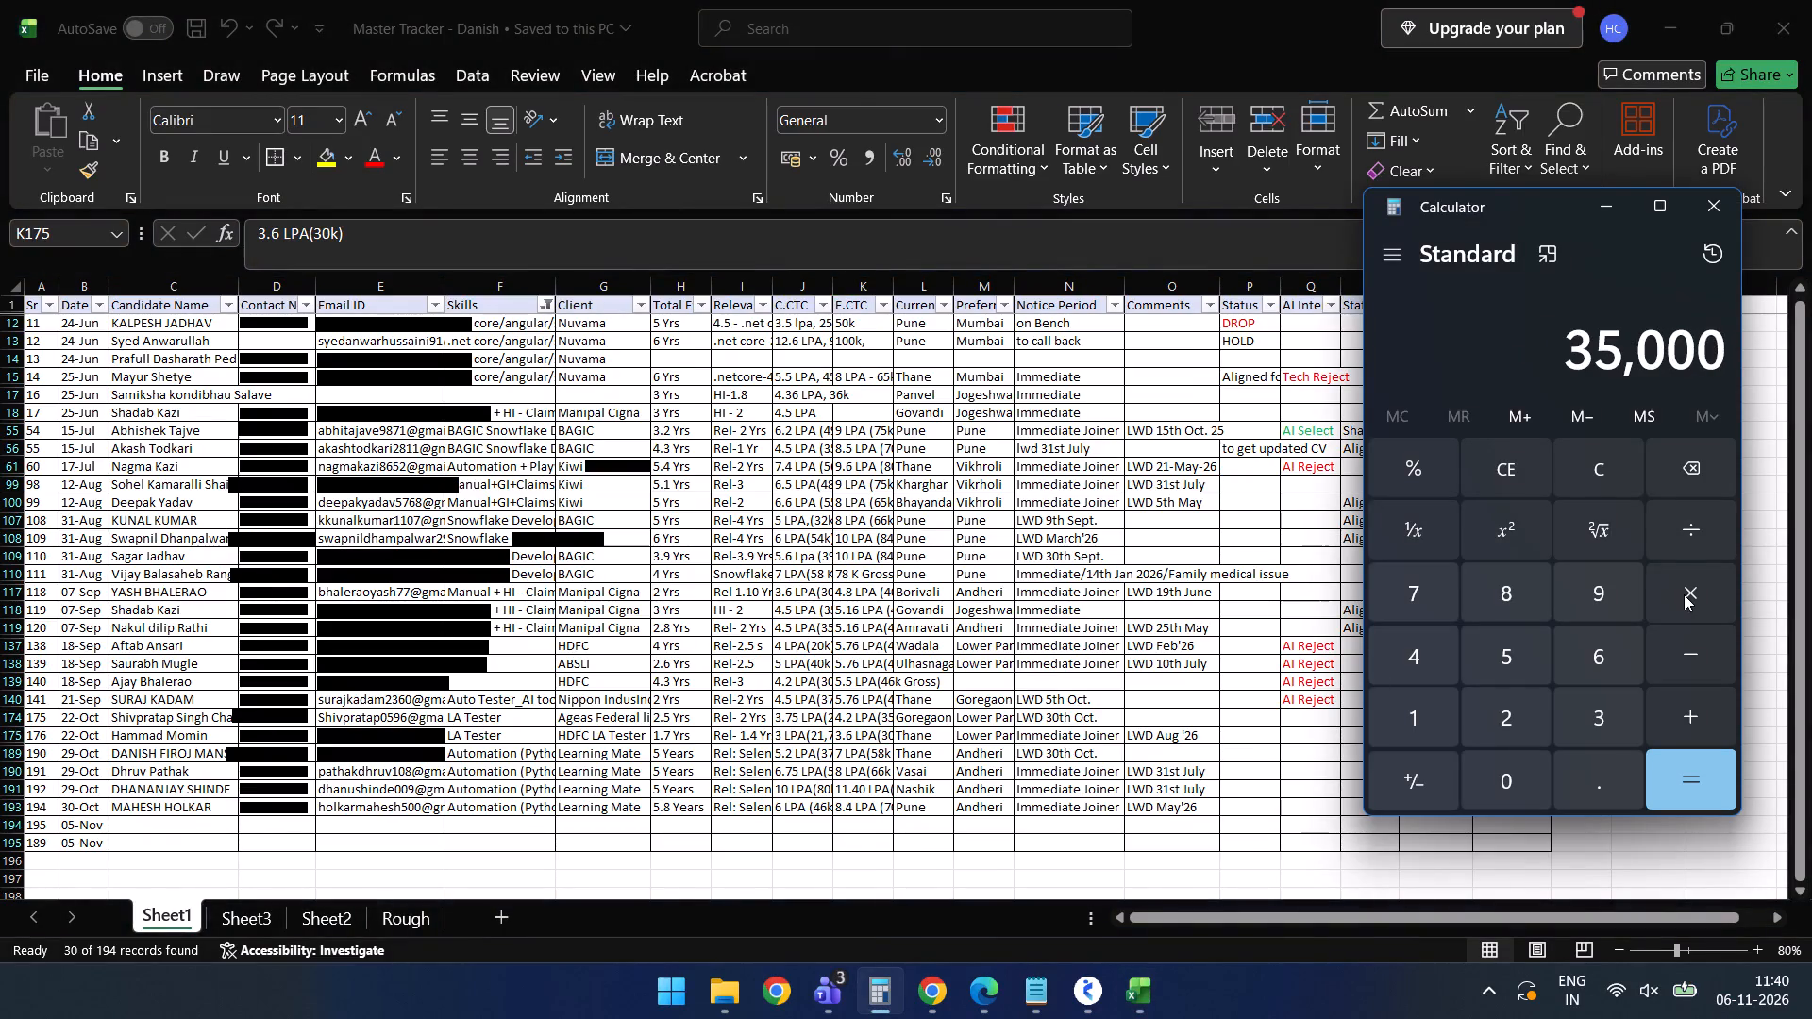
click(1684, 594)
text(12)
key(Return)
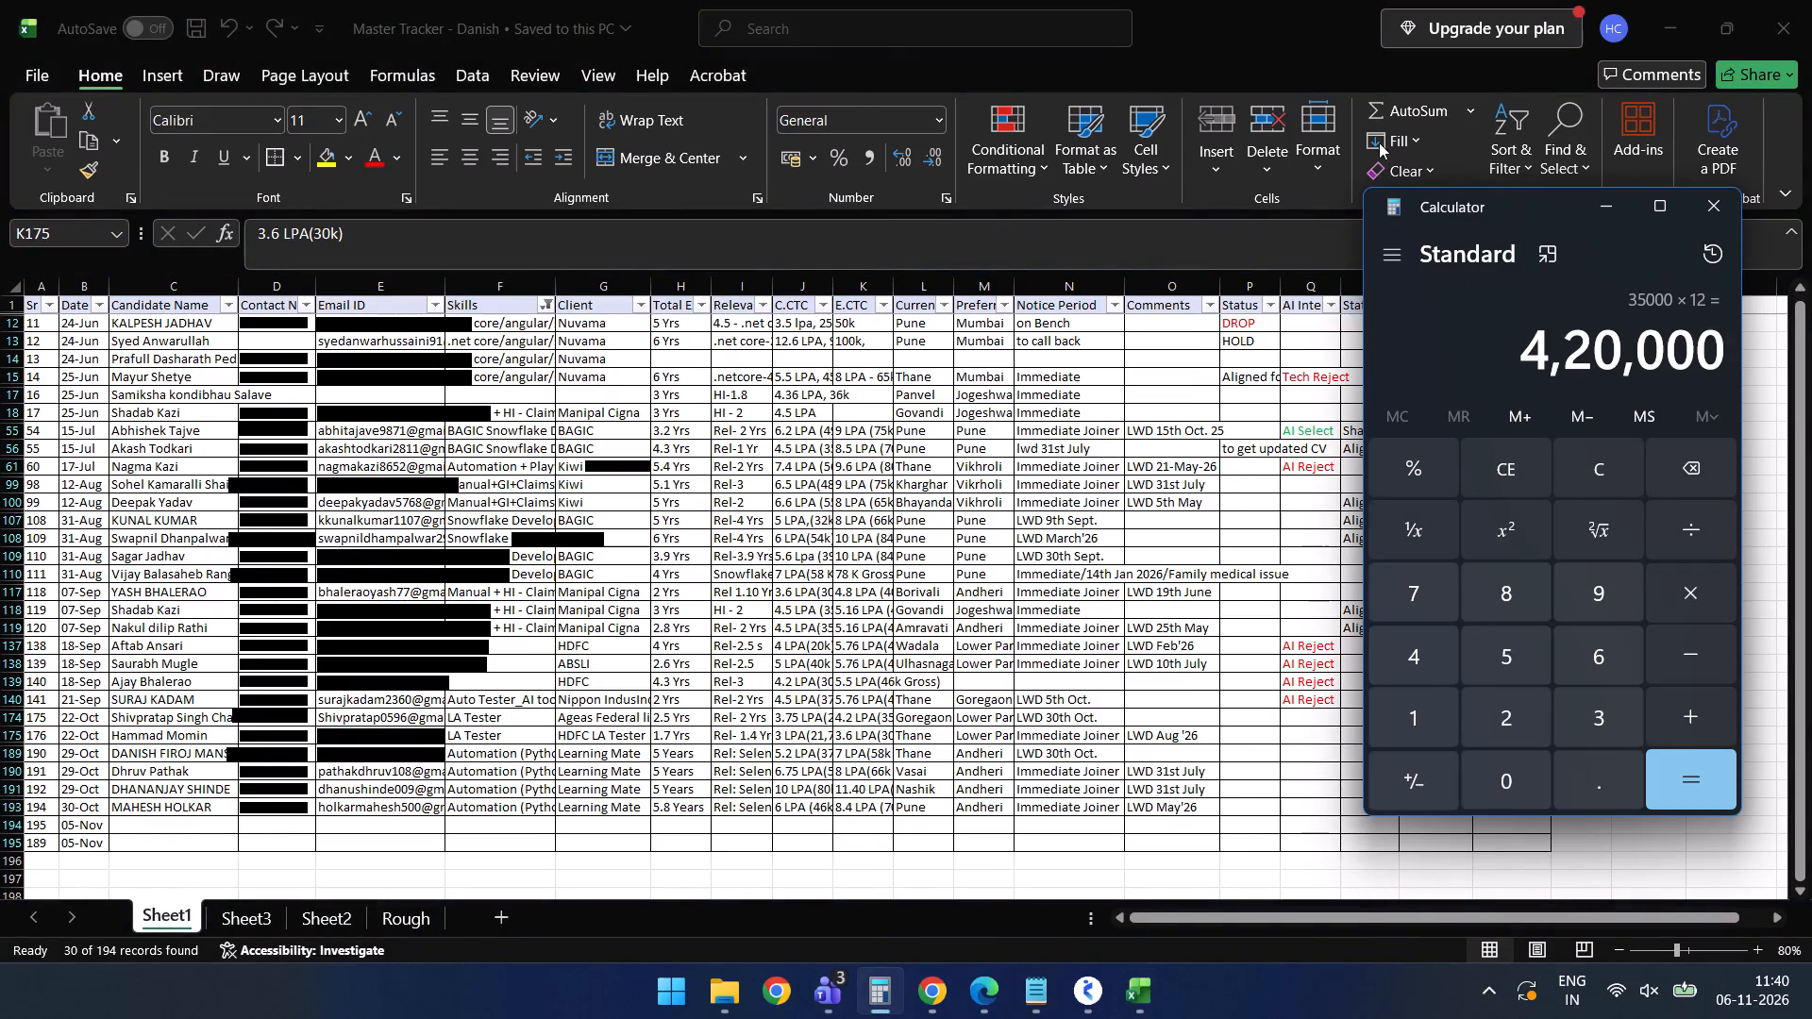
Check the expected CTC cell in Excel, return to Calculator, and multiply 36000 by 12.
click(877, 719)
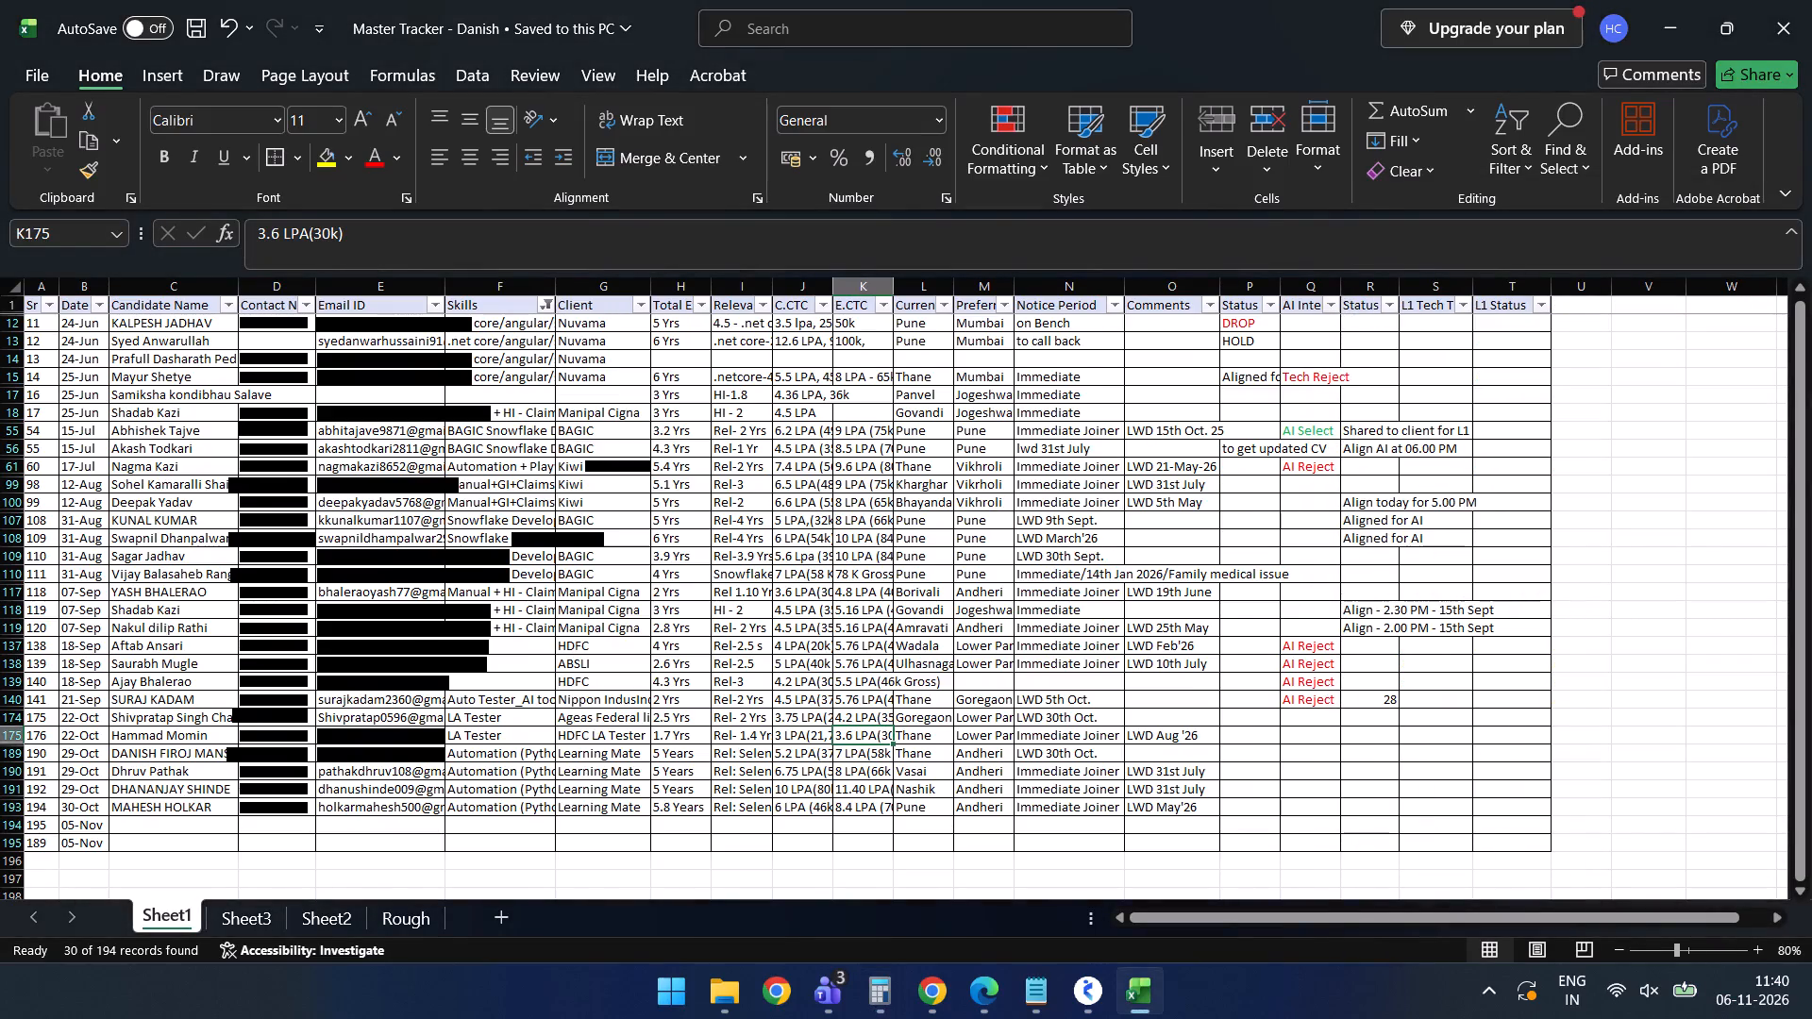
key(alt+Tab)
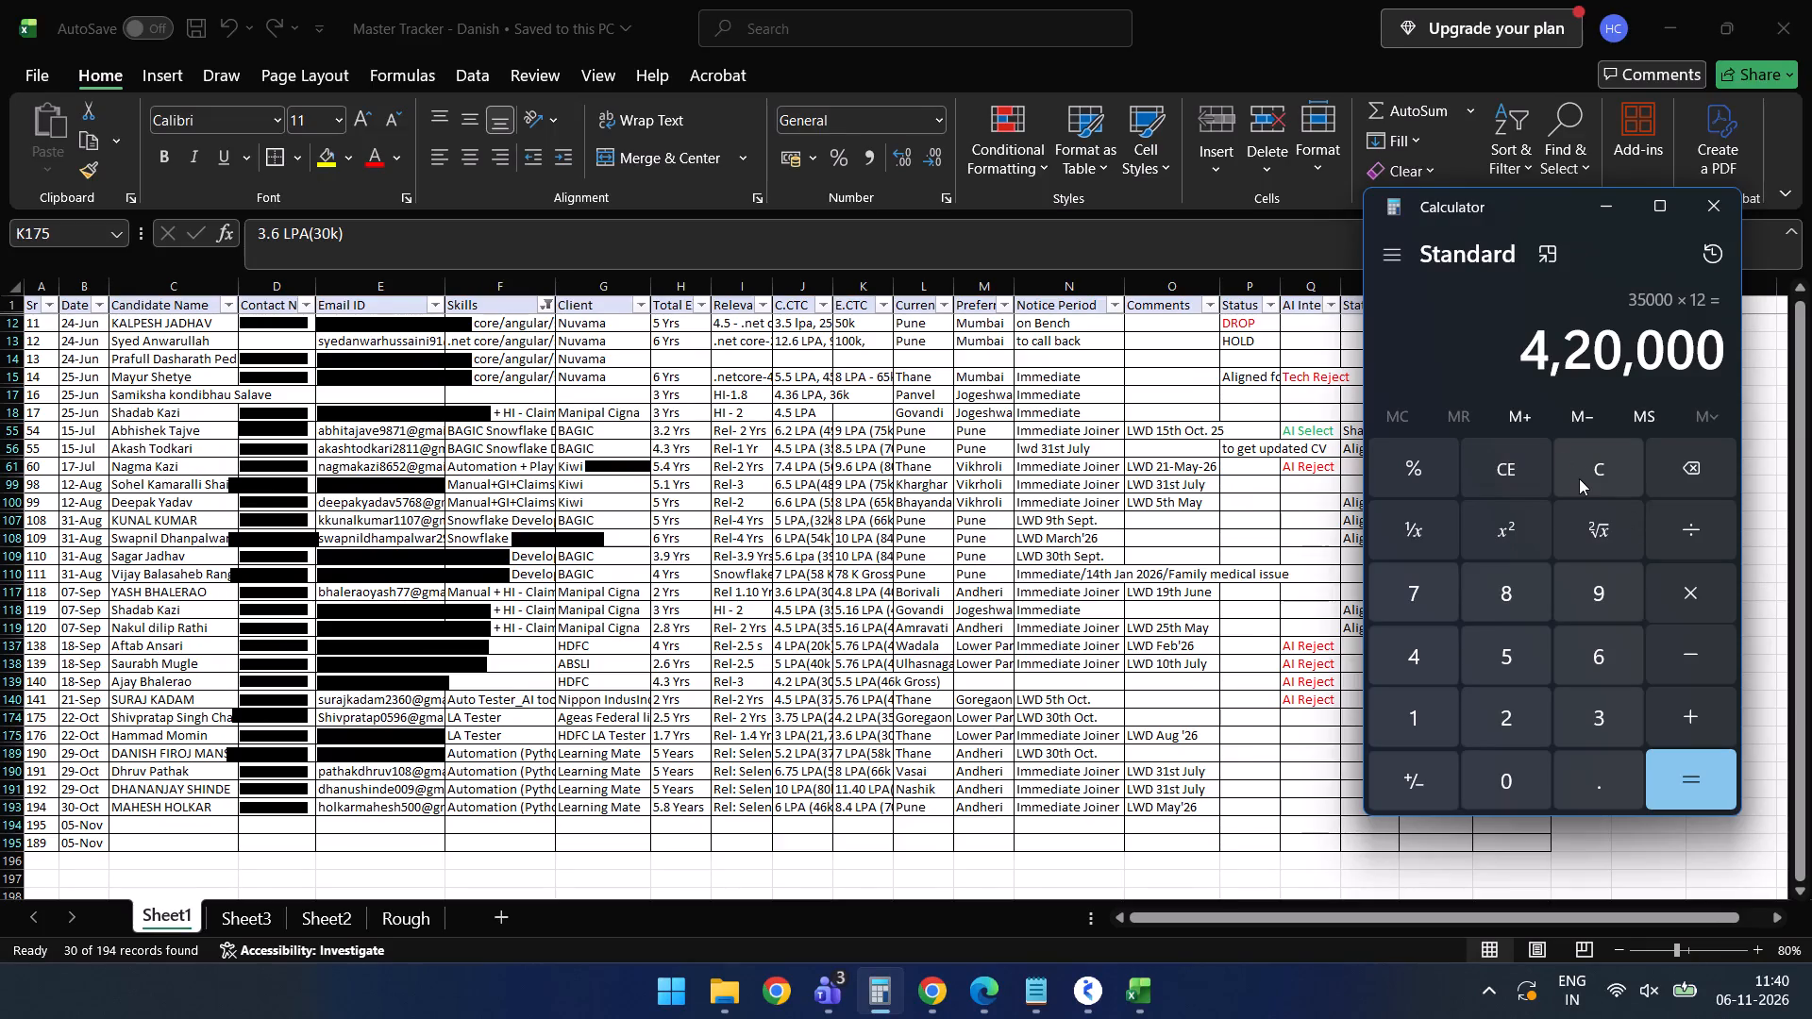
text(30000)
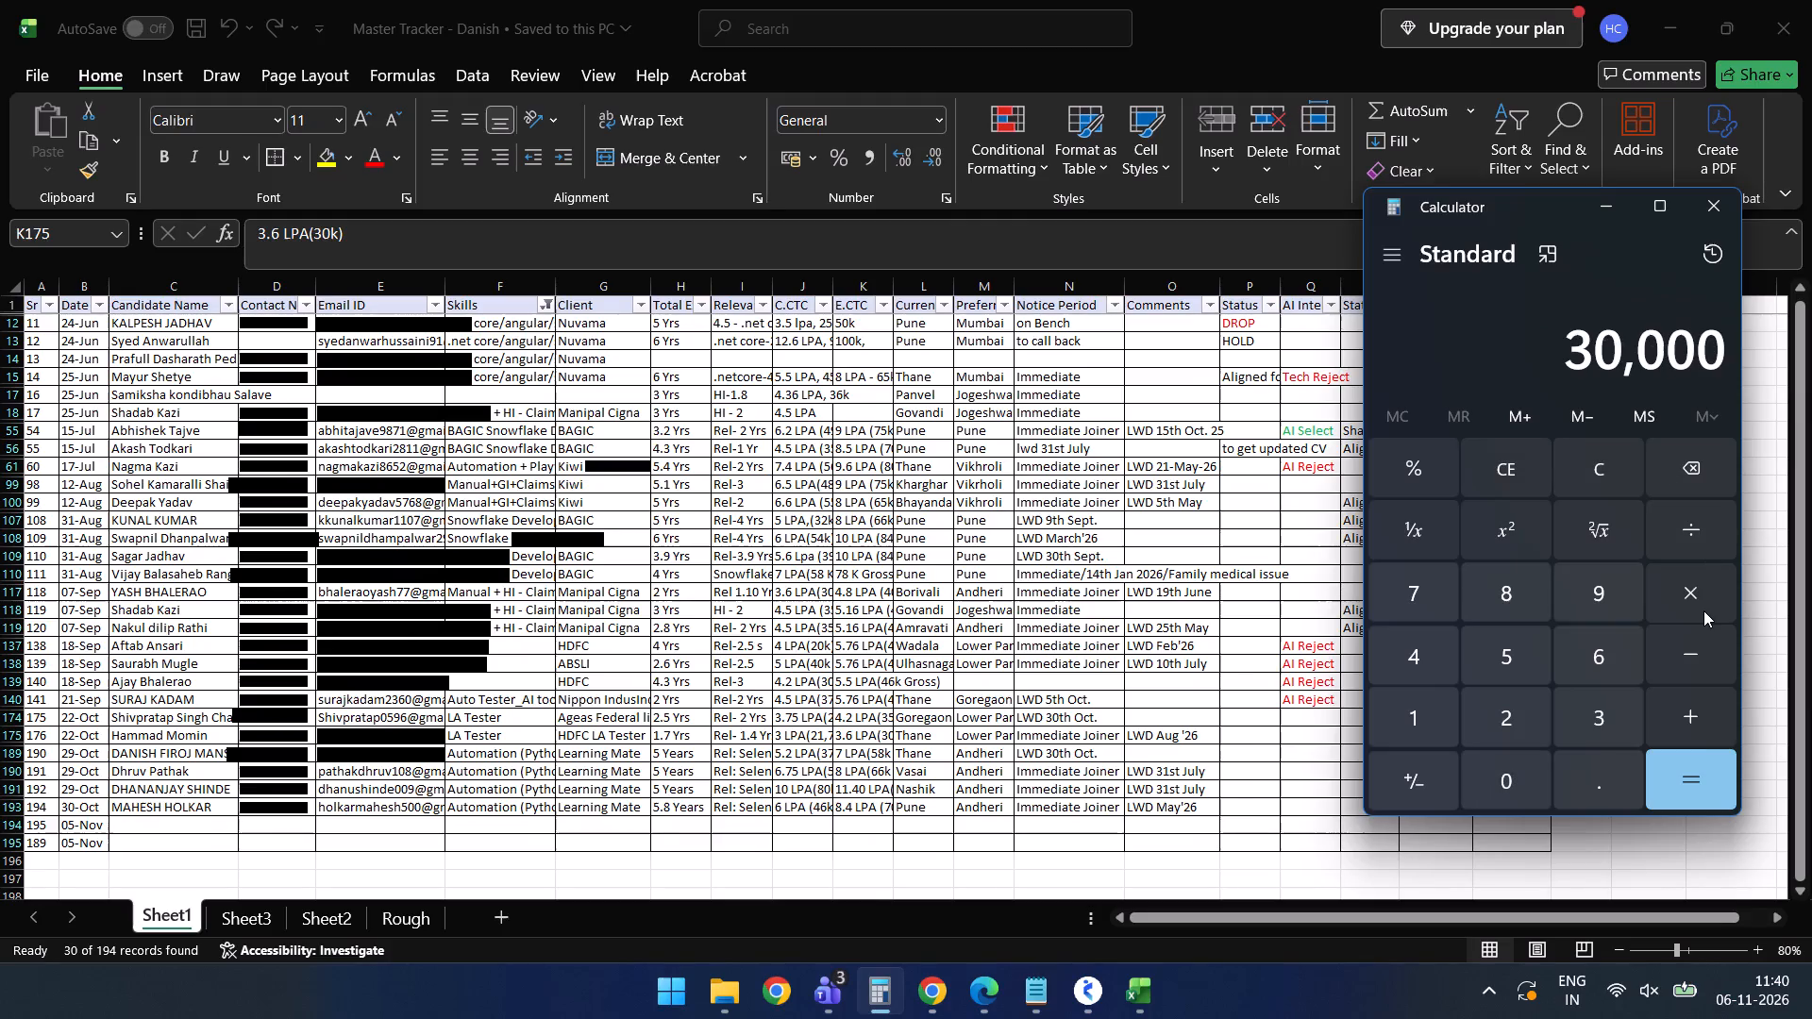
click(1587, 484)
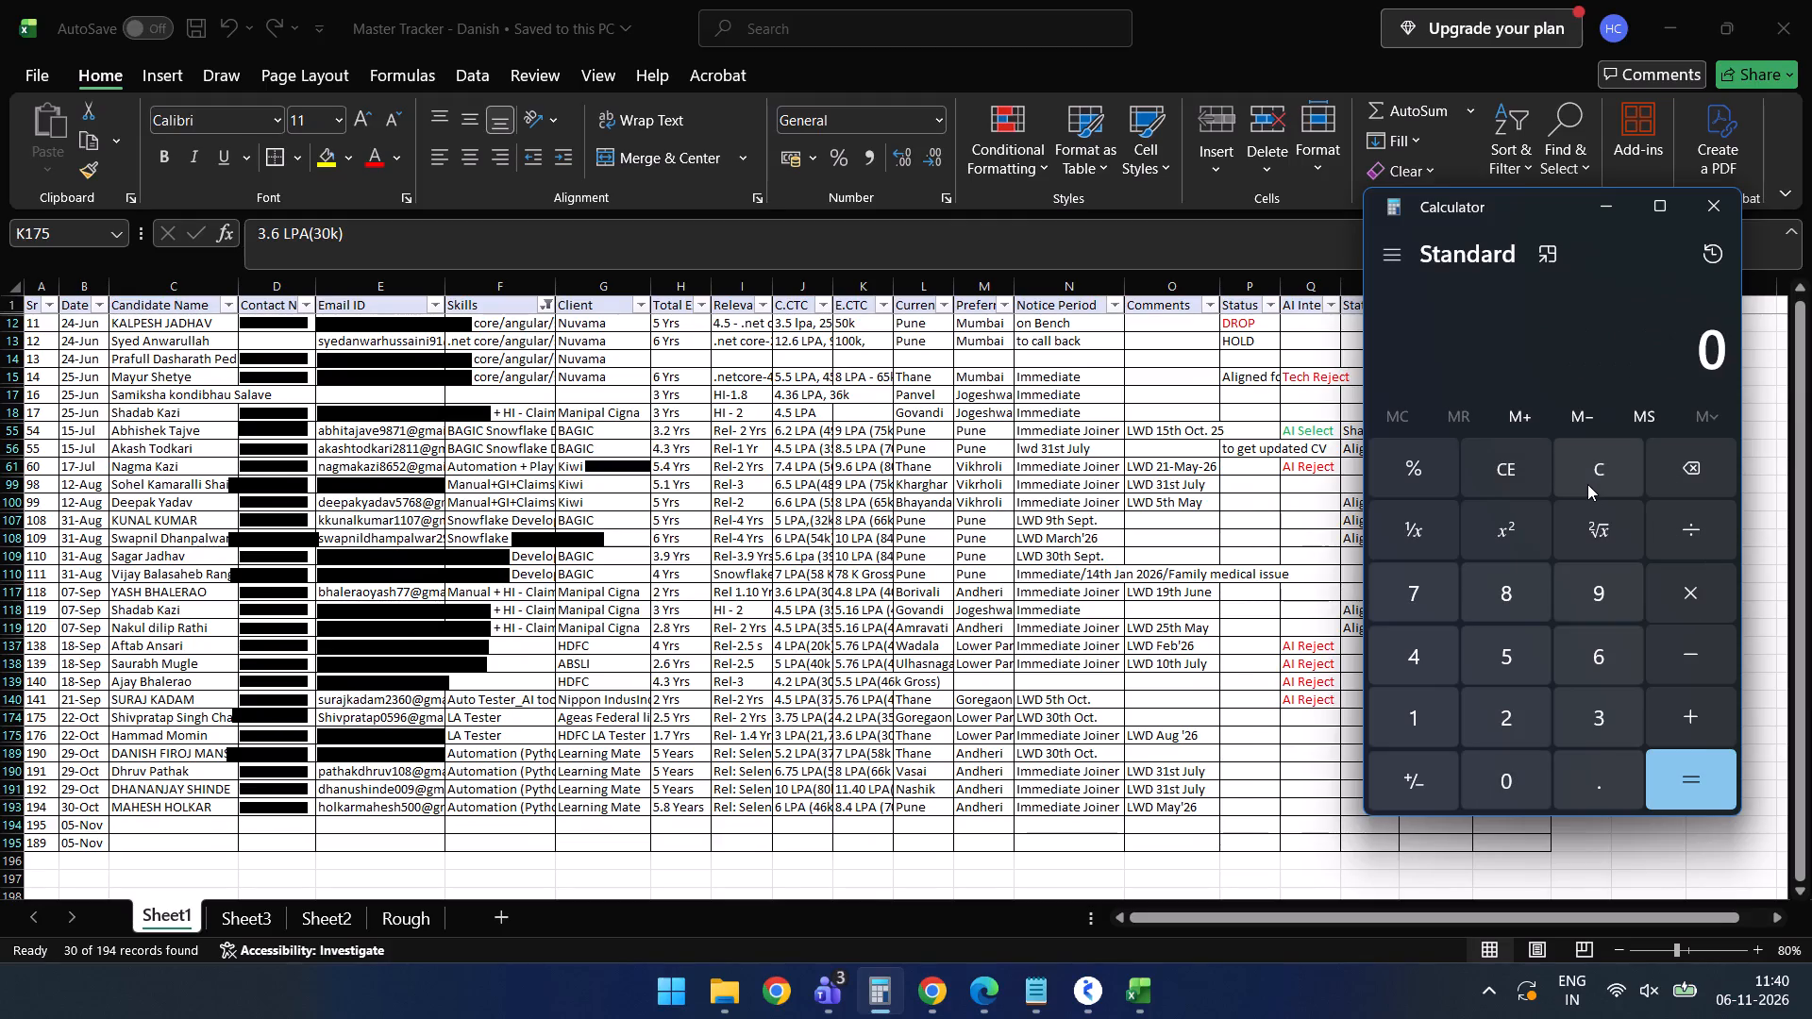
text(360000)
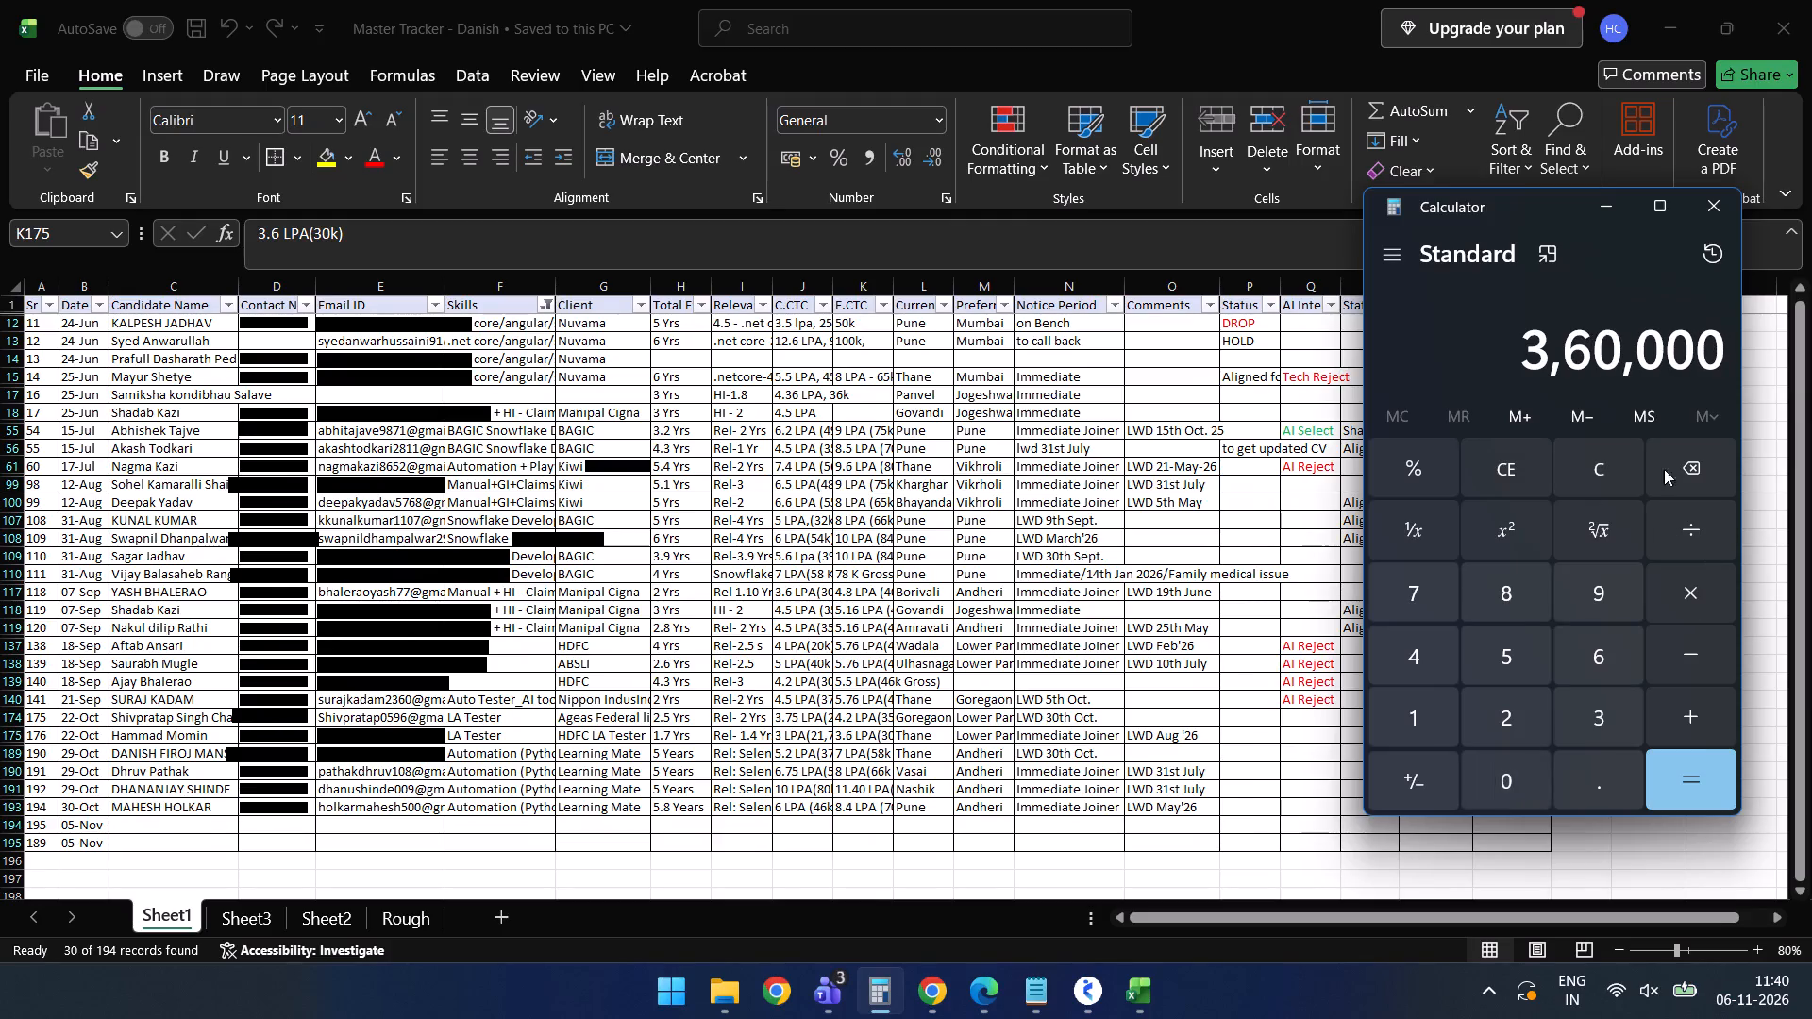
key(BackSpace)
click(1703, 624)
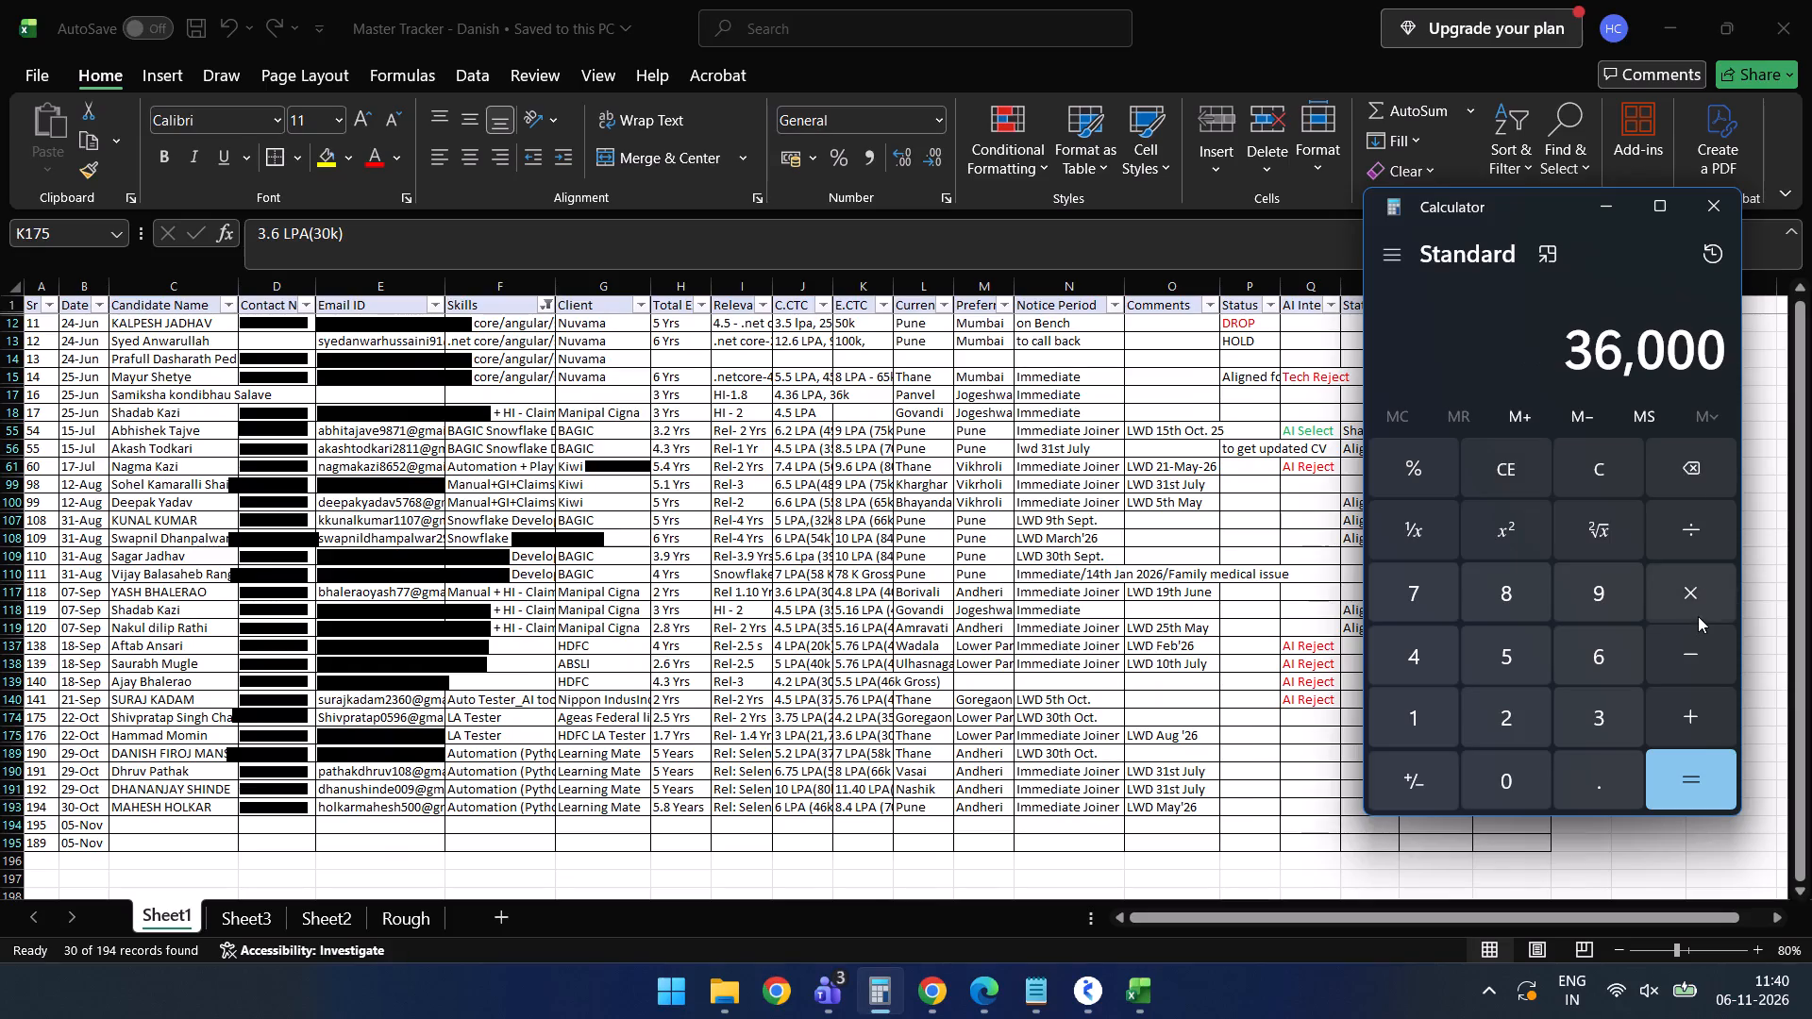
click(1683, 599)
text(12)
key(Return)
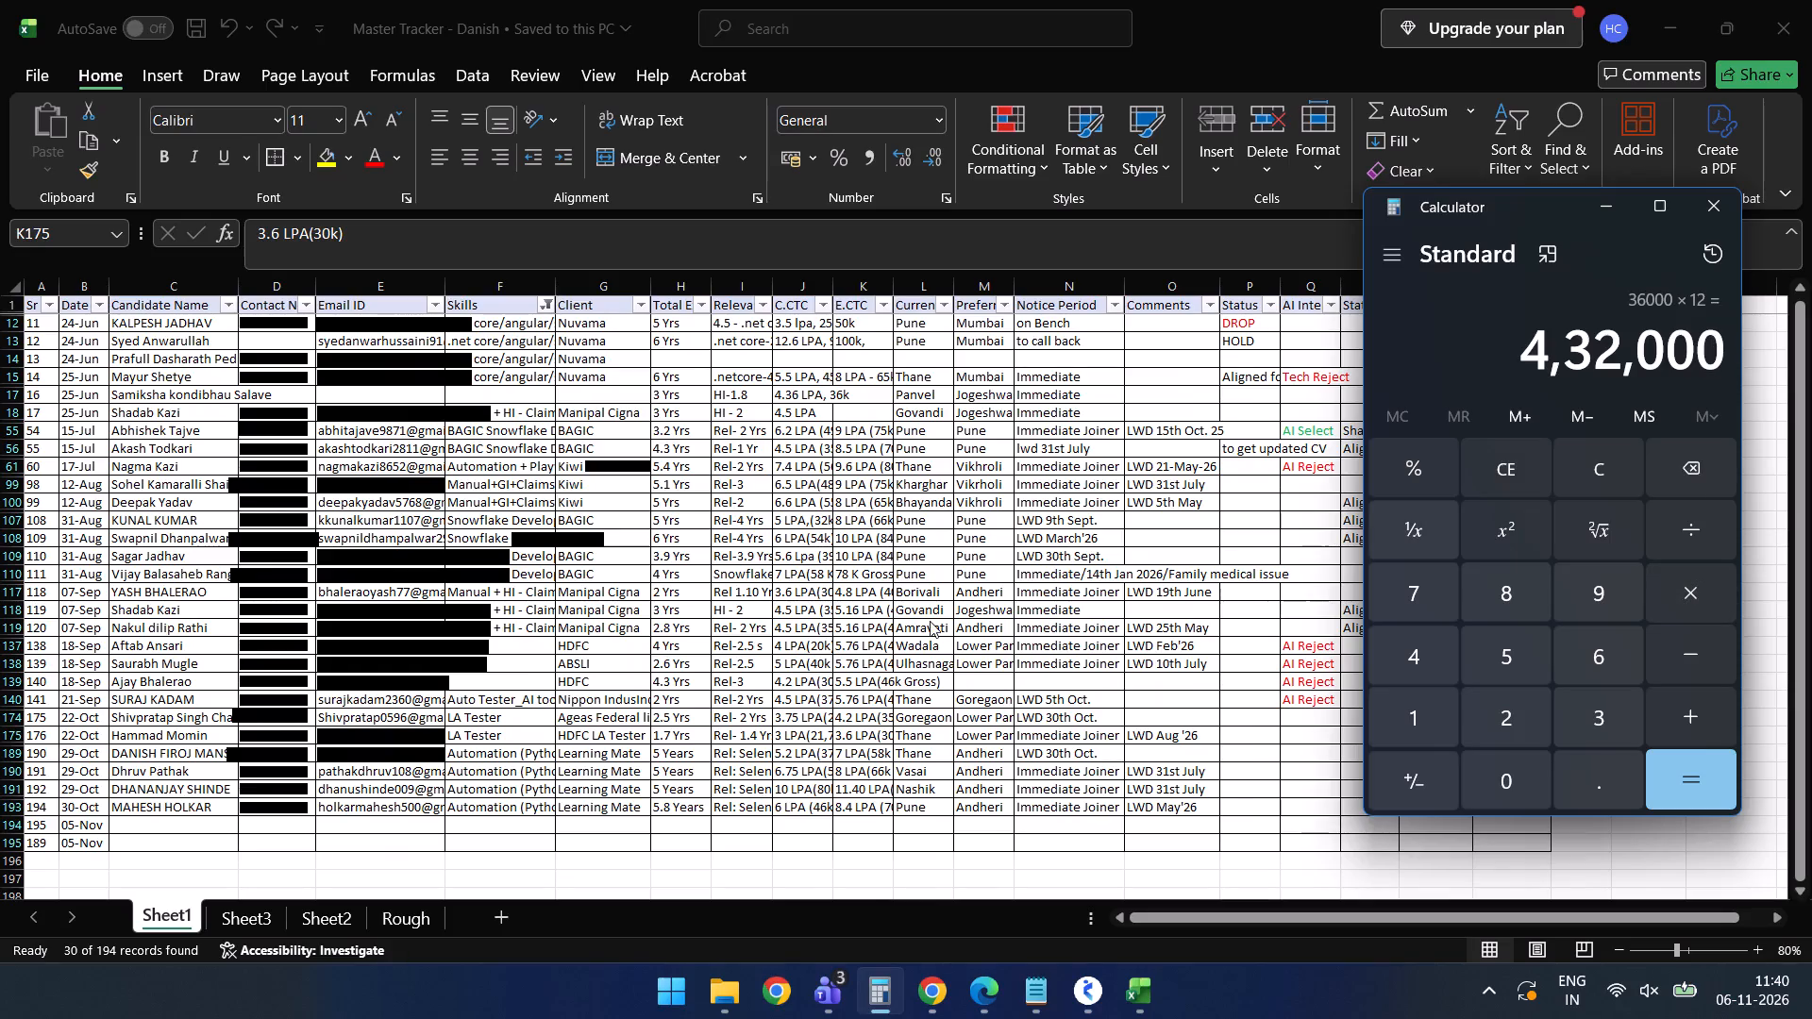
Switch to Excel and look over the expected CTC, current CTC and relevant experience cells in row 175.
click(955, 706)
key(Right)
key(Left)
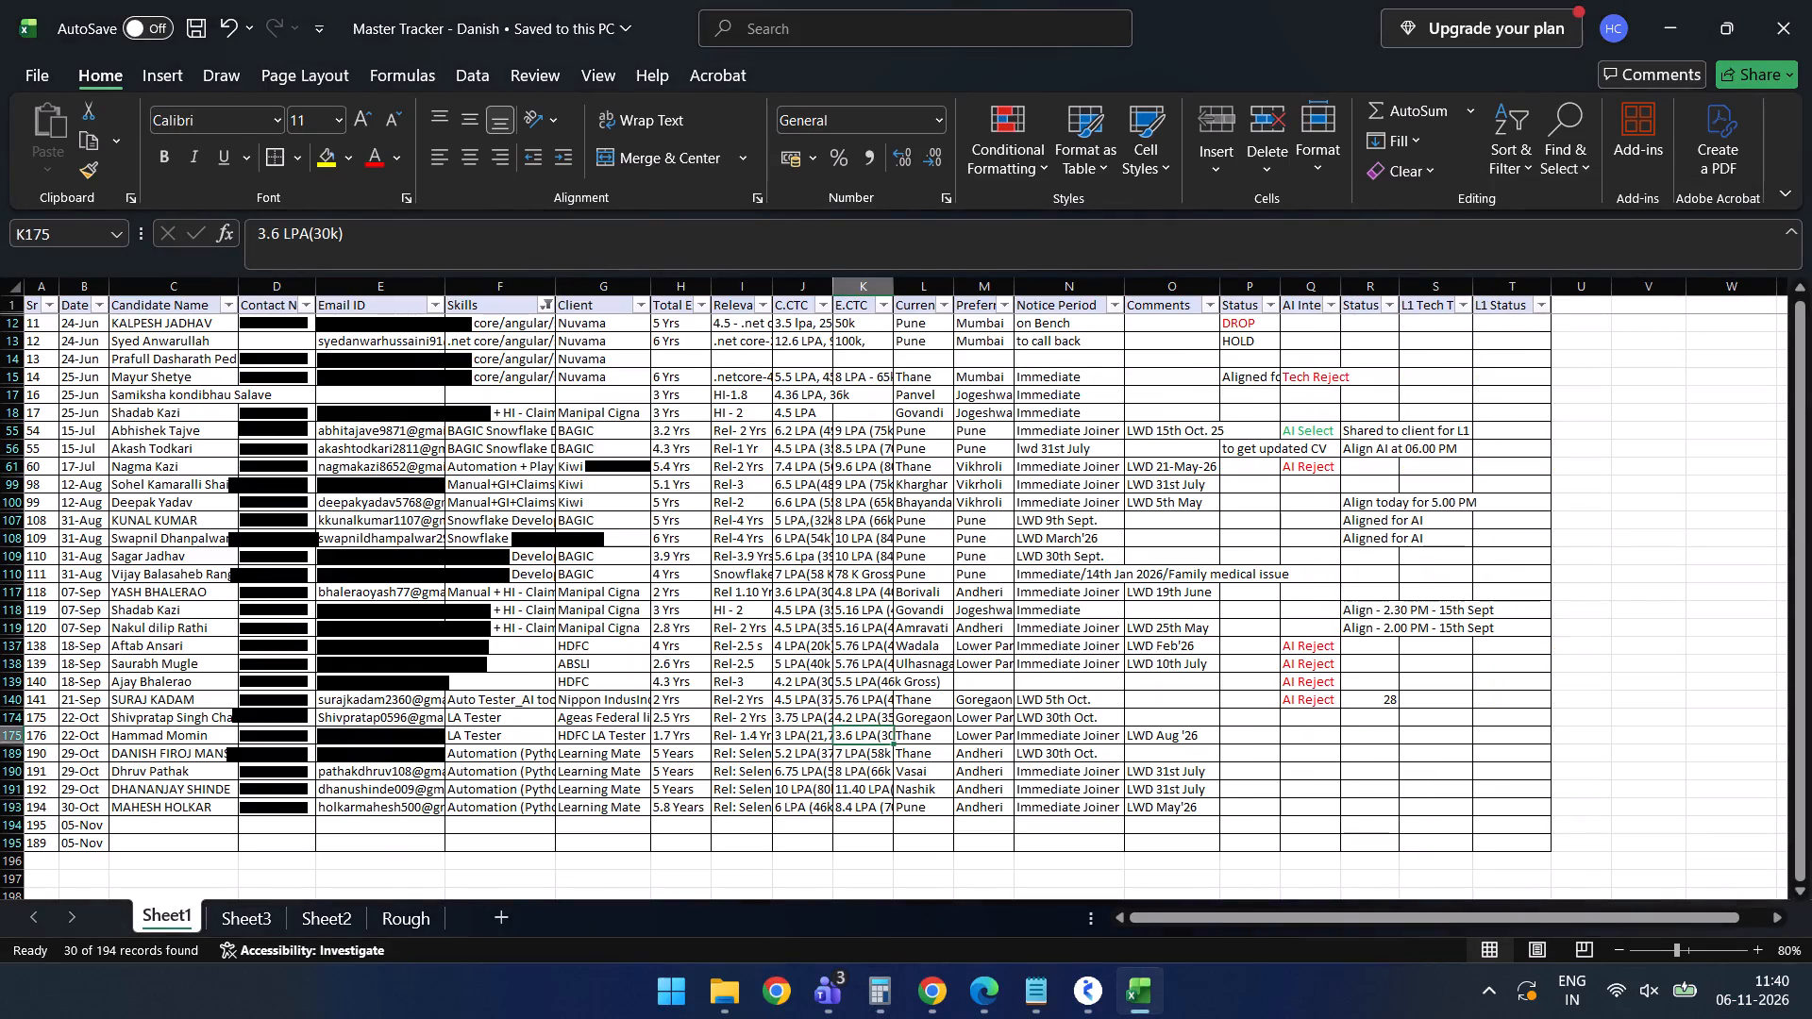
key(Left)
key(Left)
key(Right)
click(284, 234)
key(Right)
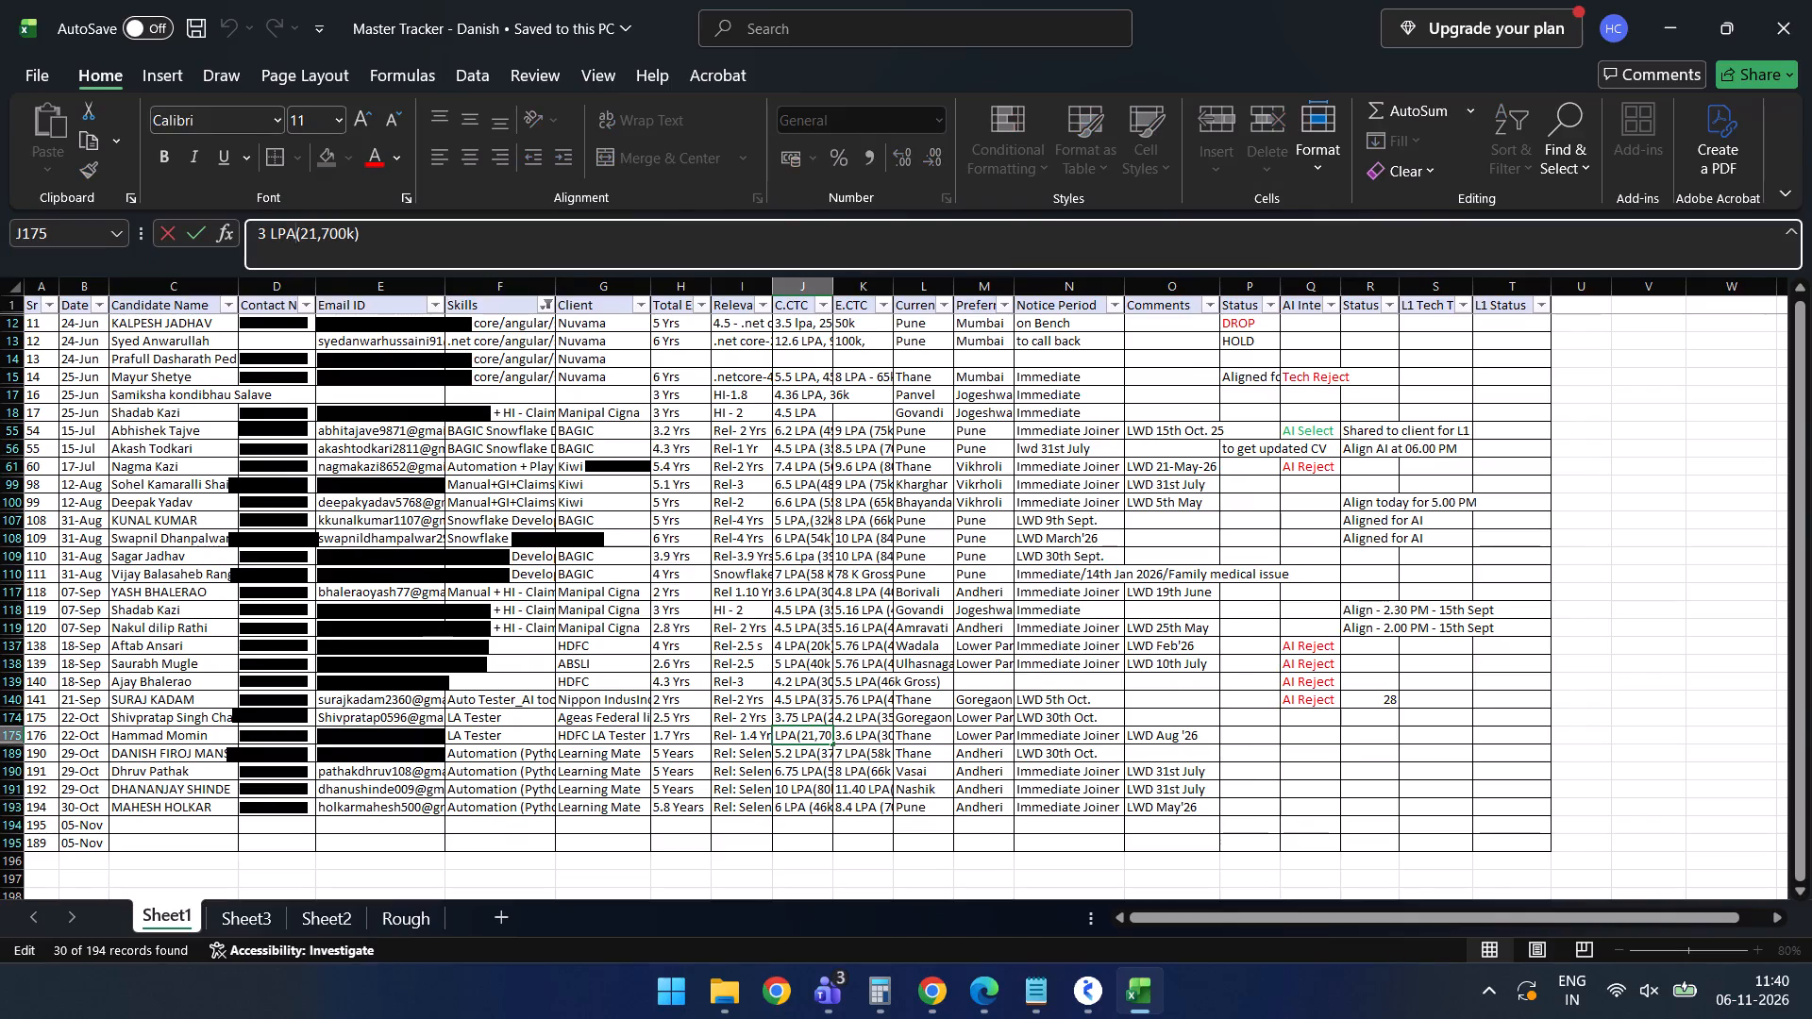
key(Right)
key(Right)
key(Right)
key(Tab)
Set the LPA figure in row 175's expected CTC cell to 4.32, keeping the bracketed text, check it against Calculator, and save the workbook.
key(Left)
key(Right)
click(284, 234)
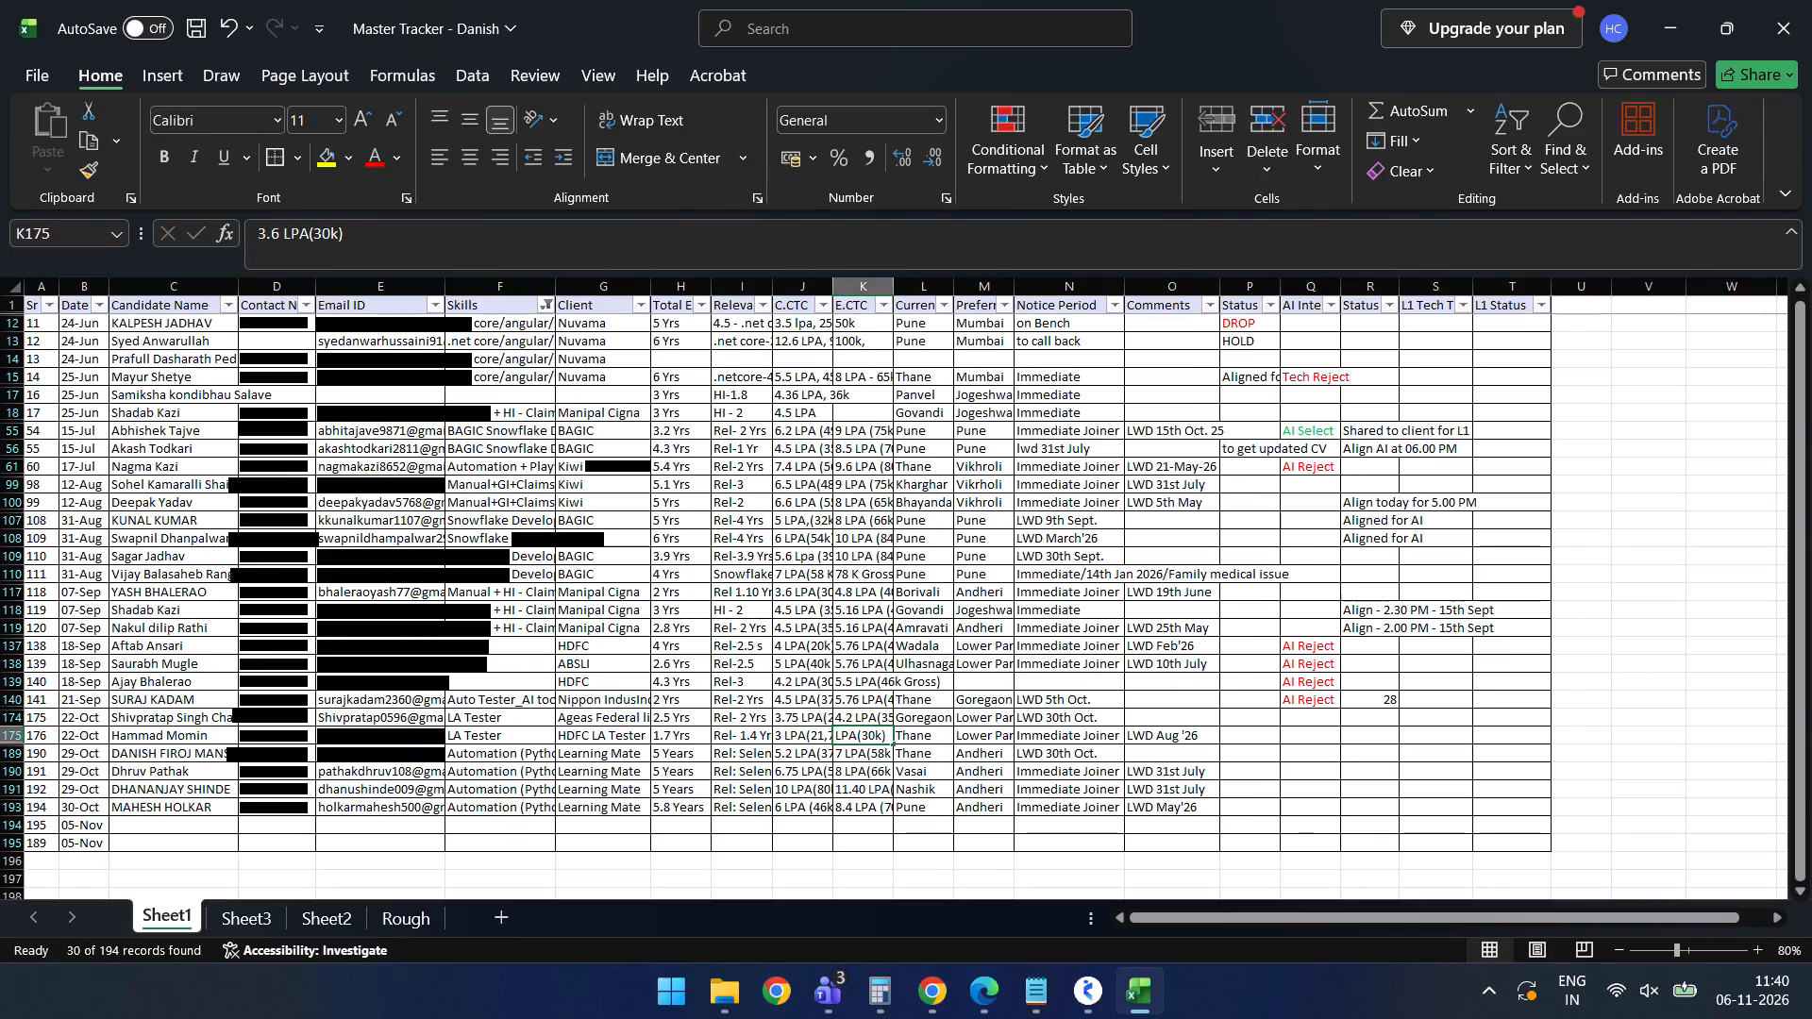
key(Right)
key(Right)
key(Right)
key(Right)
key(Right)
key(Right)
key(Left)
key(Left)
key(Left)
key(Left)
key(Left)
key(Left)
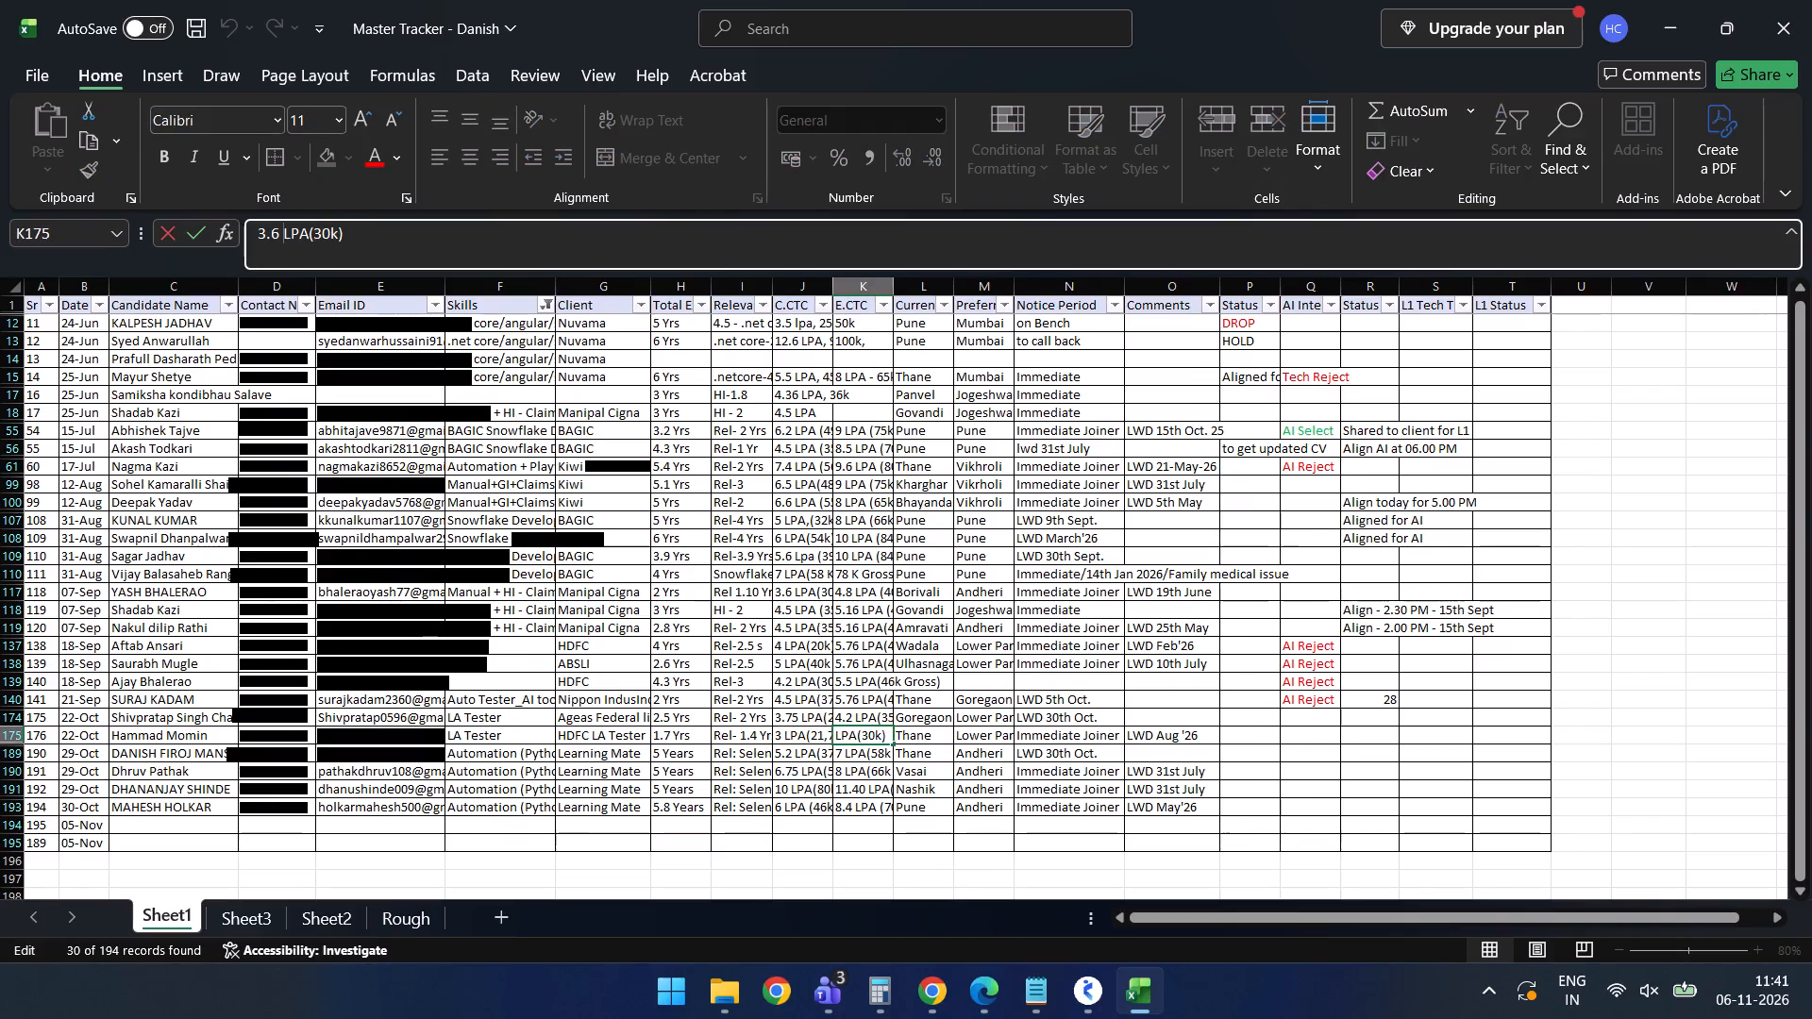
key(Left)
key(shift+Left)
key(shift+Left)
key(shift+Left)
text(4.32)
key(shift+Left)
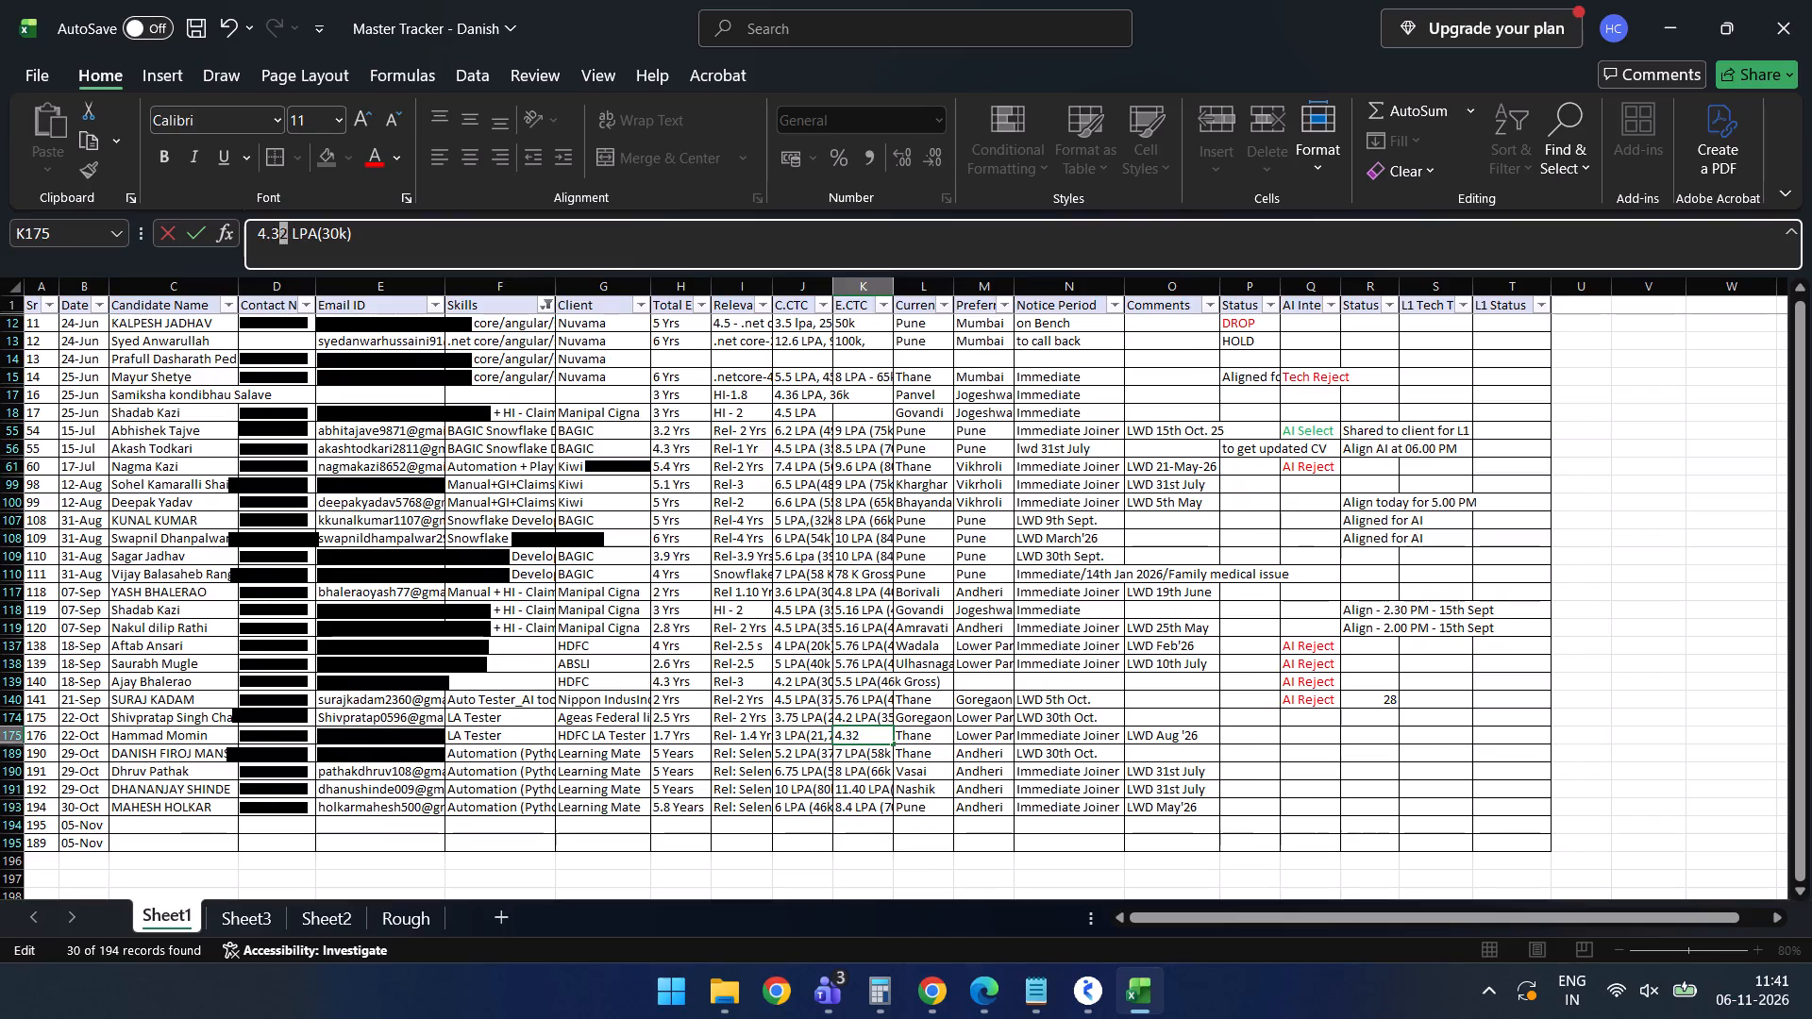
key(shift+Left)
key(alt+Tab)
key(Tab)
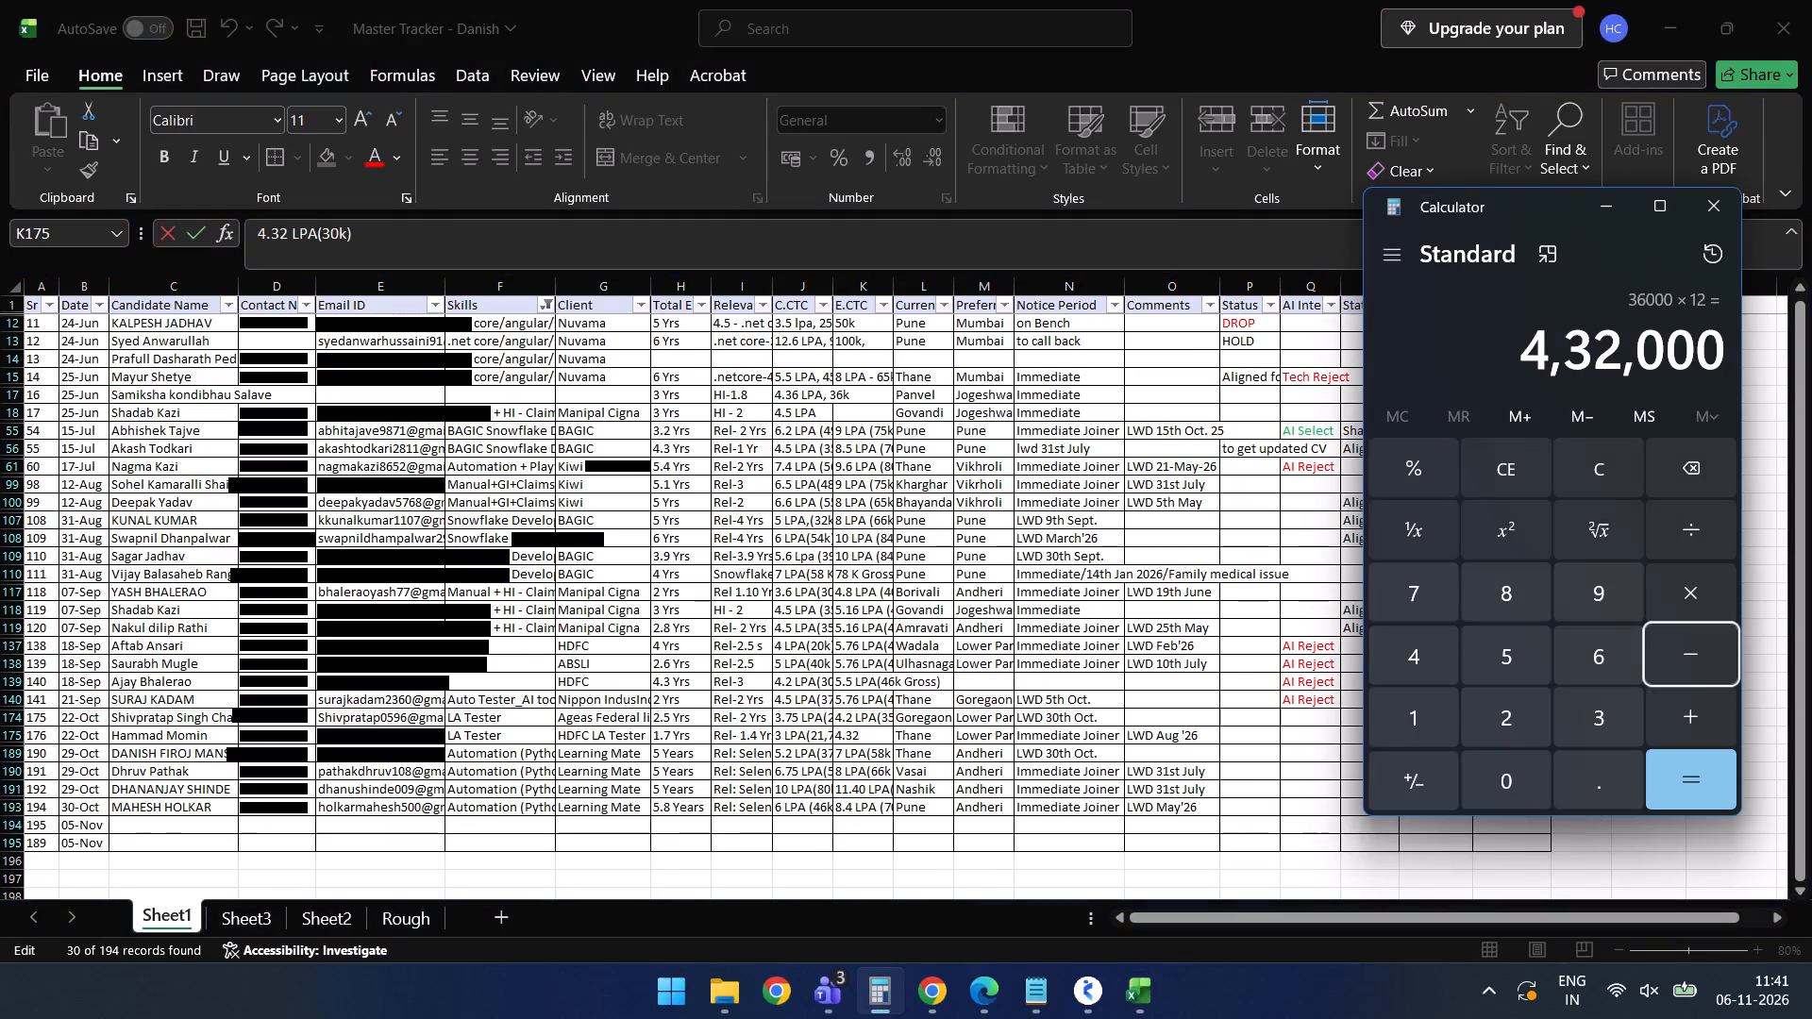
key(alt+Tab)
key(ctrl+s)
Go to the candidate name cell in row 175.
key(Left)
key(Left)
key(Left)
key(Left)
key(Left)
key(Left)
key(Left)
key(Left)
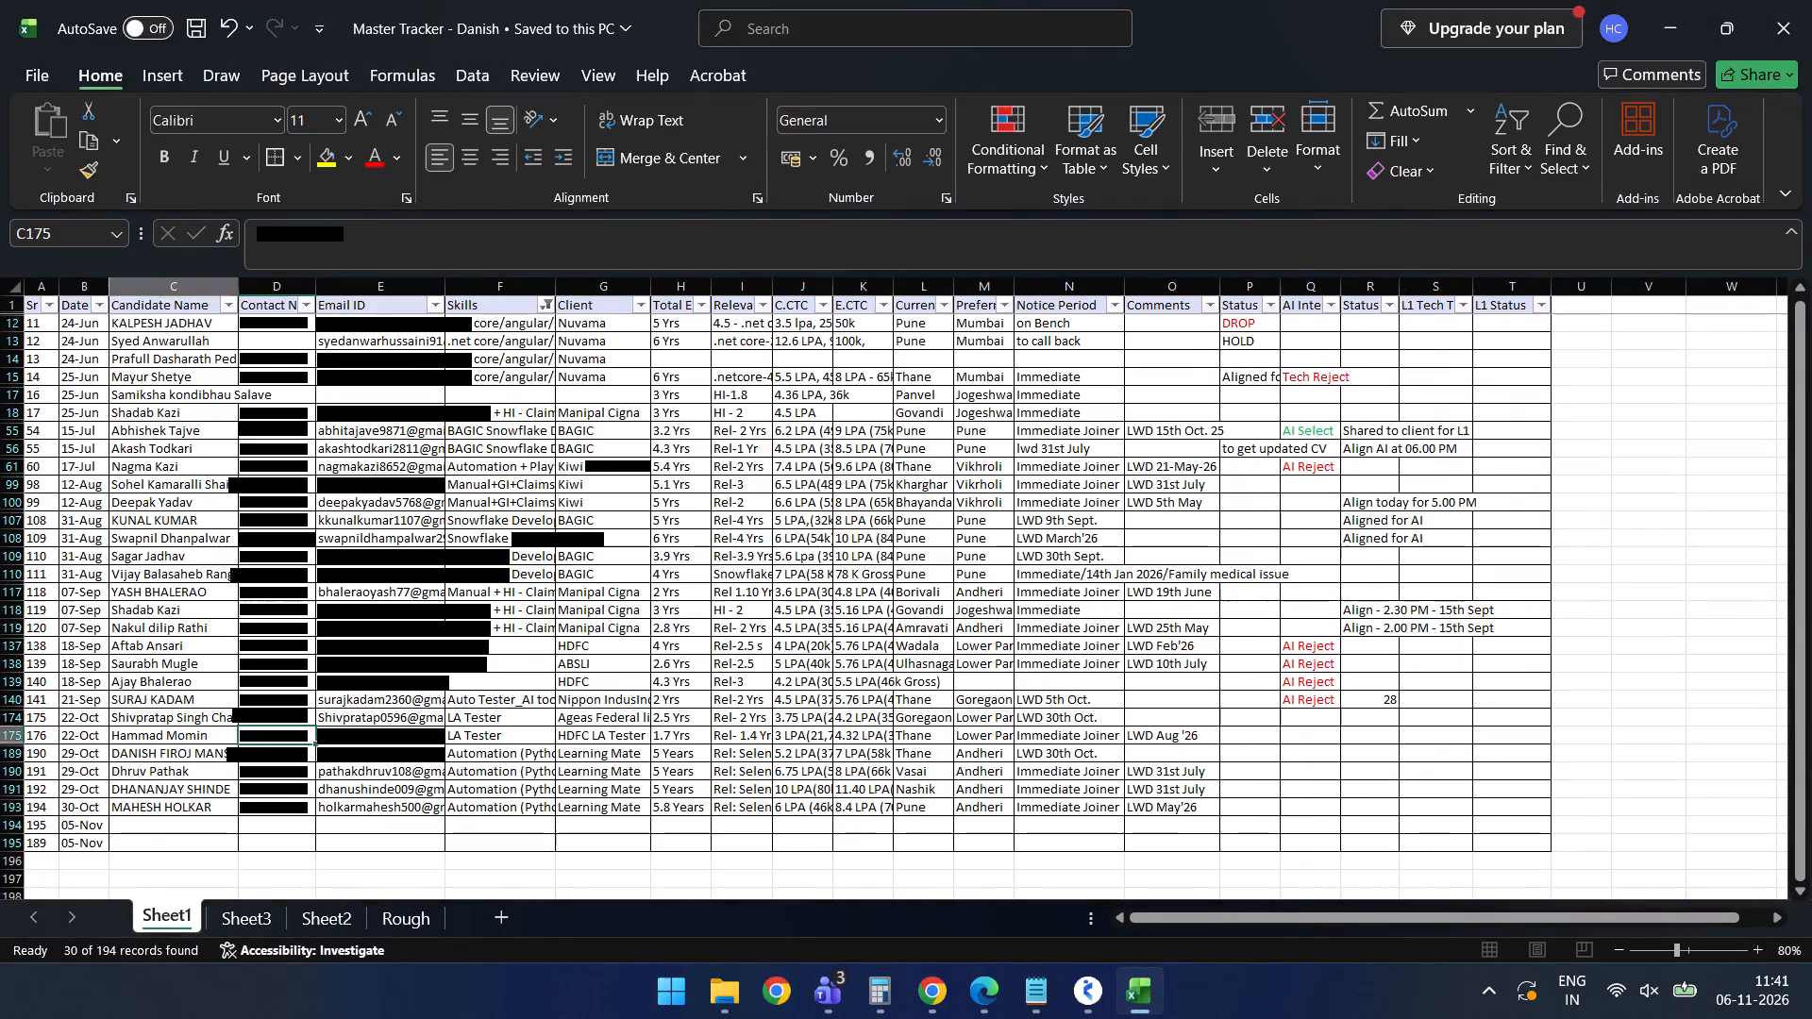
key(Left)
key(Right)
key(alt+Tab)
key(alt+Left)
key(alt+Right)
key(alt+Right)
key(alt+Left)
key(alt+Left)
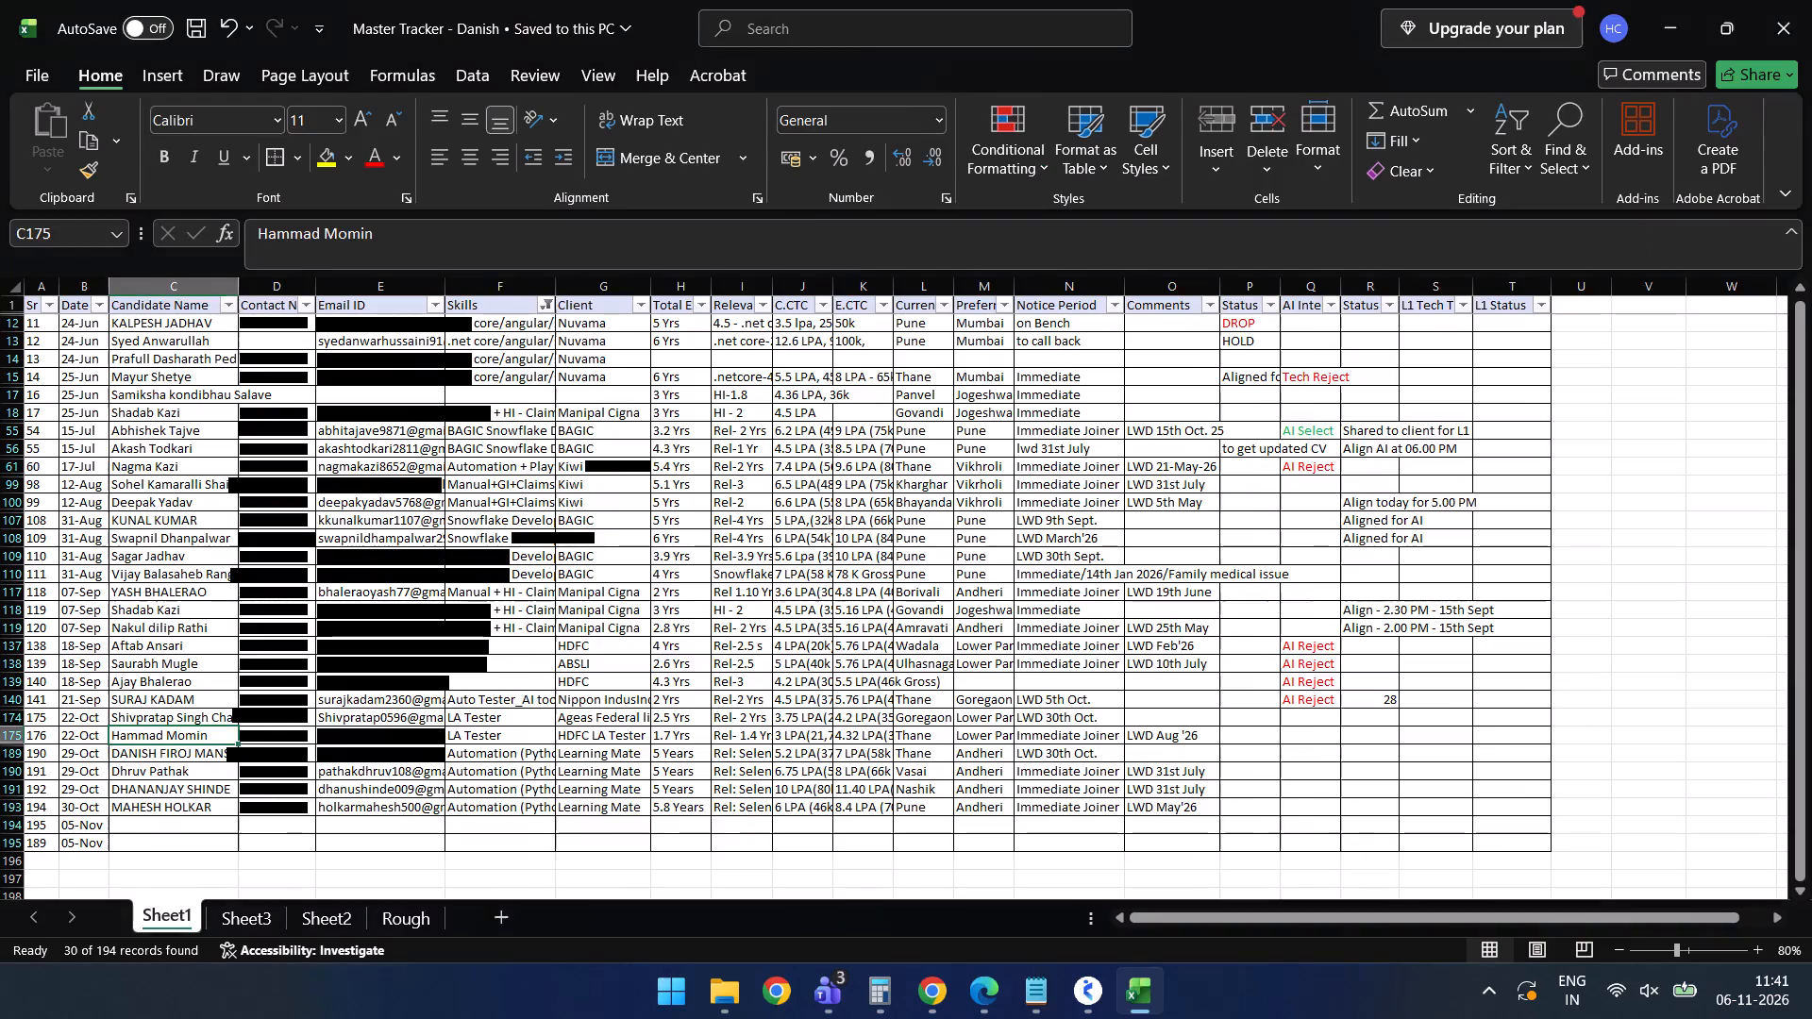
Save the Master Tracker workbook, keeping the candidate name cell in row 175 selected.
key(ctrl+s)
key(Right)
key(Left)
Switch to File Explorer and go from the search results to the full Downloads folder.
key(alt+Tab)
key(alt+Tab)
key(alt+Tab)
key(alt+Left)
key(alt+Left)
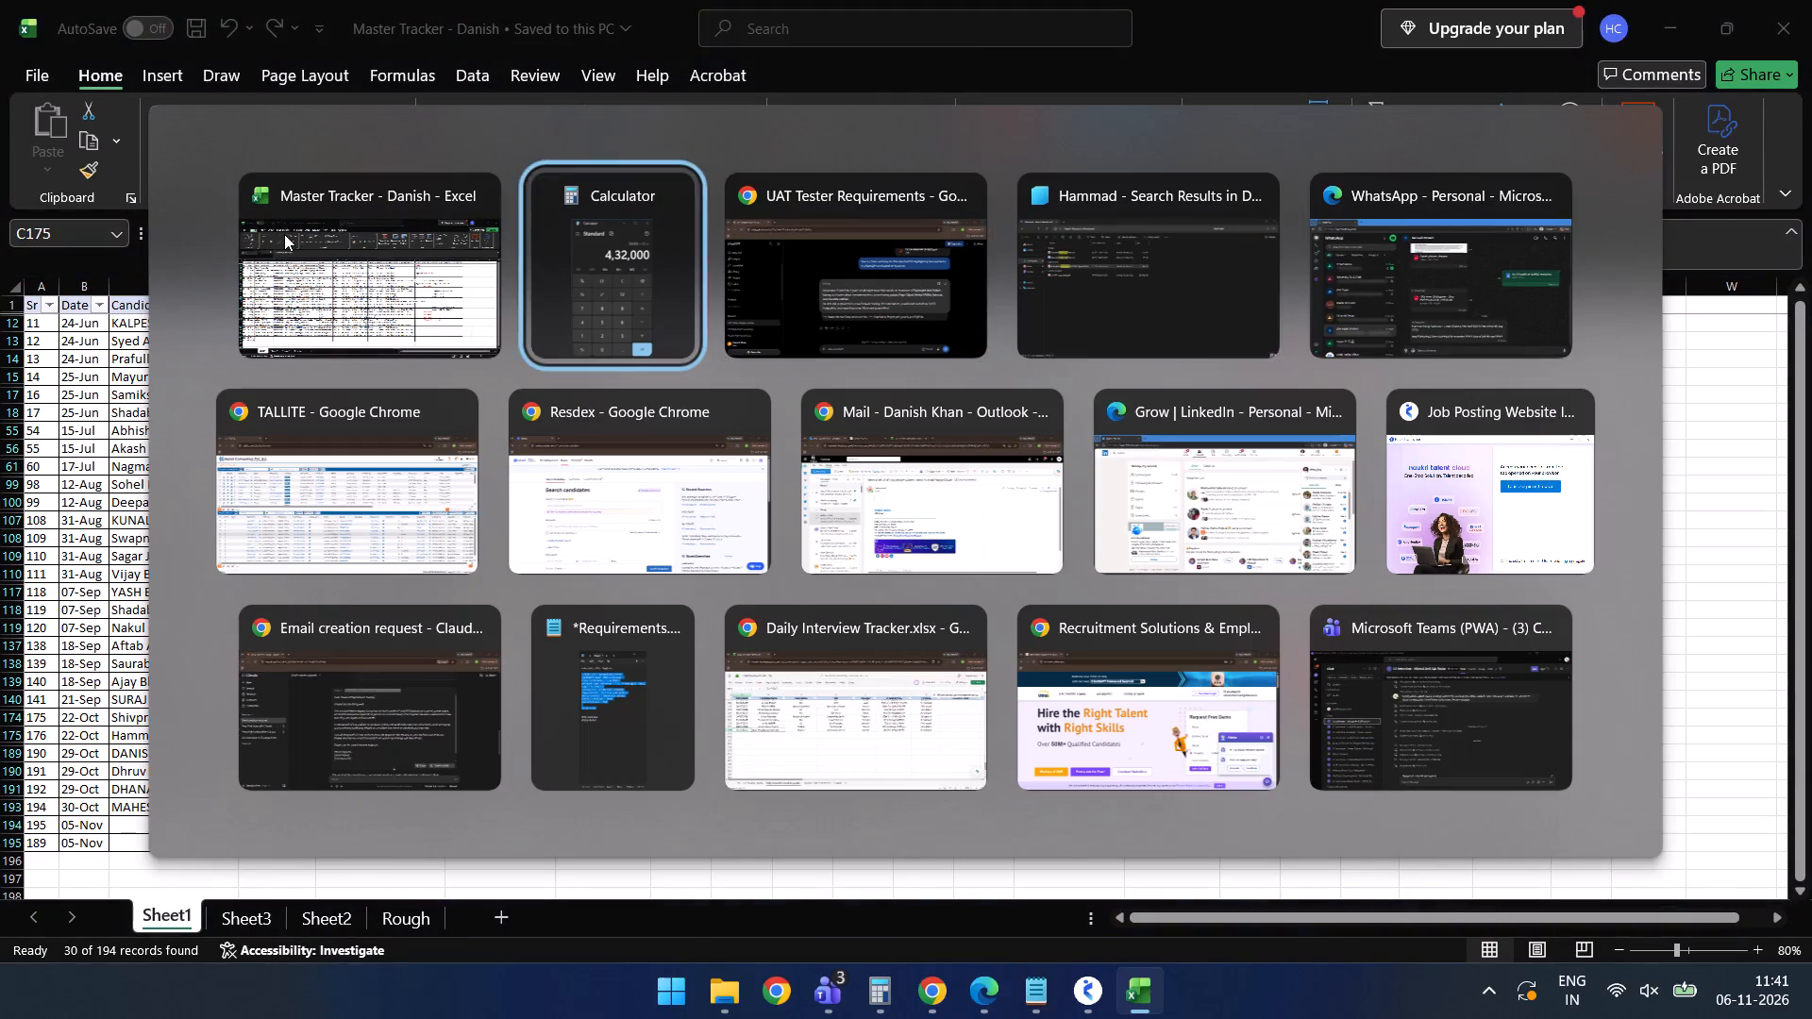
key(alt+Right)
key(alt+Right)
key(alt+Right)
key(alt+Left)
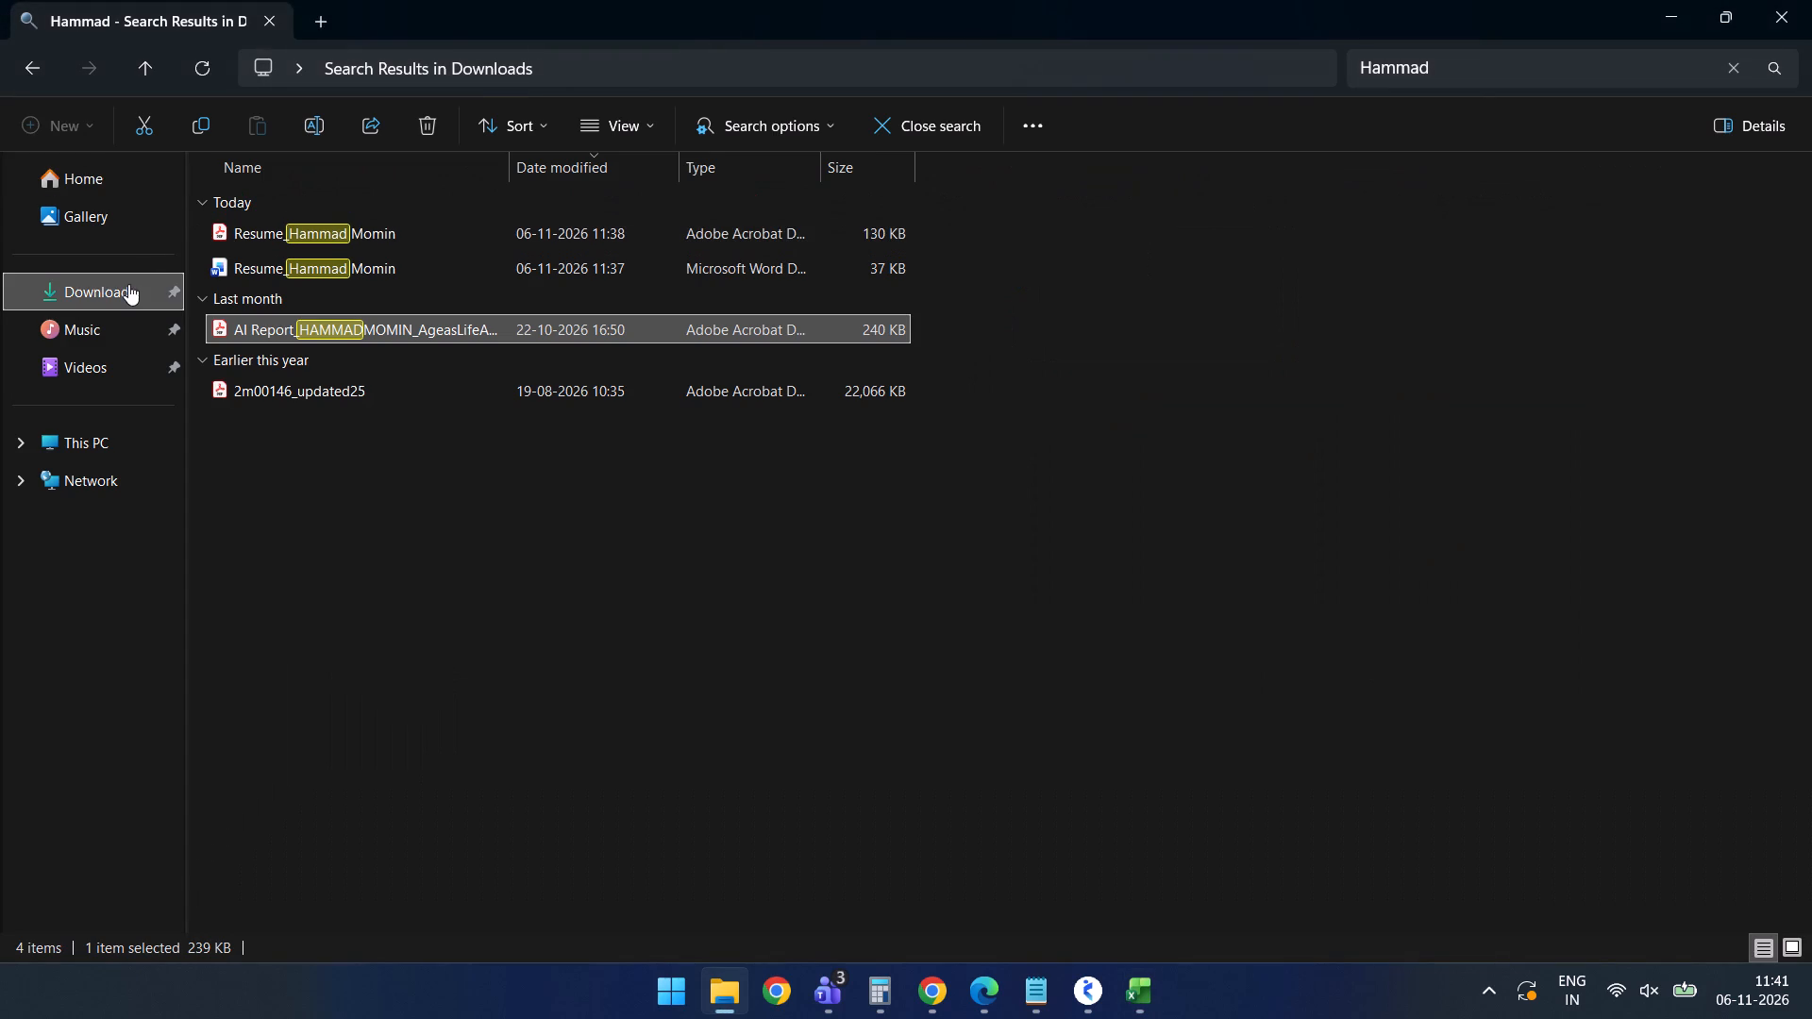
click(128, 284)
Switch from File Explorer to the WhatsApp window in Edge.
key(alt+Tab)
key(alt+Tab)
key(alt+Tab)
key(alt+Tab)
key(alt+Left)
key(alt+Left)
key(alt+Right)
key(alt+Right)
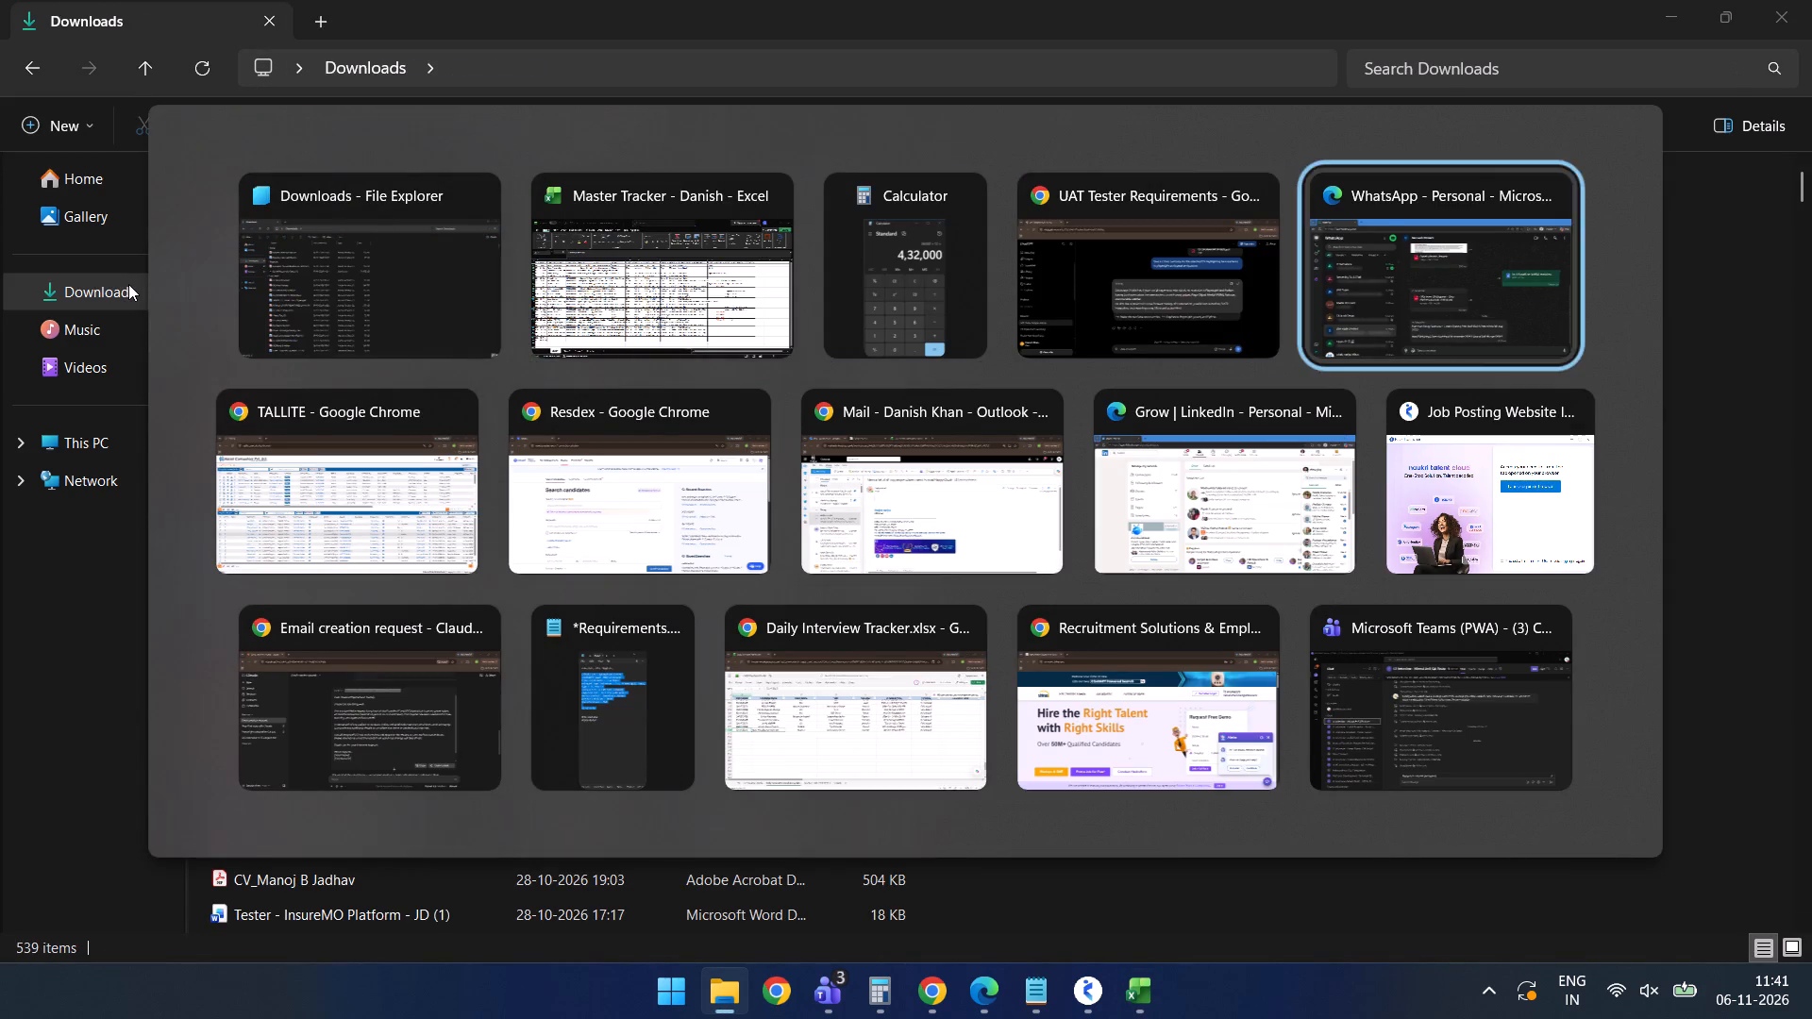
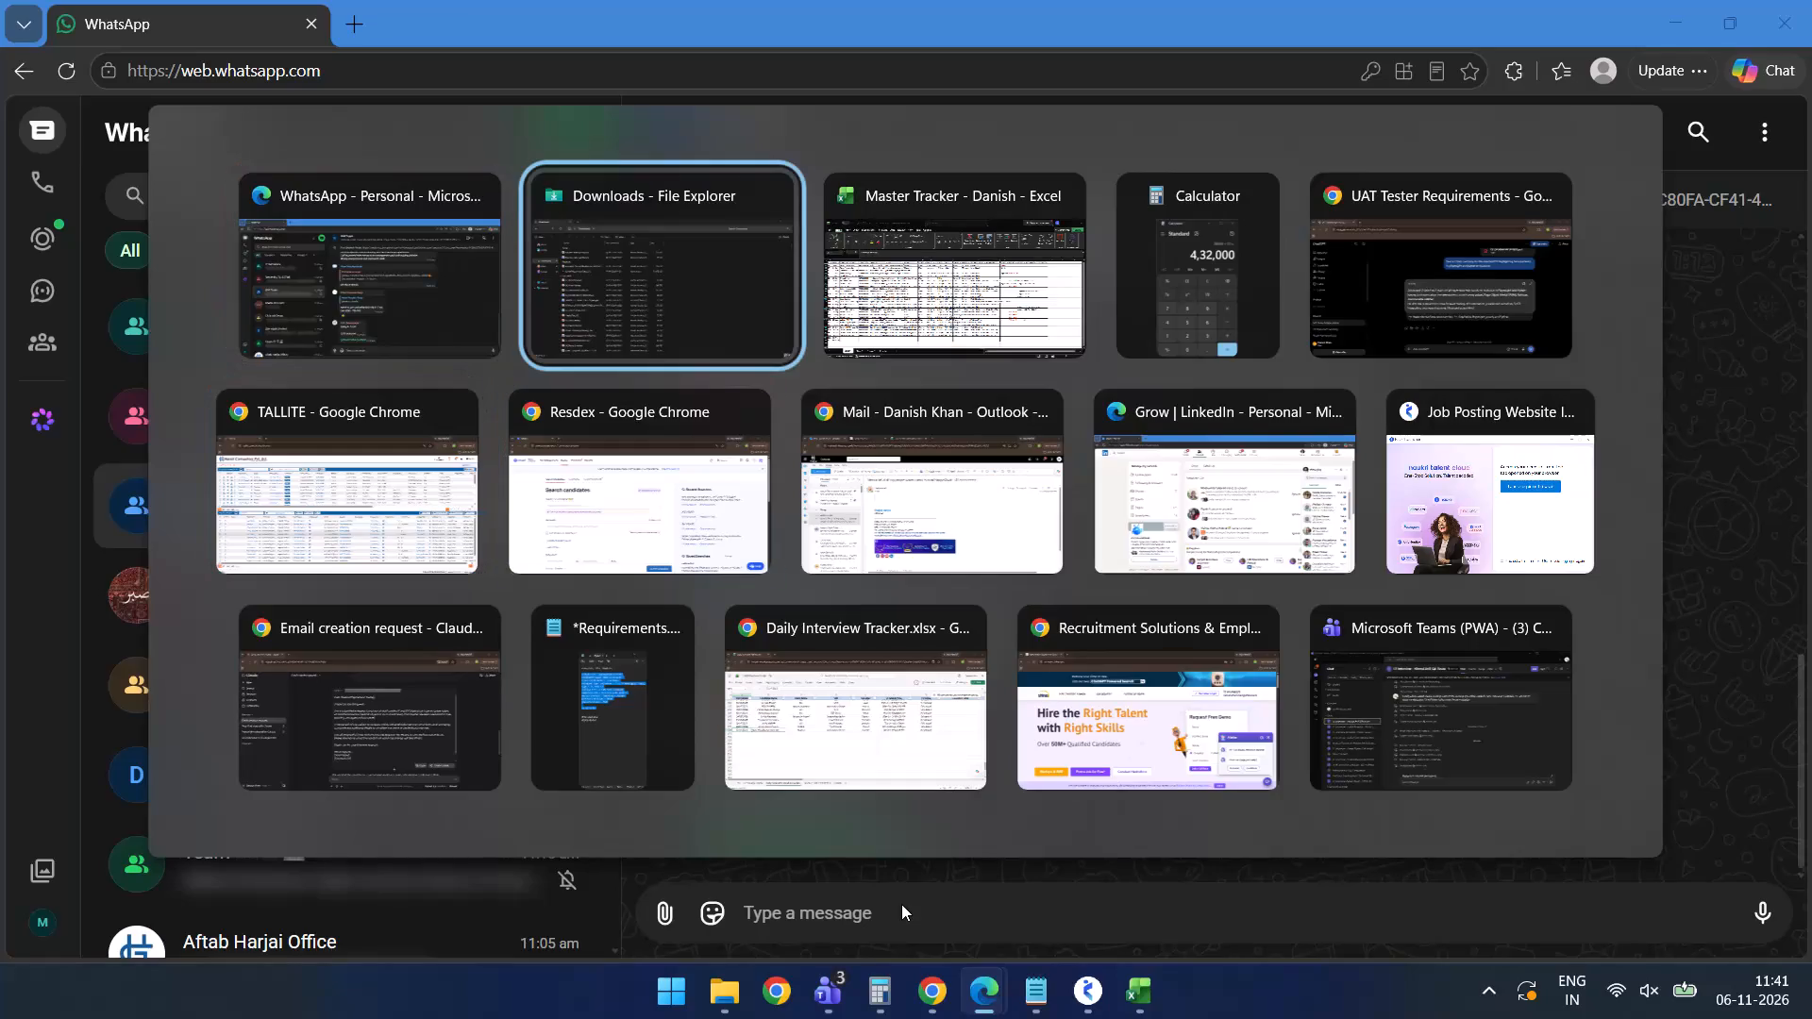
Switch to the Downloads folder in File Explorer and open today's PDF version of the candidate's resume.
key(alt+Right)
key(alt+Right)
key(alt+Right)
key(alt+Right)
key(alt+Right)
key(alt+Right)
key(alt+Up)
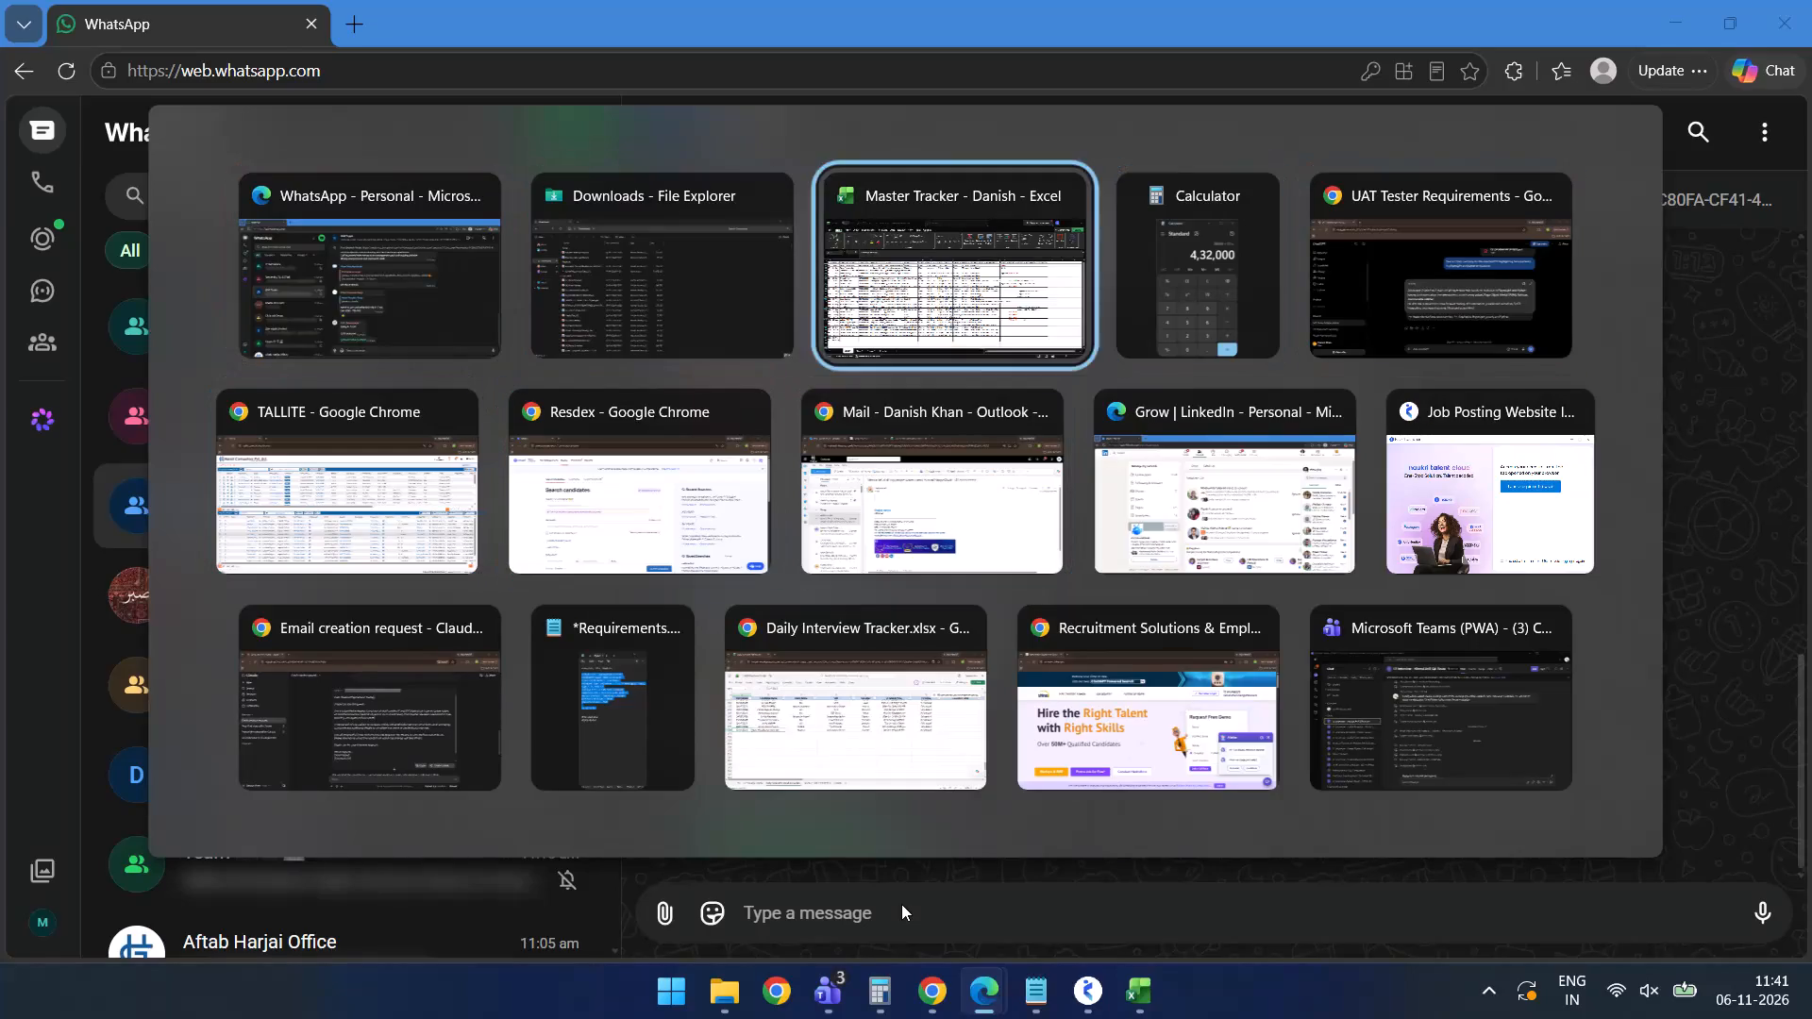
key(alt+Left)
key(Down)
key(Up)
key(Up)
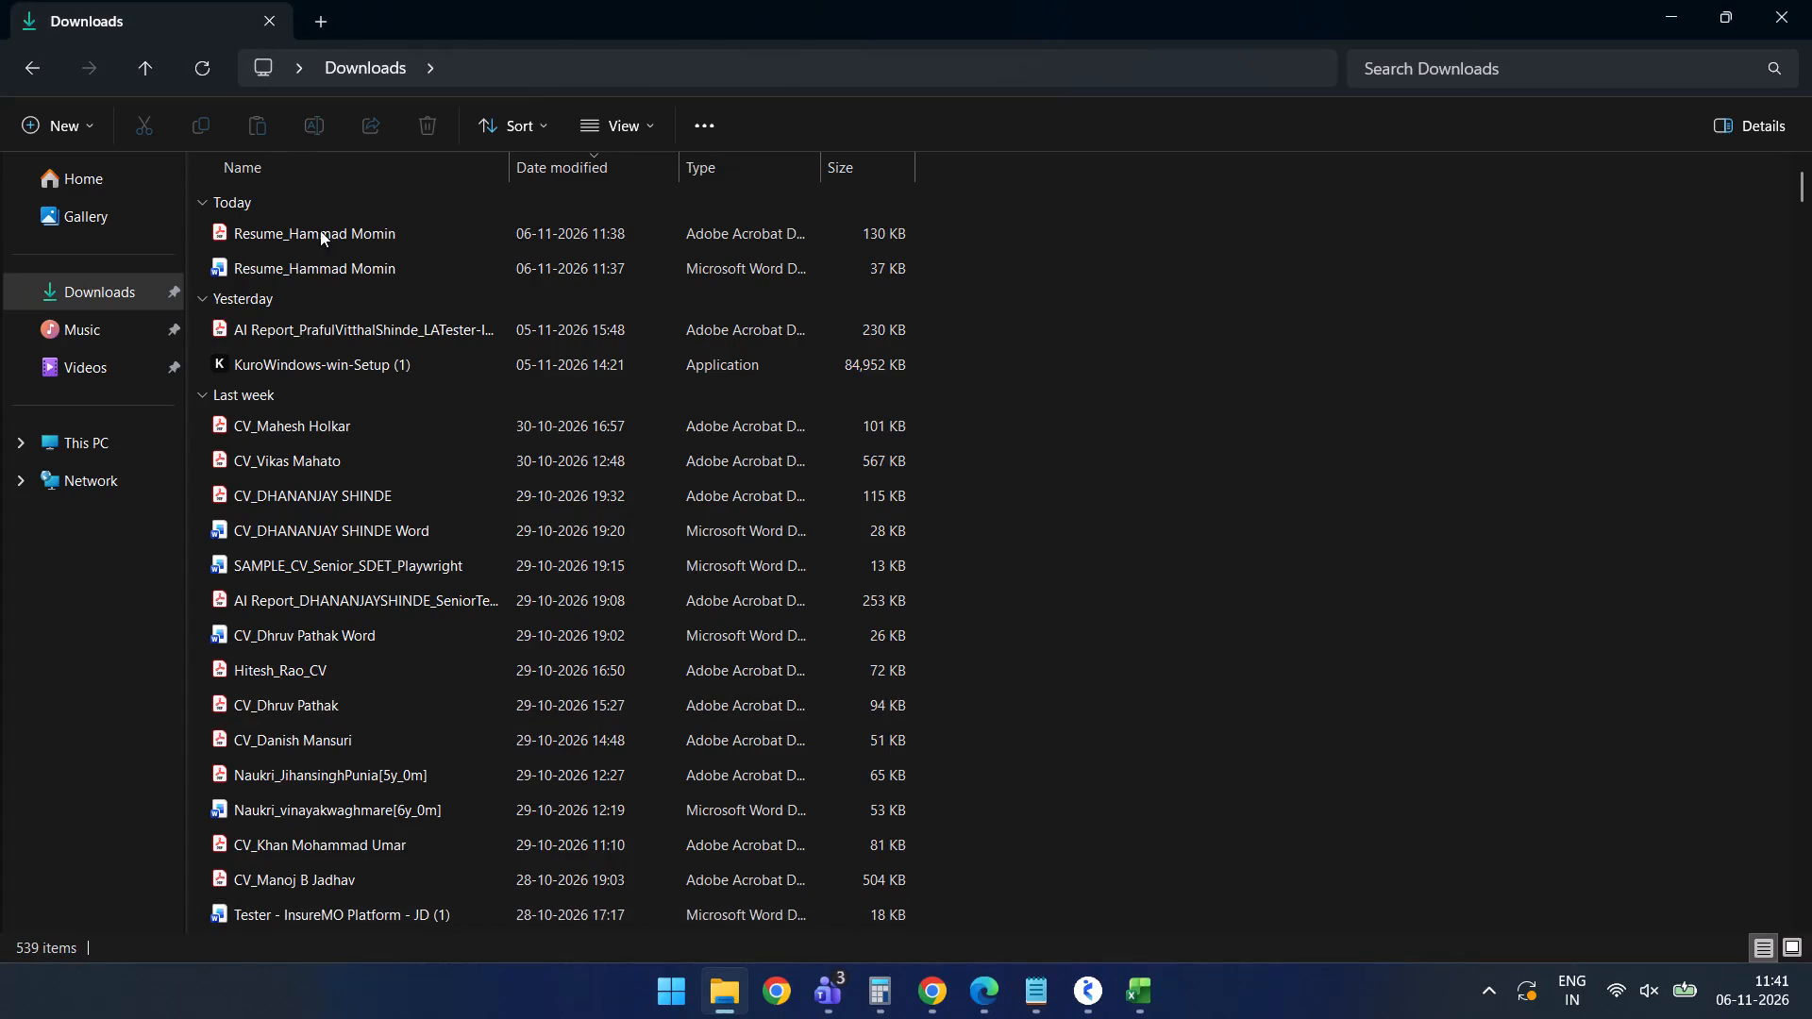
click(322, 256)
click(306, 240)
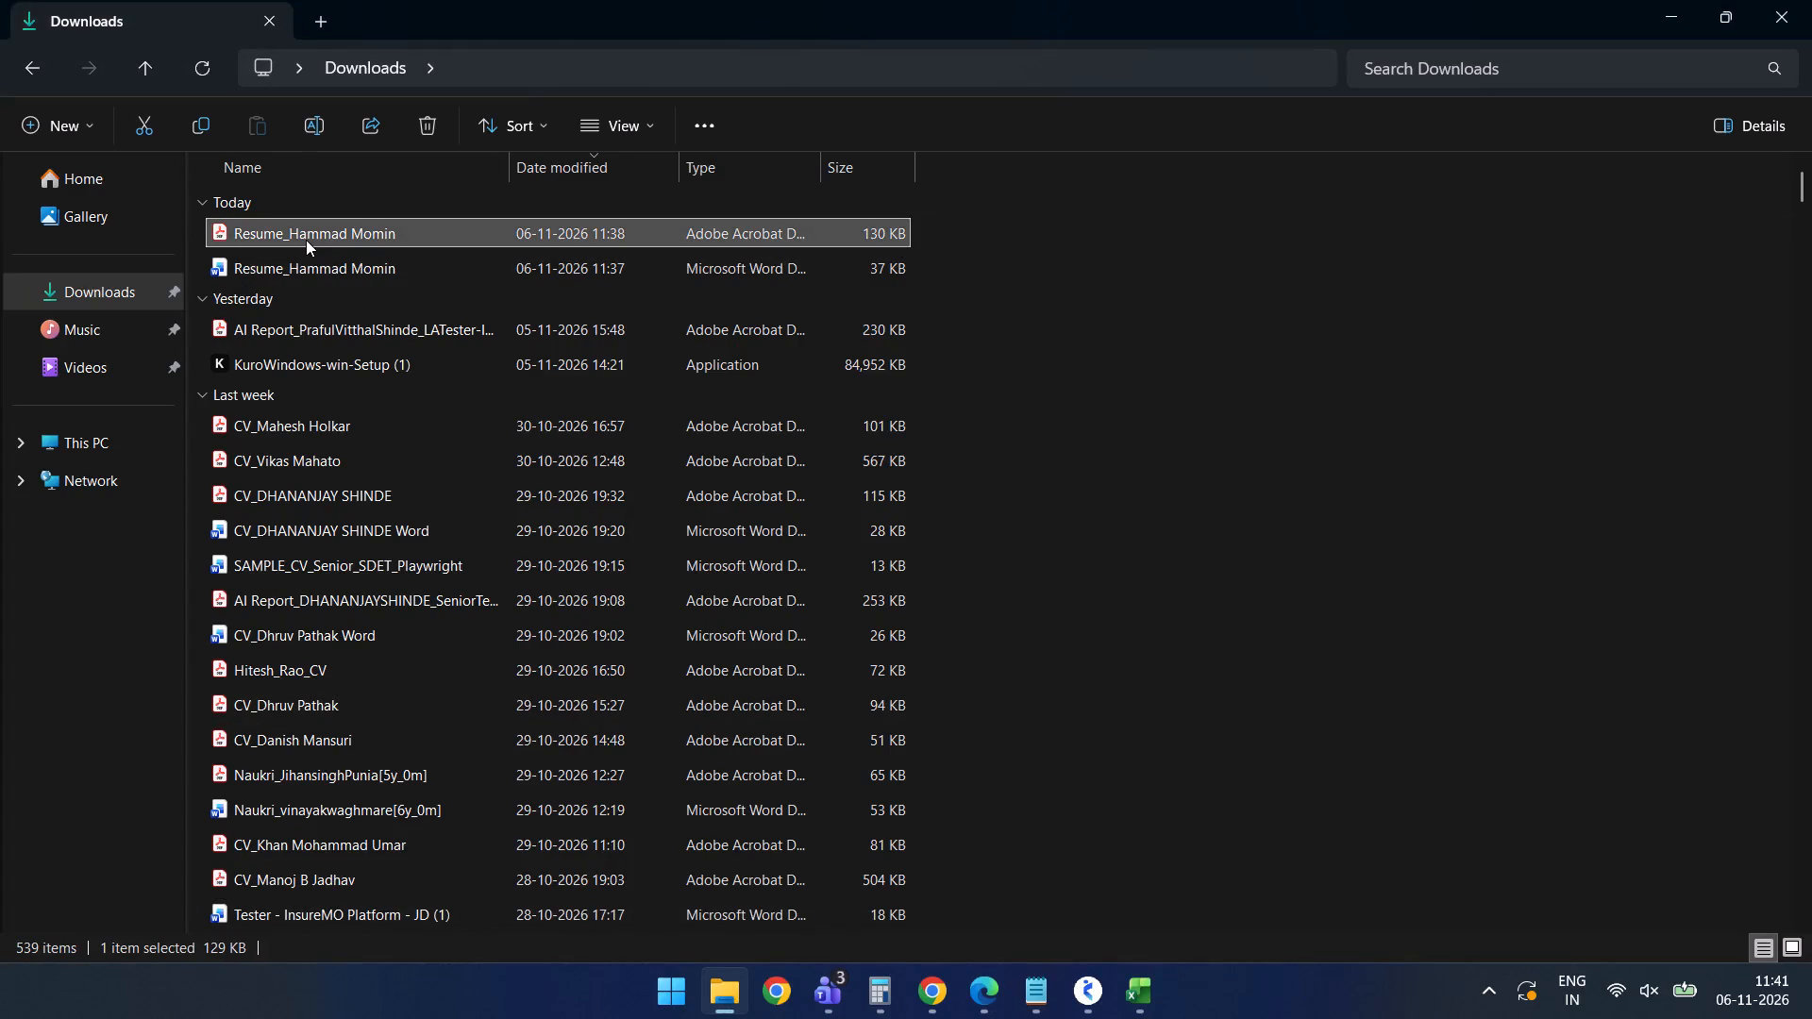
key(Return)
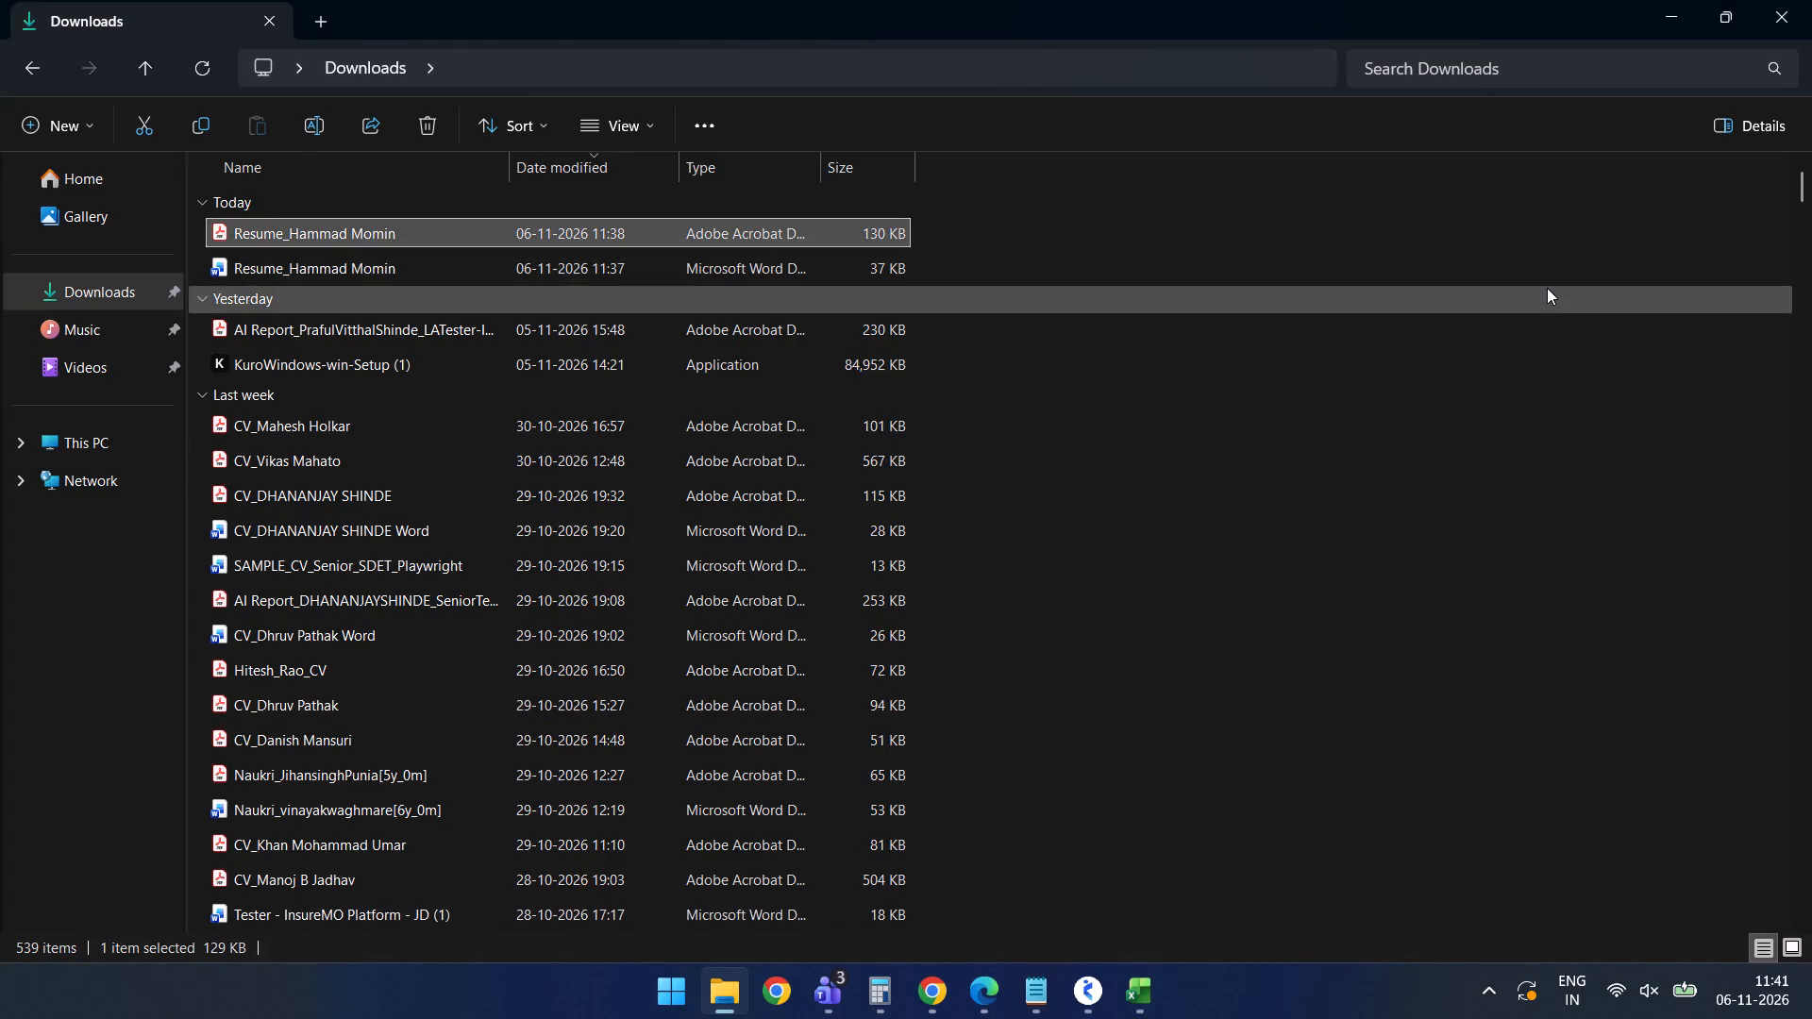
Start a text search within the candidate's PDF resume.
key(ctrl+f)
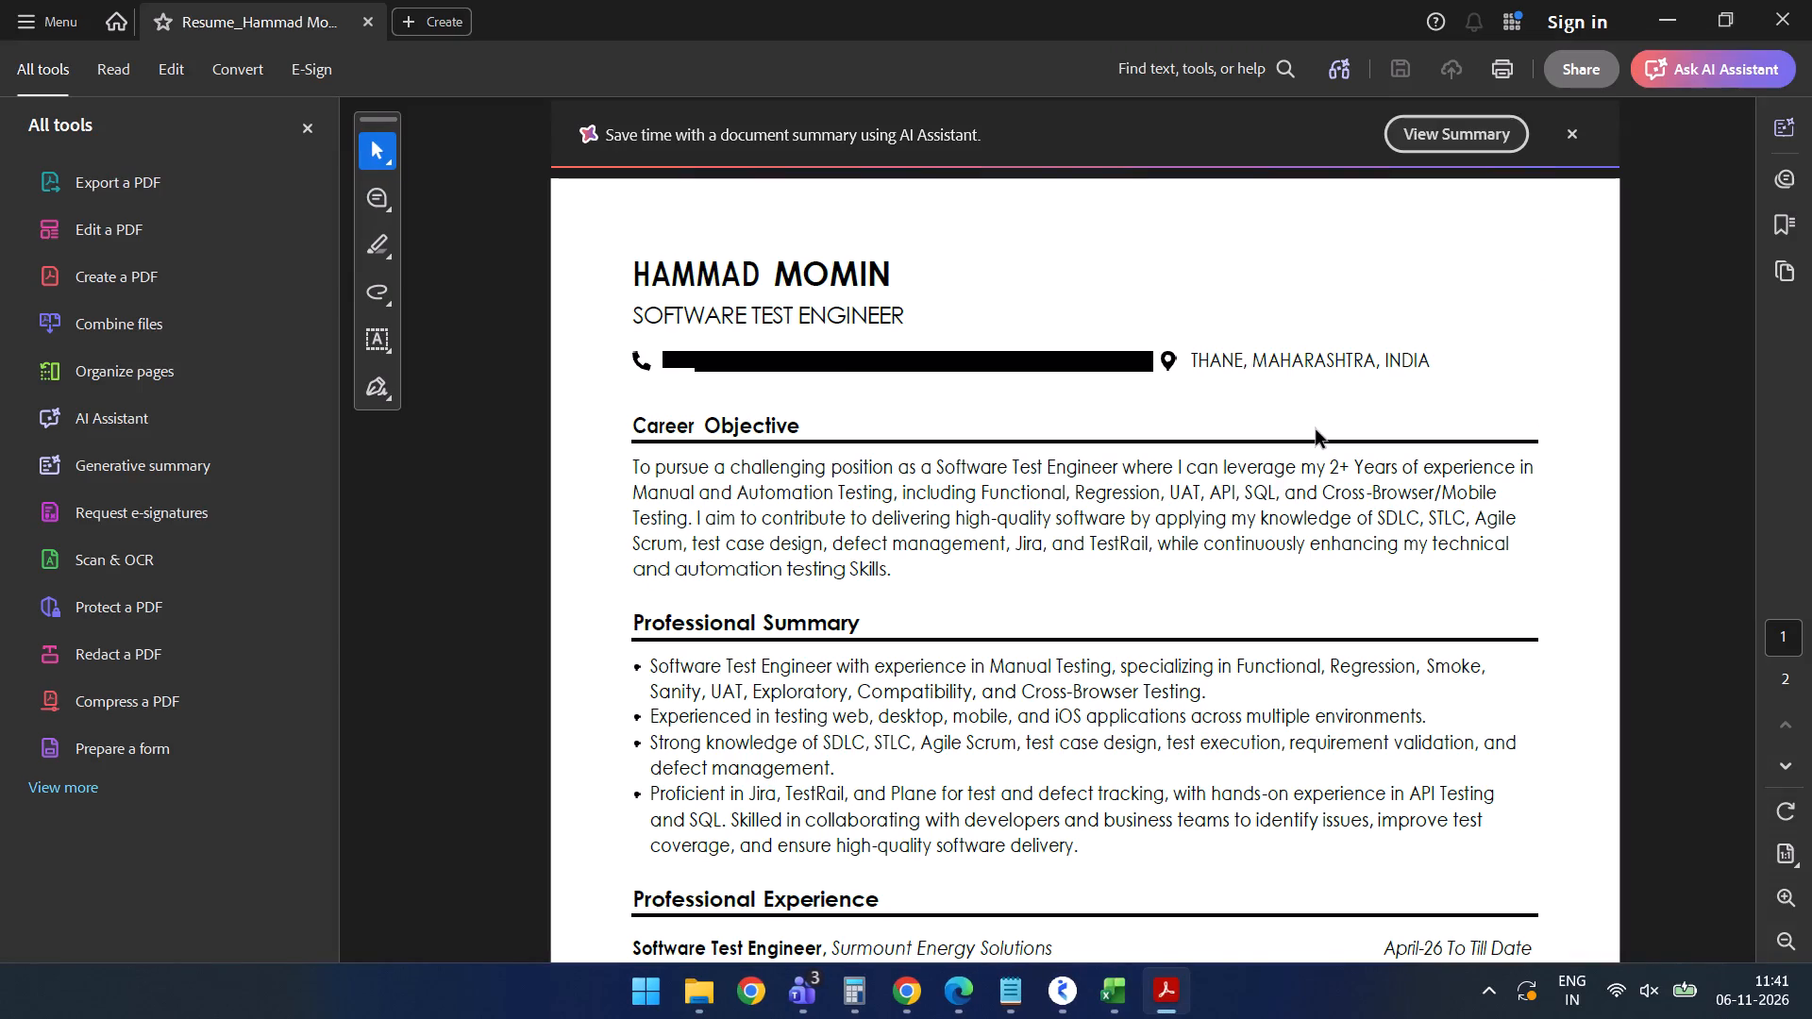
Search the open résumé PDF for "life" and close Adobe Acrobat.
text(life)
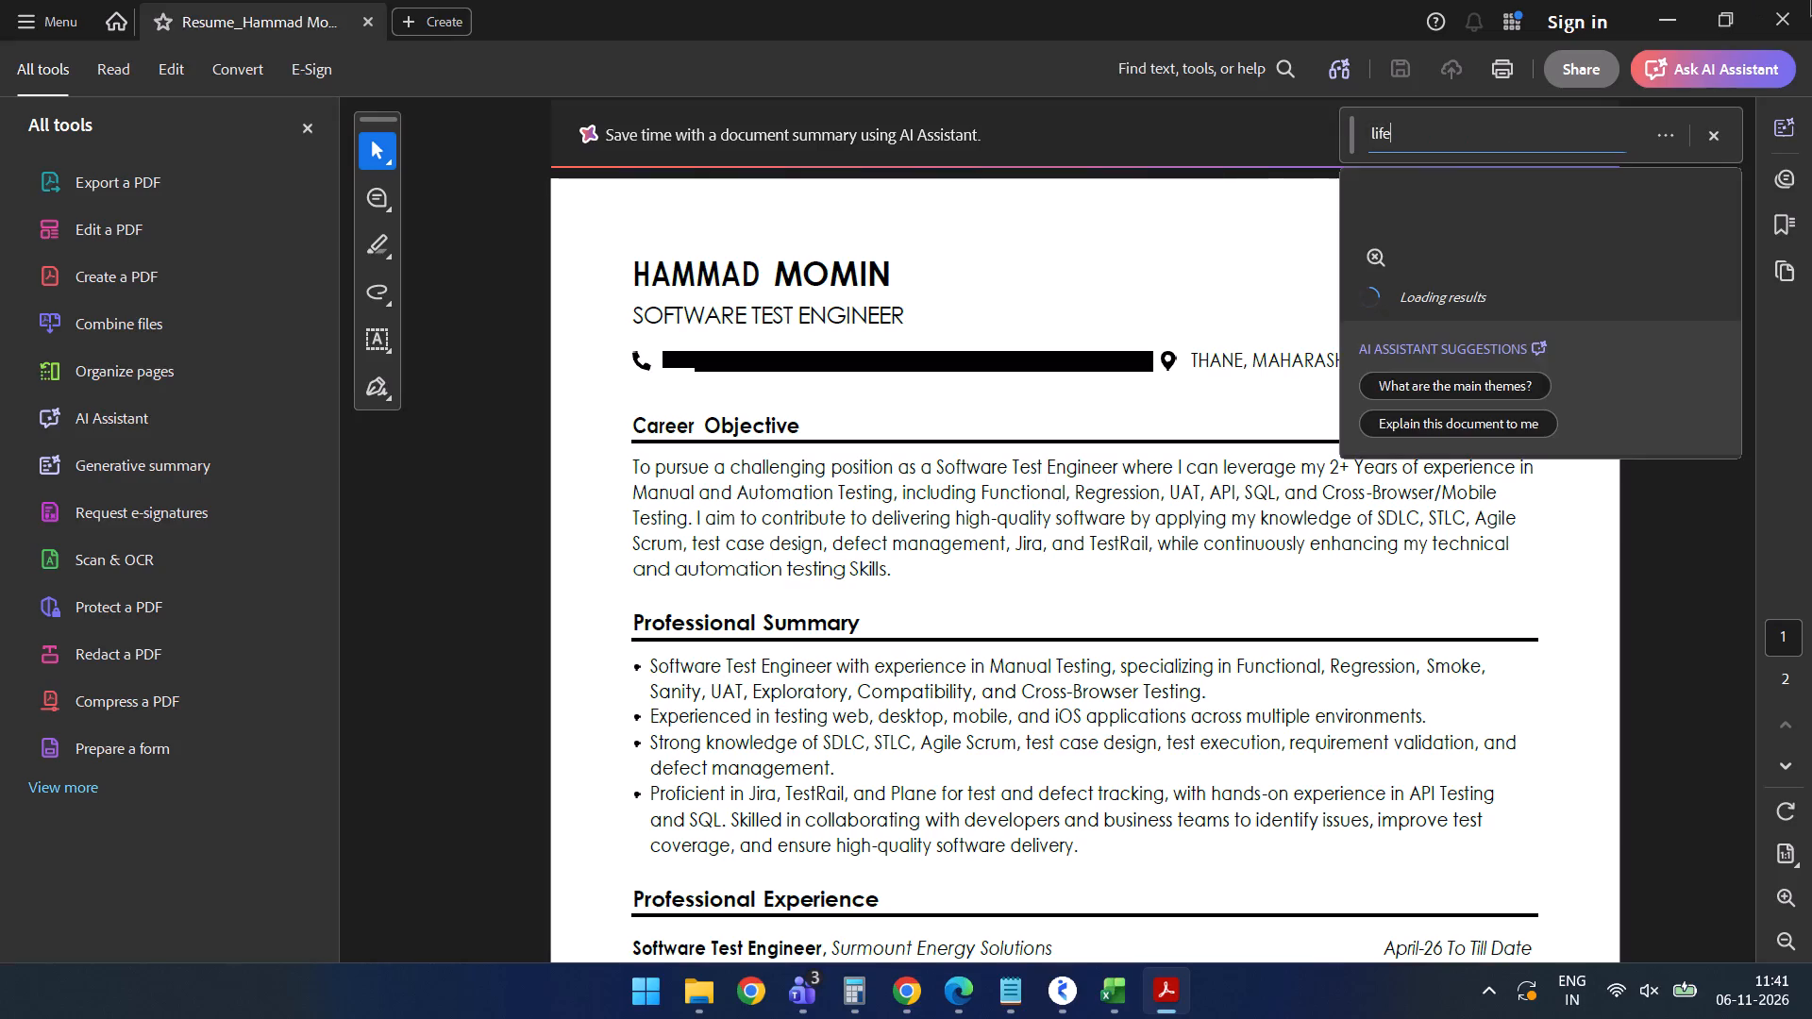
click(1811, 0)
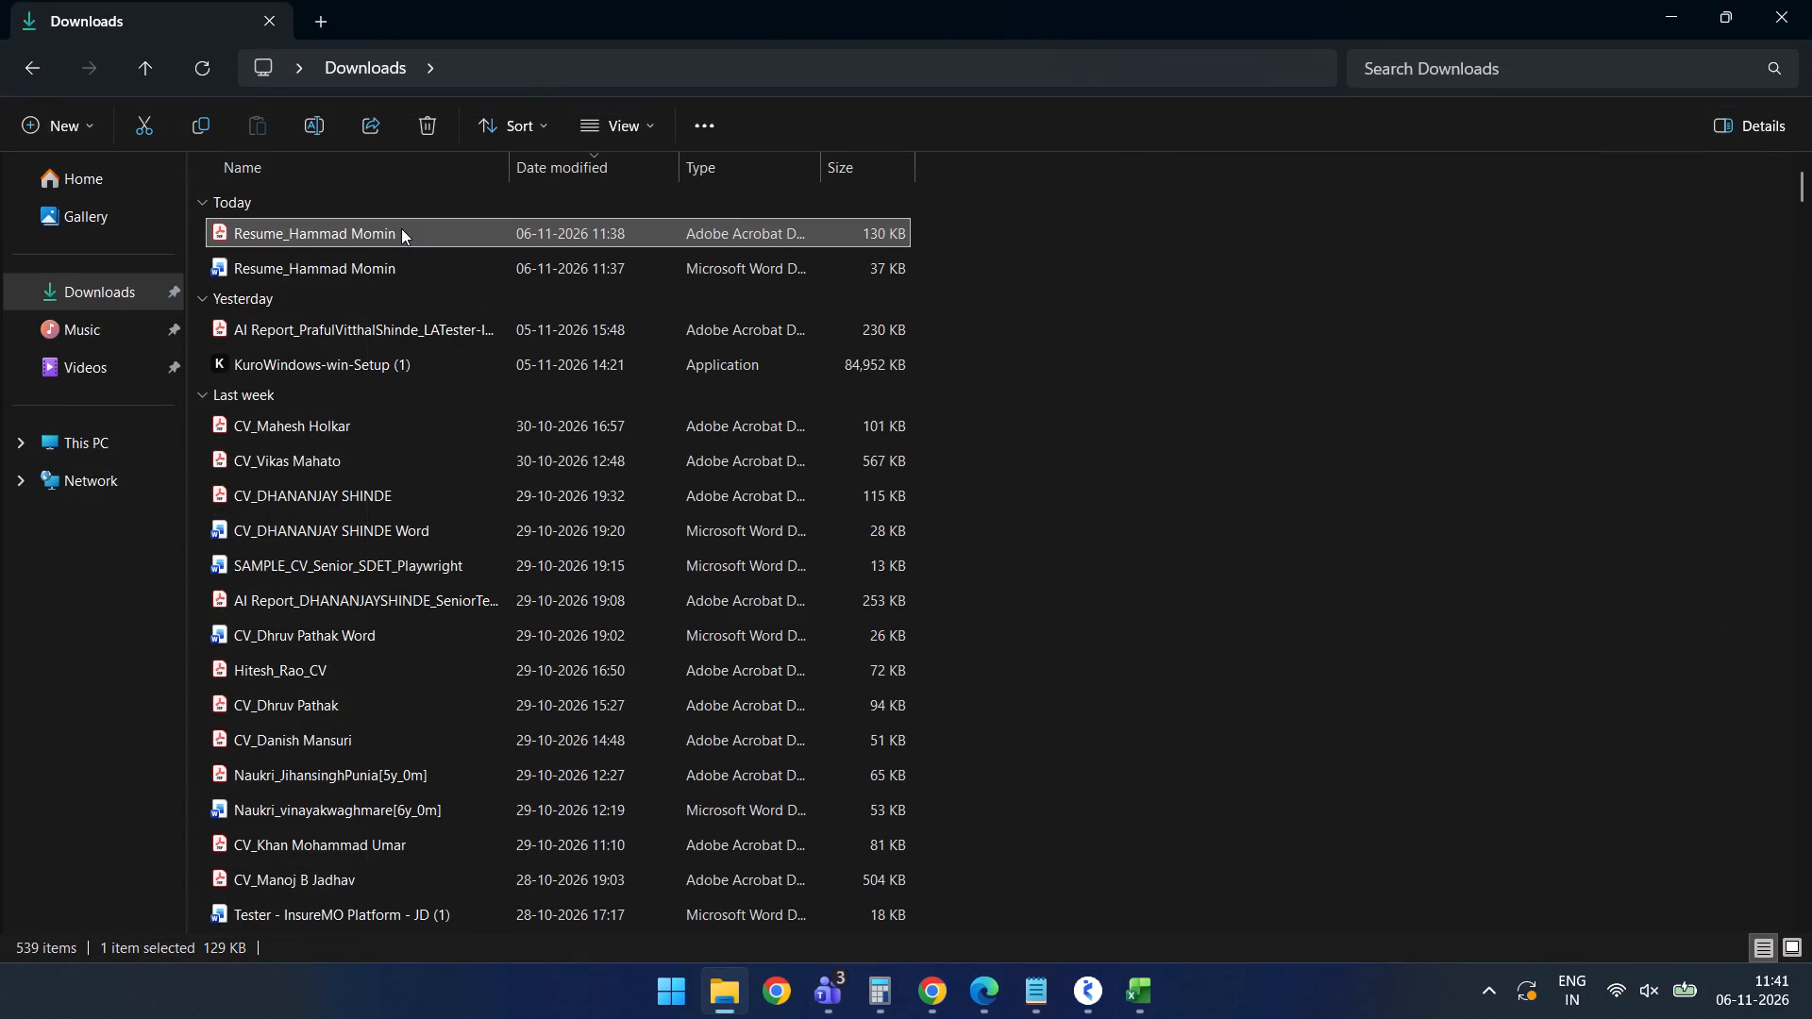
Open the candidate's résumé PDF from Downloads in Microsoft Edge and search it for "life".
right_click(401, 228)
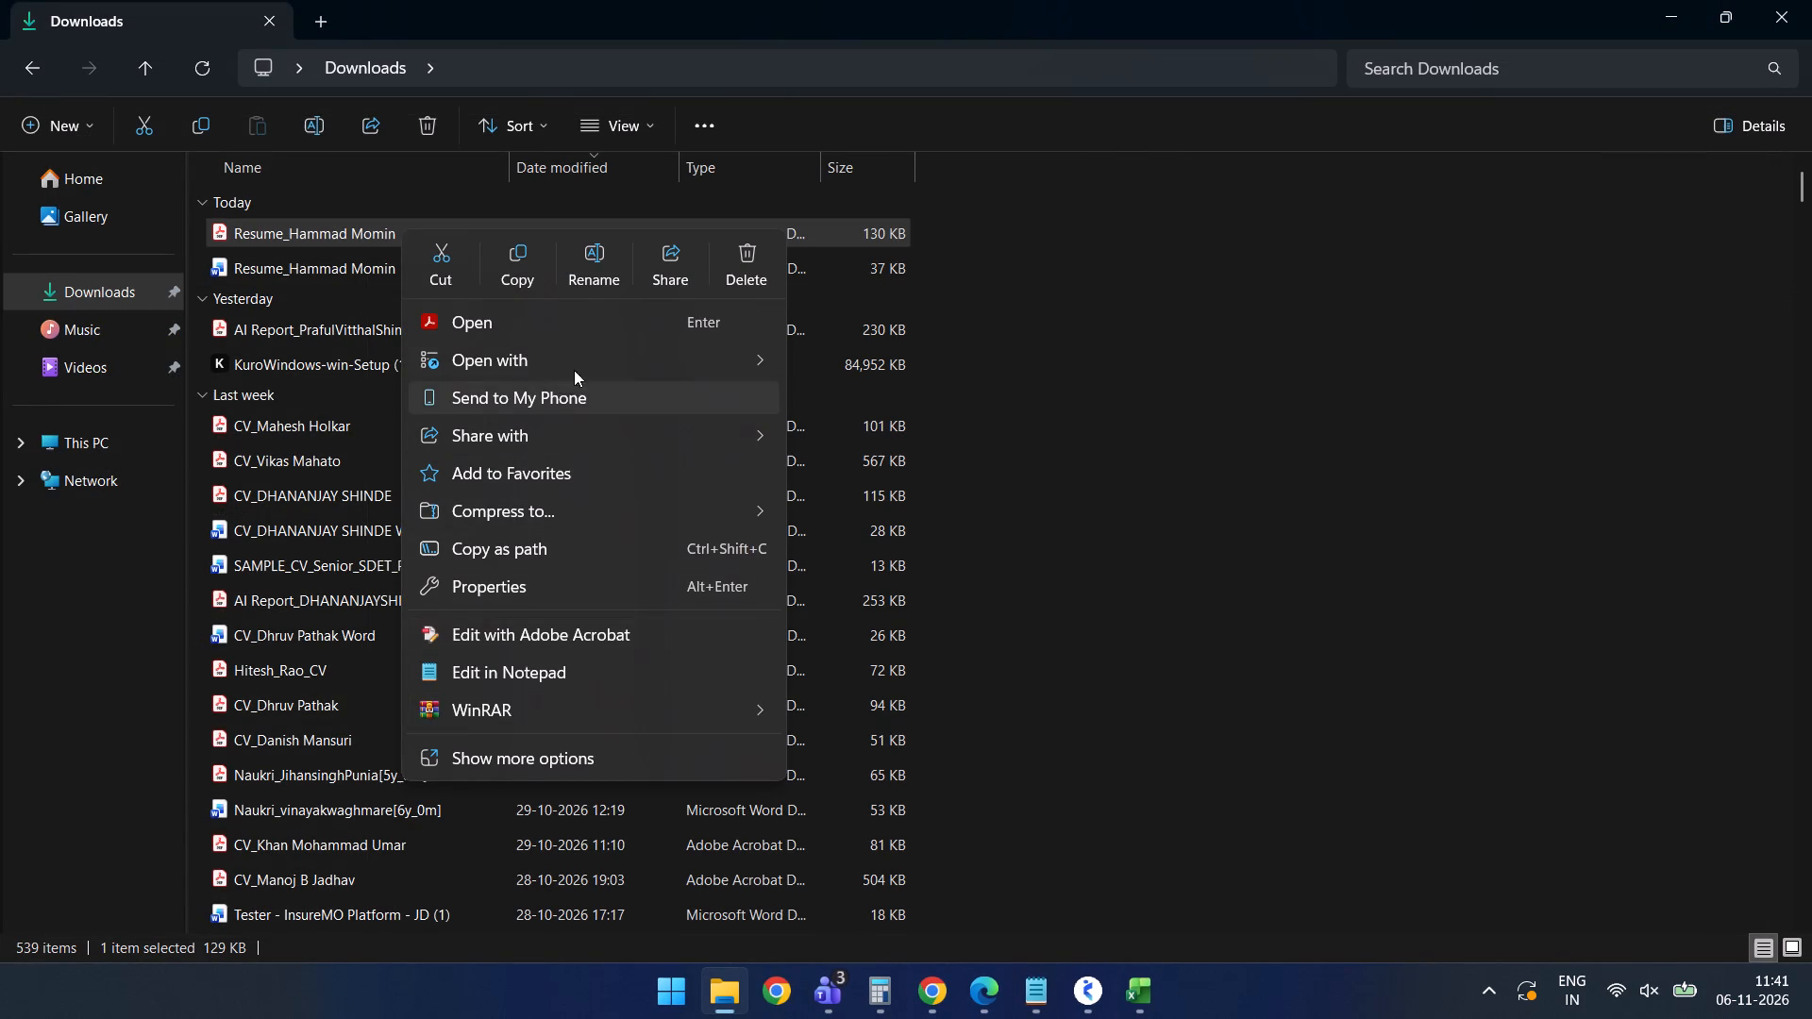
click(832, 430)
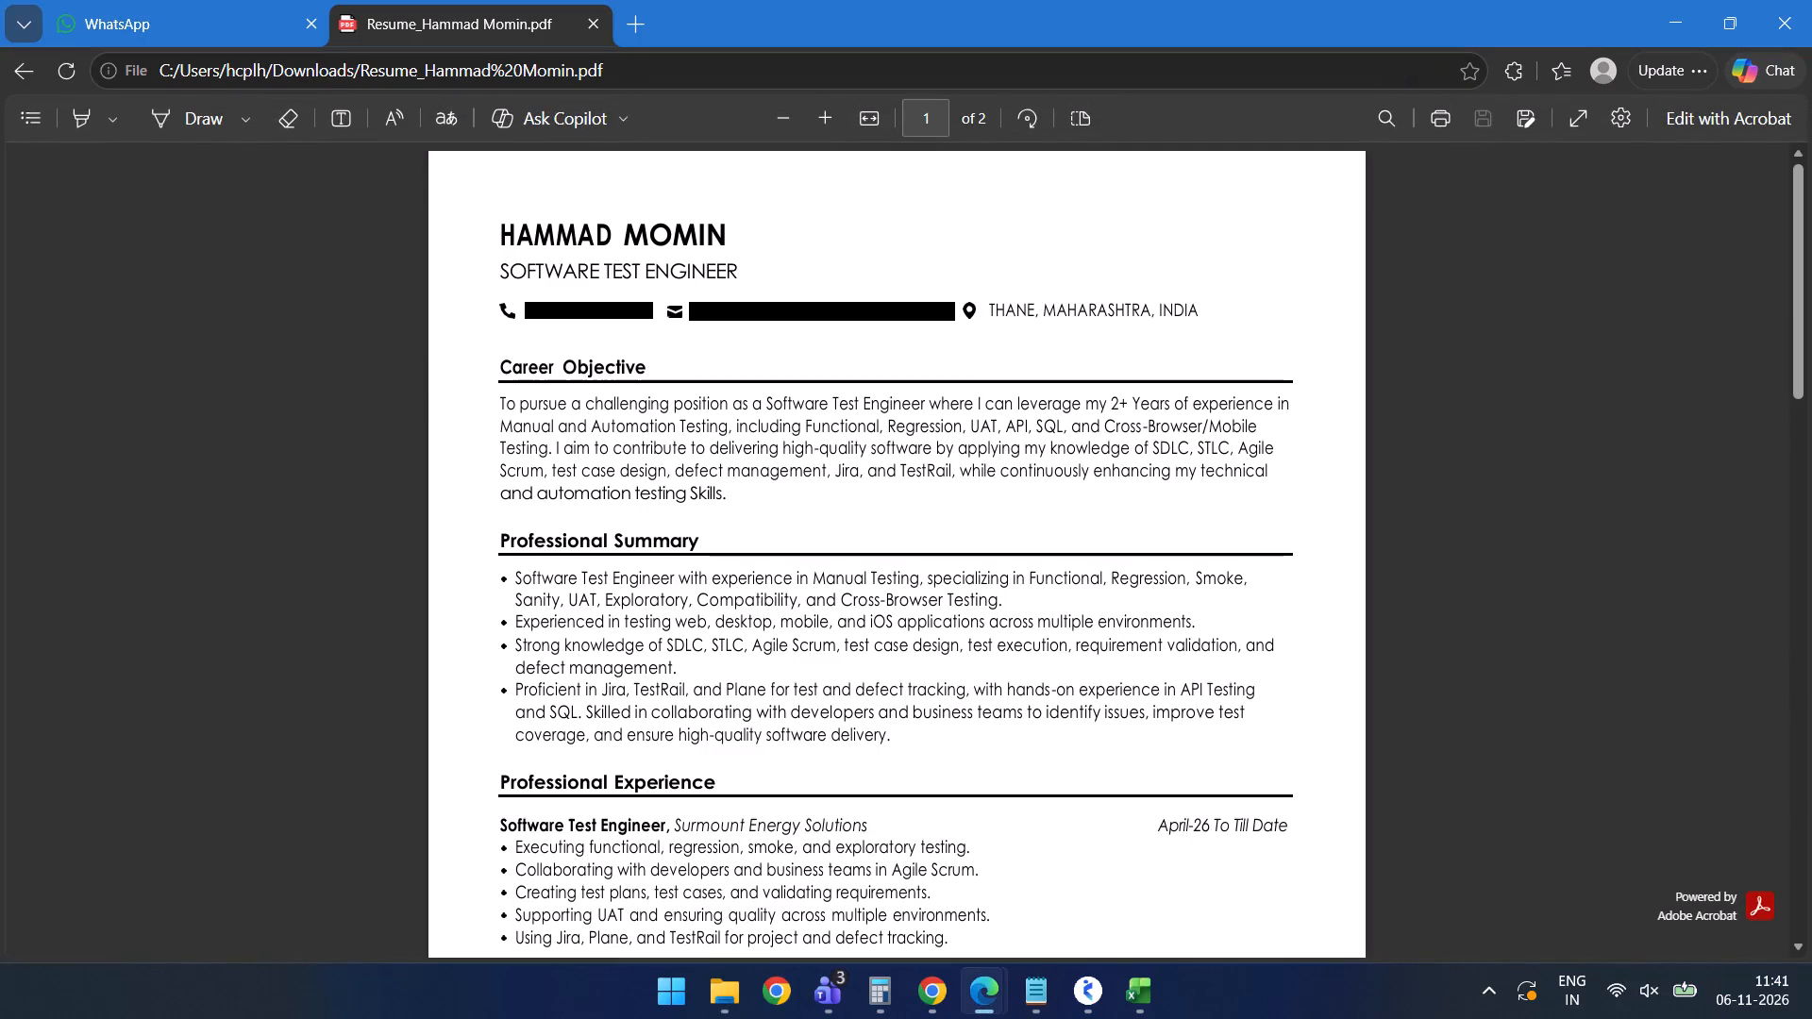
key(ctrl+f)
text(life)
key(Return)
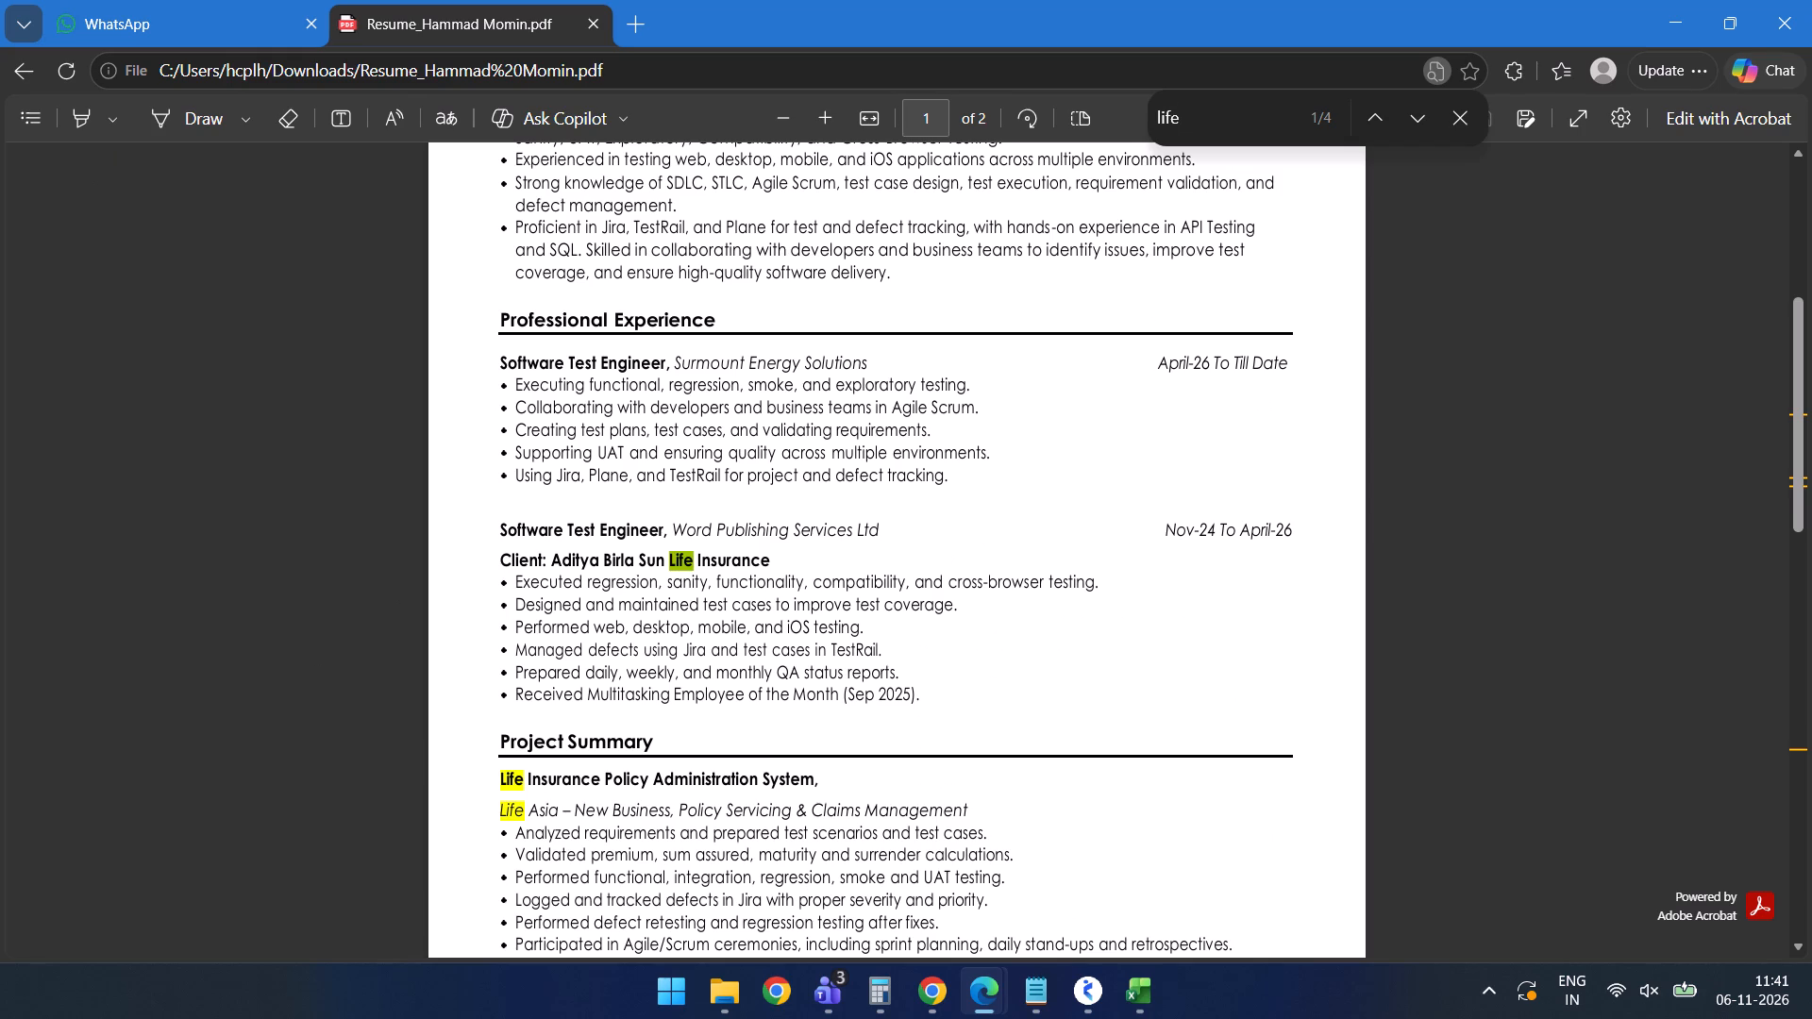
Highlight the line "Client: Aditya Birla Sun Life Insurance" in yellow under Professional Experience.
drag(498, 552, 592, 561)
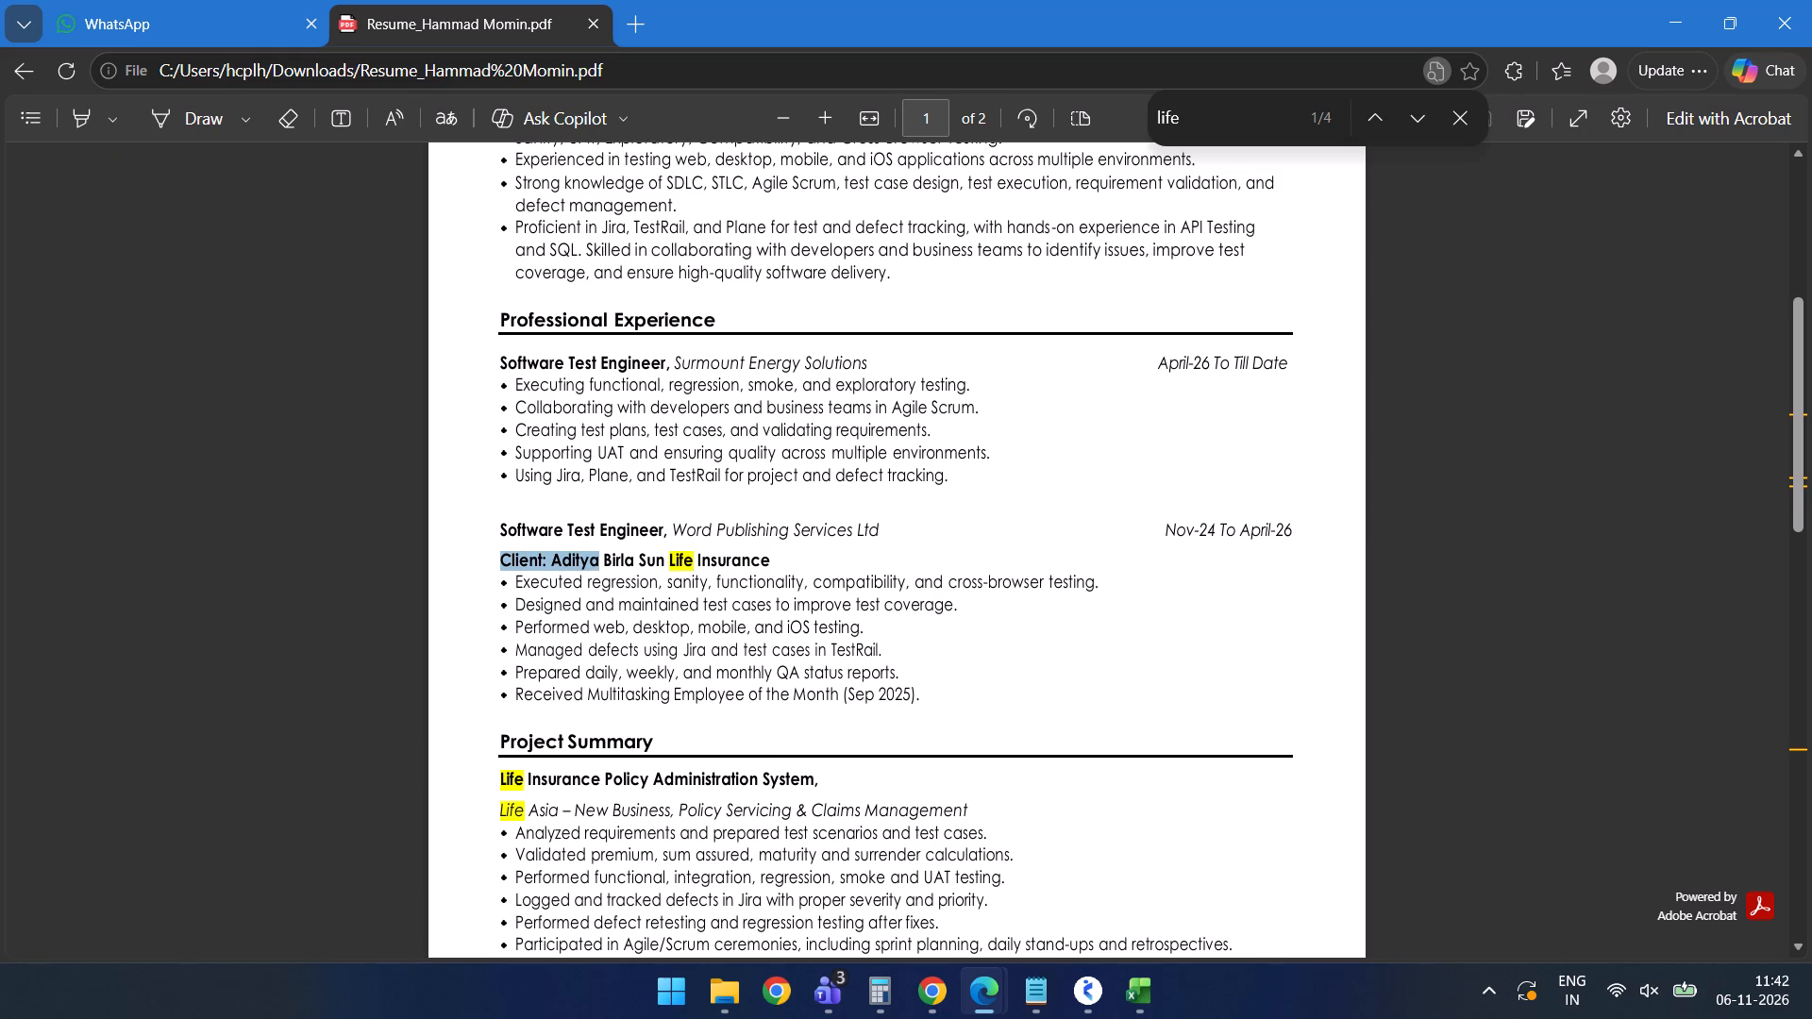
drag(592, 561, 765, 560)
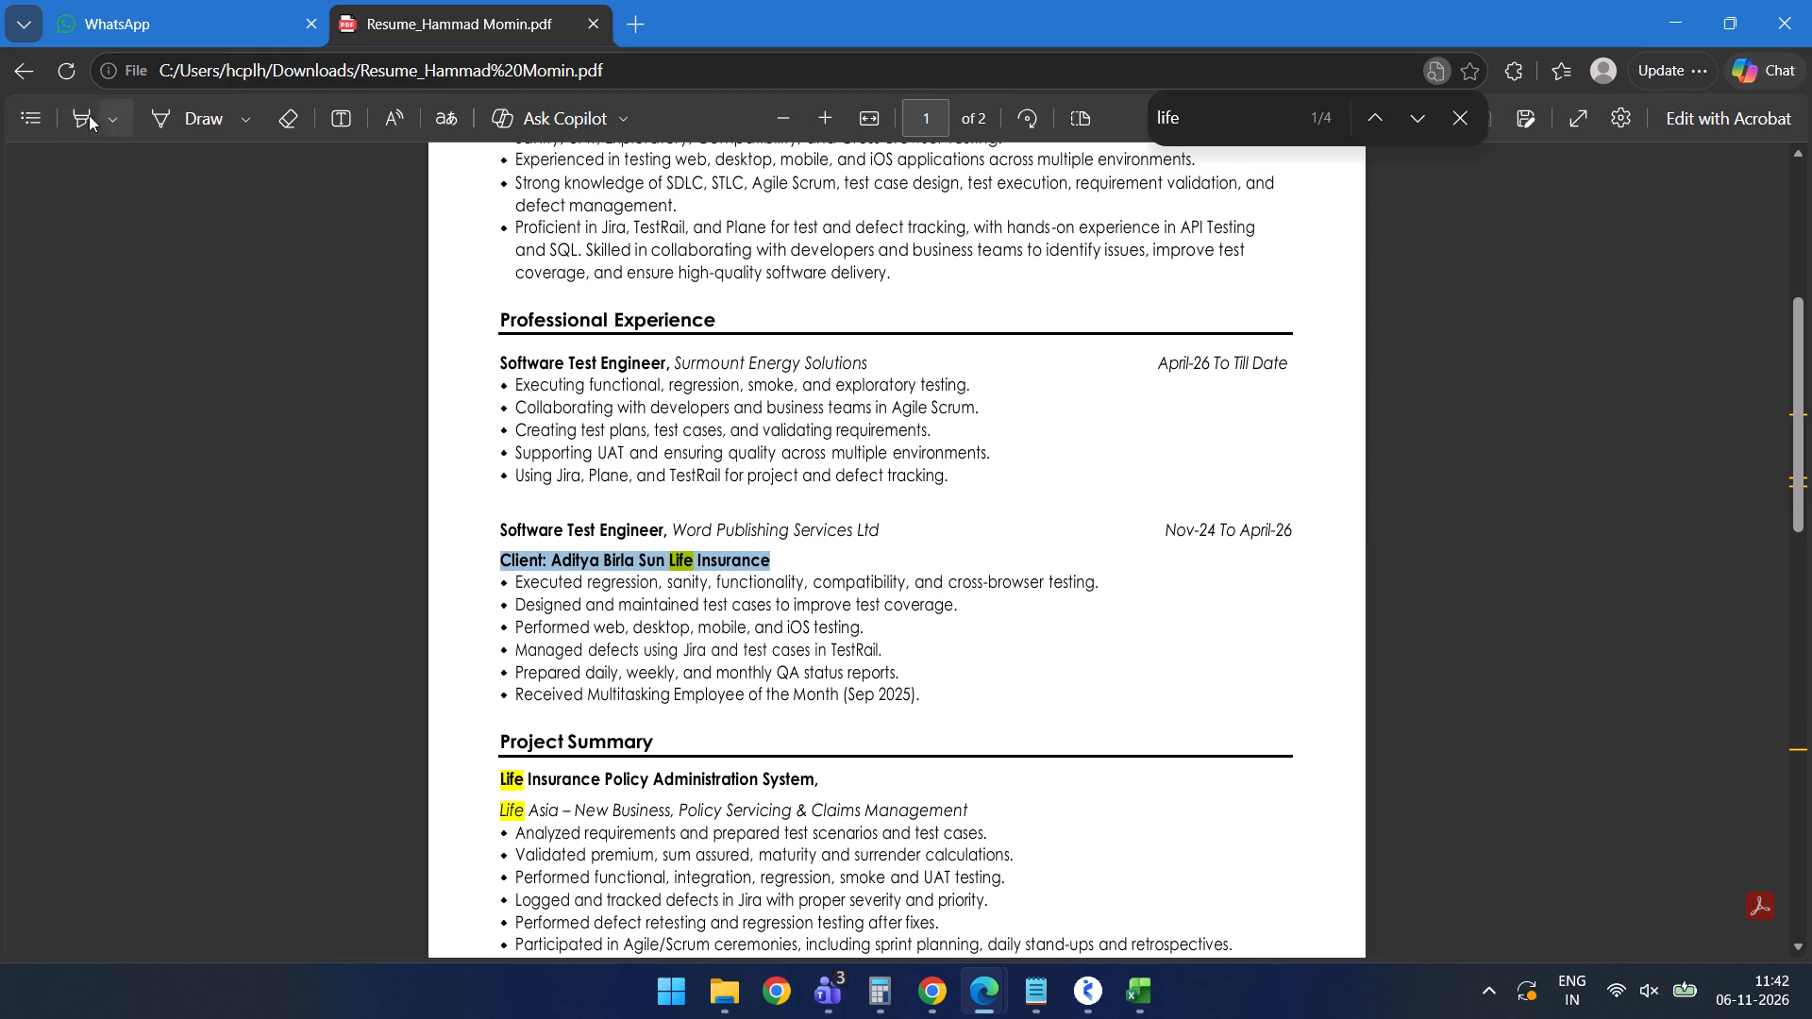
click(86, 117)
drag(490, 558, 779, 558)
Highlight the whole Life Insurance Policy Administration System project under Project Summary, from its title through its last bullet point.
scroll(779, 558, down, 1)
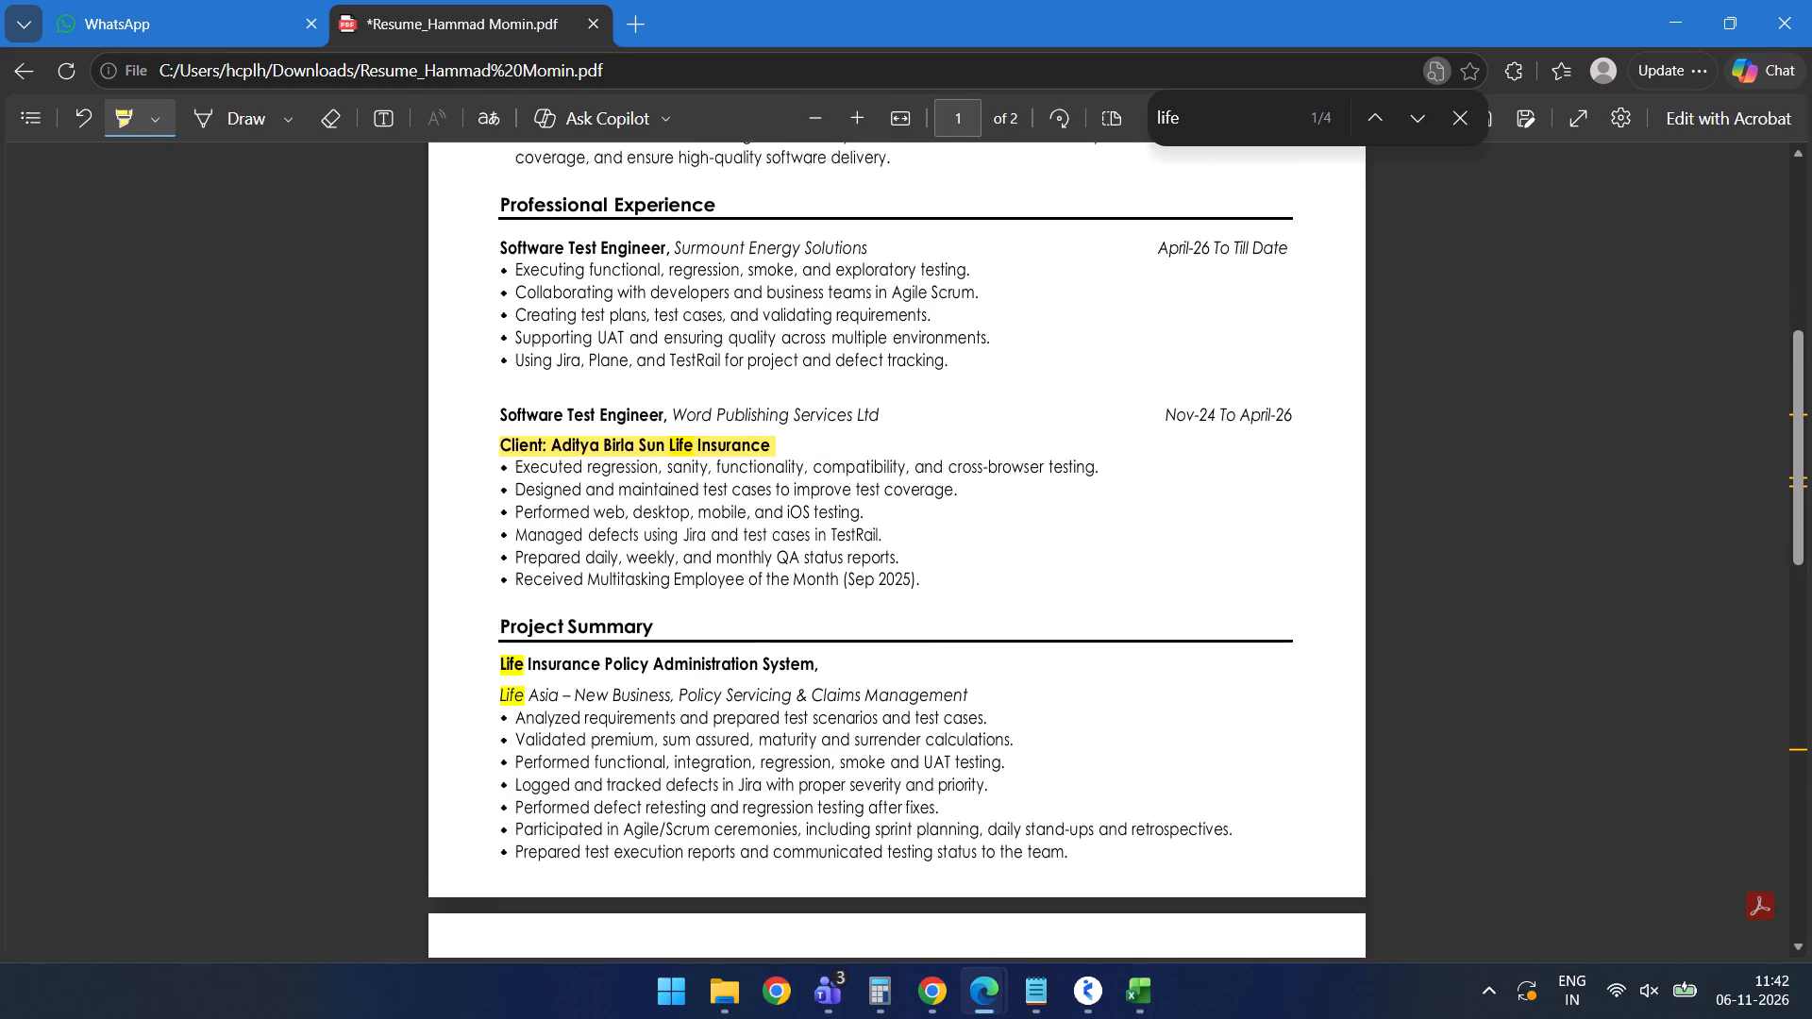
scroll(779, 558, down, 1)
drag(494, 595, 935, 704)
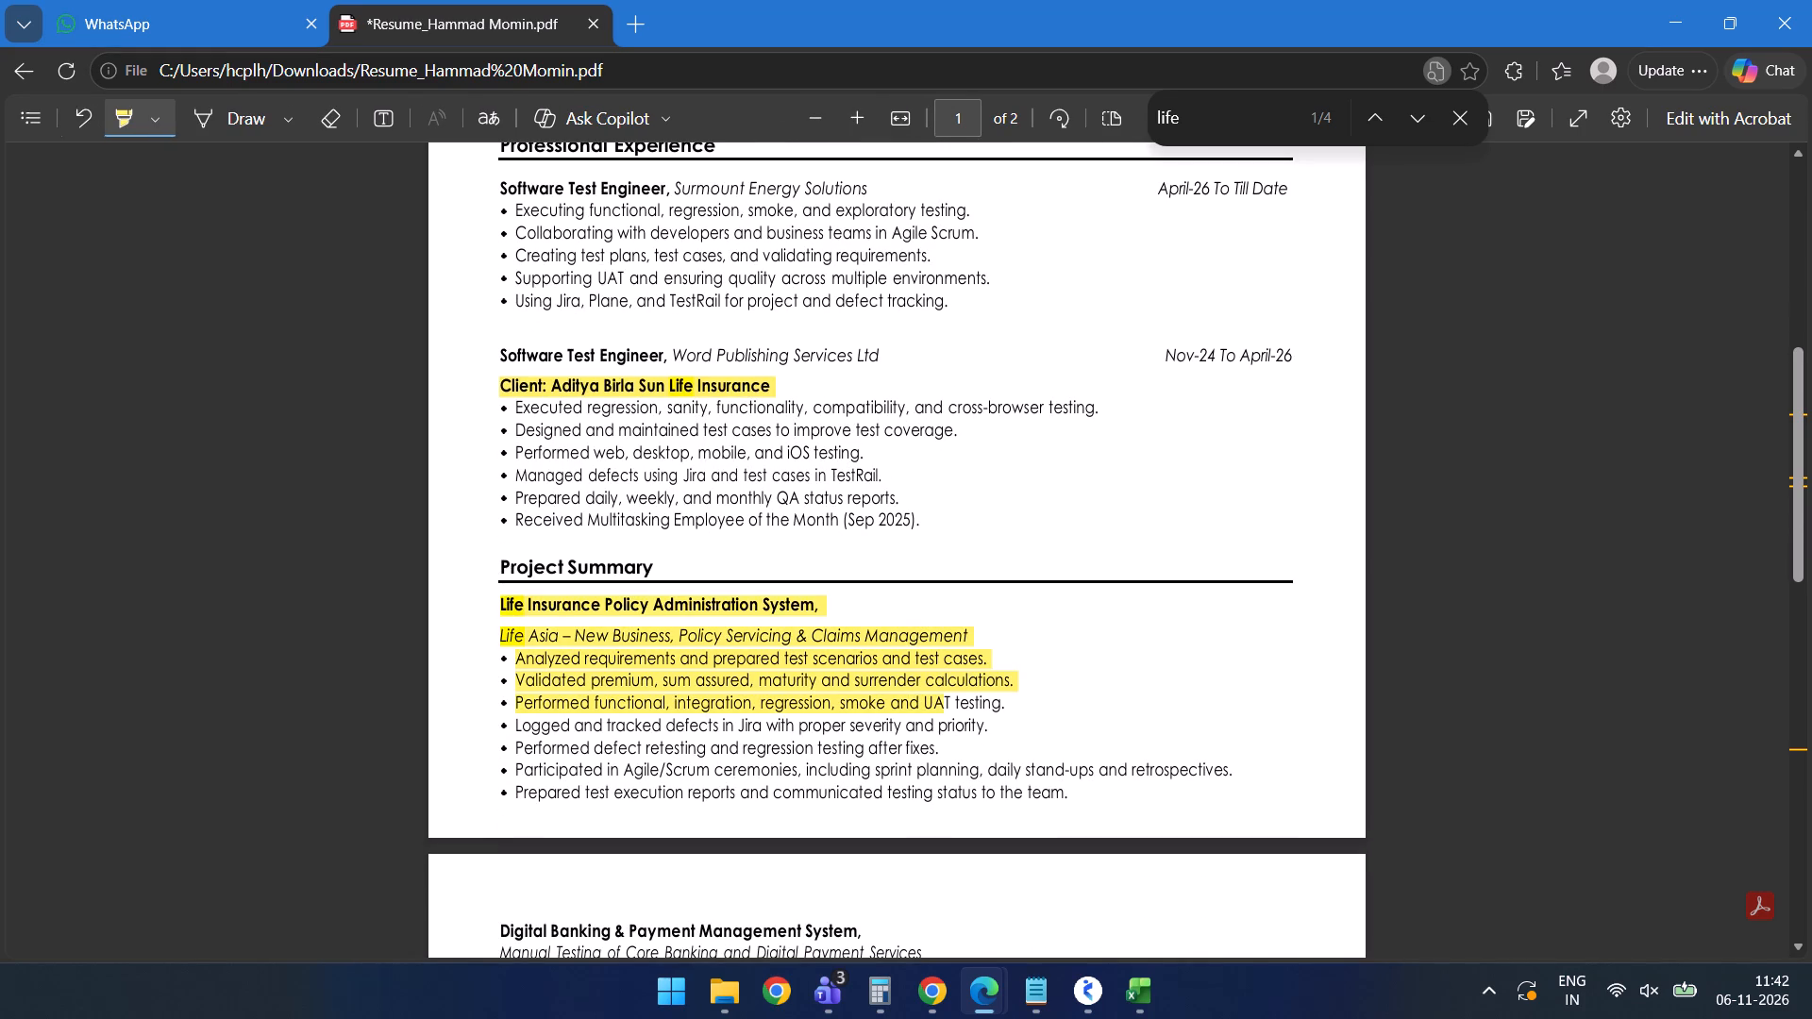
drag(935, 704, 1066, 792)
Look through the other projects, technical skills, education and certificates on page 2, and return to the résumé's beginning.
scroll(1071, 759, down, 3)
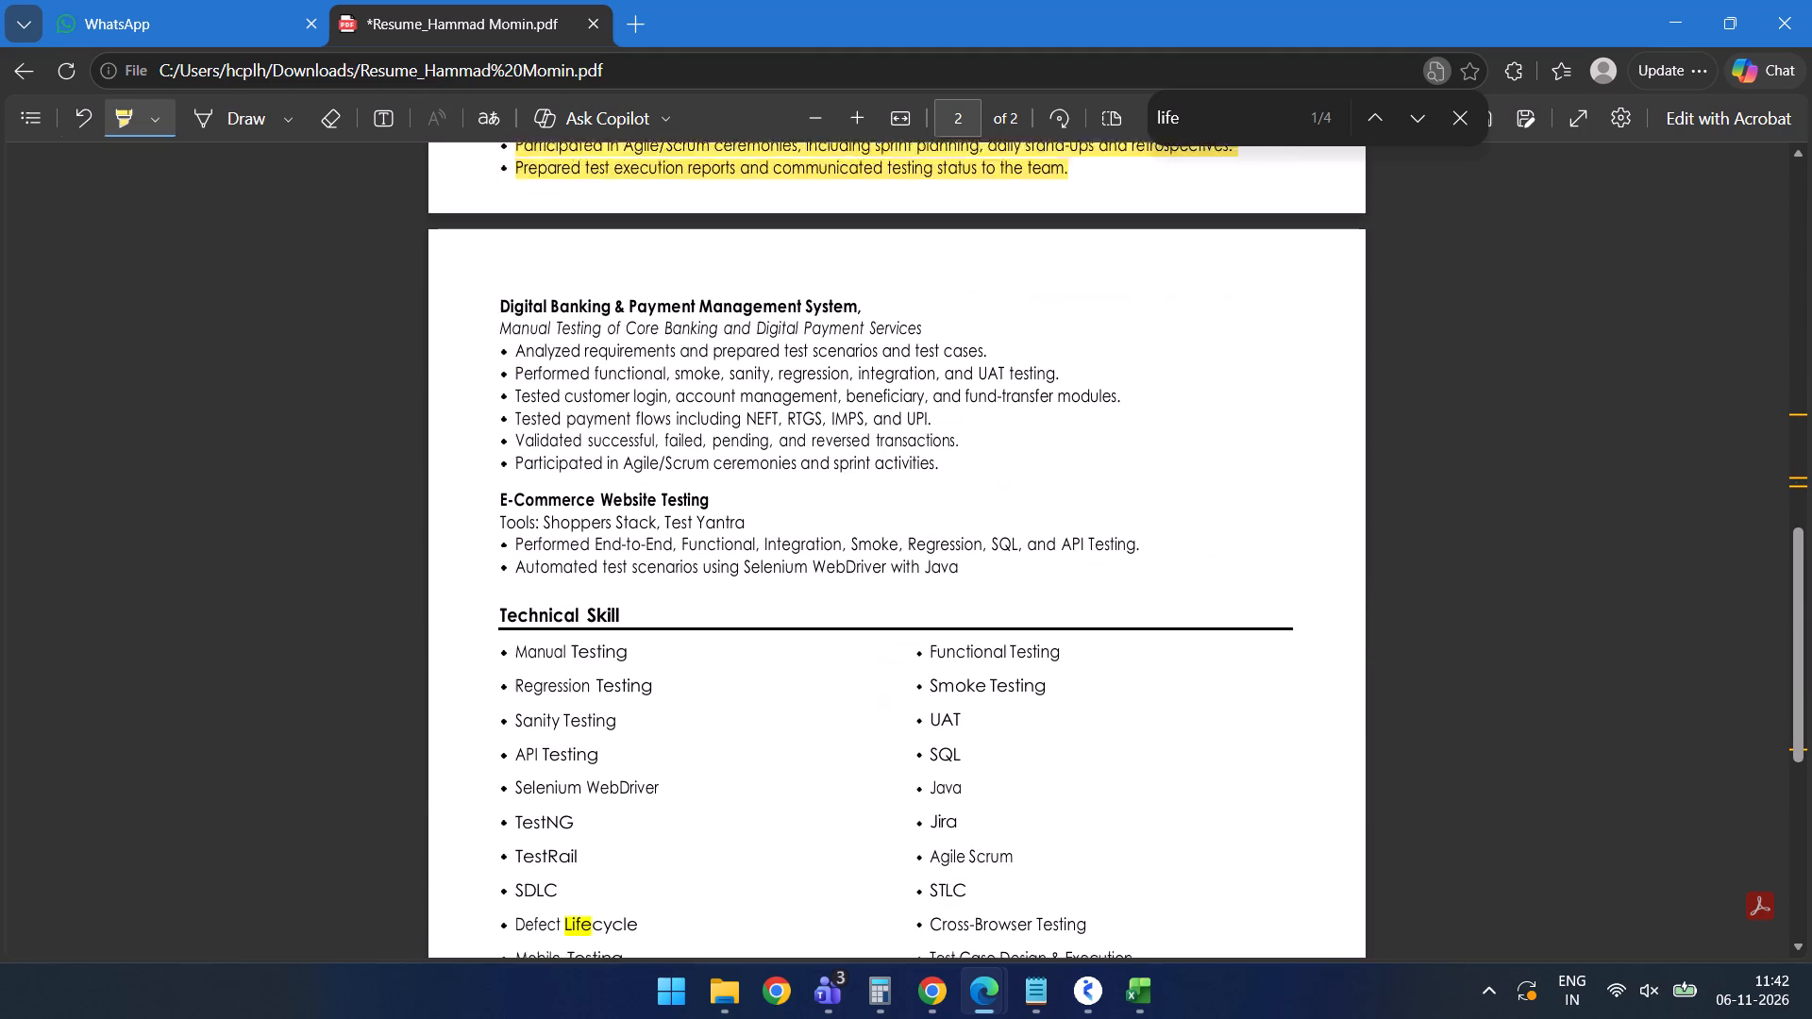
scroll(1071, 759, down, 1)
scroll(687, 799, down, 2)
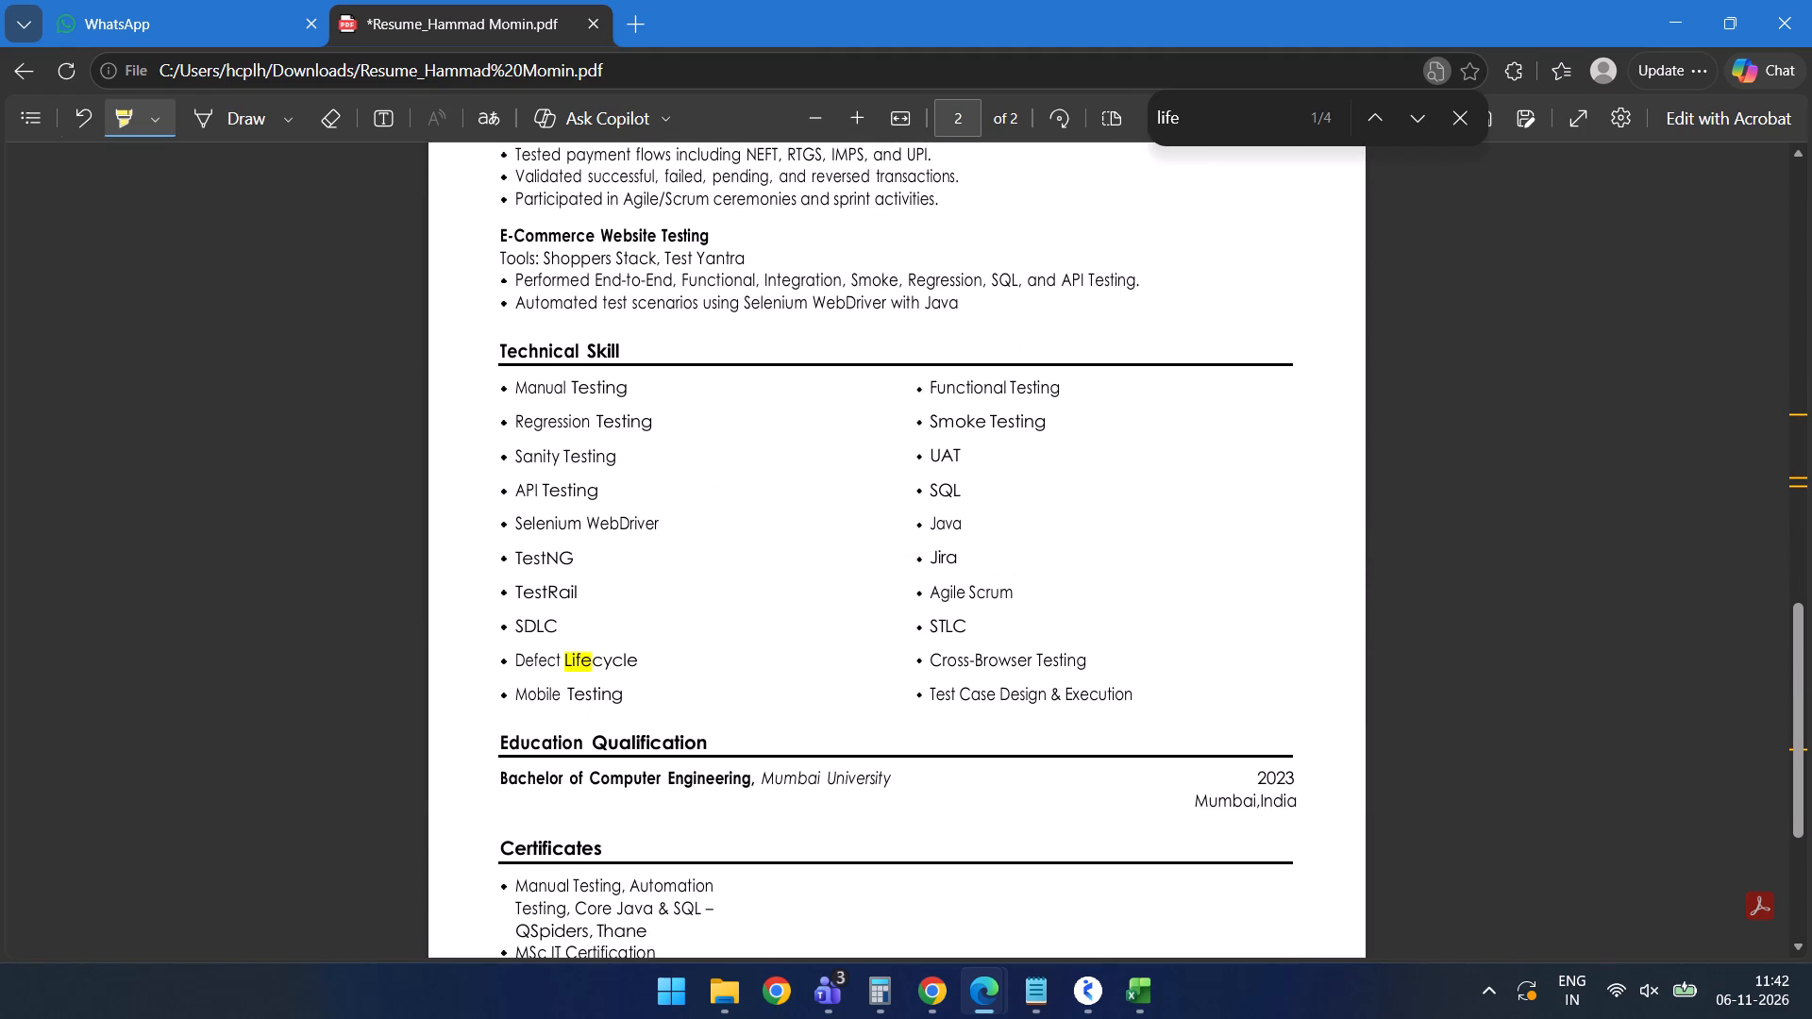
scroll(850, 775, down, 3)
scroll(850, 775, up, 13)
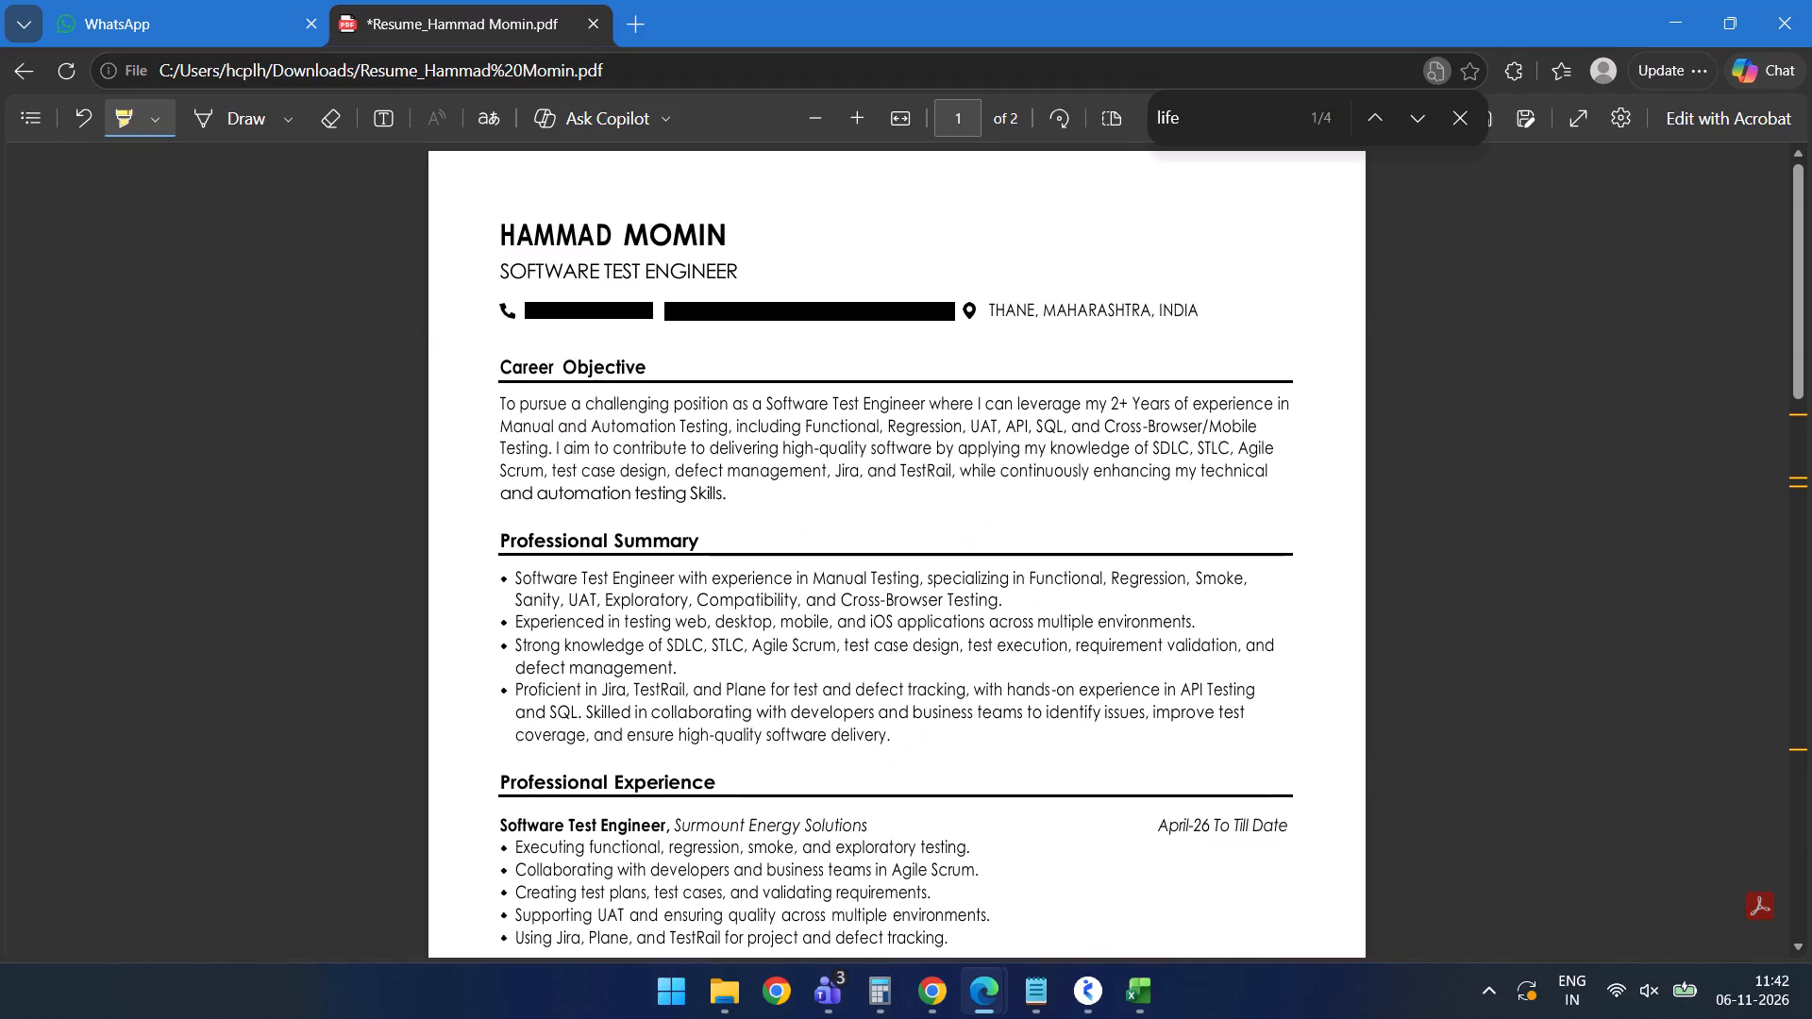
Search the résumé for "asia".
triple_click(1233, 111)
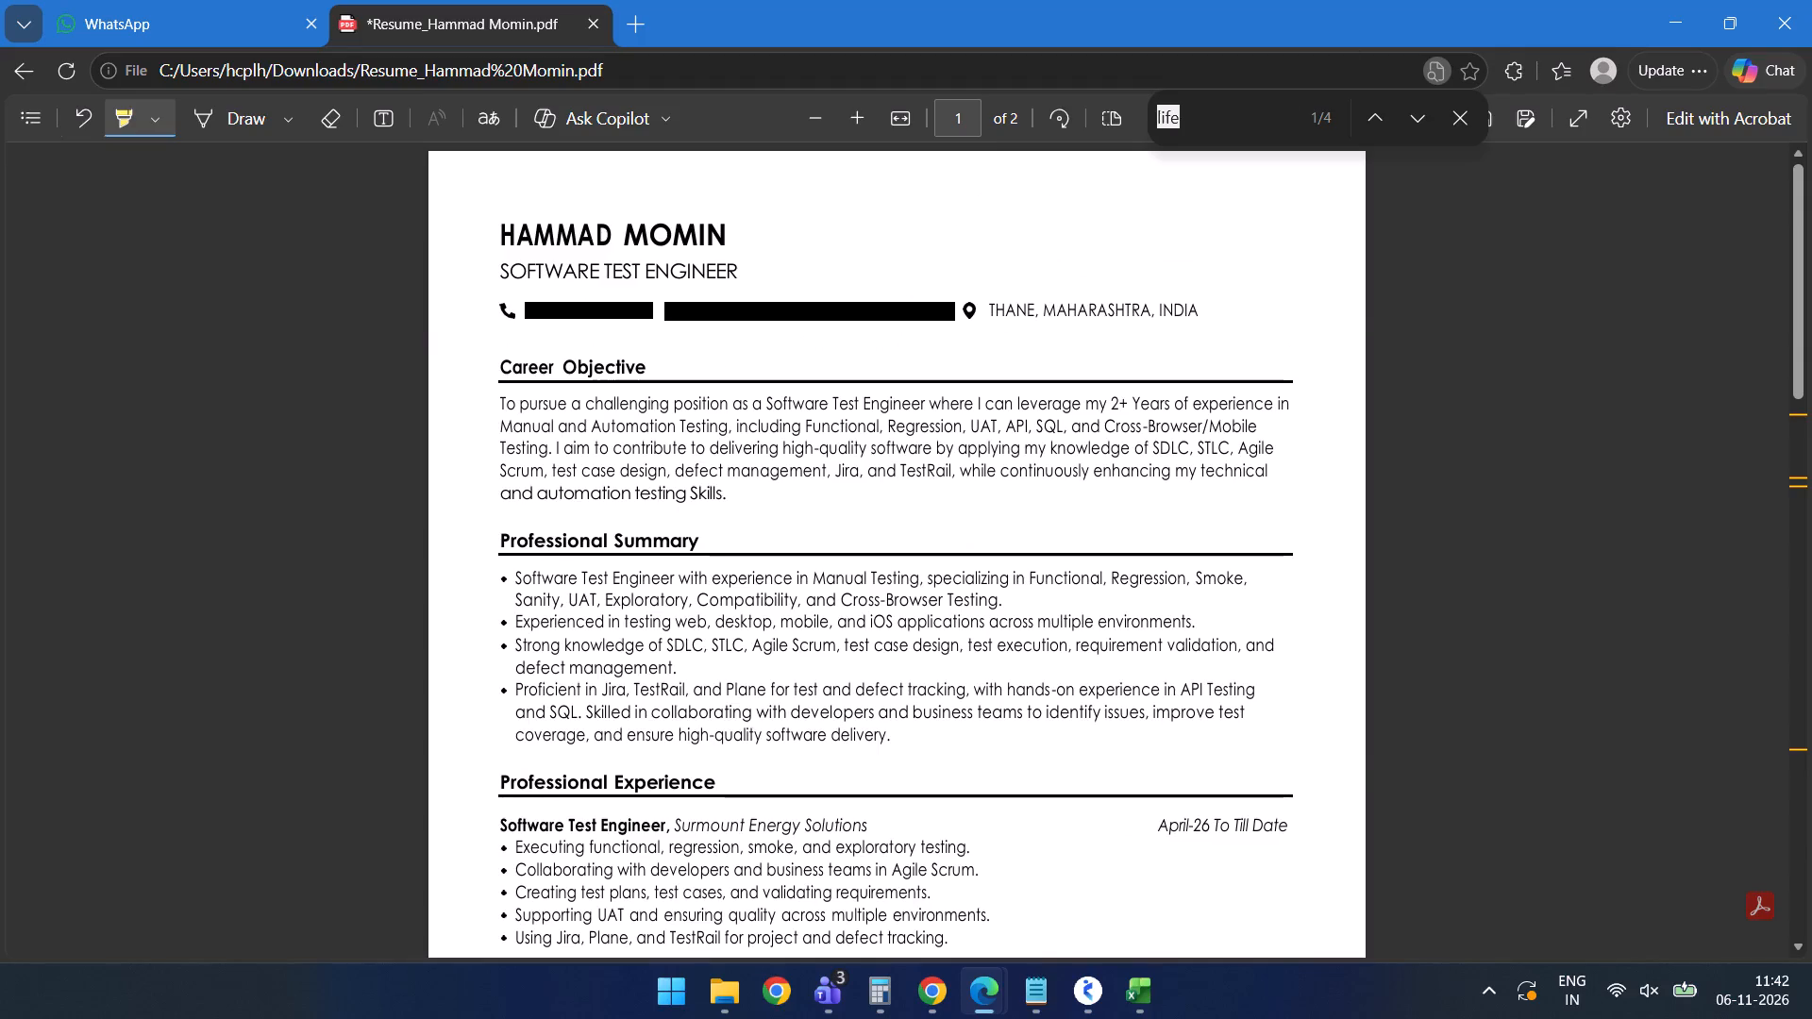
text(asia)
key(Return)
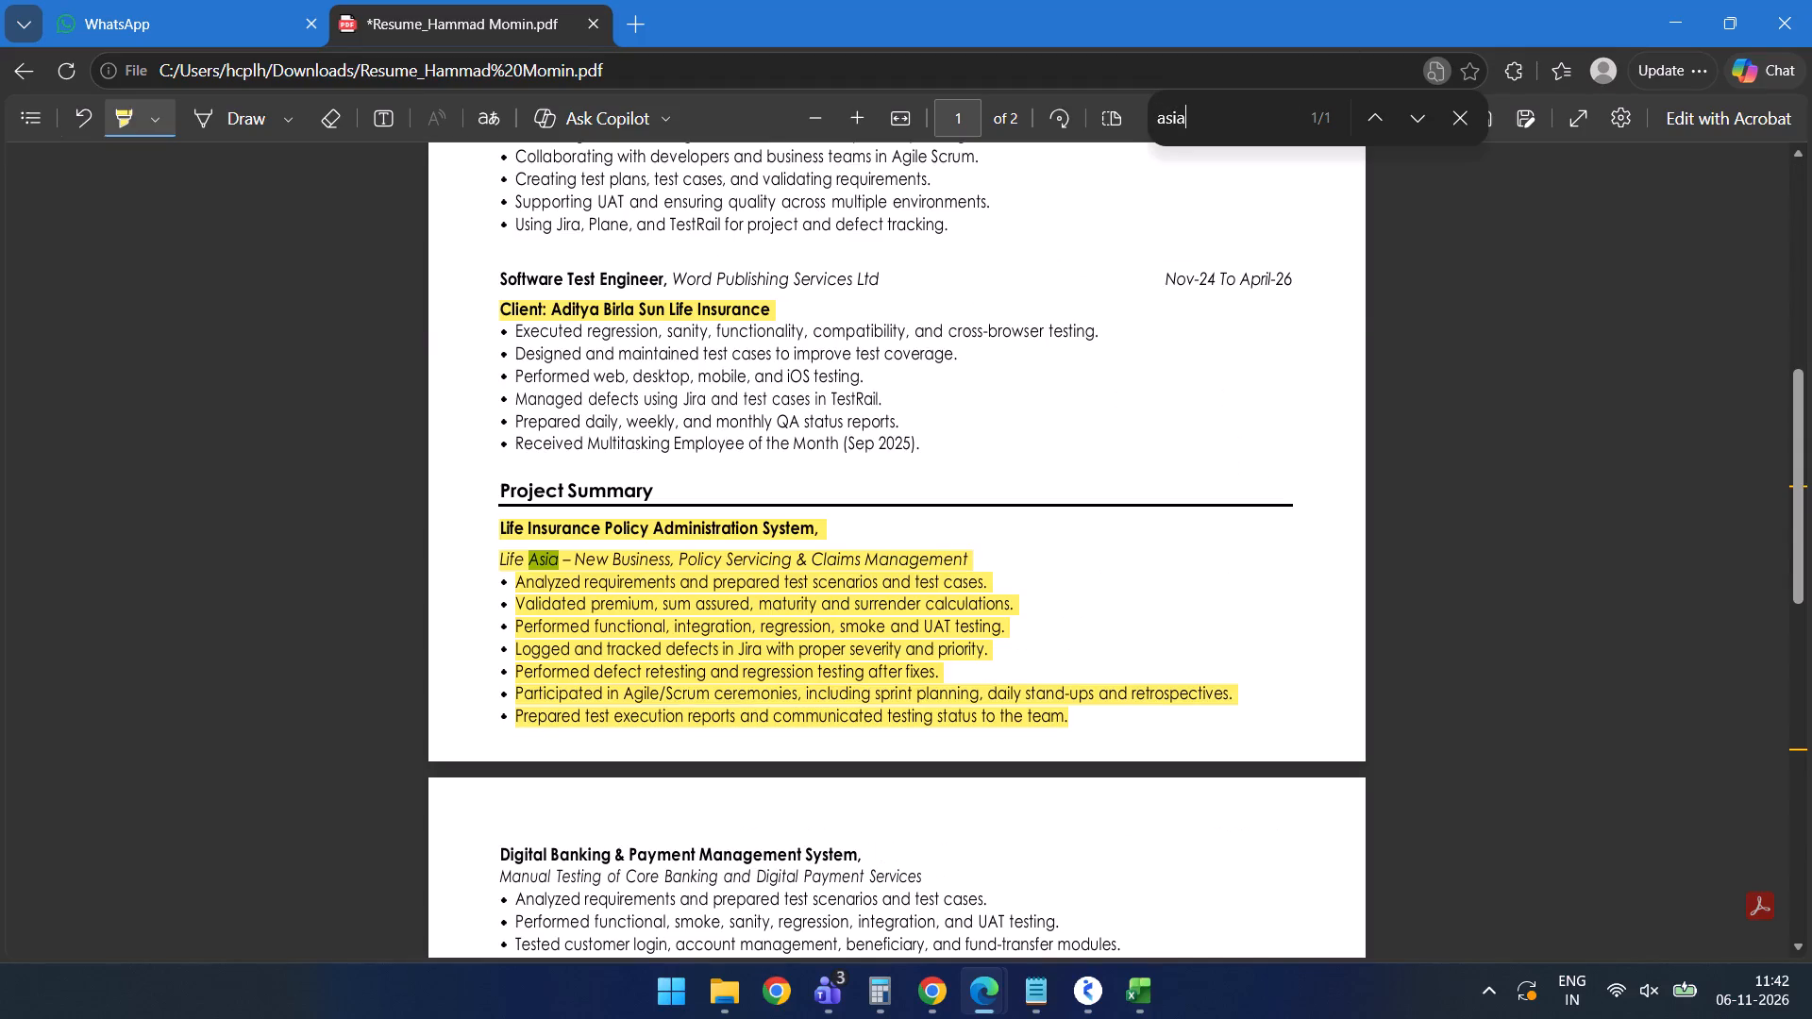
key(Return)
key(Return)
Replace the search term with "day" and search the résumé for it.
key(BackSpace)
key(BackSpace)
key(BackSpace)
key(BackSpace)
key(BackSpace)
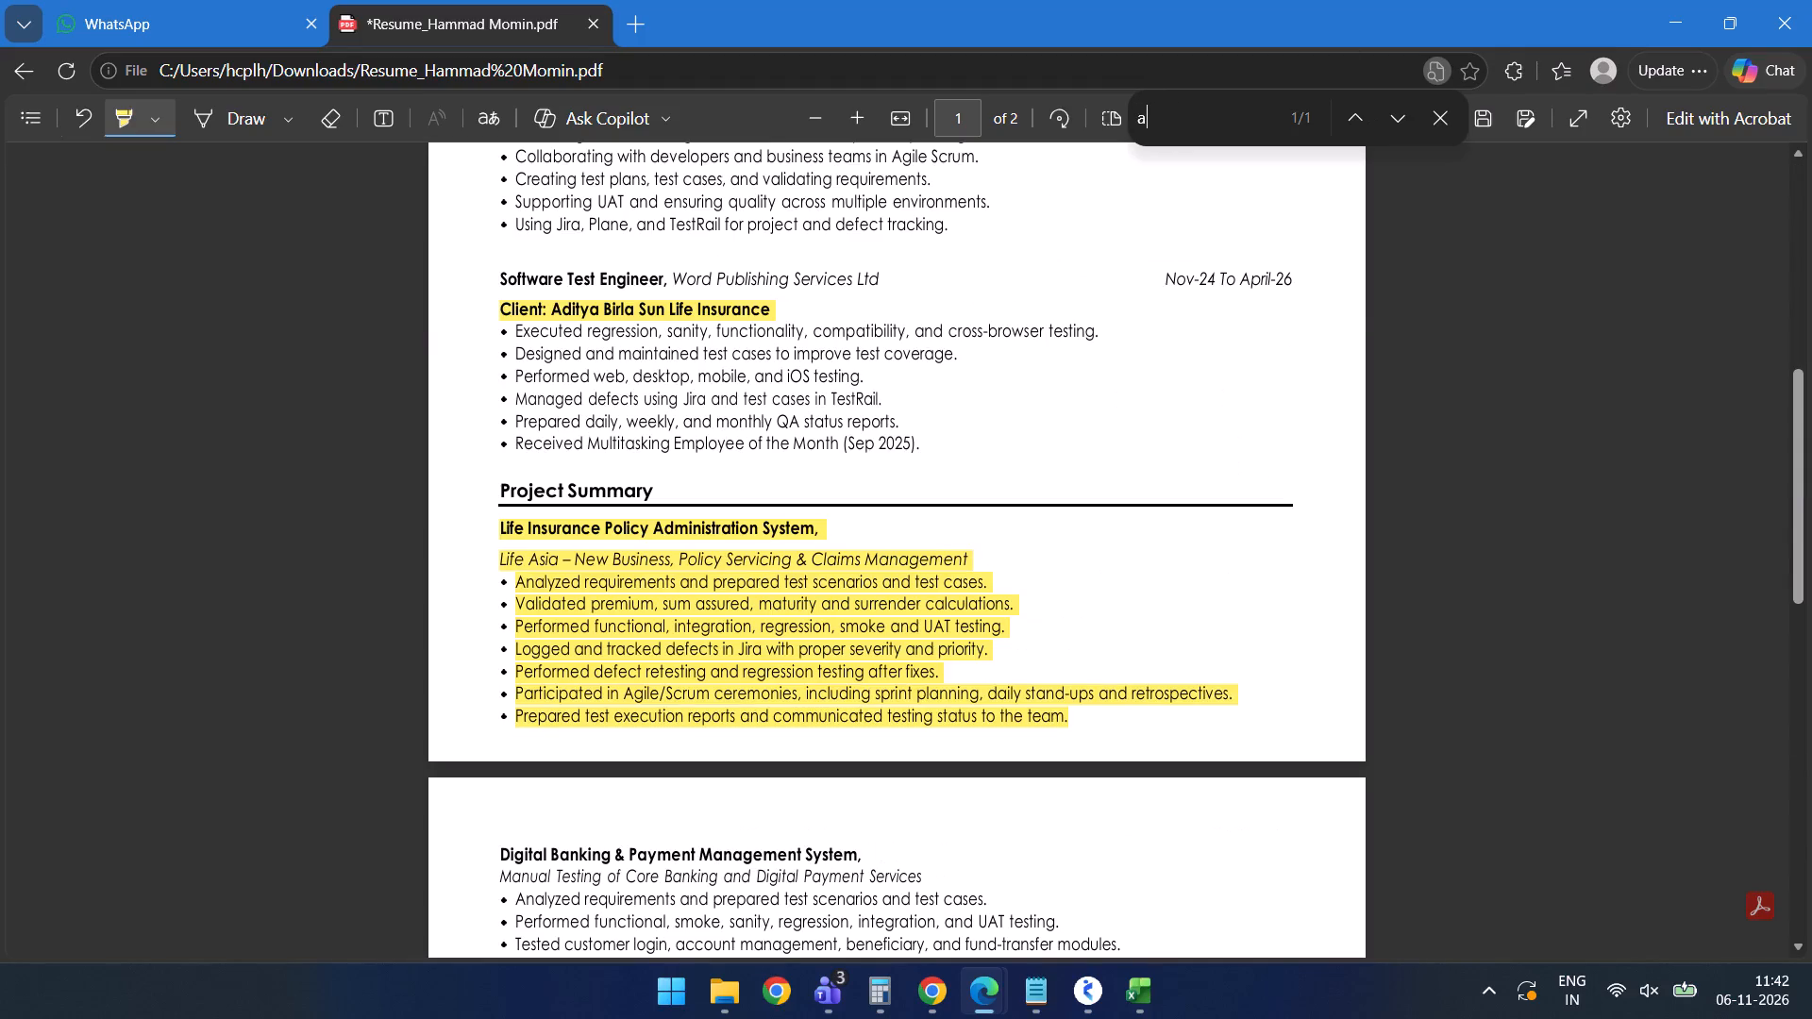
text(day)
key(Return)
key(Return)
Search the résumé for "ulip" and clear the search term.
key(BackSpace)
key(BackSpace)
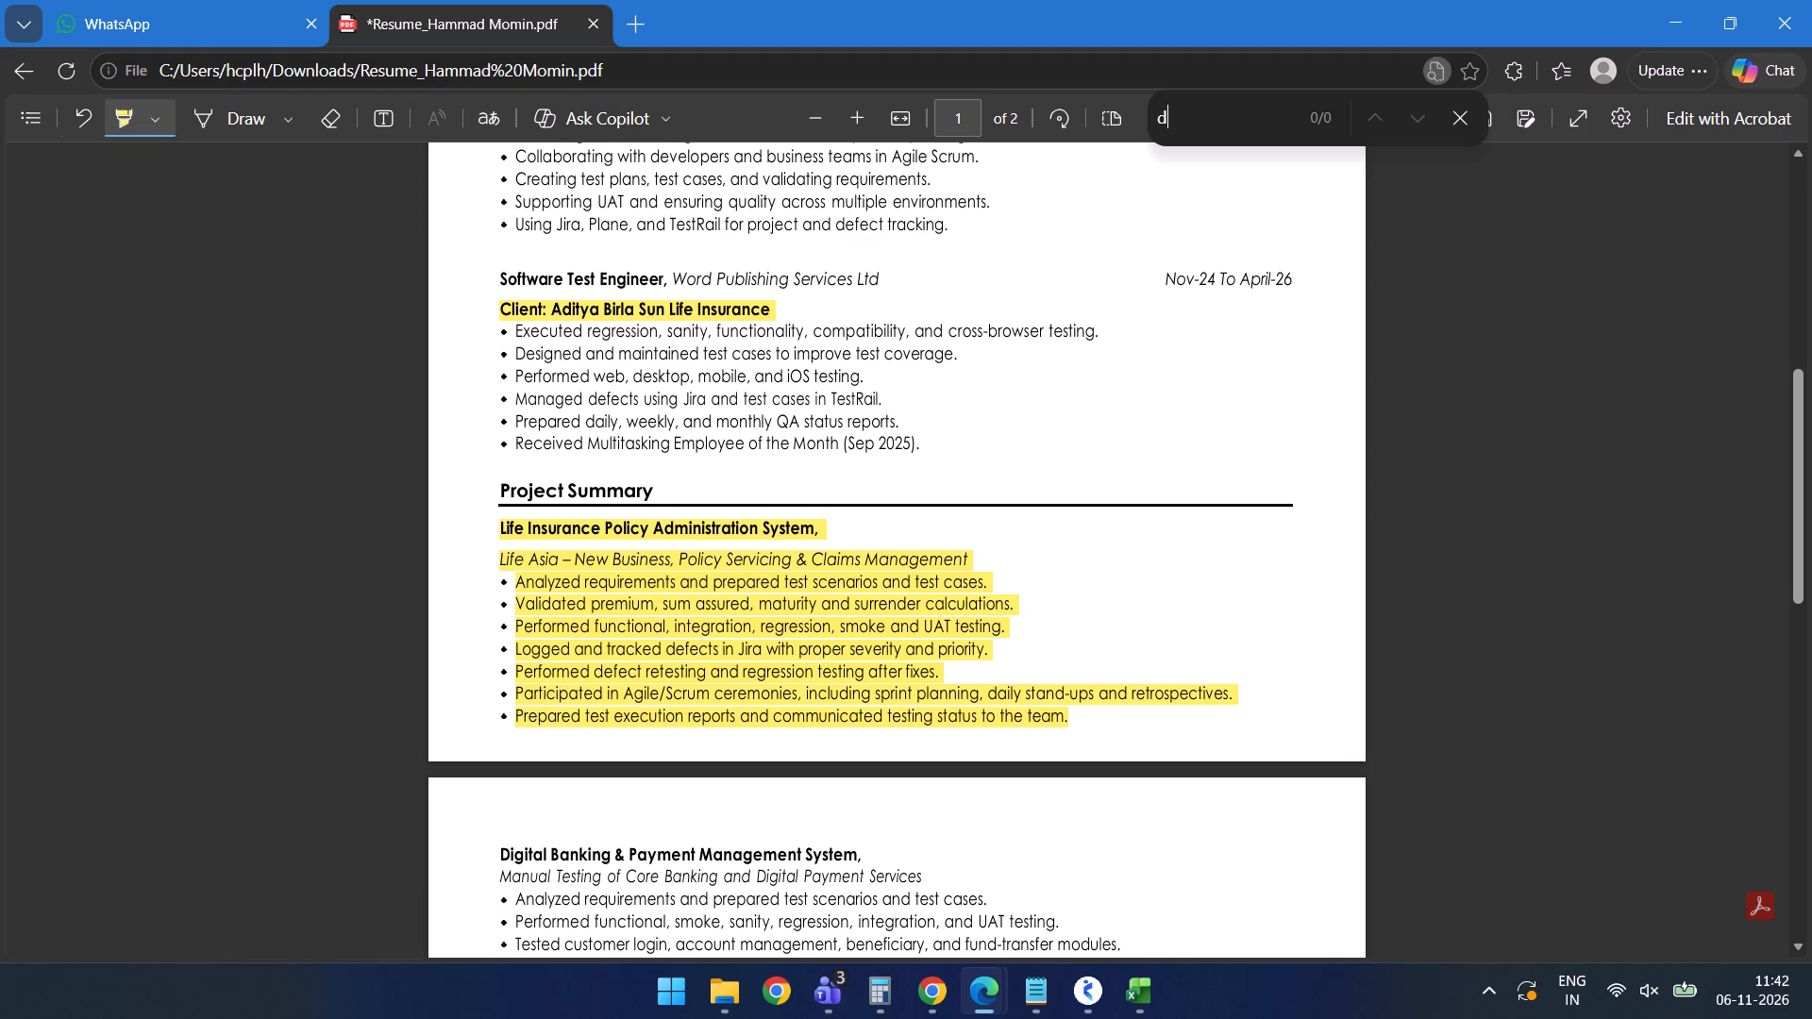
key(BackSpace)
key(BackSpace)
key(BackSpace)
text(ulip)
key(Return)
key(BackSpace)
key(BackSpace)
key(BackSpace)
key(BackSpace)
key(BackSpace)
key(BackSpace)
Close the search and review the résumé's projects, technical skills, education and work experience, returning to its beginning.
click(1460, 119)
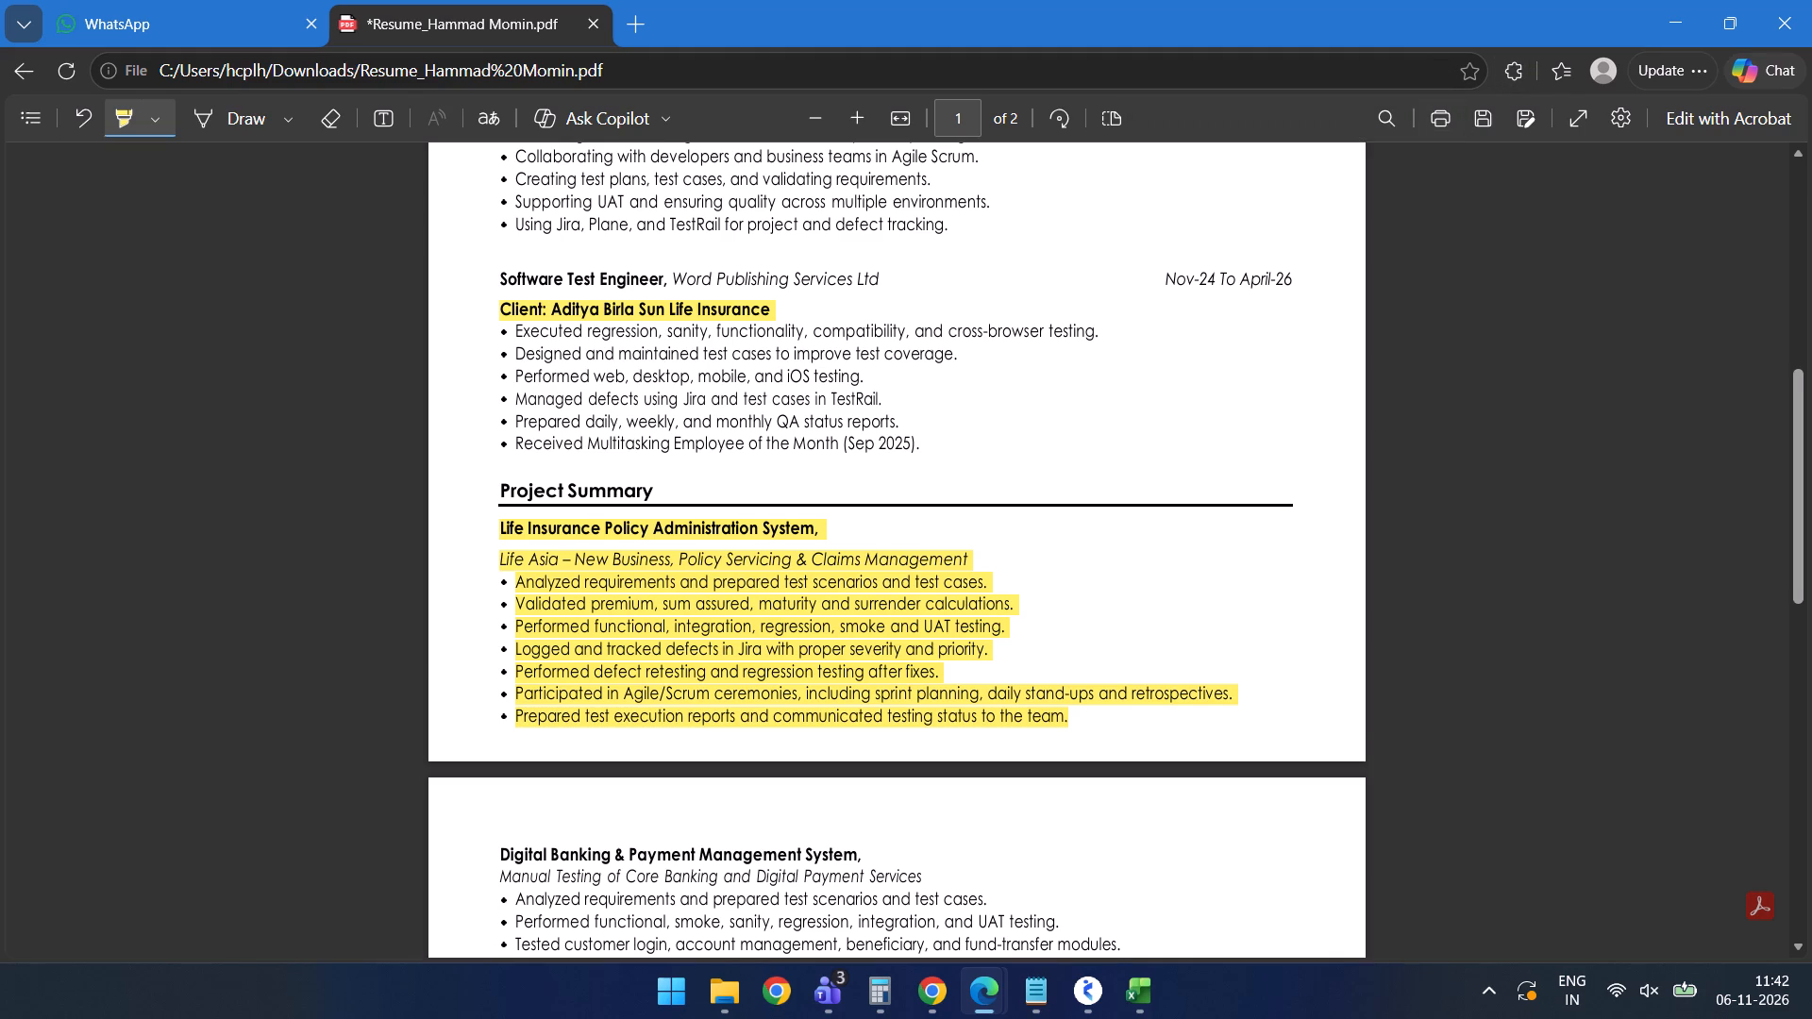
scroll(950, 424, down, 4)
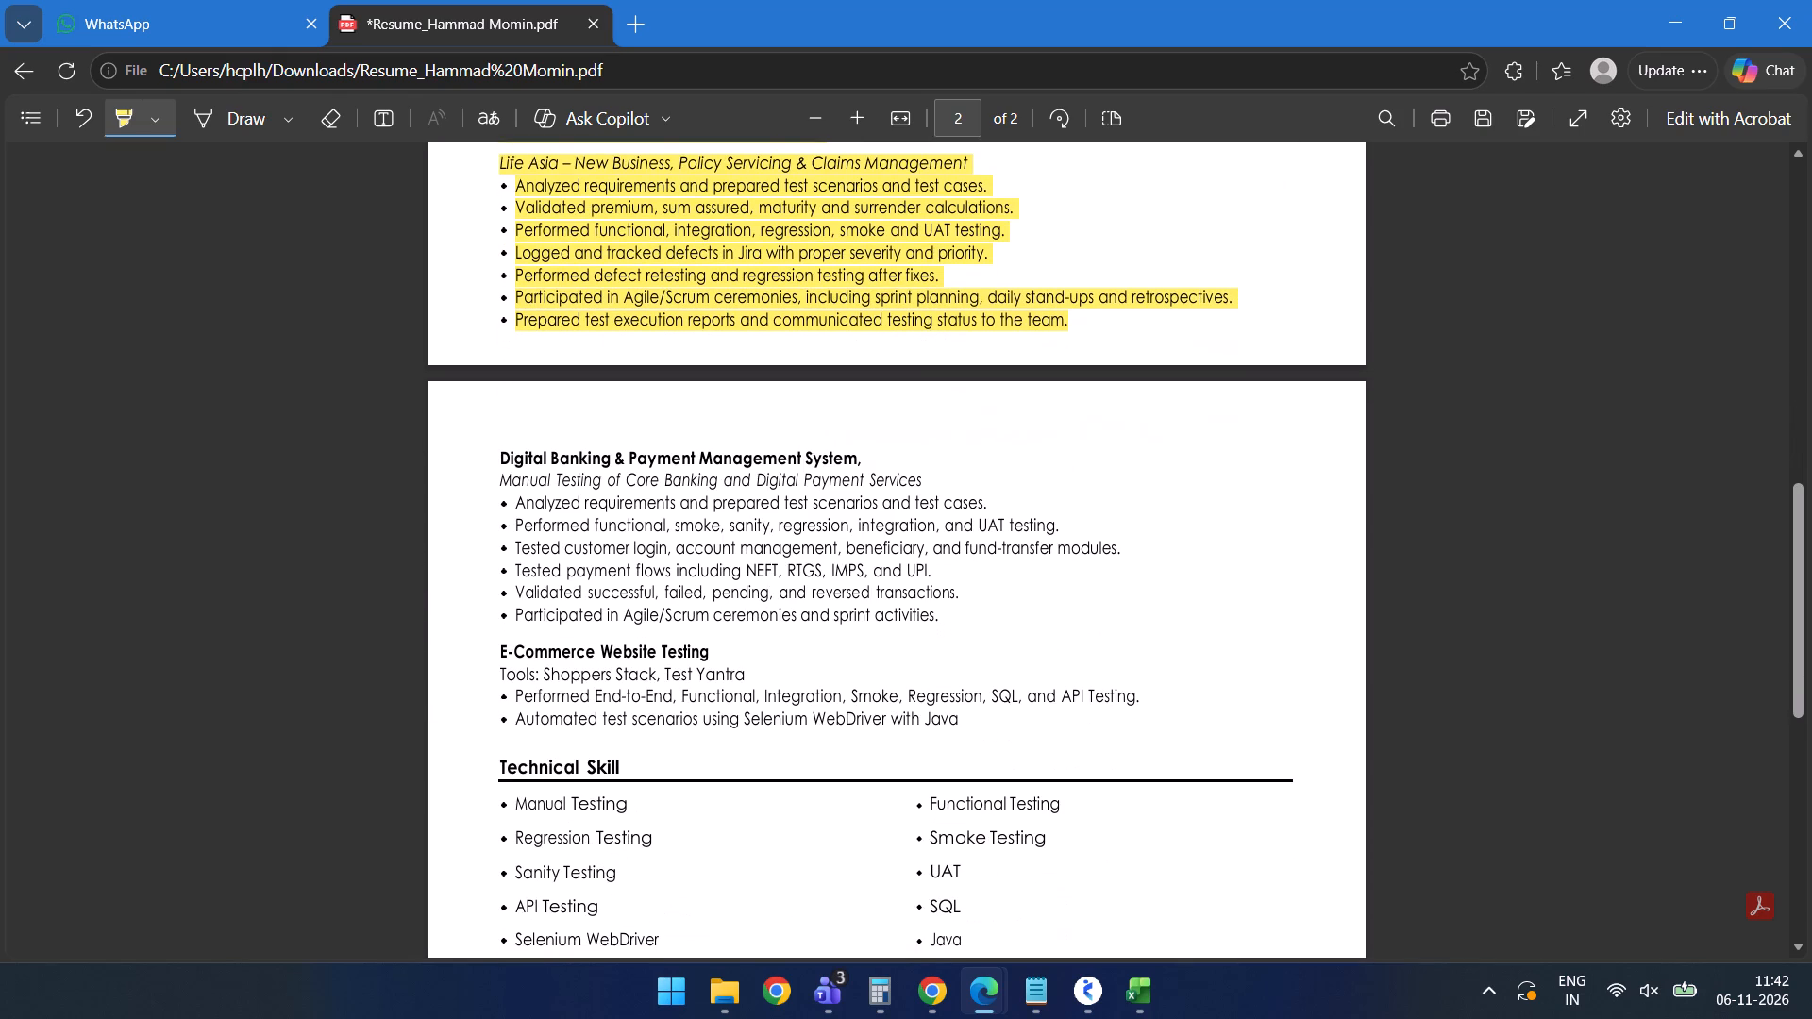
scroll(950, 424, down, 3)
scroll(950, 424, up, 2)
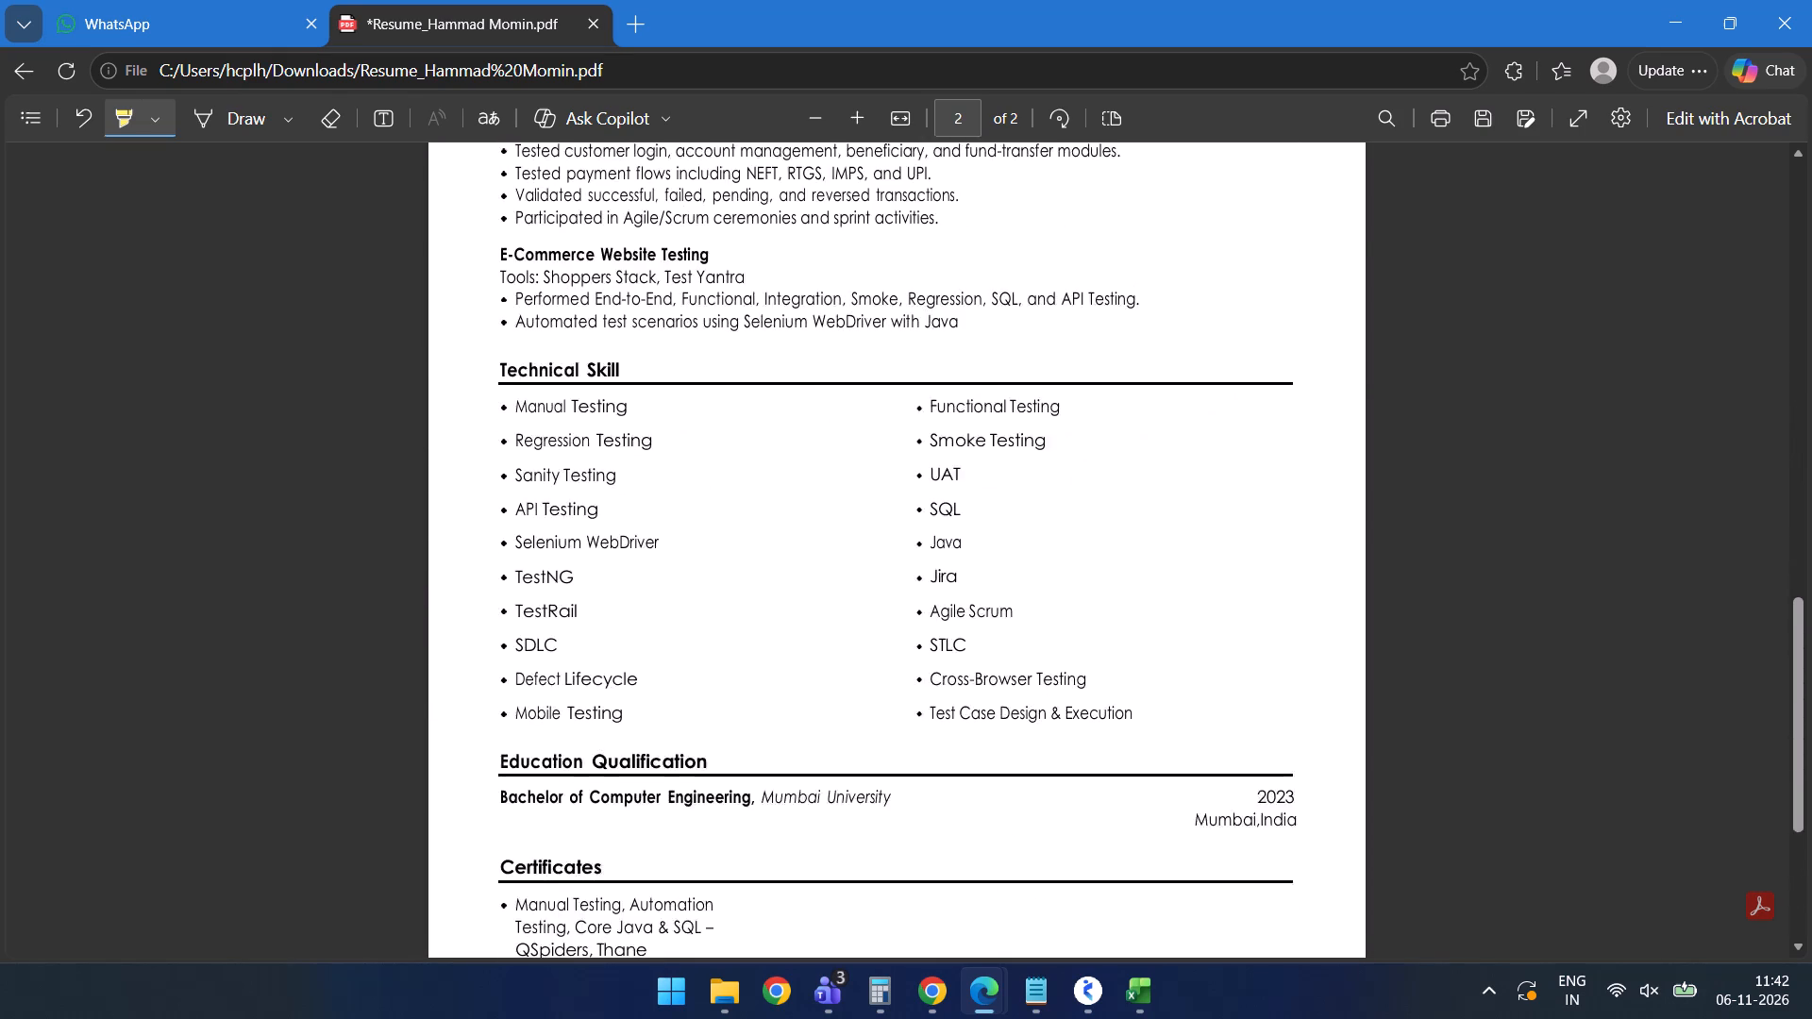
scroll(950, 424, up, 5)
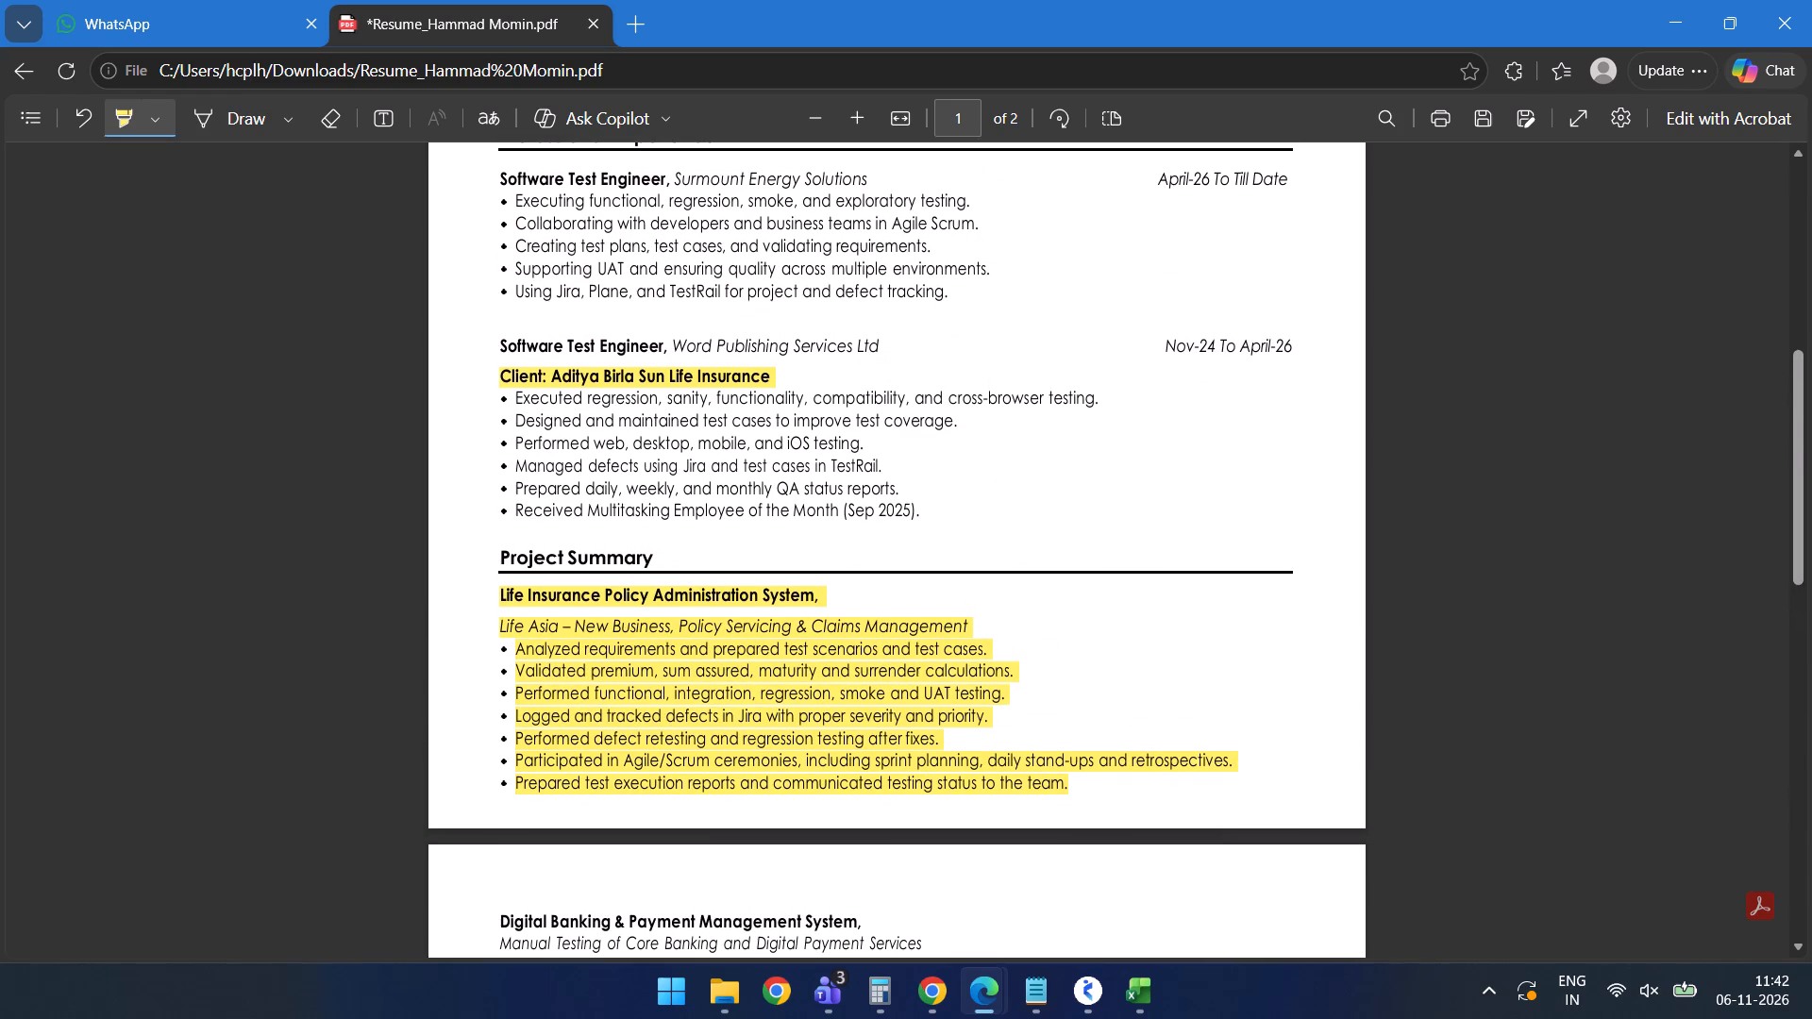
scroll(682, 449, up, 3)
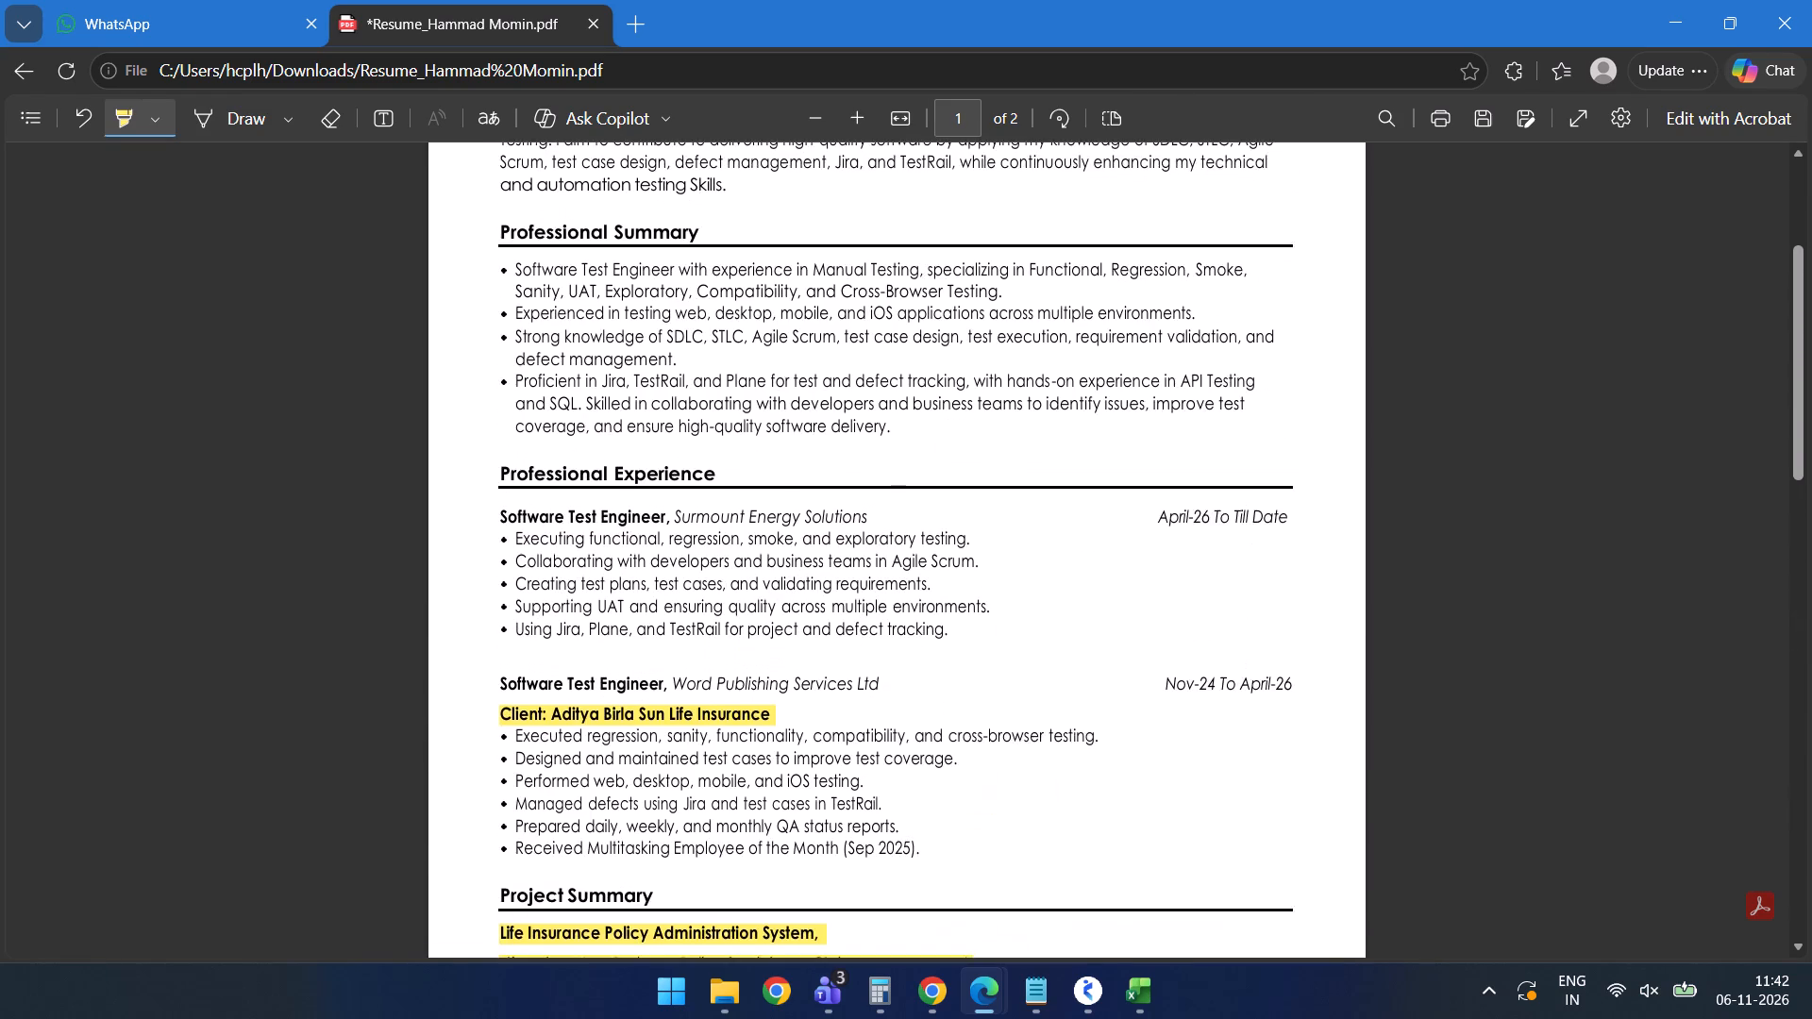
scroll(682, 449, up, 1)
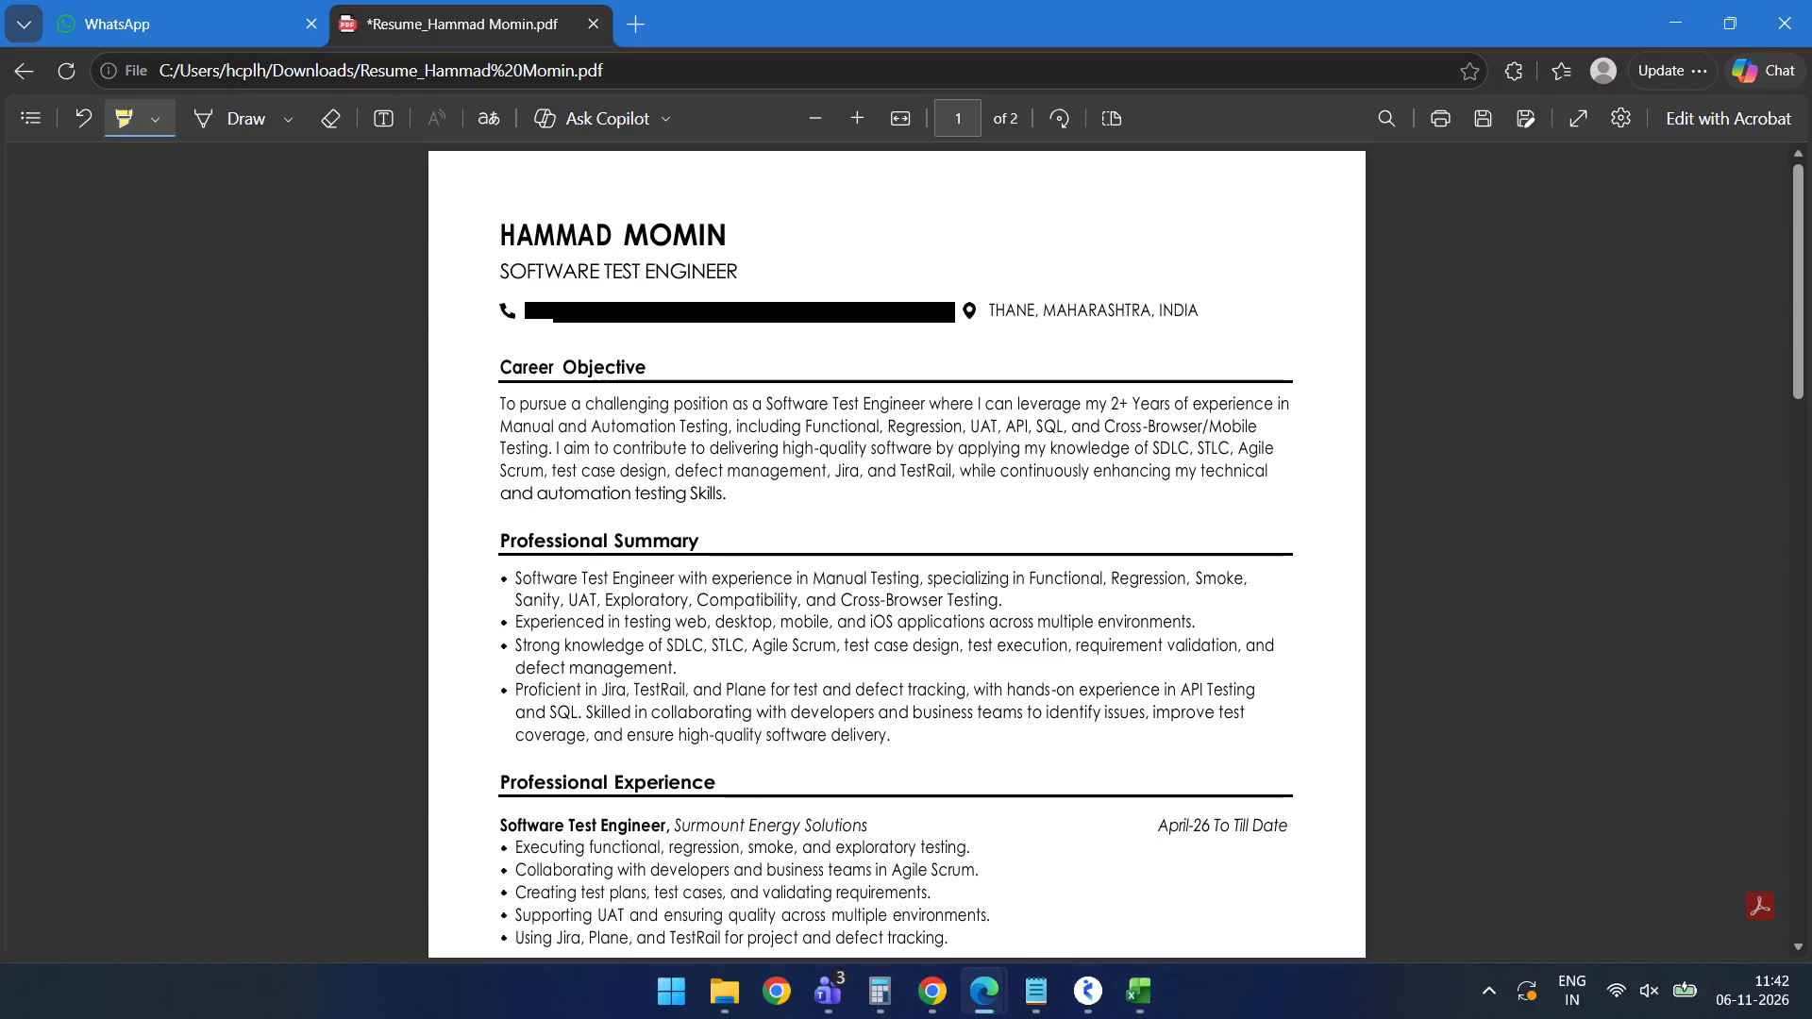
Save the highlighted résumé PDF.
key(ctrl+s)
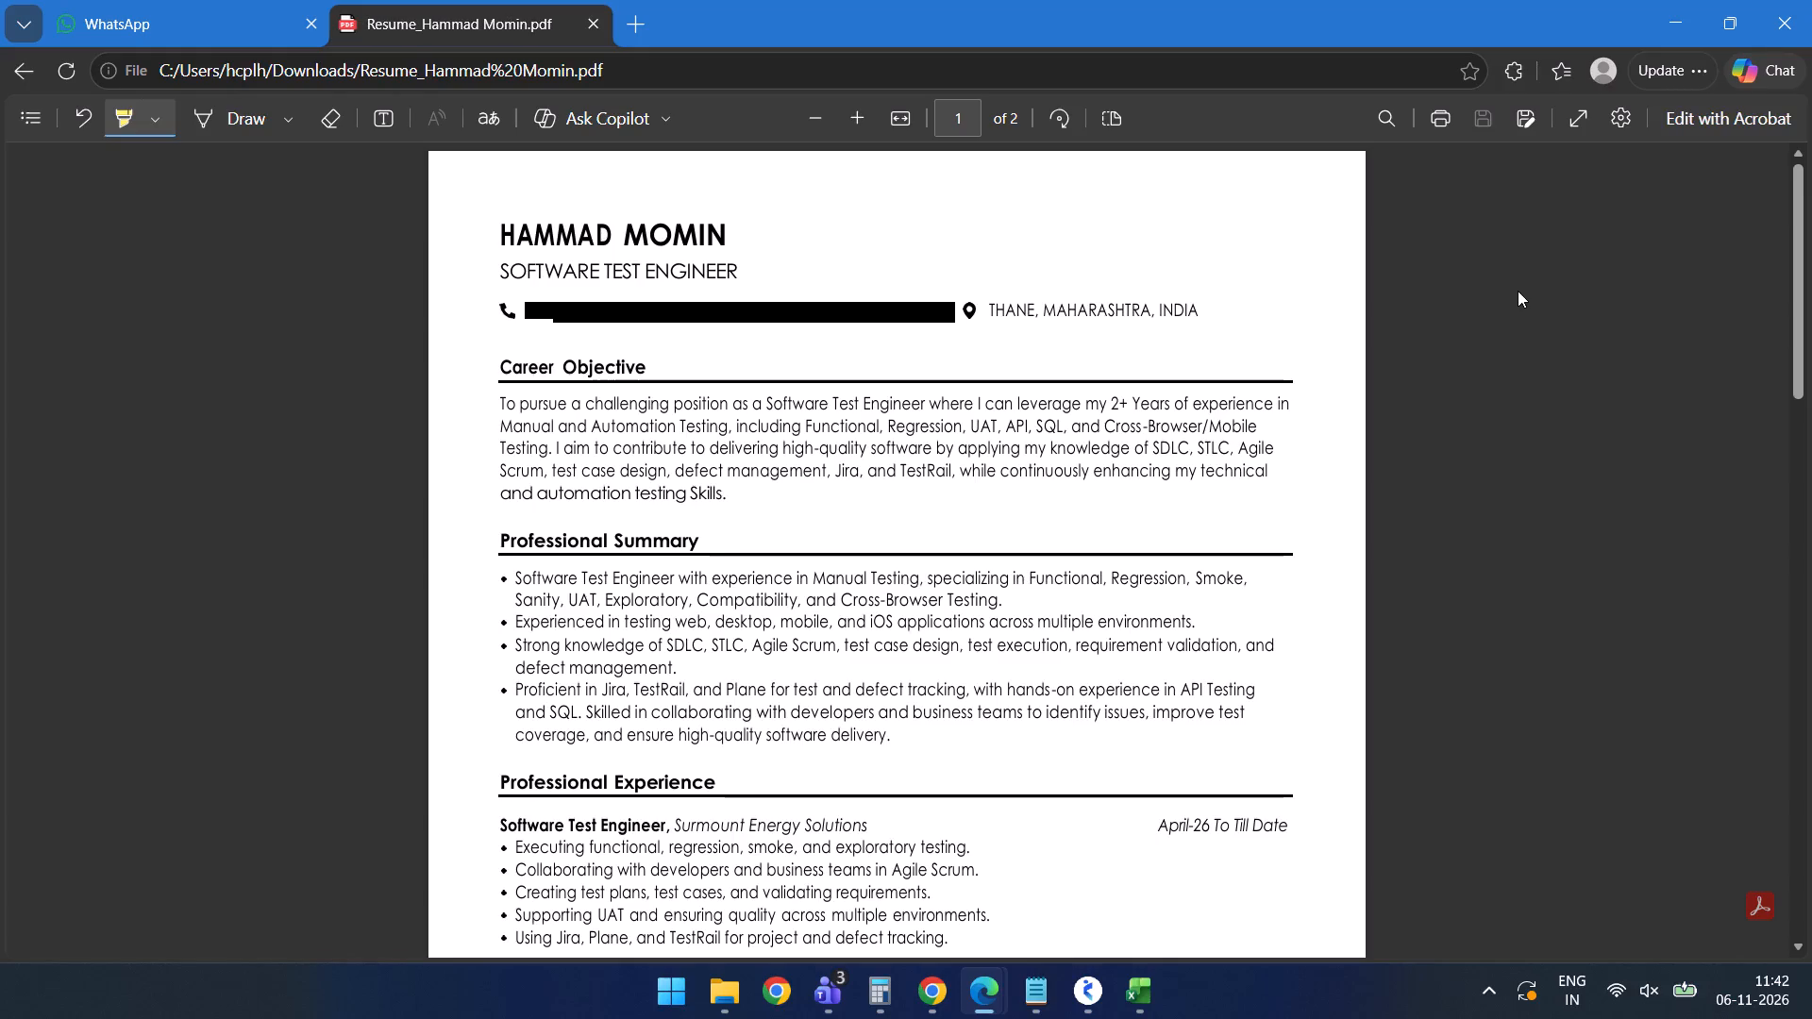
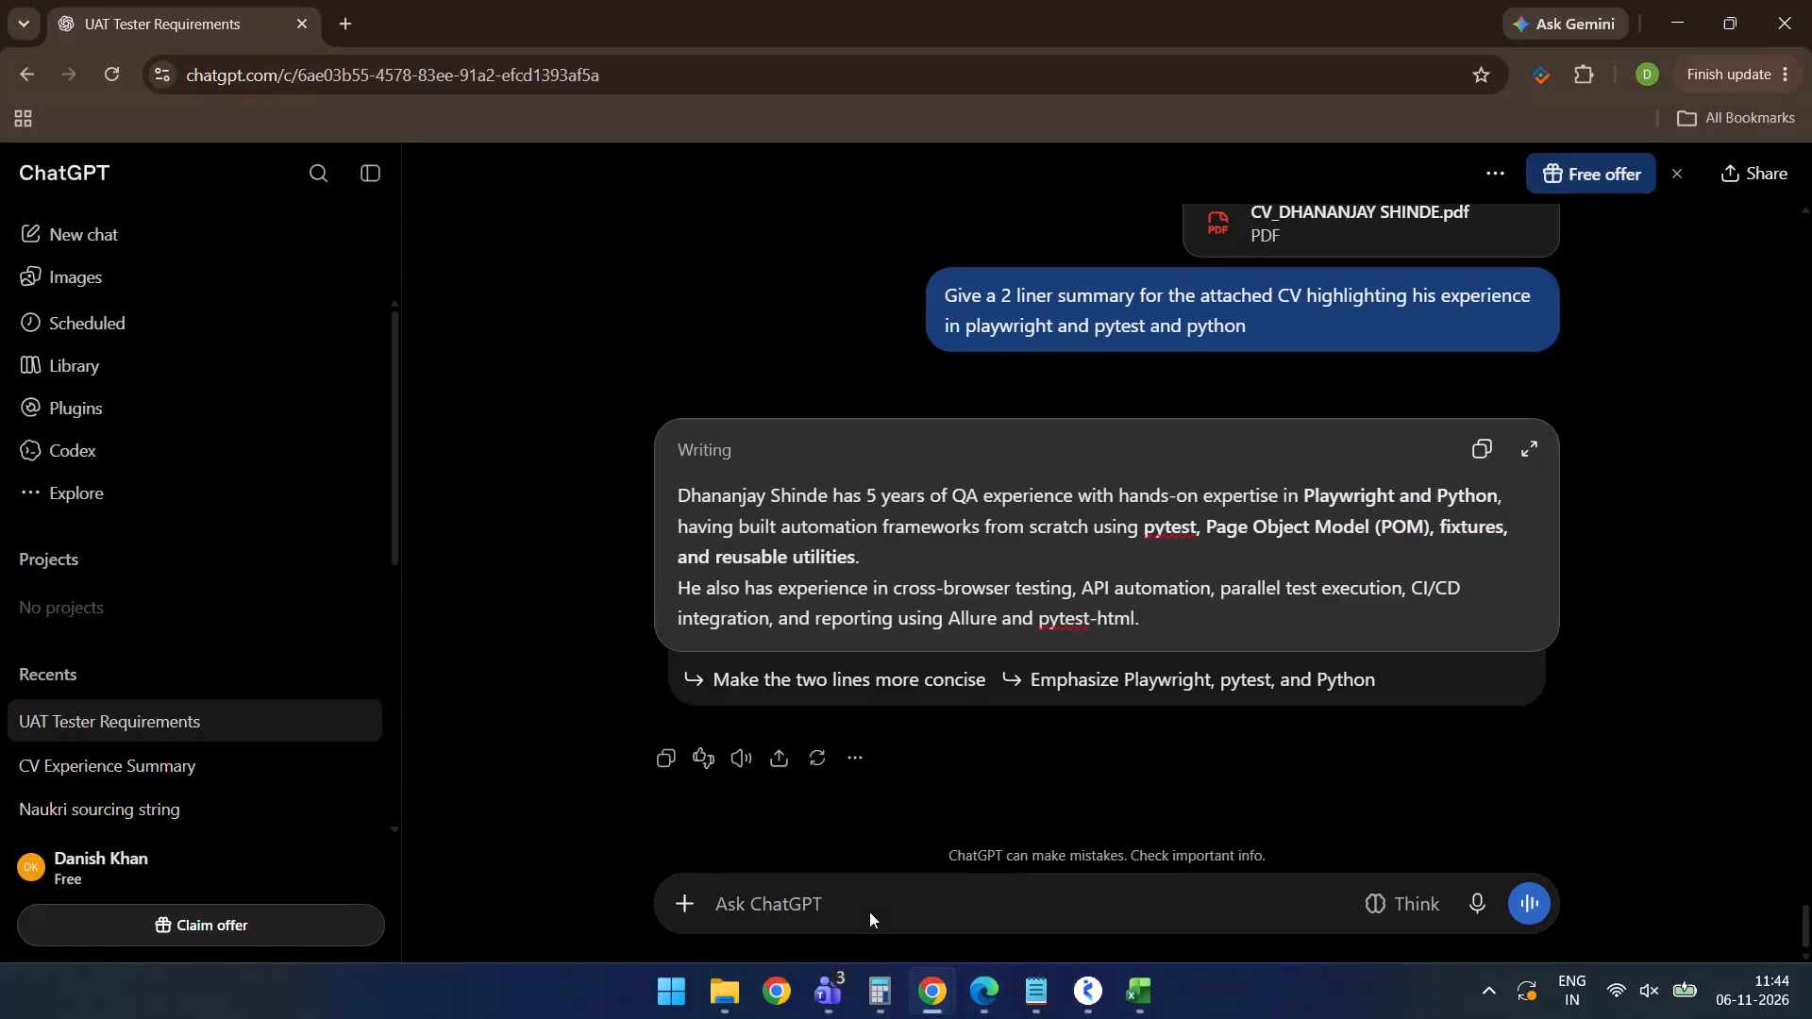
Enter the beginning of a salary web search, "3 lpa to", in a new Incognito window.
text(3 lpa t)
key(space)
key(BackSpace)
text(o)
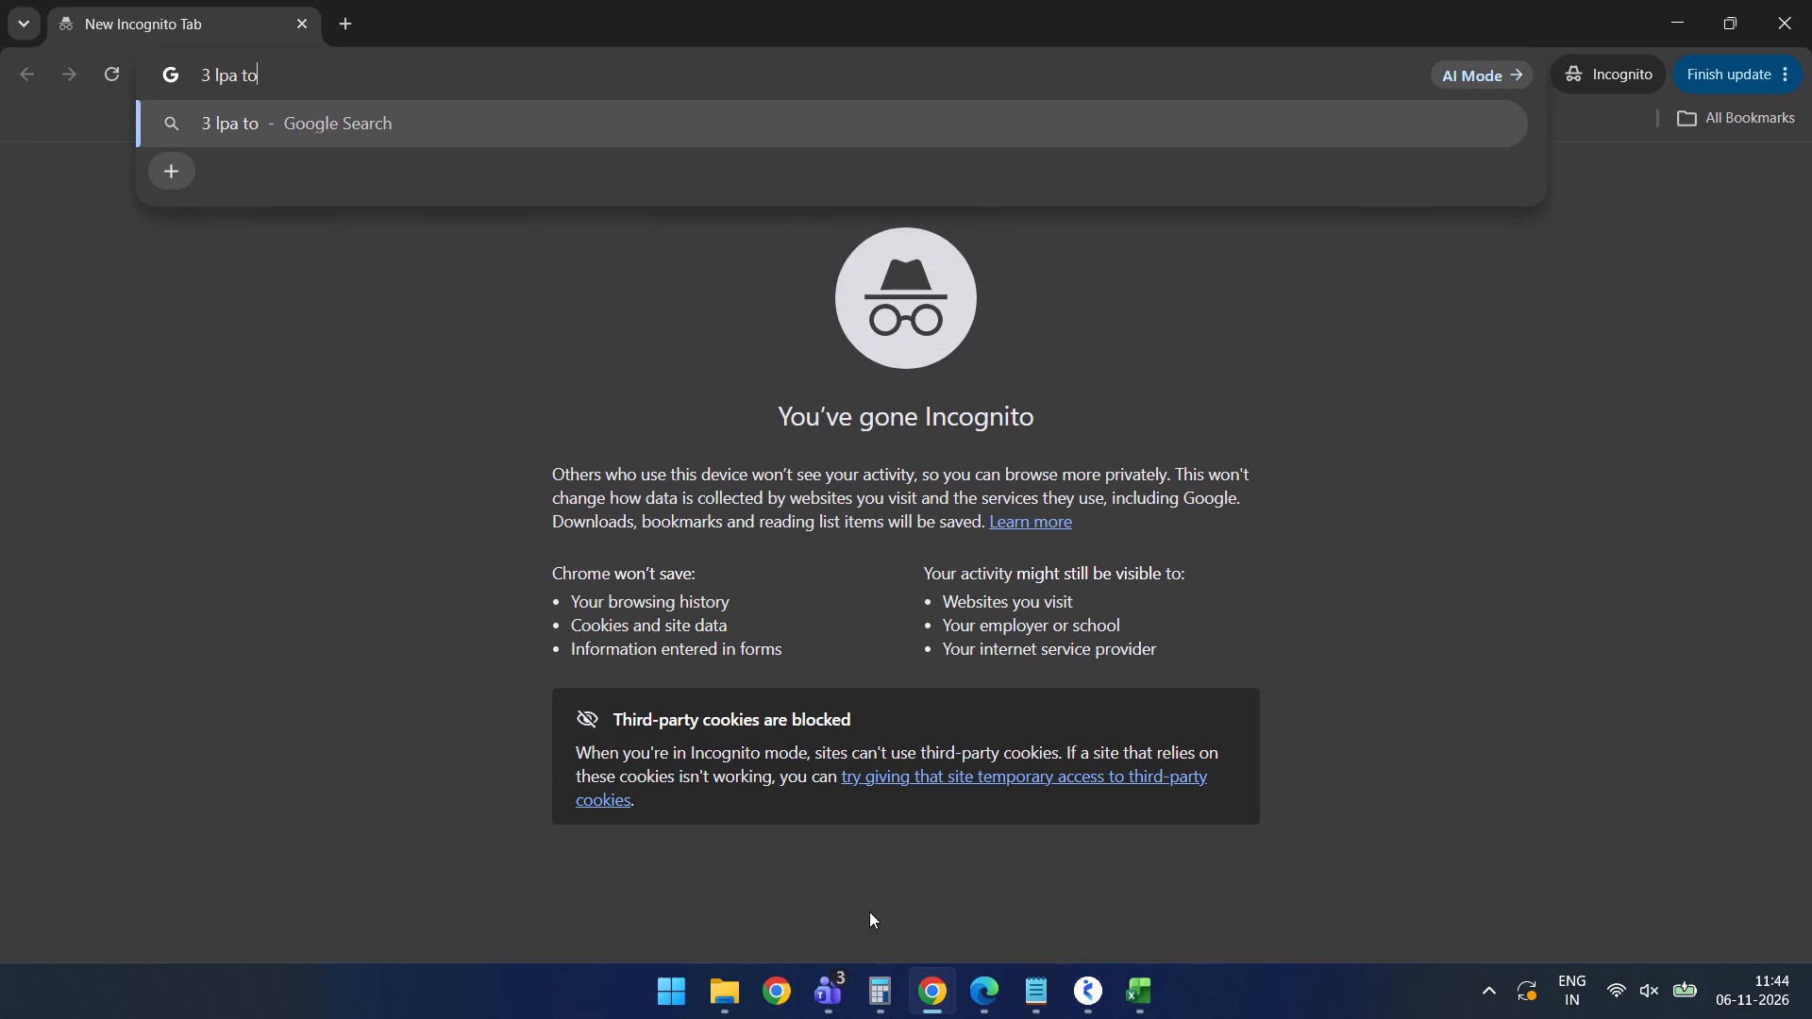
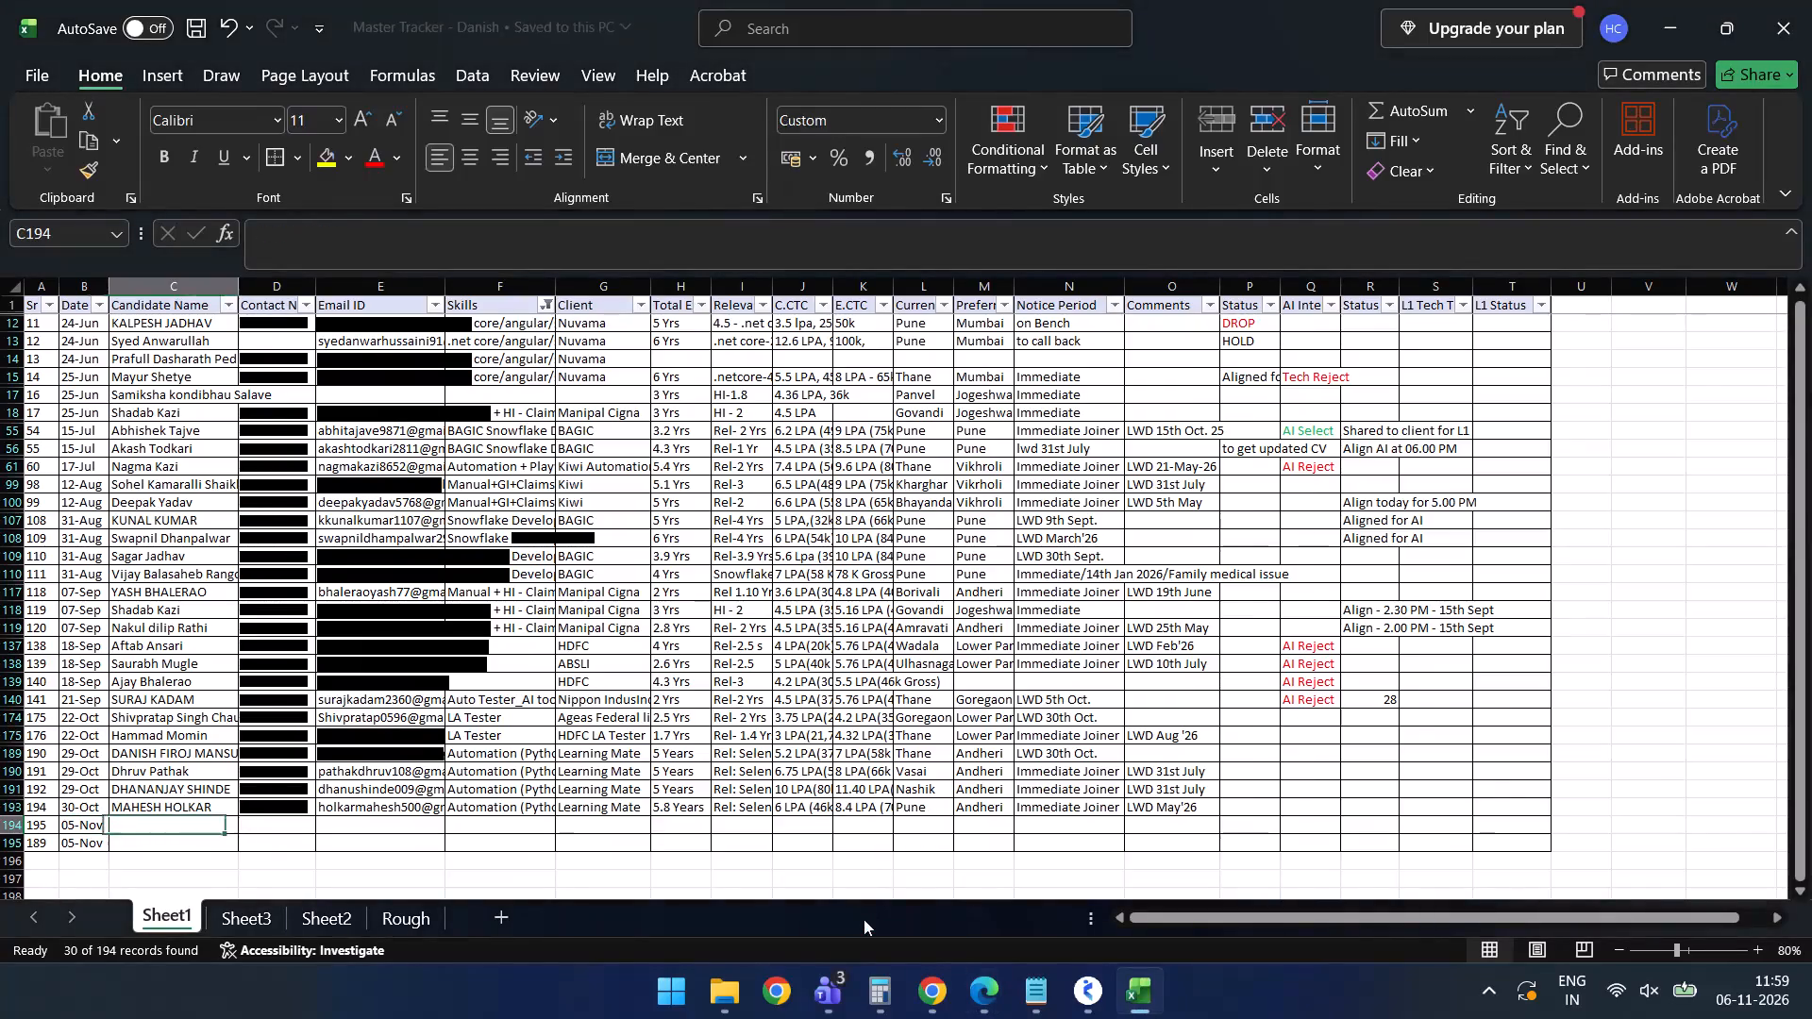
Switch to the Naukri Resdex candidate search page in Chrome and reload it.
key(alt+Tab)
key(alt+Tab)
key(alt+Tab)
key(alt+Tab)
key(alt+Tab)
key(alt+Tab)
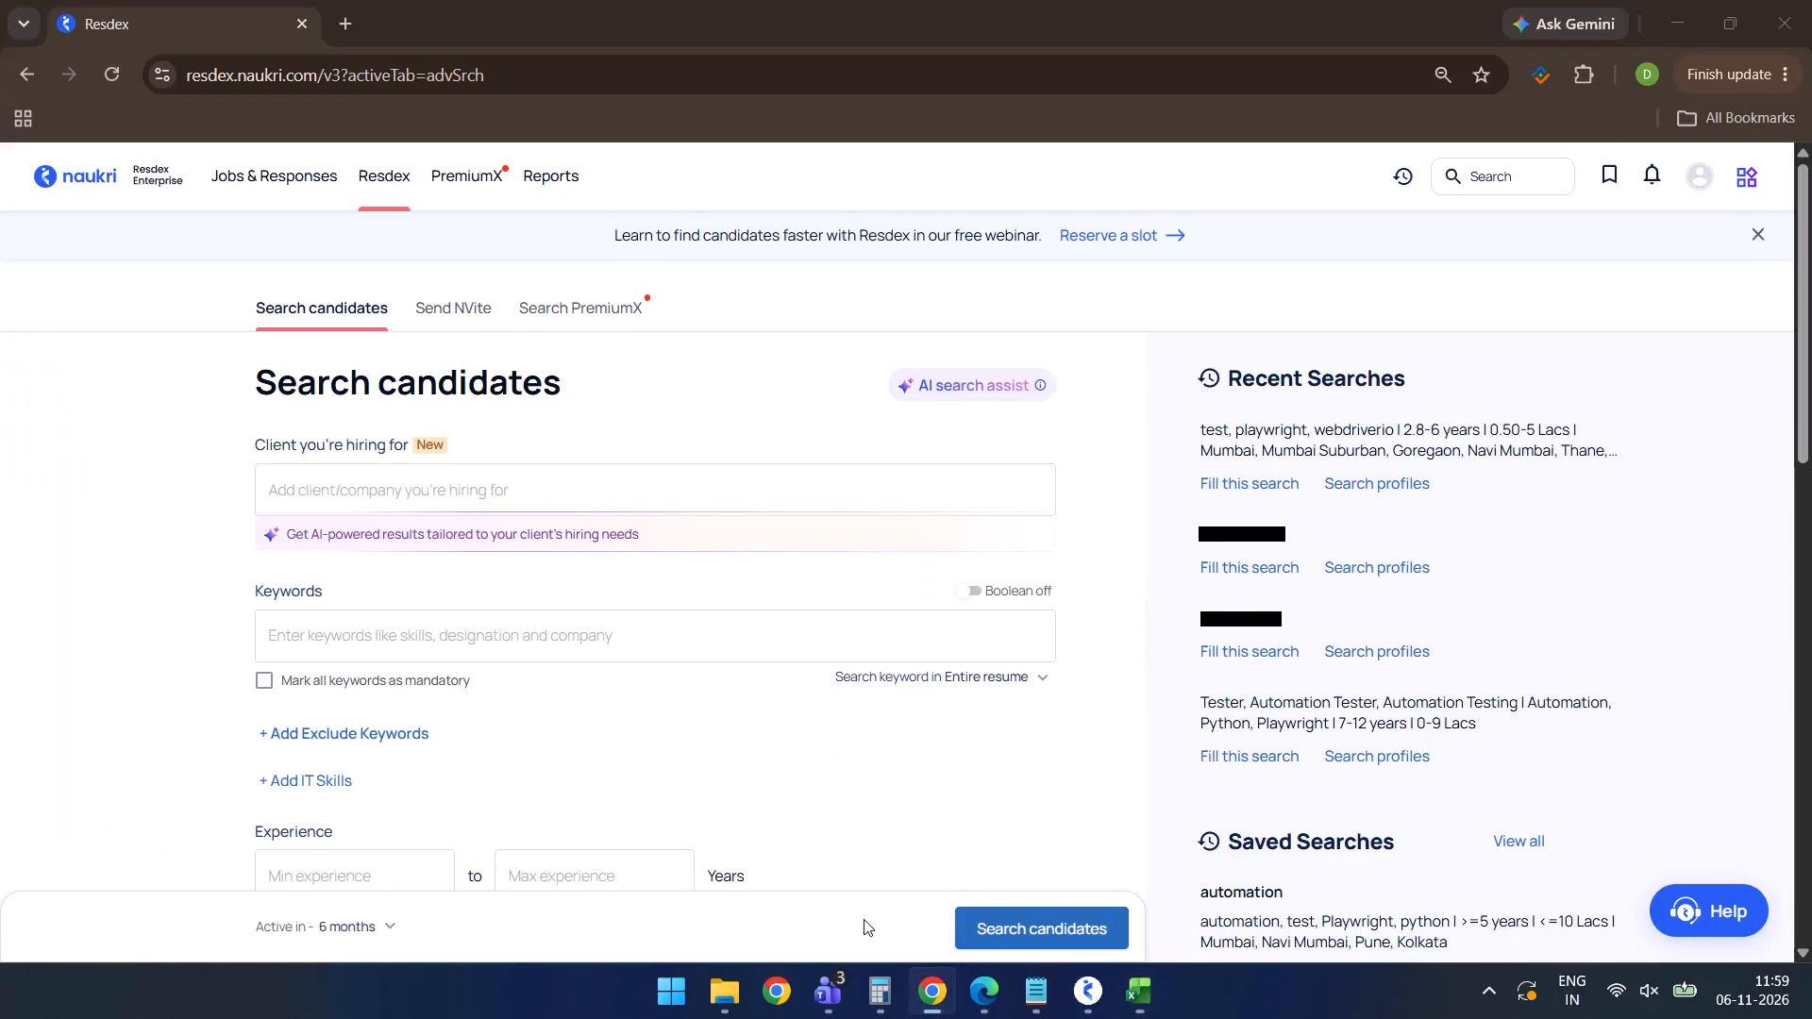
click(352, 642)
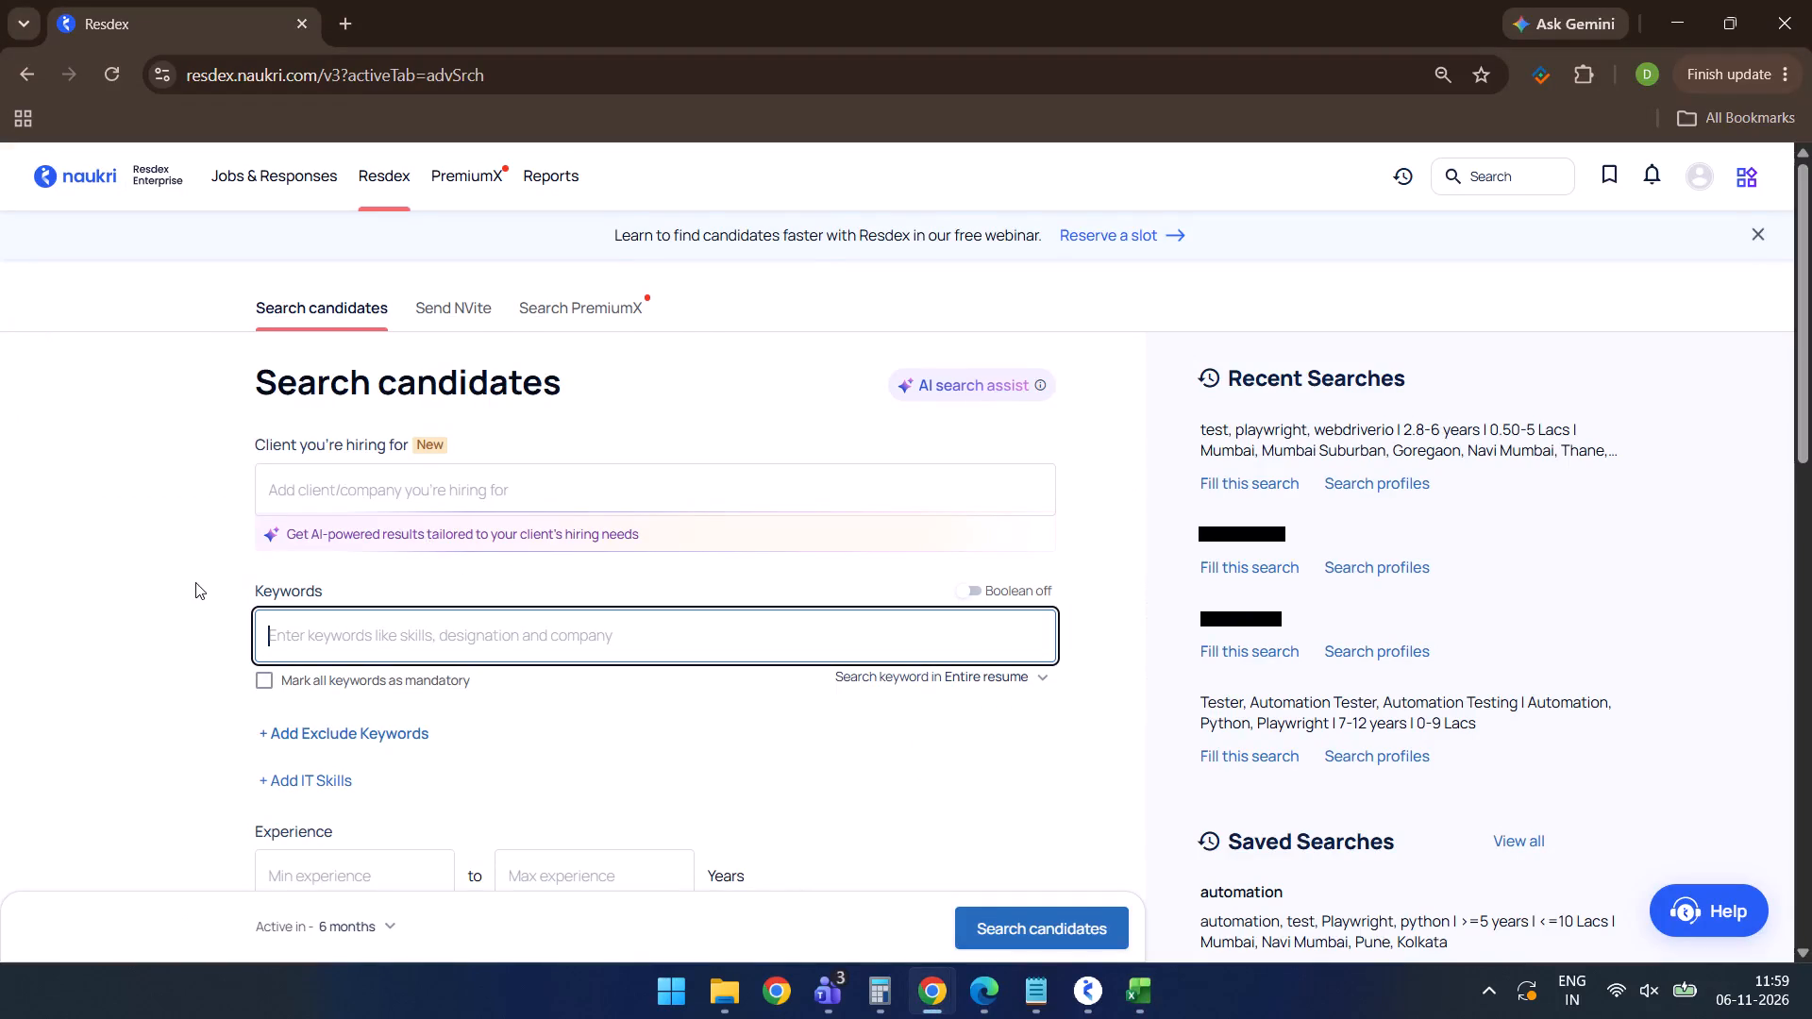
click(195, 582)
click(118, 77)
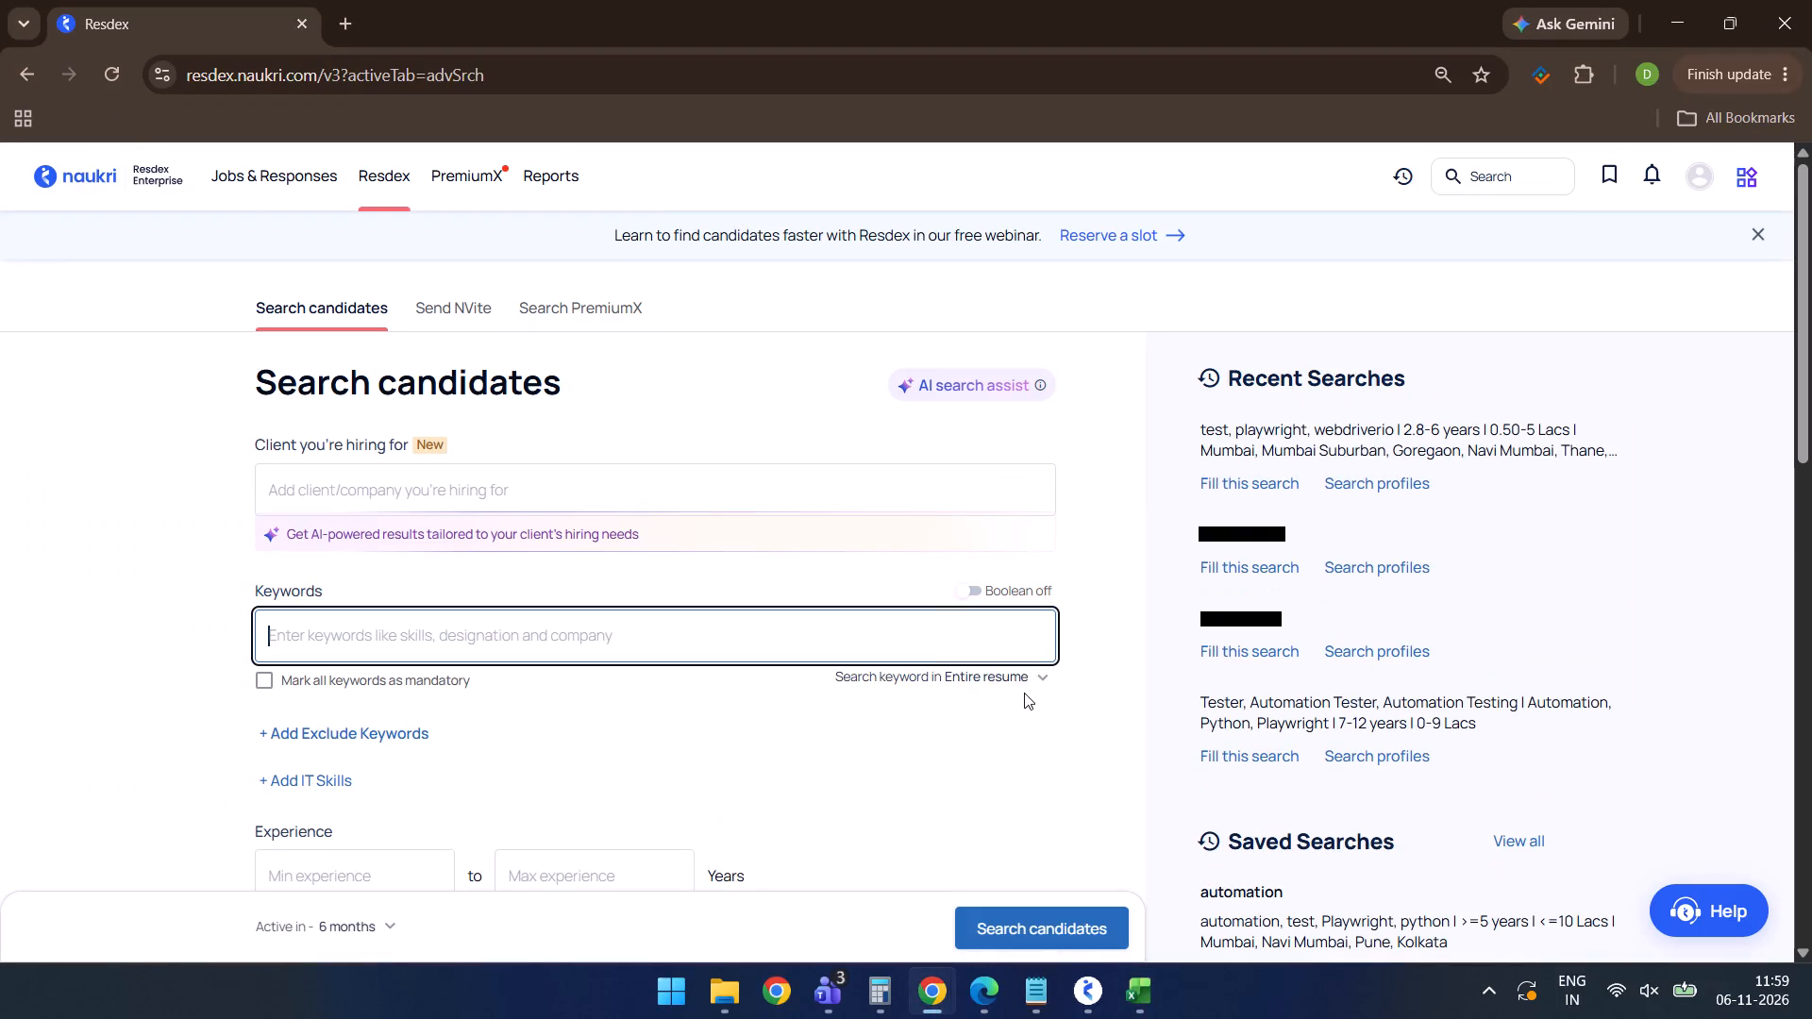
Look through the recent searches on the Resdex page for one to reuse.
scroll(1234, 664, down, 6)
scroll(1234, 664, up, 4)
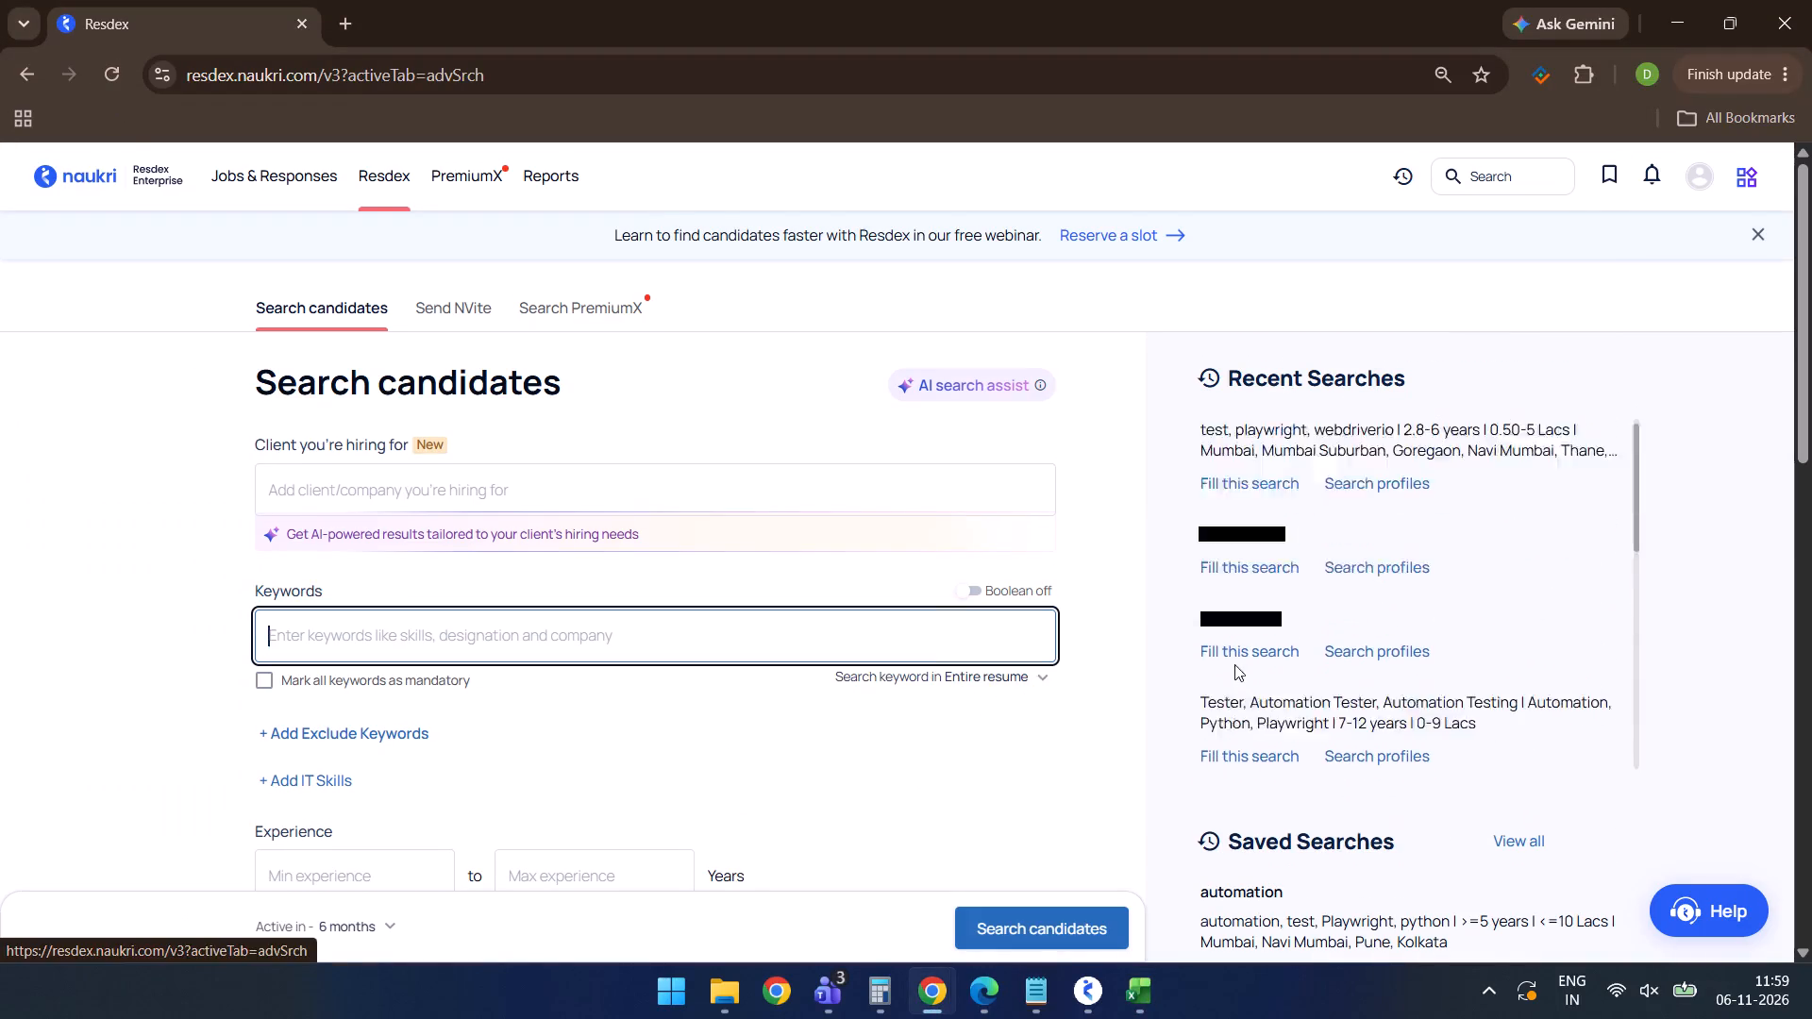
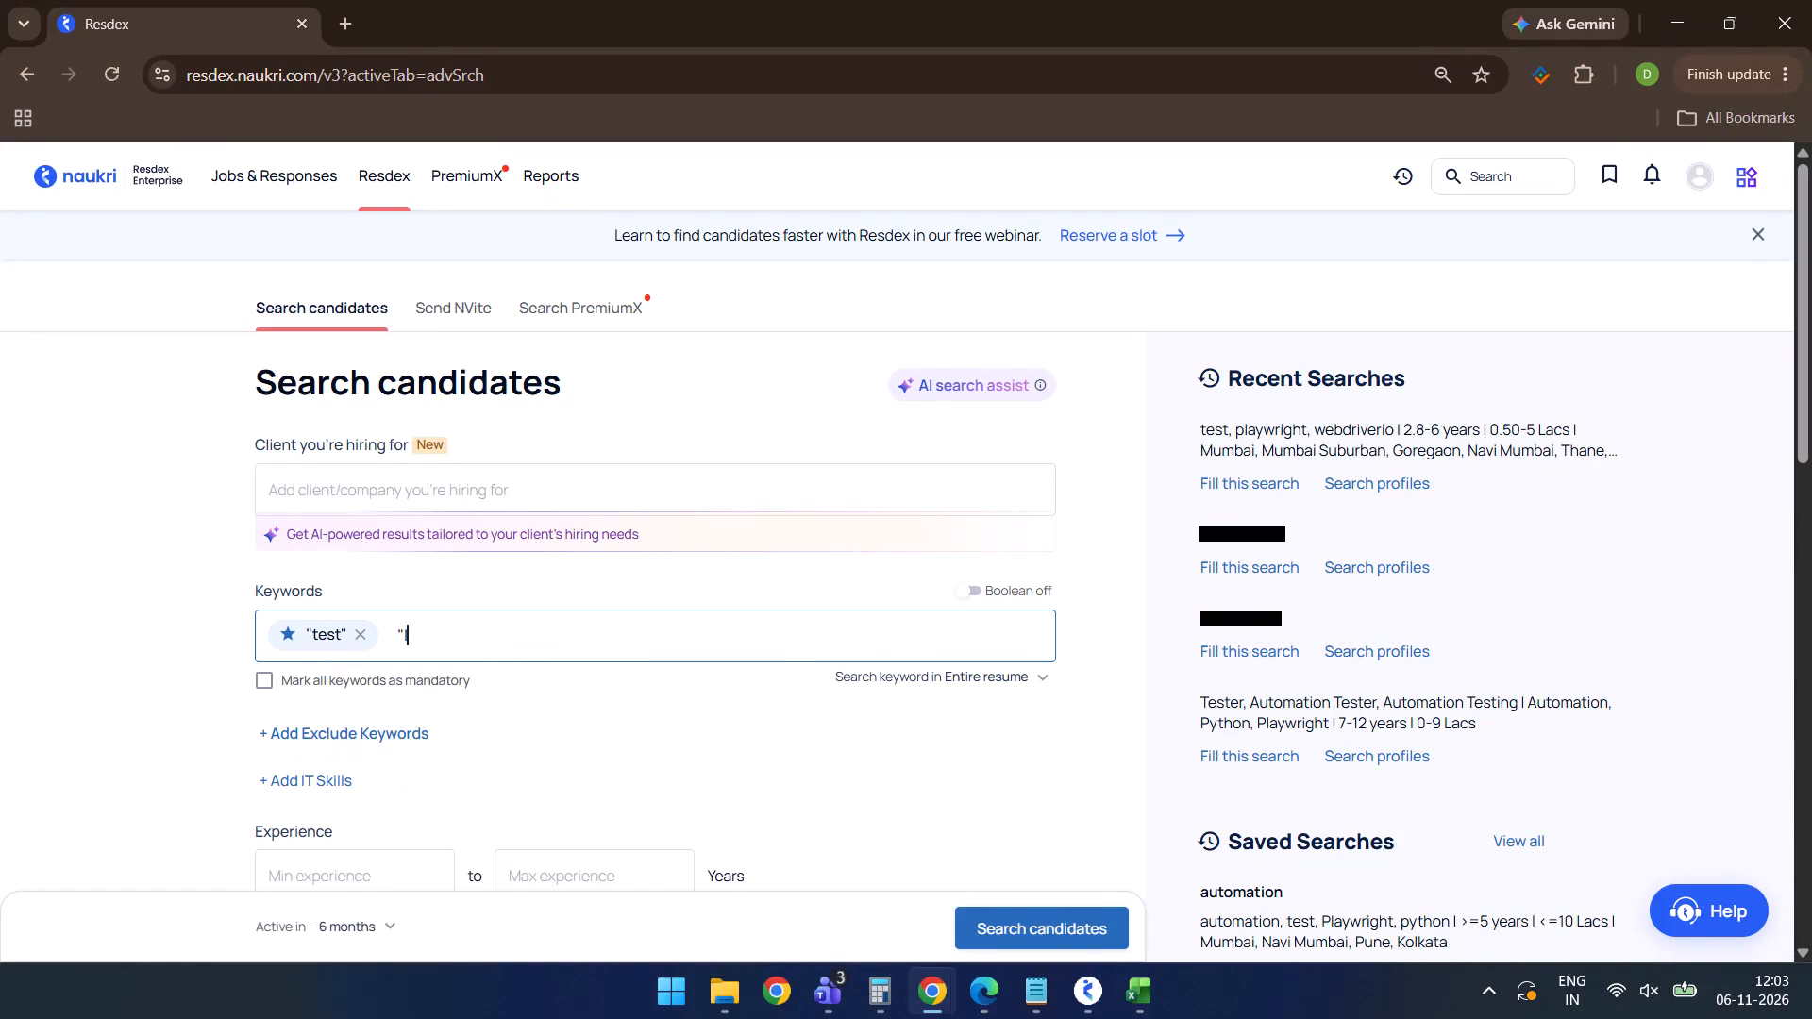
Add "life asia" as a quoted keyword and mark it as mandatory.
text(ife asia)
text(",)
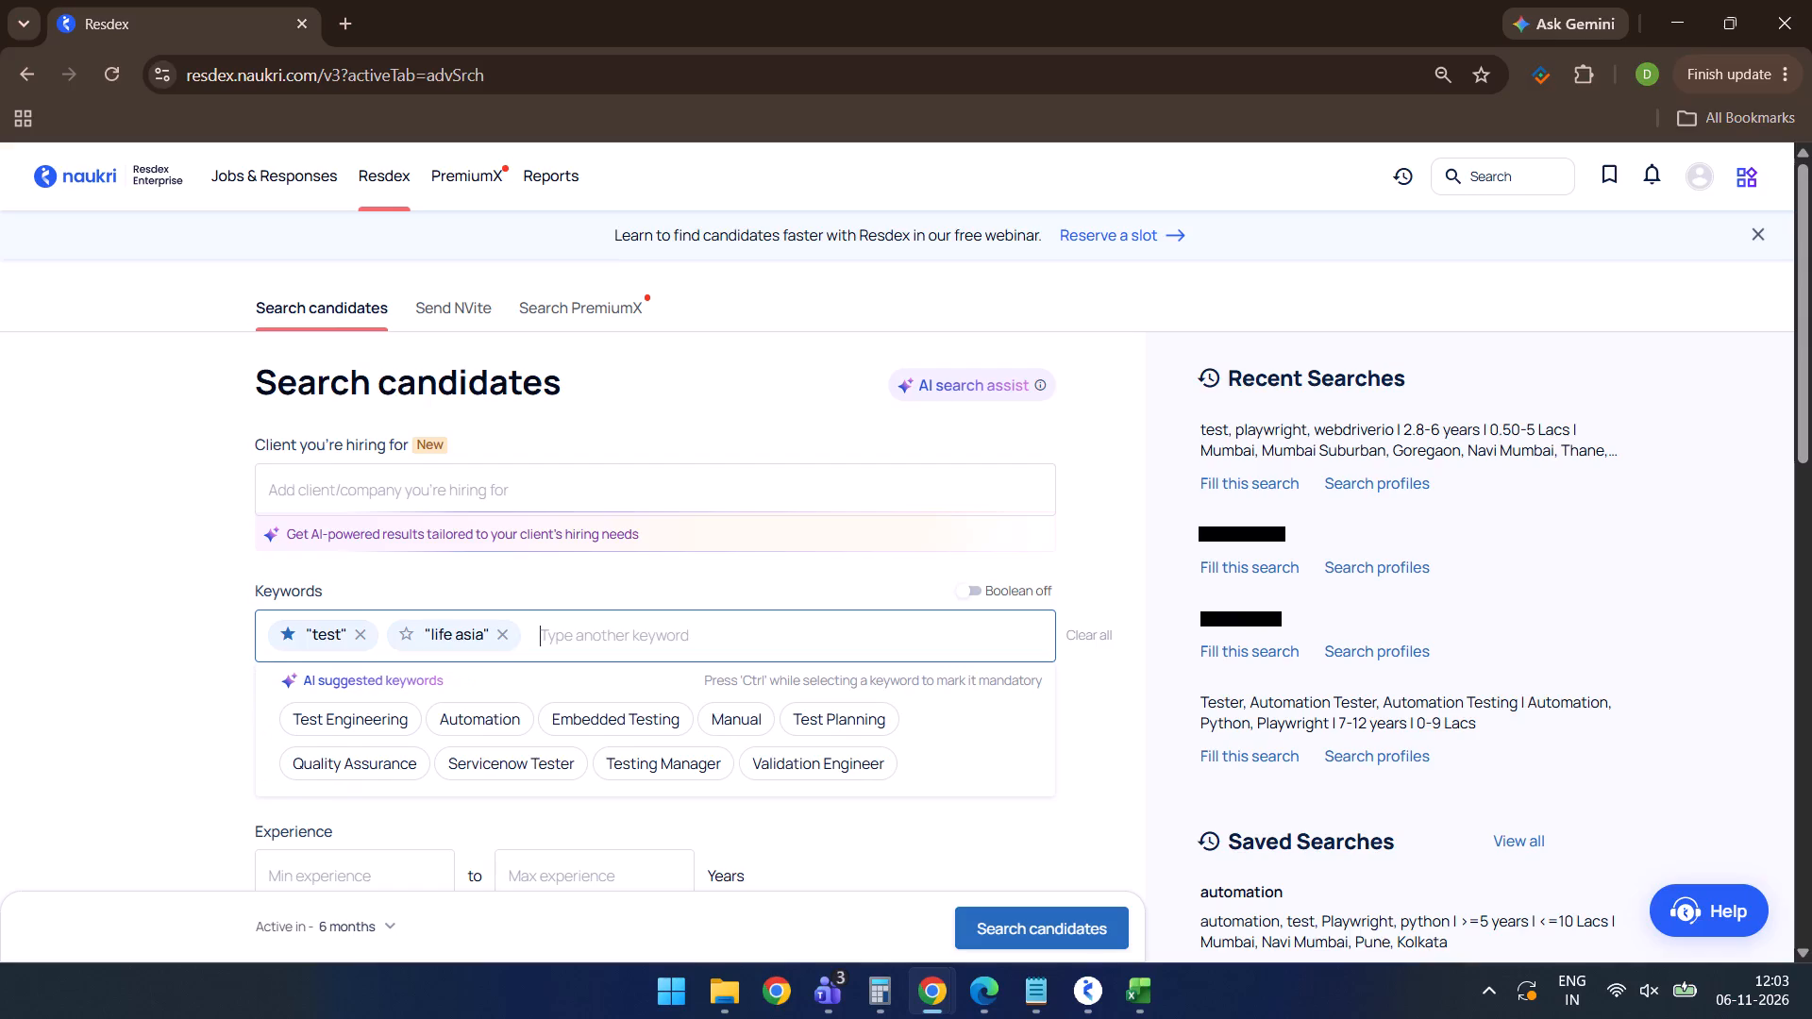
click(406, 636)
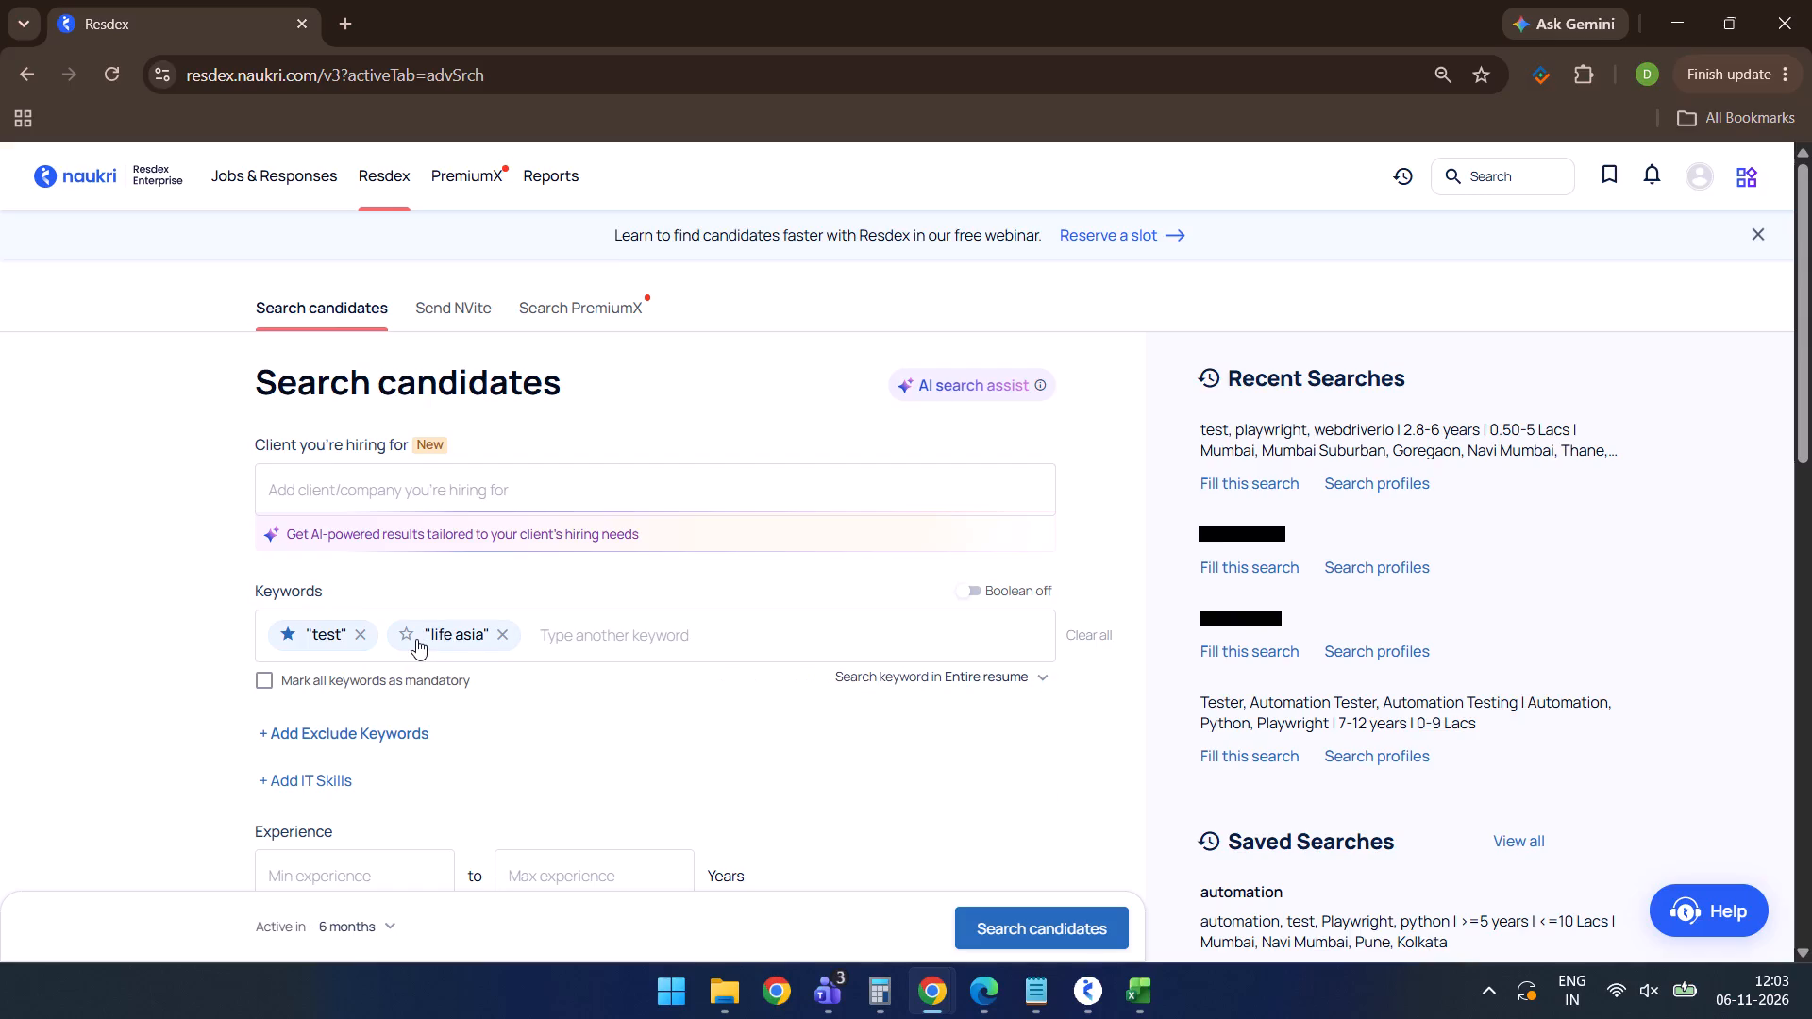
click(416, 639)
Add the quoted phrases "day 1" and "day 2" as optional search keywords.
click(550, 639)
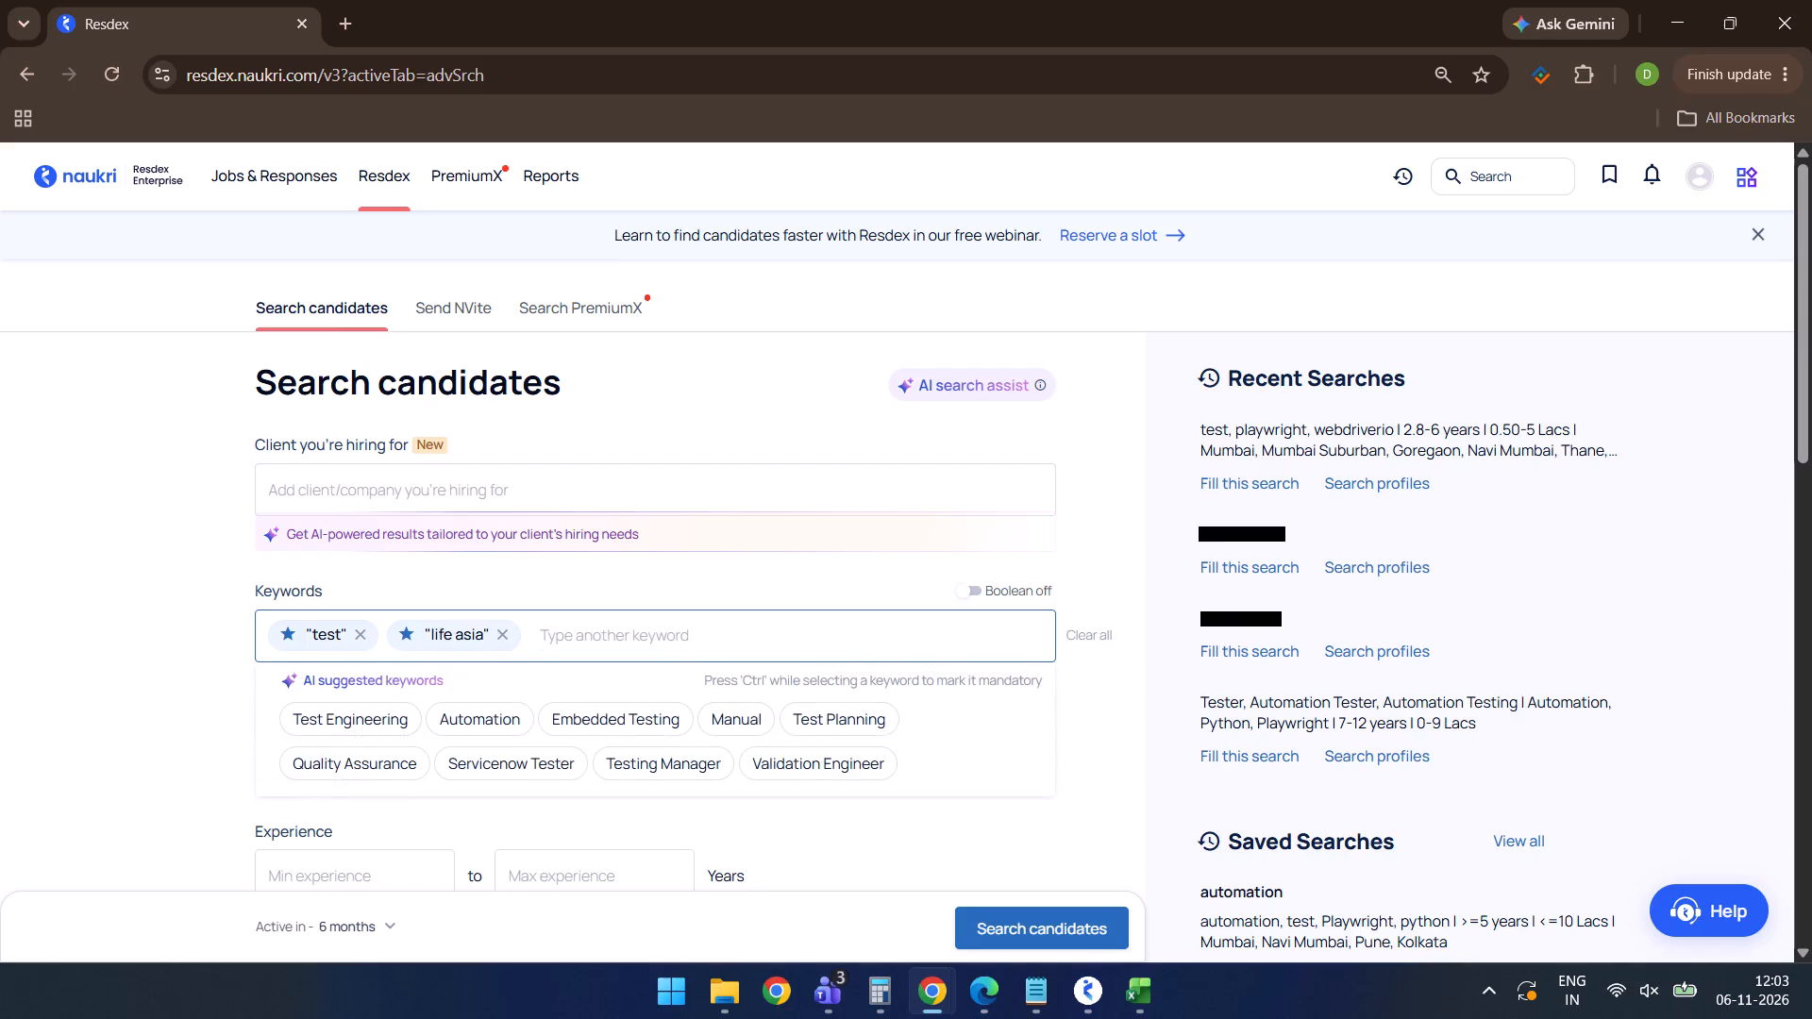
text(day)
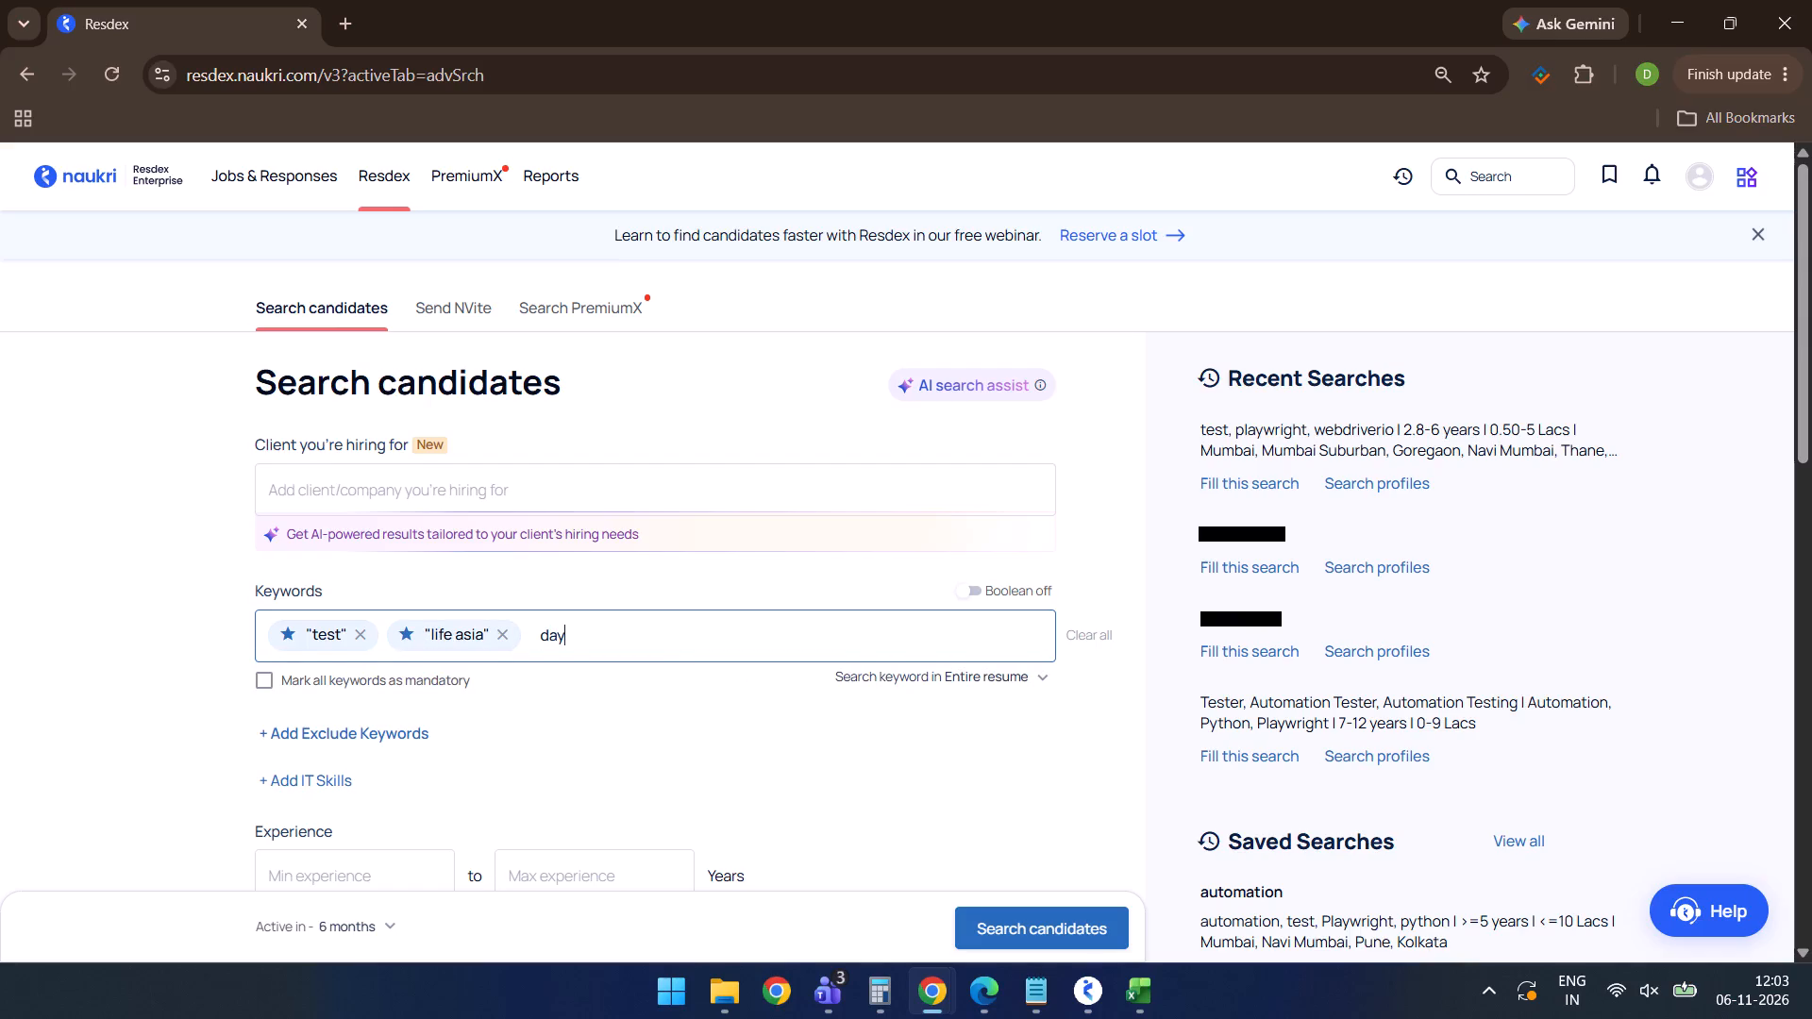
key(space)
text(1)
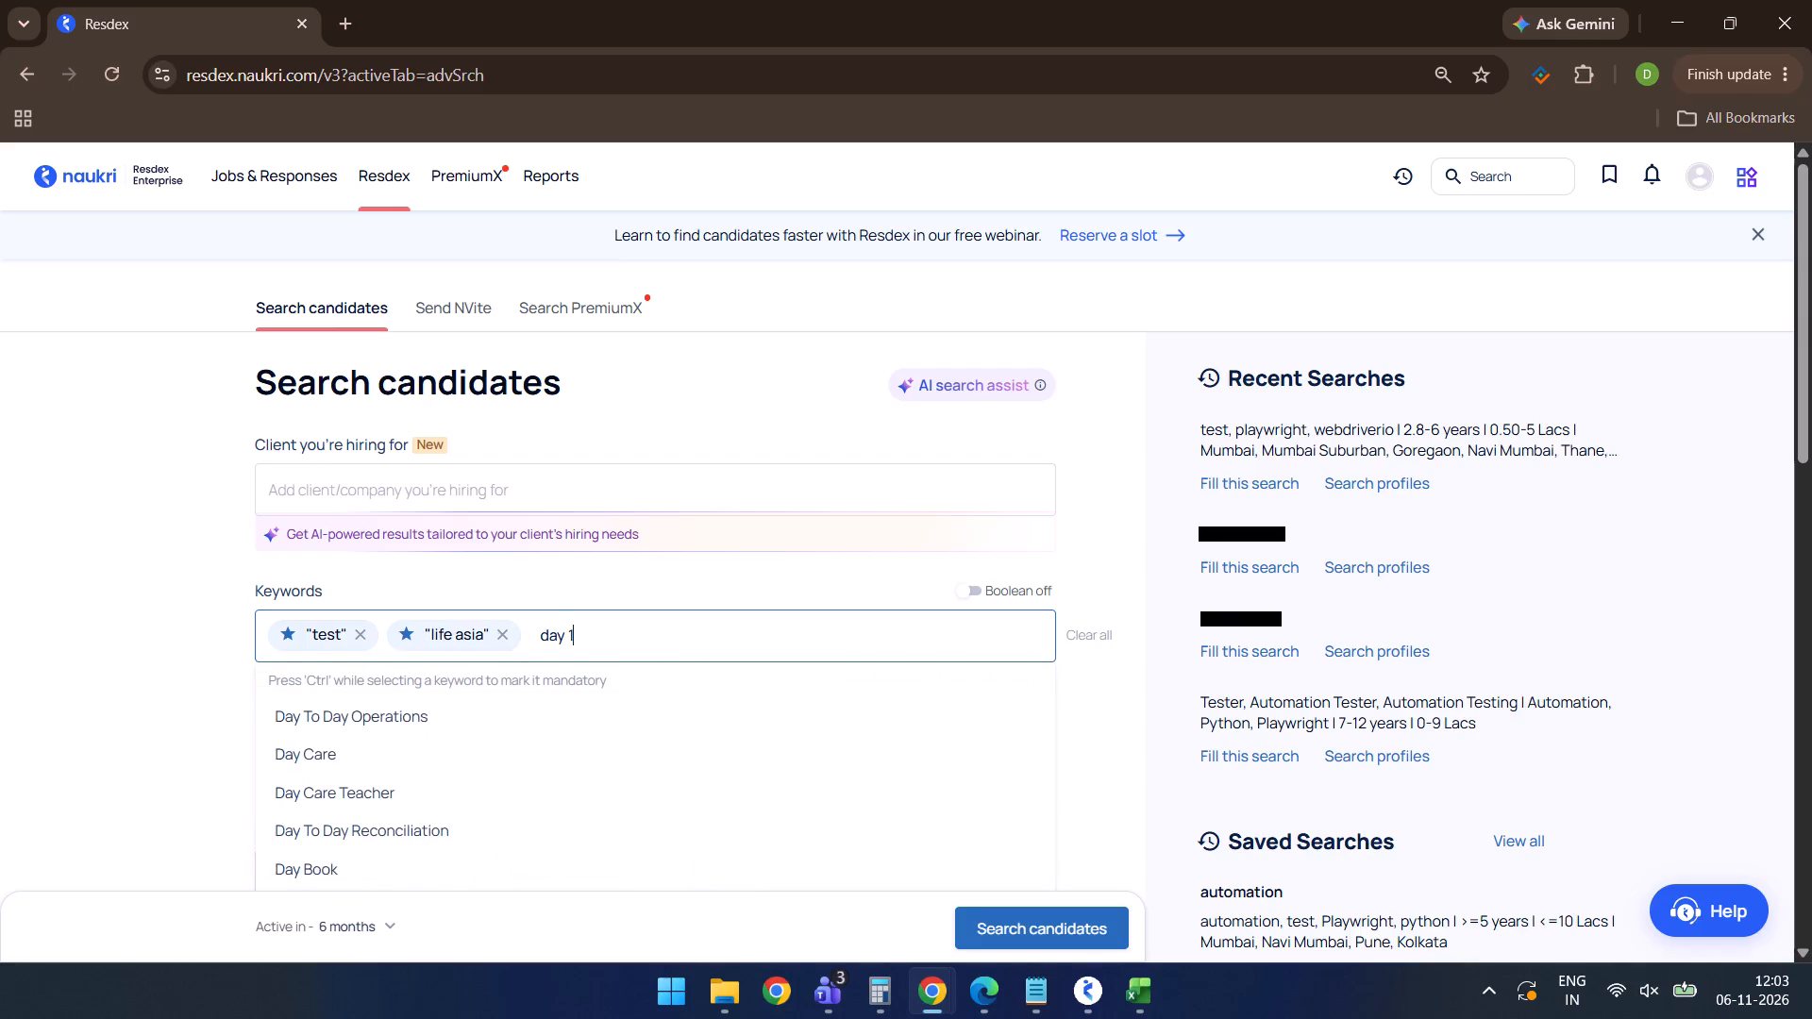
key(shift+quotedbl)
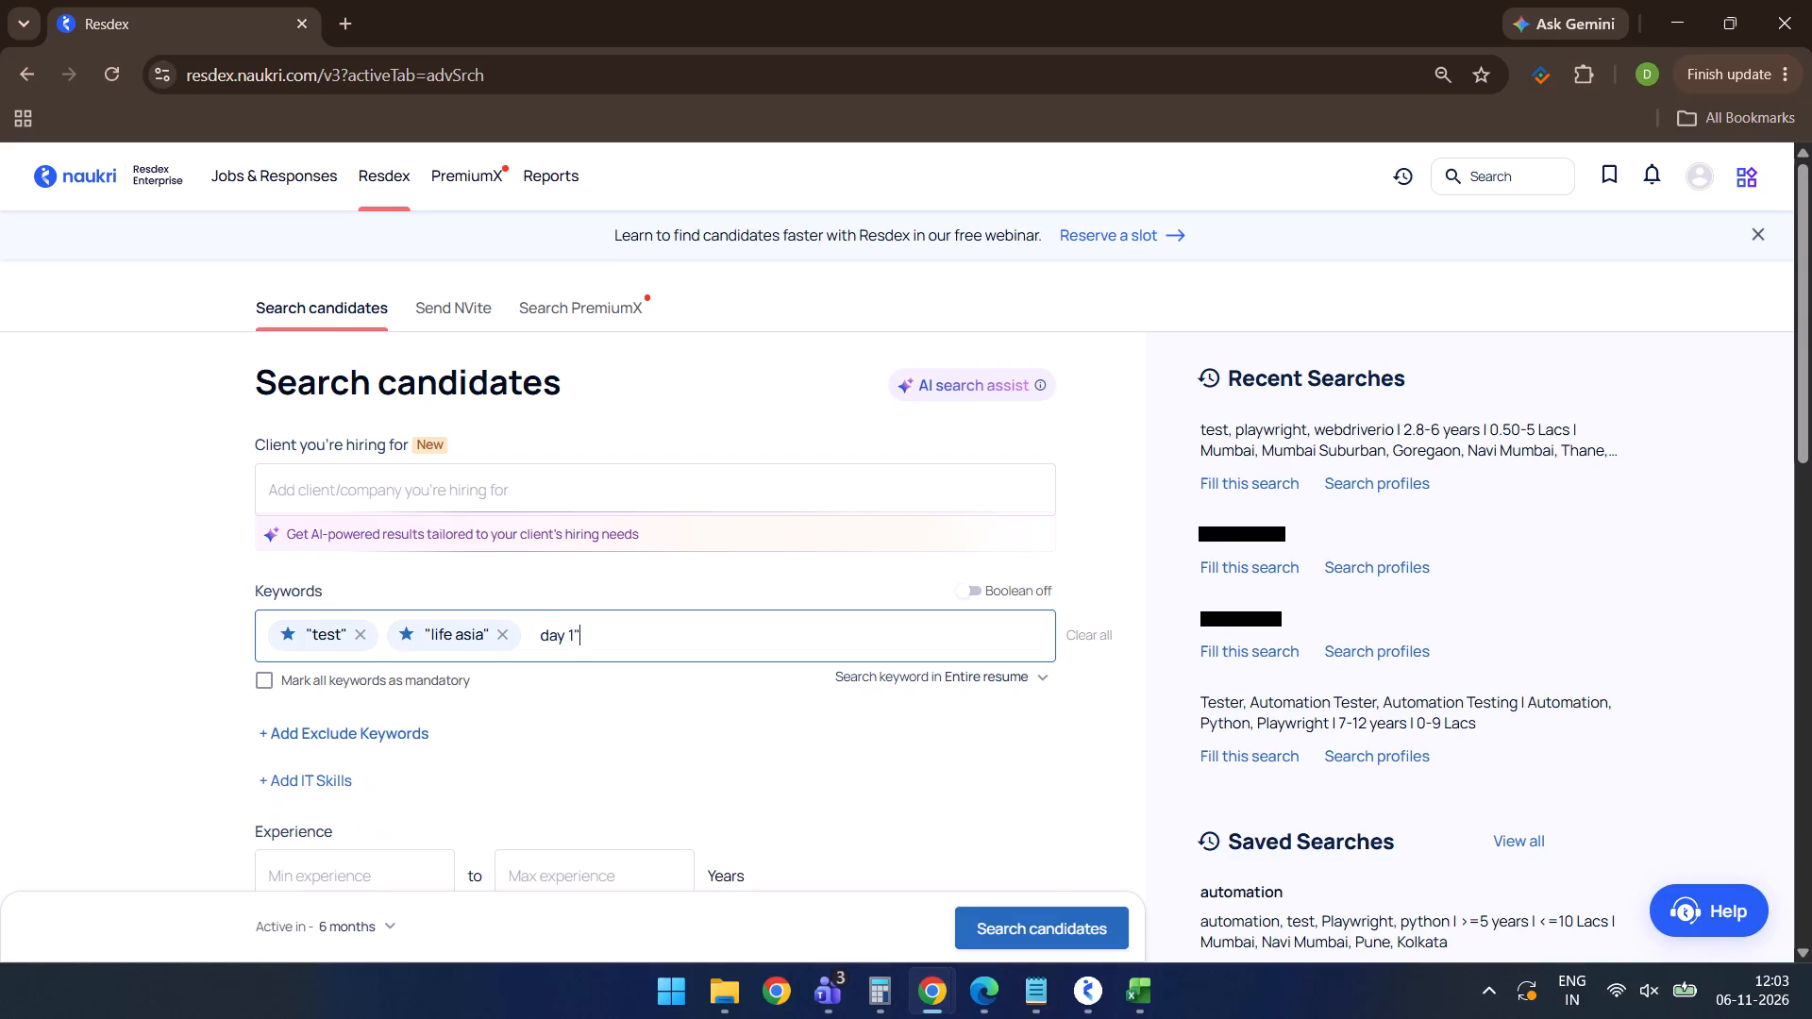
key(Left)
key(Left)
key(Left)
key(Left)
key(Left)
key(Left)
key(shift+quotedbl)
key(comma)
key(shift+question)
key(BackSpace)
text("day 2)
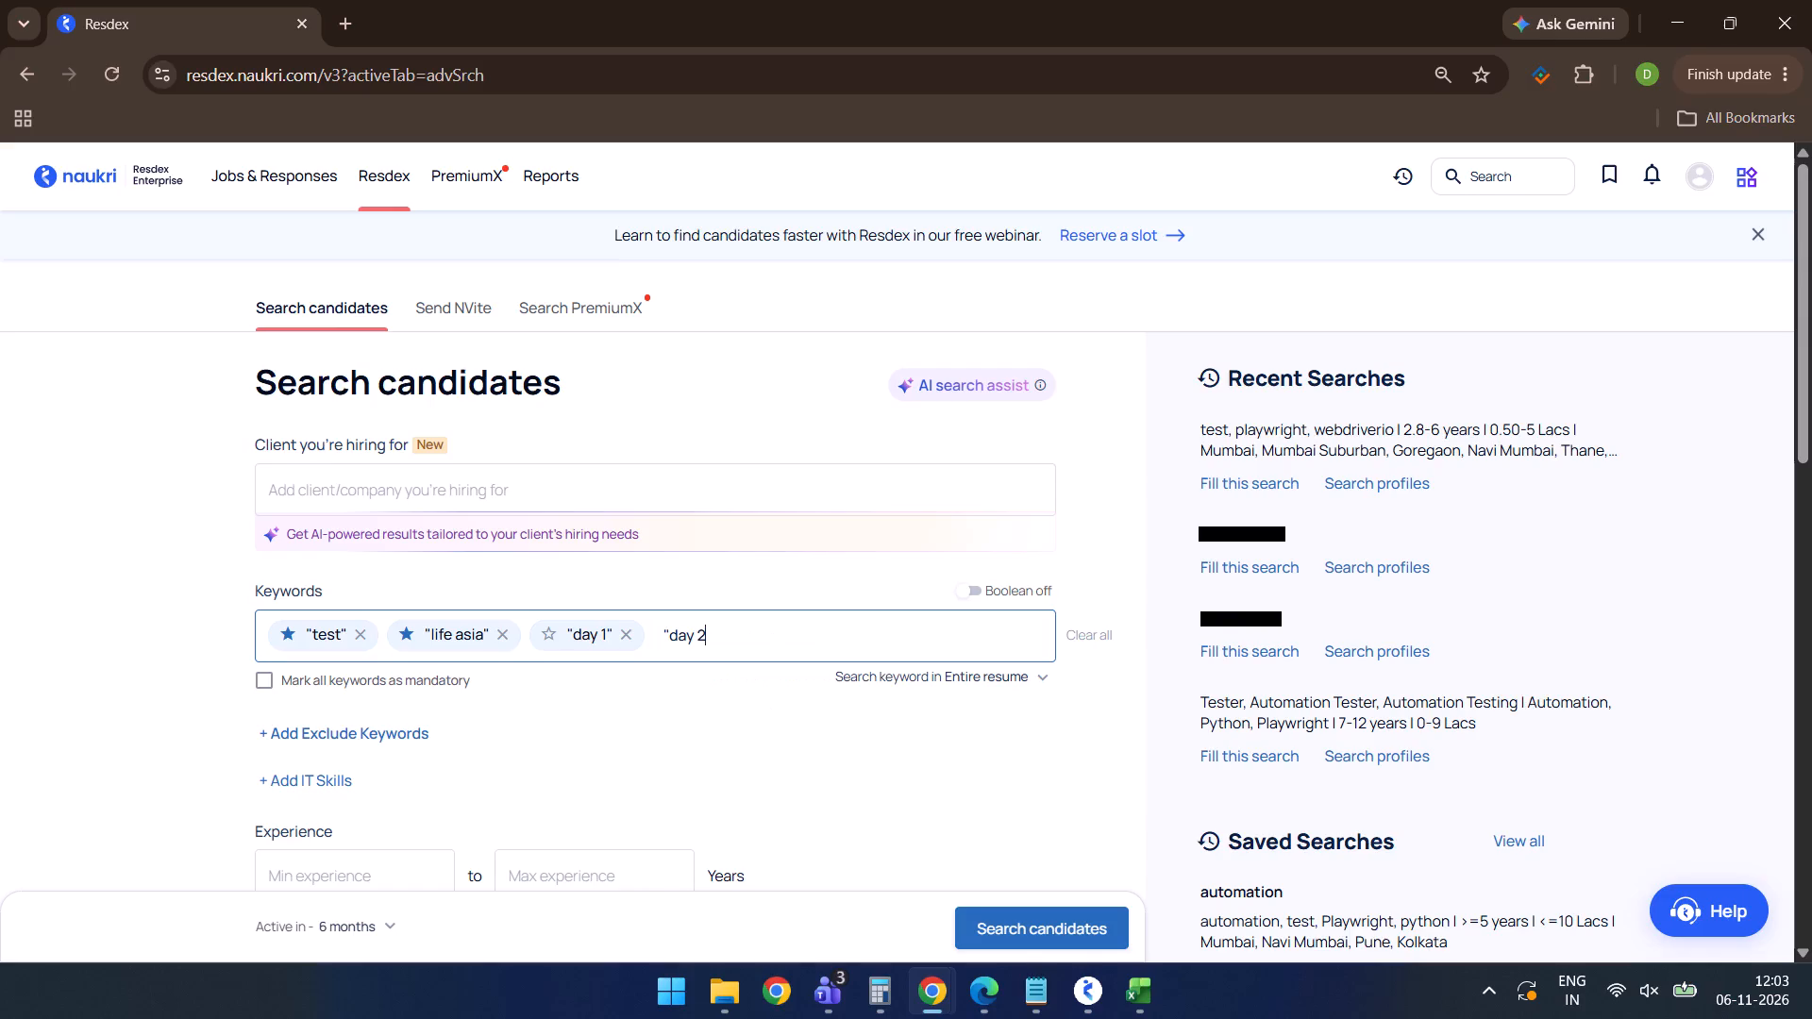
key(shift+quotedbl)
key(comma)
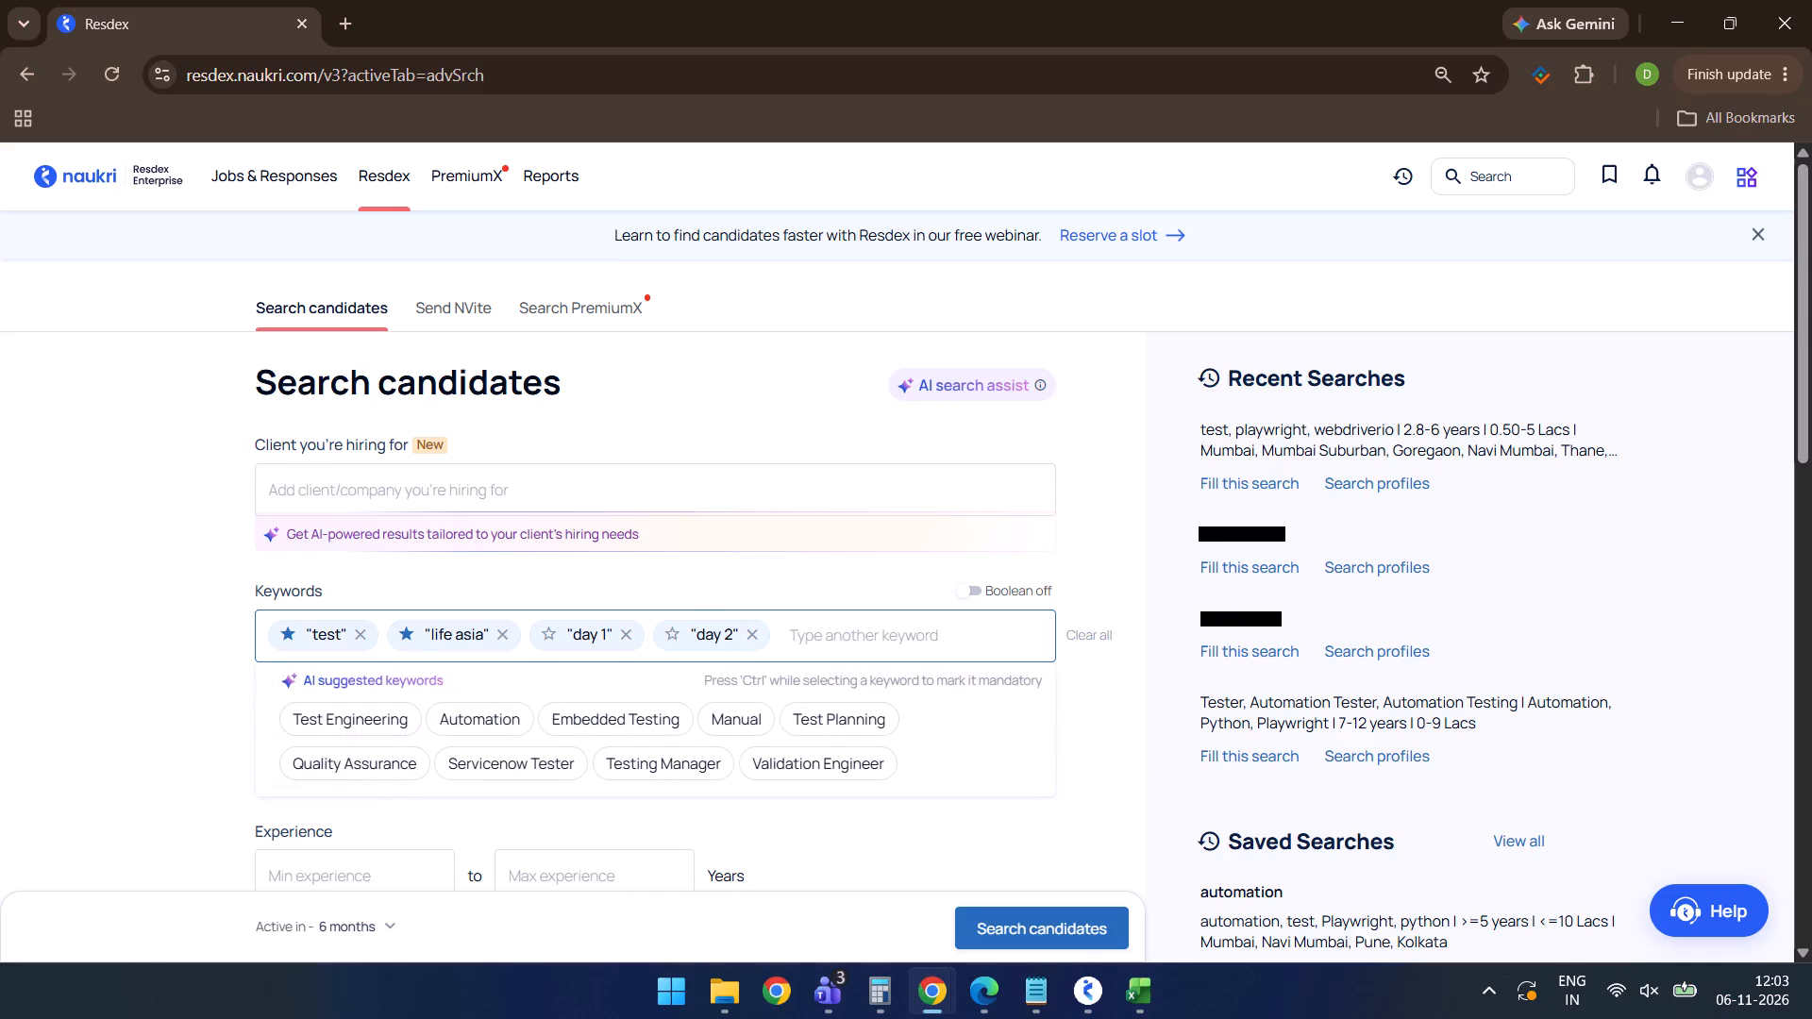
Add Day1, Day2 and ulip as further optional keywords without quotes.
text(Day1)
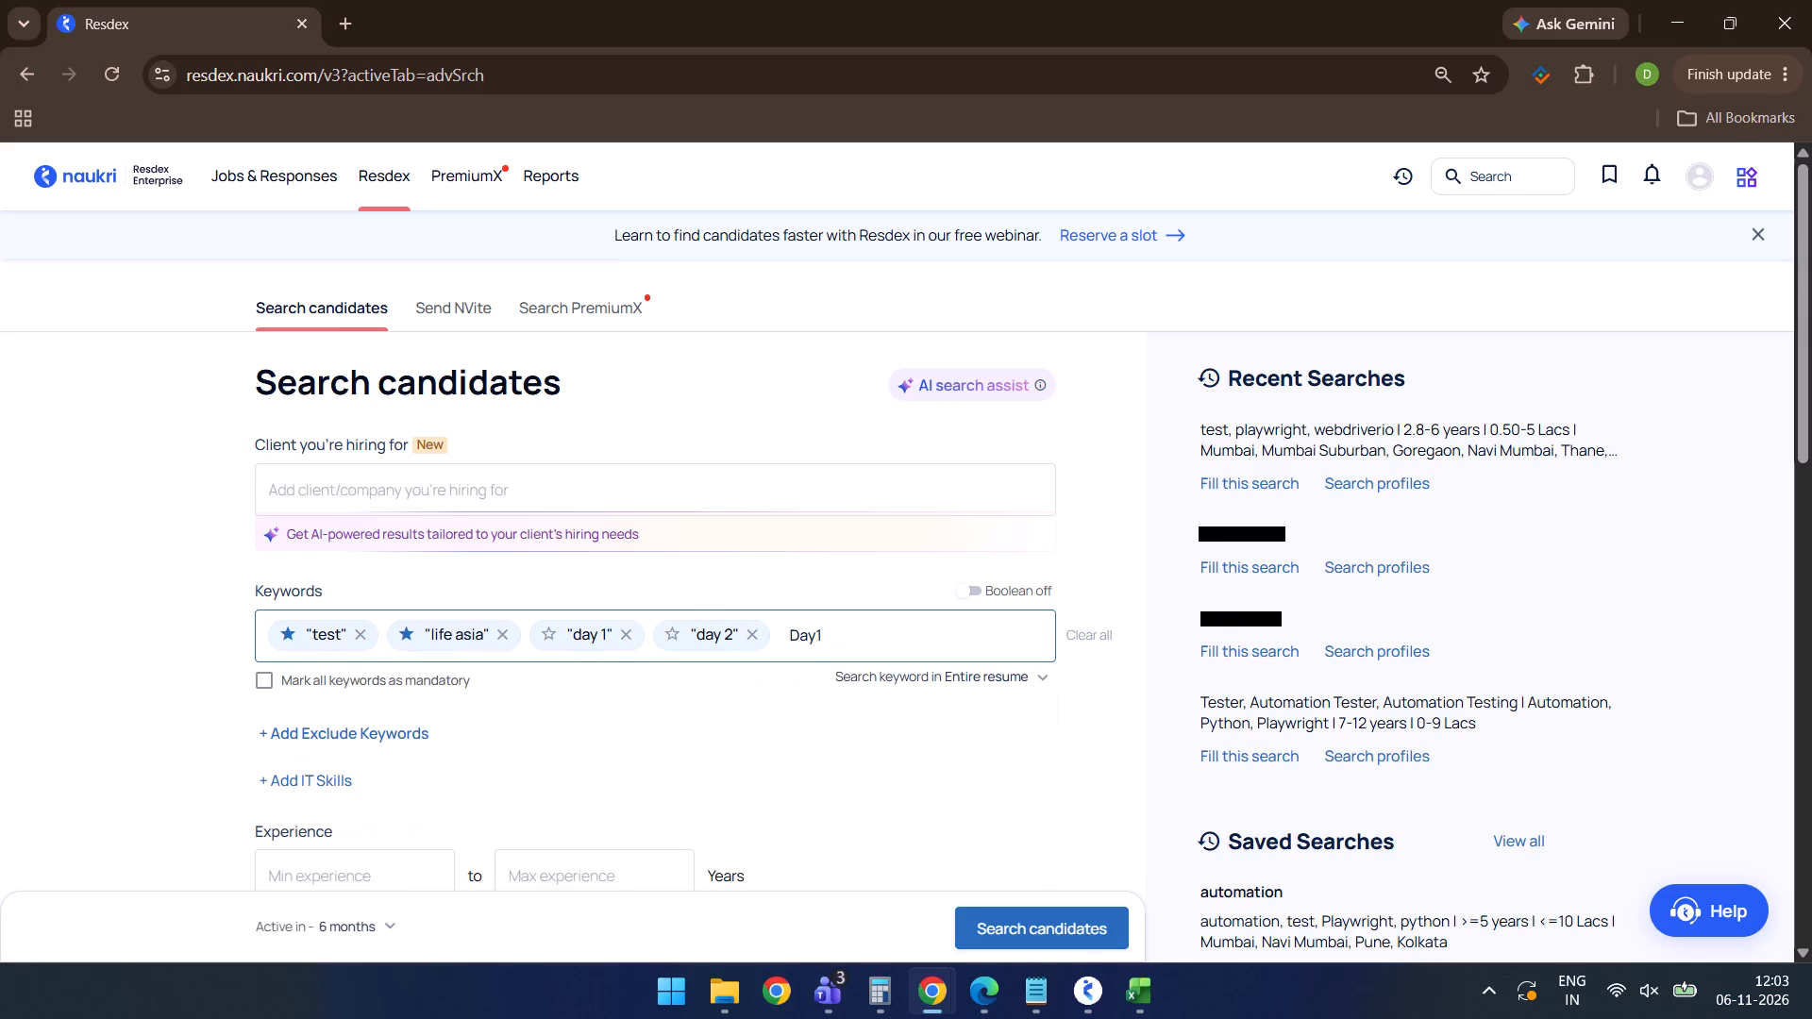
text(,Day1)
key(BackSpace)
key(2)
text(,ulip)
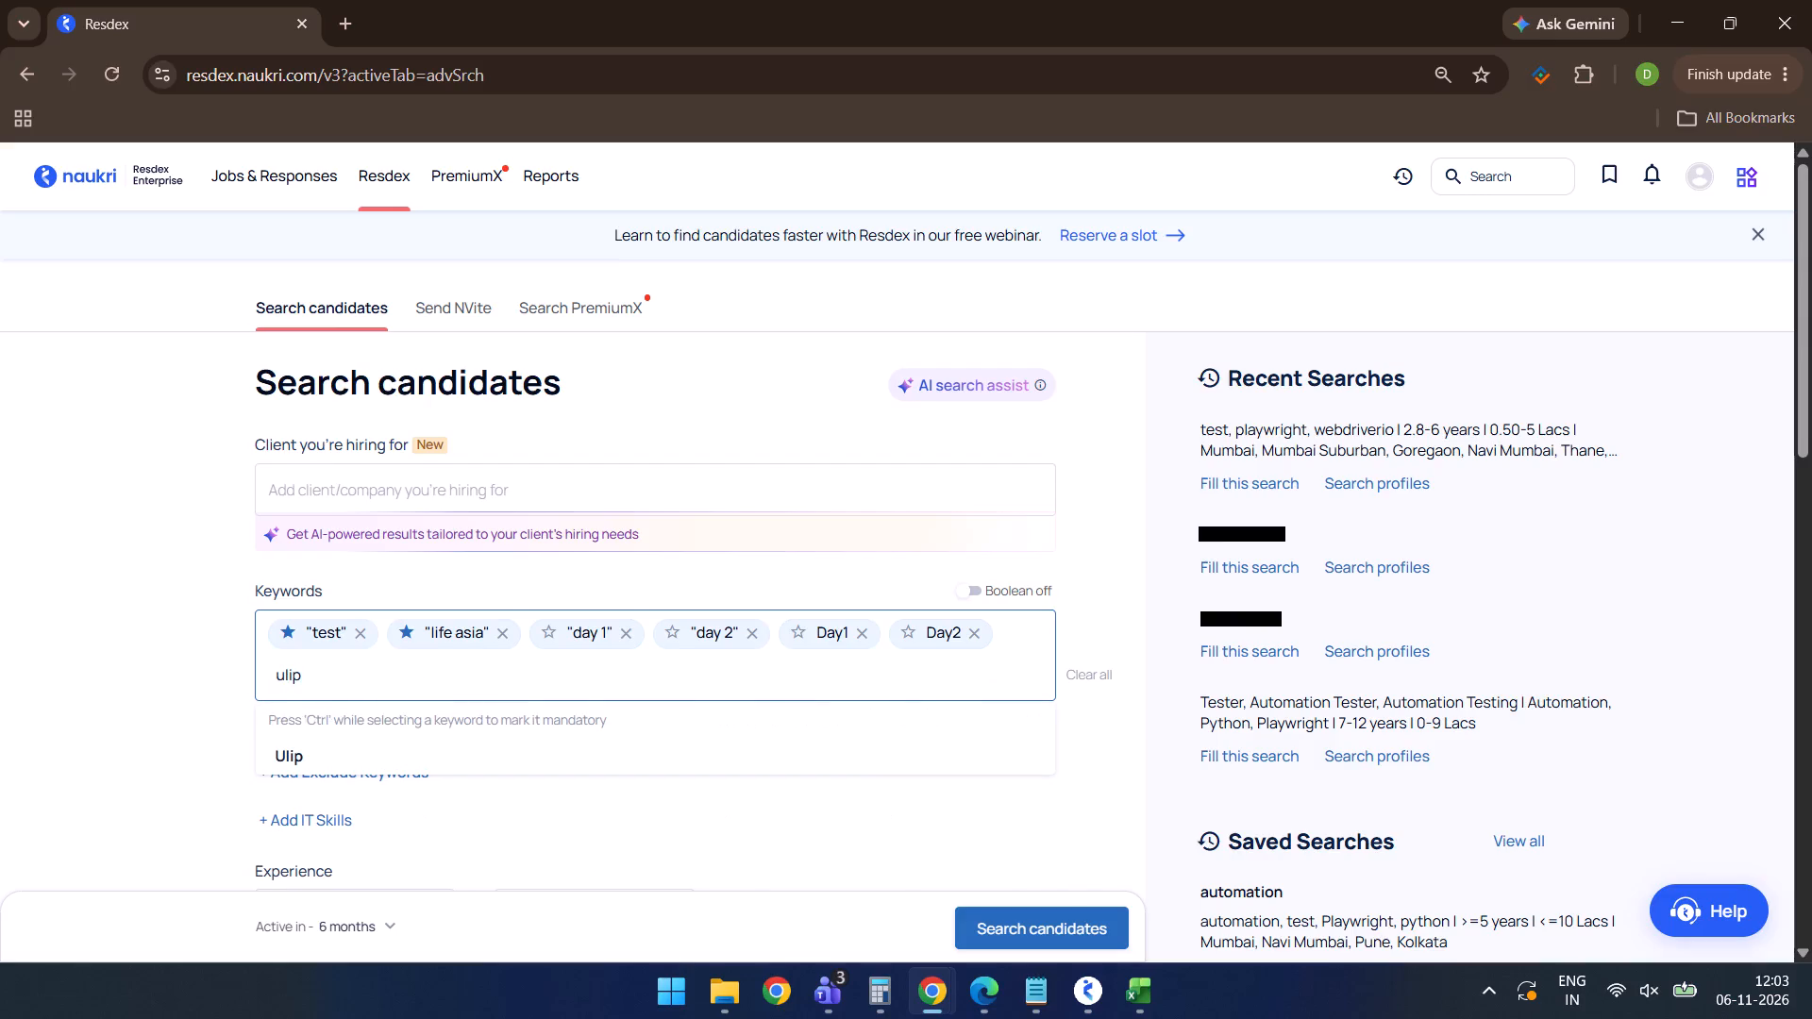
key(comma)
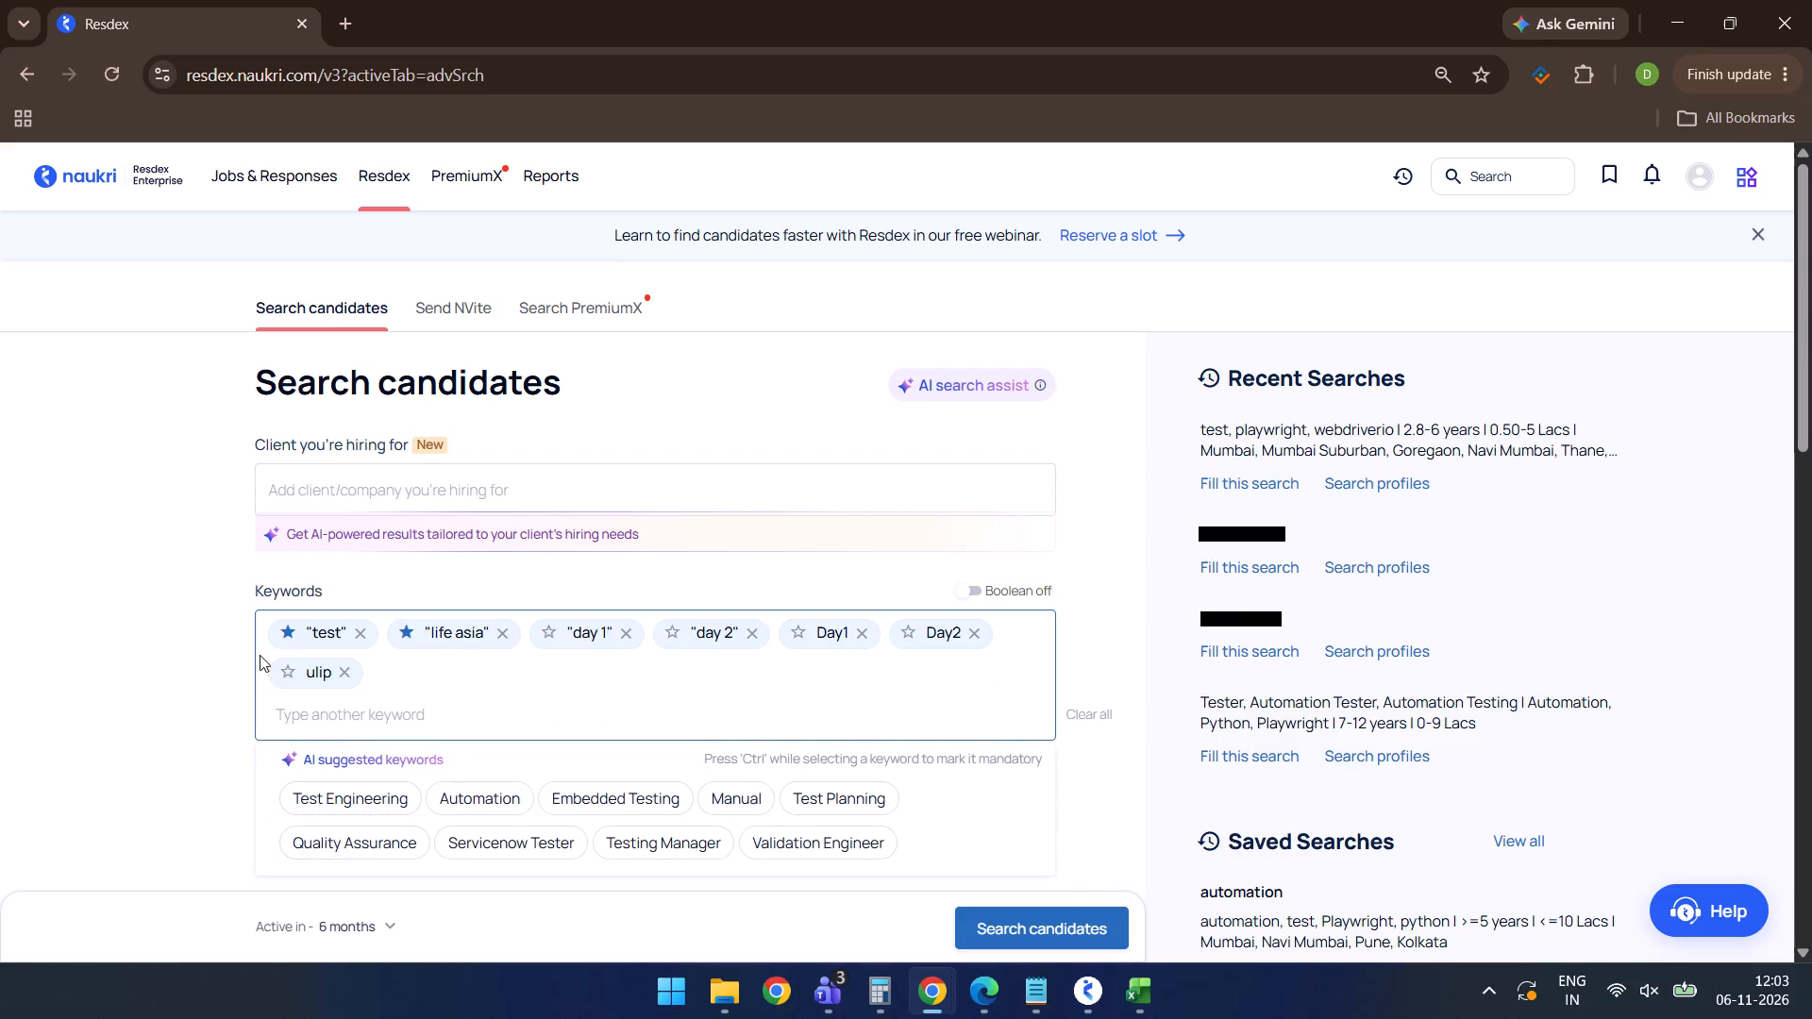
click(185, 835)
Set the candidates' experience range to 1.8 to 4 years.
scroll(185, 835, down, 2)
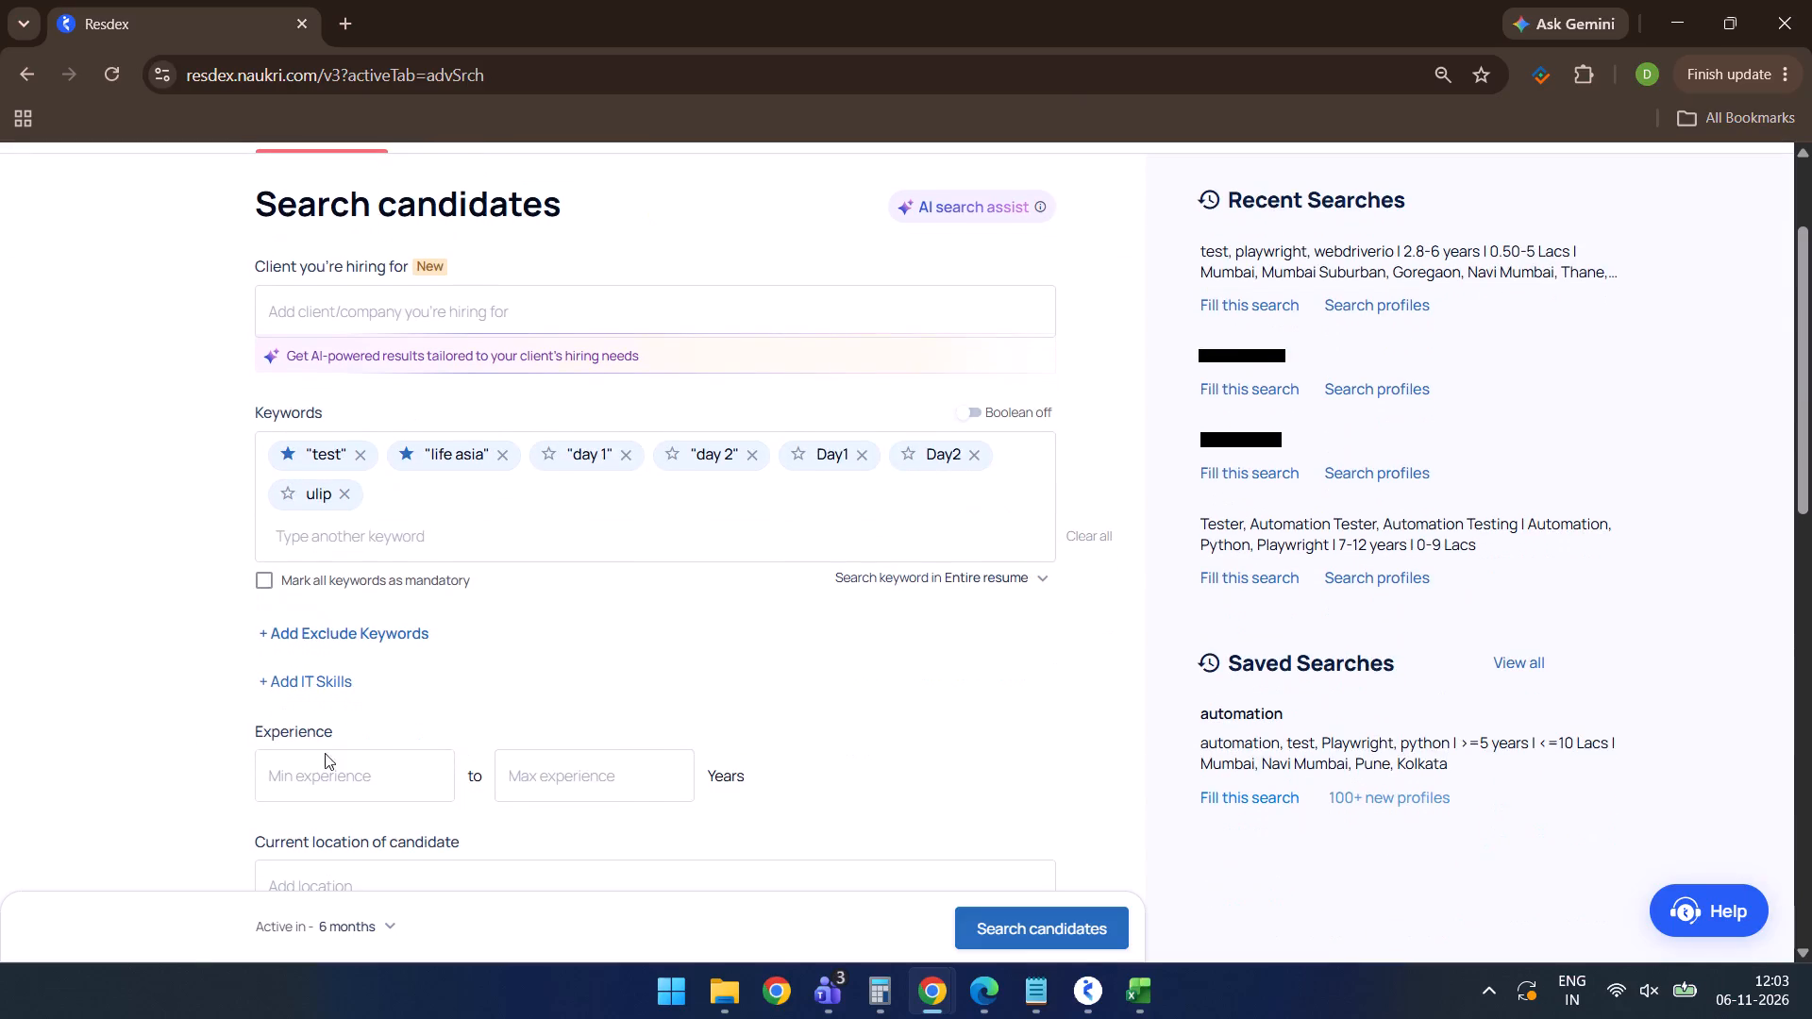
click(313, 782)
key(2)
key(BackSpace)
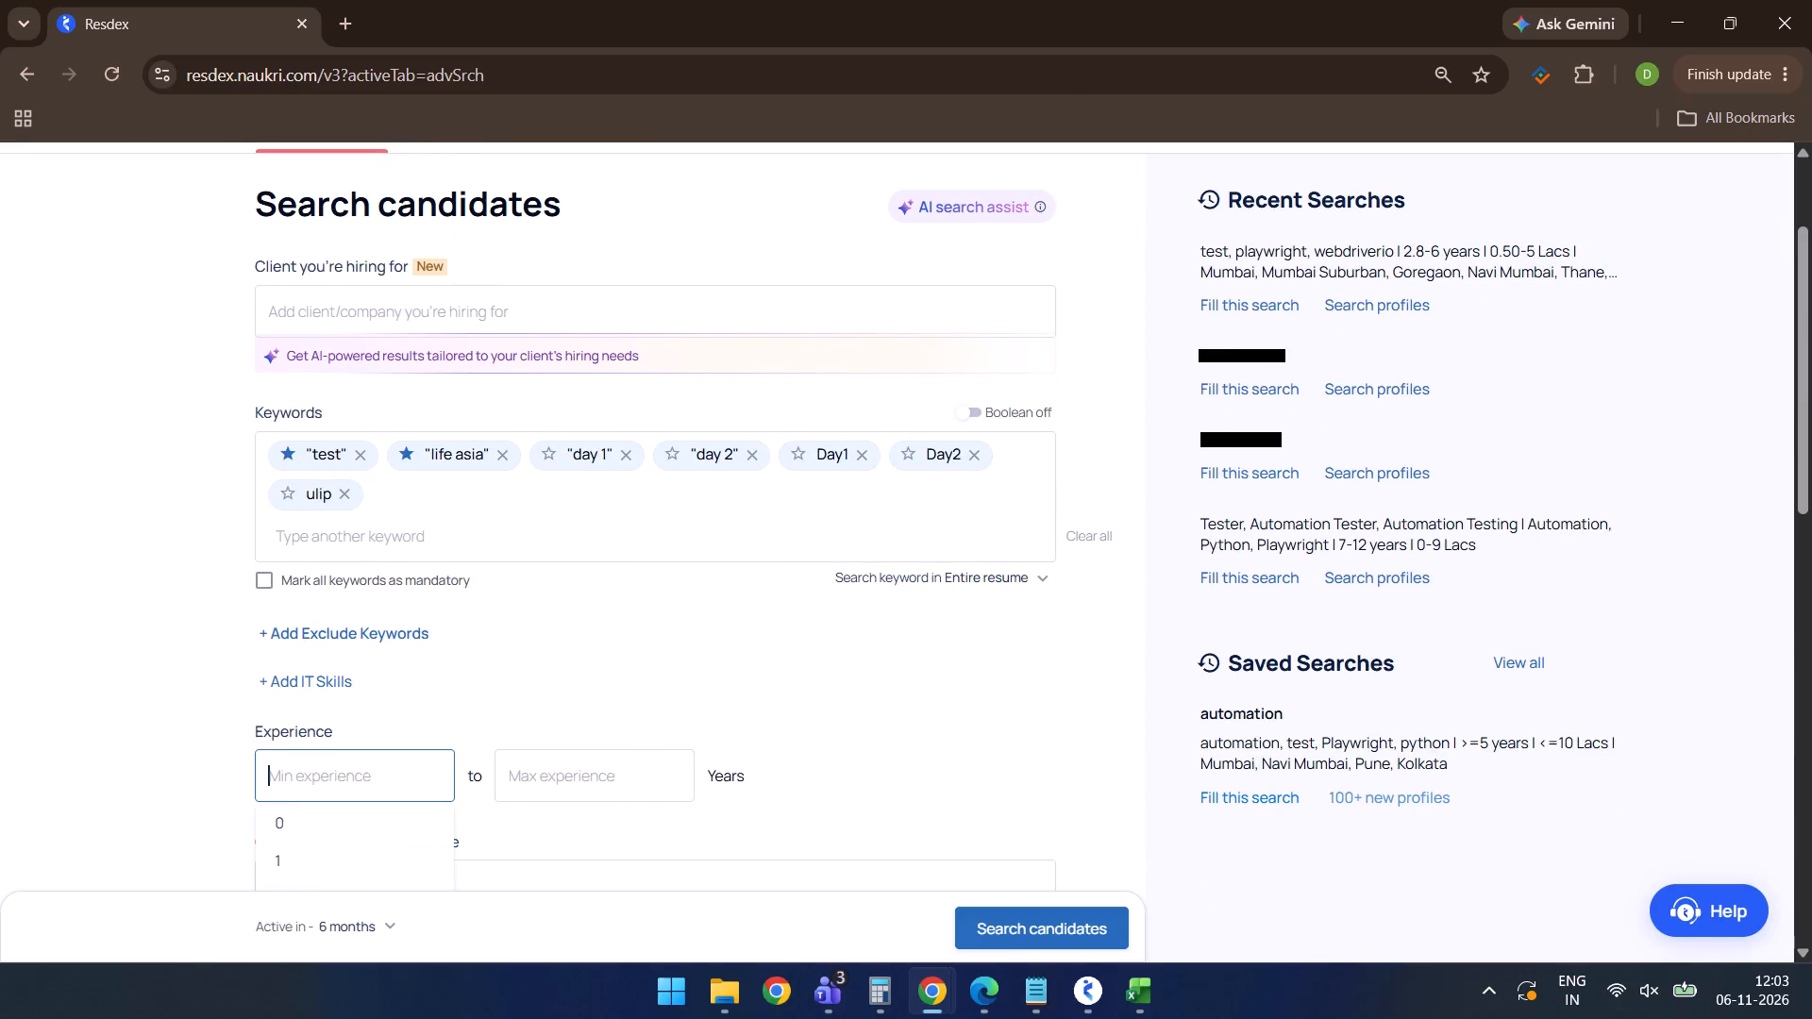
key(BackSpace)
text(1.8)
click(101, 795)
scroll(101, 795, down, 3)
click(582, 473)
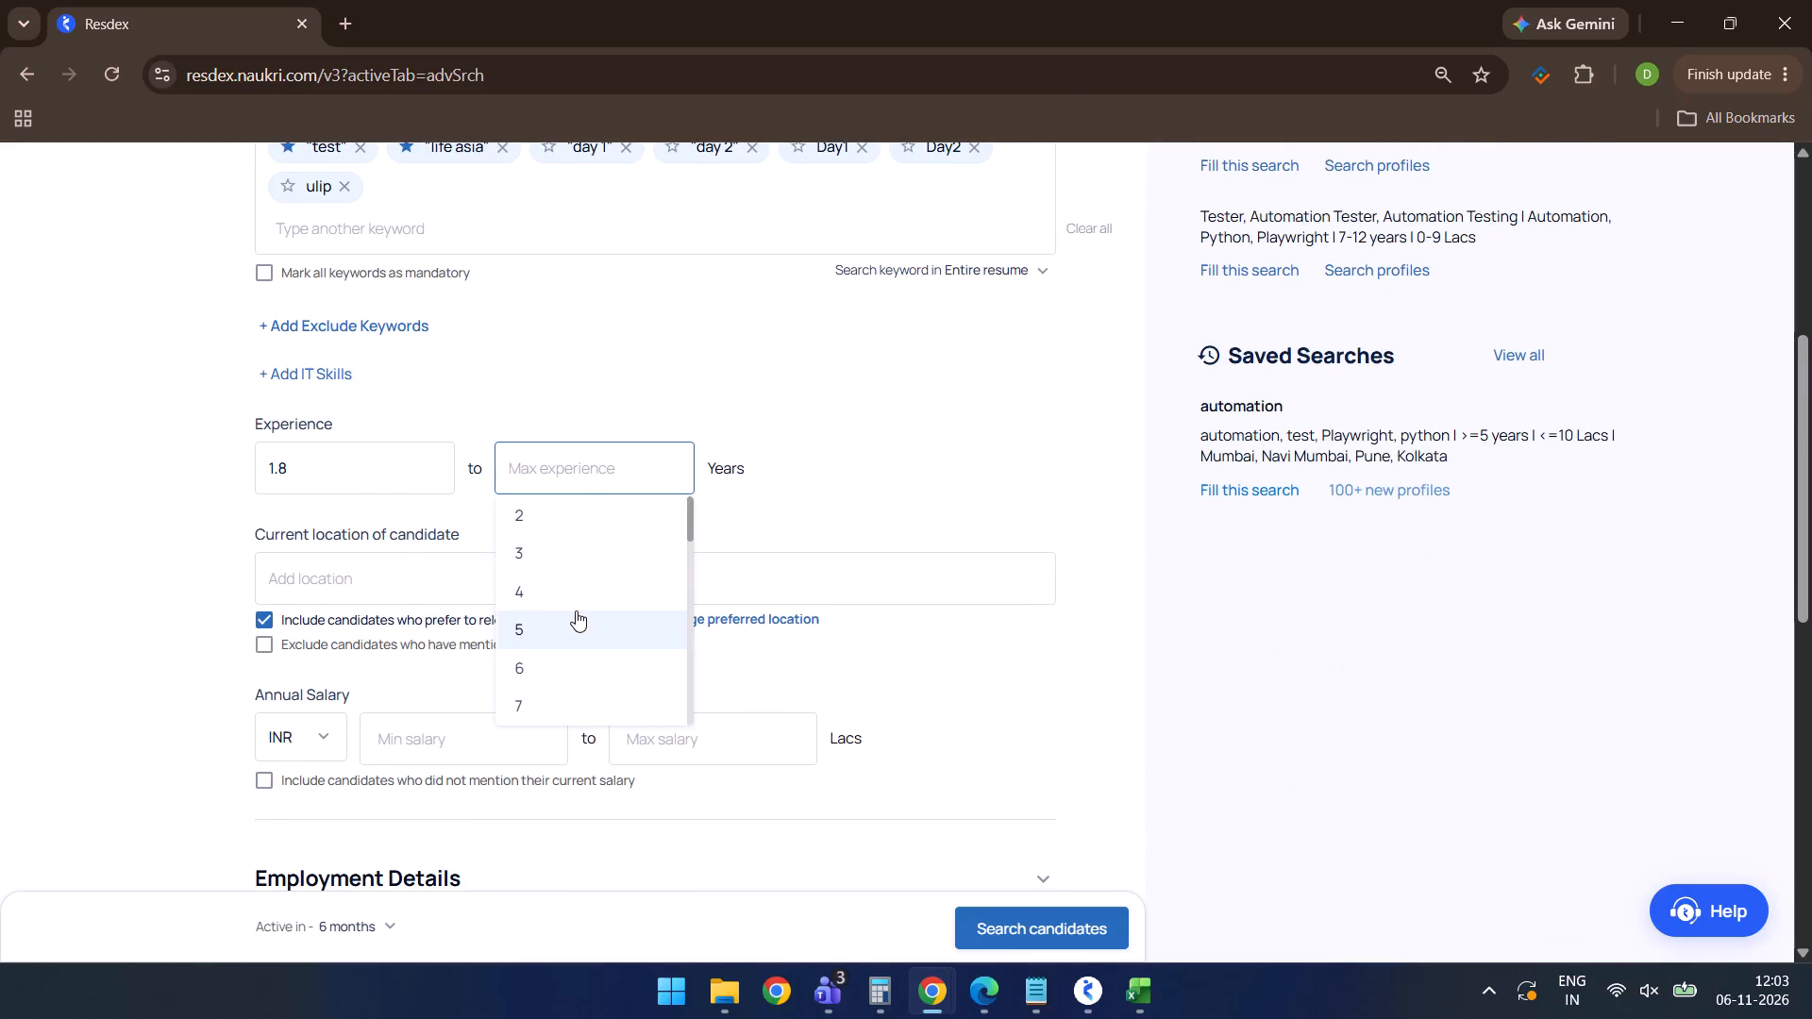
click(567, 599)
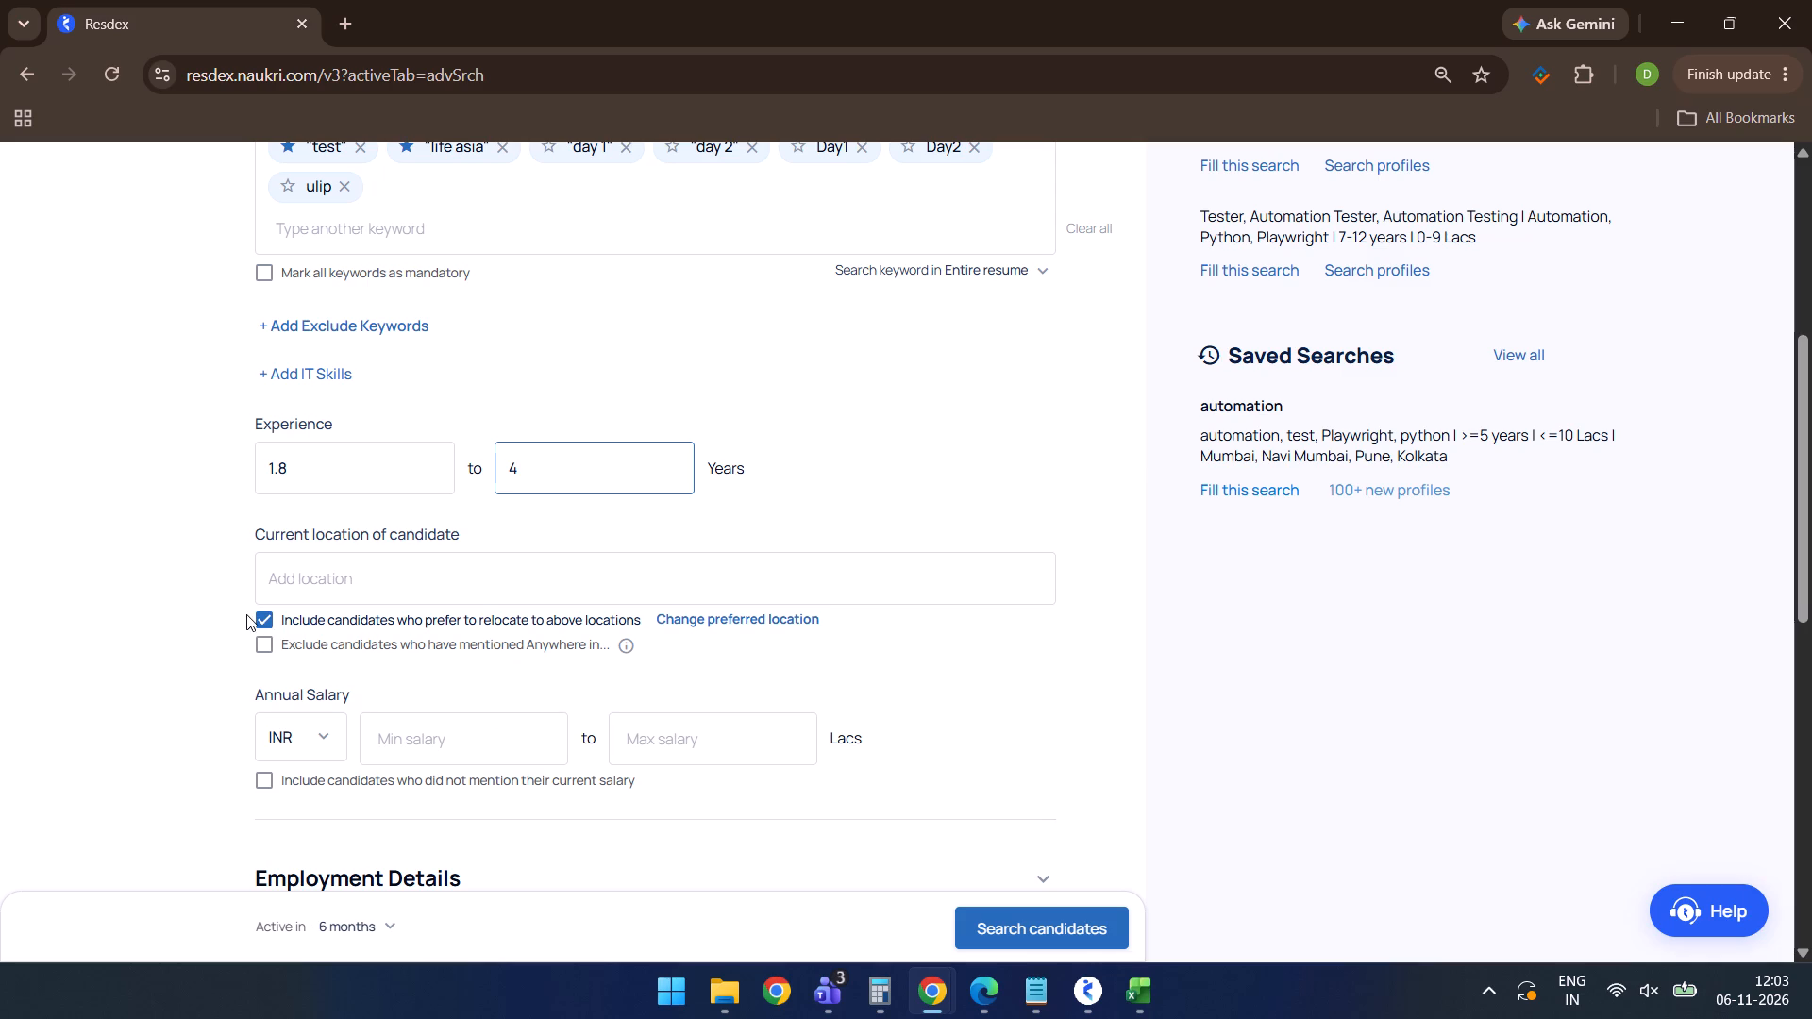
Turn off including candidates who prefer to relocate, and set the current location to Mumbai plus all suggested locations within 50 km.
click(277, 616)
click(264, 620)
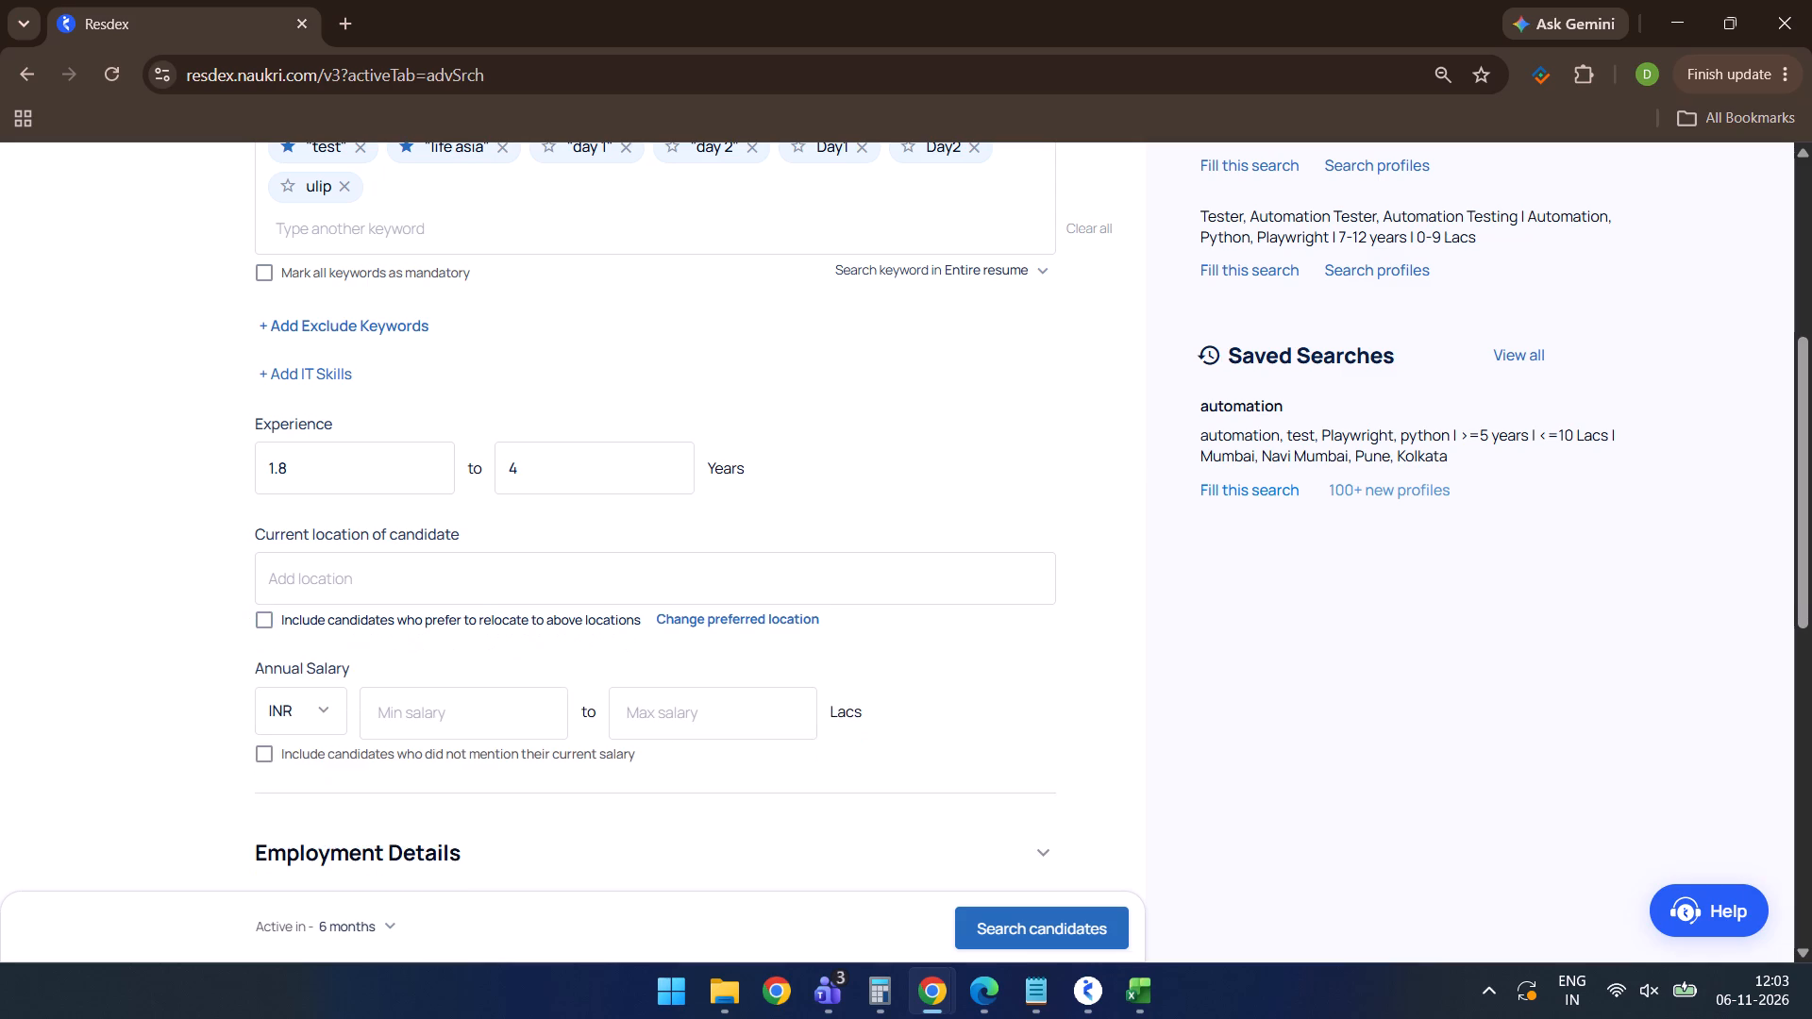
click(322, 582)
text(Mumbai)
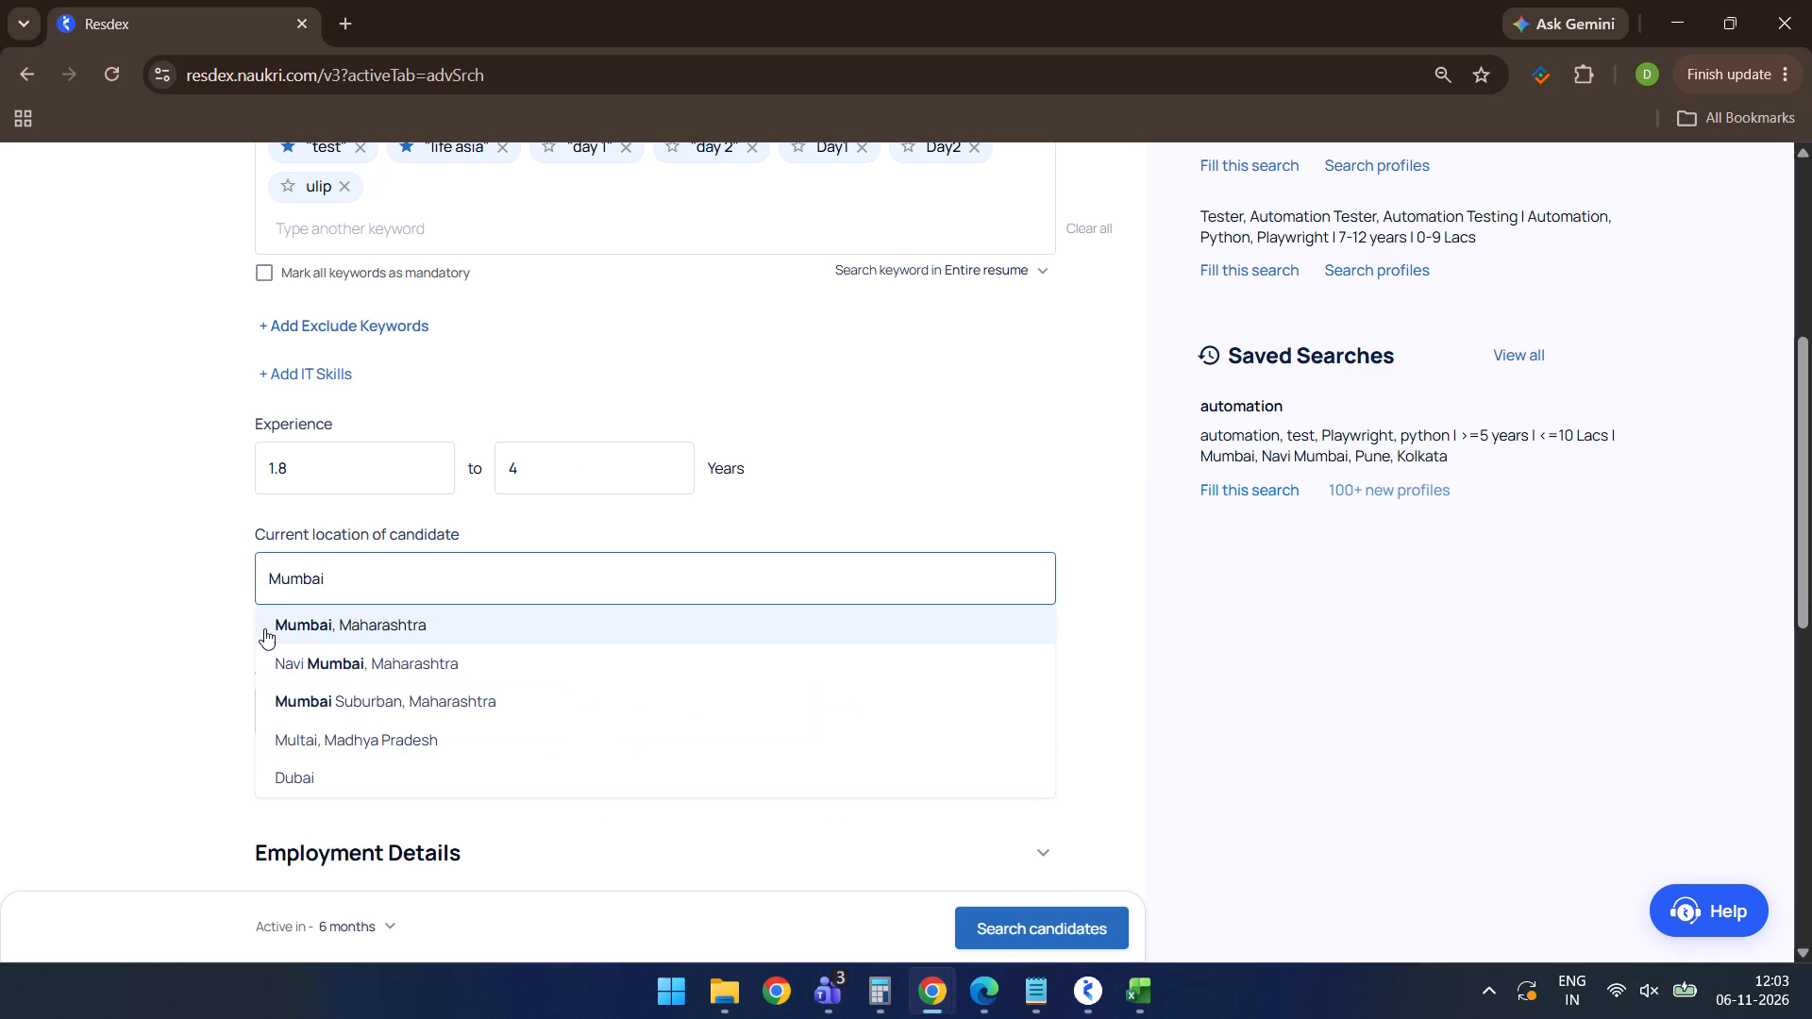
click(299, 624)
click(1018, 629)
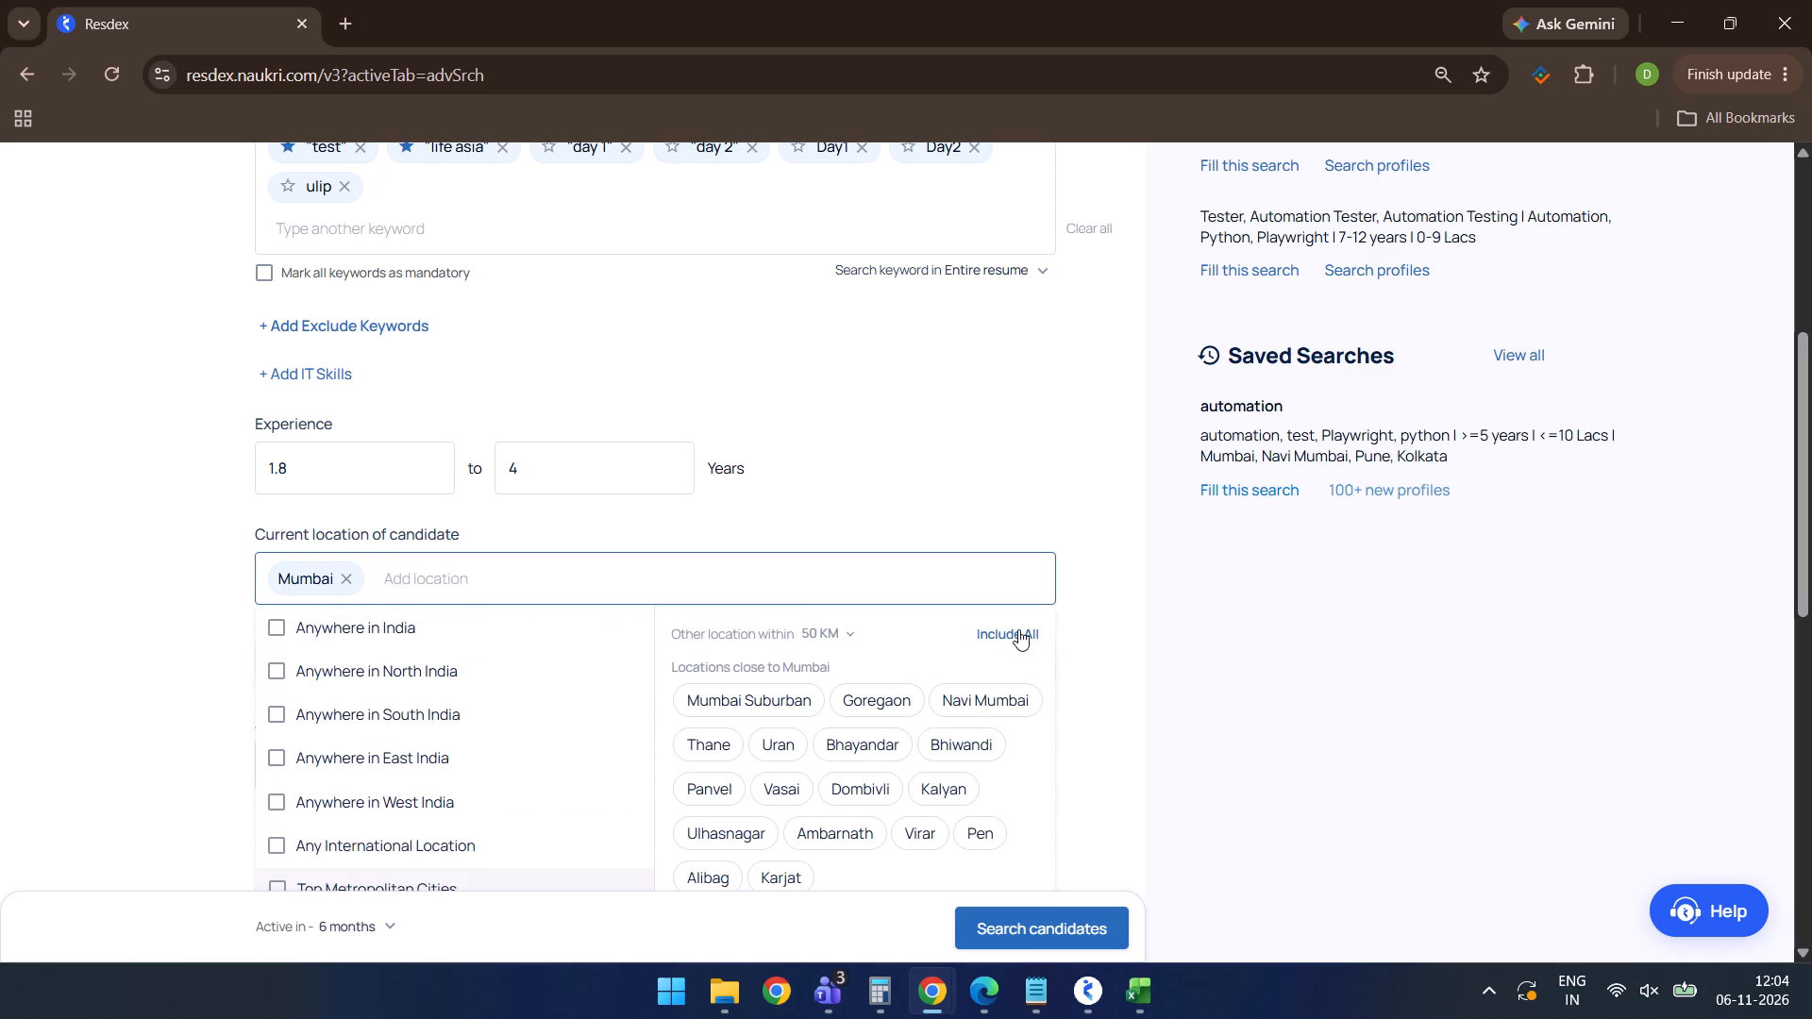
click(86, 642)
Set the minimum annual salary to 0.5 lacs.
scroll(86, 642, down, 3)
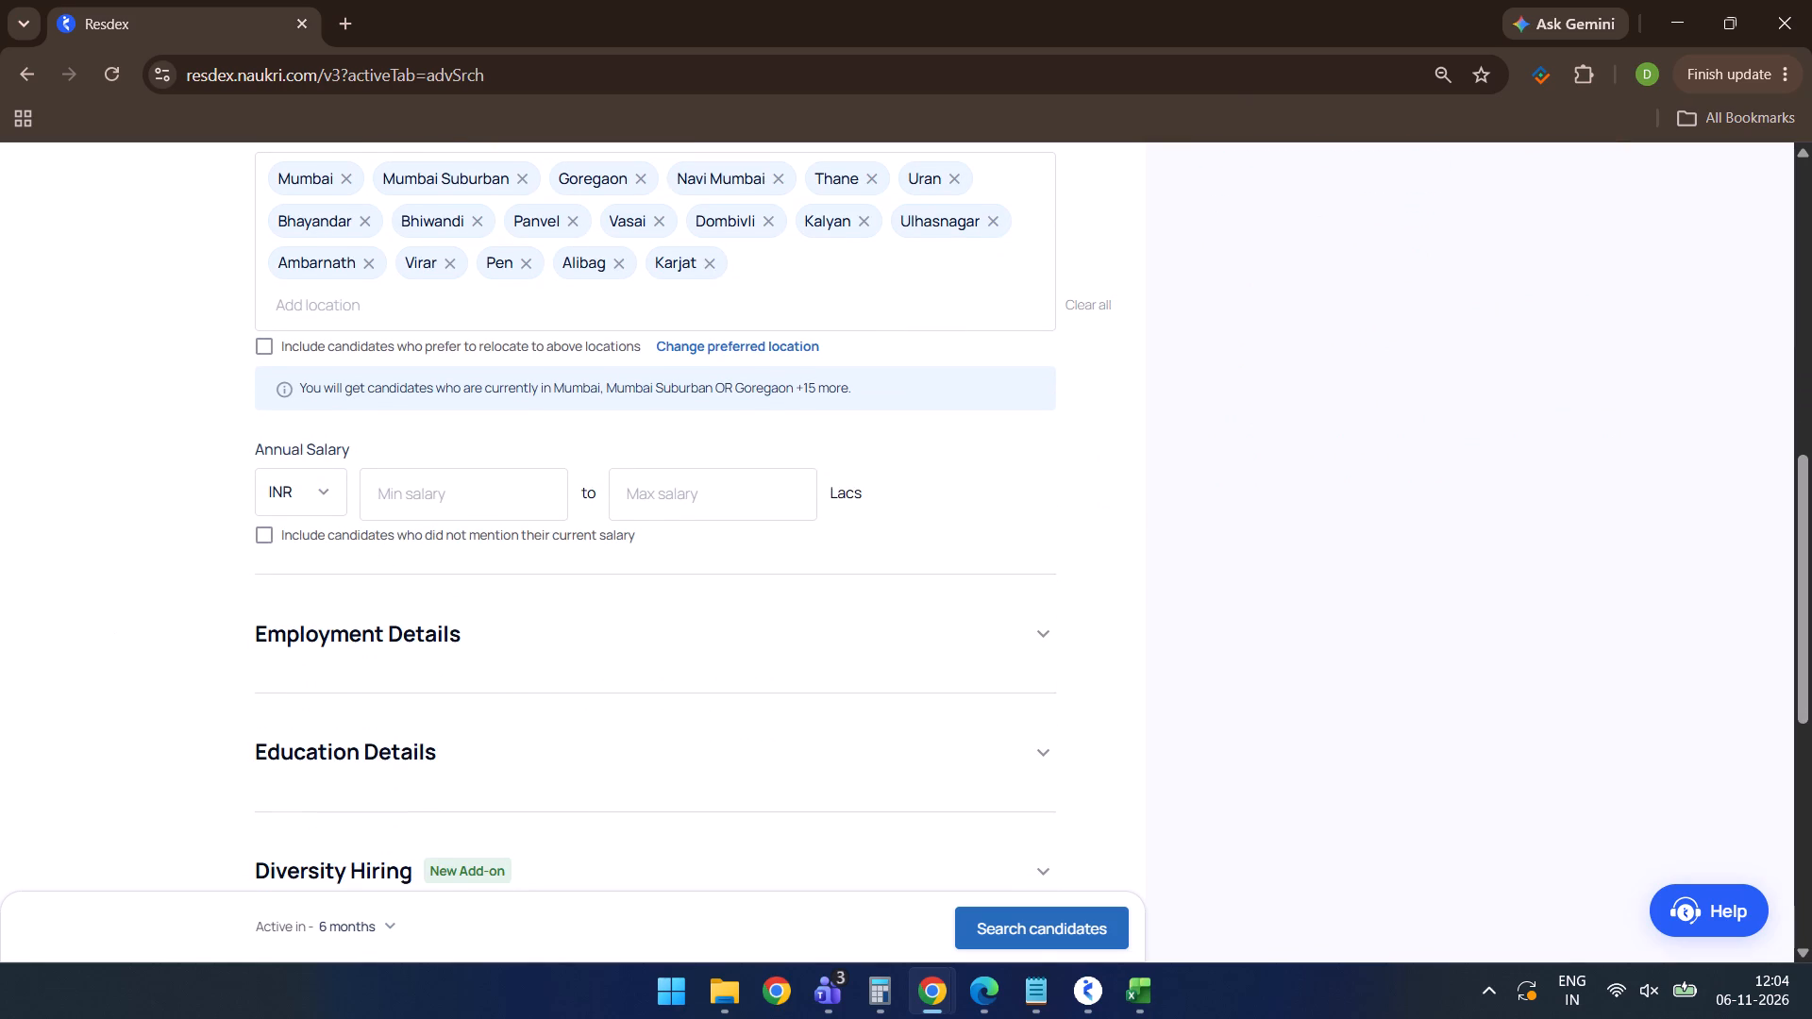
click(440, 482)
click(433, 584)
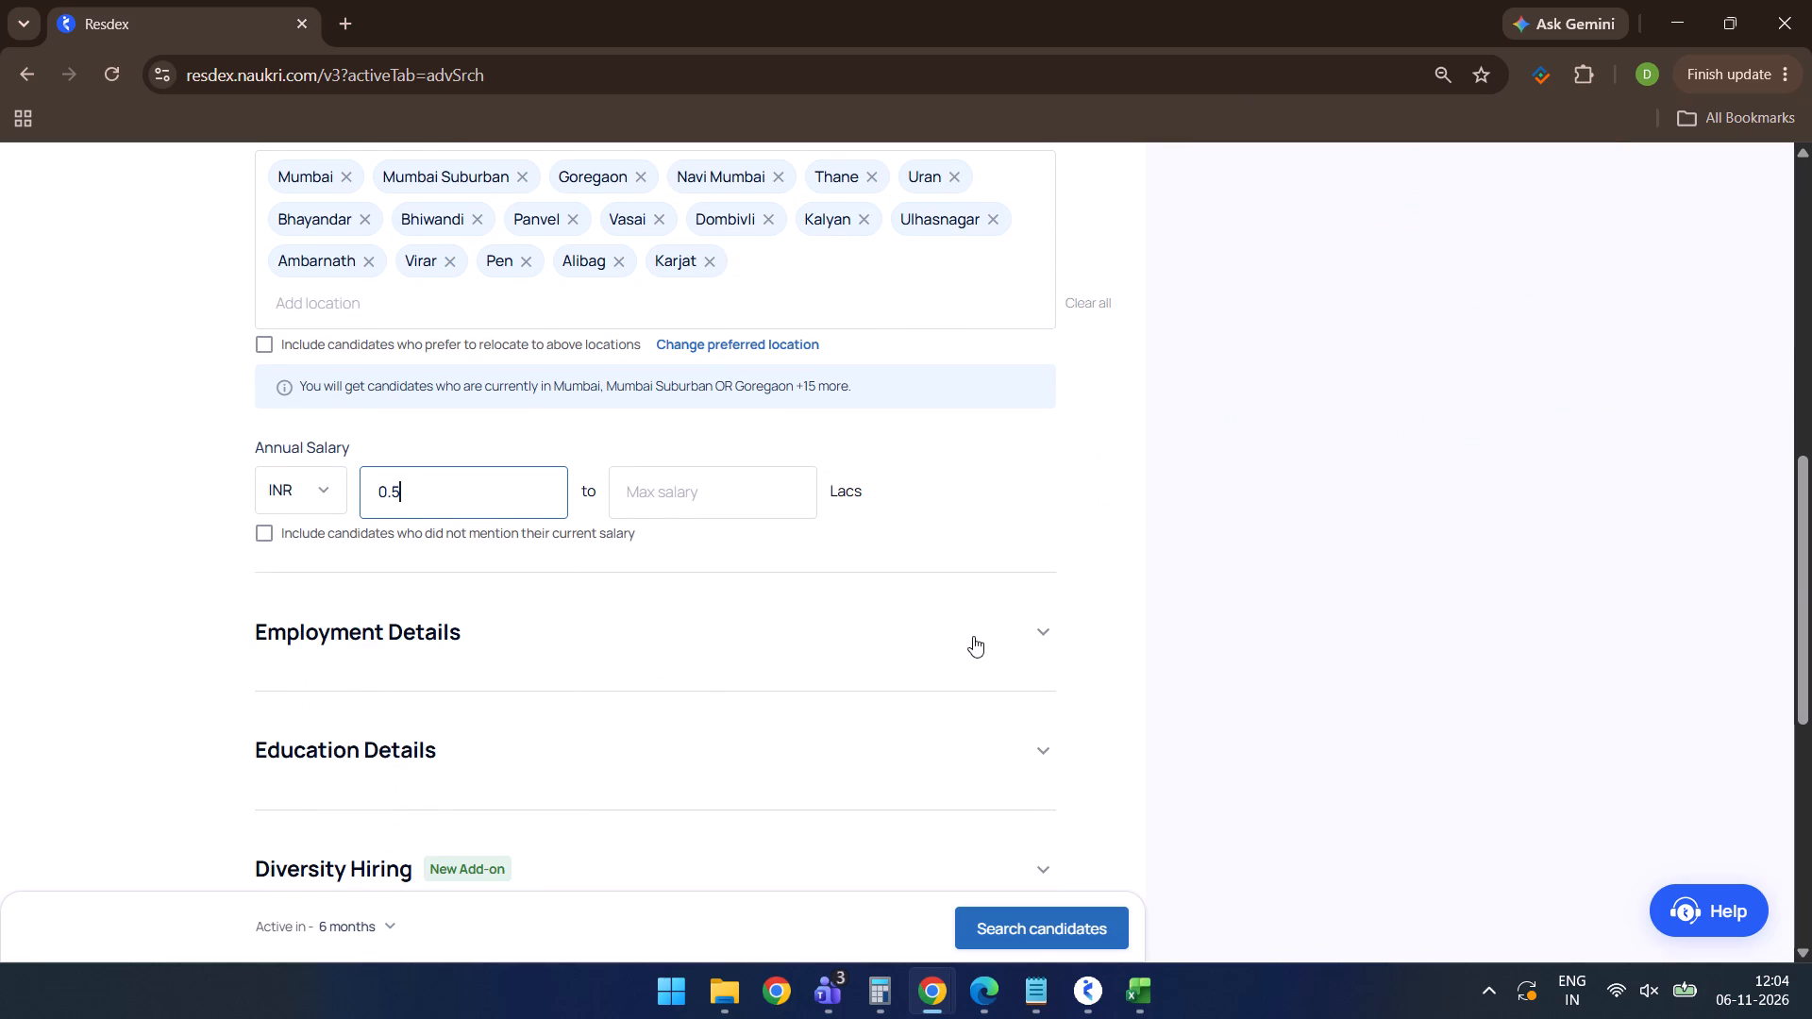
click(715, 500)
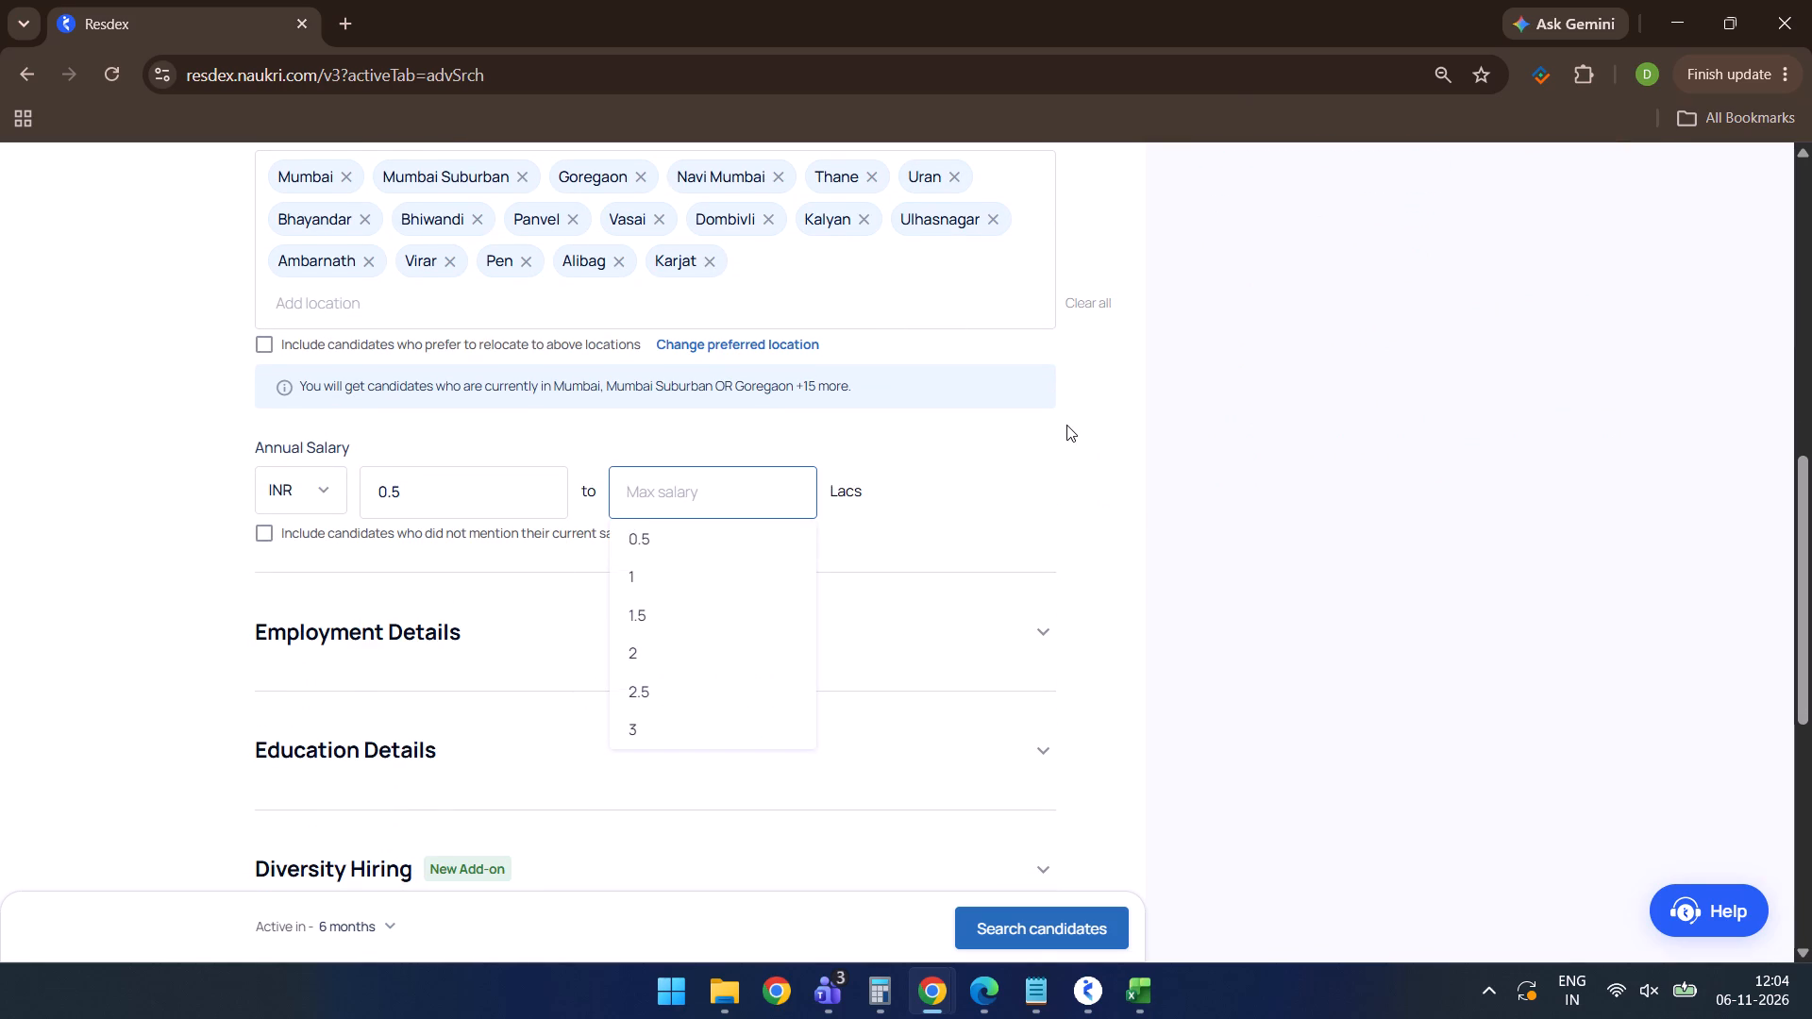
Switch to Calculator and work out the yearly salaries for 45000 × 12 and 42000 × 12.
key(alt+Tab)
key(alt+Left)
key(alt+Right)
key(alt+Right)
key(alt+Right)
key(alt+Right)
key(alt+Right)
key(alt+Left)
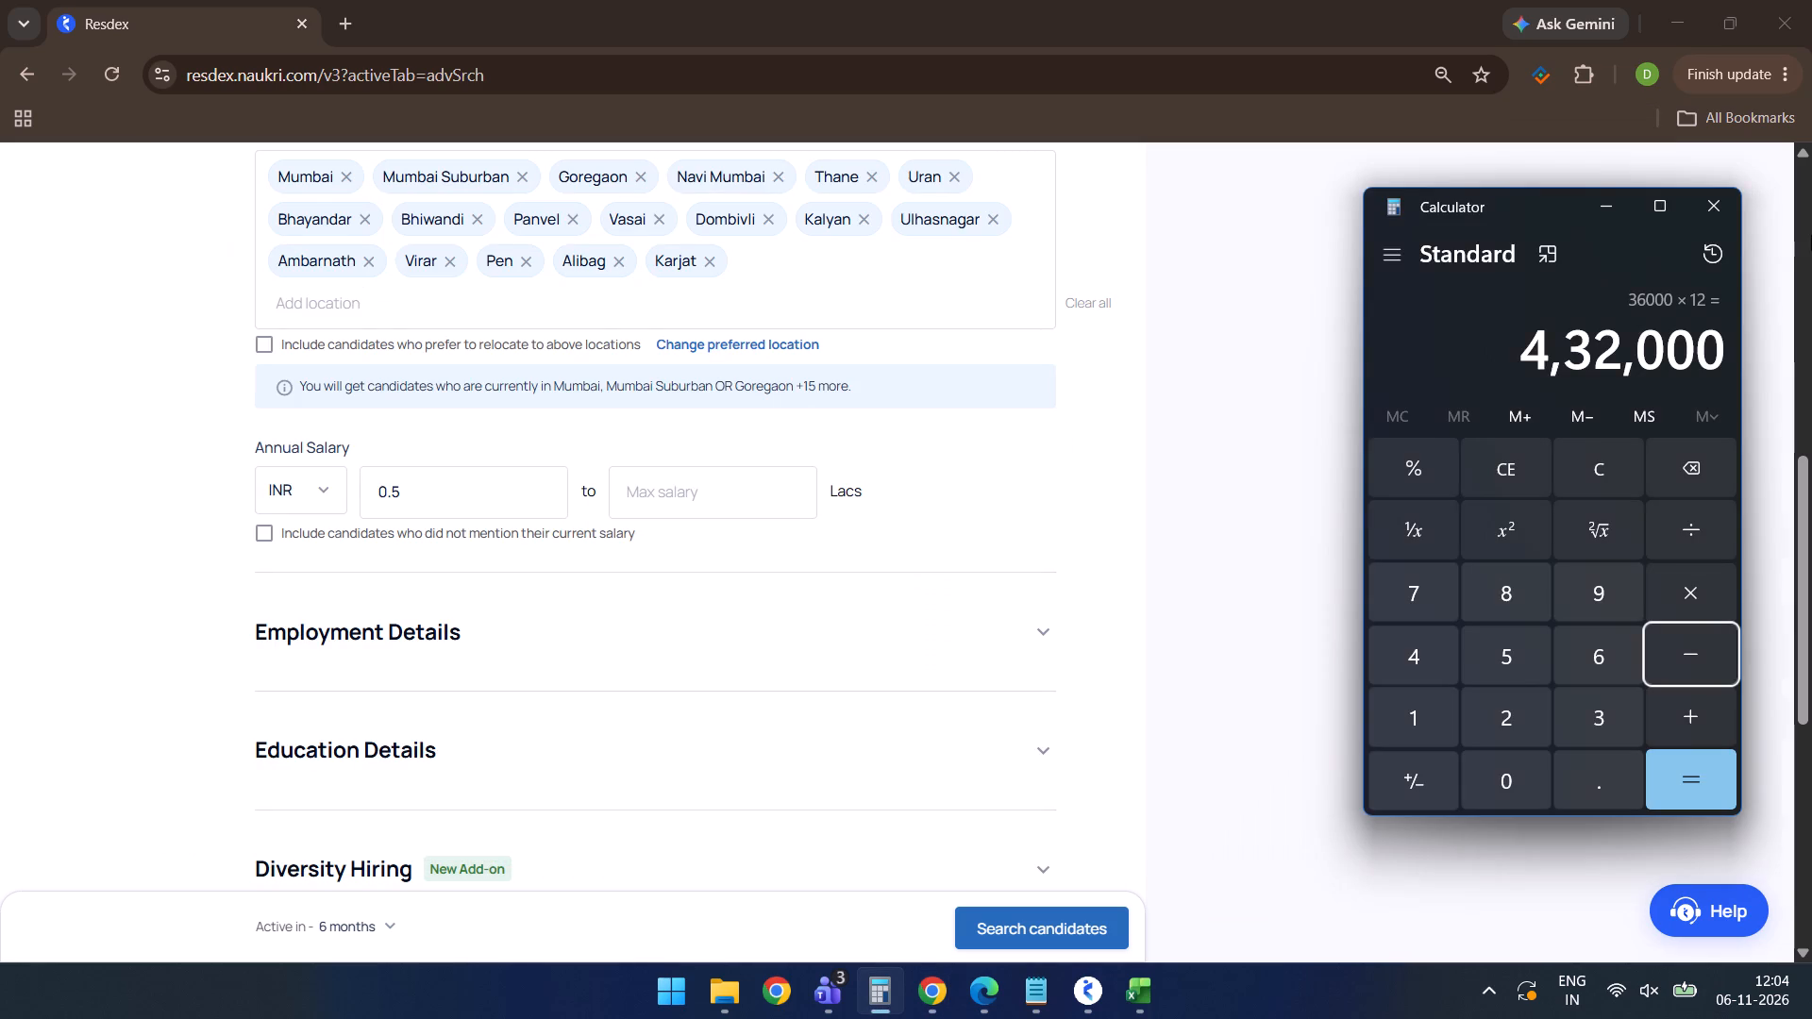
click(1590, 467)
text(45000)
click(1693, 602)
text(12)
key(Return)
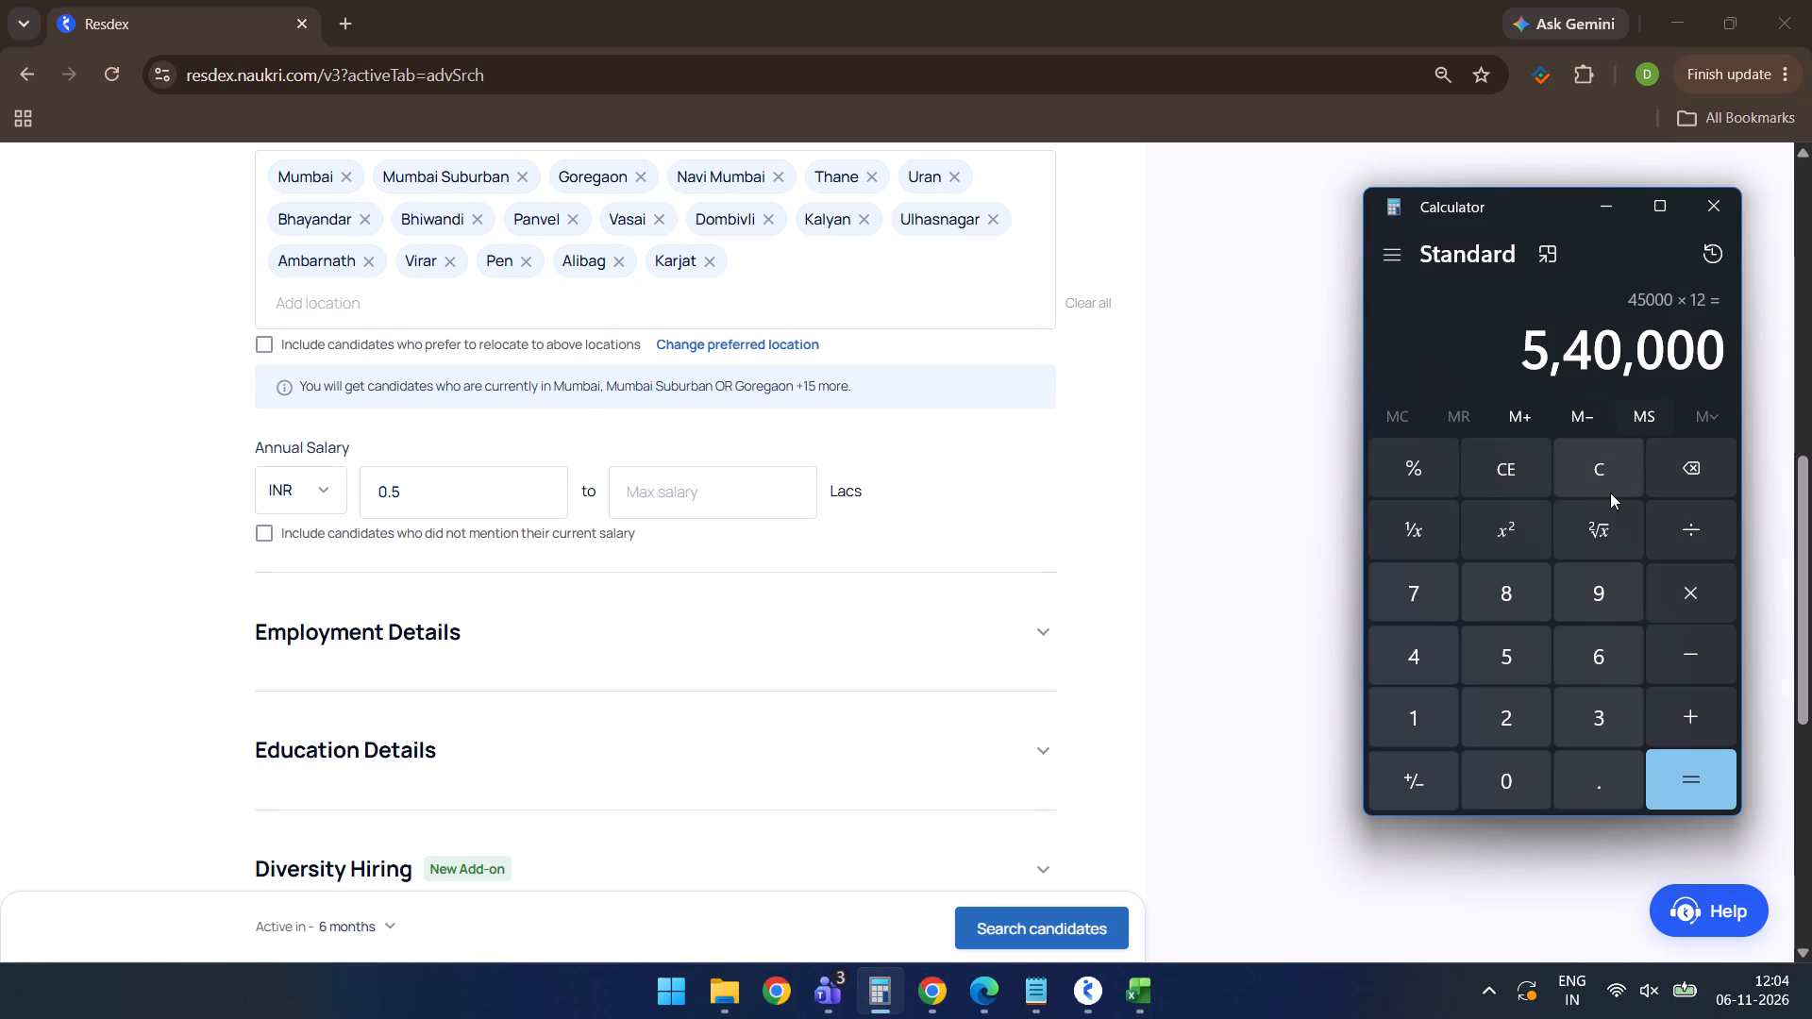
click(1610, 493)
text(42000)
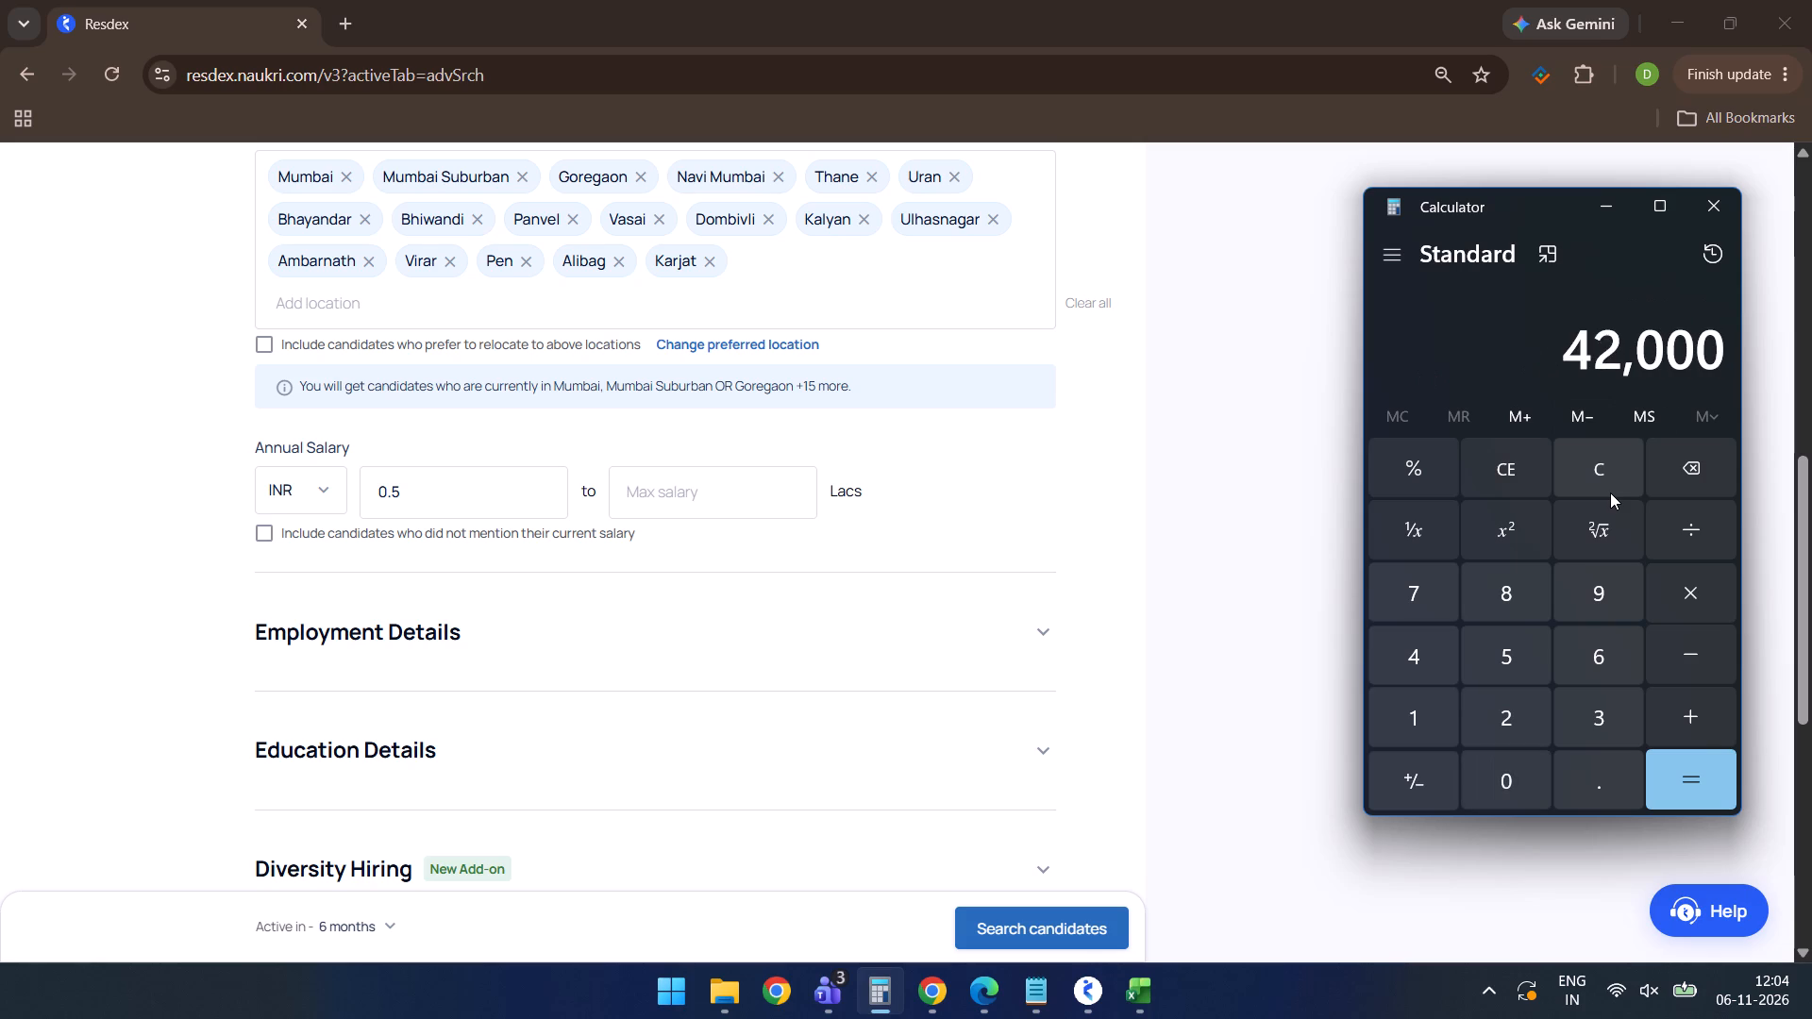
click(1683, 579)
text(12)
key(Return)
Return to the Resdex search form in Chrome and set the maximum annual salary to 4.5 lacs.
click(1144, 501)
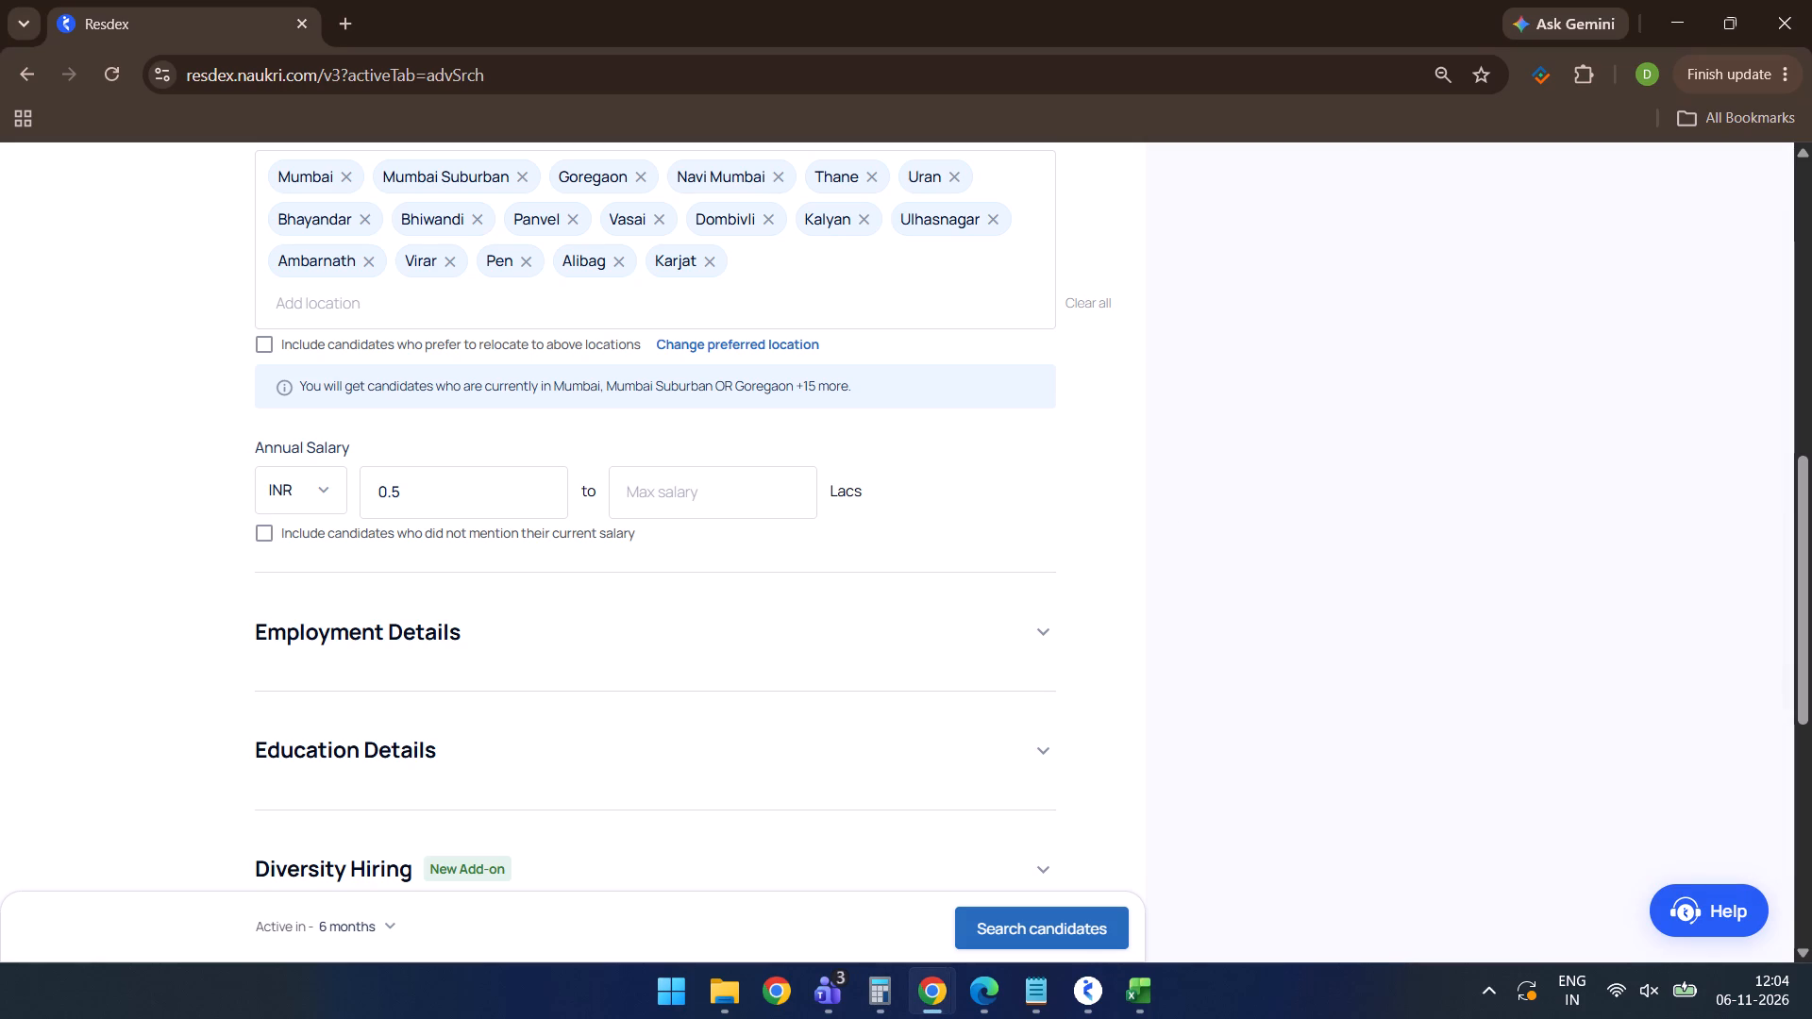
click(732, 488)
key(4)
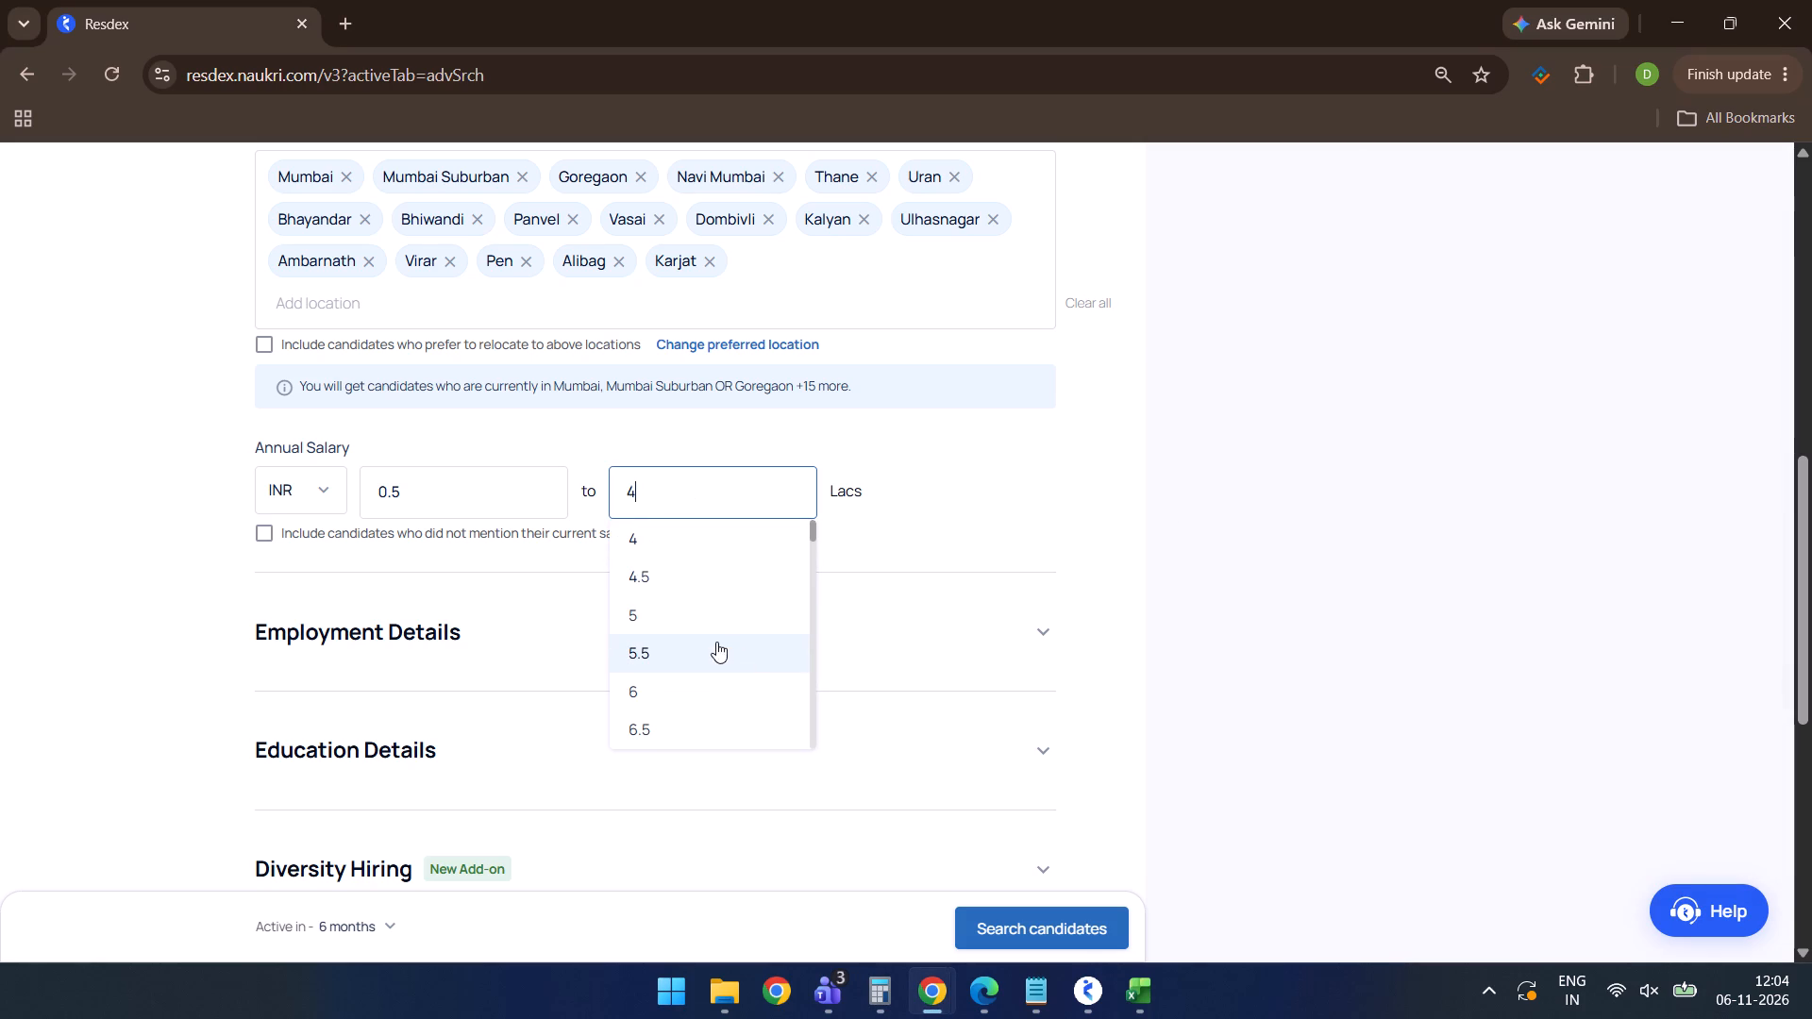
click(684, 590)
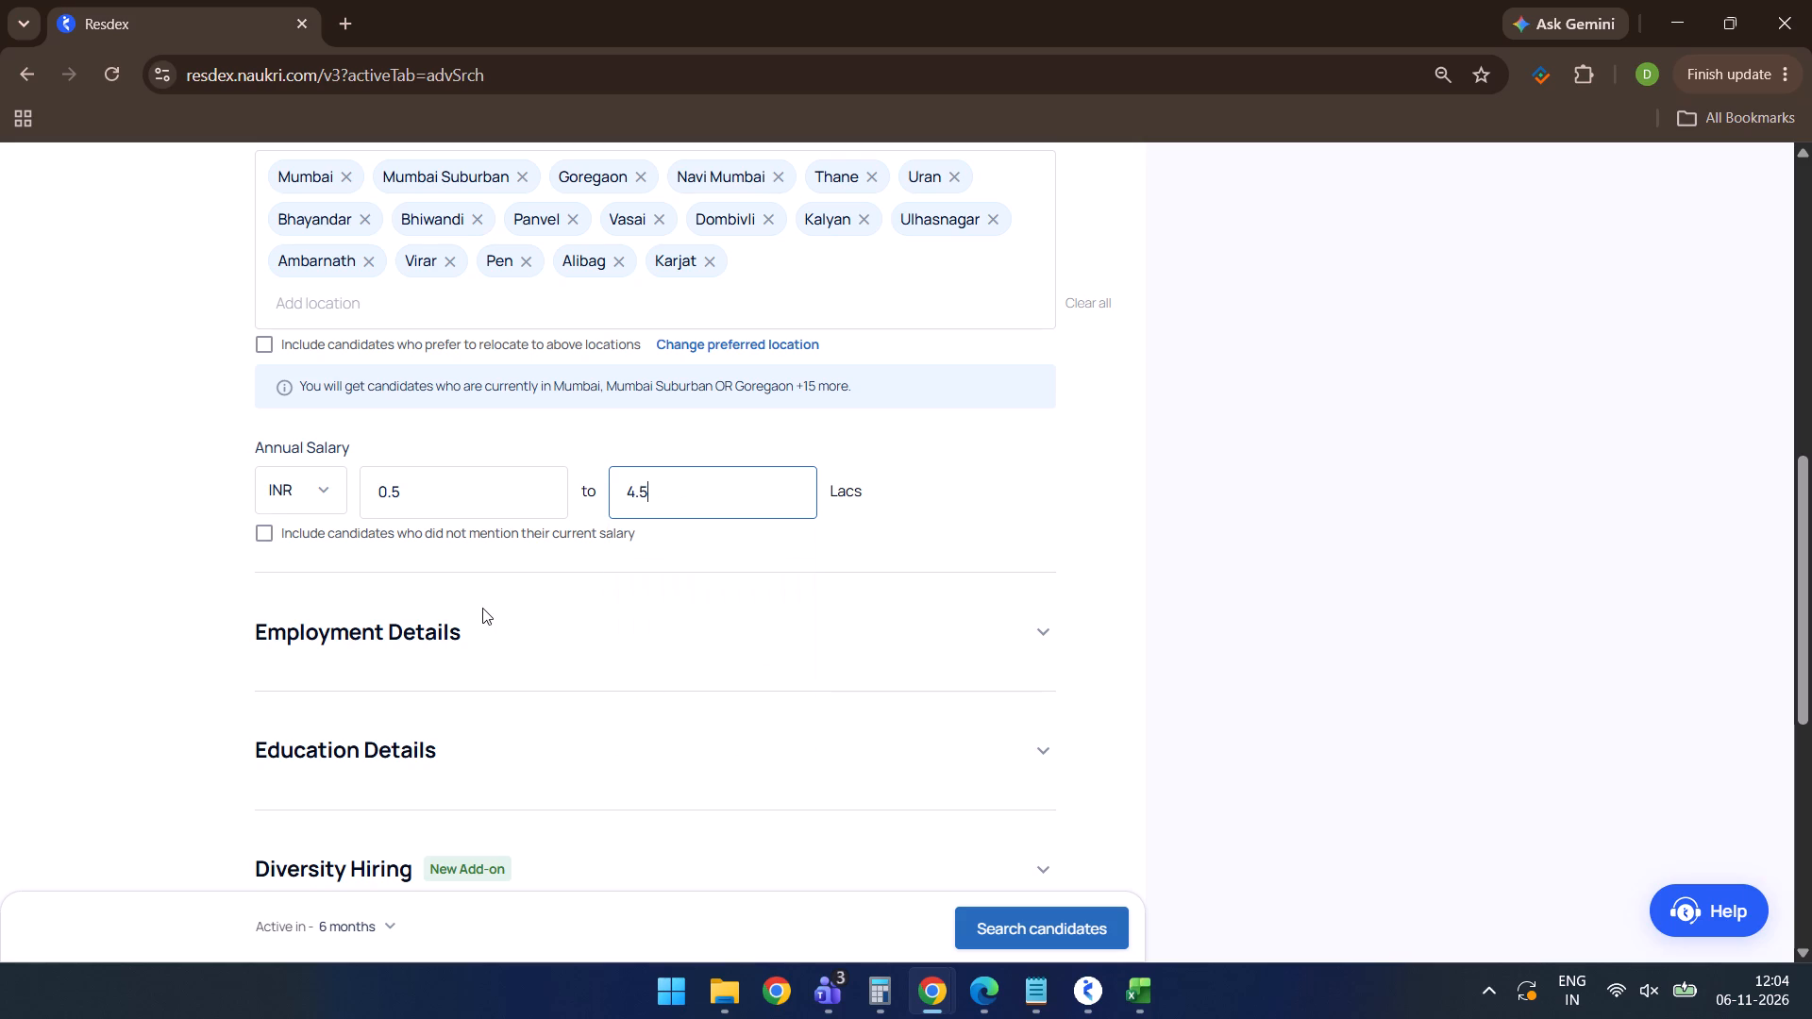
In Employment Details, select the notice periods 0 - 15 days and Currently serving notice period.
click(429, 630)
scroll(429, 630, down, 2)
scroll(217, 588, down, 3)
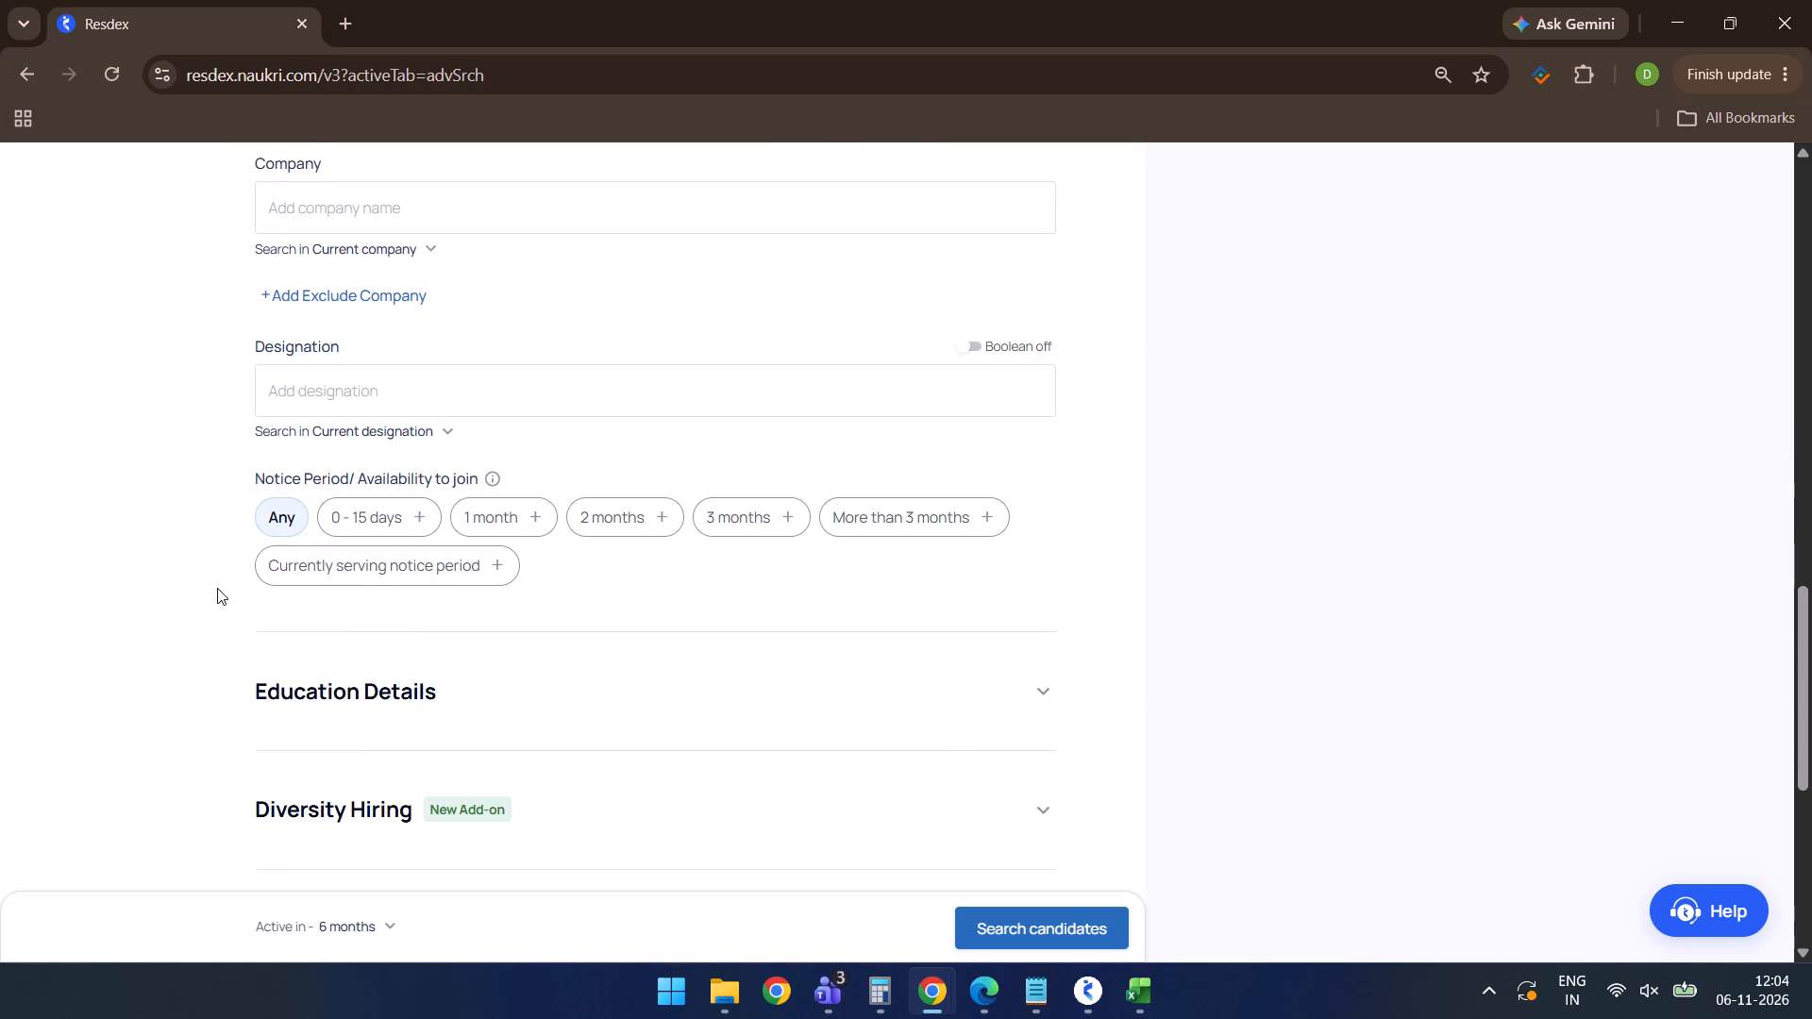
click(362, 473)
click(374, 533)
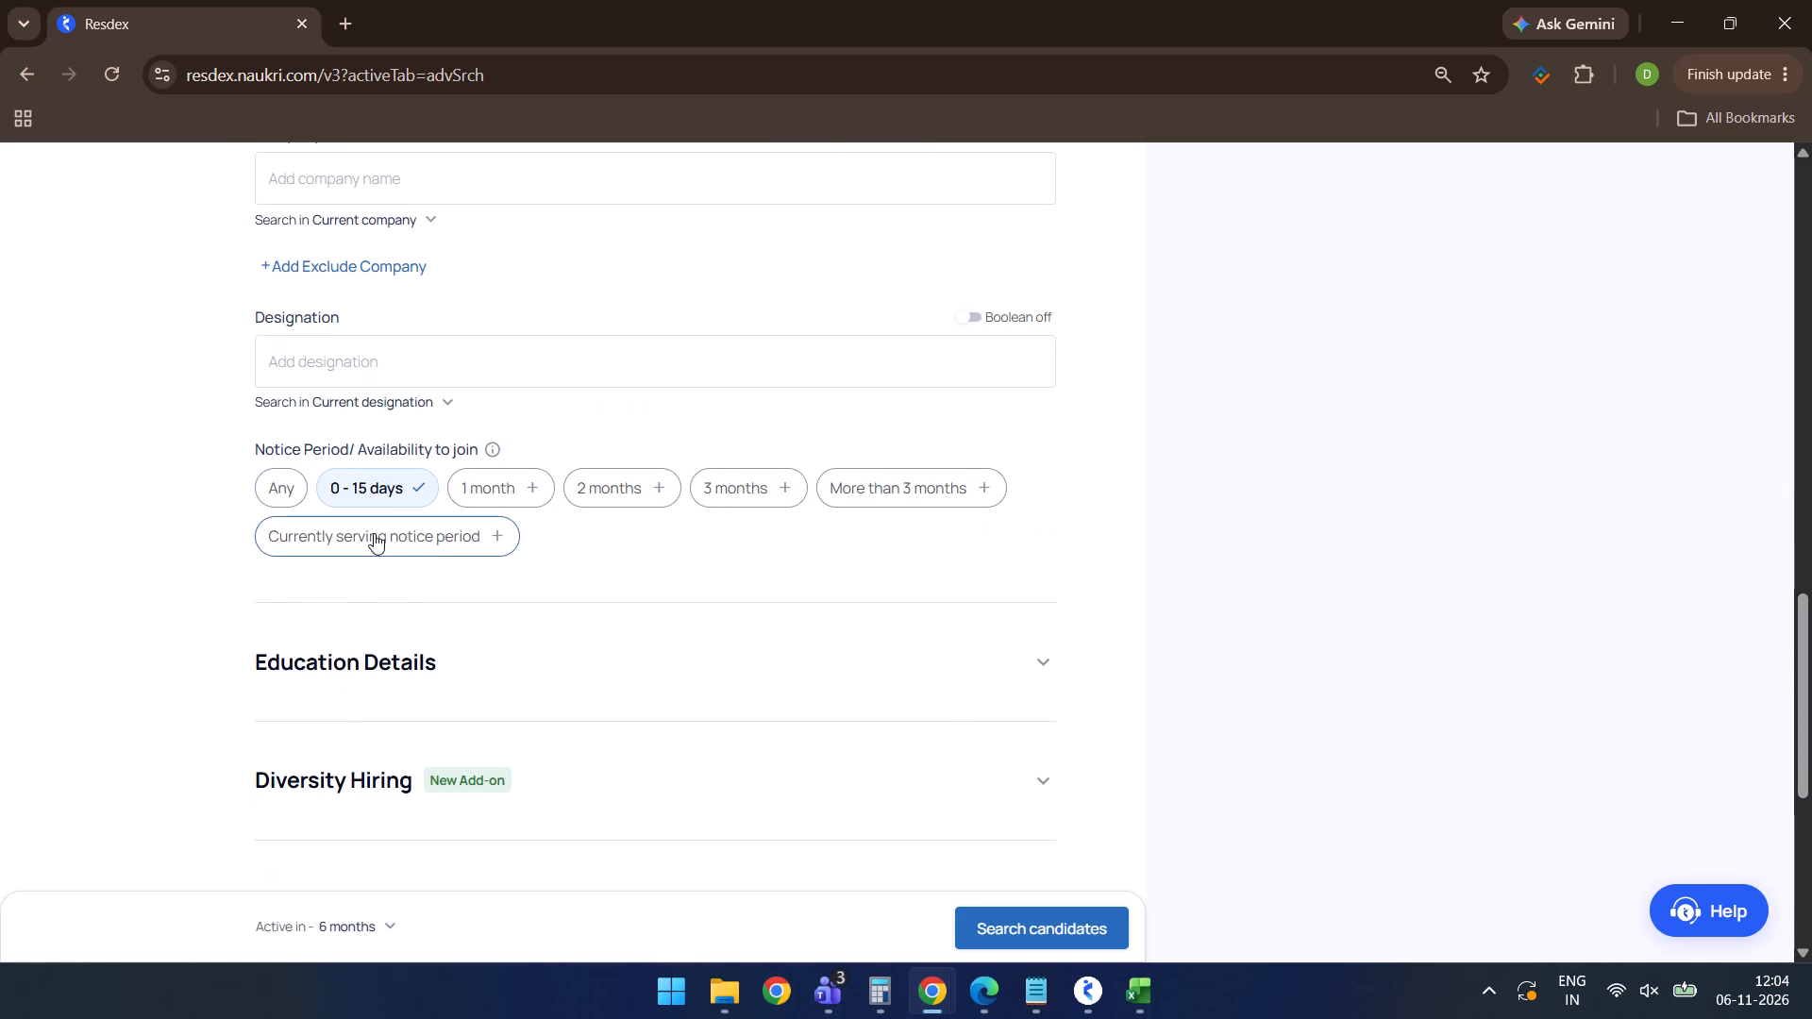
Set the candidates' active period to 30 days below the Additional Details section and run the candidate search.
scroll(169, 514, down, 2)
click(381, 537)
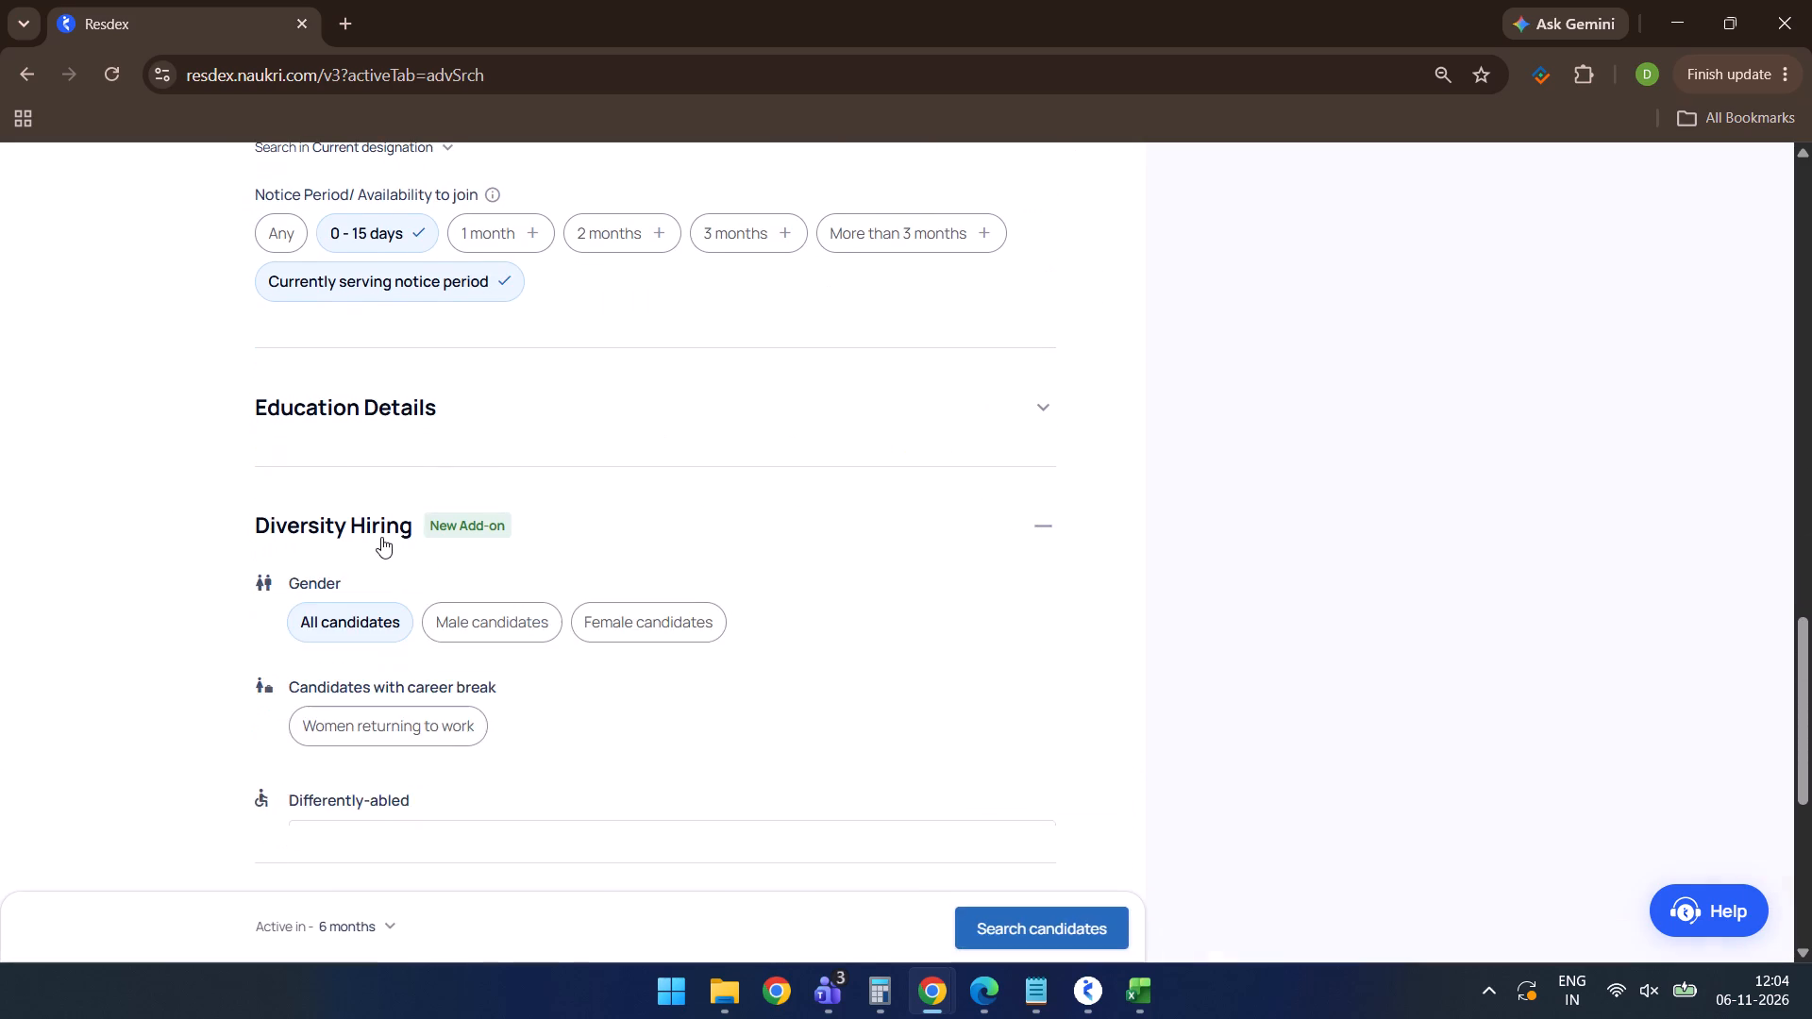
scroll(381, 537, down, 2)
scroll(446, 317, down, 2)
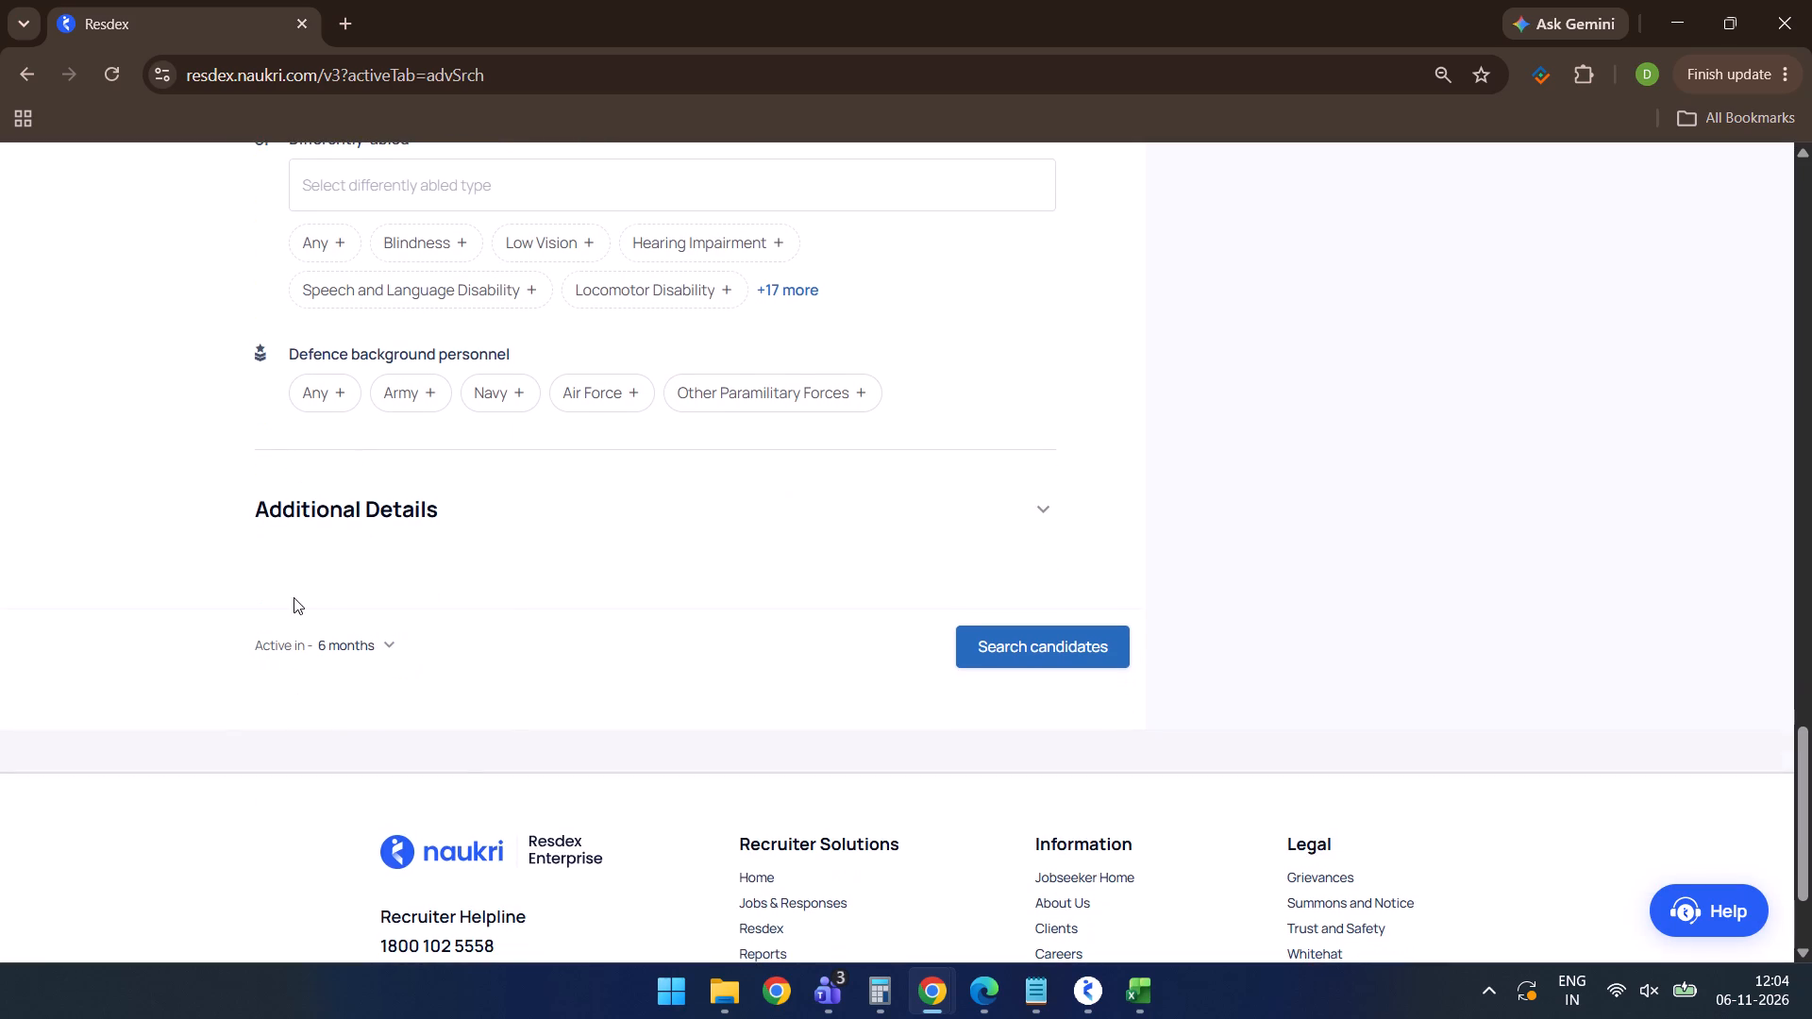
click(384, 643)
click(391, 502)
click(1013, 630)
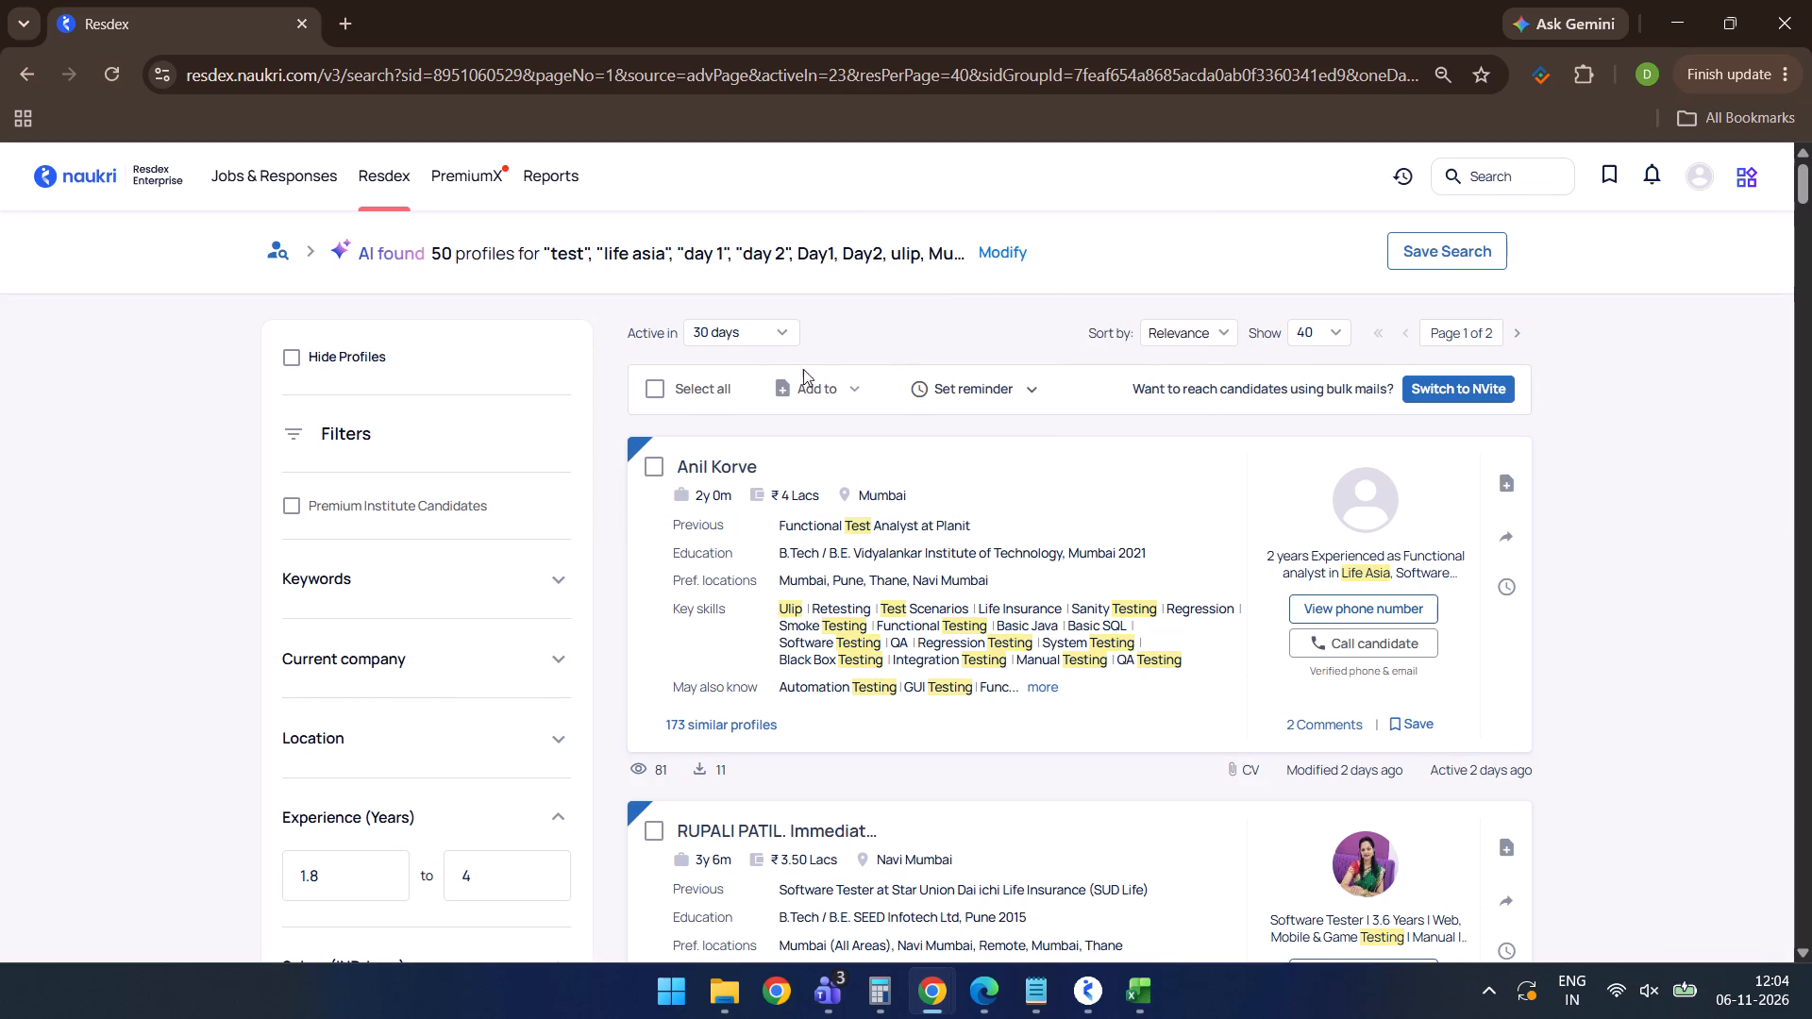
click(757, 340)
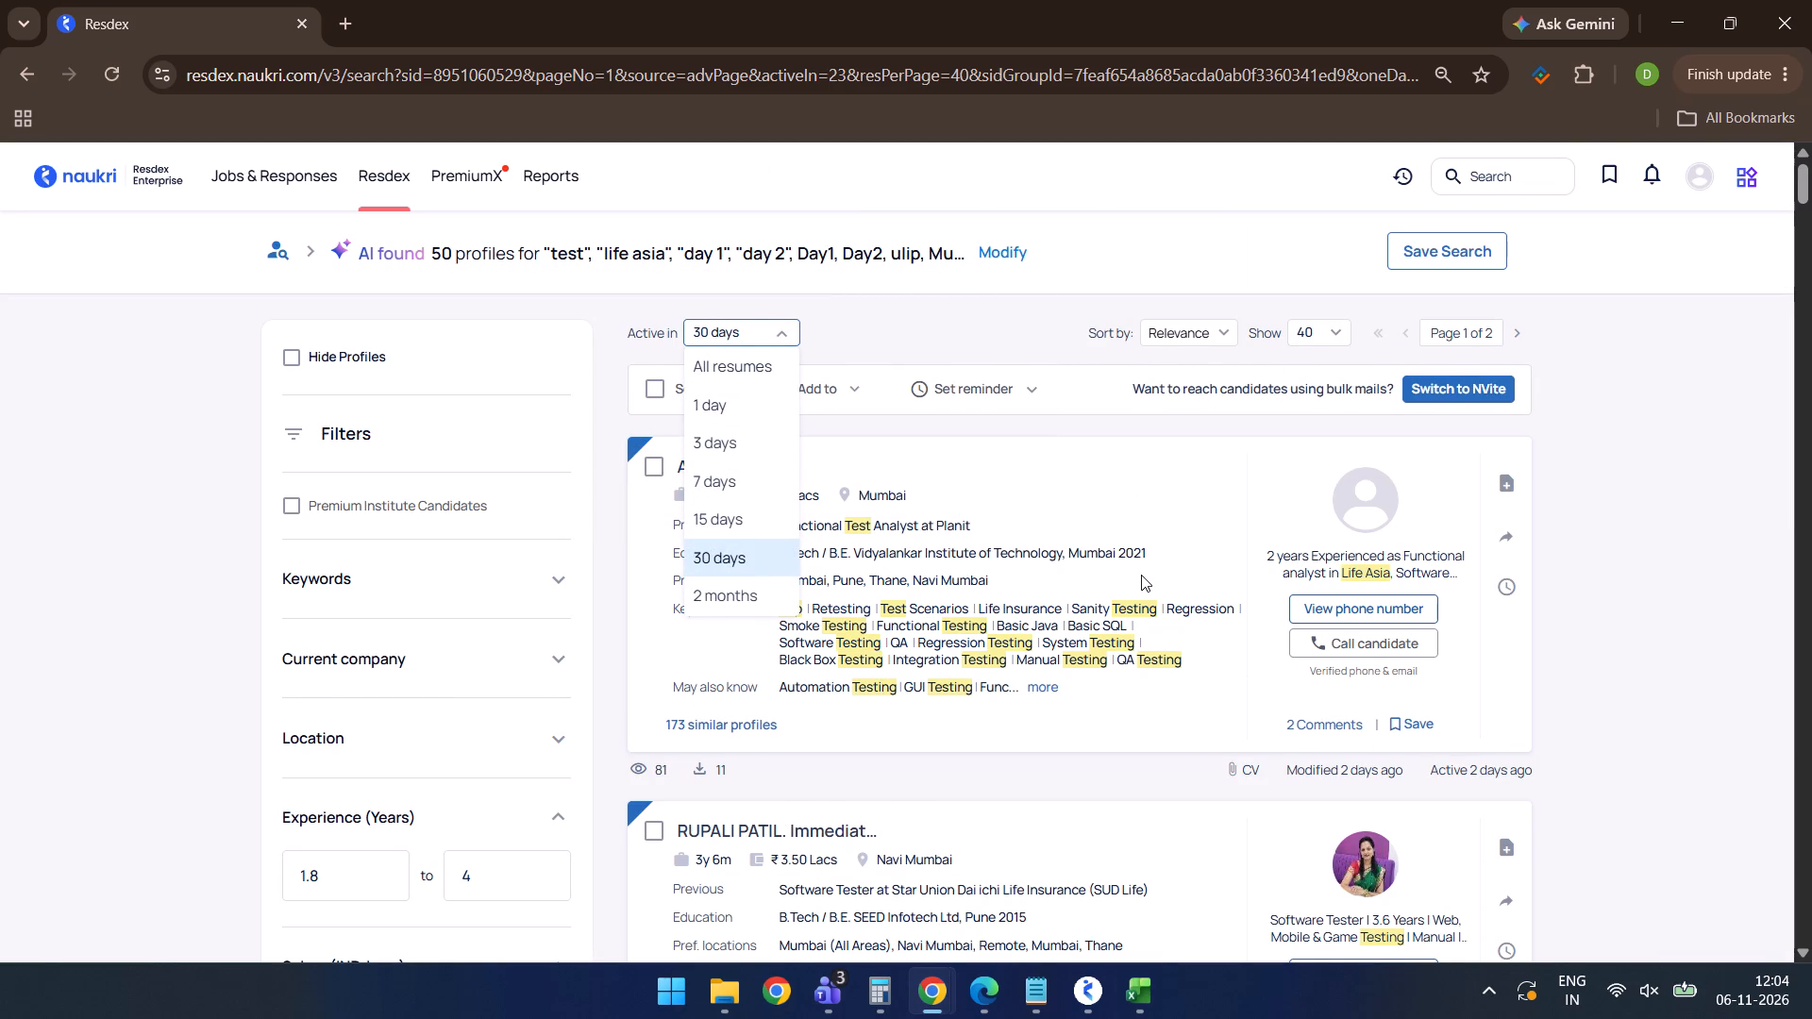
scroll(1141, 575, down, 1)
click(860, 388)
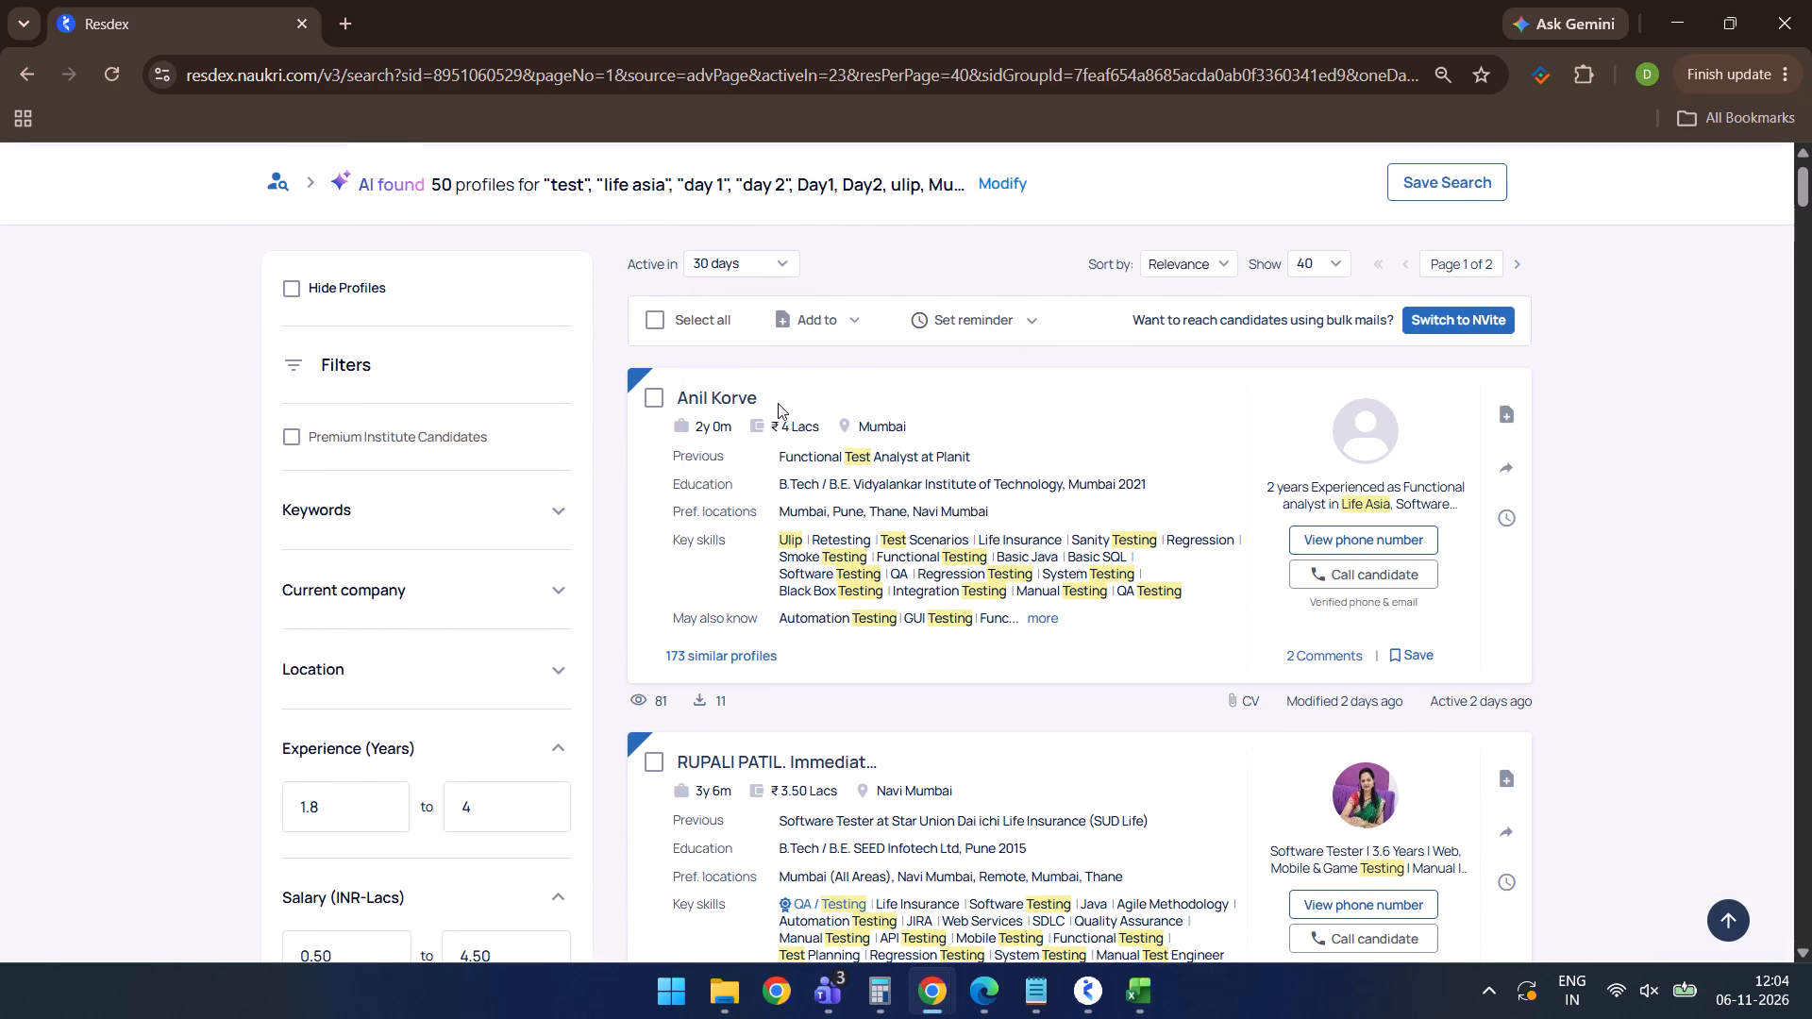
Open the first search result's profile and review the salary, comments, key skills, work summary, project details, education and attached CV.
click(727, 401)
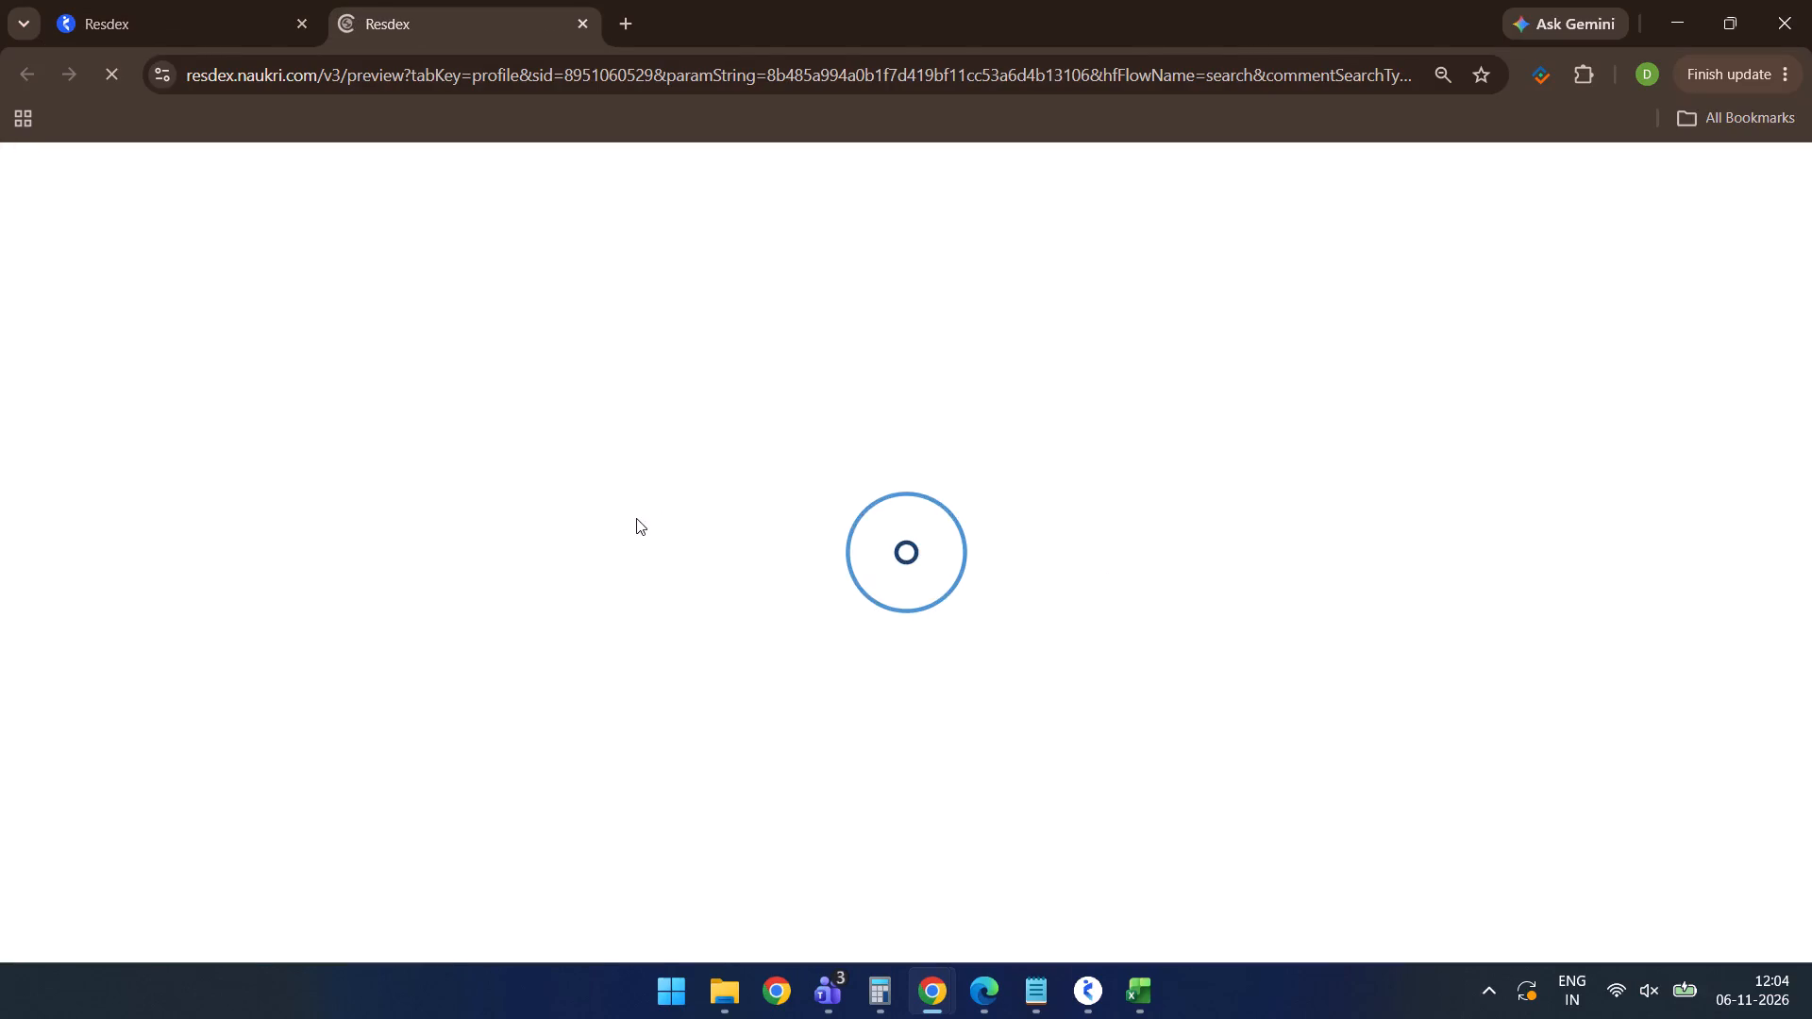
scroll(1014, 614, down, 1)
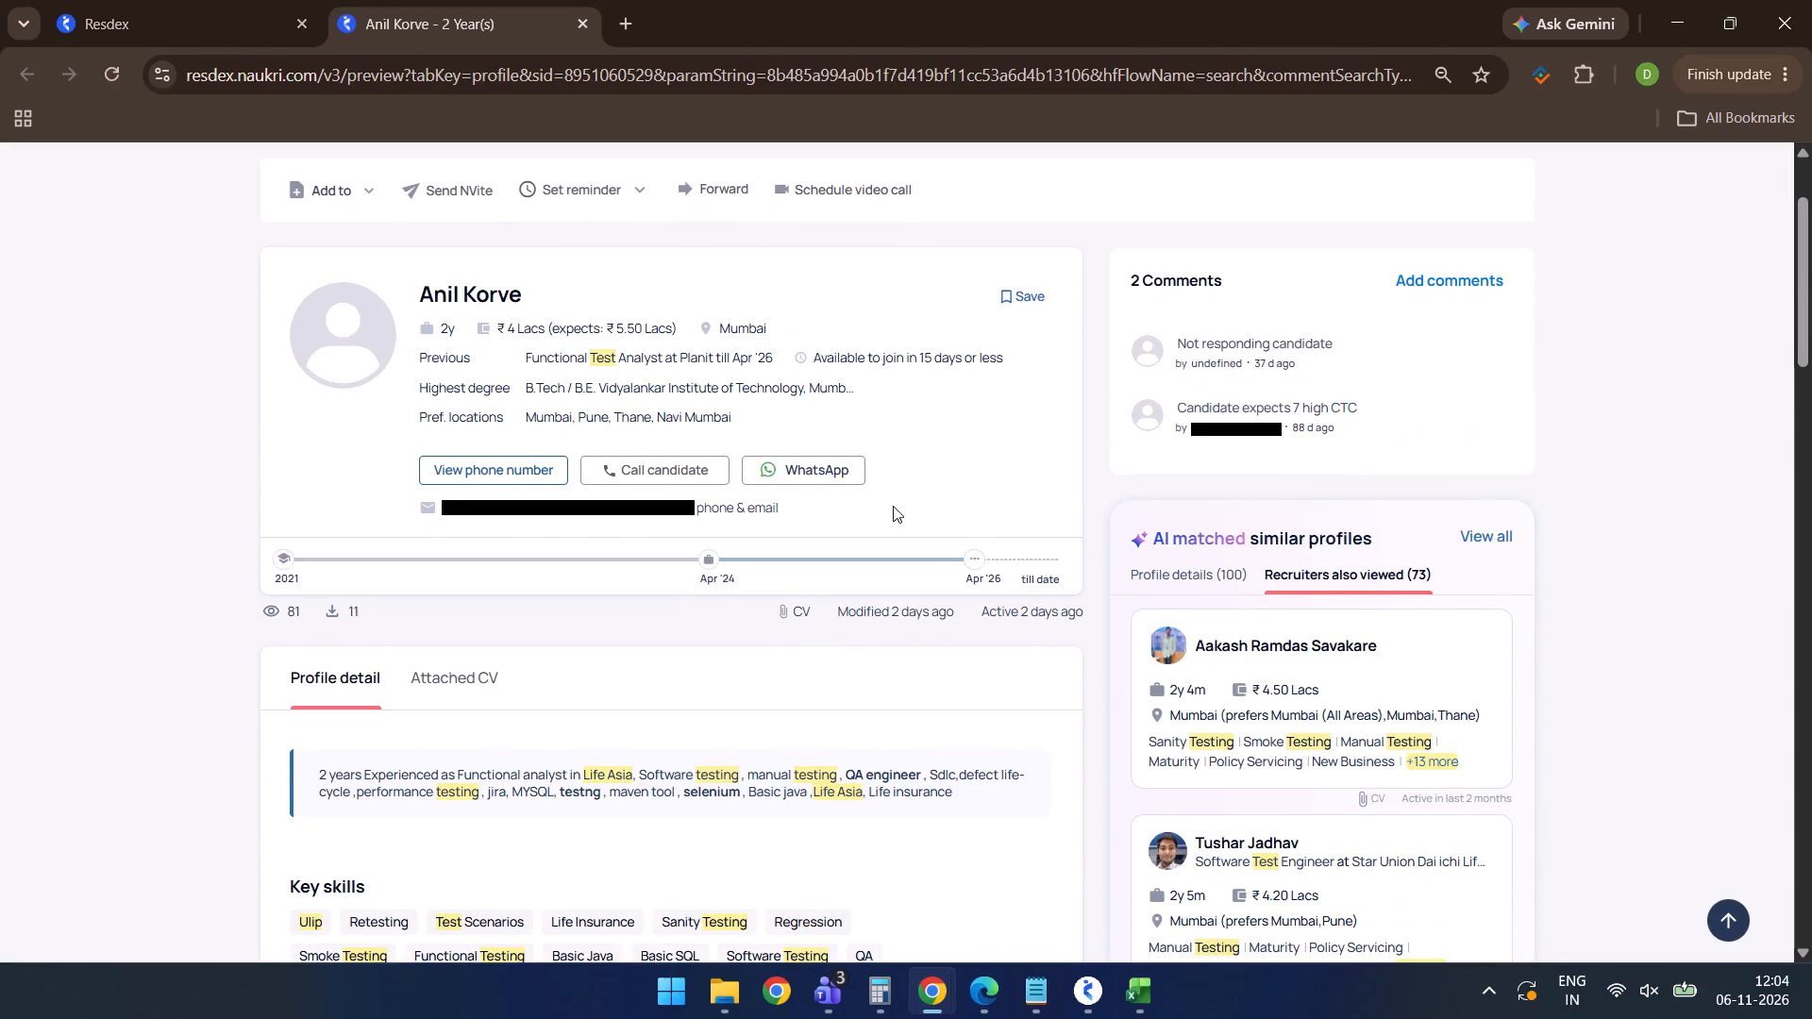
scroll(893, 506, up, 3)
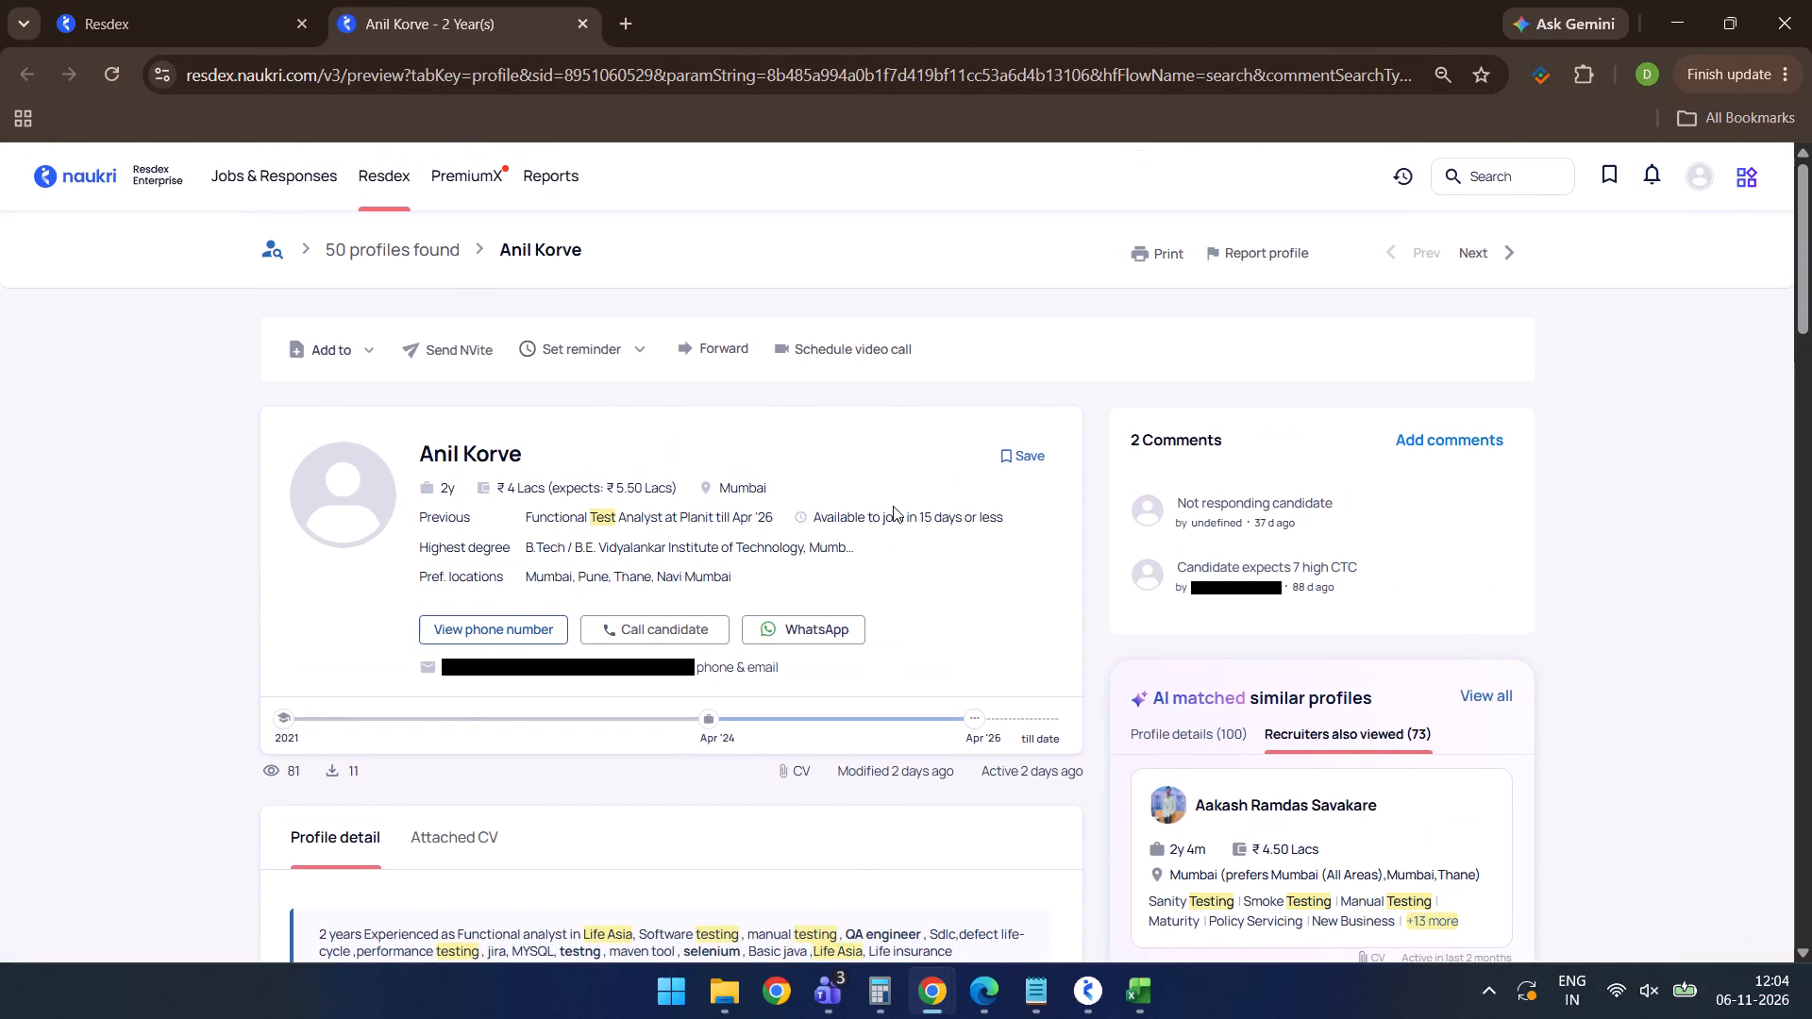
scroll(997, 592, down, 2)
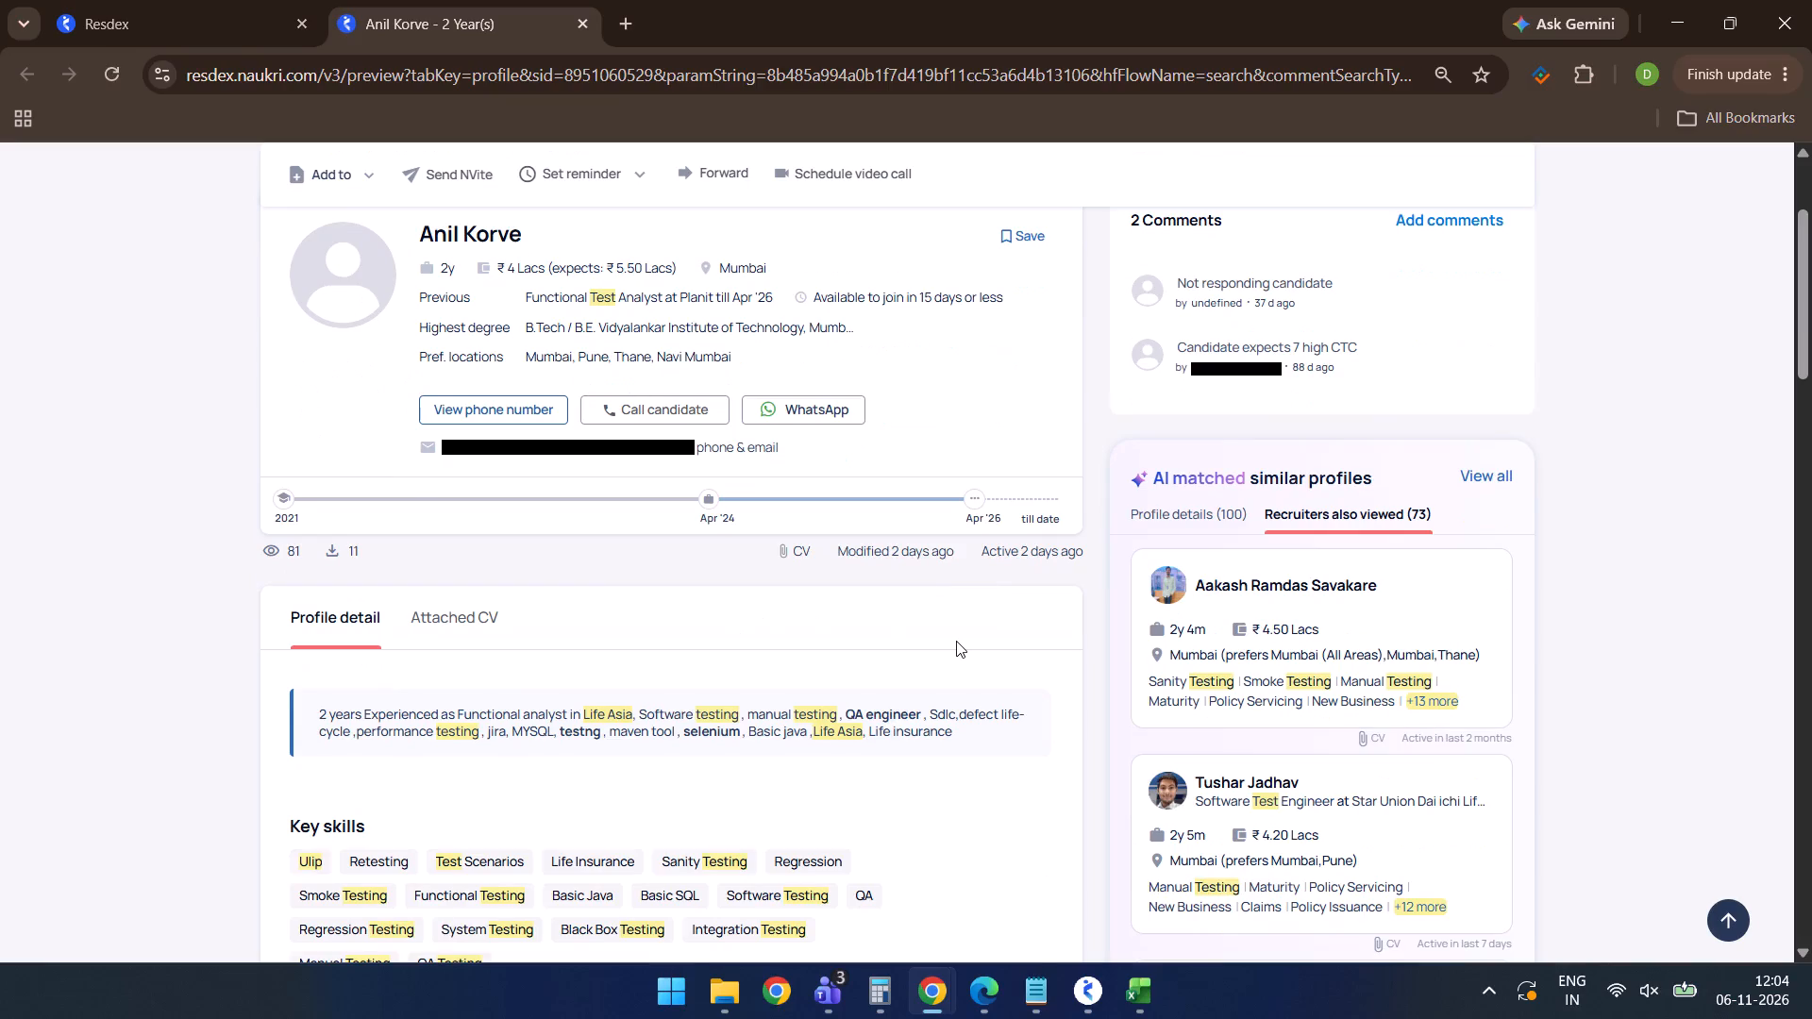
scroll(956, 641, down, 3)
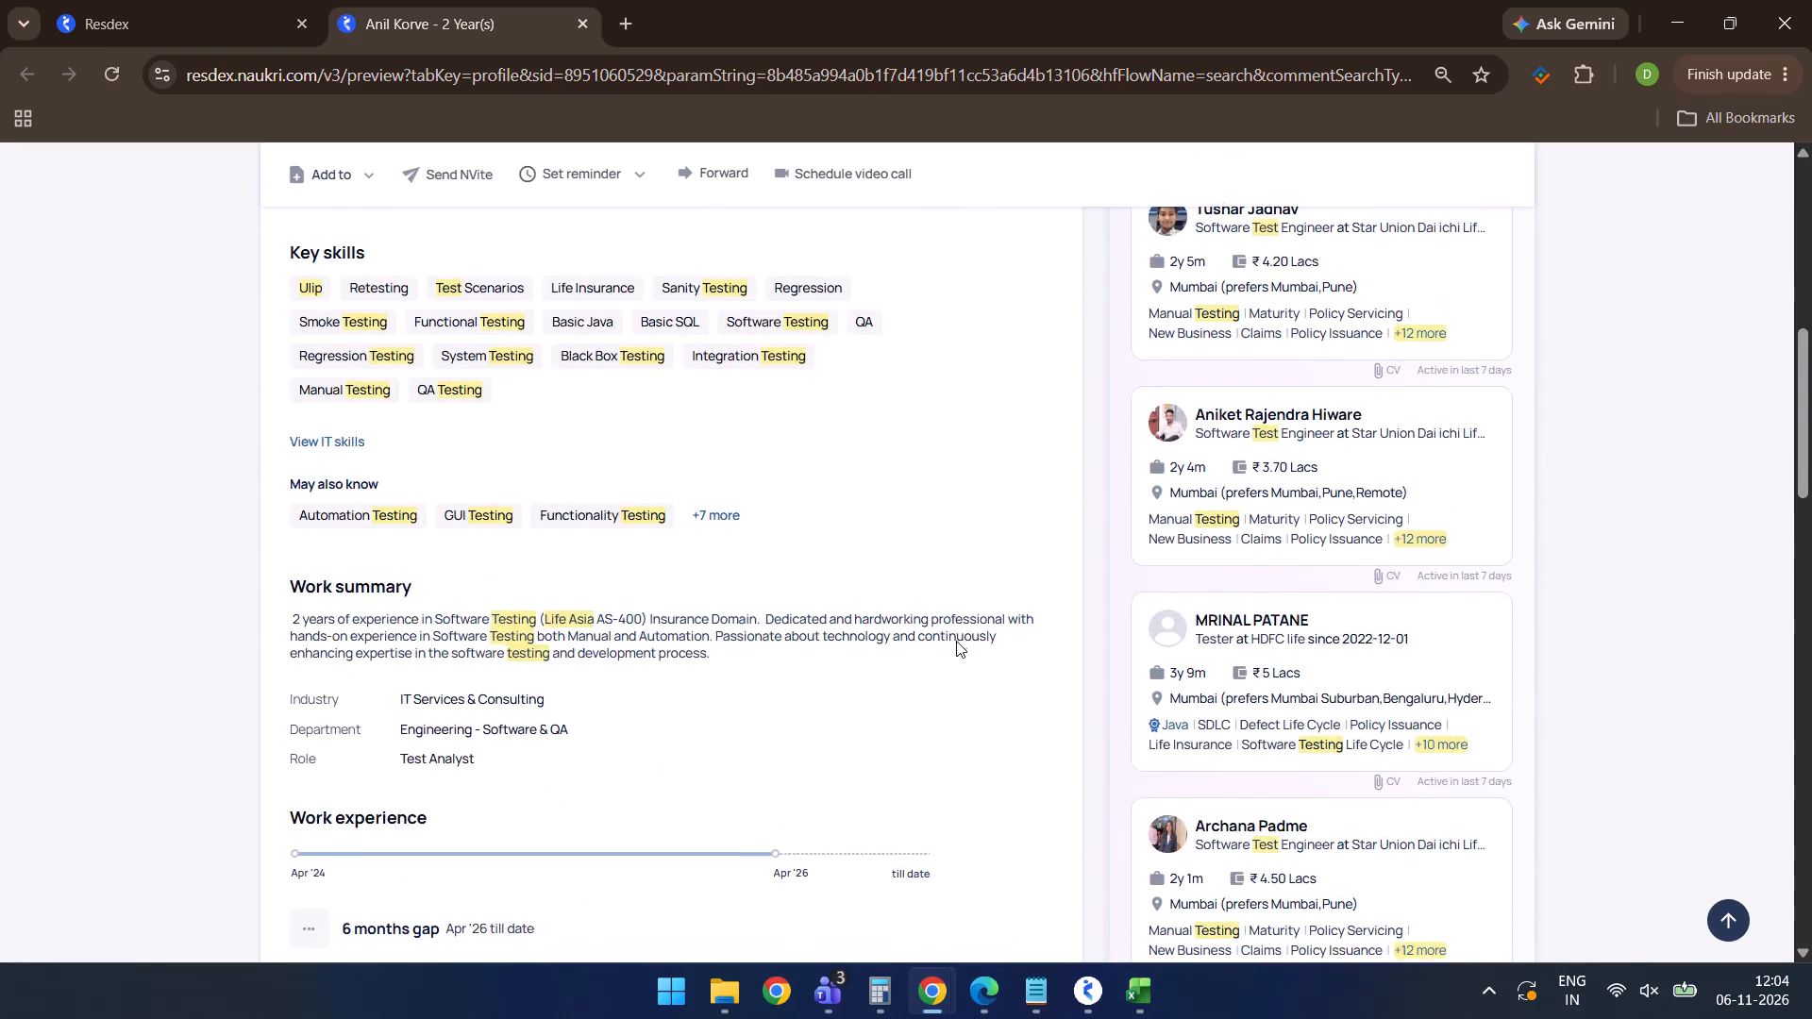
scroll(734, 747, down, 2)
scroll(829, 720, down, 3)
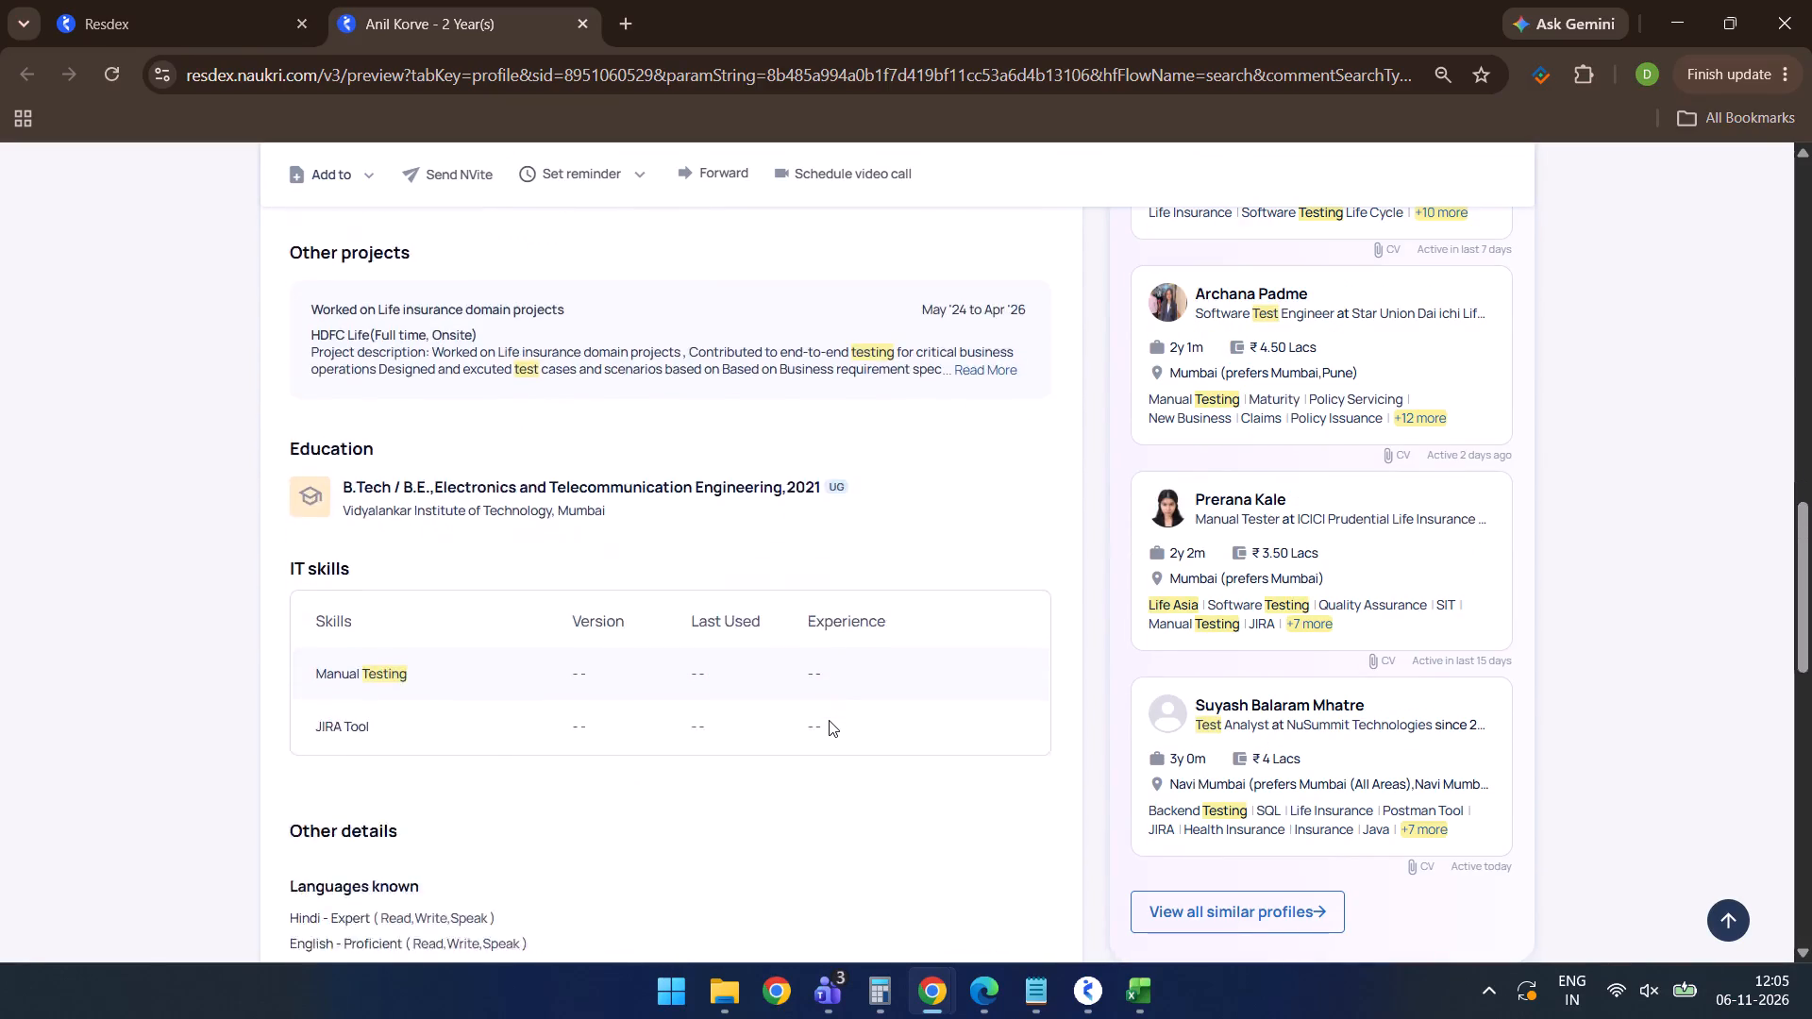
scroll(829, 720, down, 1)
click(994, 263)
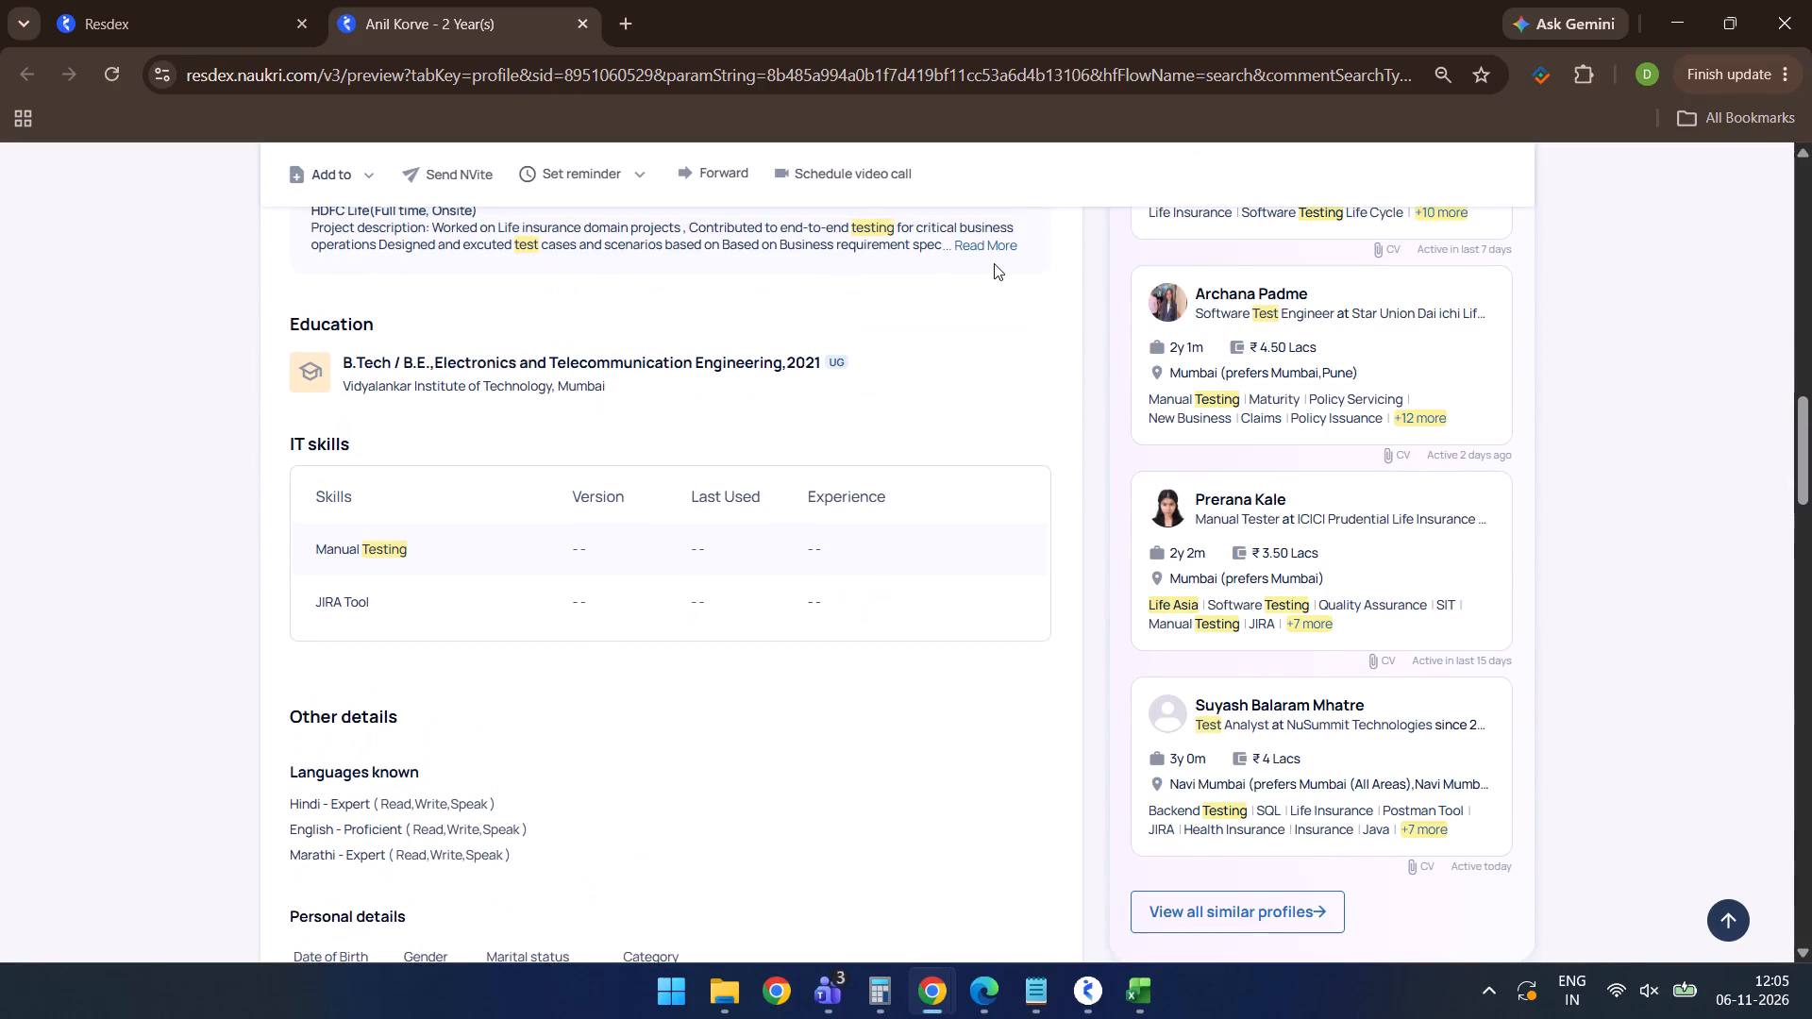
click(986, 257)
scroll(817, 428, down, 1)
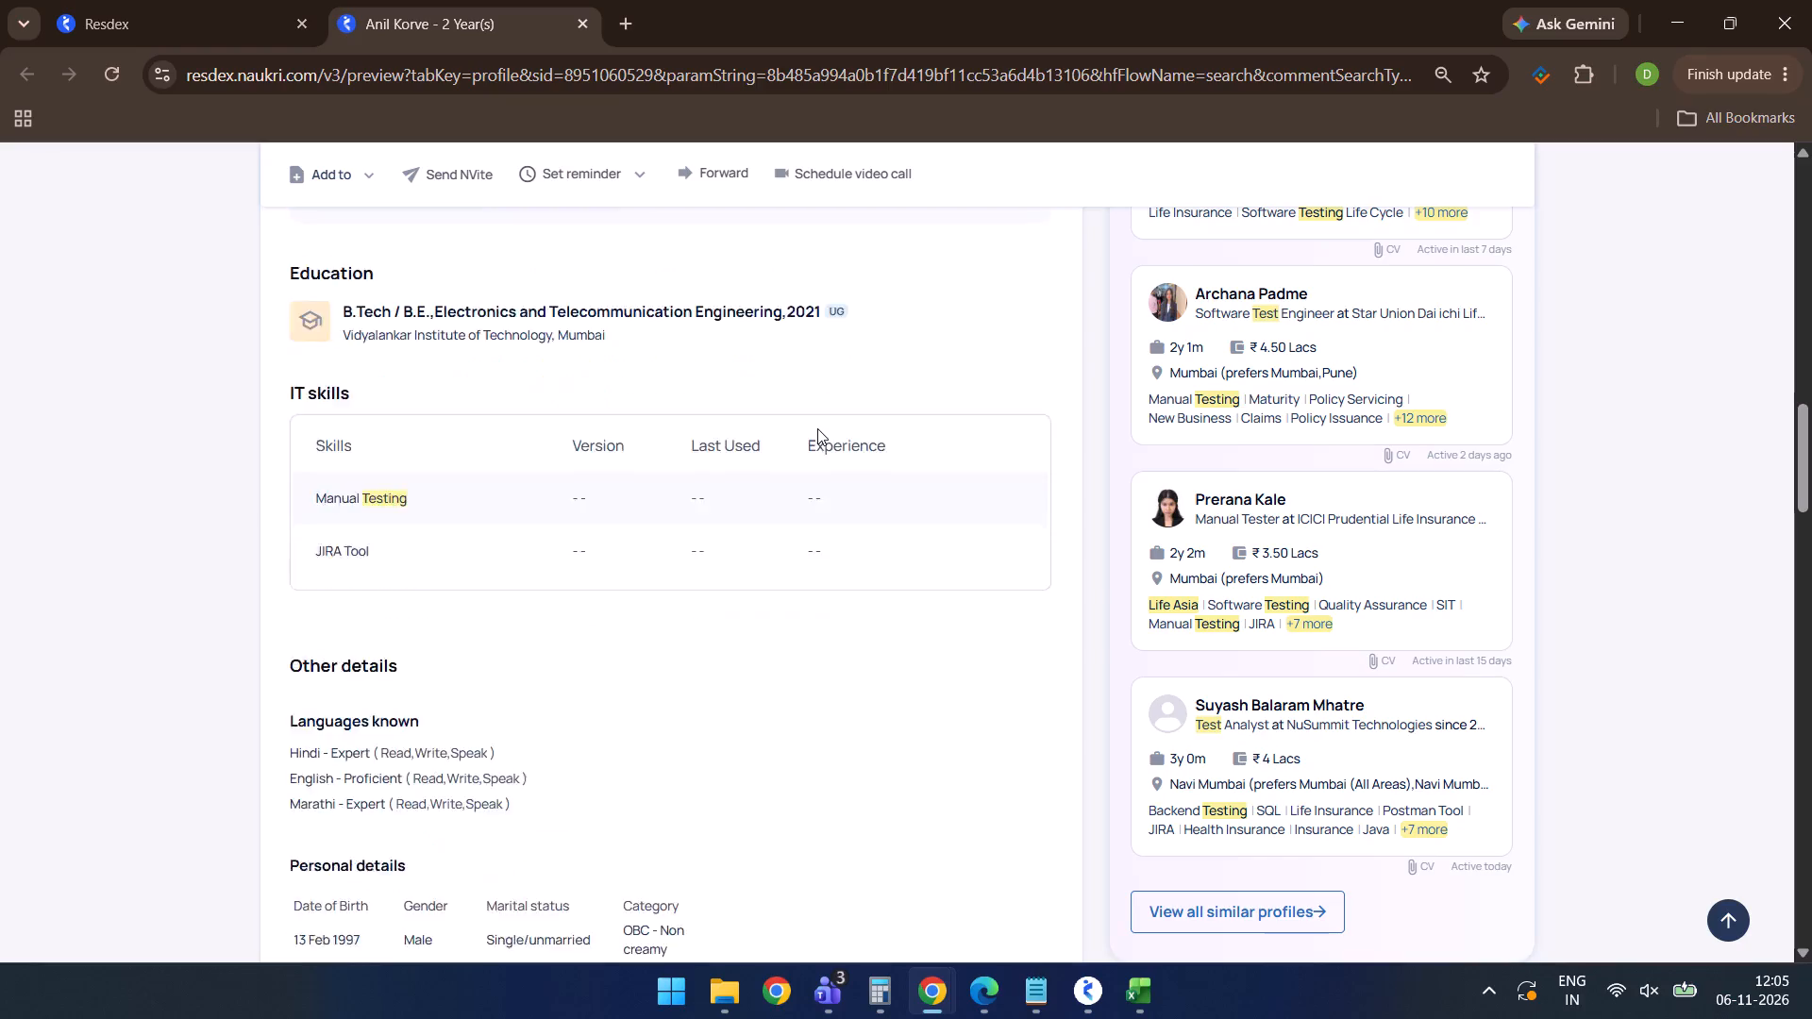
scroll(817, 428, down, 3)
scroll(817, 428, up, 1)
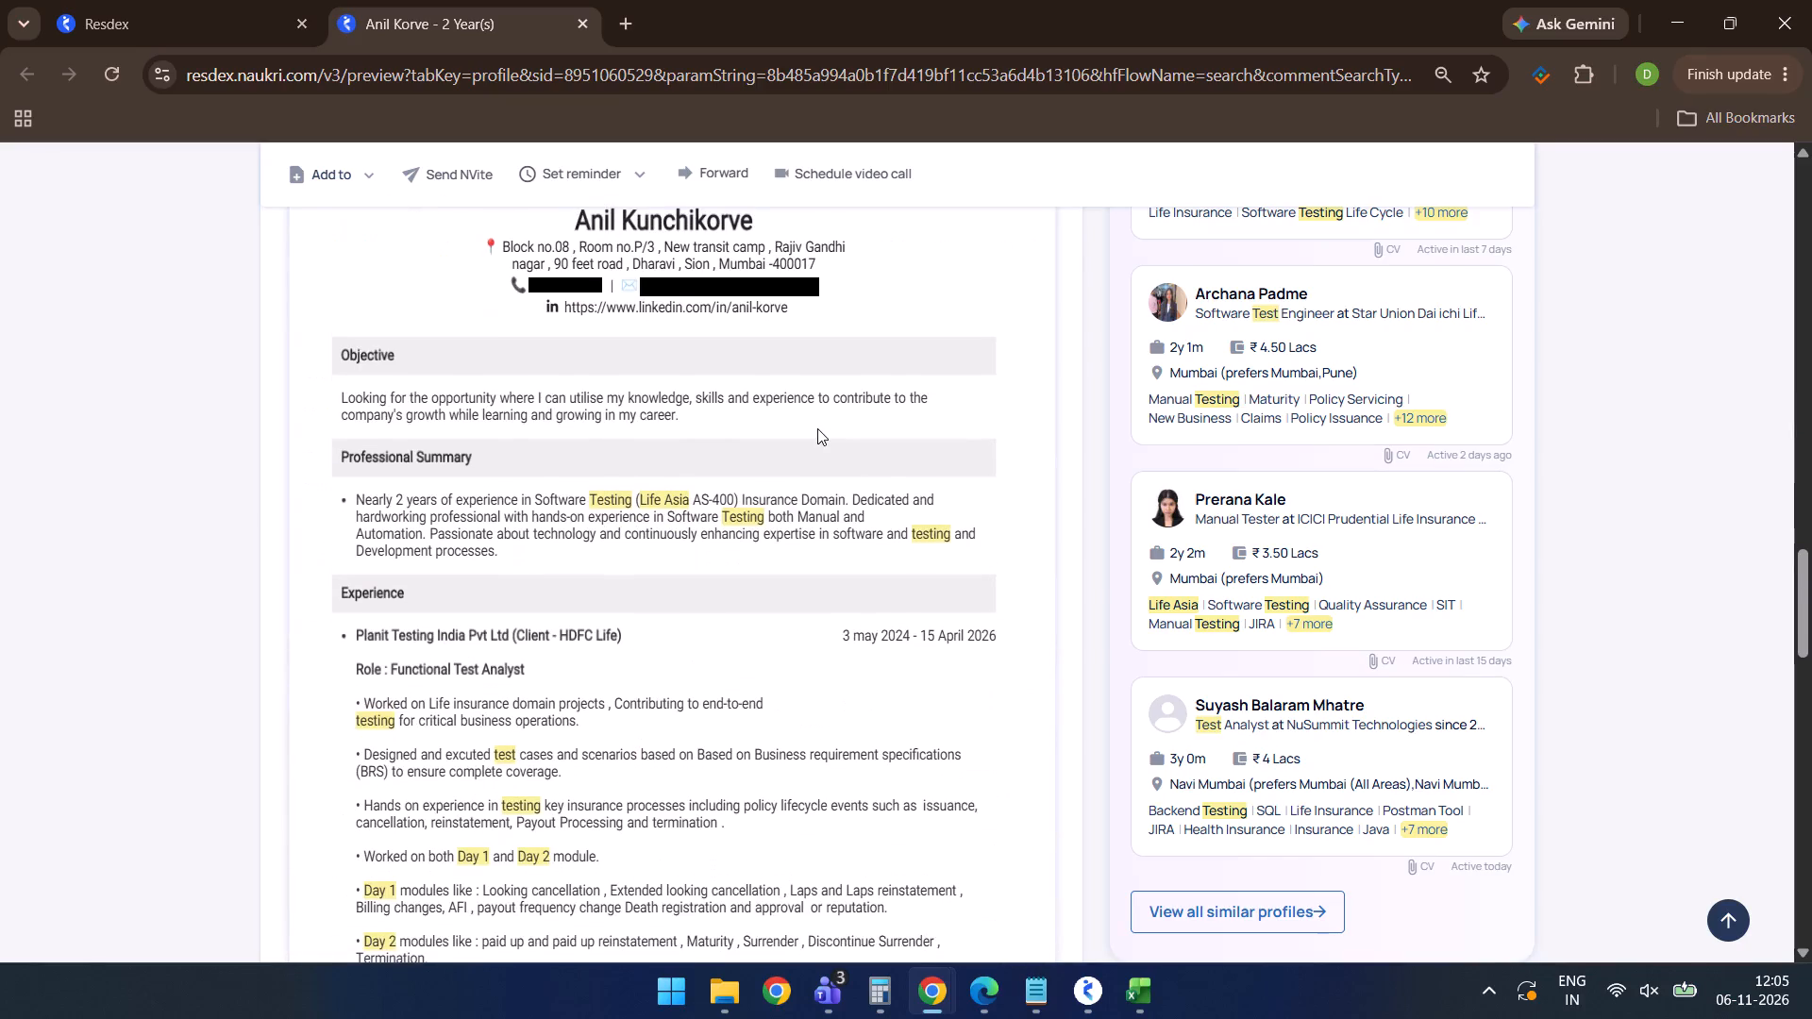
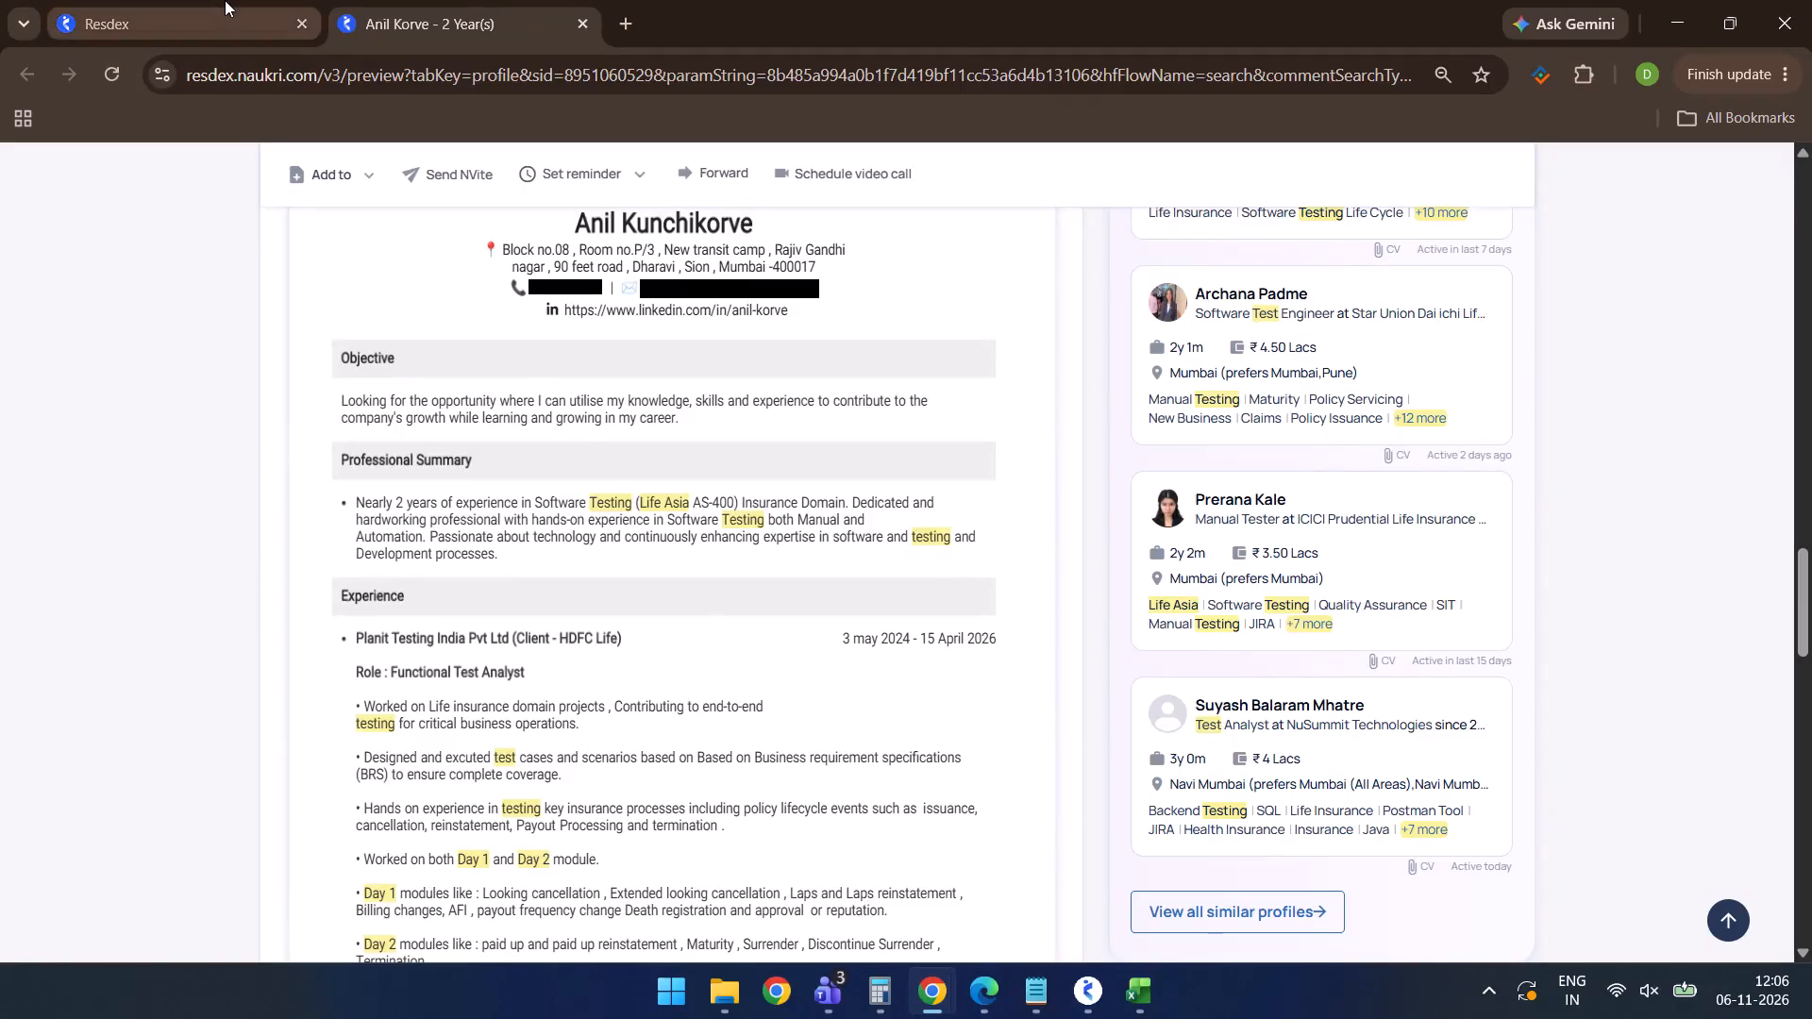
Modify the Resdex search to Male candidates under Diversity Hiring and rerun the candidate search with the other filters kept.
click(225, 0)
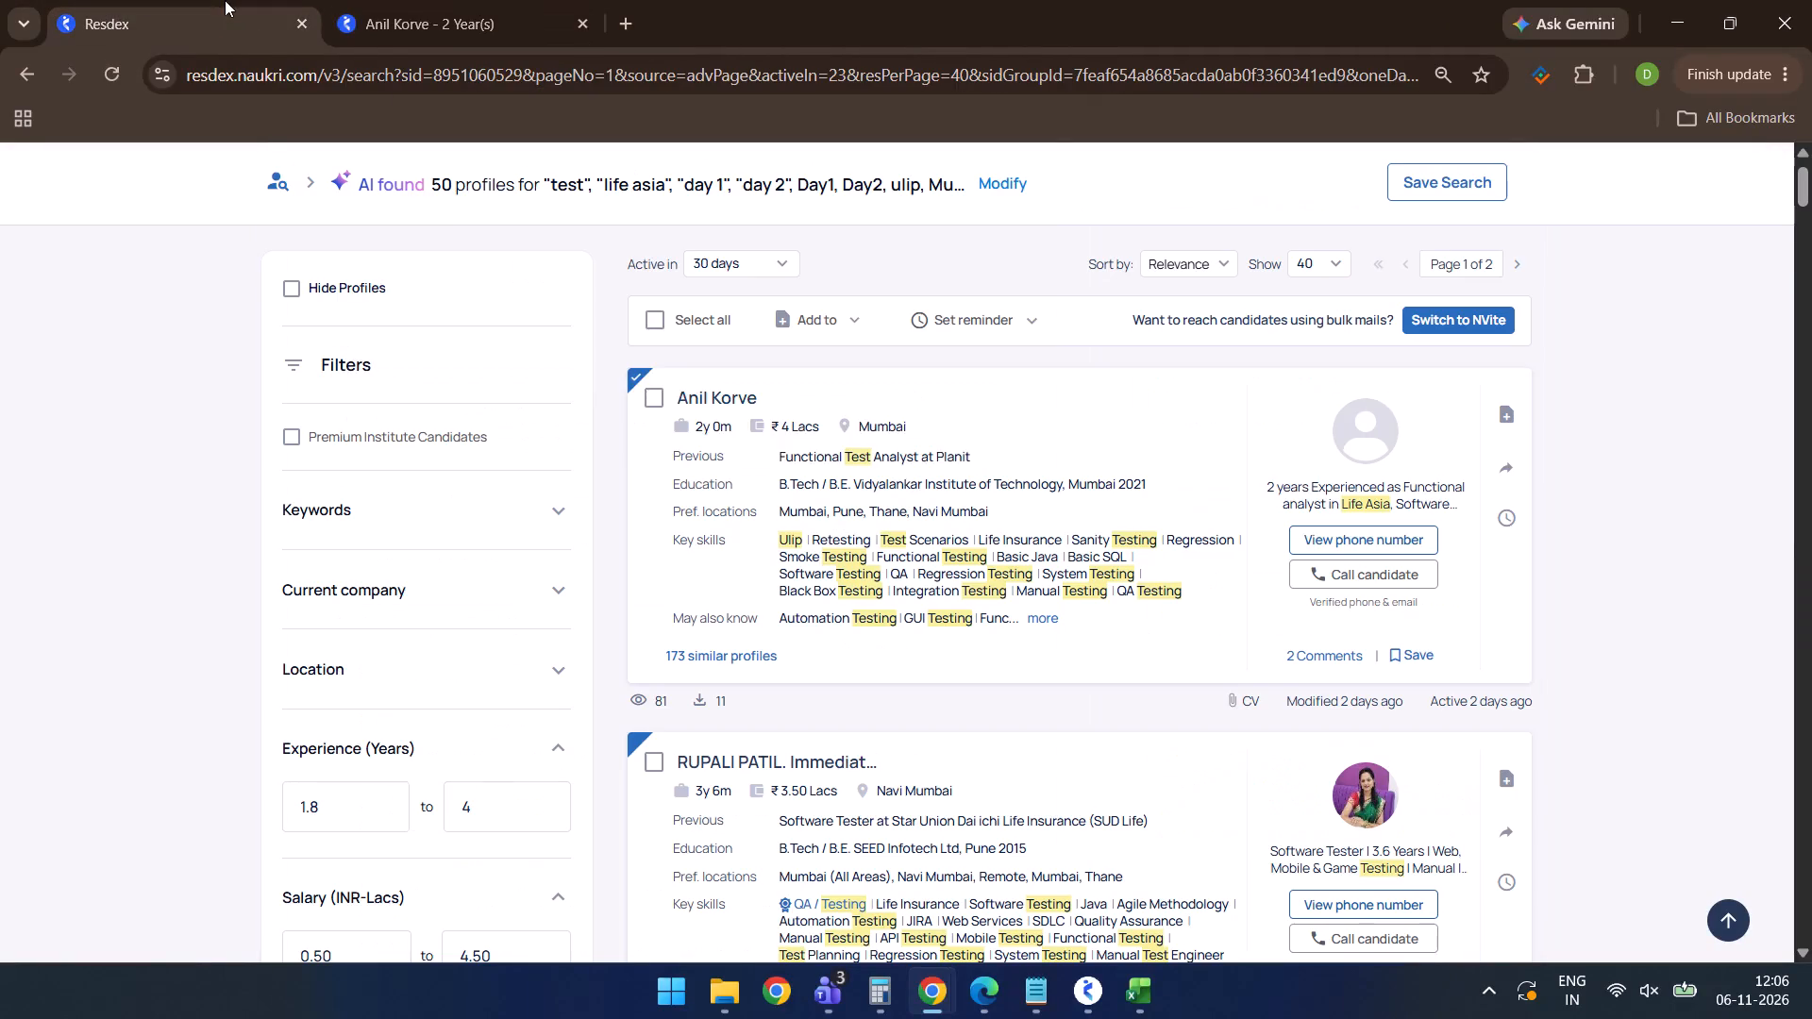
scroll(878, 690, down, 2)
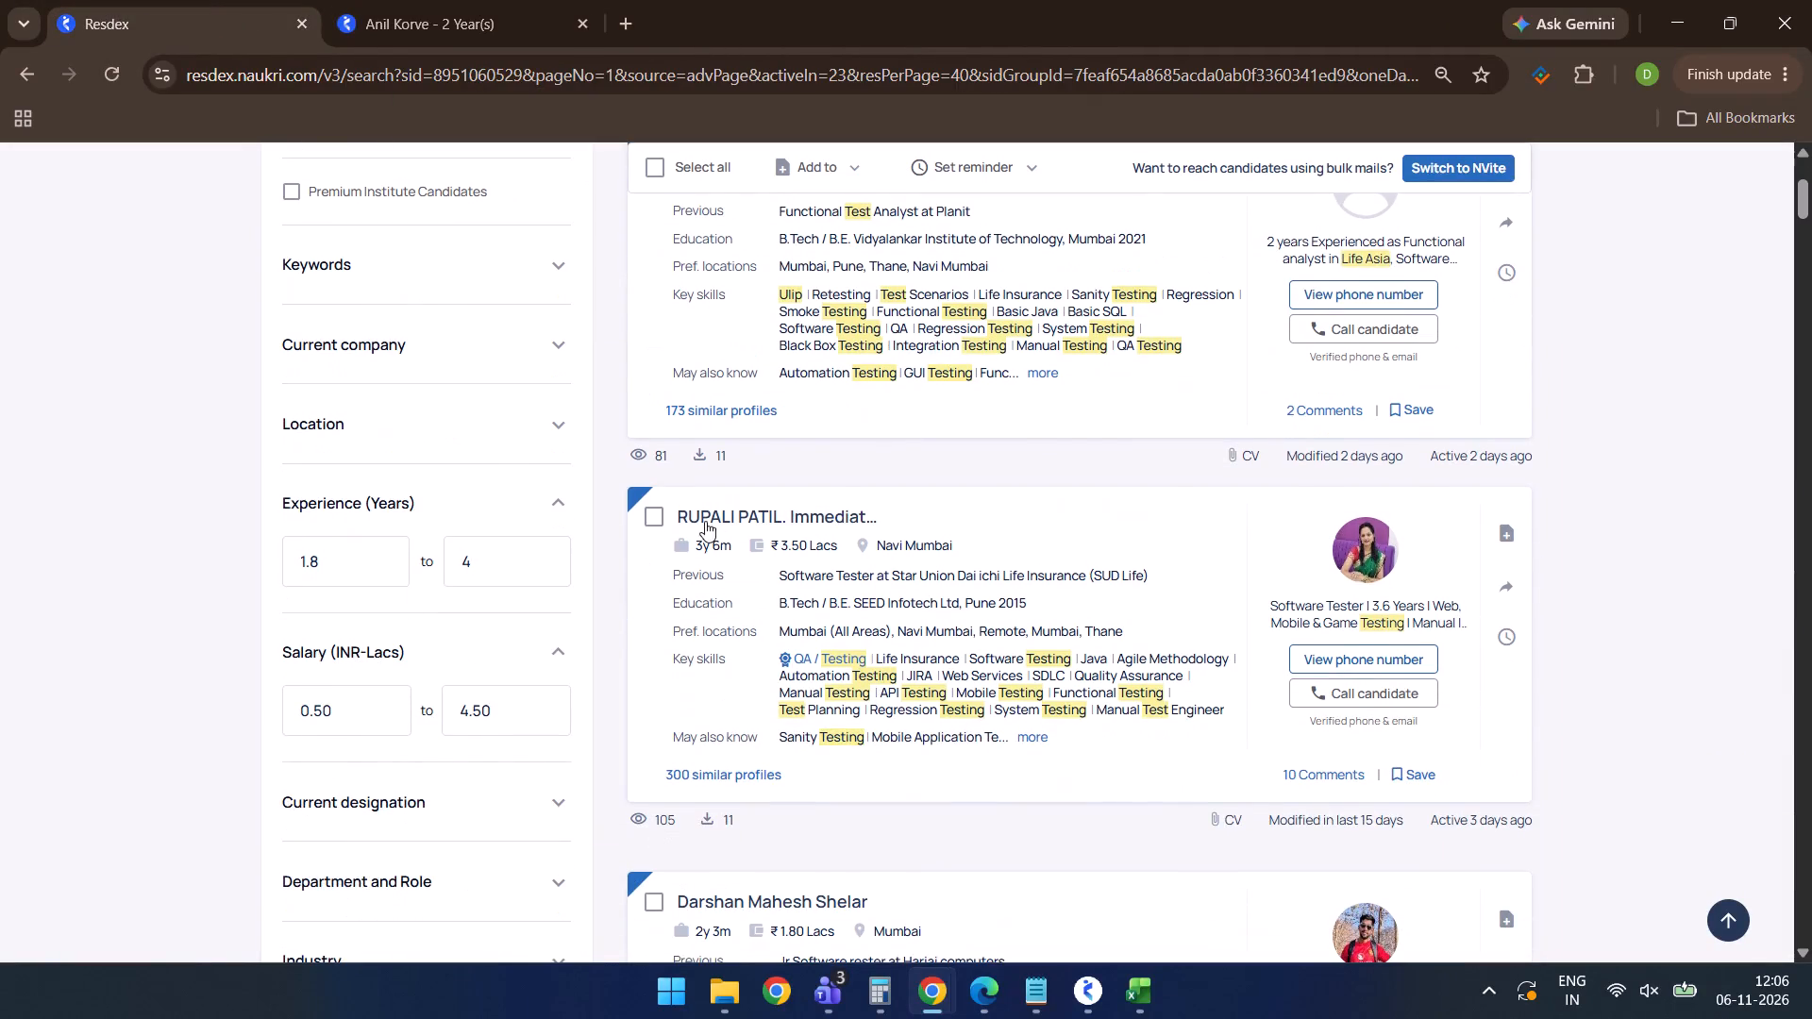
scroll(757, 514, up, 6)
drag(1036, 267, 995, 256)
click(995, 256)
scroll(392, 709, down, 3)
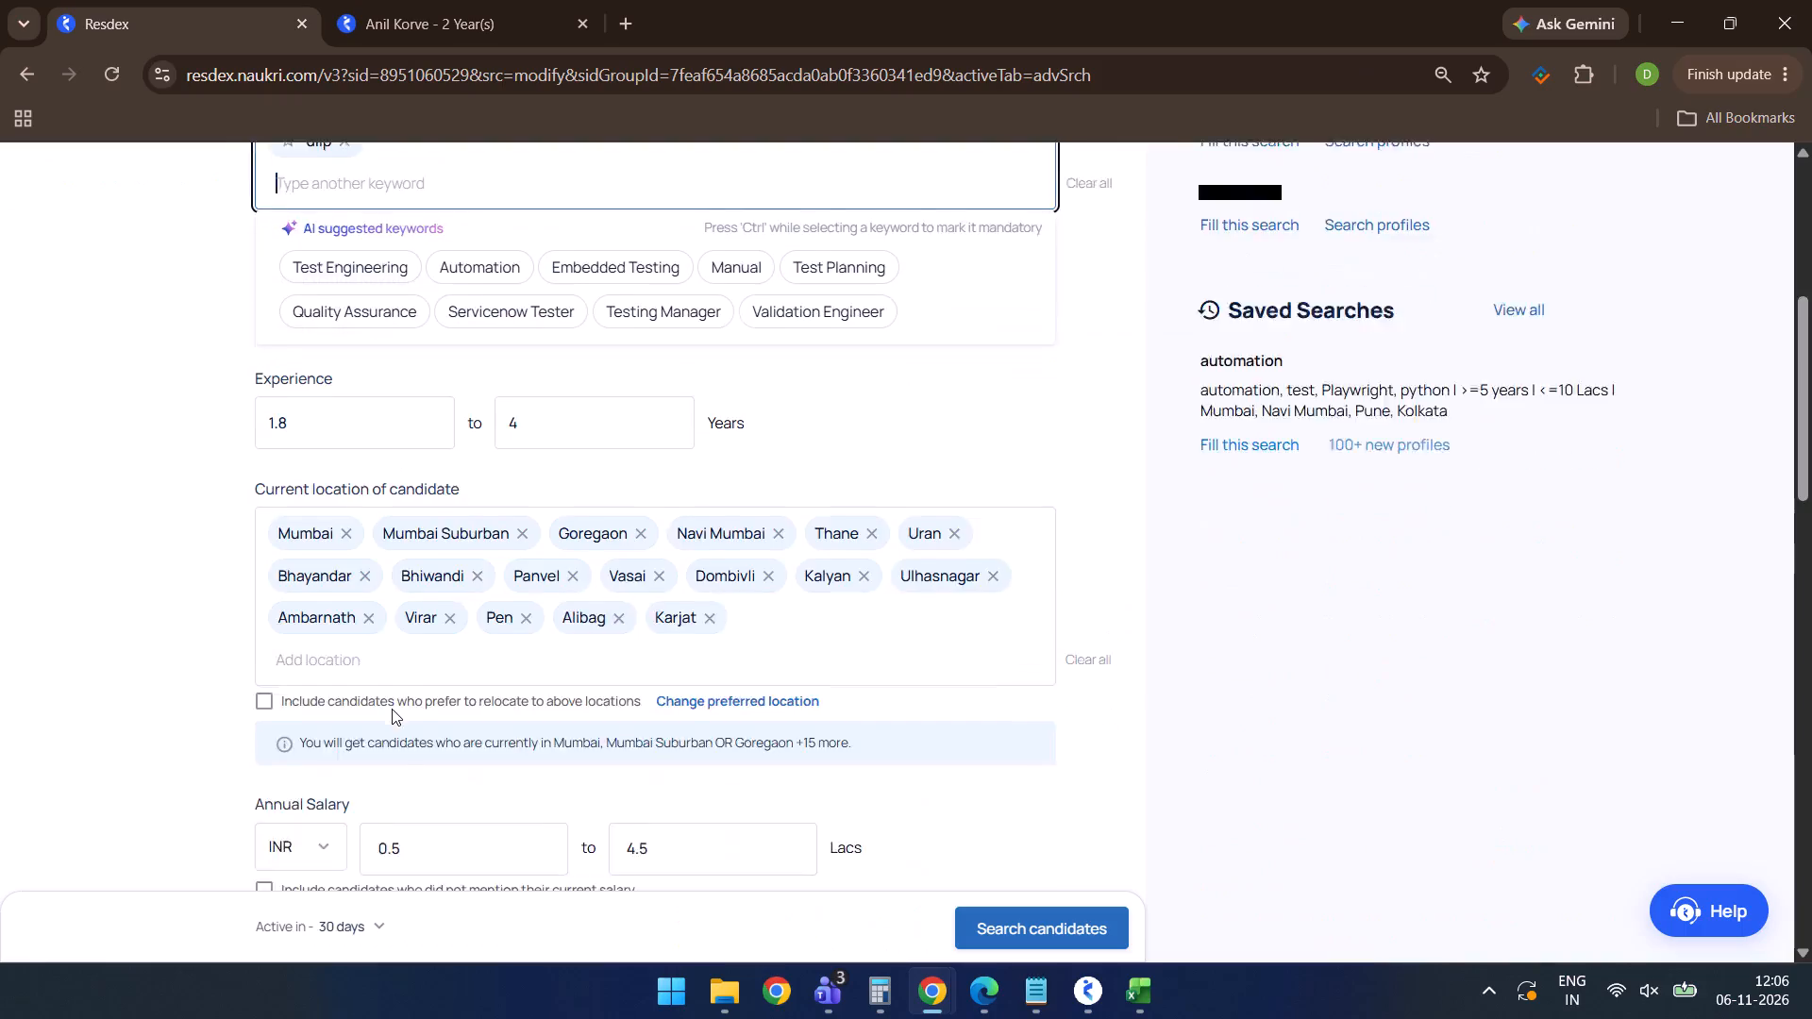
scroll(392, 709, down, 5)
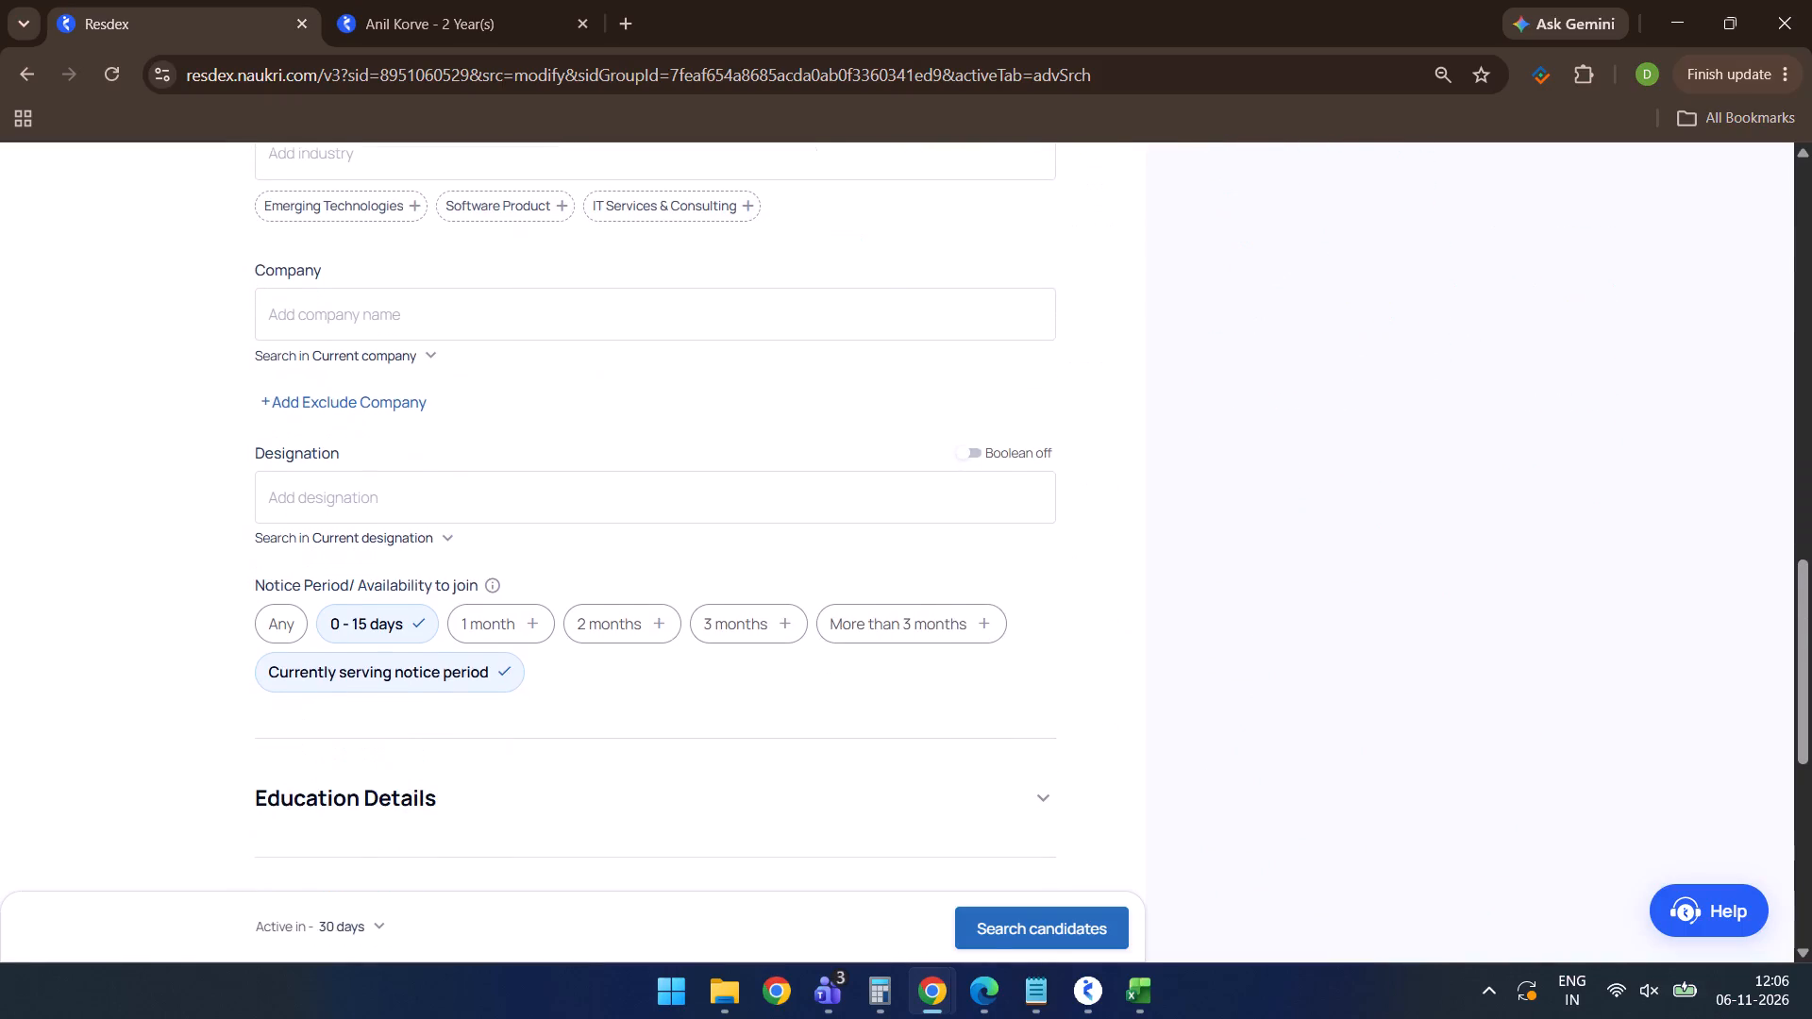
scroll(392, 709, down, 1)
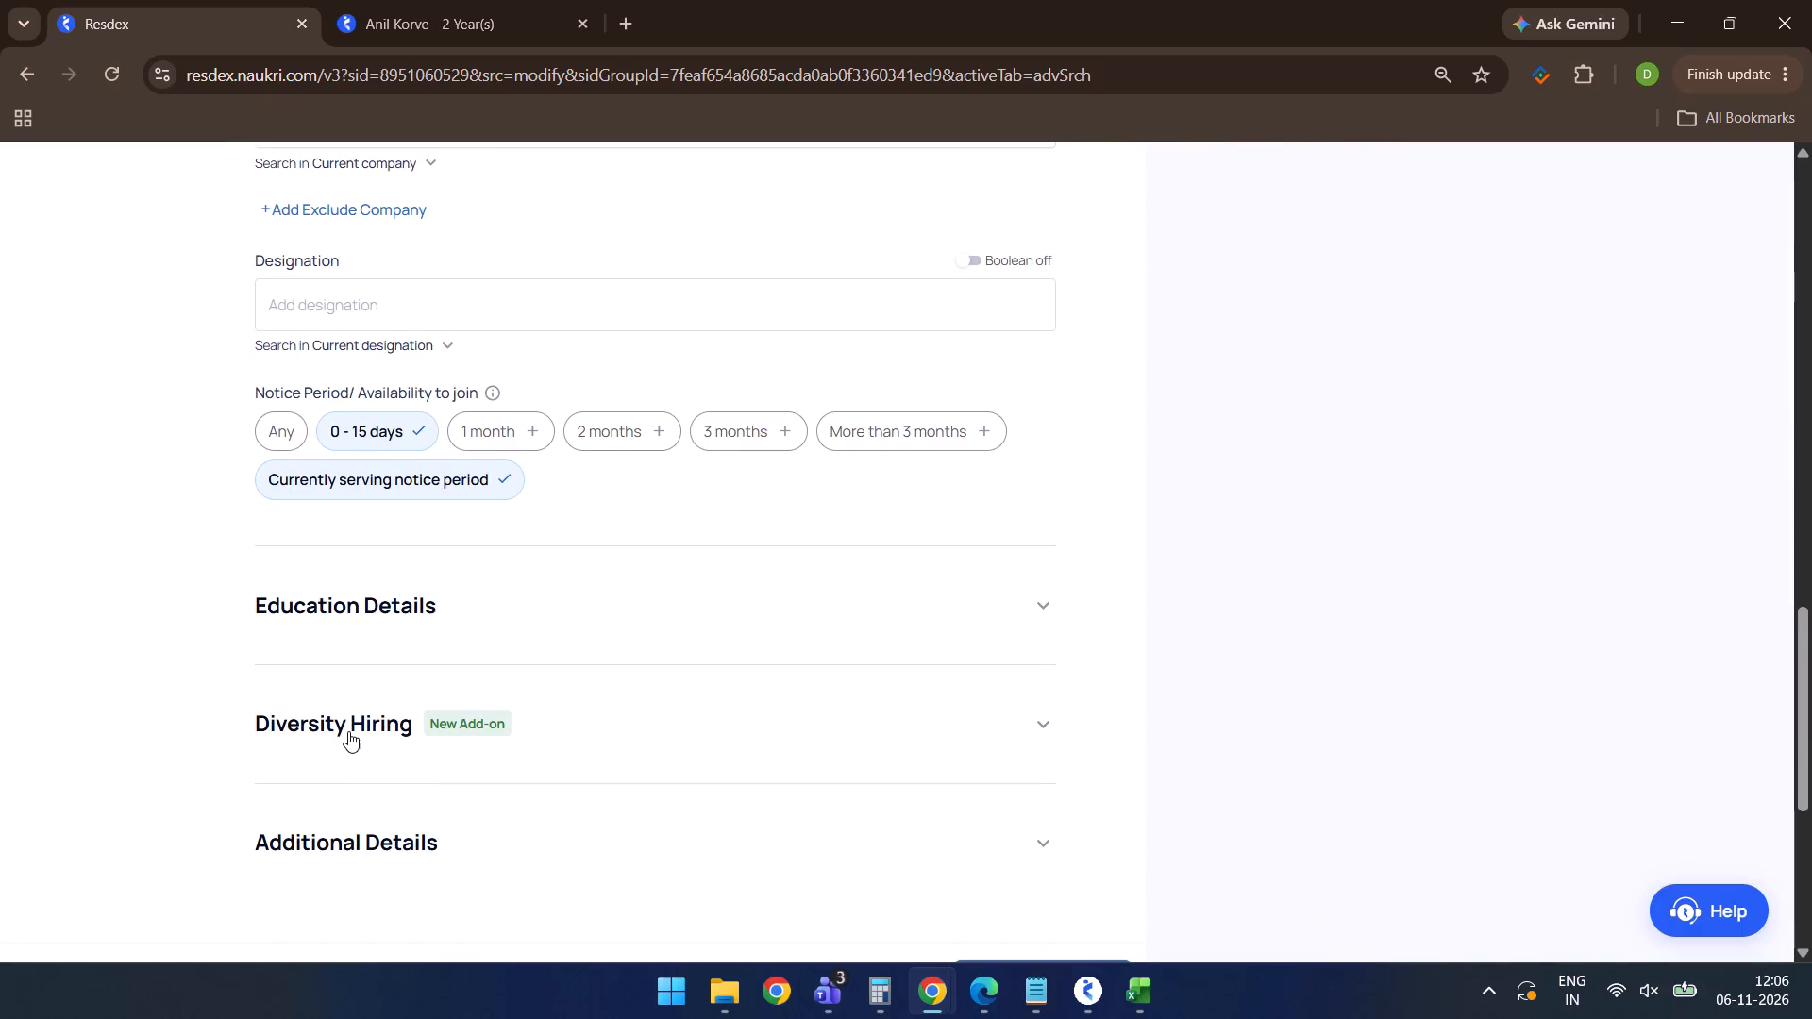
click(348, 731)
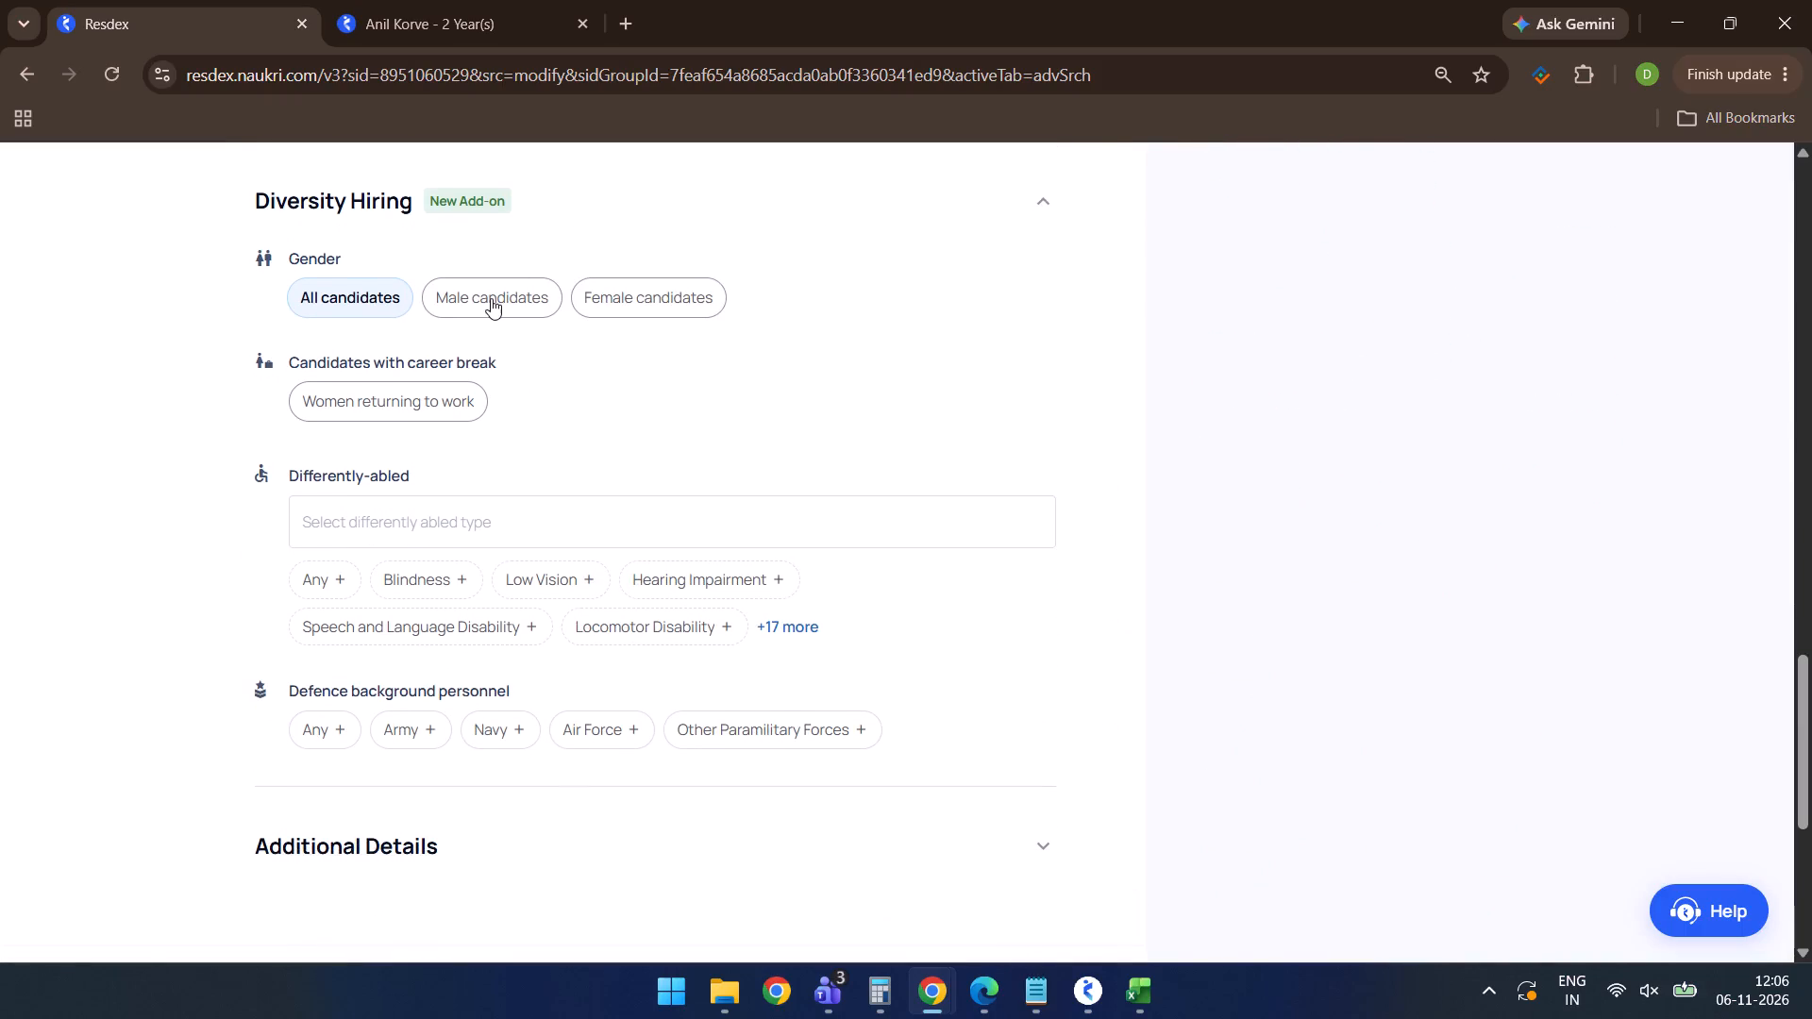
click(491, 298)
scroll(816, 512, down, 5)
click(949, 476)
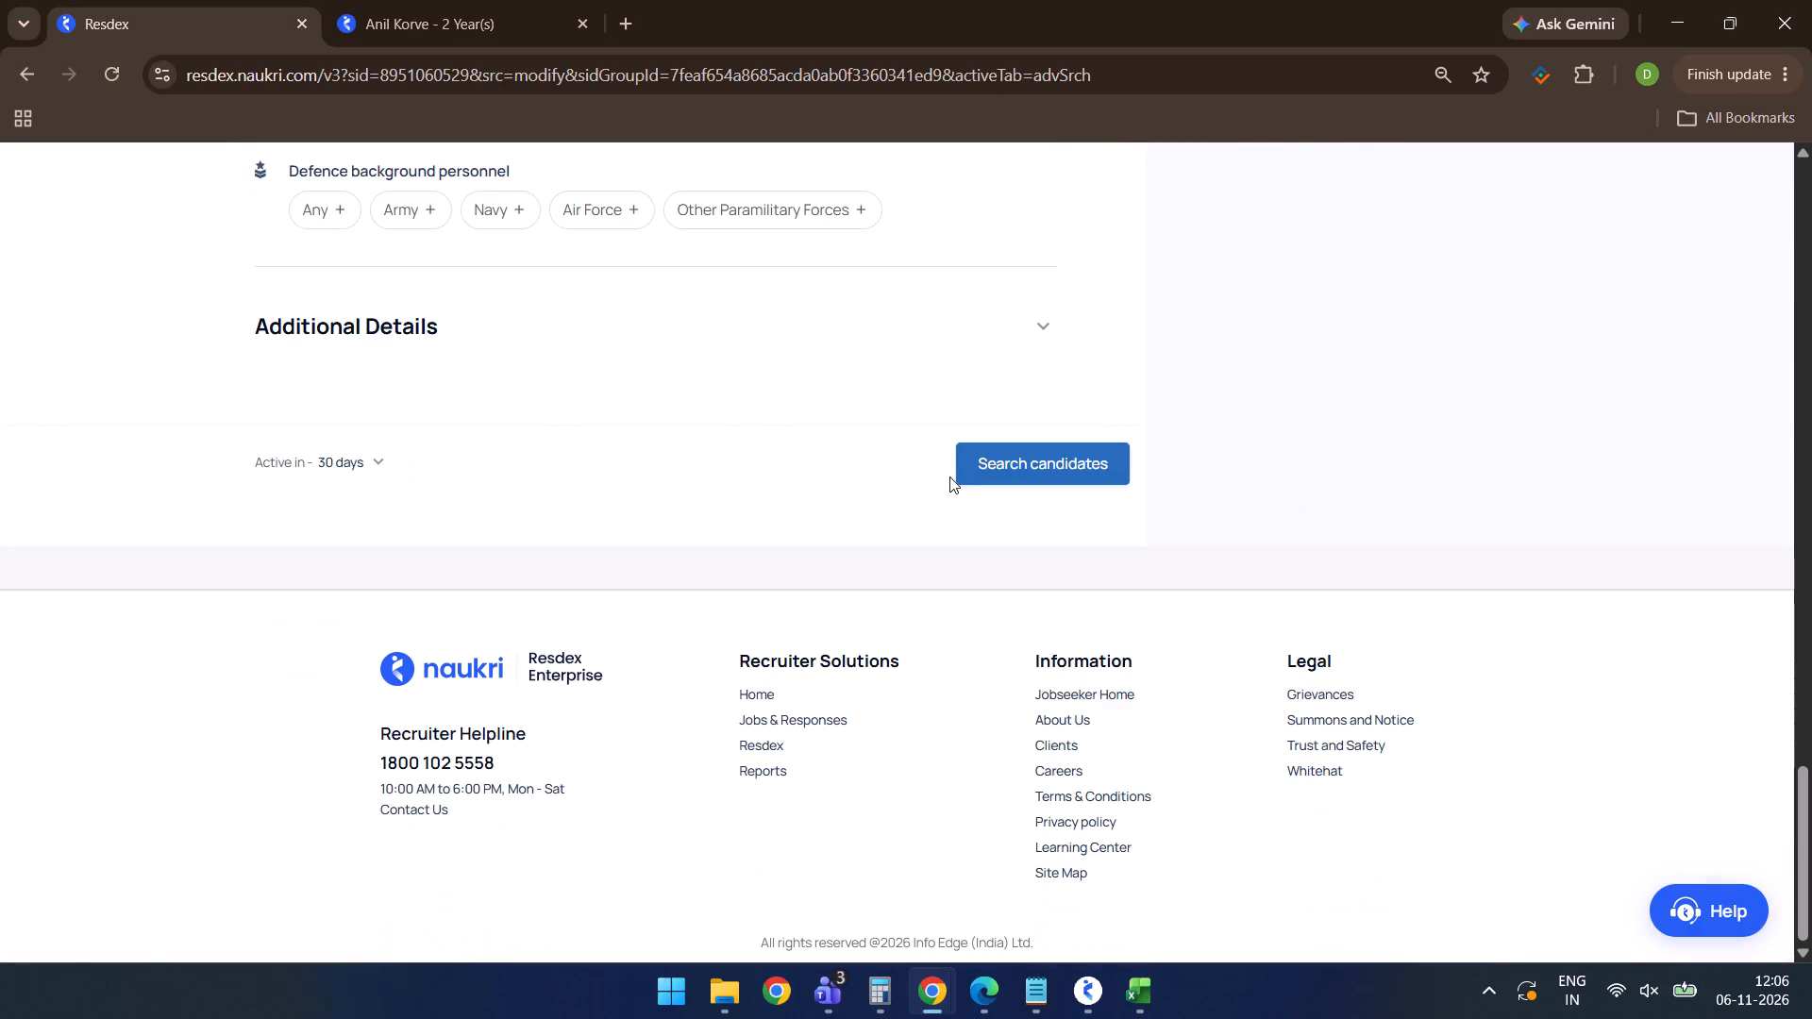
click(999, 467)
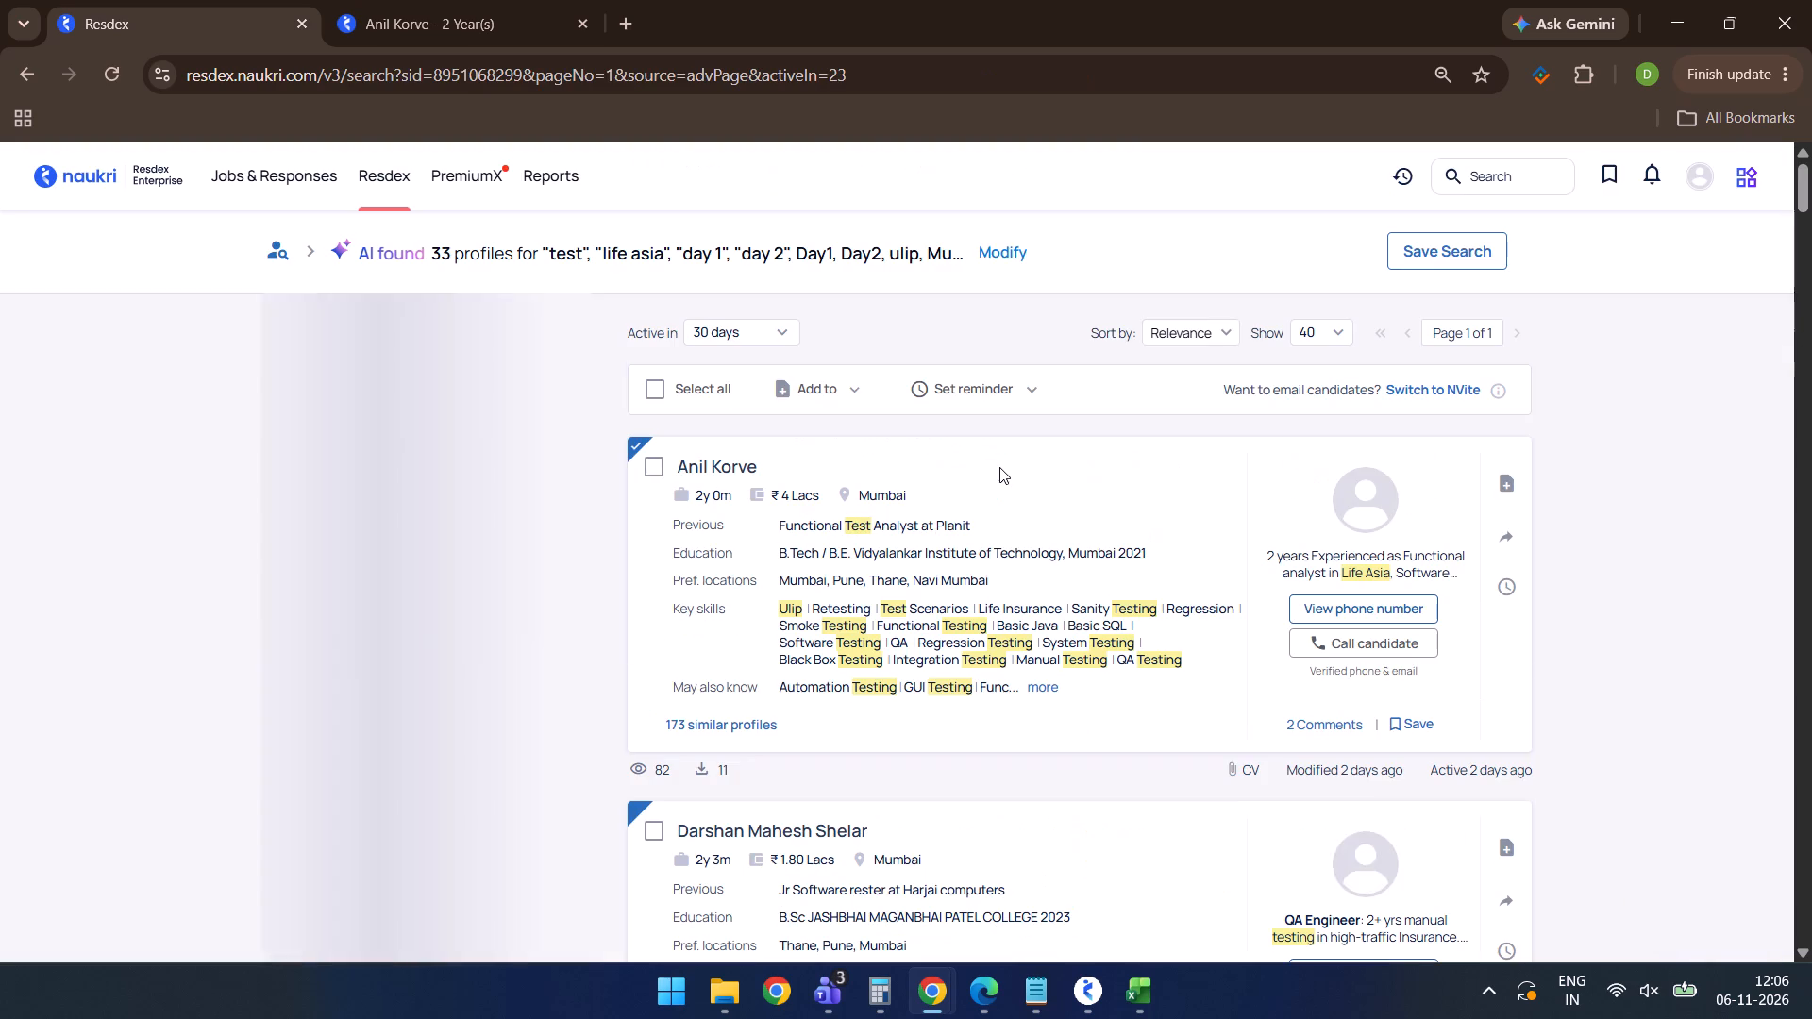
Expand the comments on the second candidate in the search results and read them.
click(42, 435)
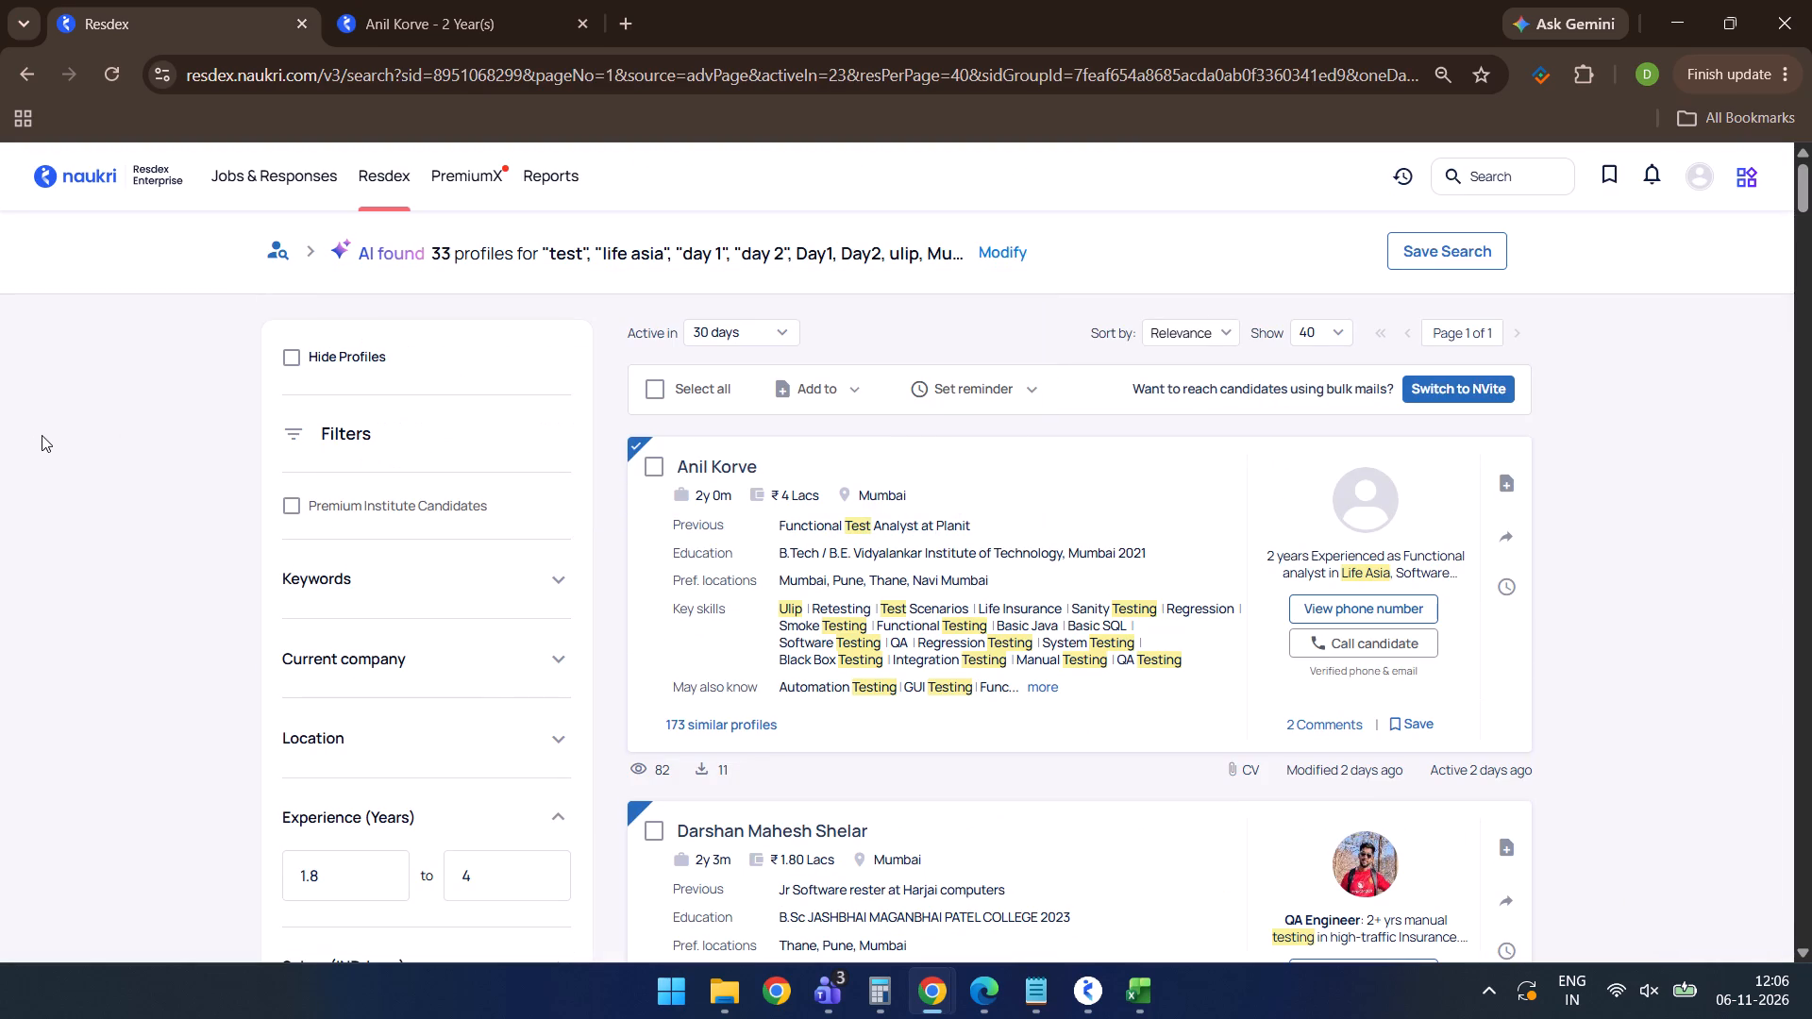
scroll(1014, 595, down, 3)
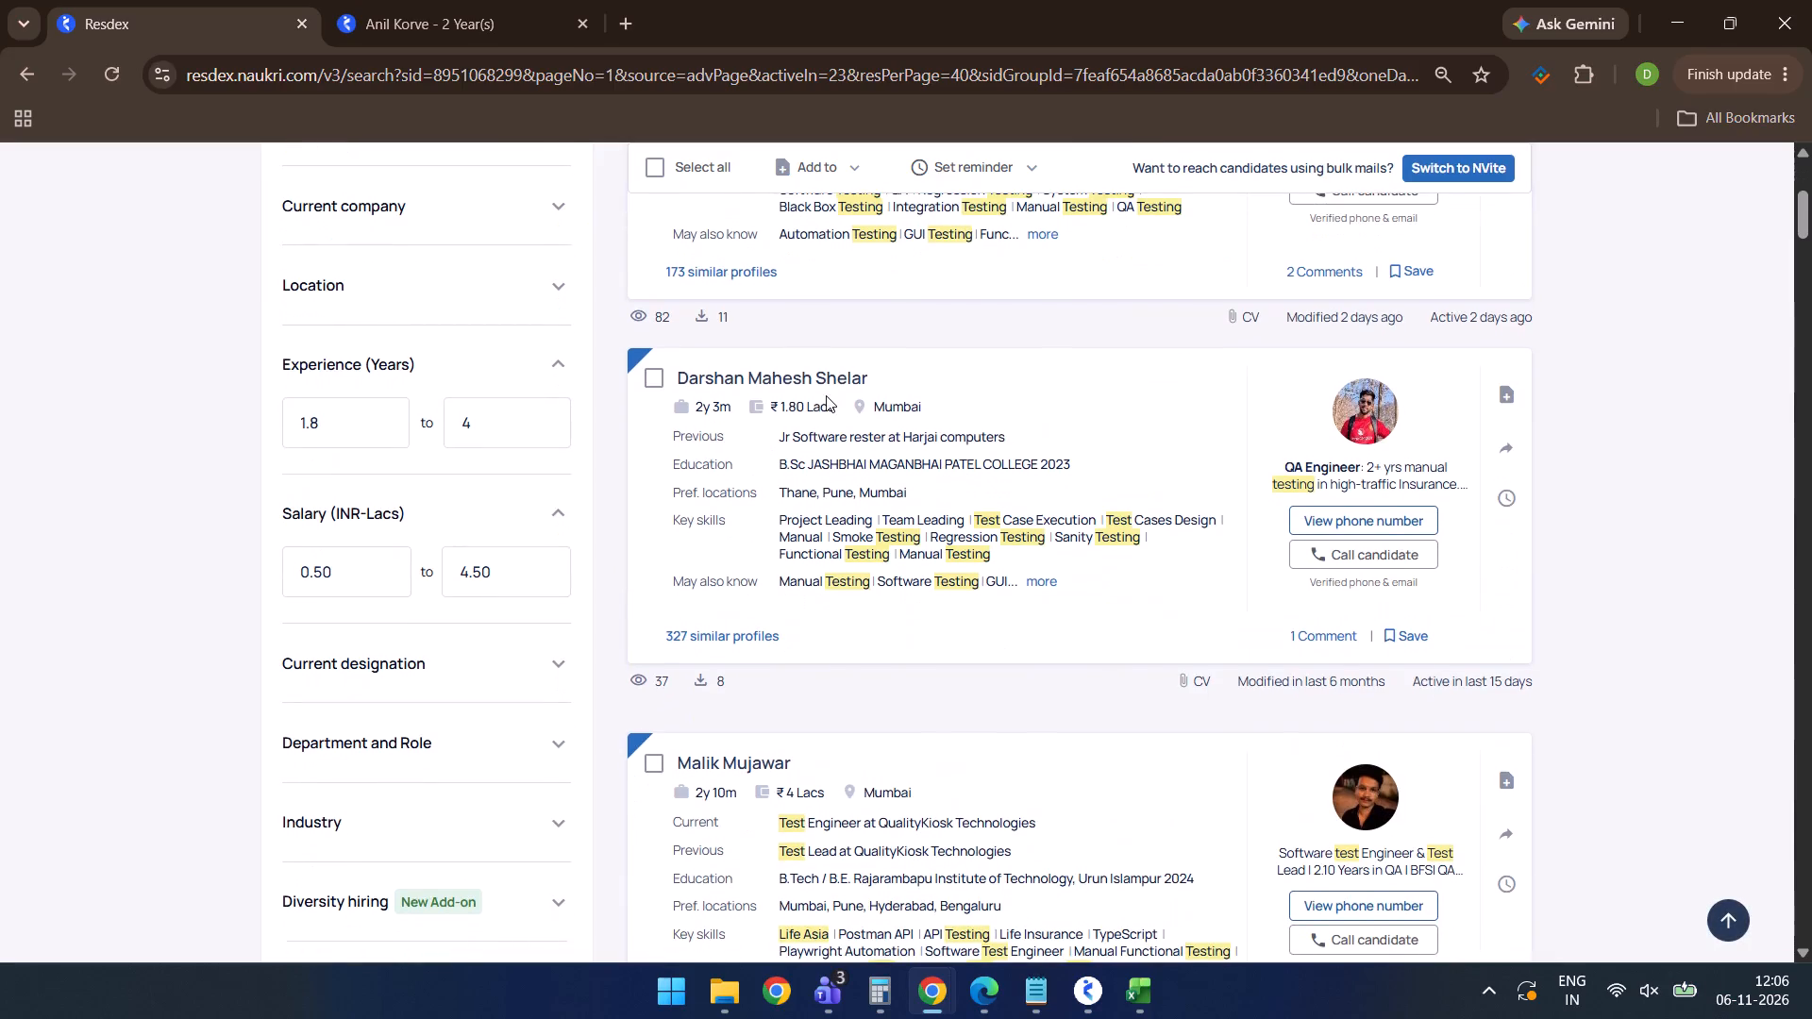
click(1319, 633)
scroll(880, 622, down, 3)
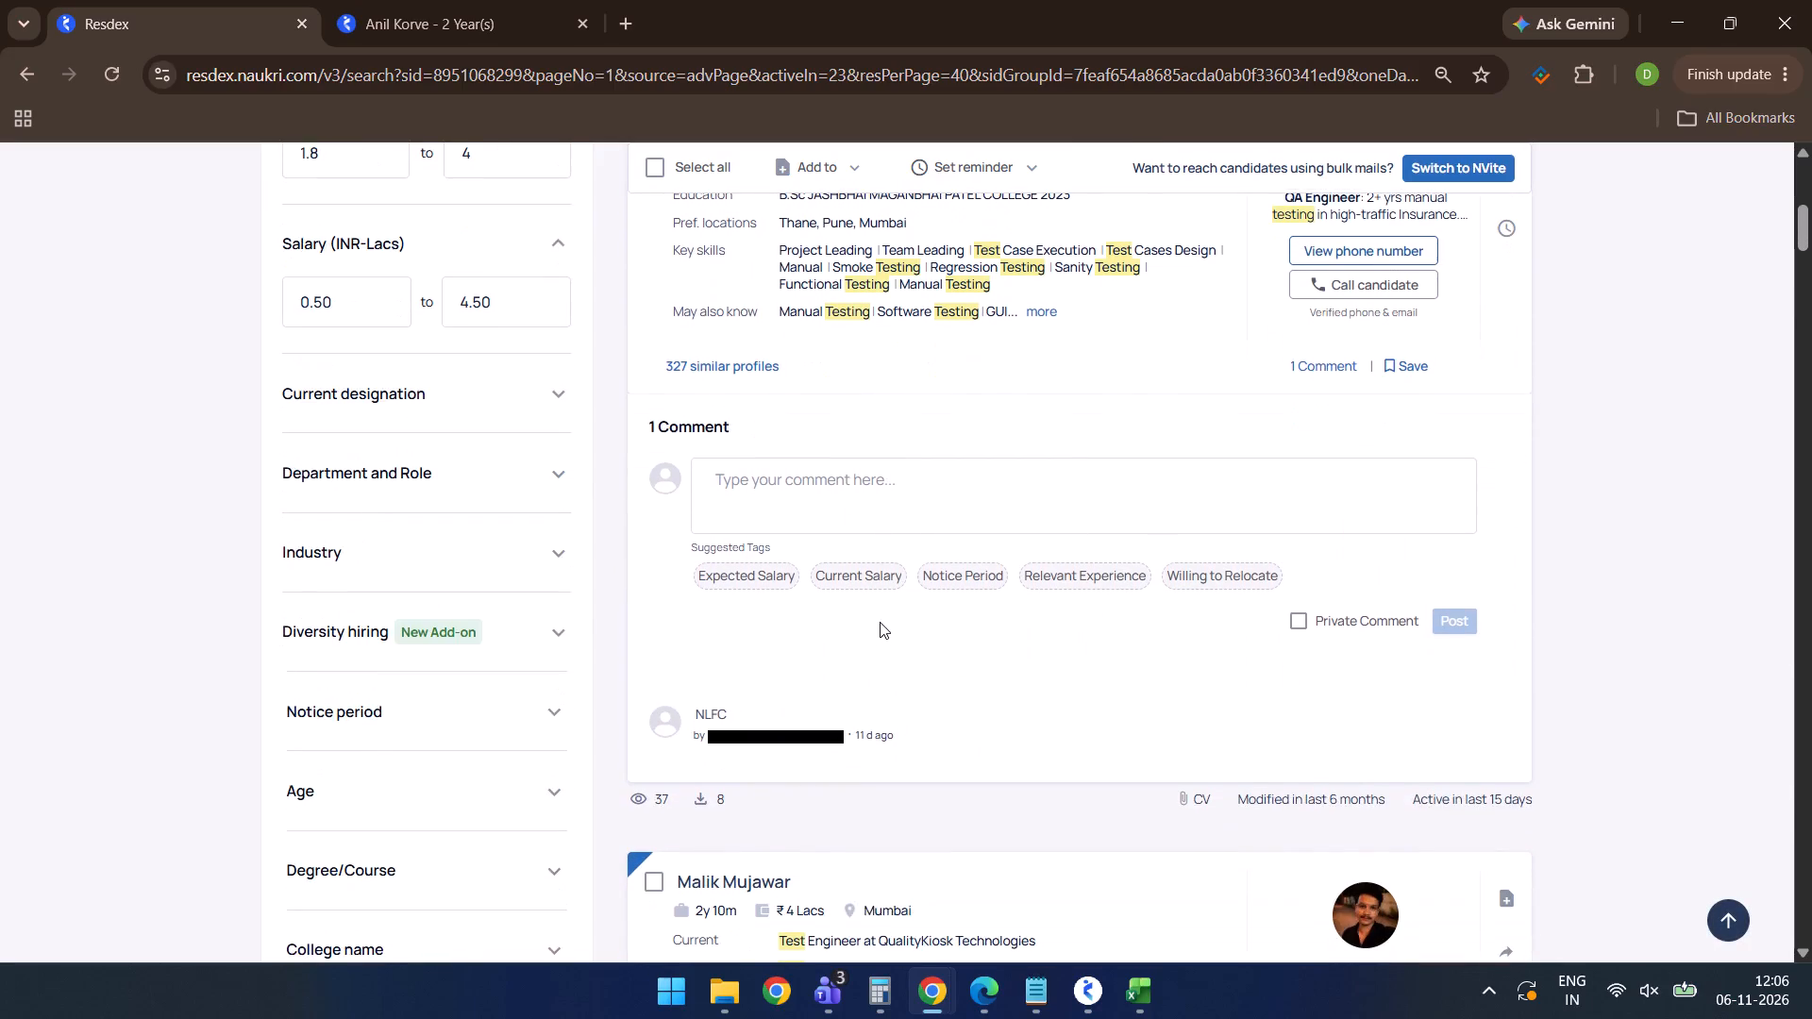
scroll(880, 622, down, 1)
scroll(880, 622, up, 2)
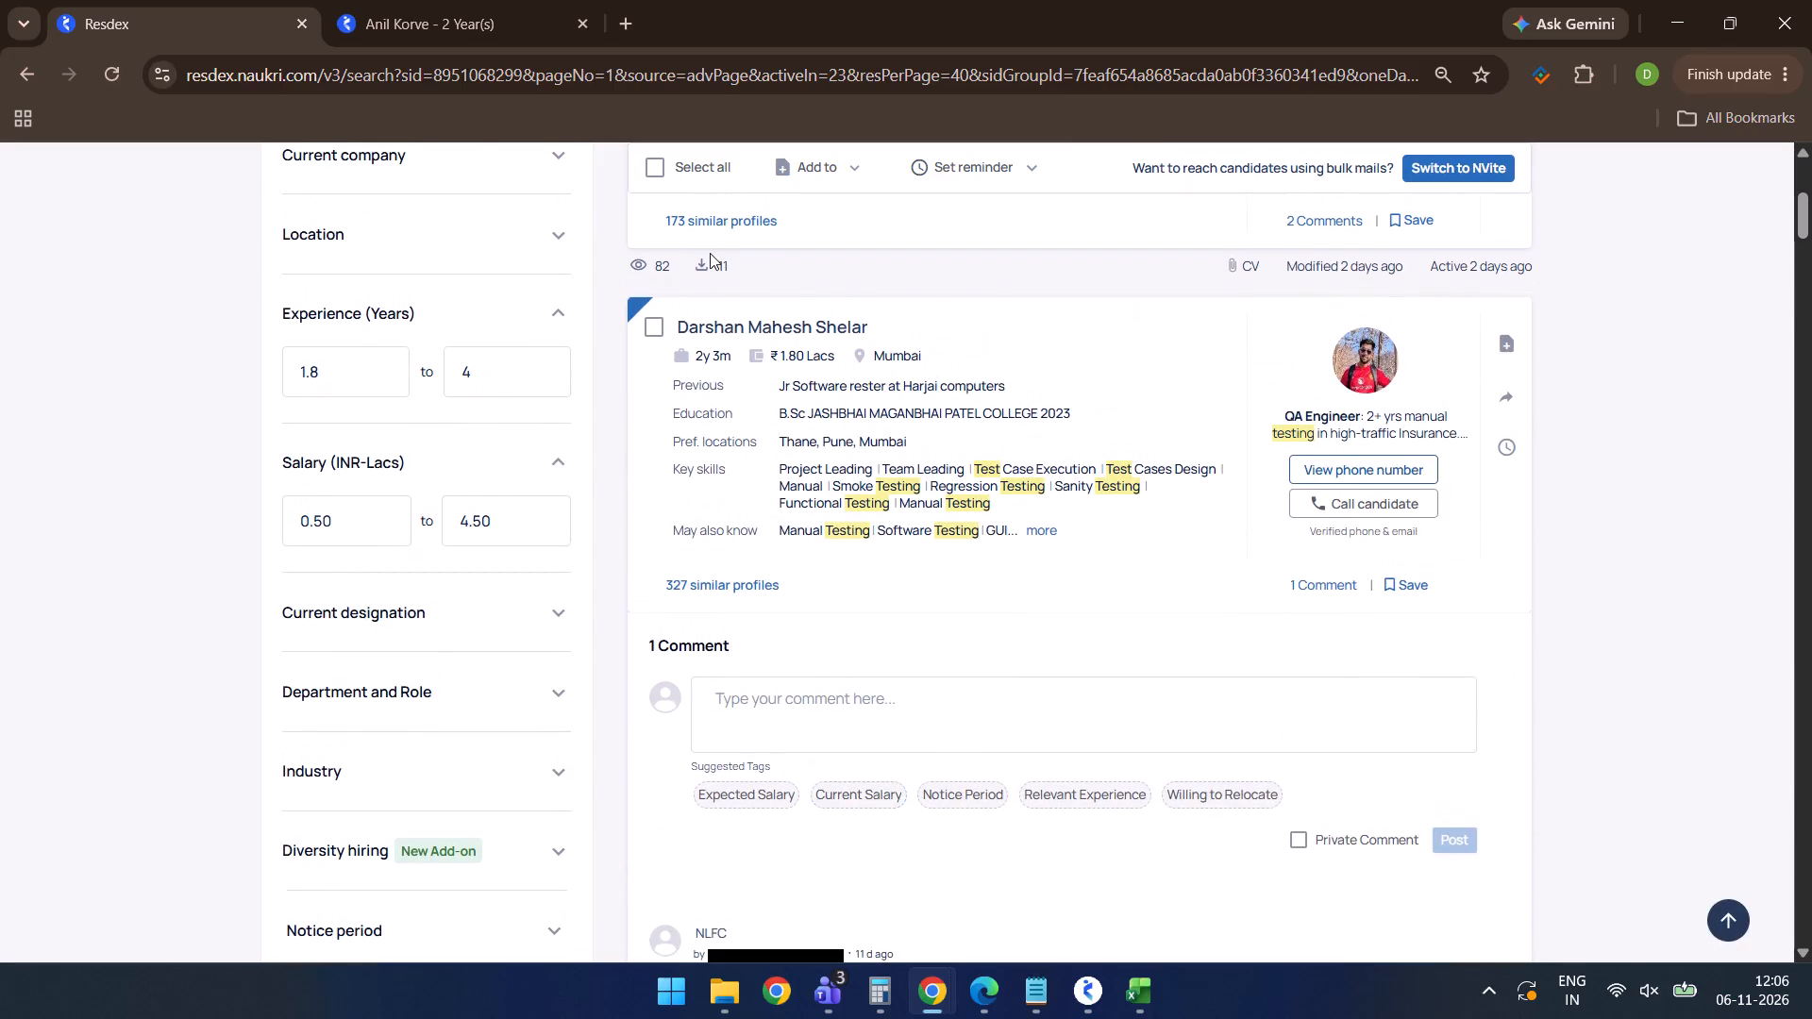
Open the second candidate's profile and review the salary, roles and responsibilities, projects, education and attached CV.
click(730, 342)
click(721, 335)
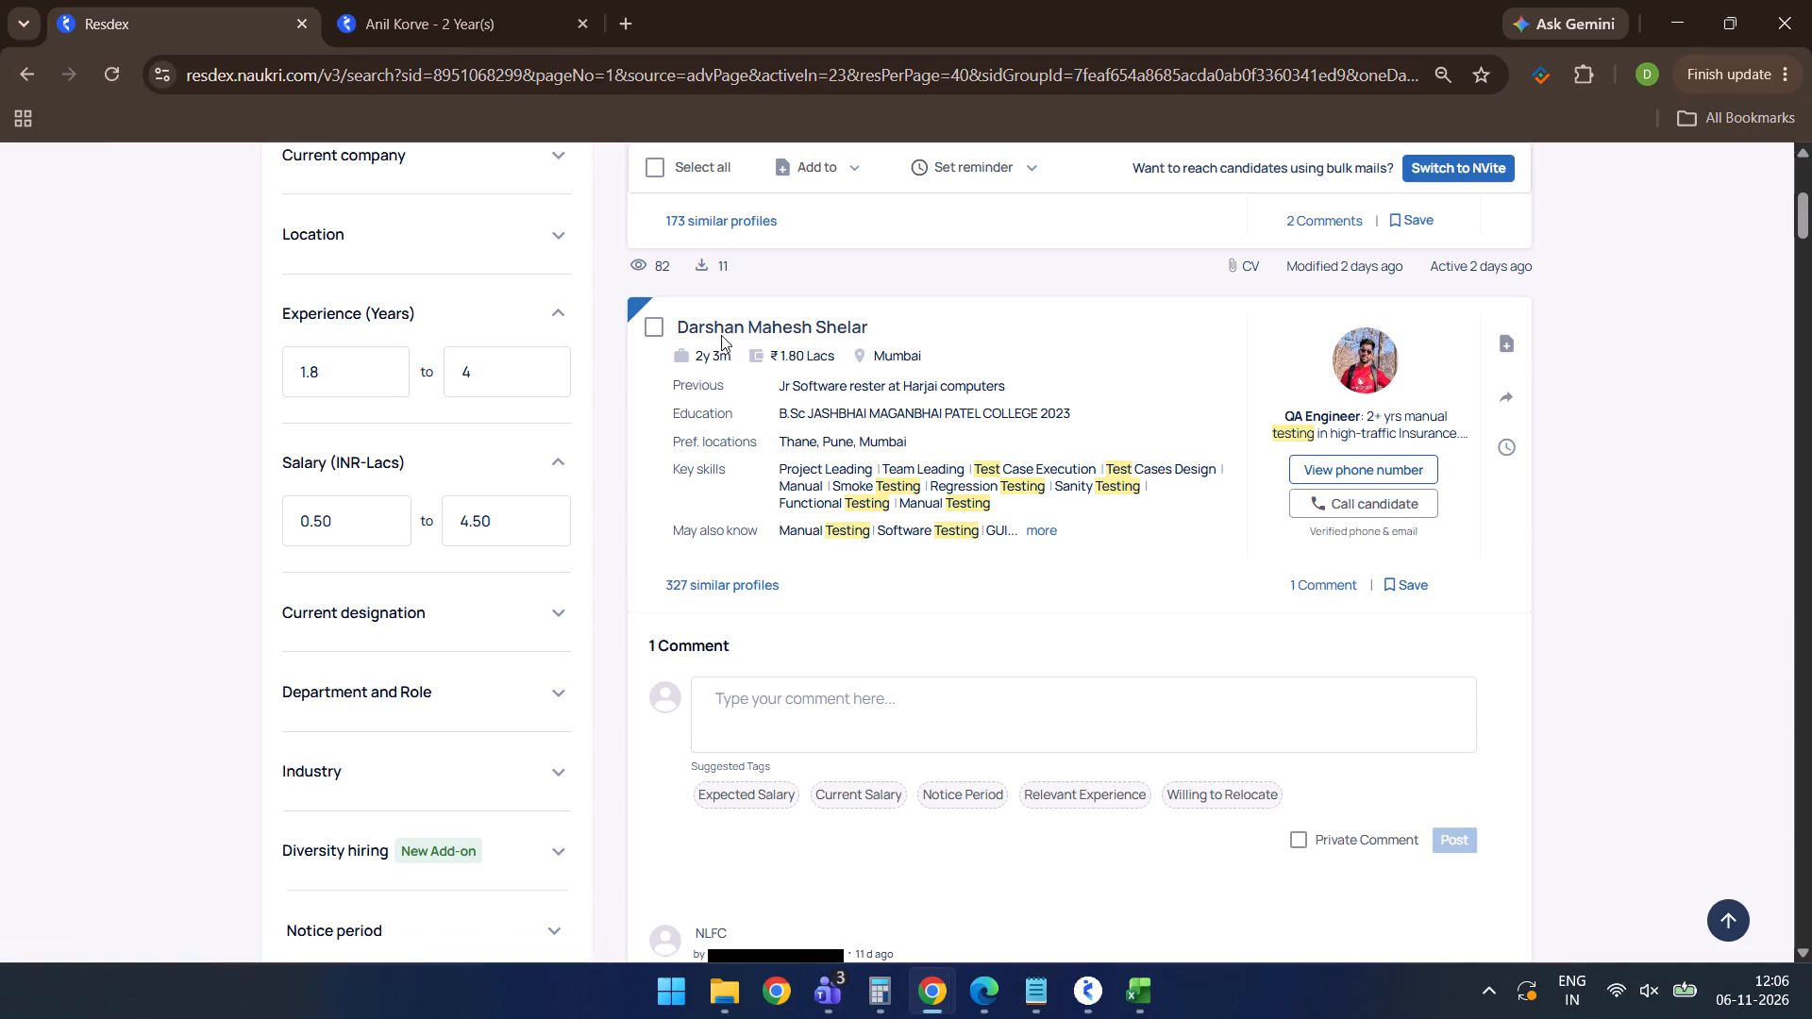
scroll(890, 654, down, 2)
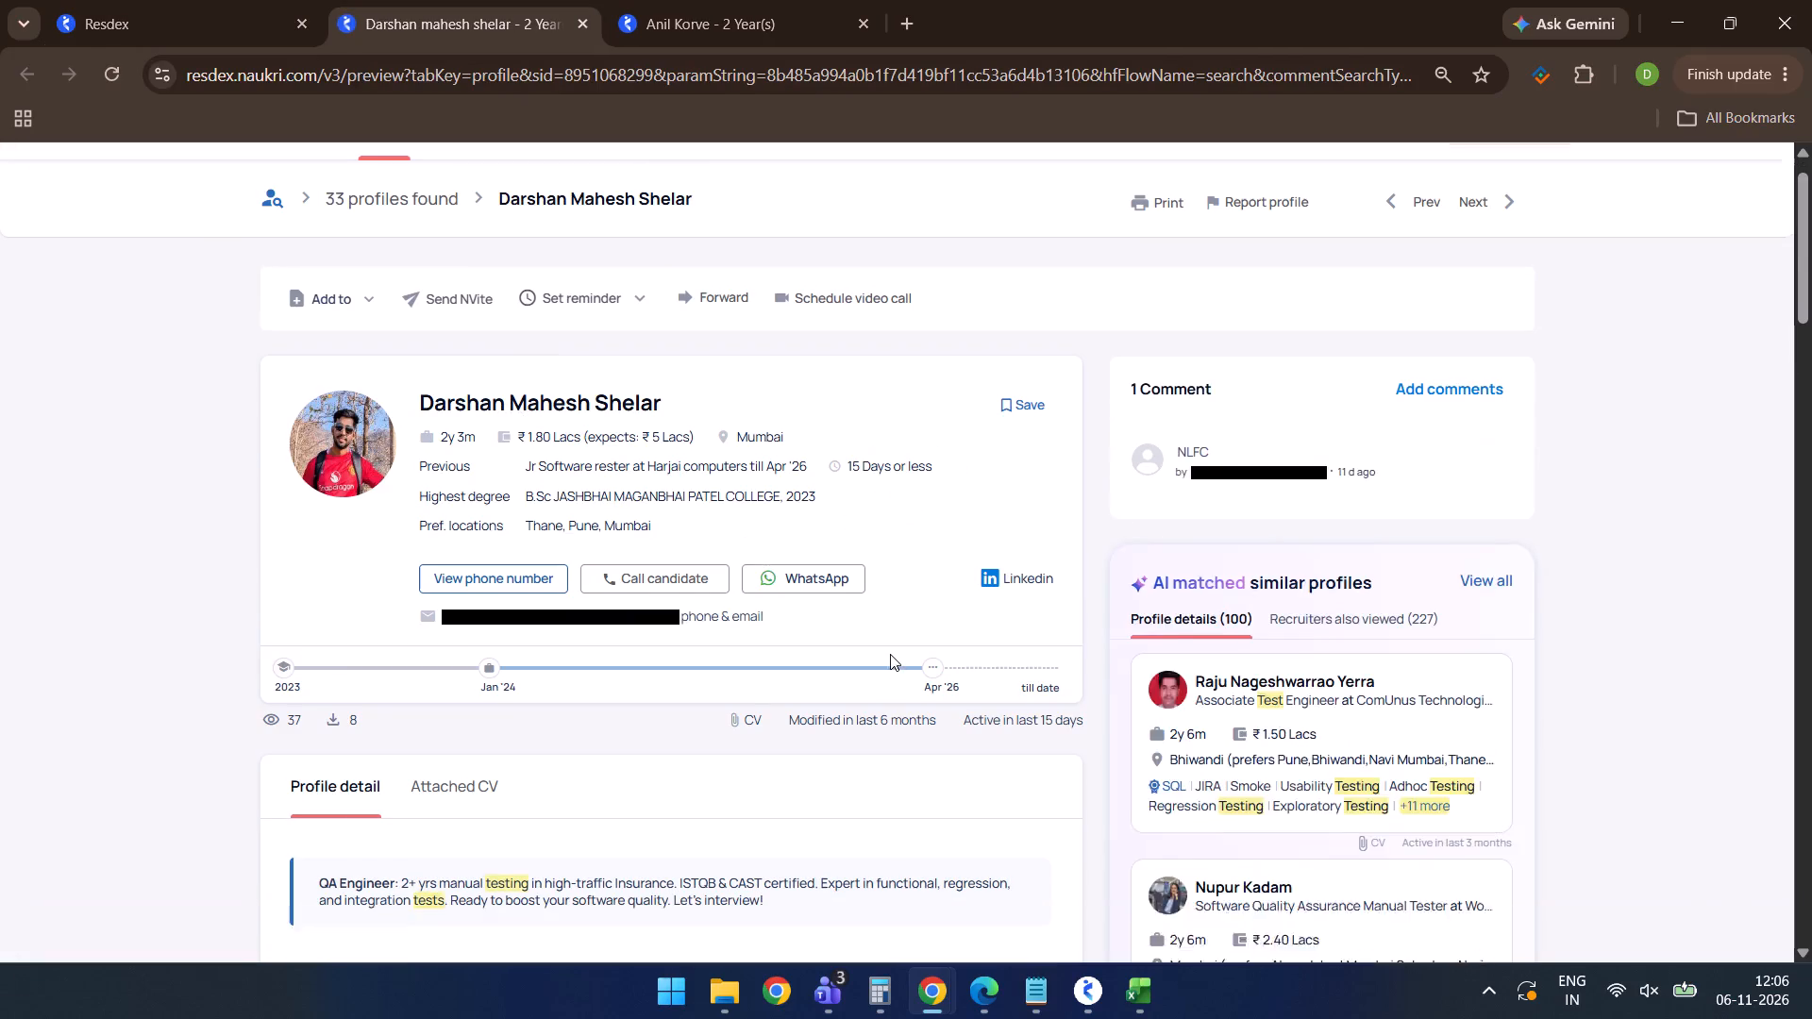
scroll(890, 654, down, 7)
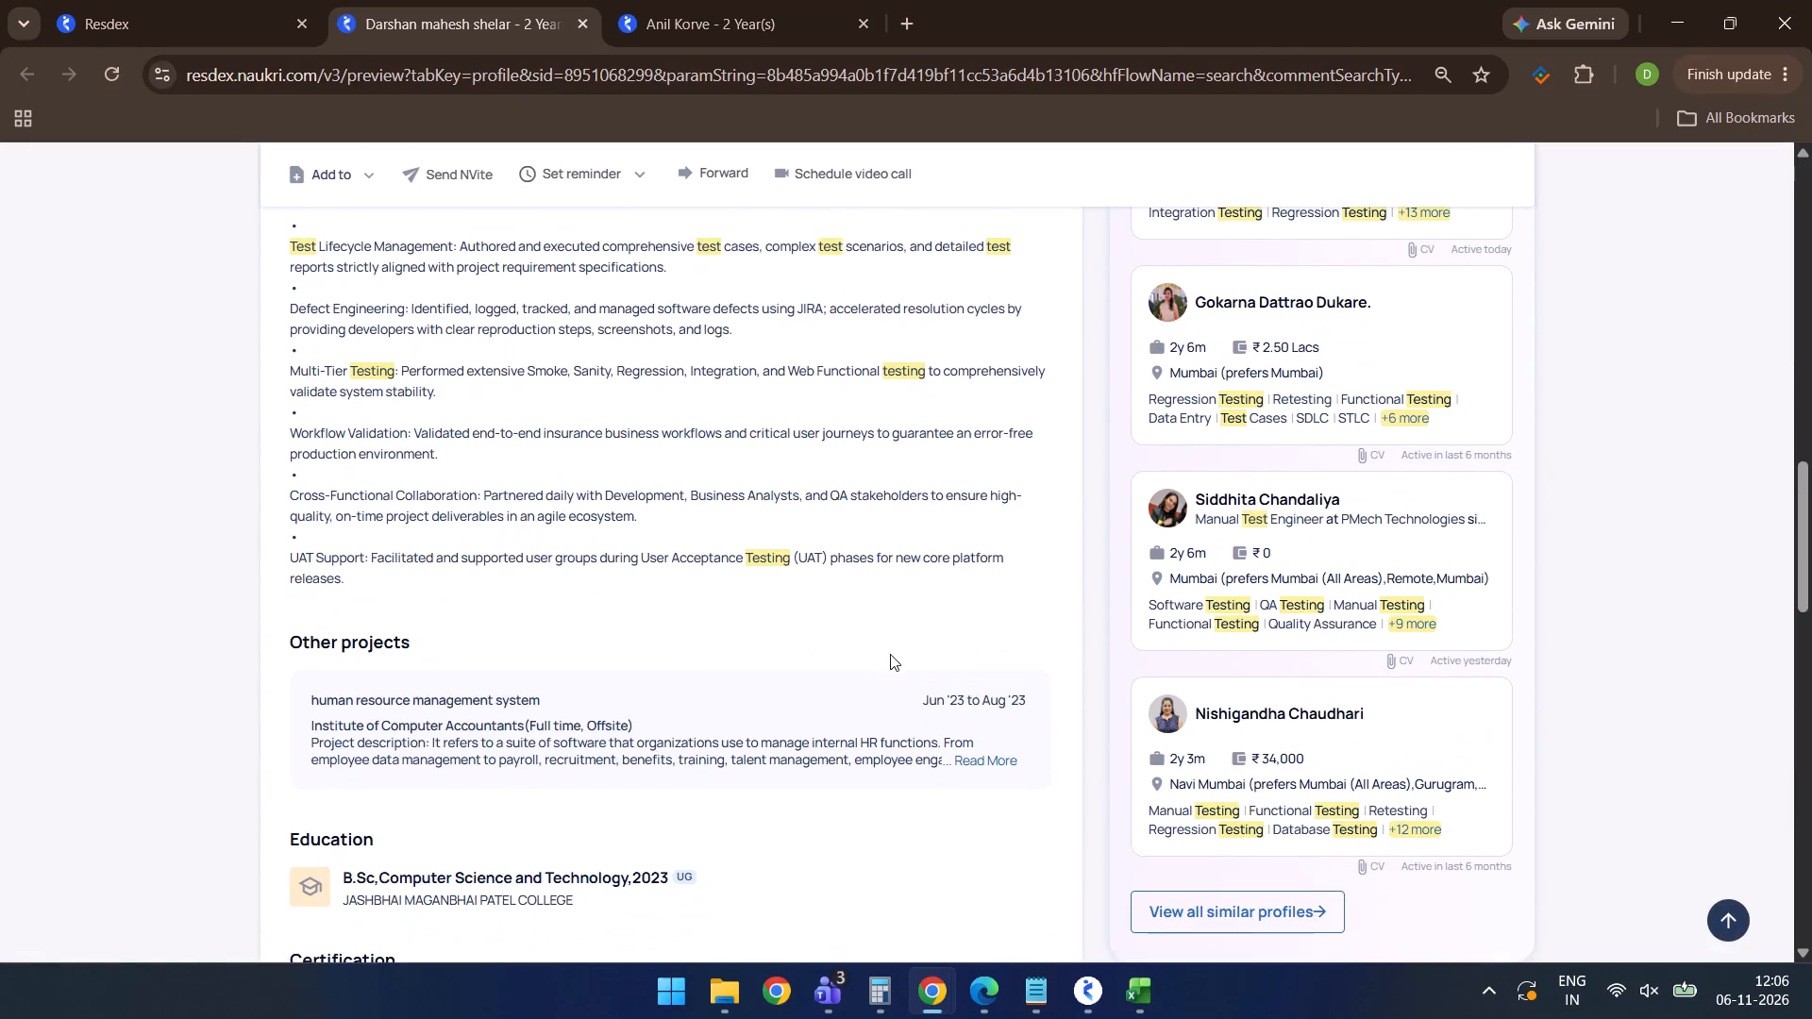
scroll(890, 654, down, 4)
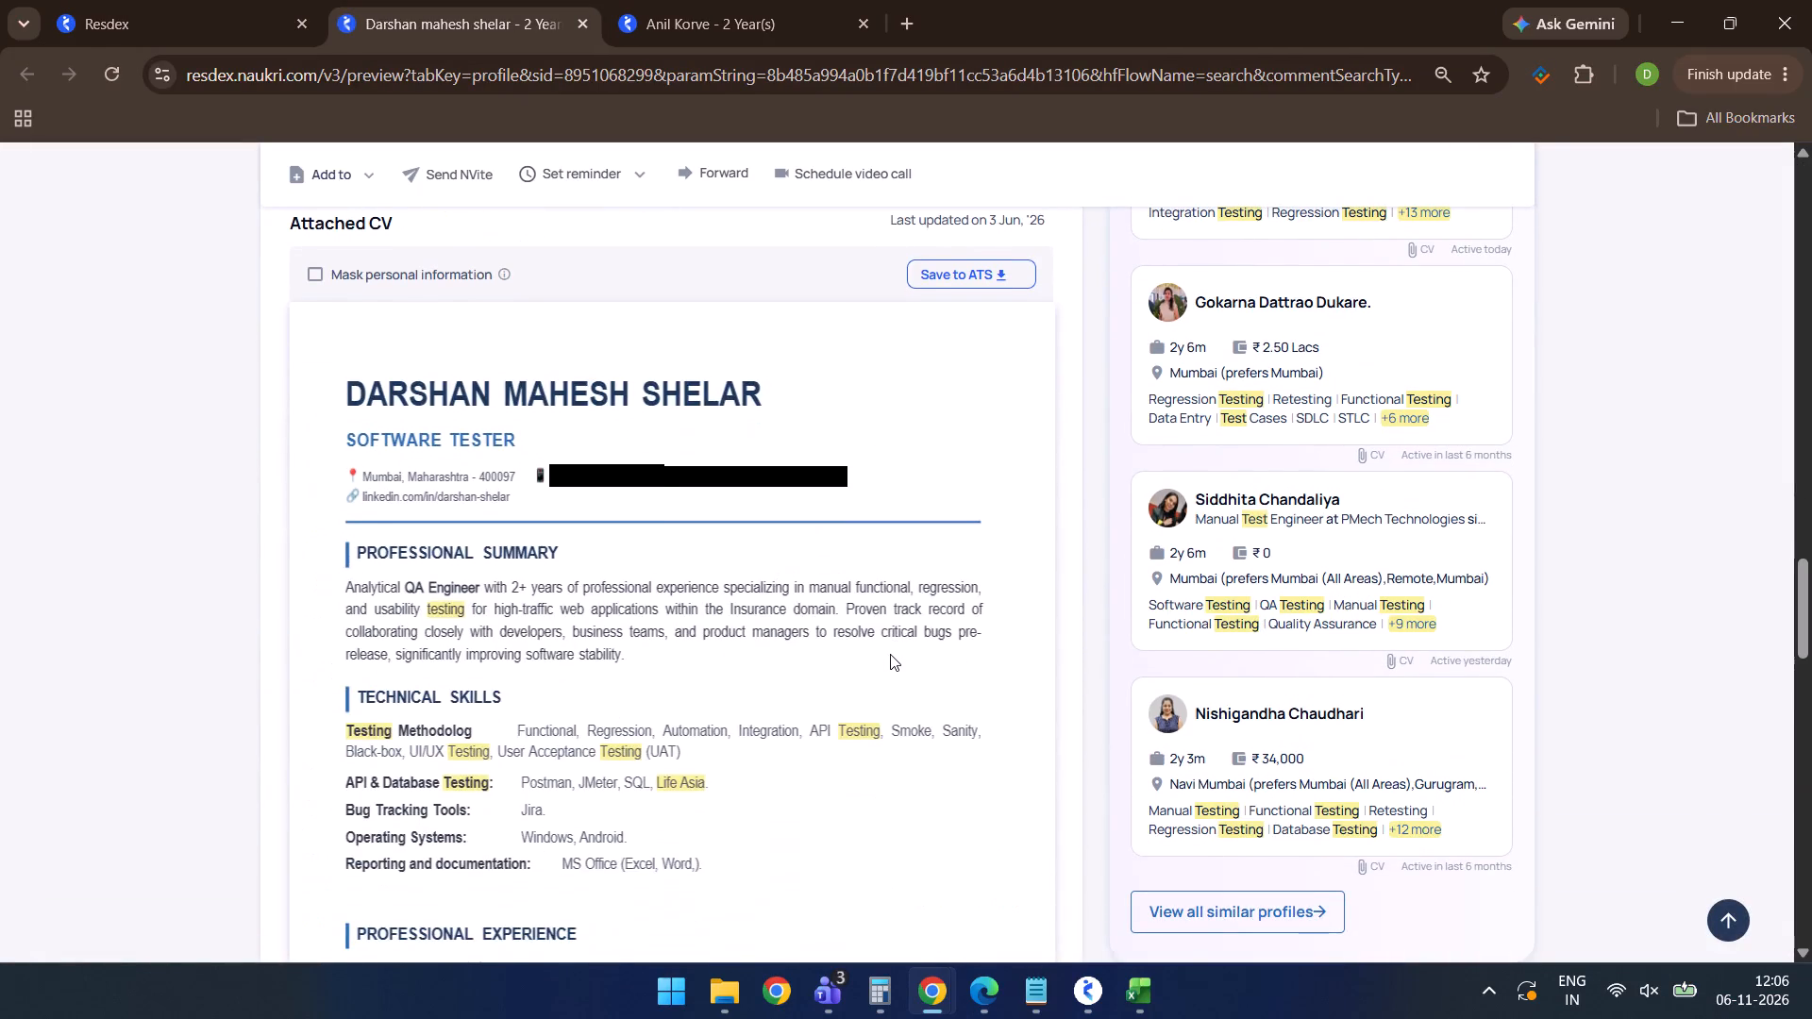
Copy the mobile number from the attached CV, search the TALLITE Applicants list for it, and clear the search after checking.
click(235, 526)
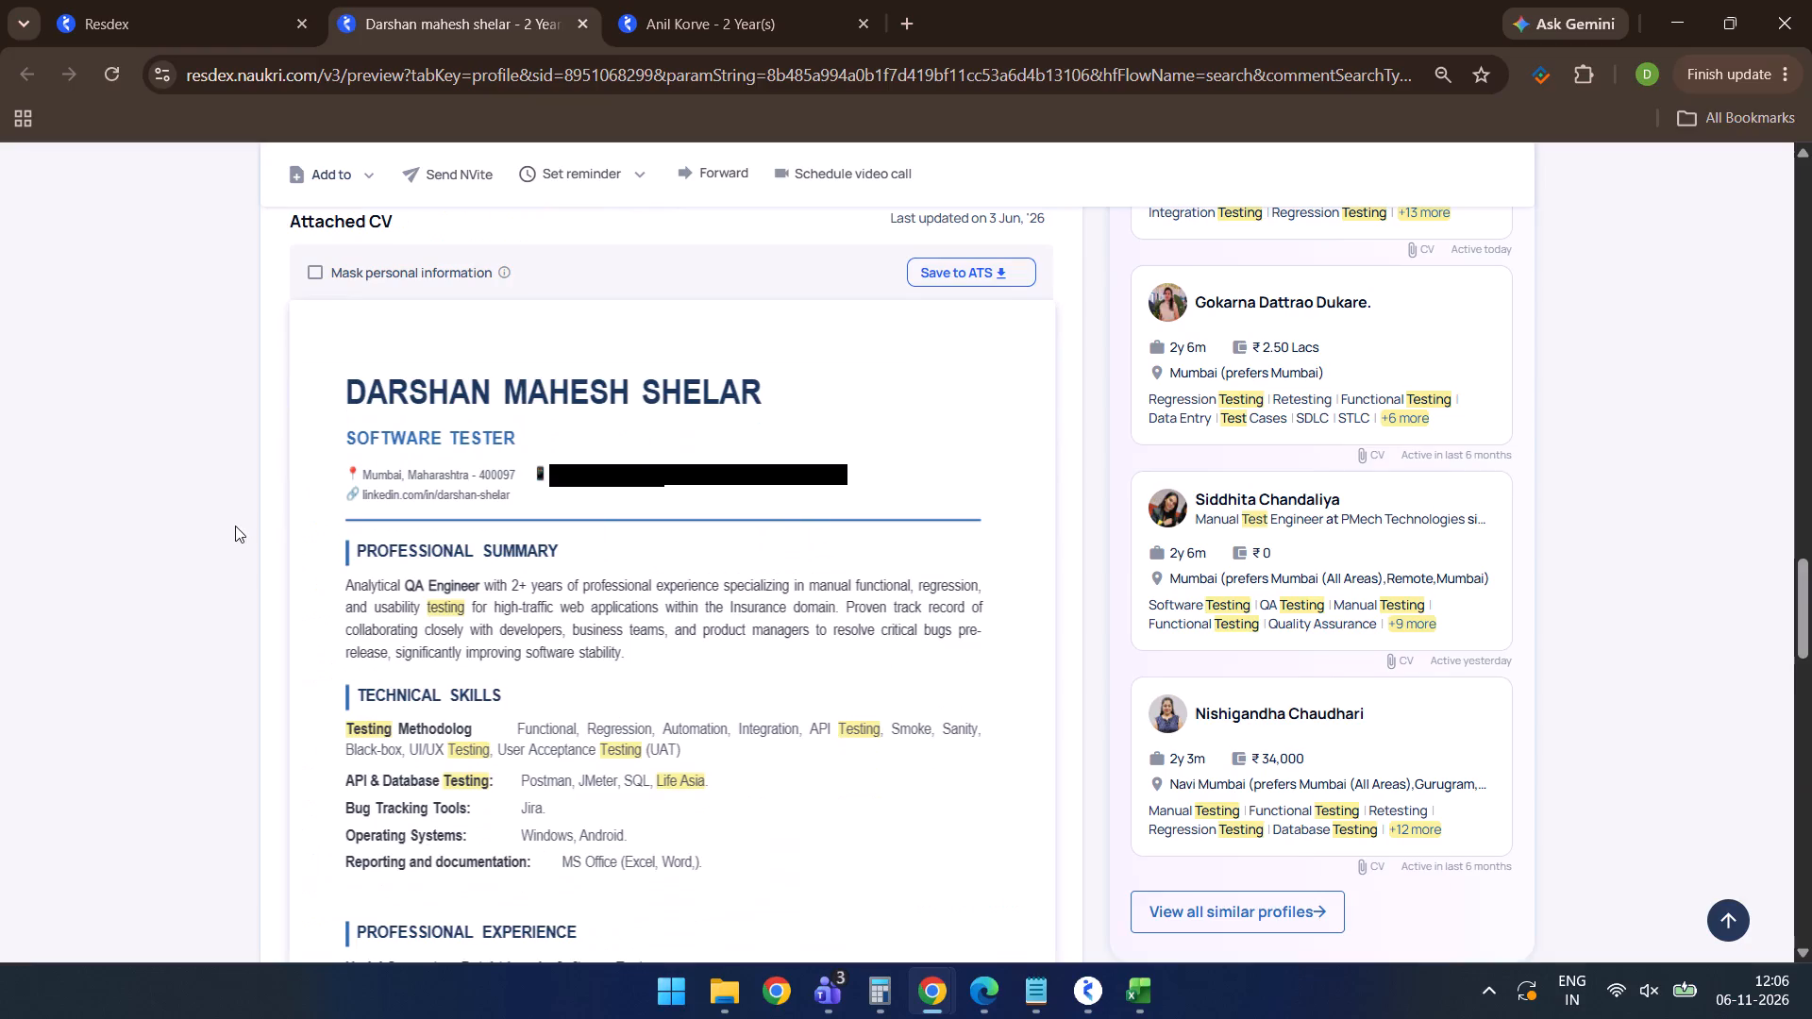
double_click(612, 472)
key(shift+Left)
key(shift+Left)
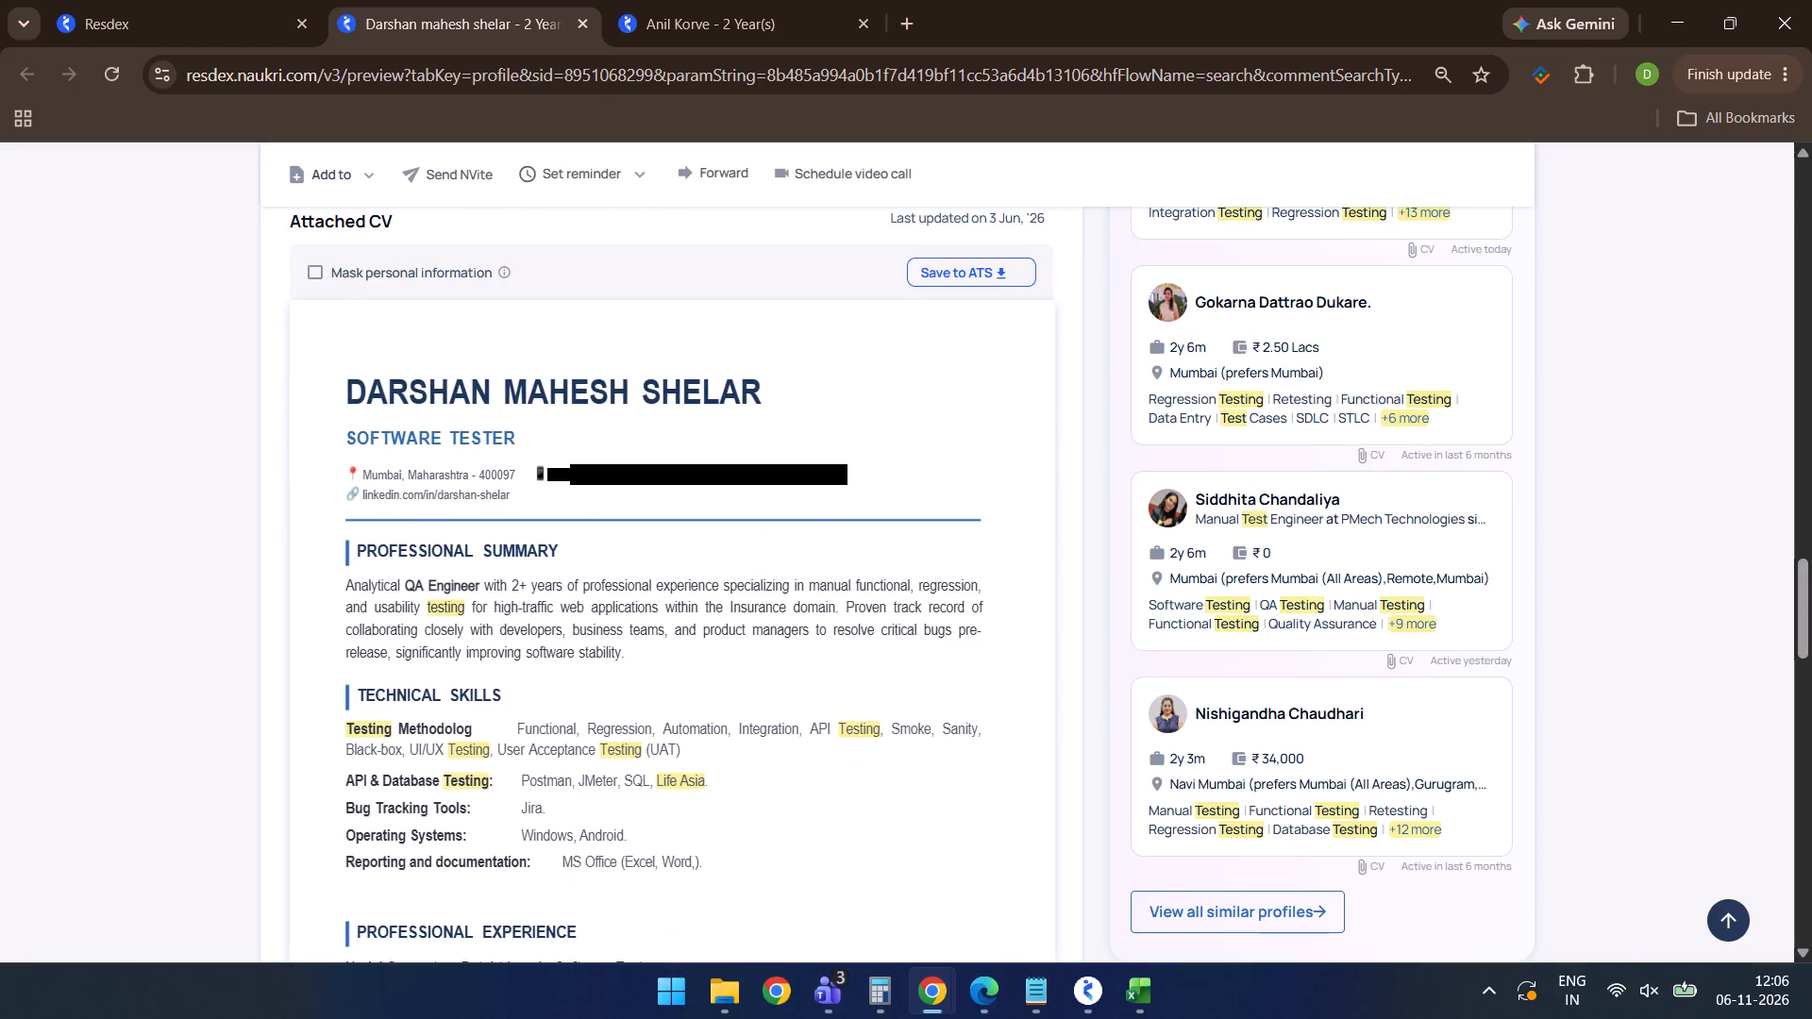
key(ctrl+c)
key(alt+Tab)
key(alt+Tab)
key(alt+Tab)
key(alt+Tab)
key(alt+Tab)
key(alt+Tab)
key(alt+Tab)
key(alt+Left)
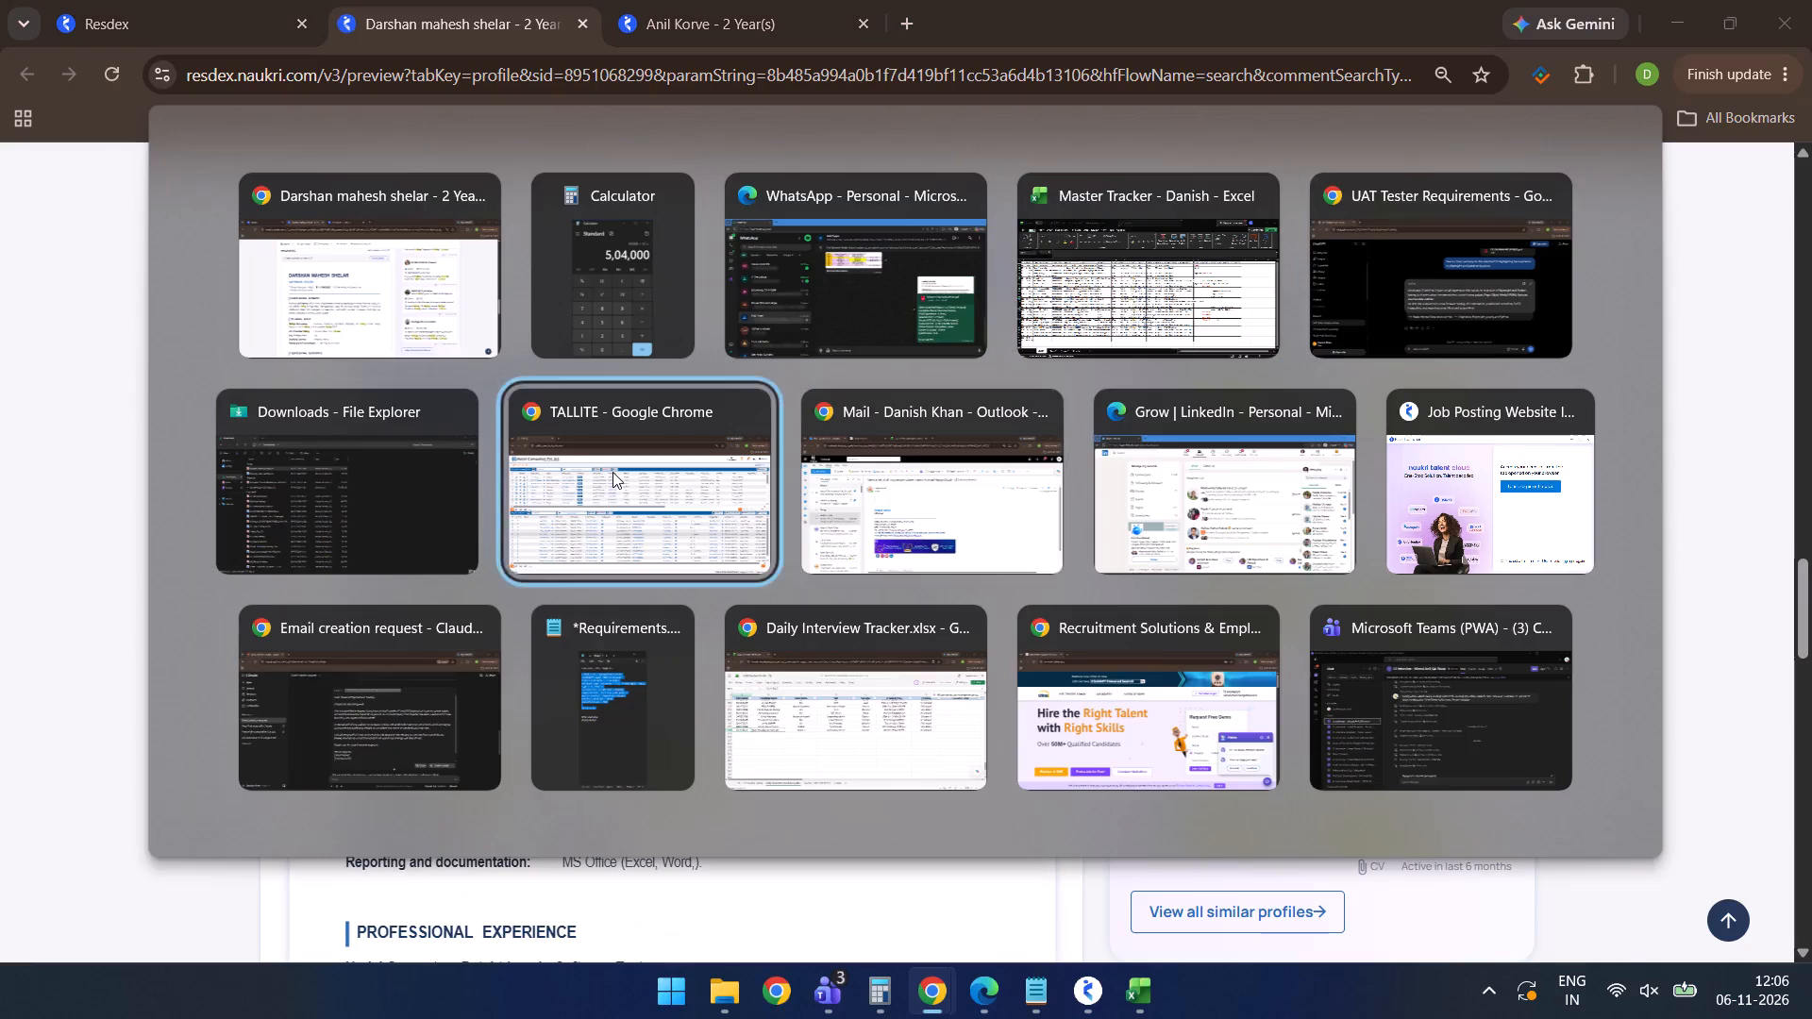
click(210, 540)
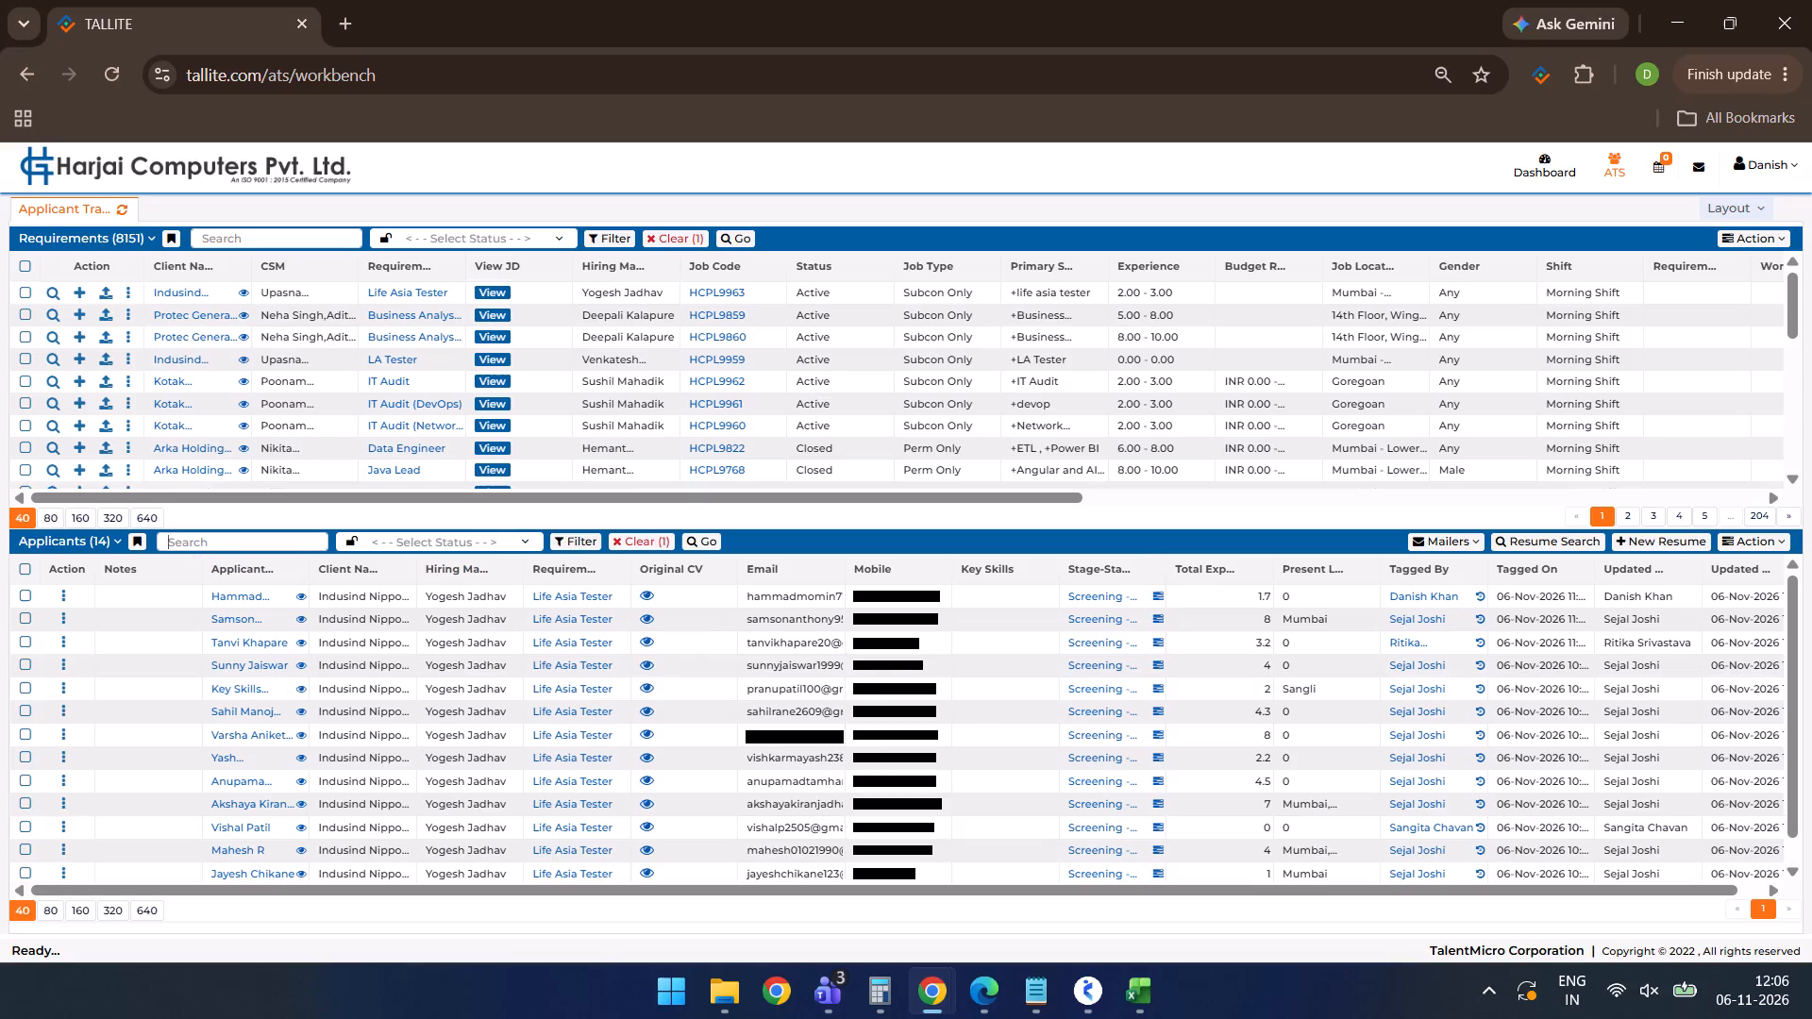
key(ctrl+v)
key(Return)
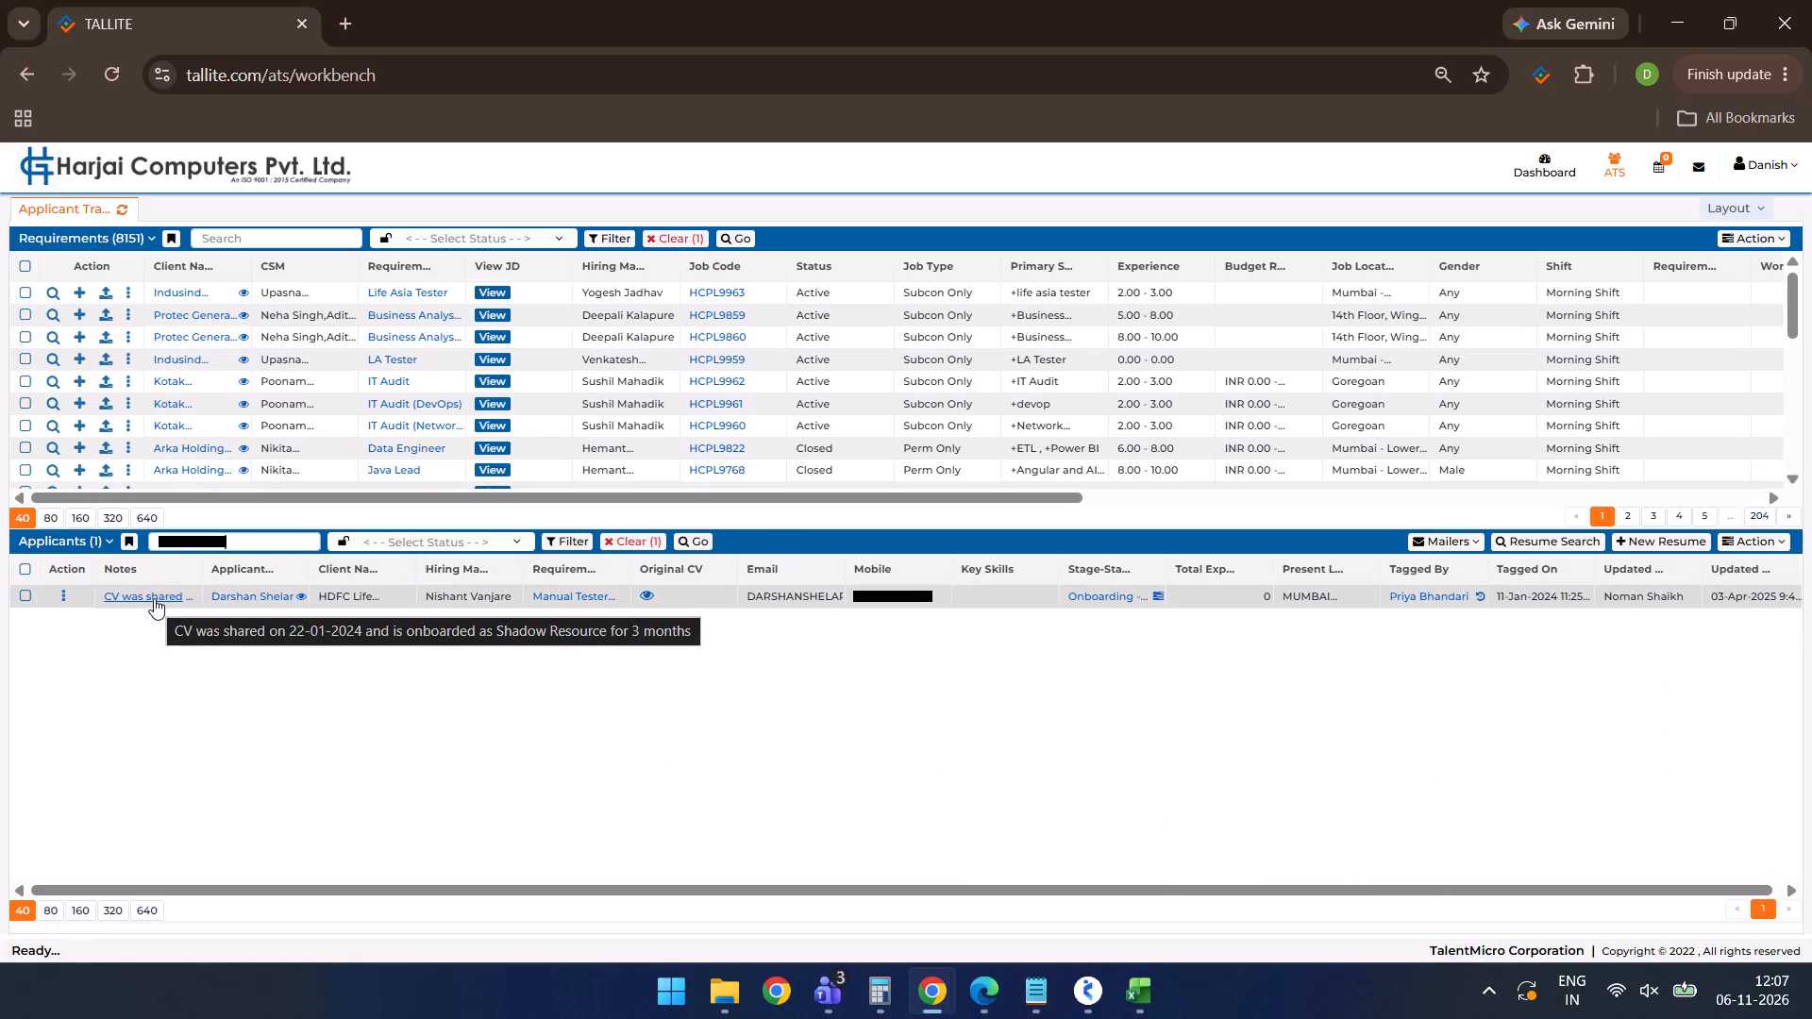
click(610, 538)
Return to the candidate's Resdex profile, expand the other project's description, and review the certification, IT skills, experience and profile header.
key(alt+Tab)
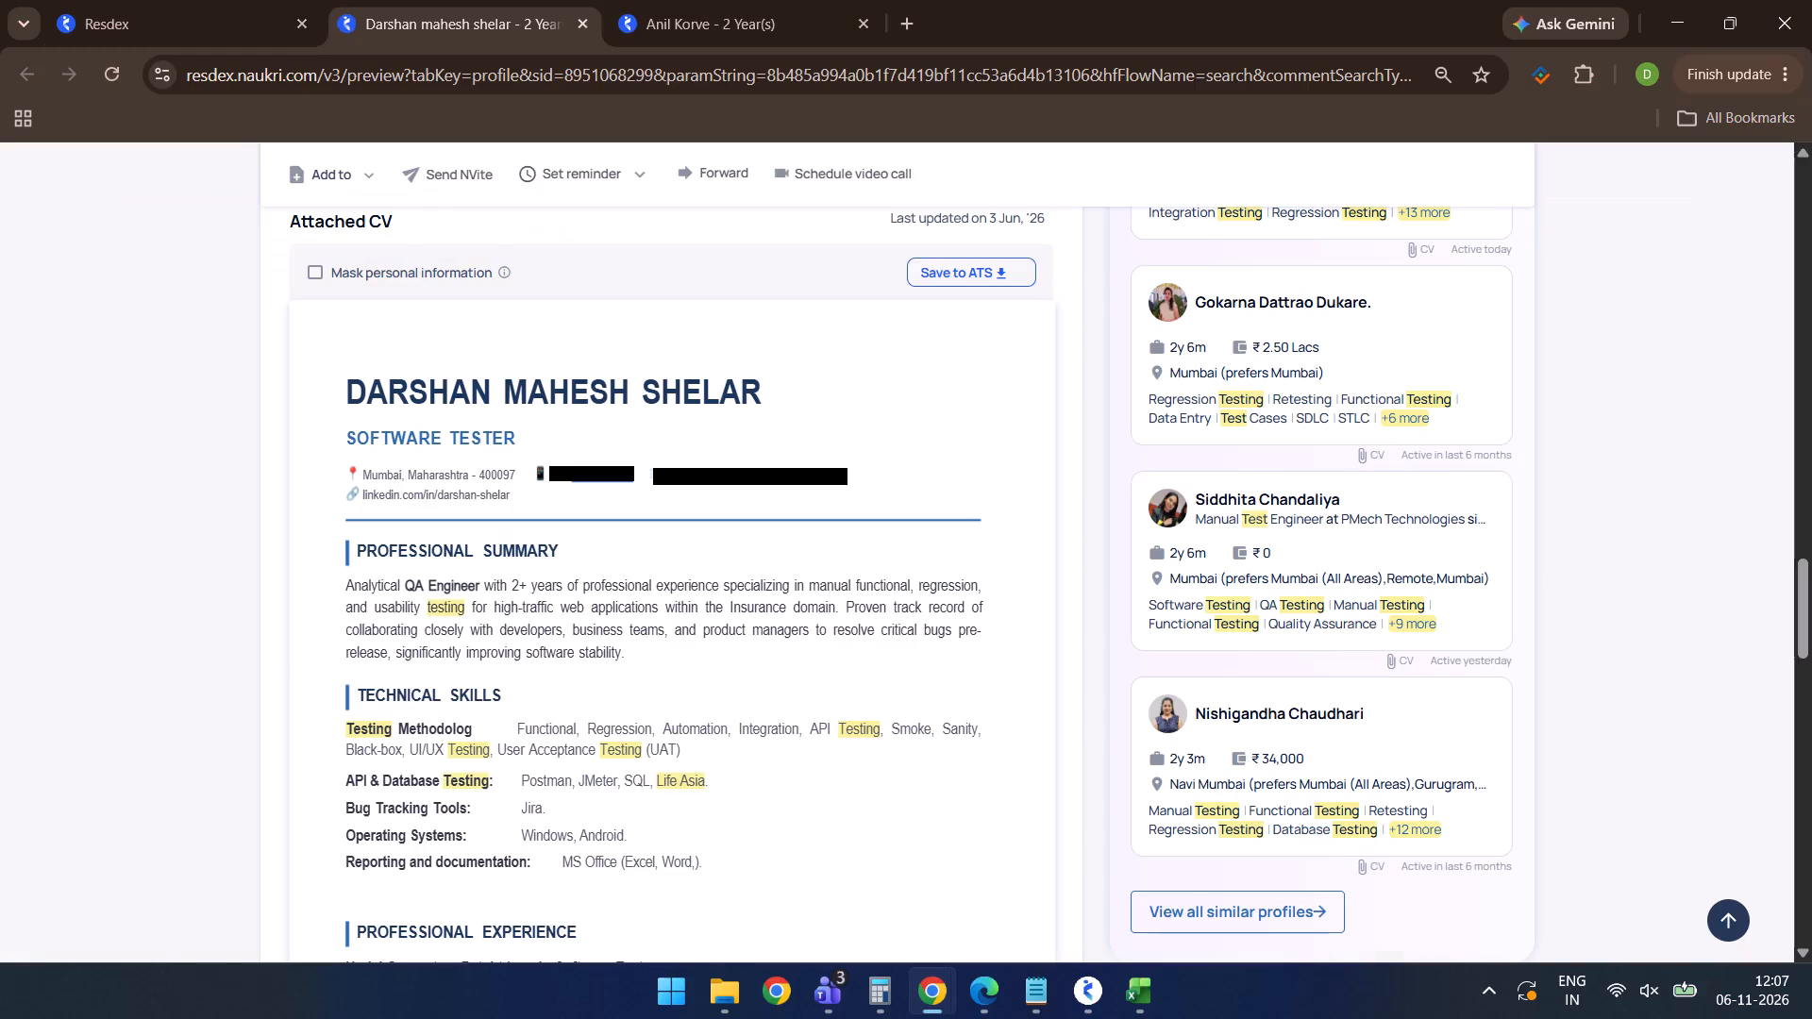
click(261, 0)
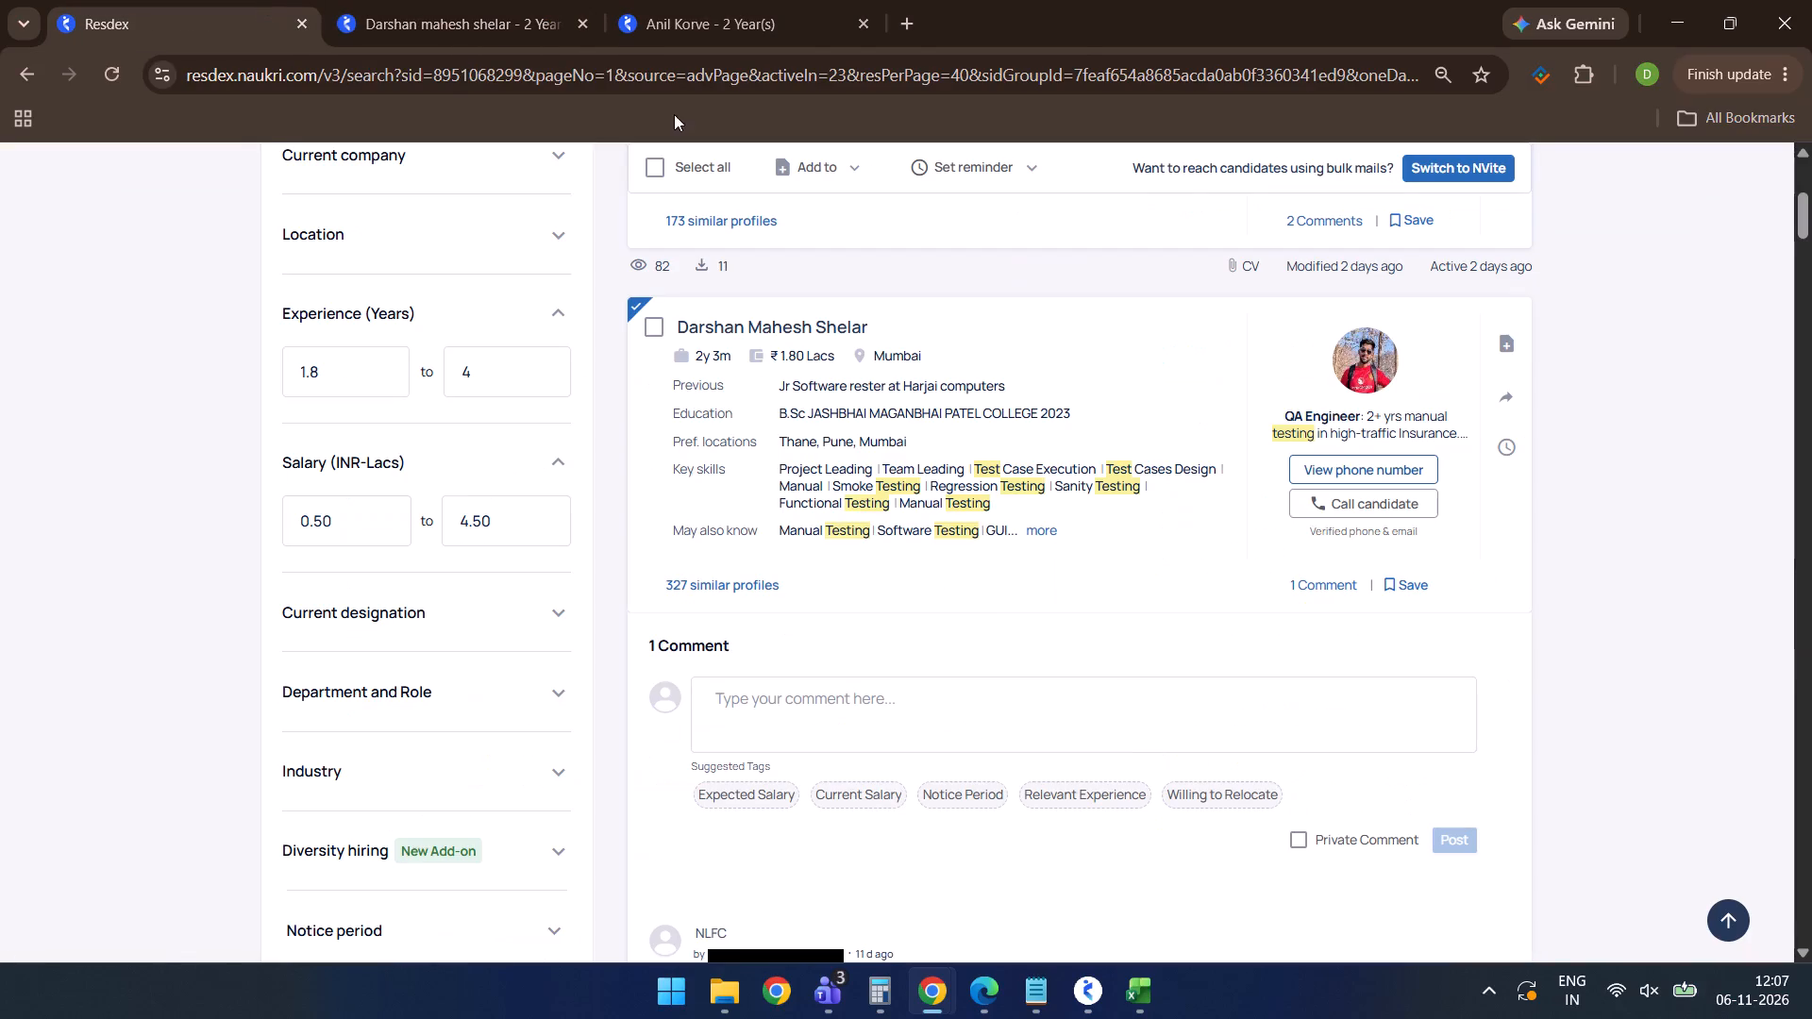
click(379, 0)
click(864, 879)
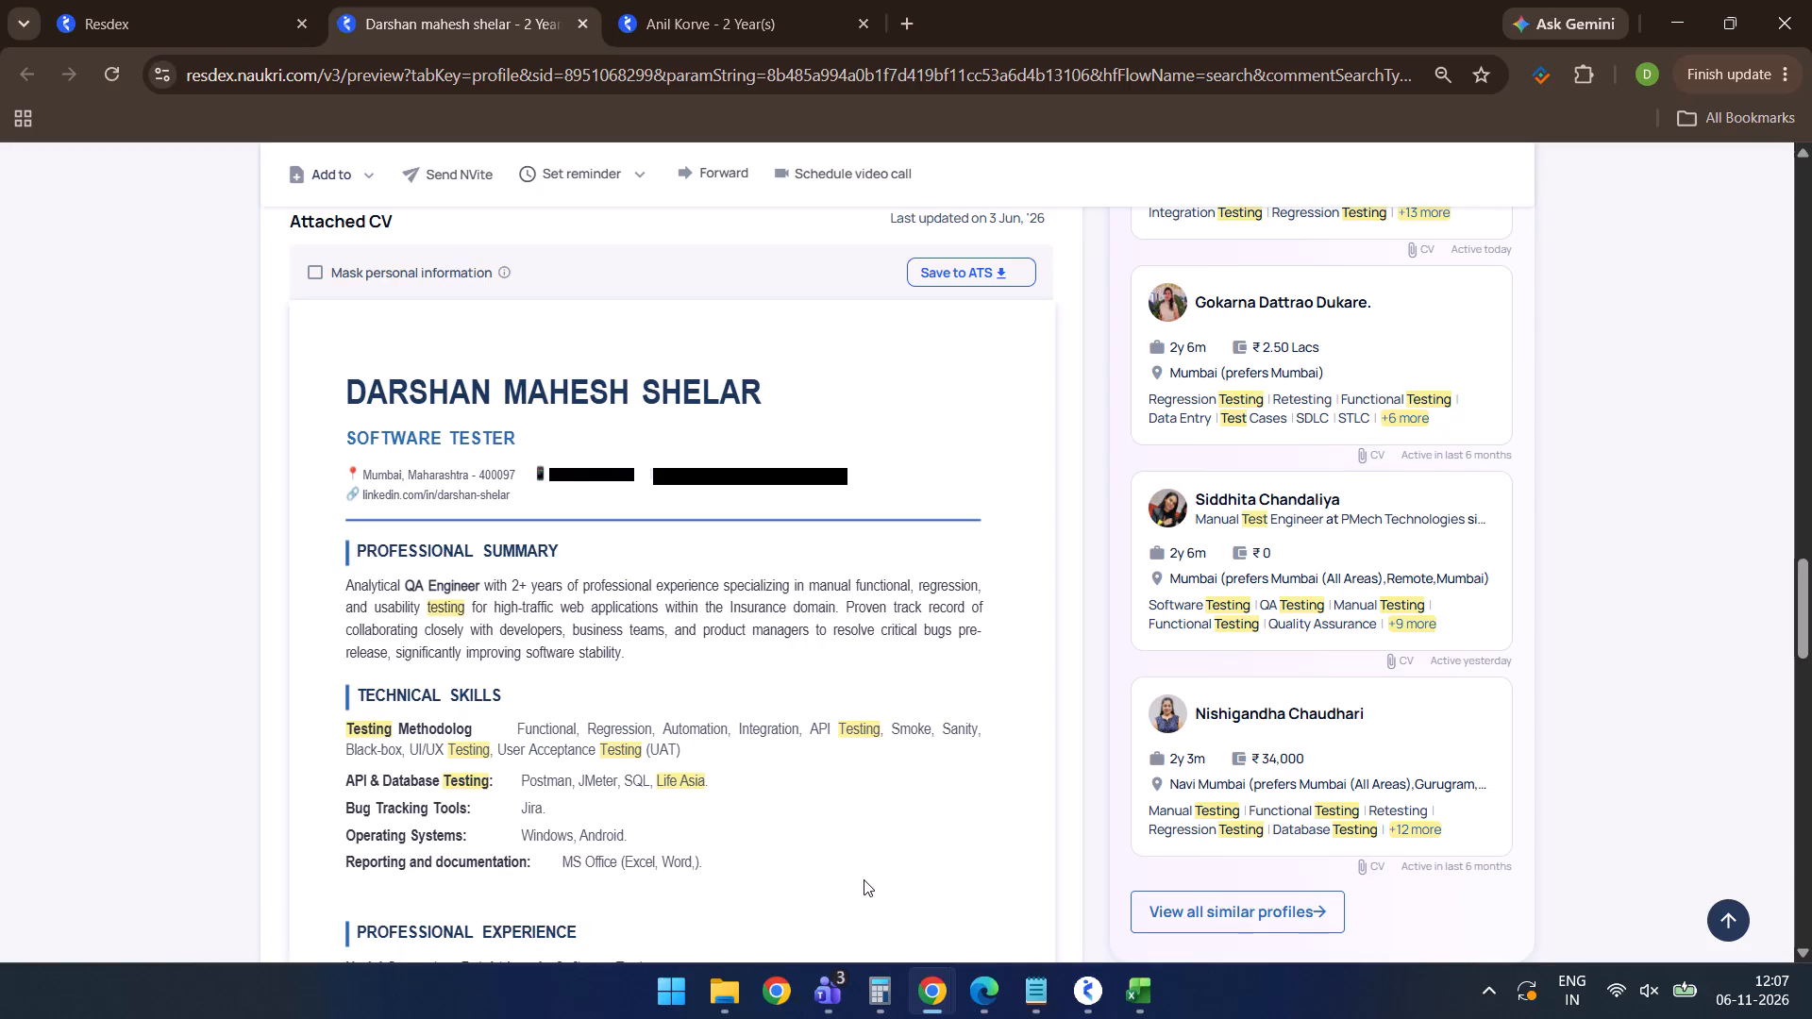
scroll(821, 757, up, 4)
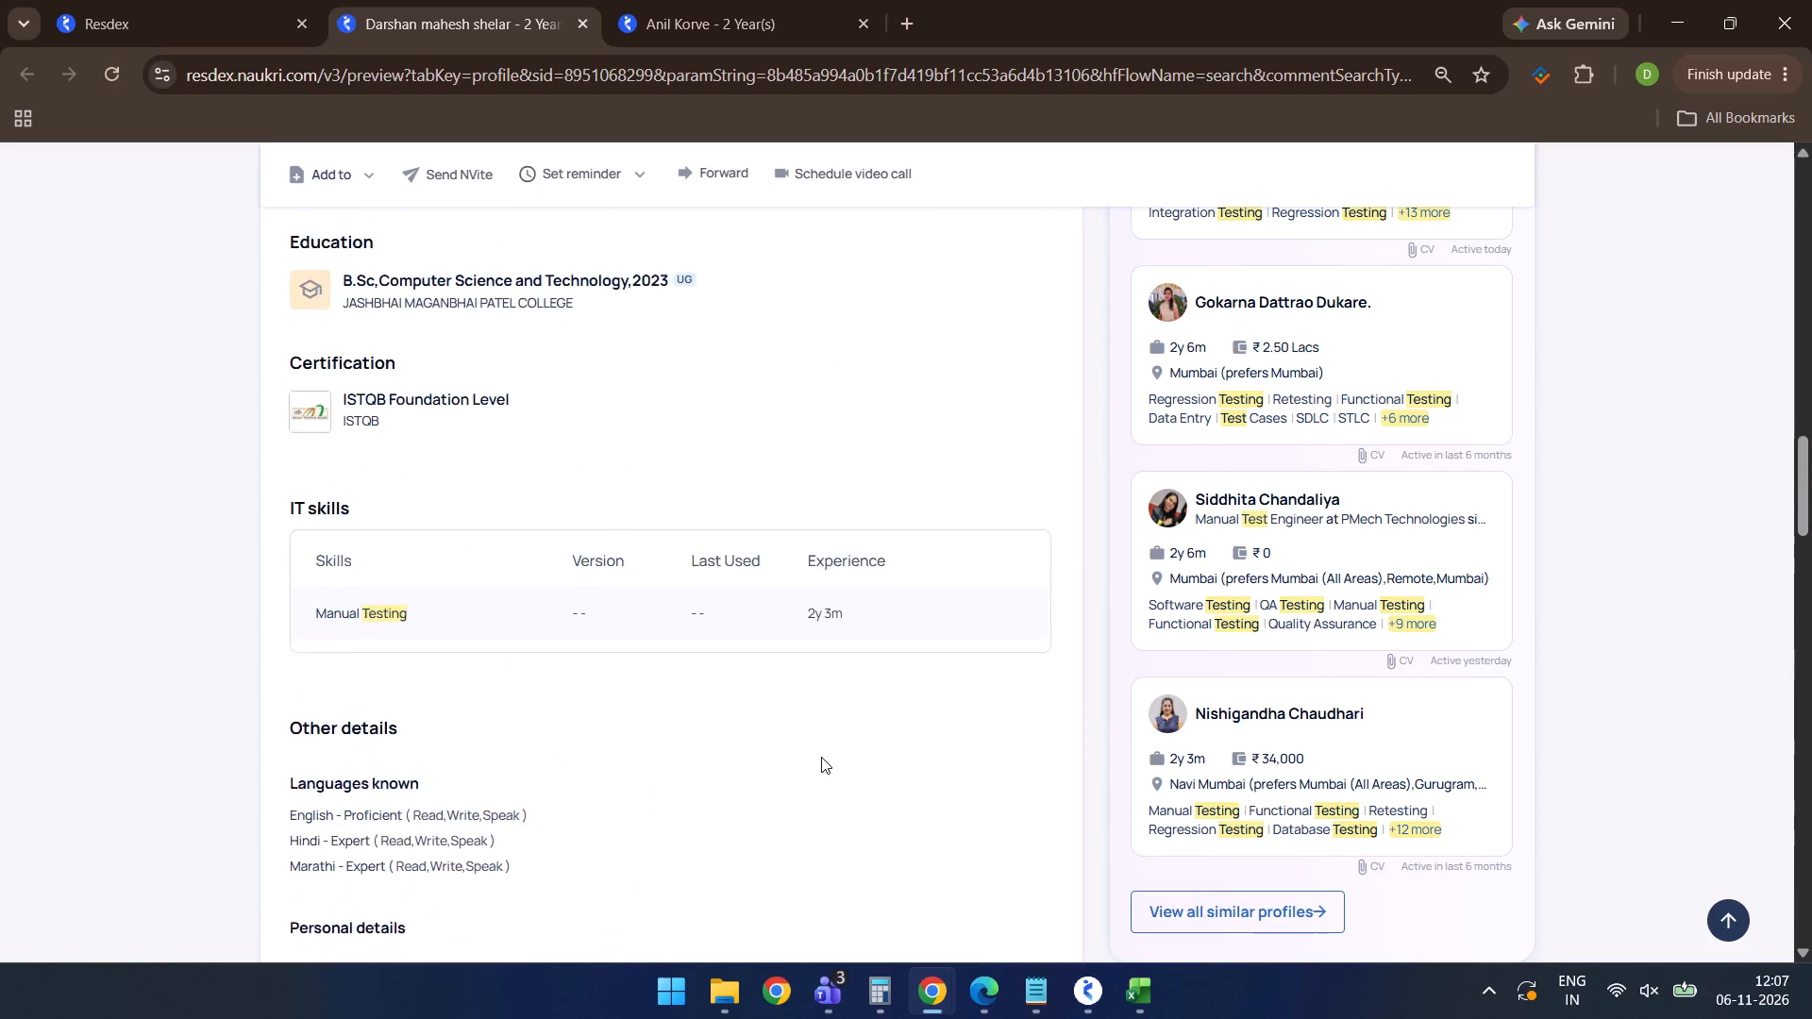
scroll(821, 757, up, 4)
scroll(821, 757, down, 2)
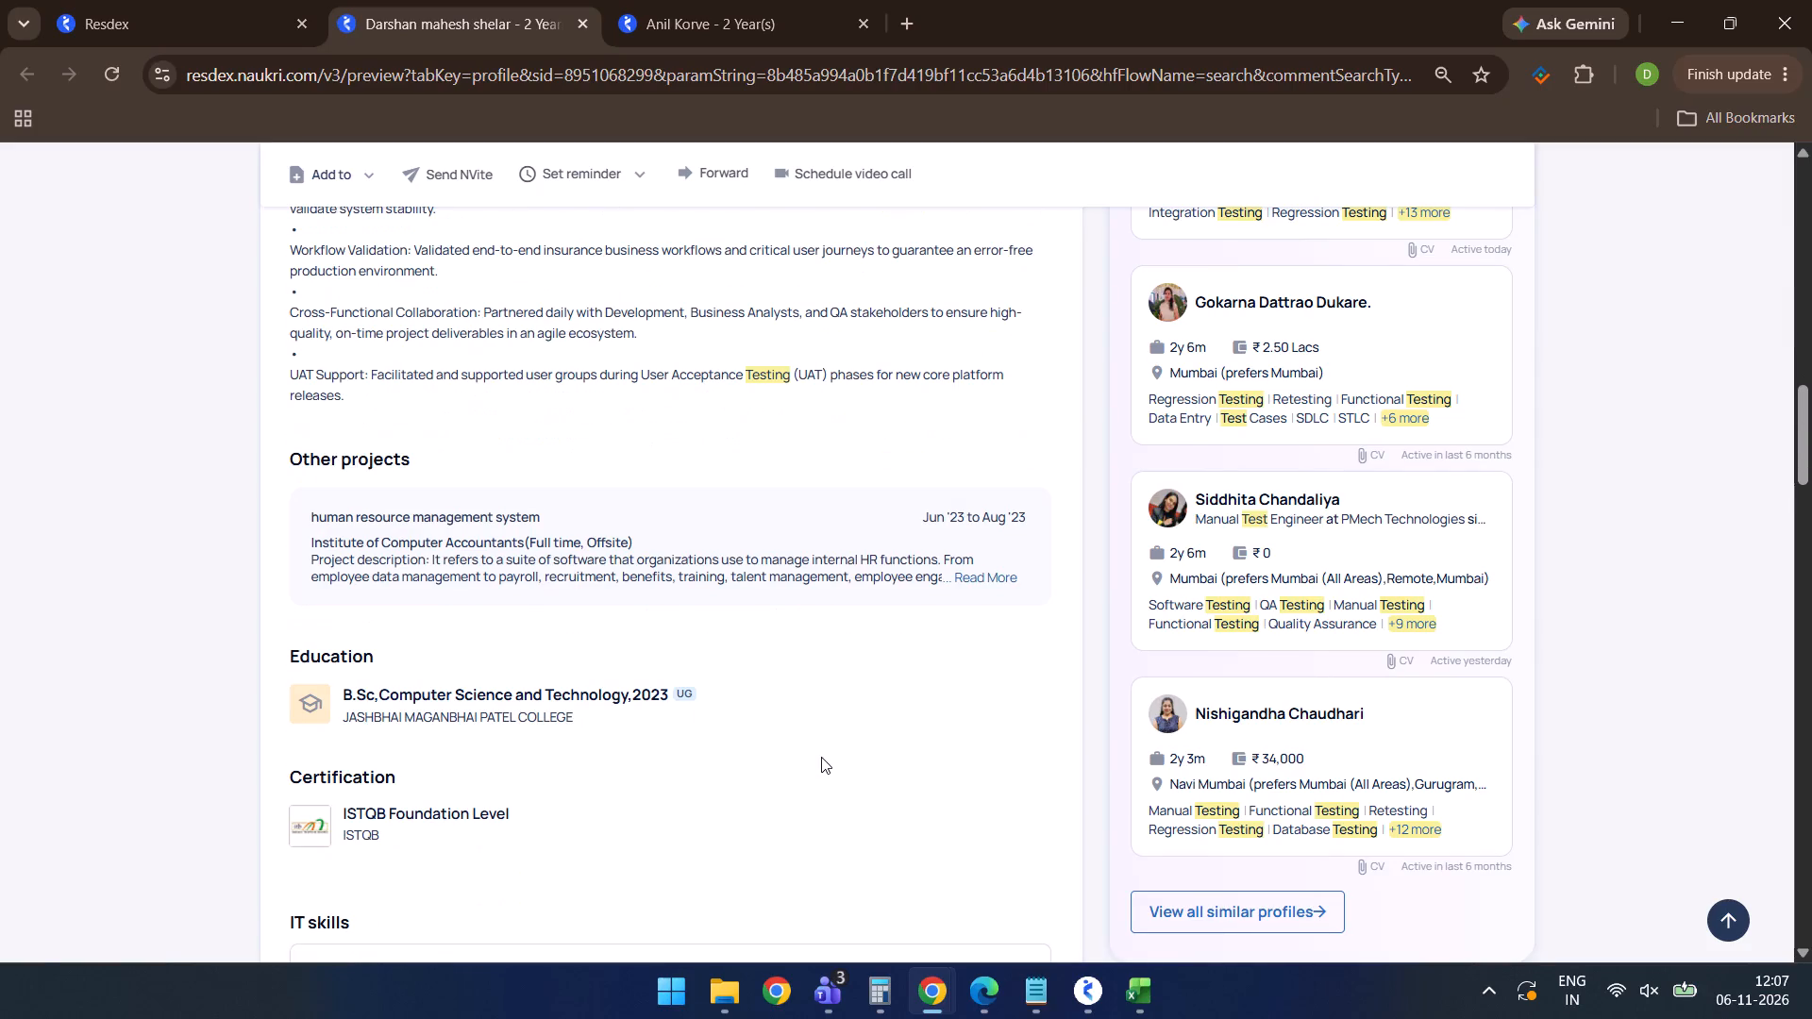
click(997, 584)
scroll(997, 584, up, 1)
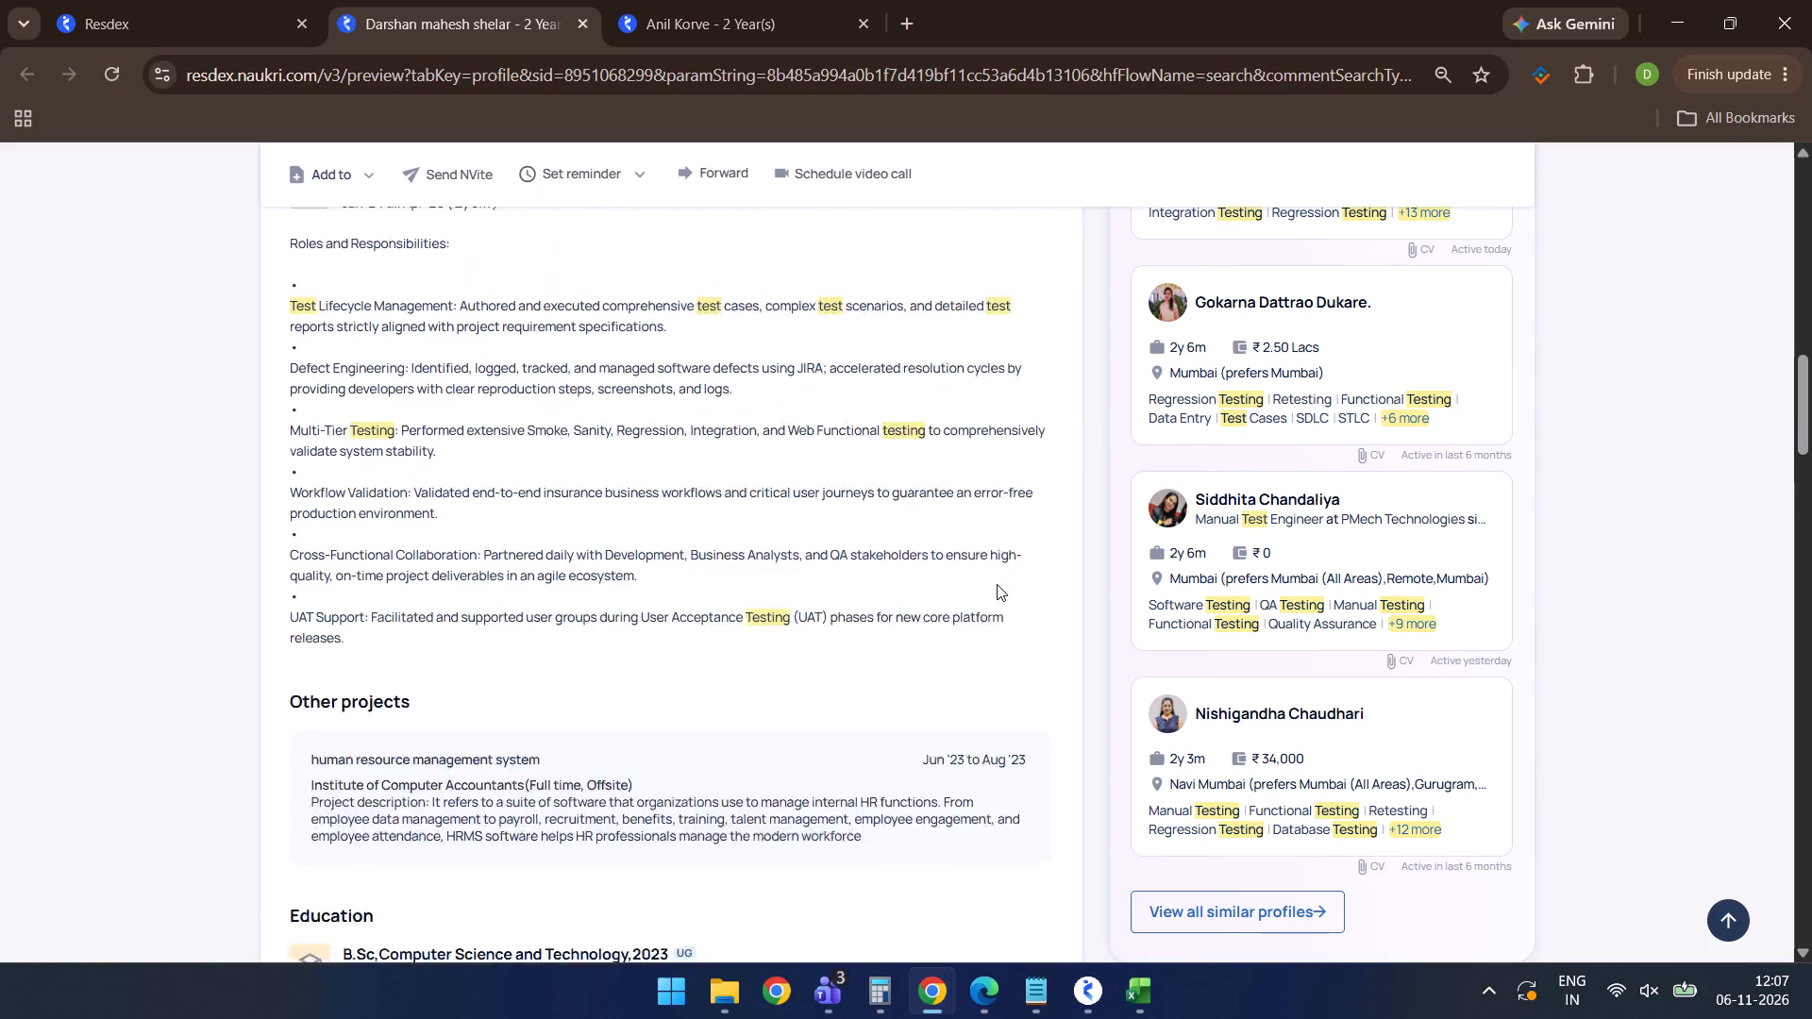
scroll(997, 584, up, 2)
scroll(614, 456, up, 2)
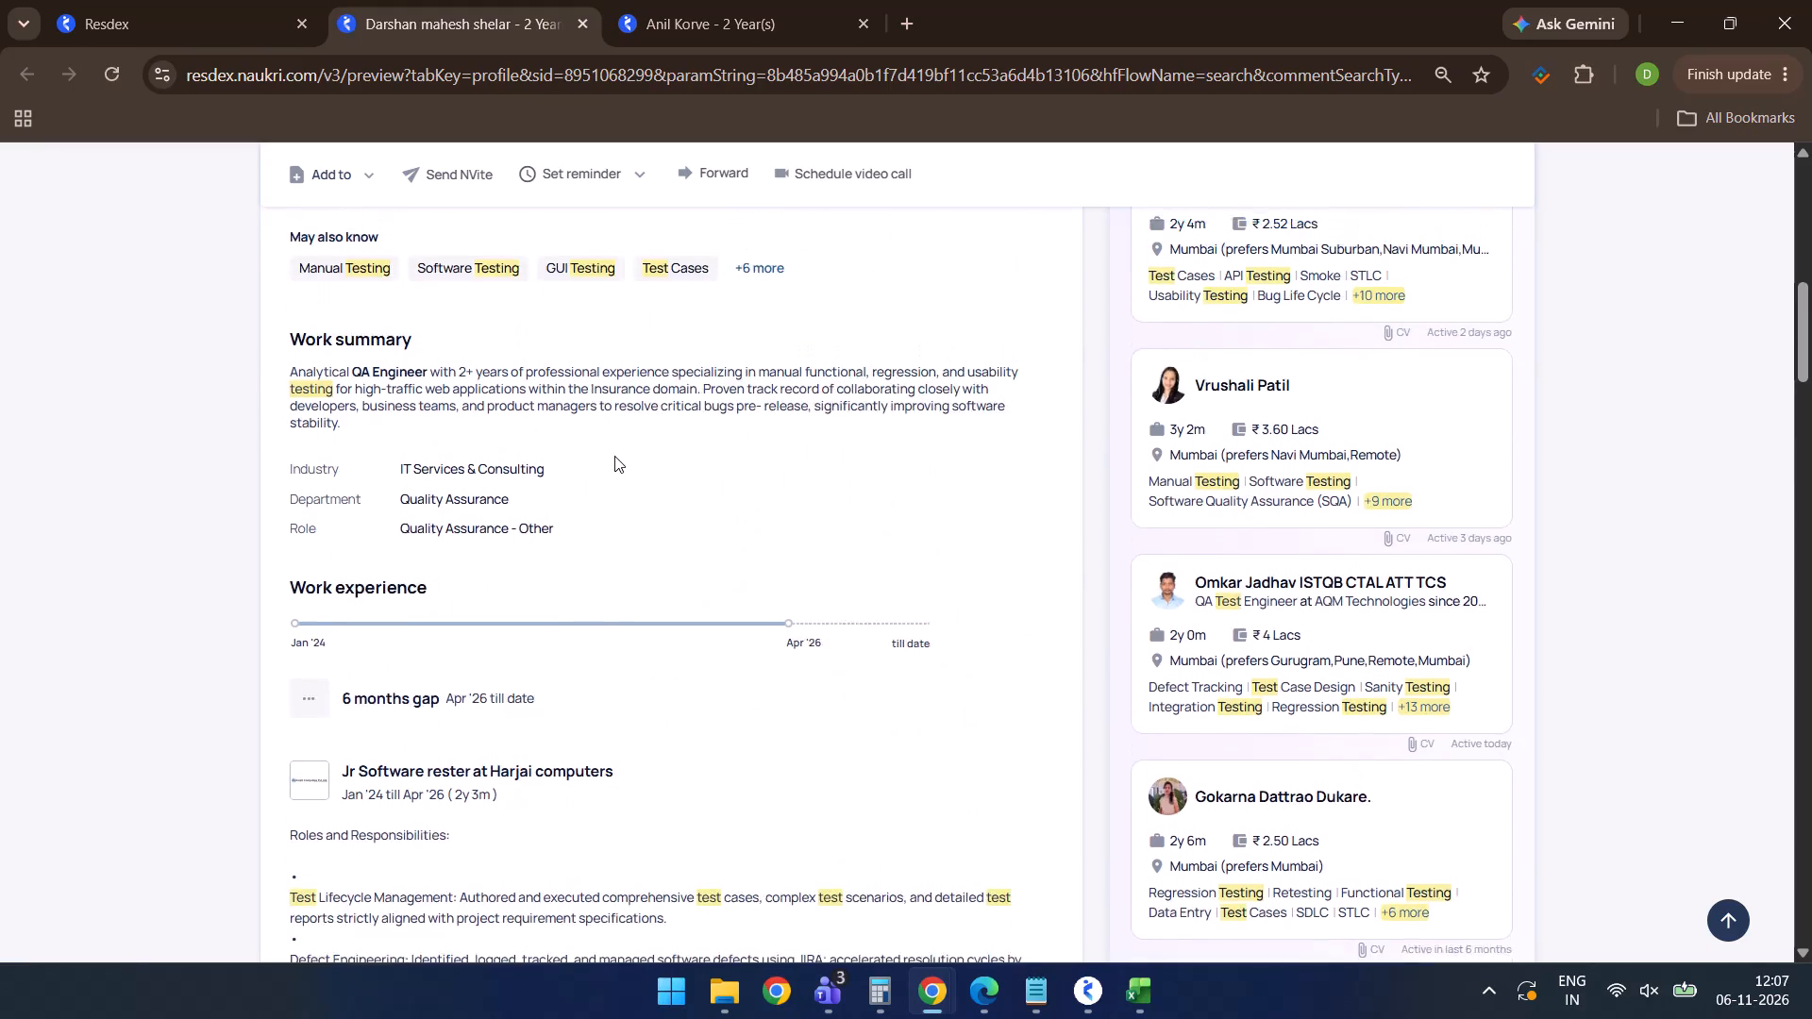
scroll(614, 456, up, 6)
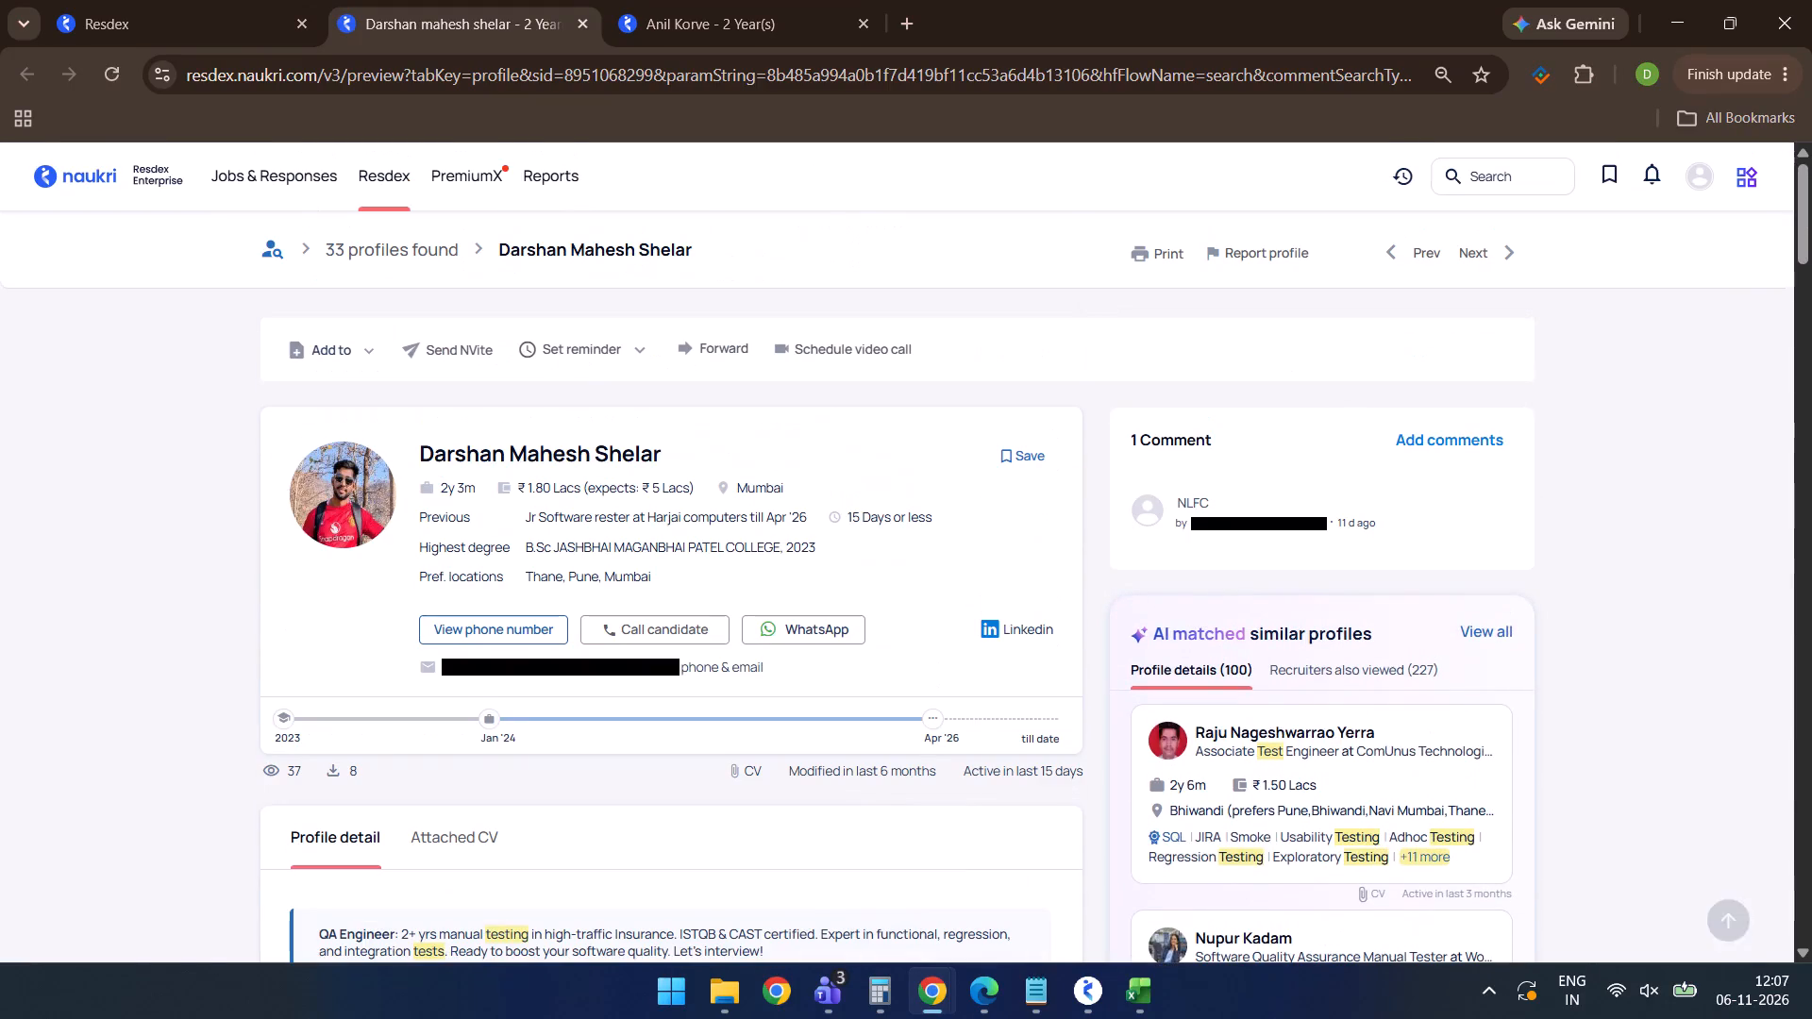
Re-read the second candidate's Resdex profile details: key skills, work summary, experience, other project, education, certification, IT skills and personal details.
scroll(279, 572, down, 1)
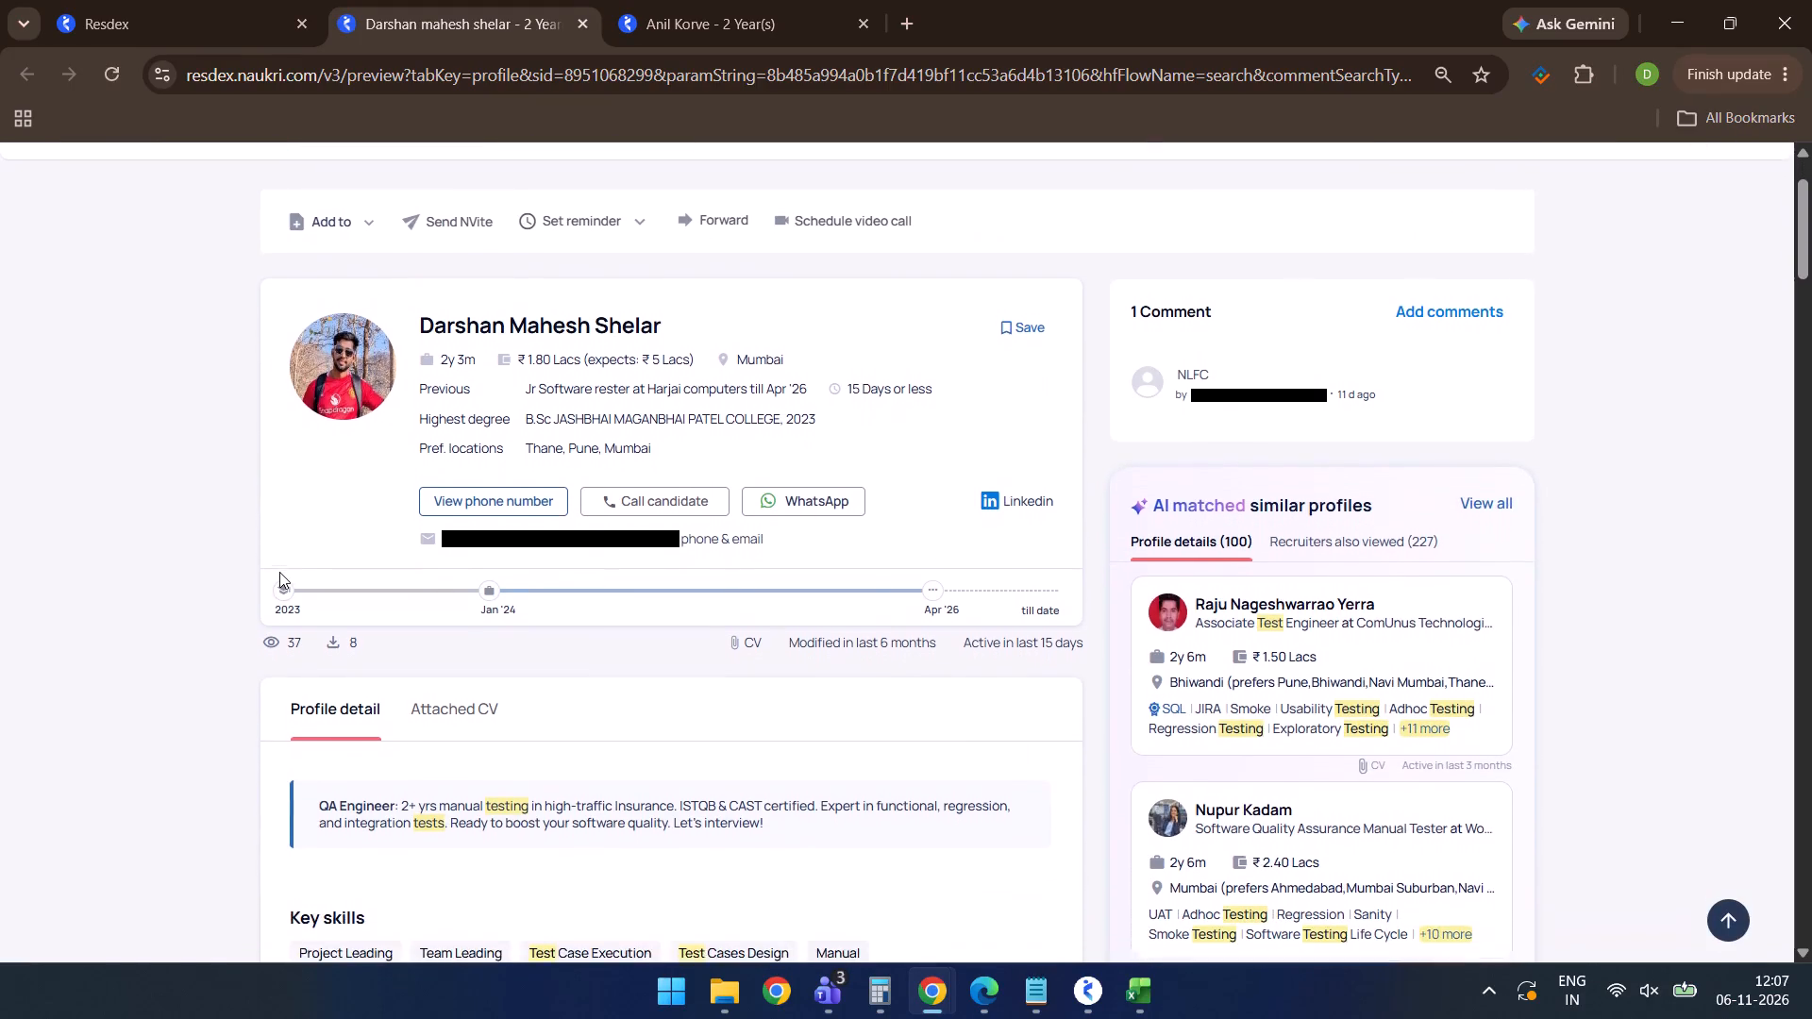
scroll(279, 572, down, 1)
click(645, 733)
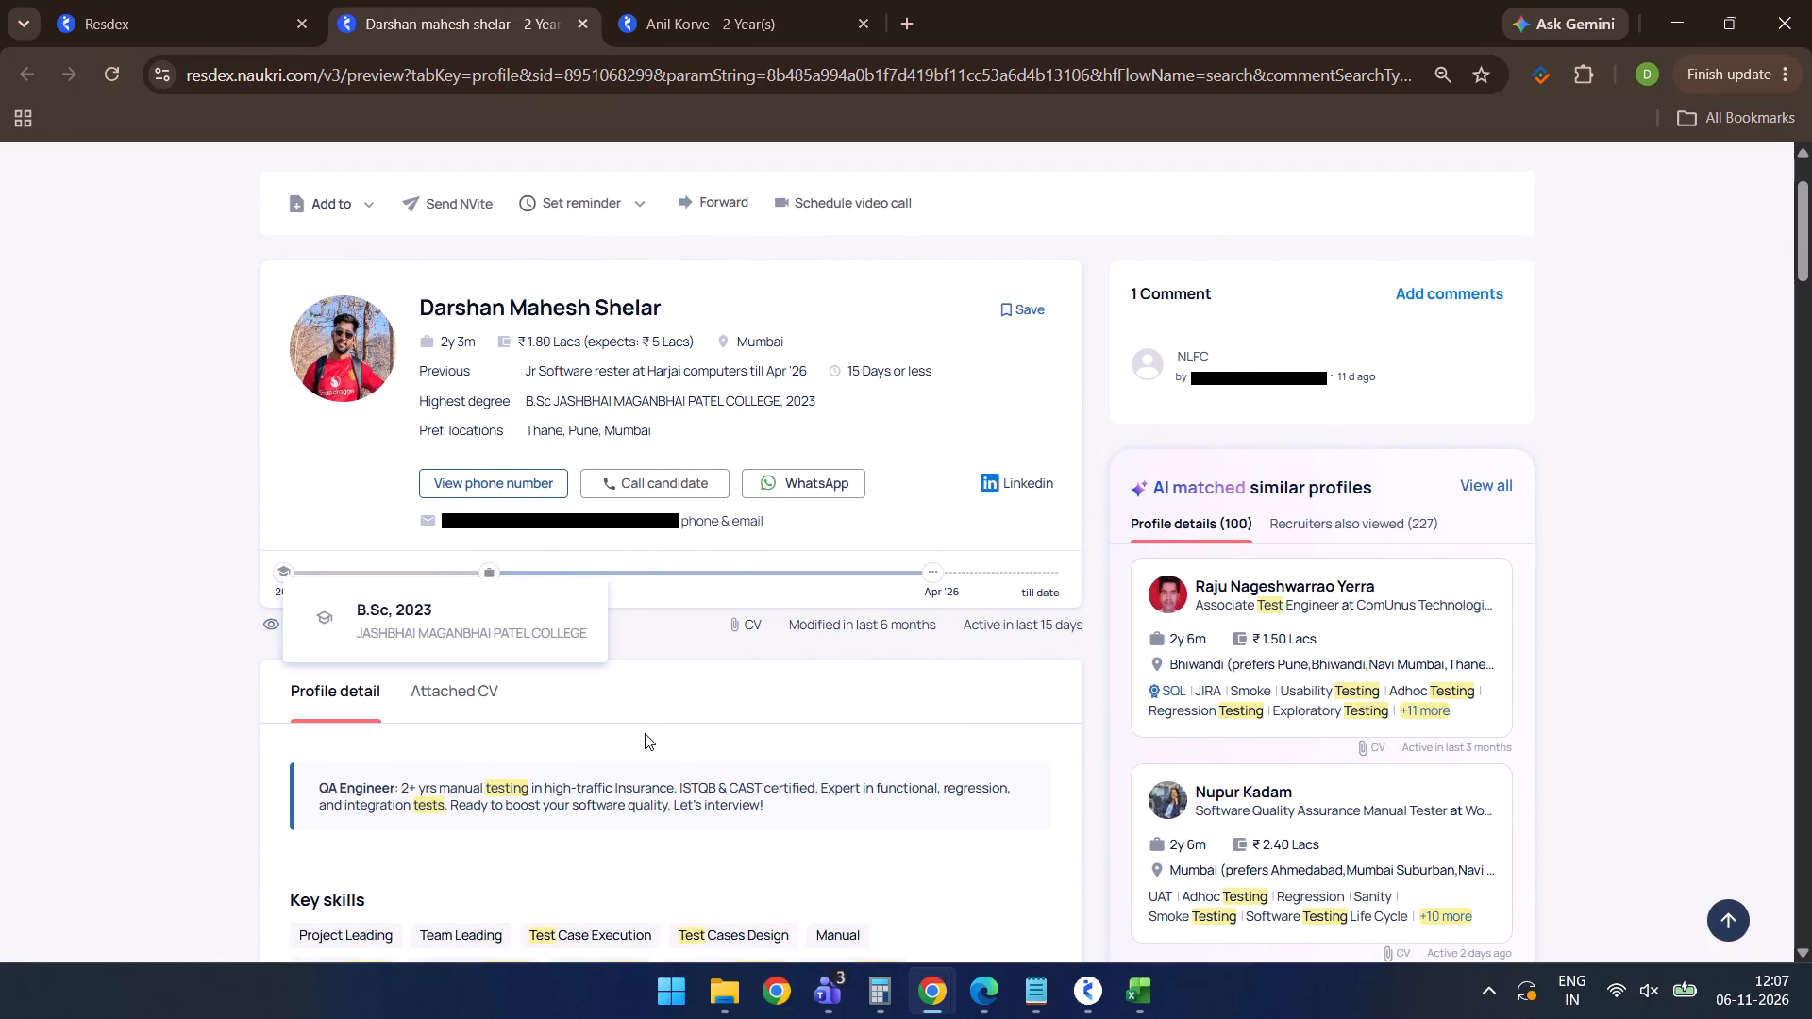
scroll(645, 733, down, 2)
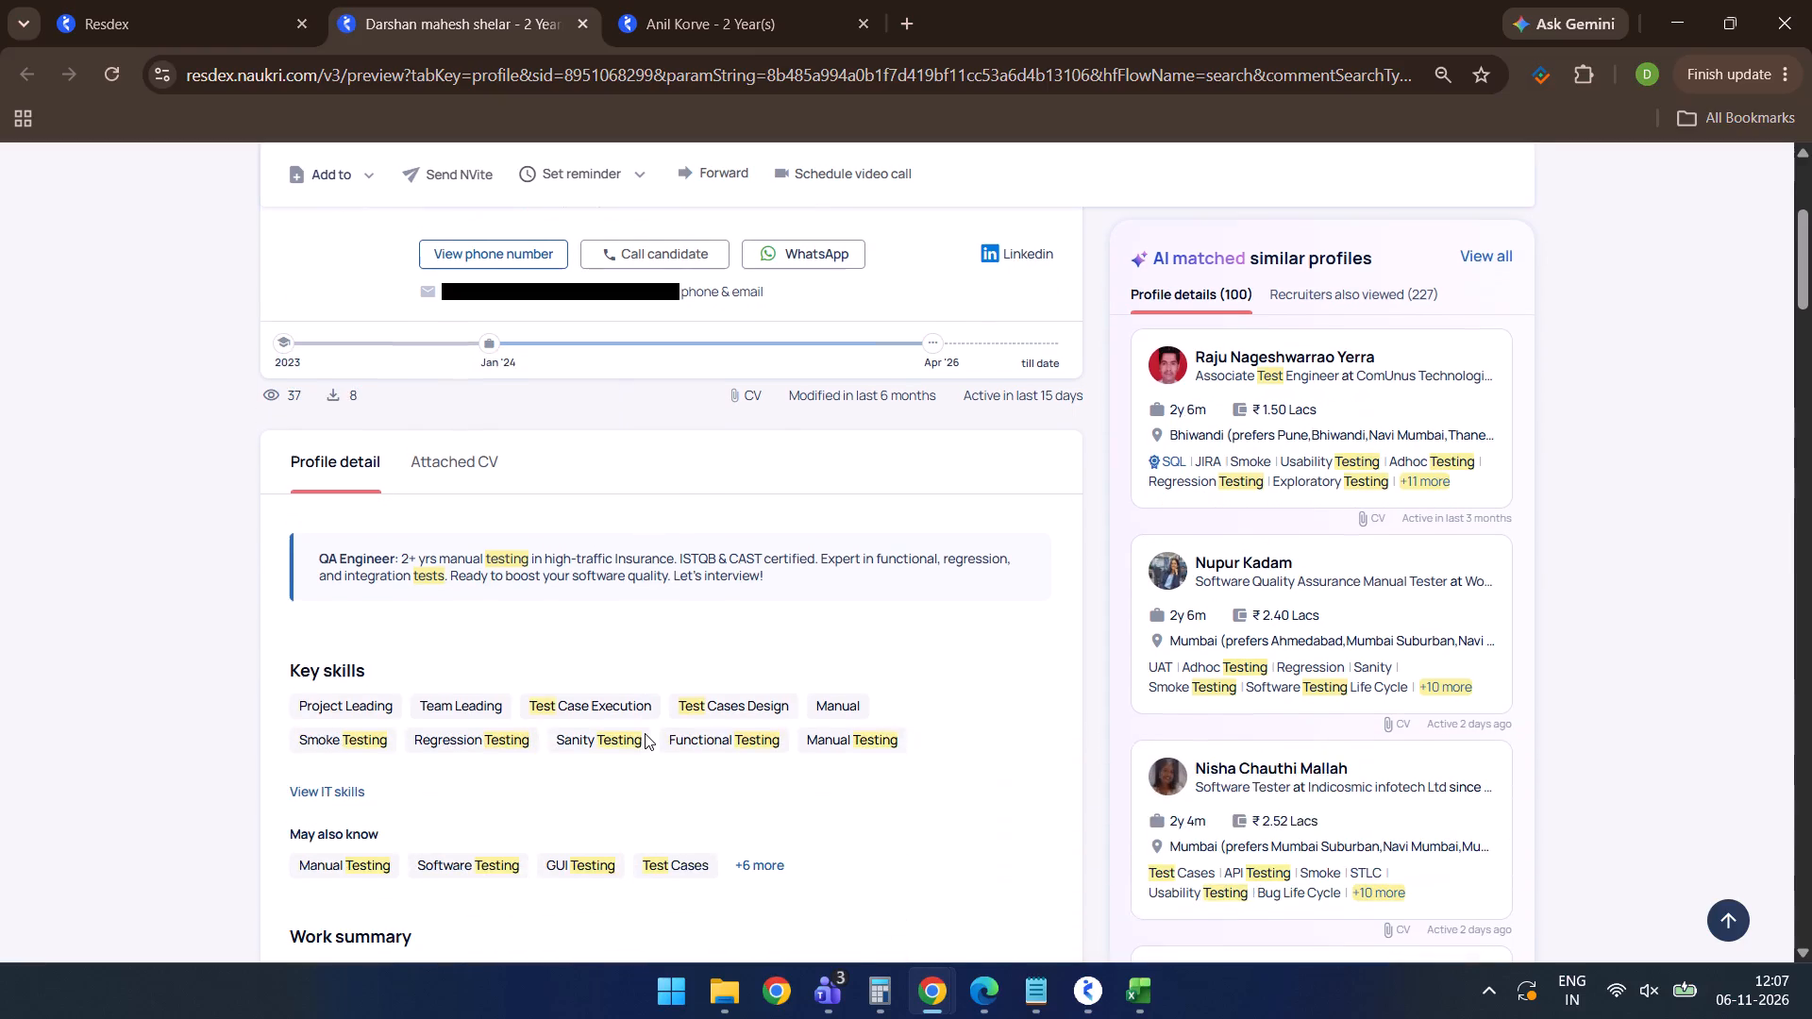
scroll(645, 733, down, 3)
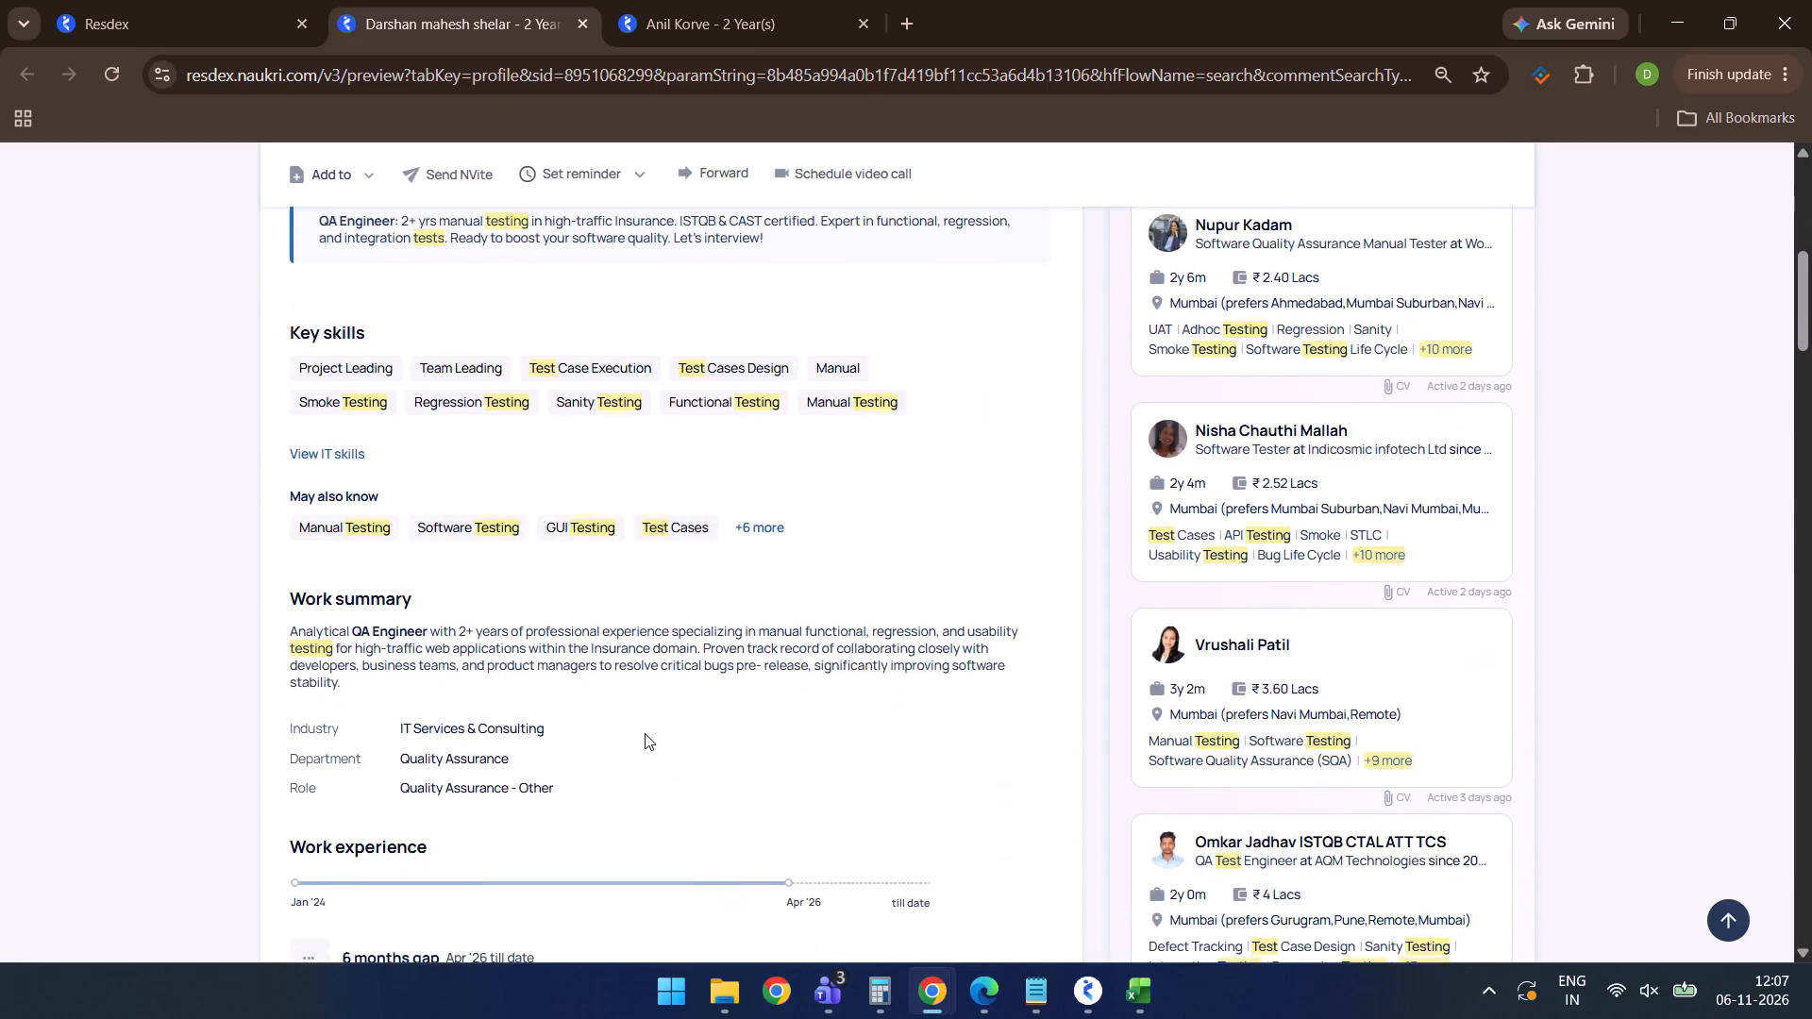
scroll(645, 733, down, 6)
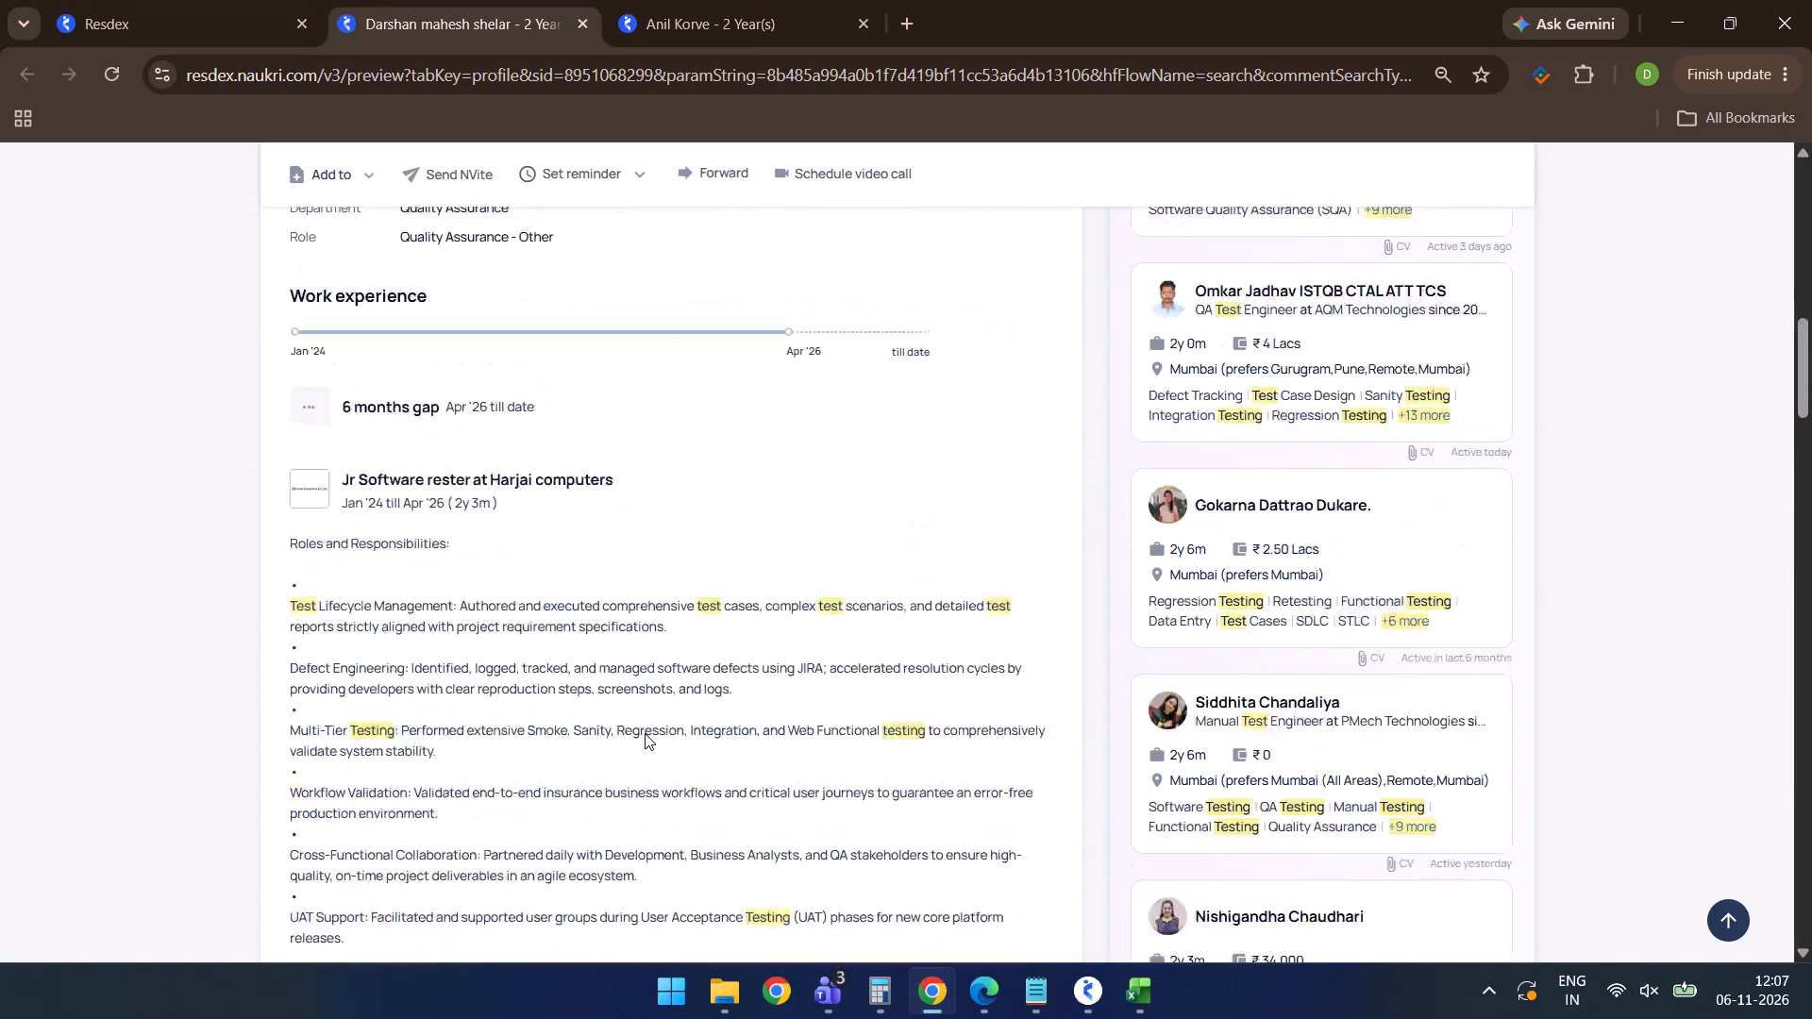
scroll(645, 733, down, 2)
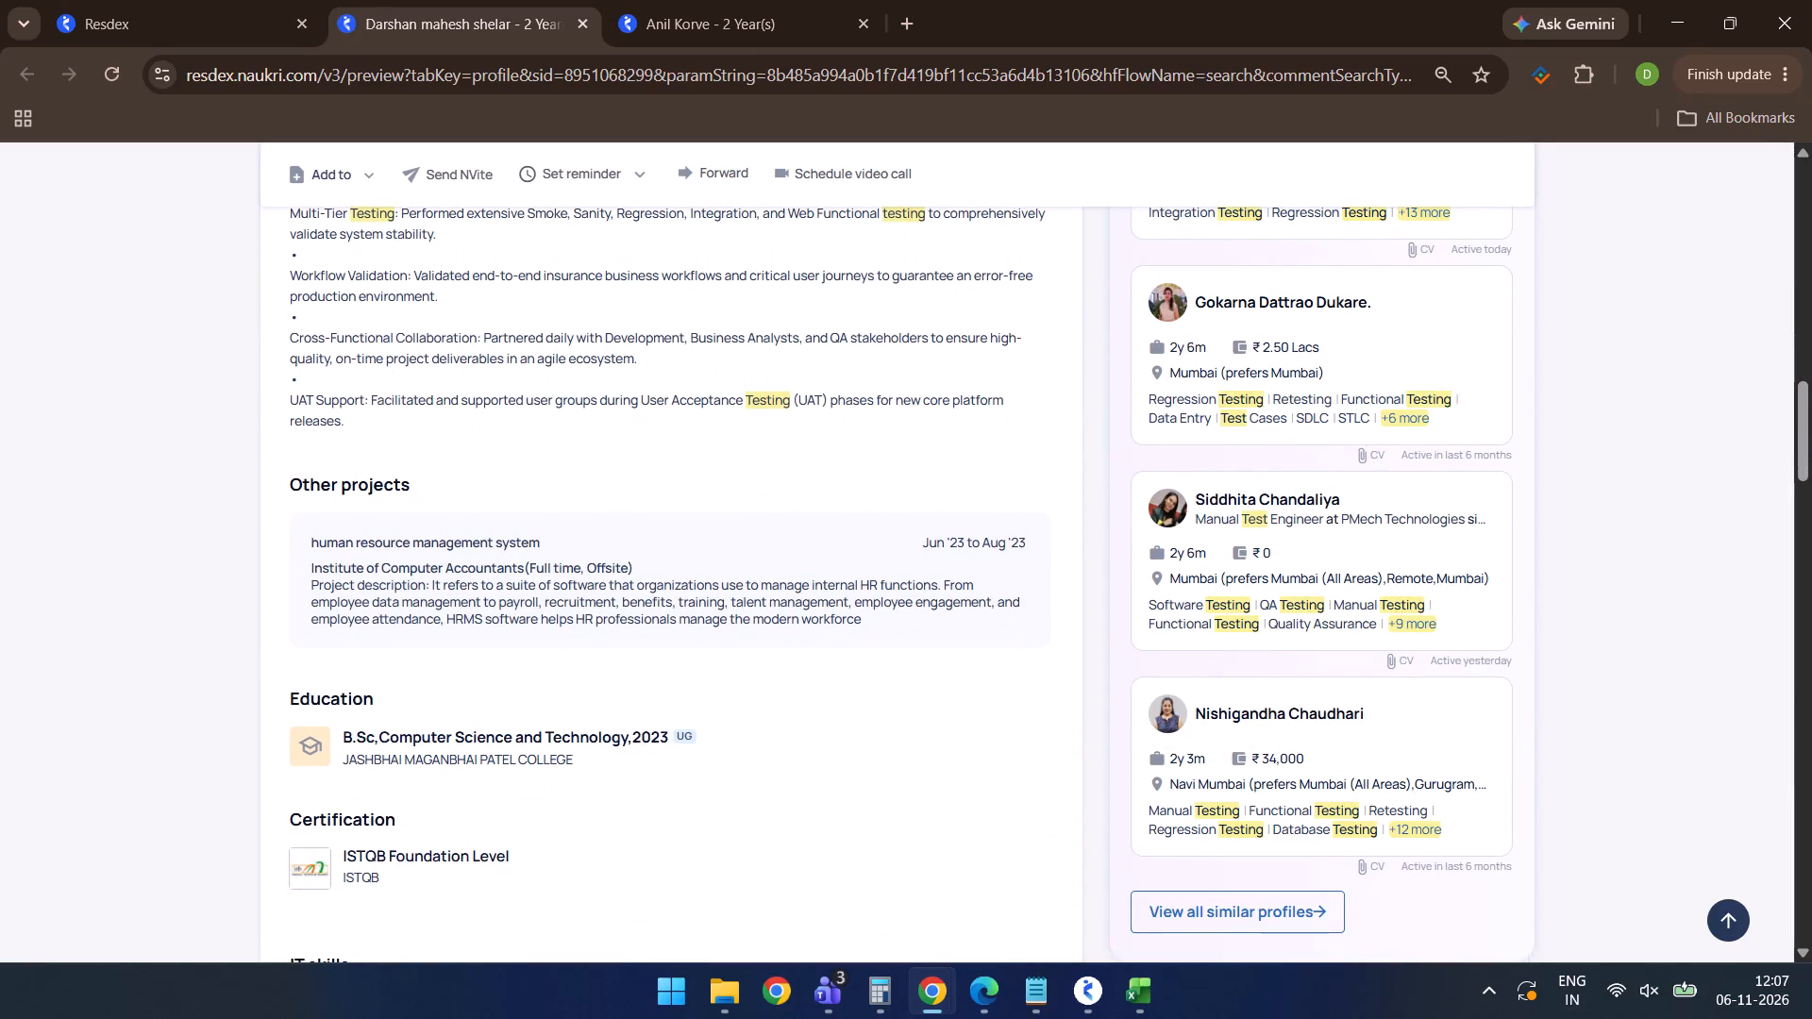
click(528, 806)
scroll(528, 806, down, 2)
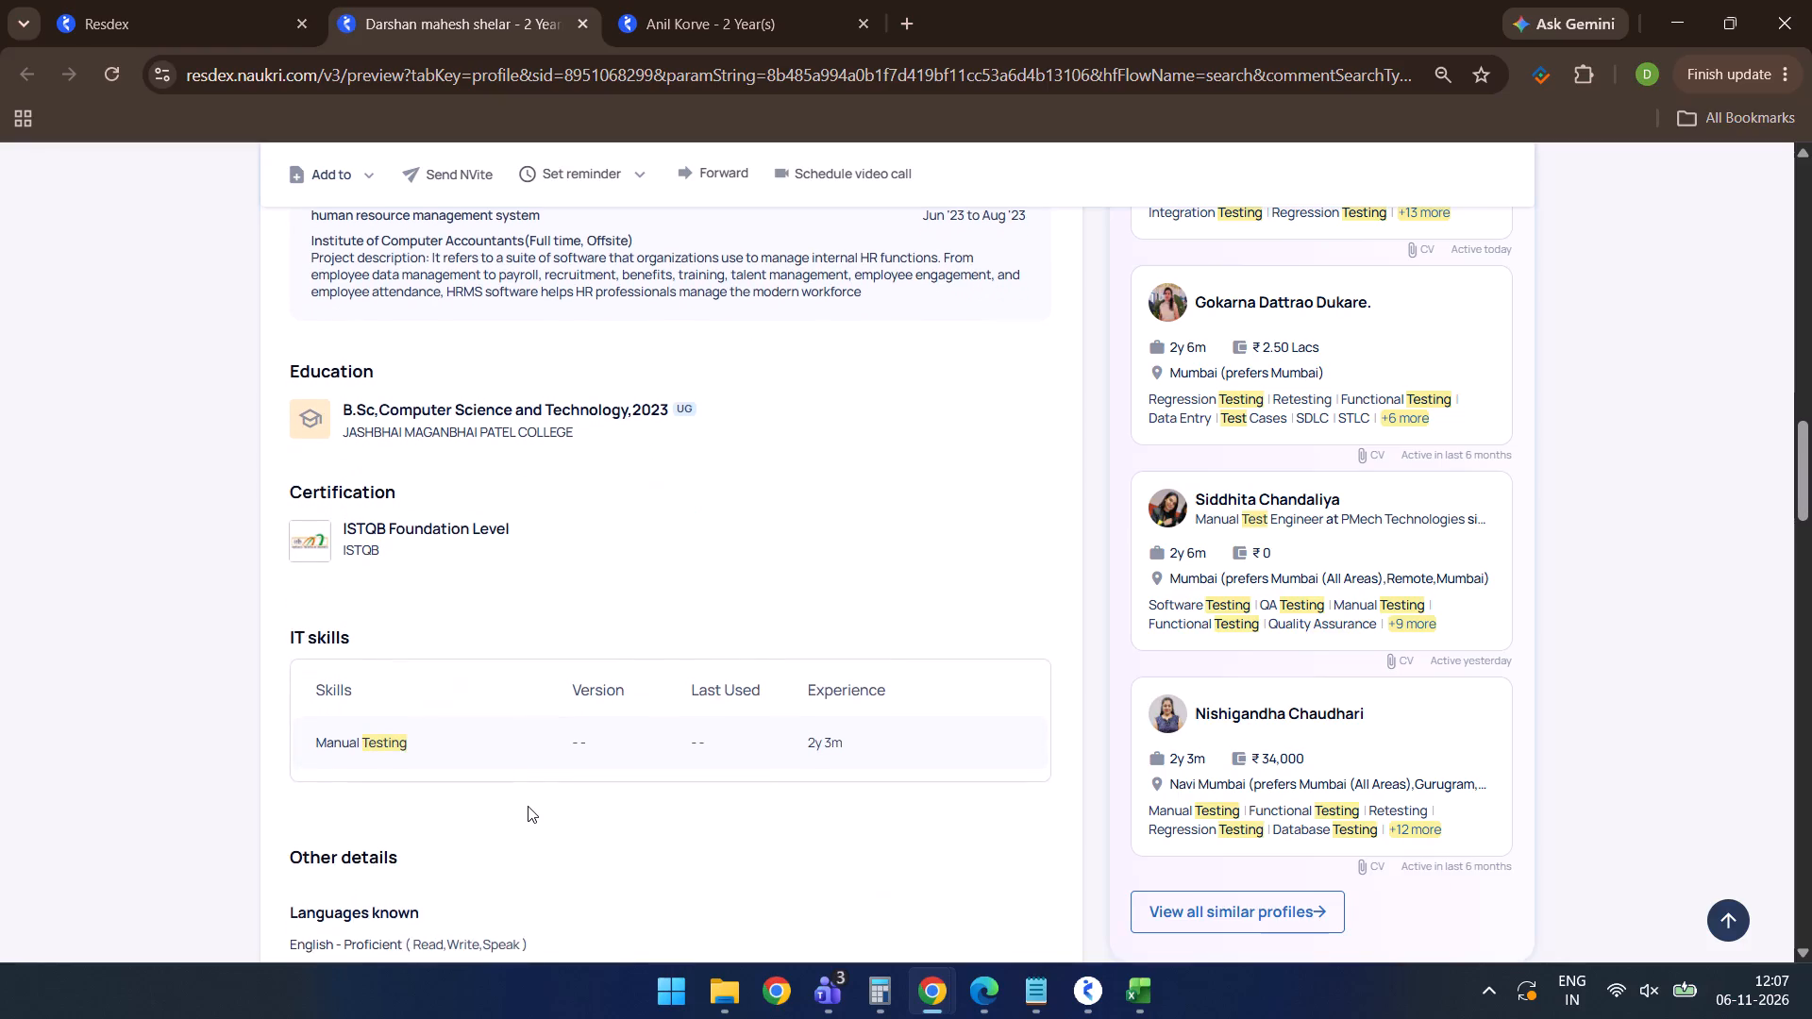
scroll(710, 835, down, 4)
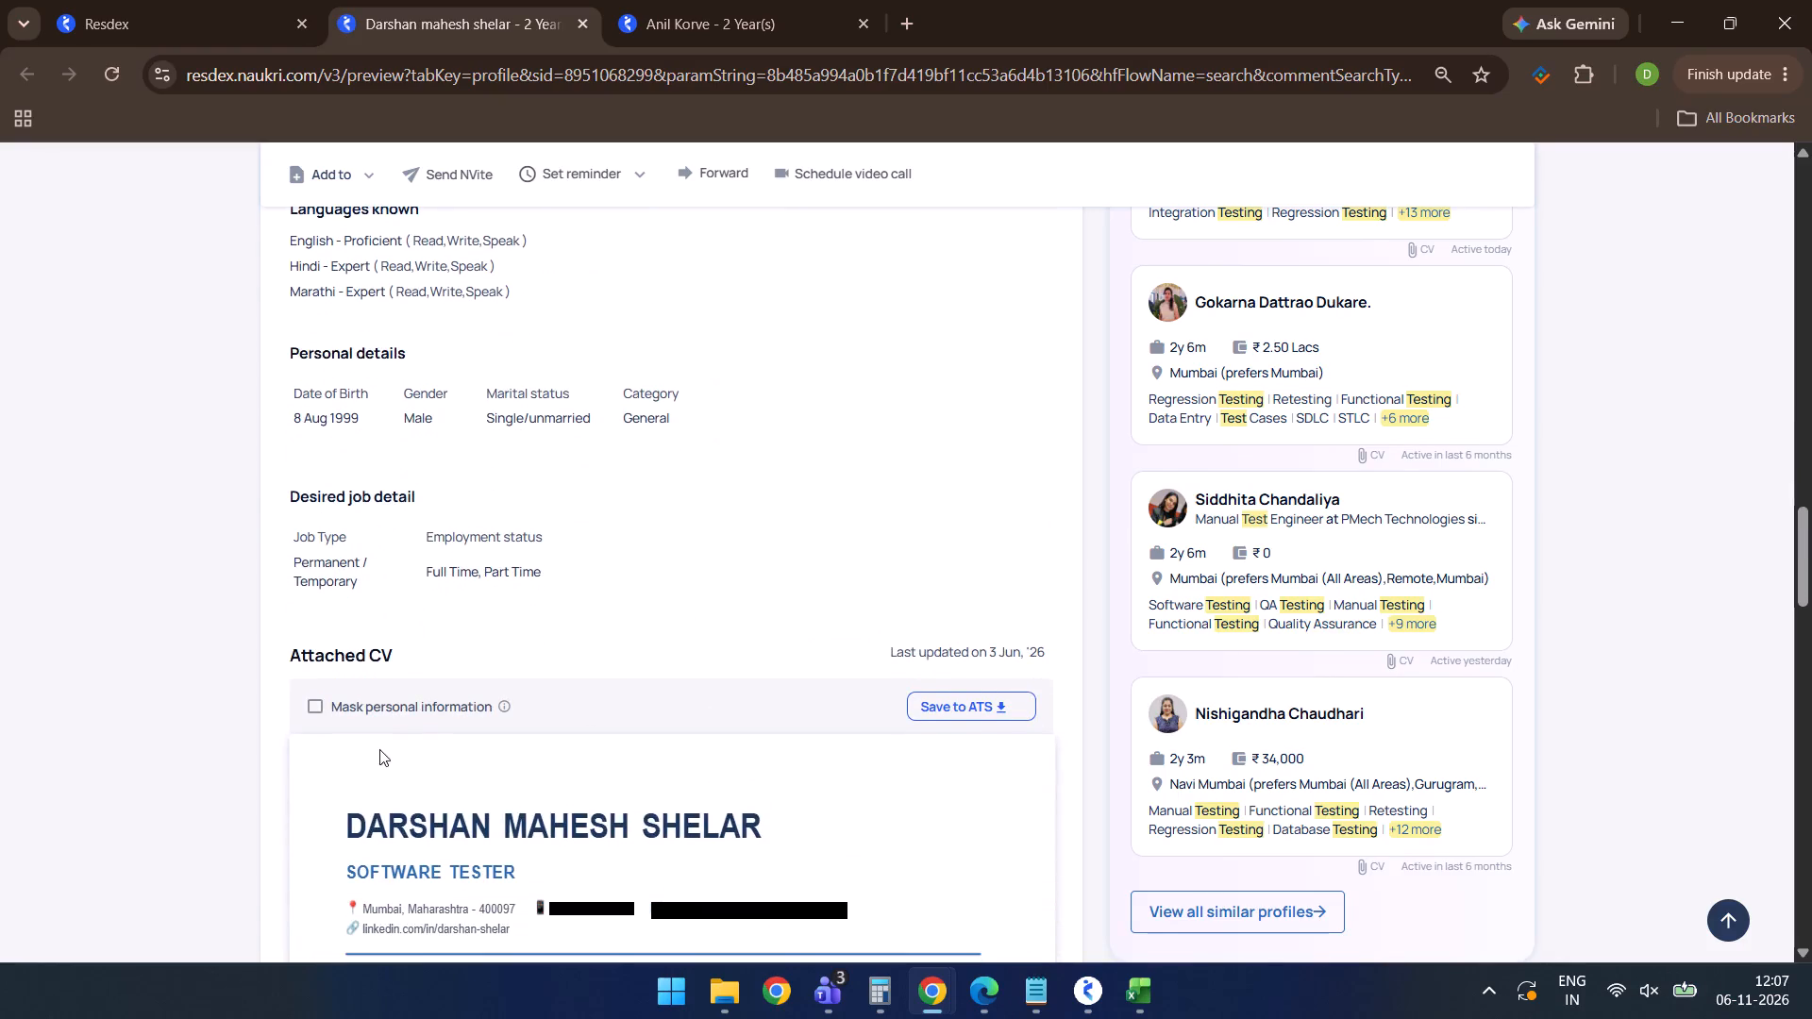
Review the second candidate's attached CV, covering technical skills, professional experience, achievements and certifications, and return to the profile header.
click(312, 793)
scroll(312, 793, down, 4)
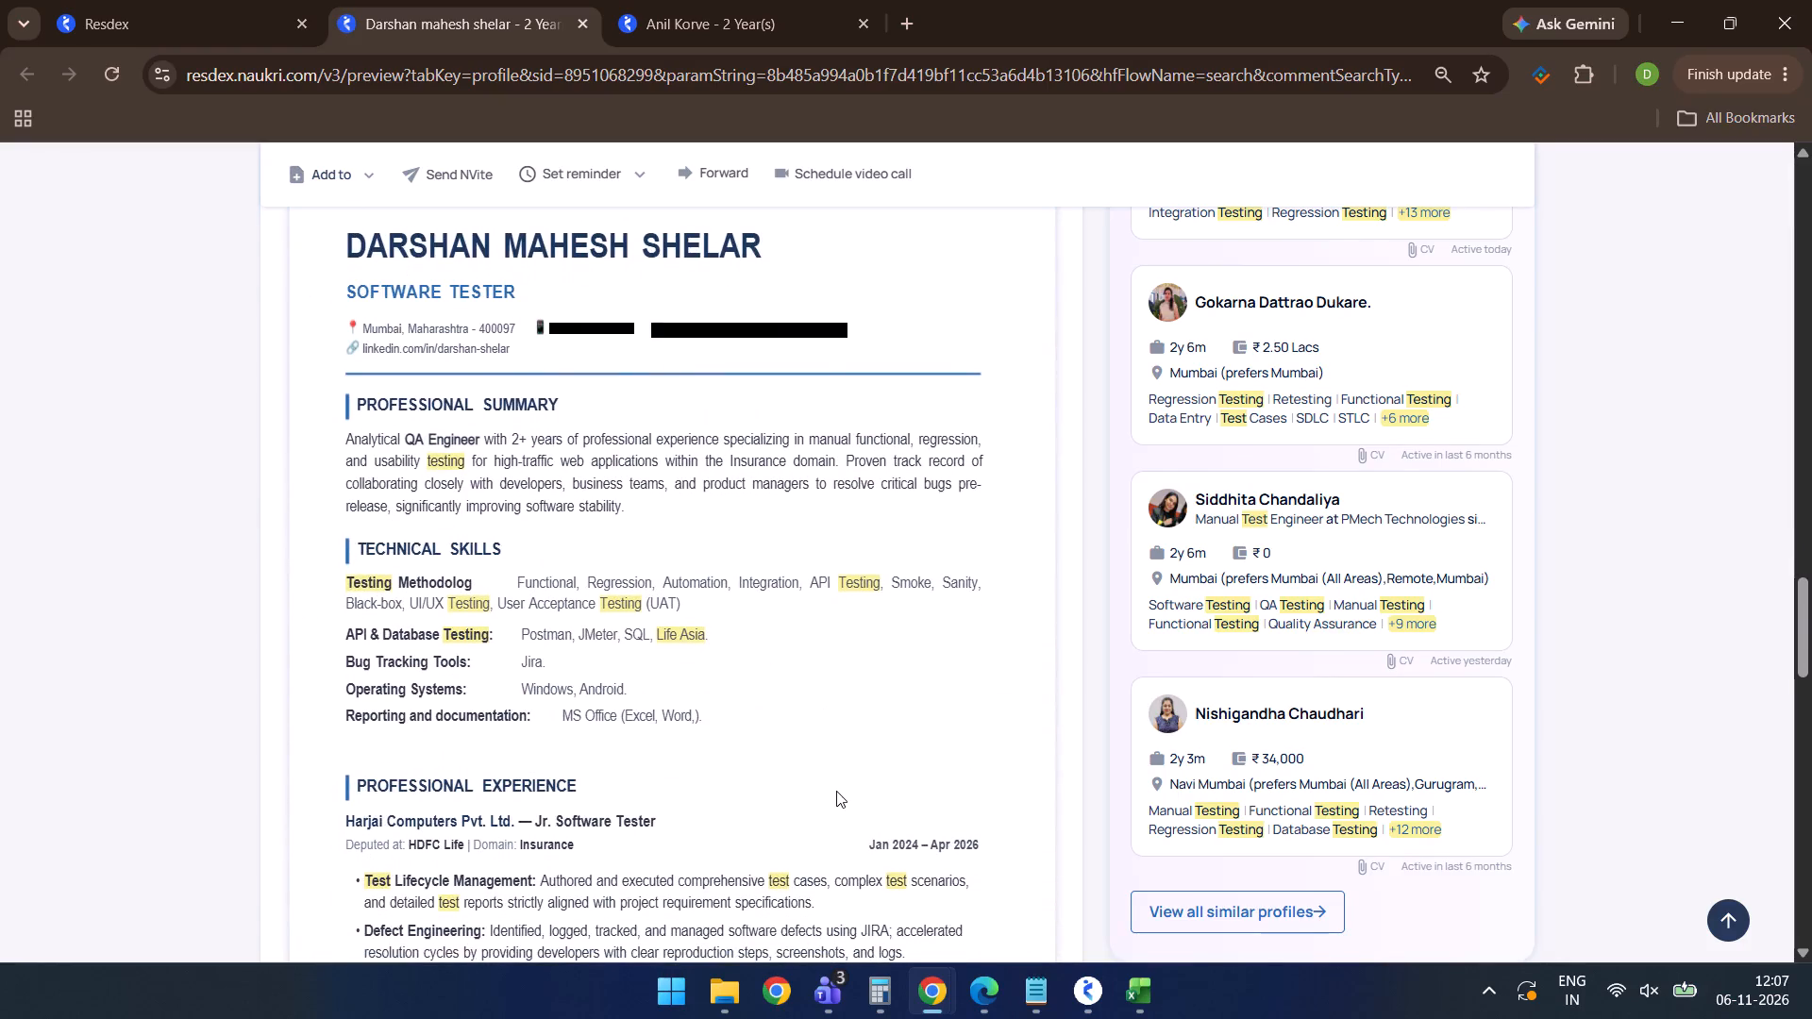
scroll(836, 791, down, 3)
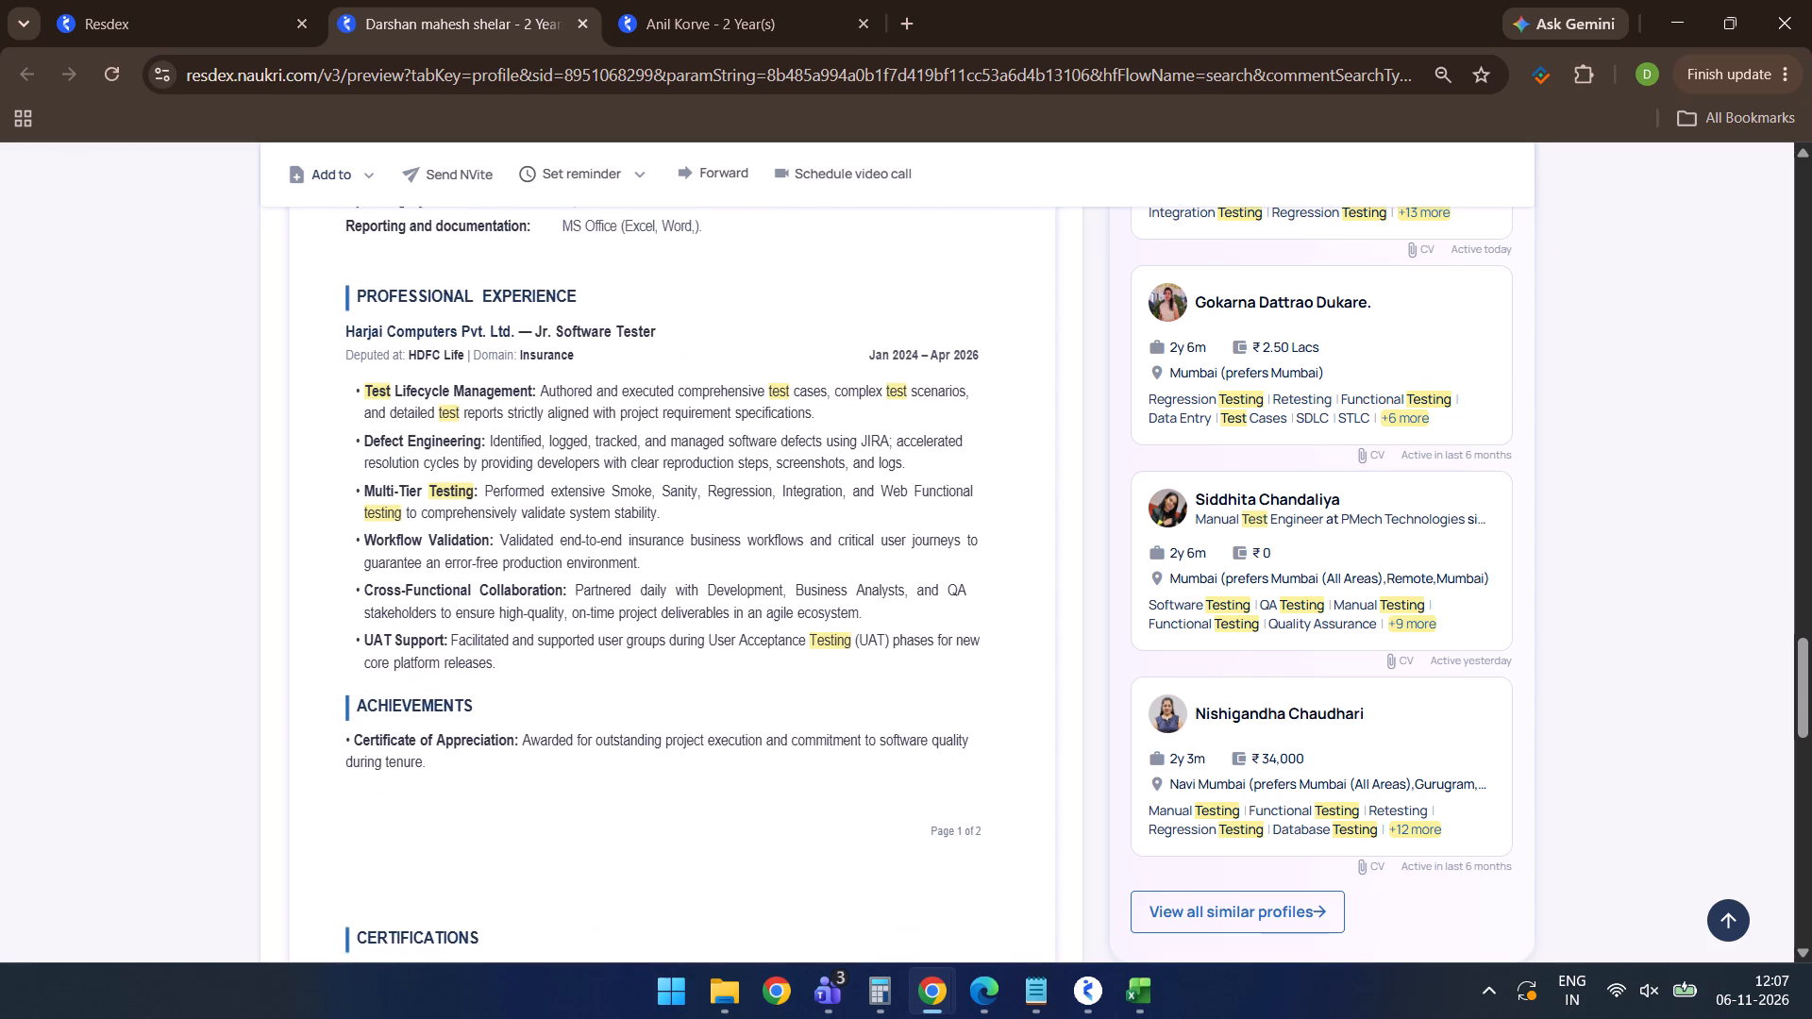
scroll(836, 791, down, 1)
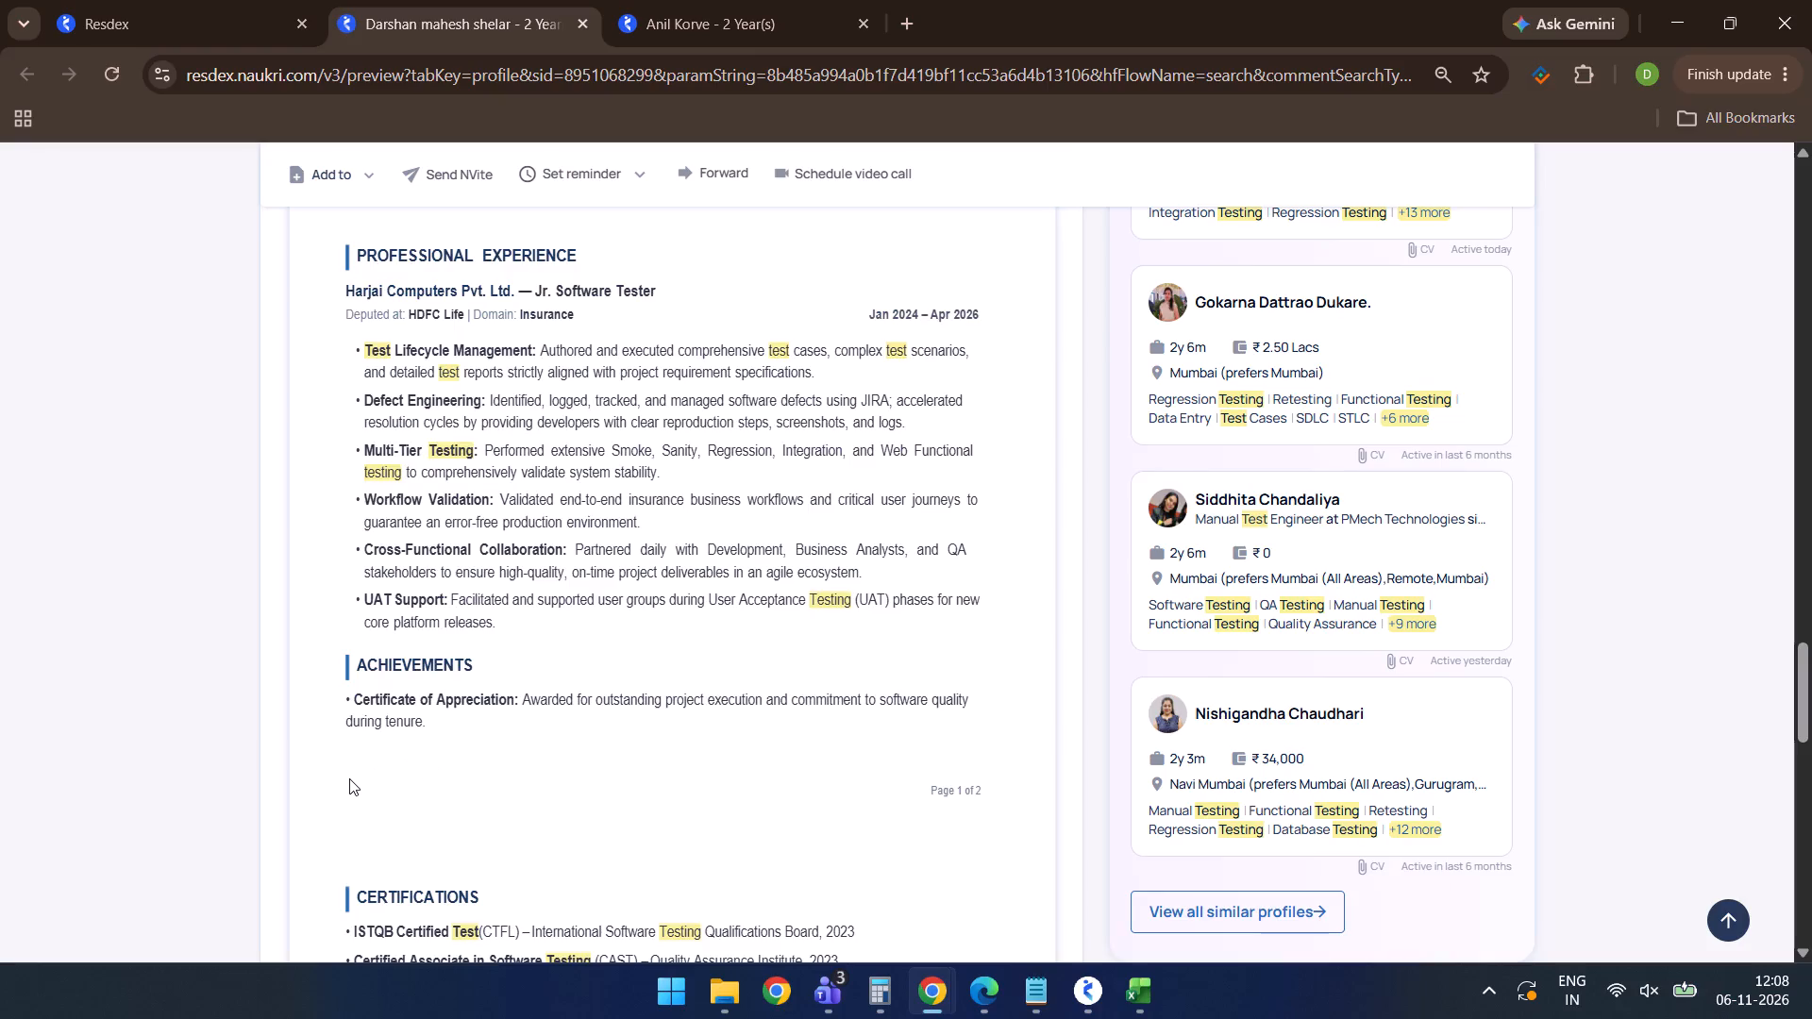
scroll(349, 778, up, 11)
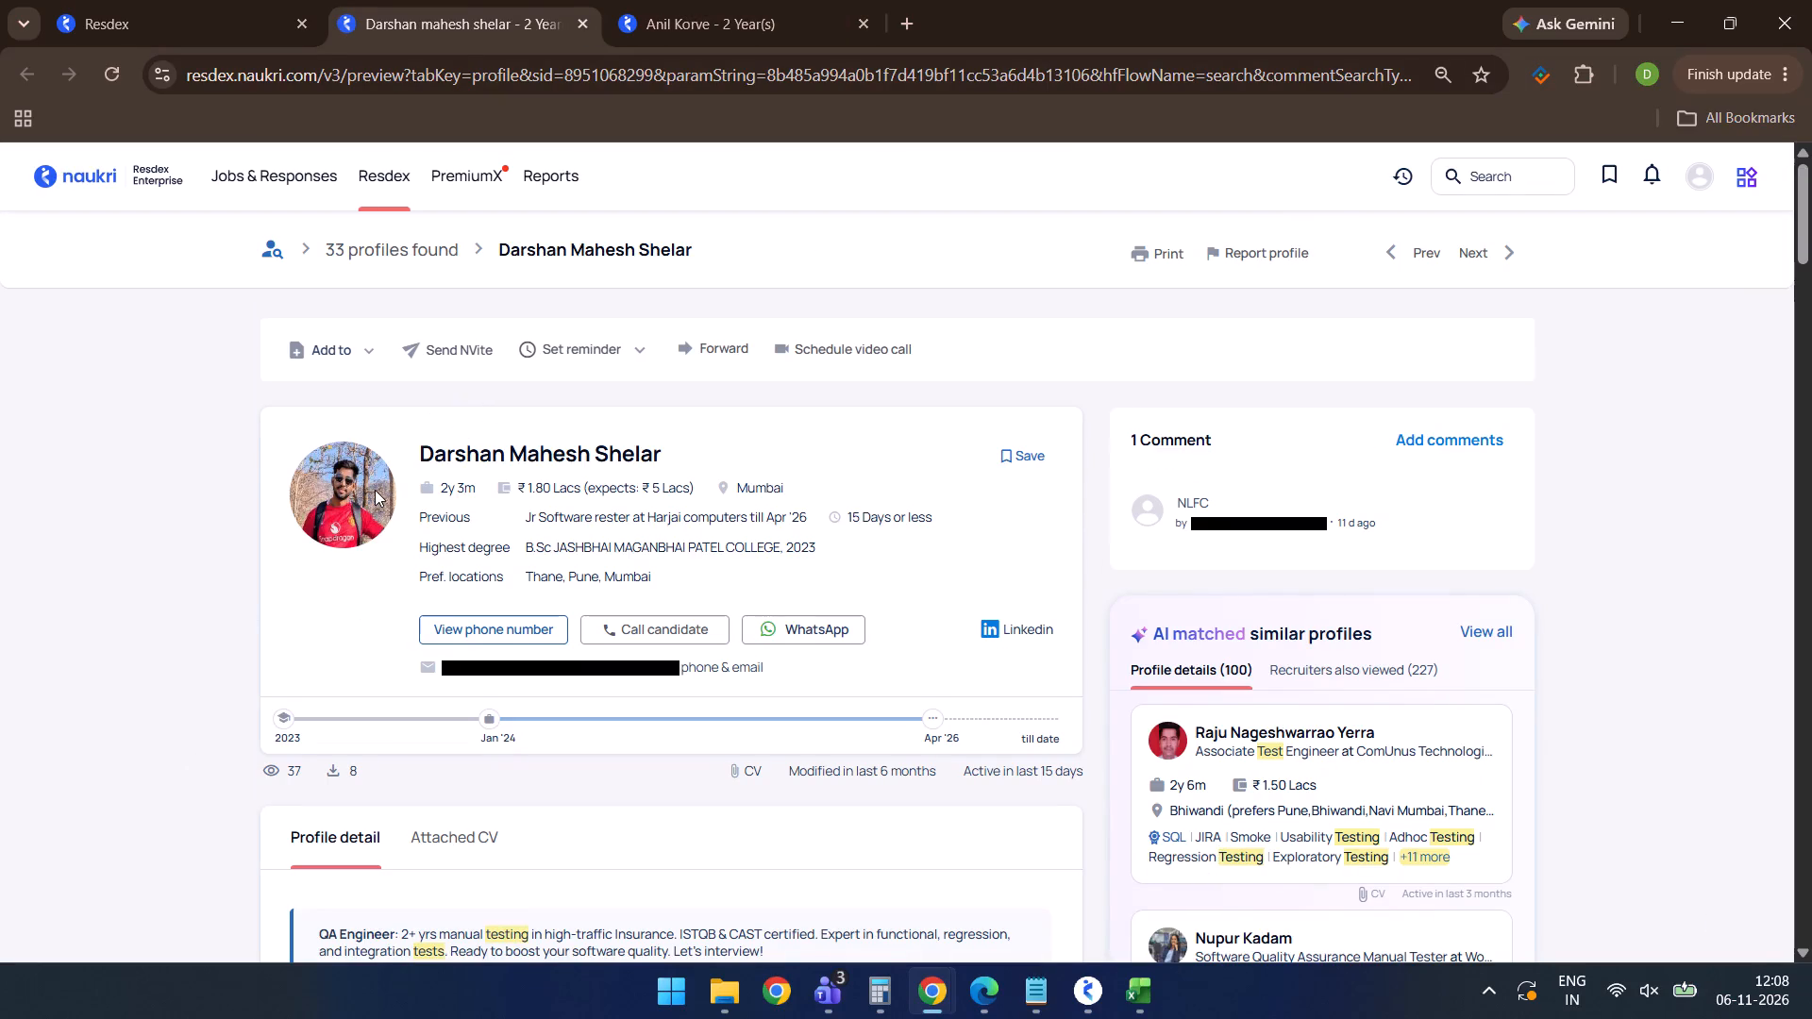
View the candidate's profile photo on its own in a separate tab, and close that tab.
drag(354, 542, 614, 0)
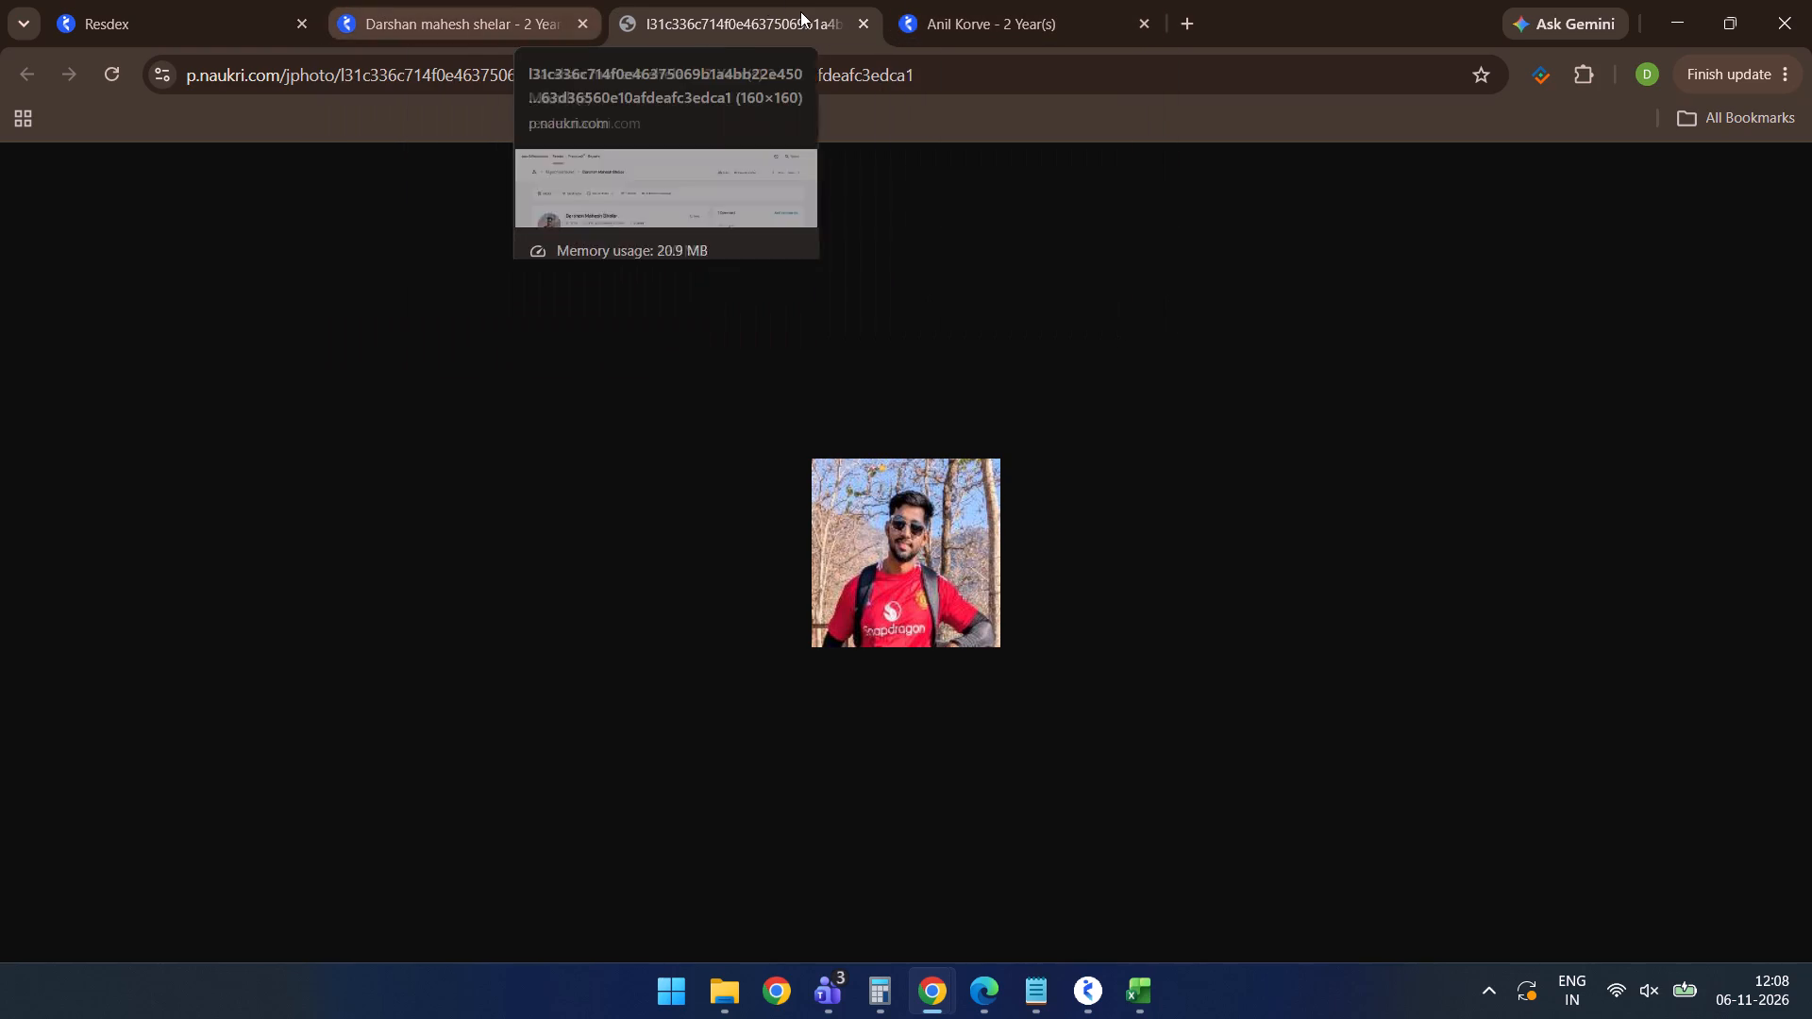
click(863, 24)
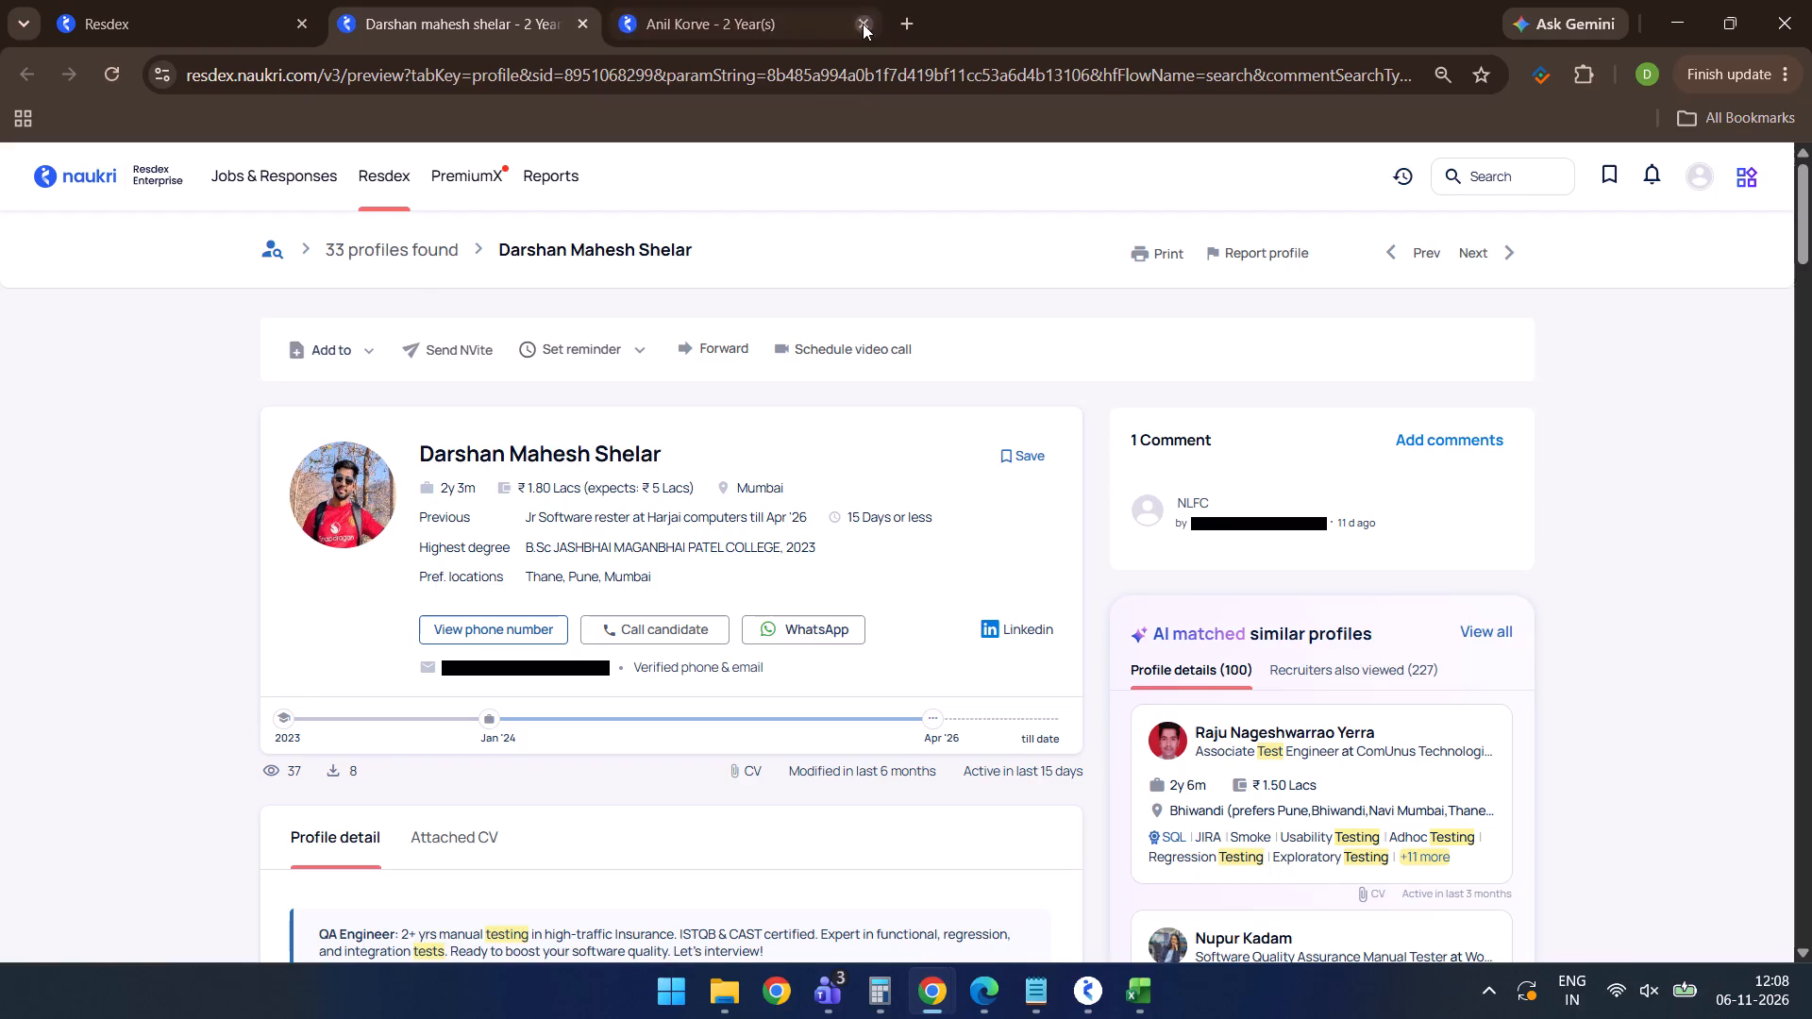
Close the second candidate's profile and open the third search result, the Test Engineer at QualityKiosk Technologies with ₹ 4 Lacs salary.
click(586, 18)
scroll(977, 606, down, 2)
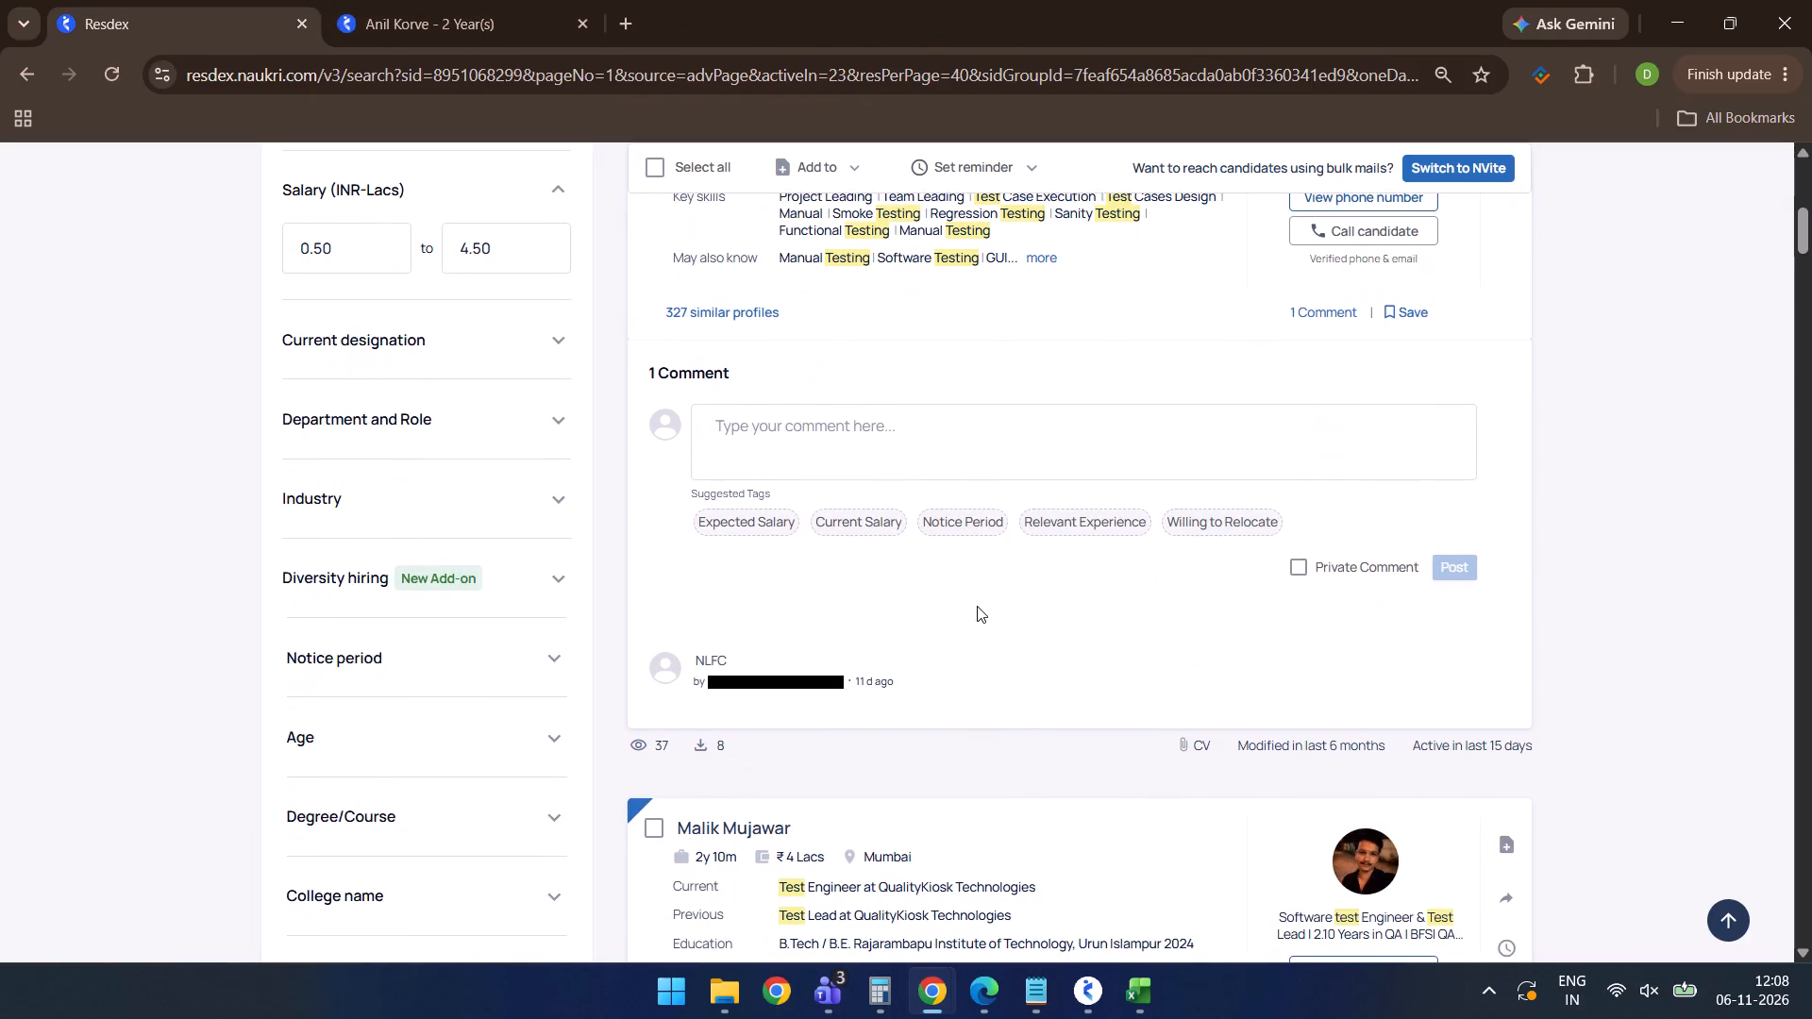
scroll(977, 606, down, 2)
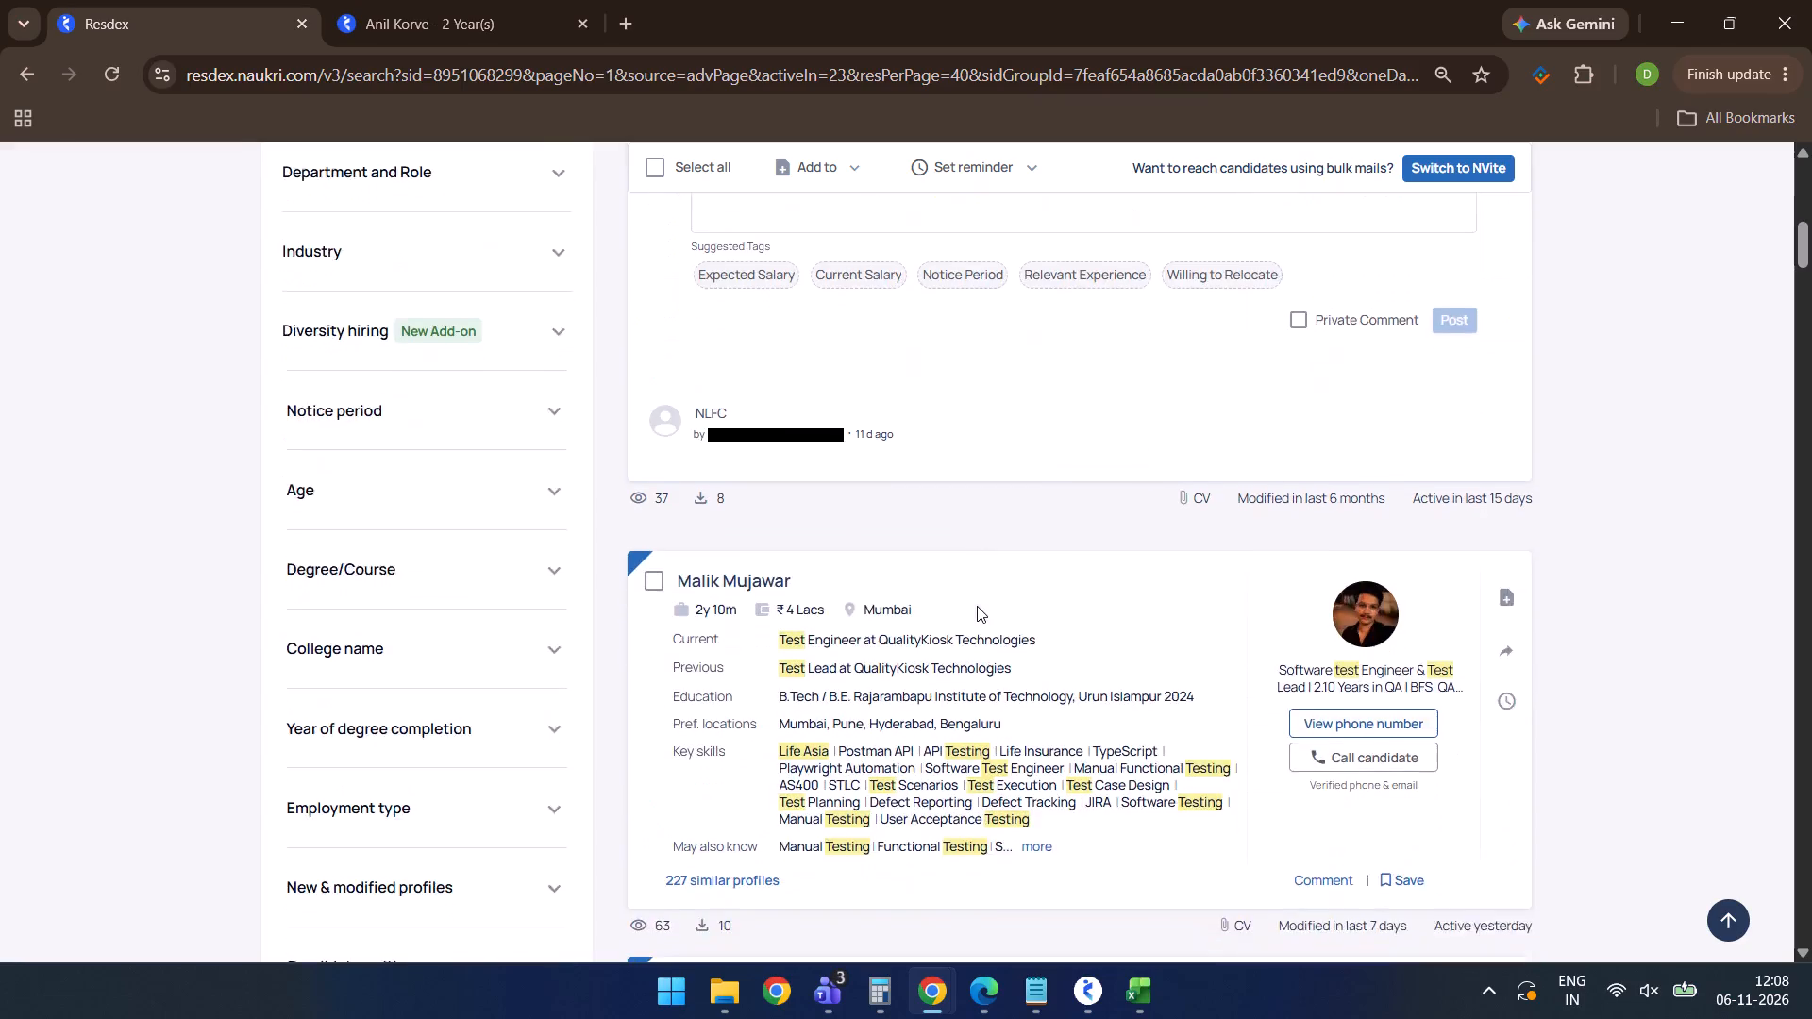
scroll(977, 606, down, 1)
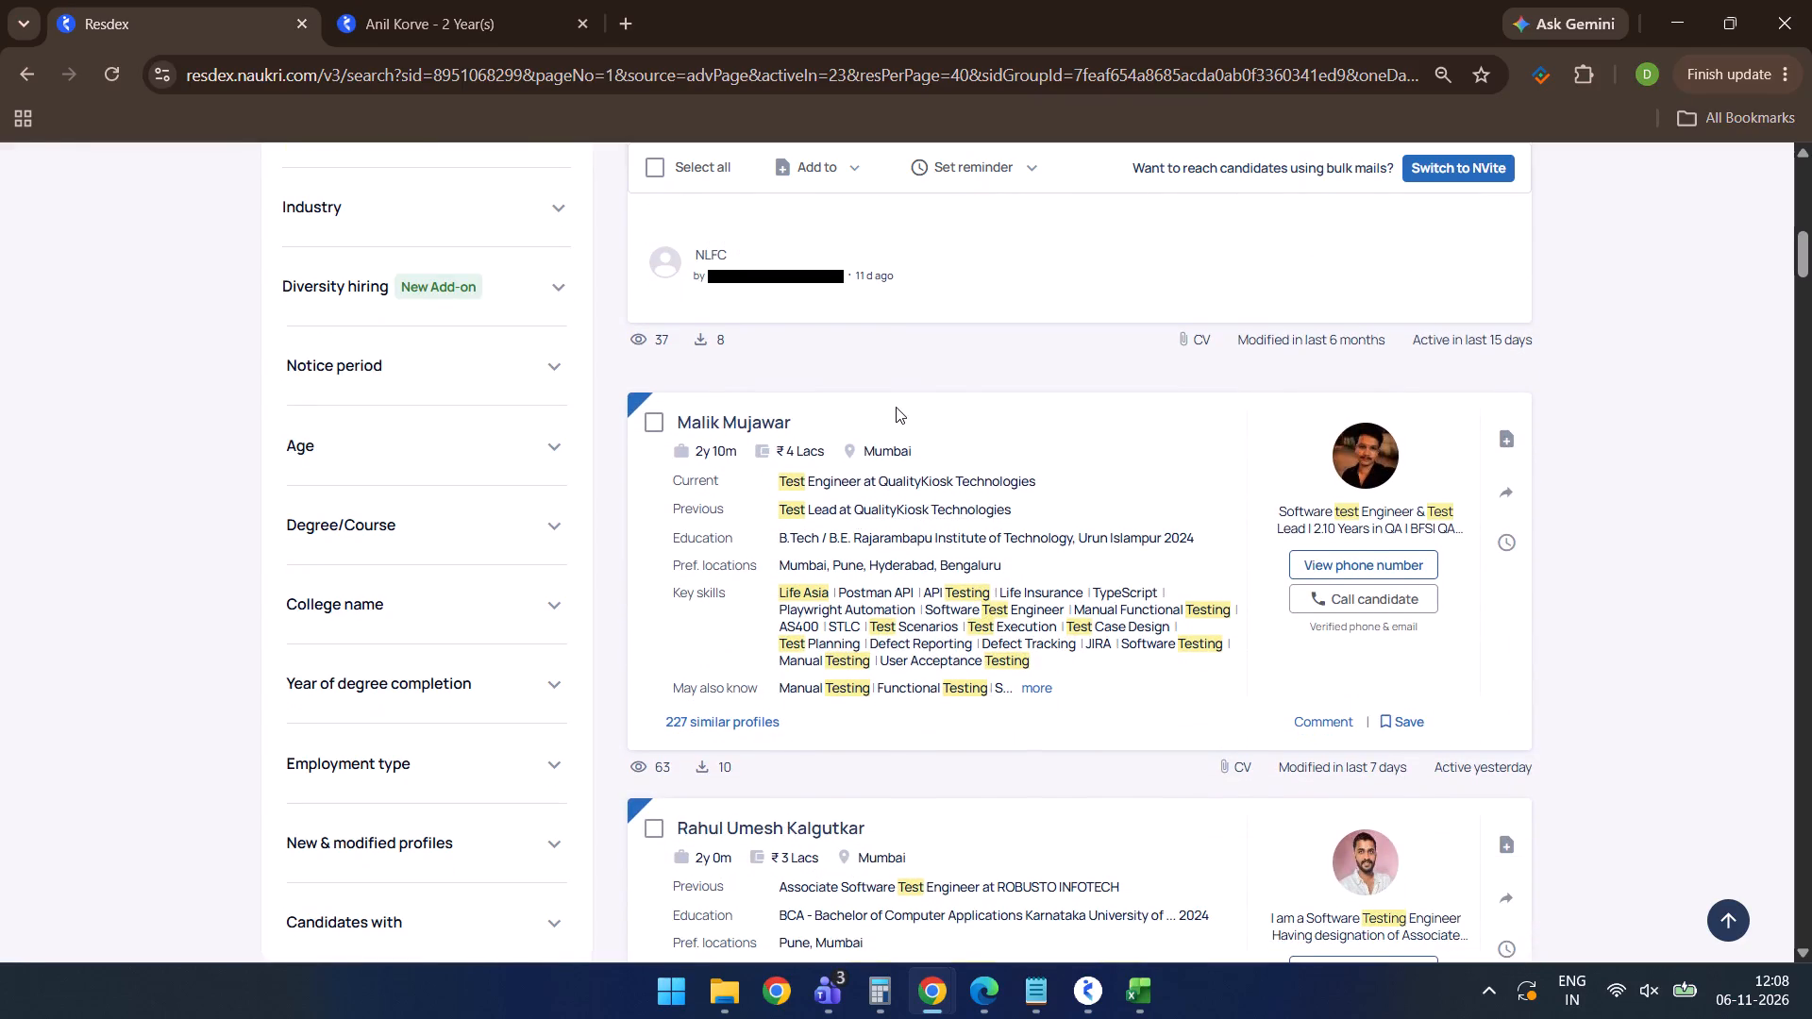
click(751, 424)
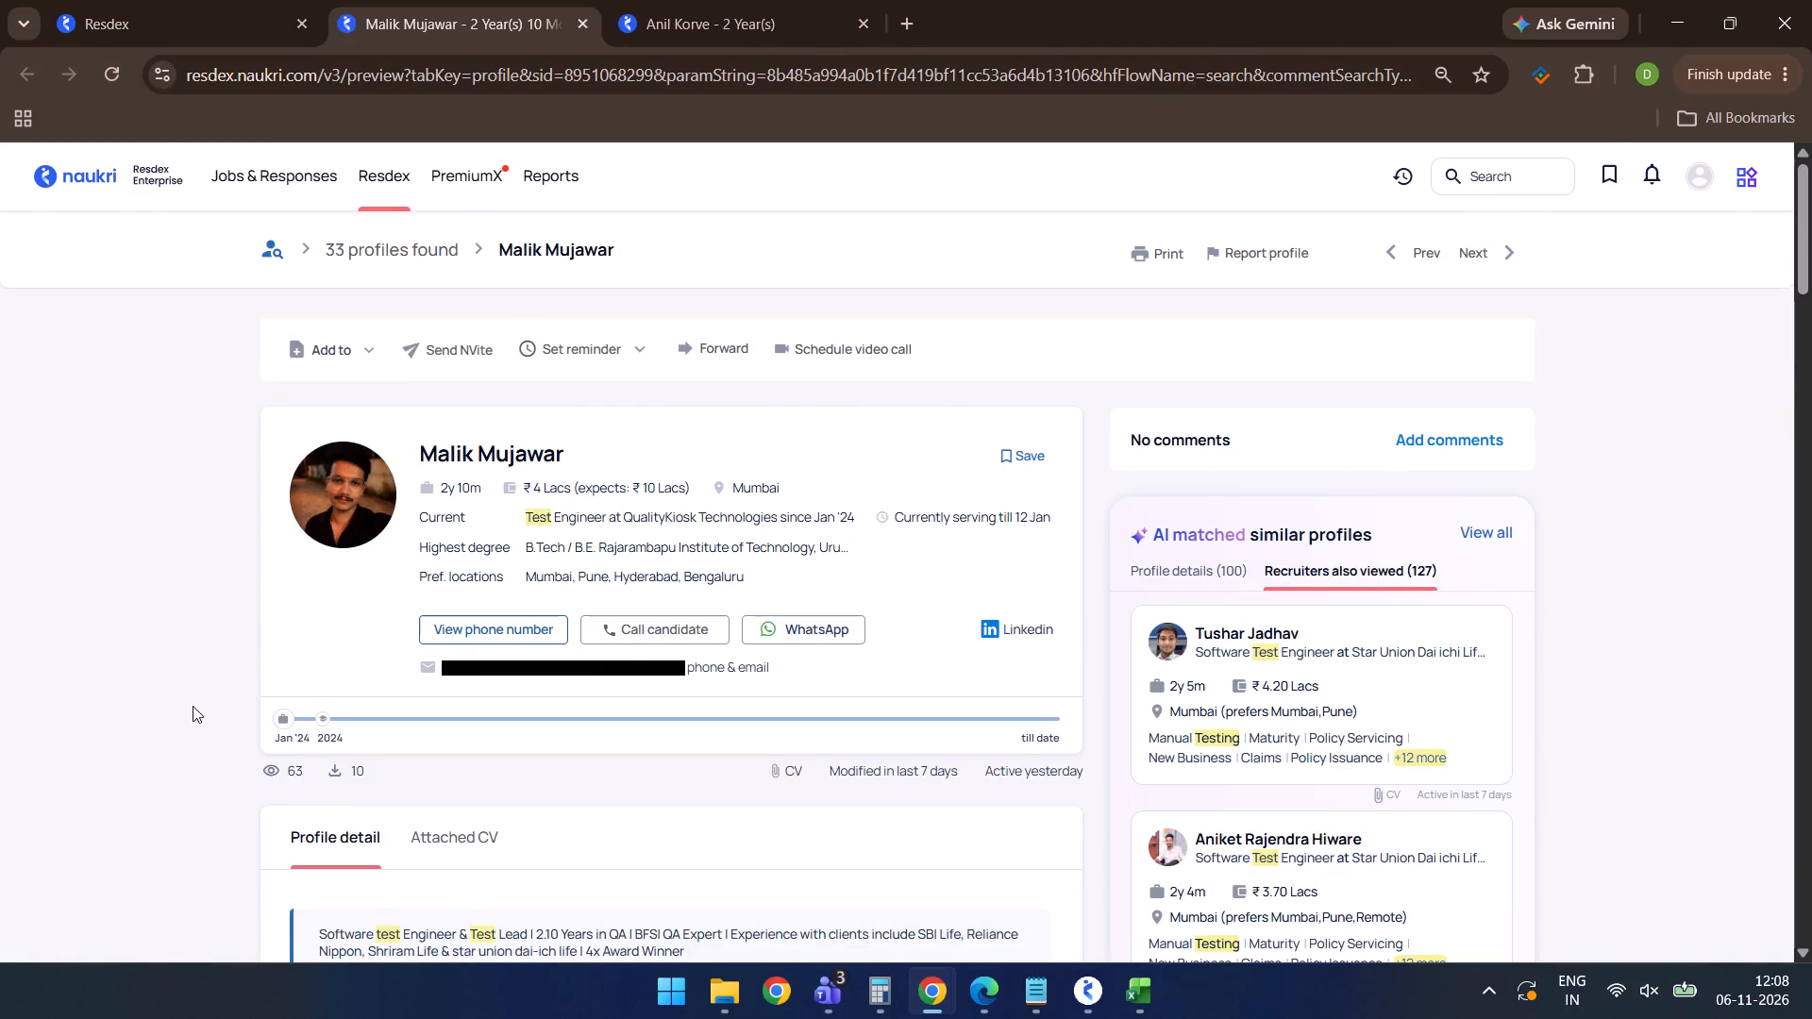
Review the third candidate's key skills, work summary, experience, IT skills and personal details, and examine the attached CV.
scroll(193, 706, down, 5)
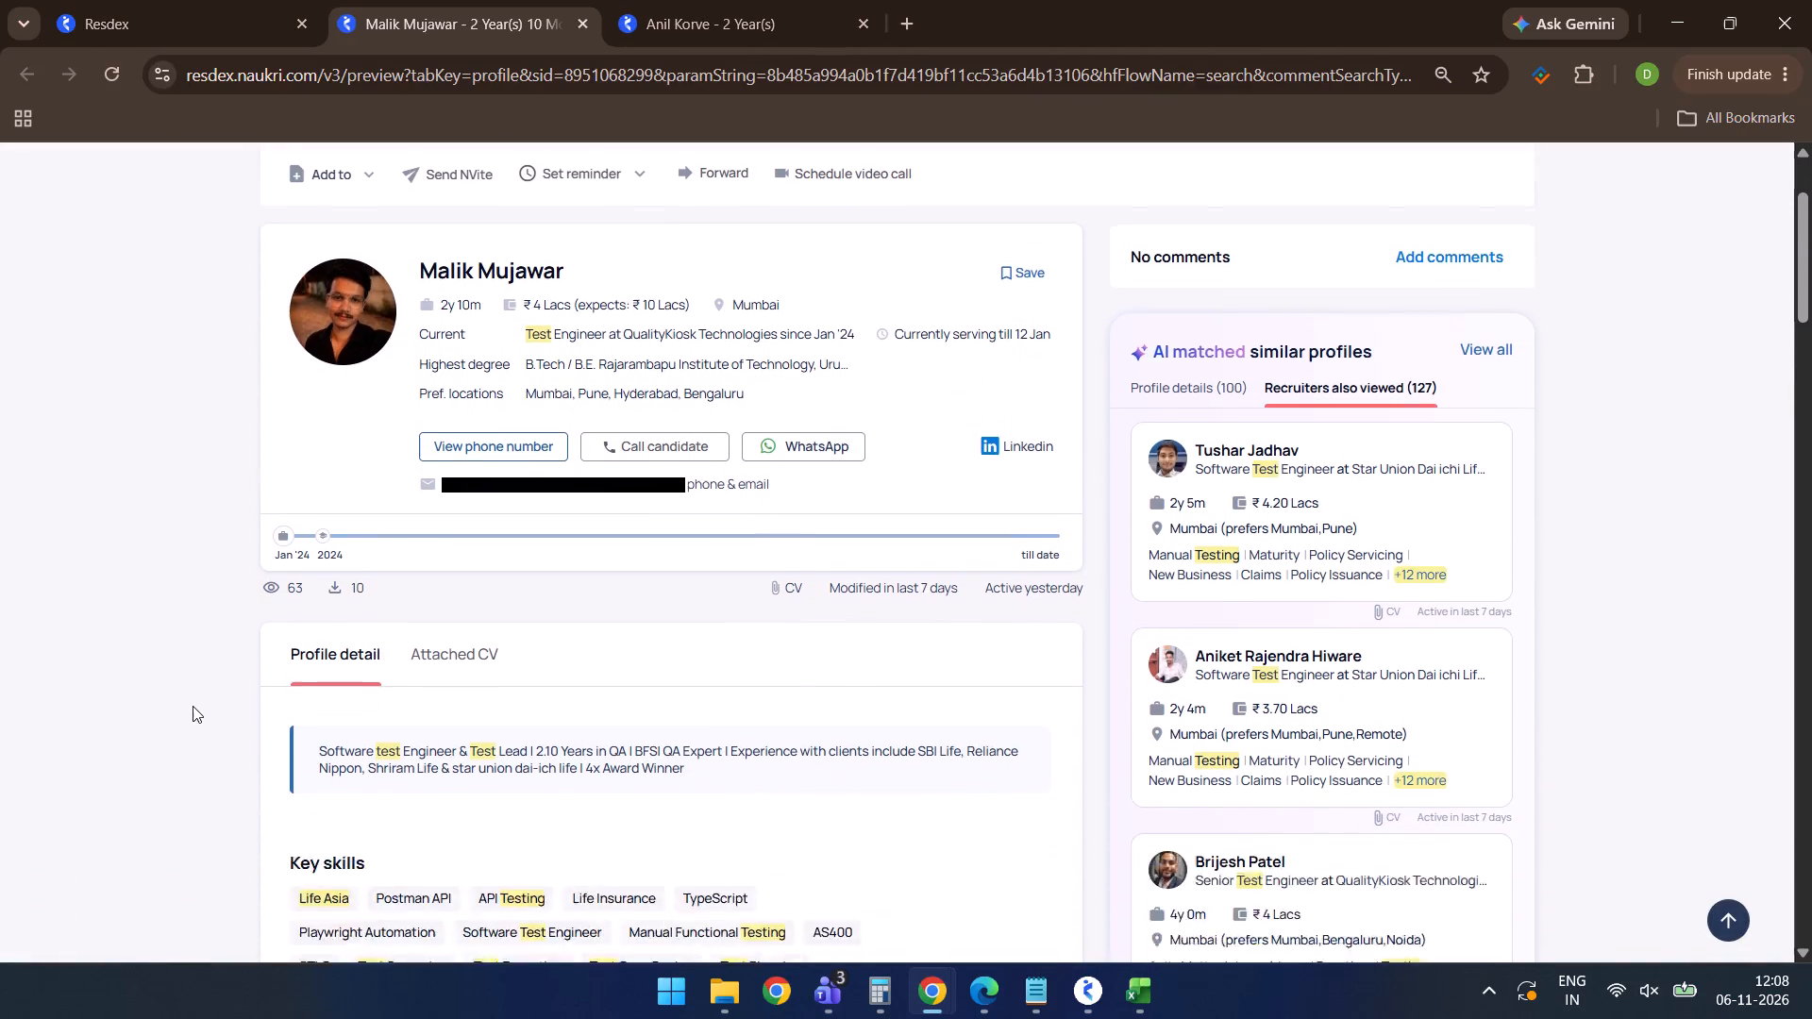
scroll(193, 706, down, 5)
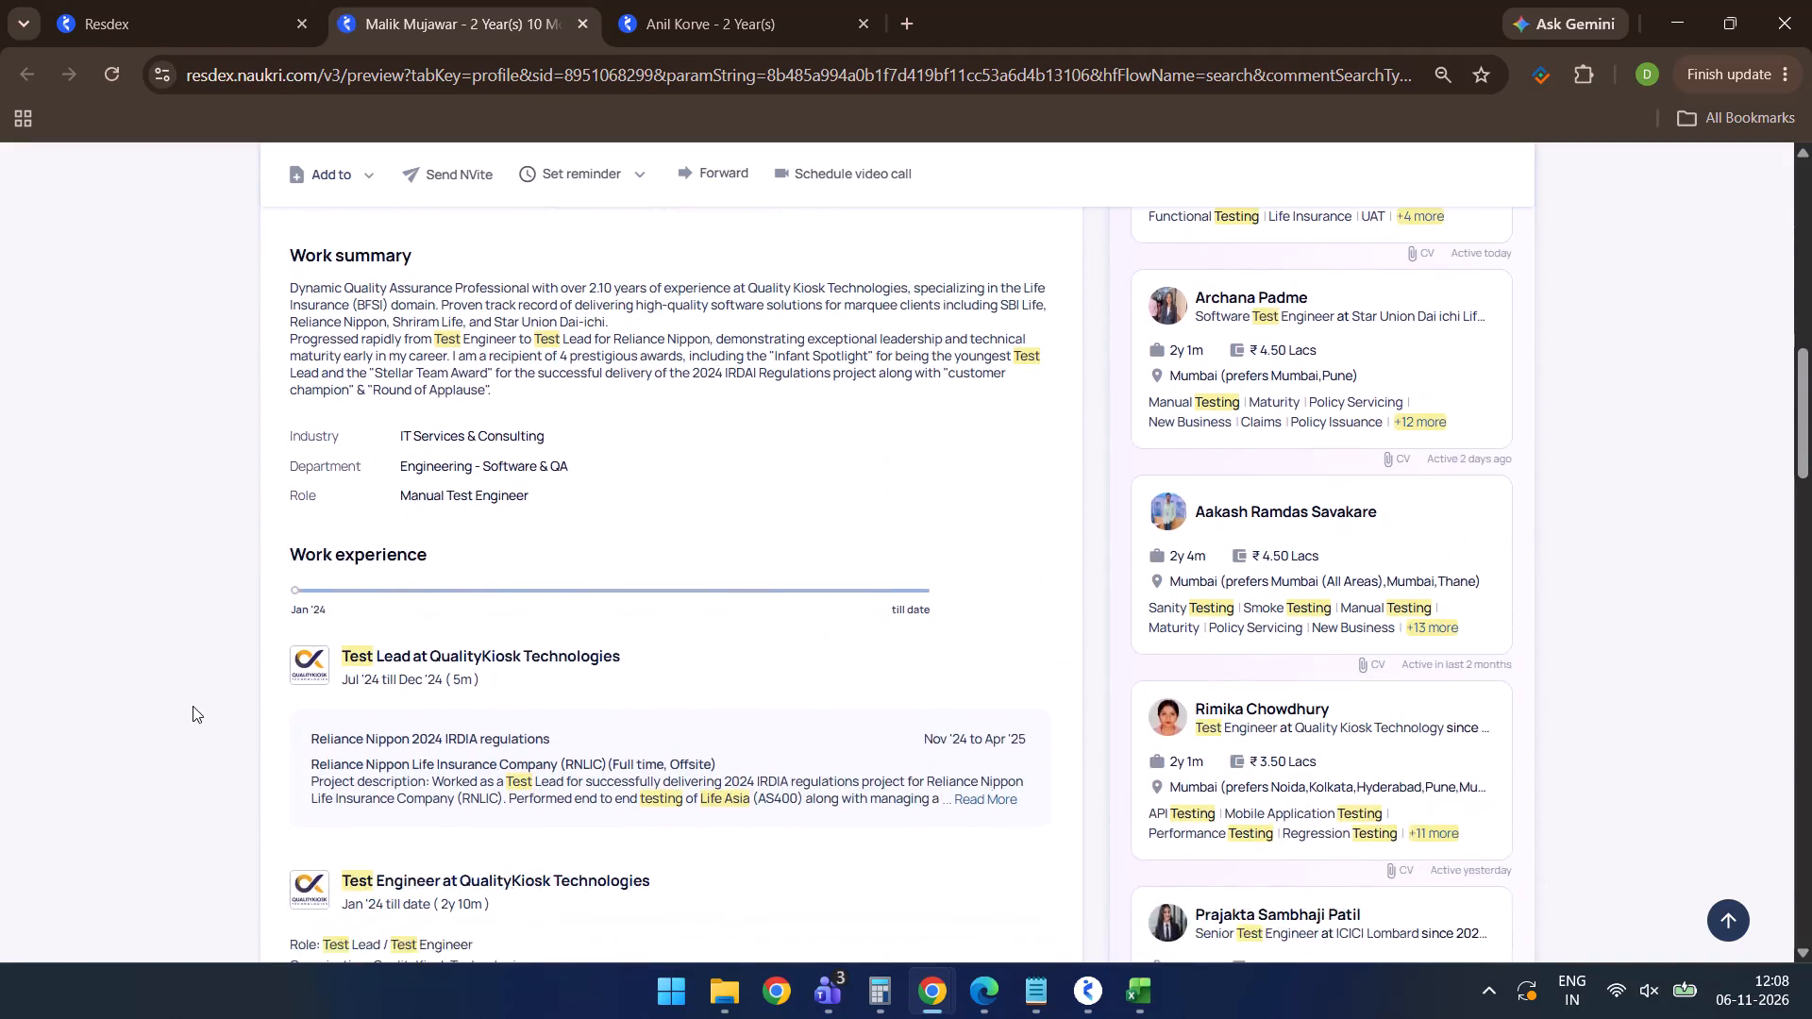
scroll(193, 706, down, 8)
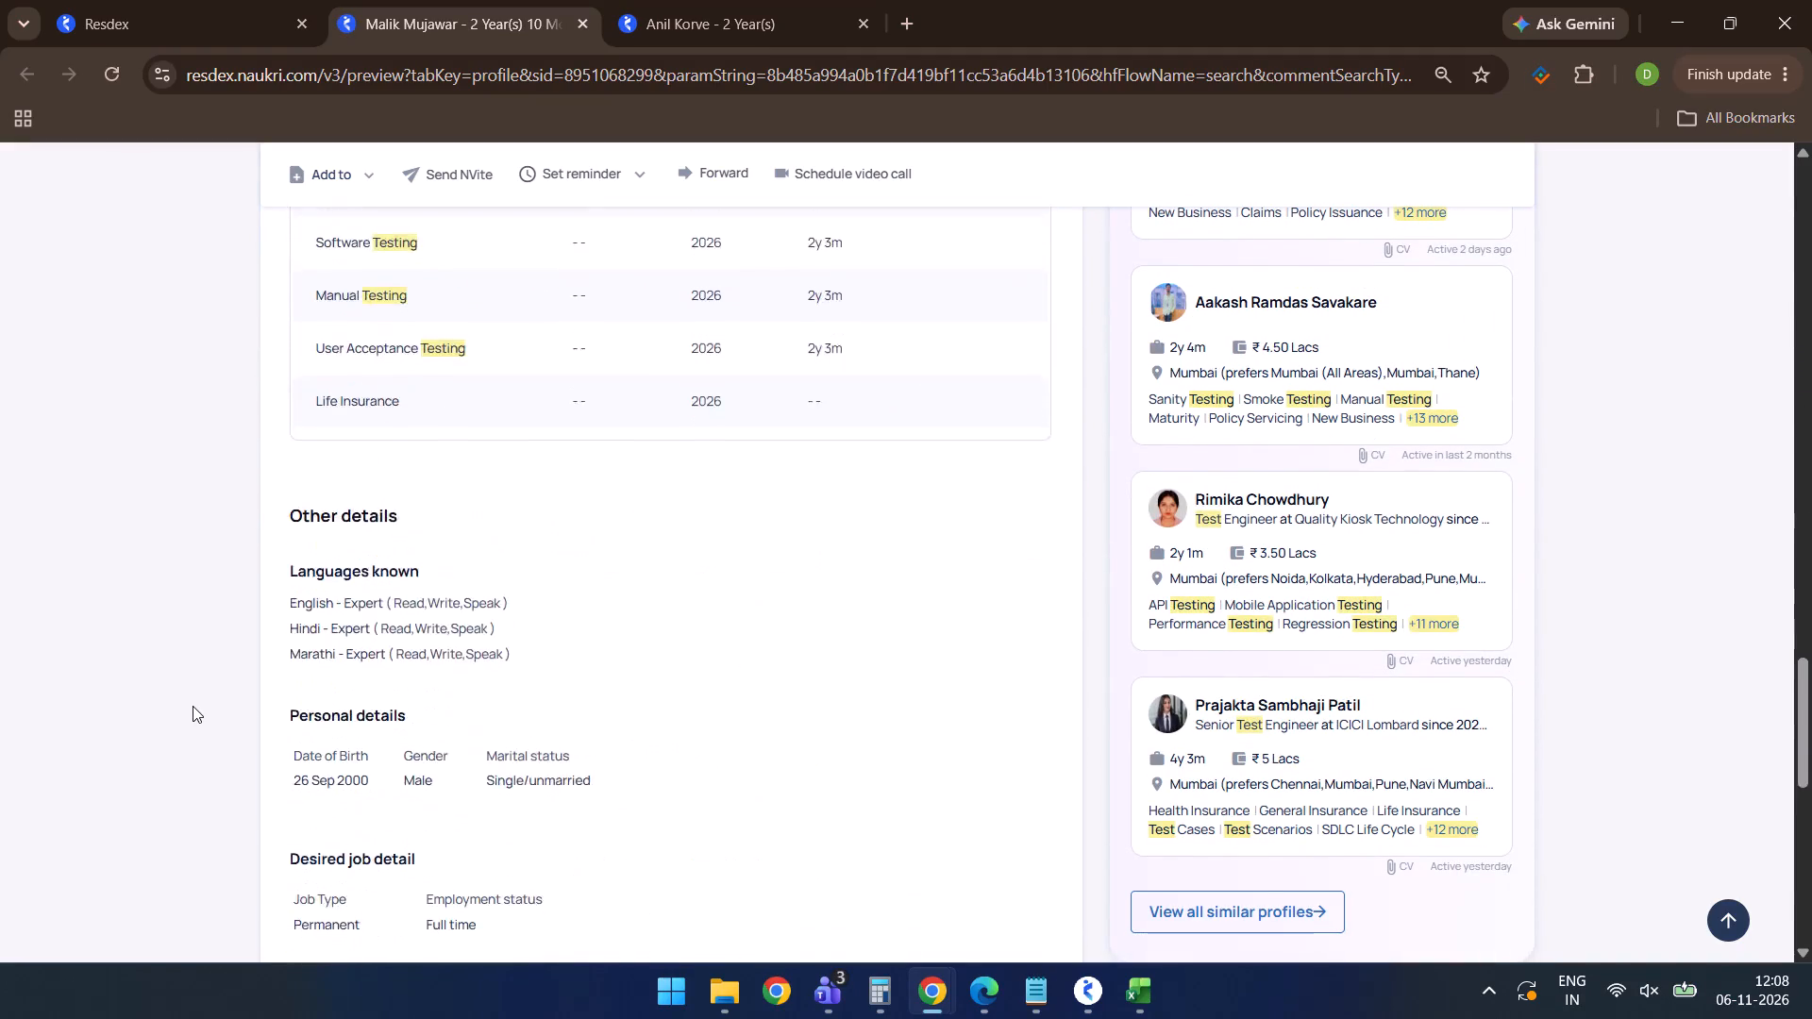
scroll(193, 706, down, 2)
scroll(193, 706, up, 2)
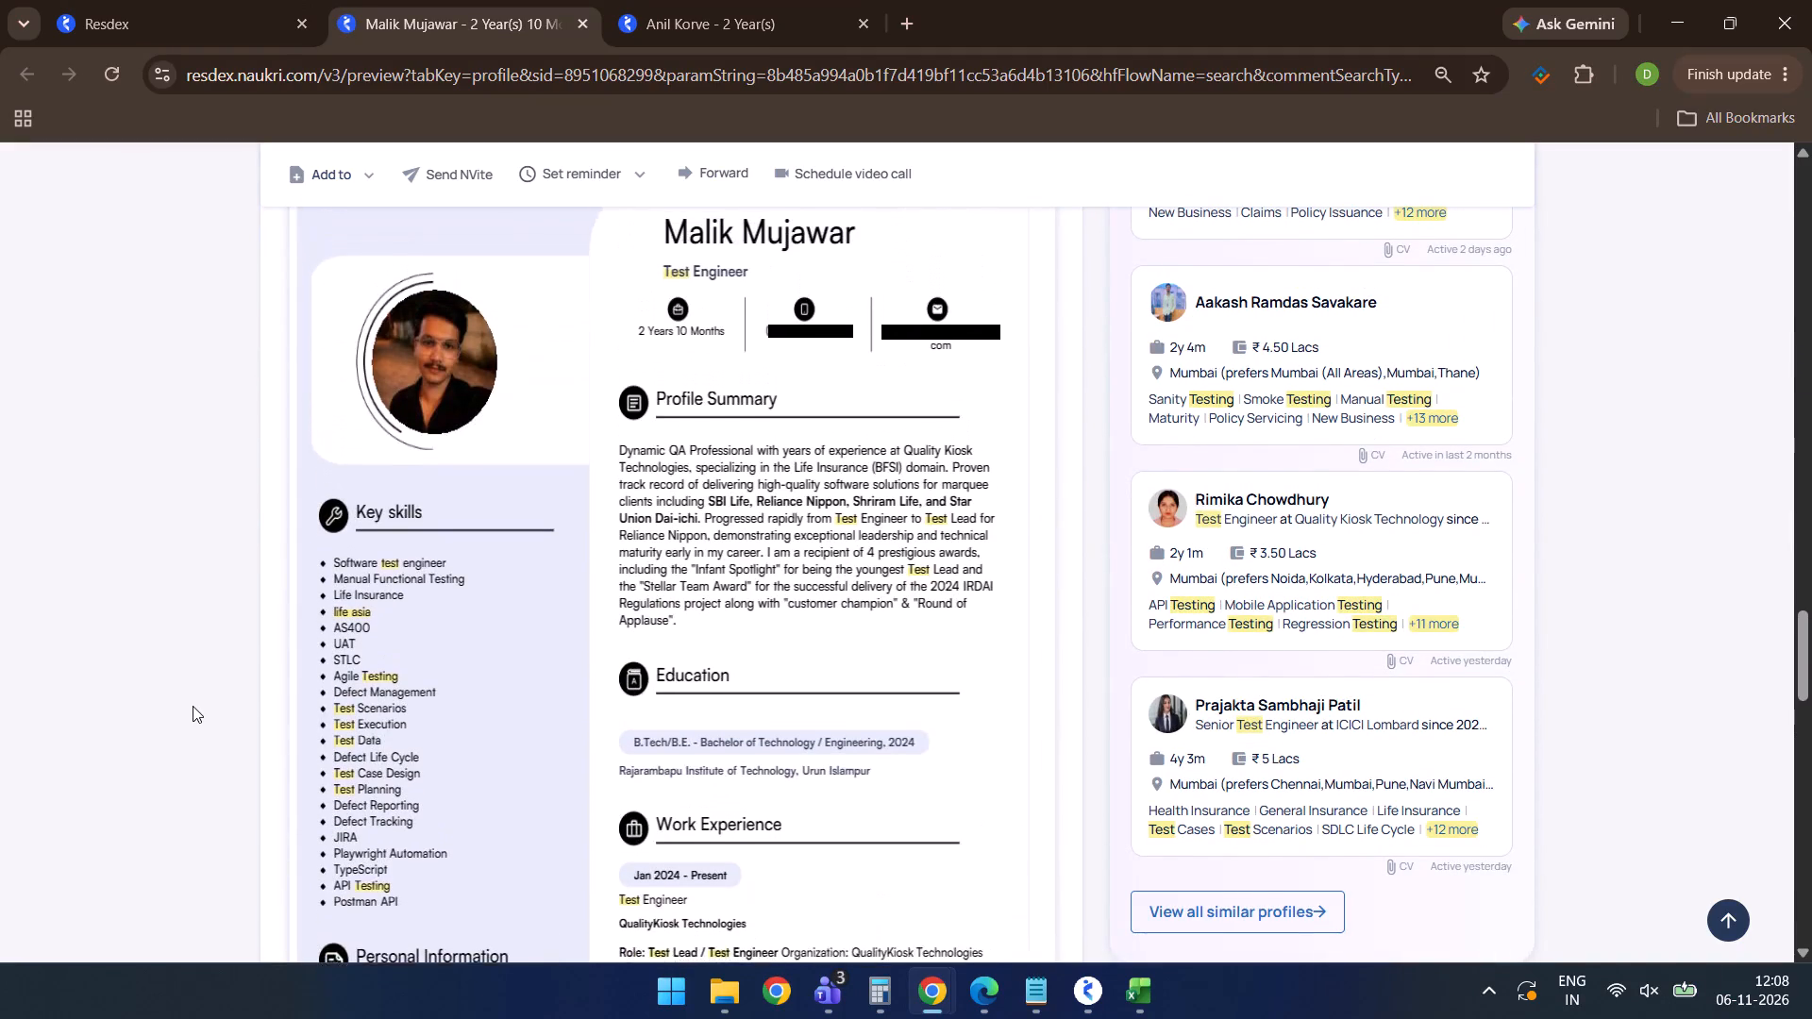
scroll(193, 706, up, 1)
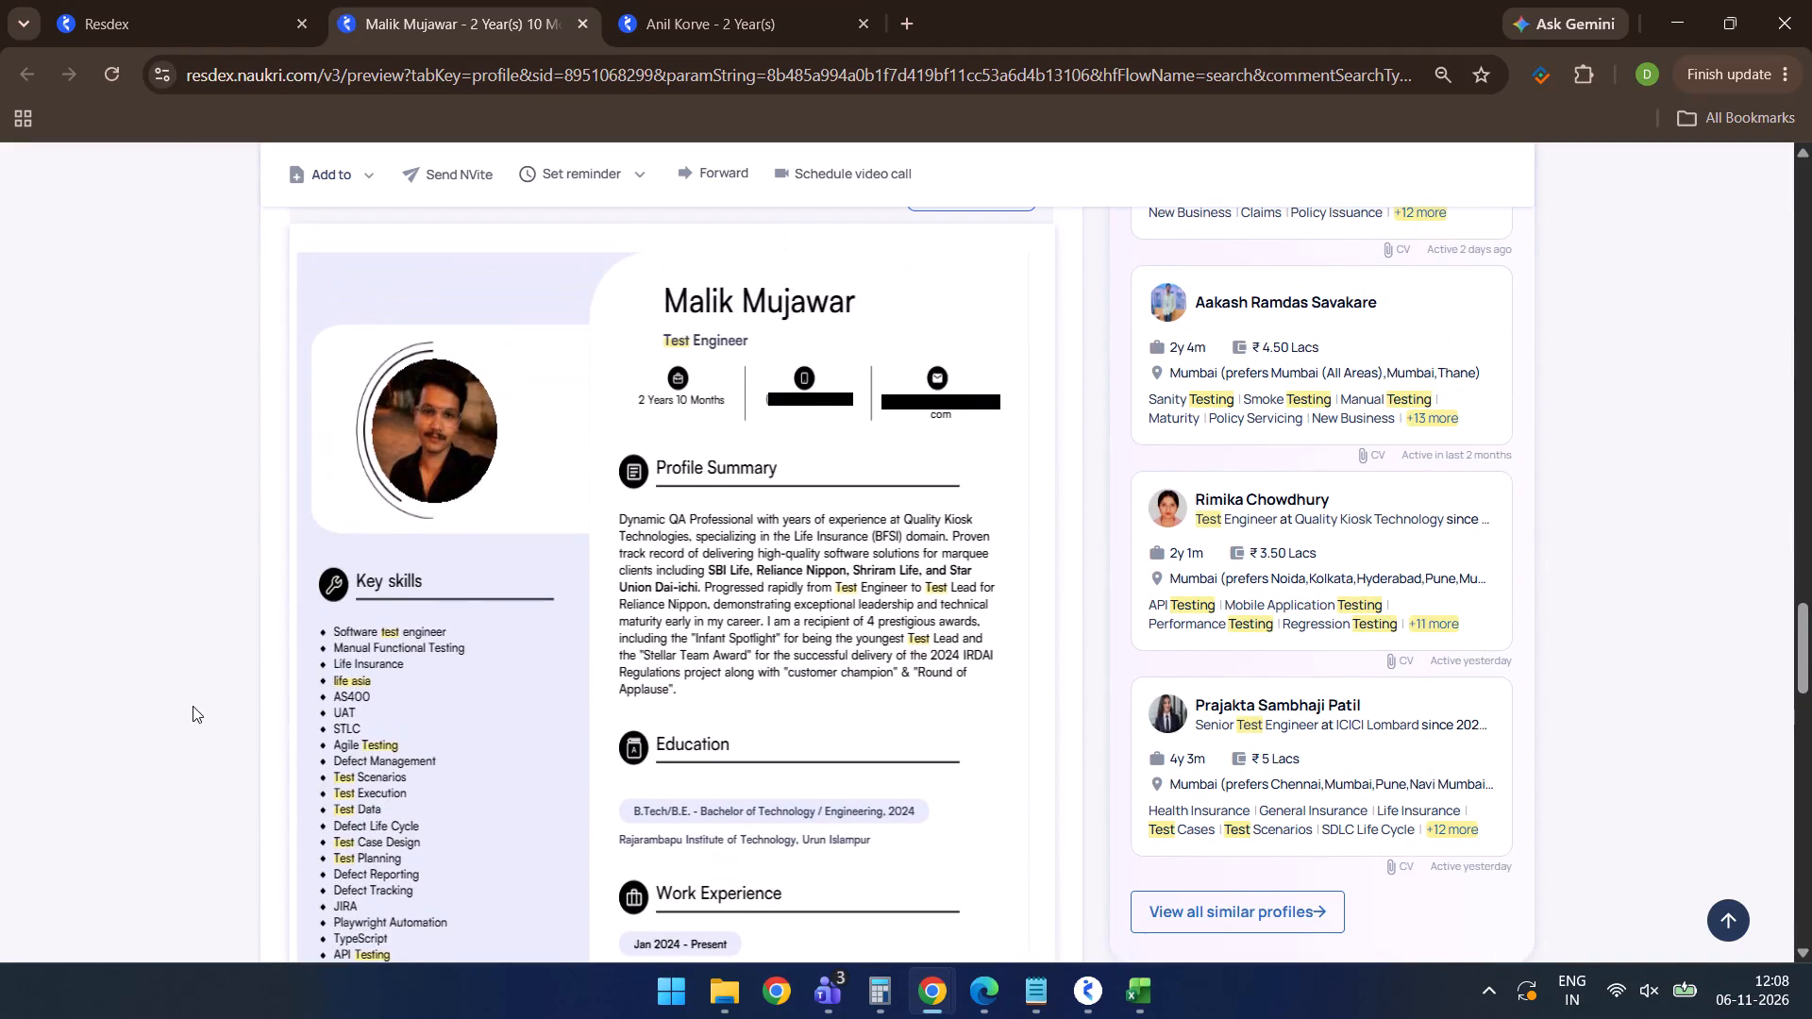